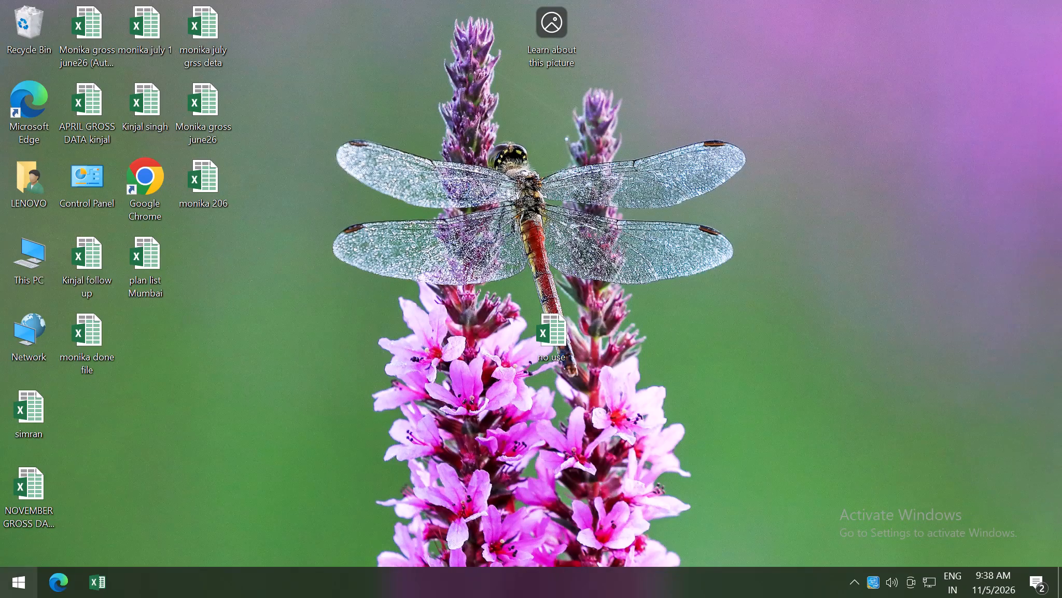
Refresh the Windows desktop.
{"action": "right_click", "coordinate": [420, 250]}
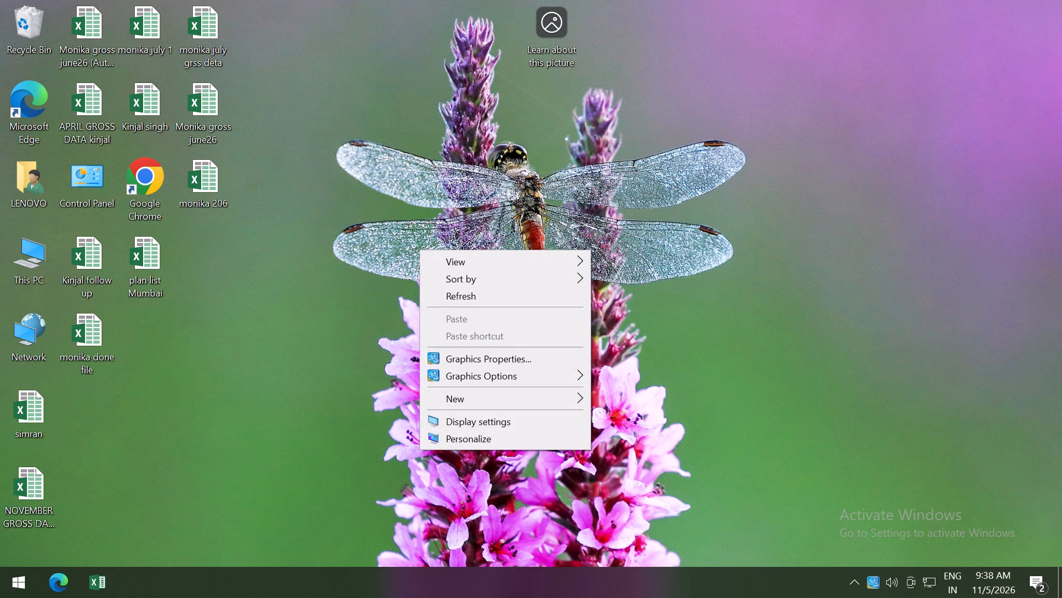
{"action": "double_click", "coordinate": [474, 294]}
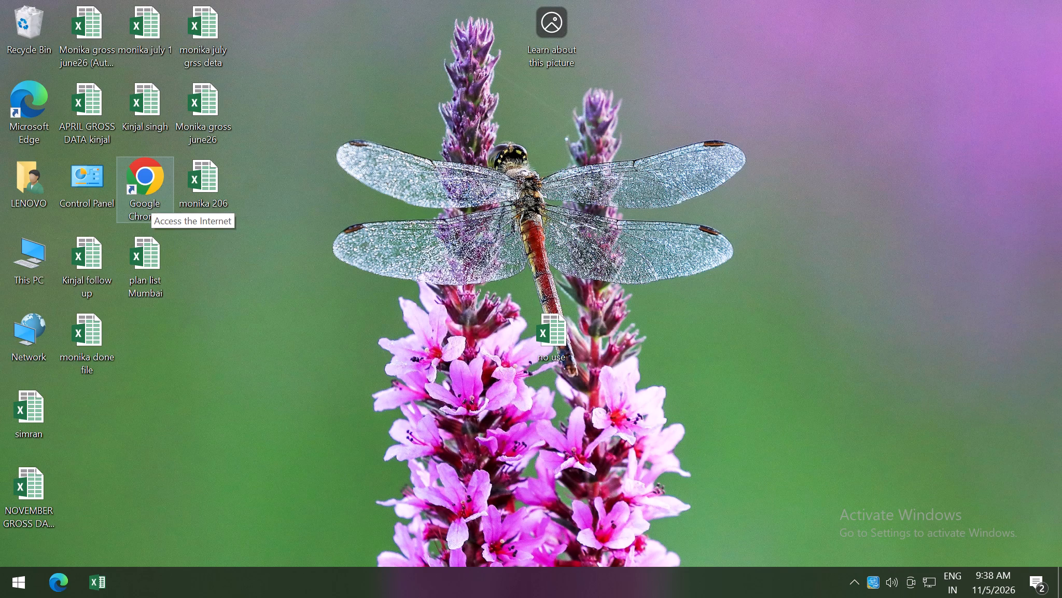
Launch Google Chrome and open the Hello Tubelight dialpad page at dashboard.hellotubelight.com/dialpad from the new tab's shortcuts.
{"action": "right_click", "coordinate": [150, 198]}
{"action": "left_click", "coordinate": [175, 214]}
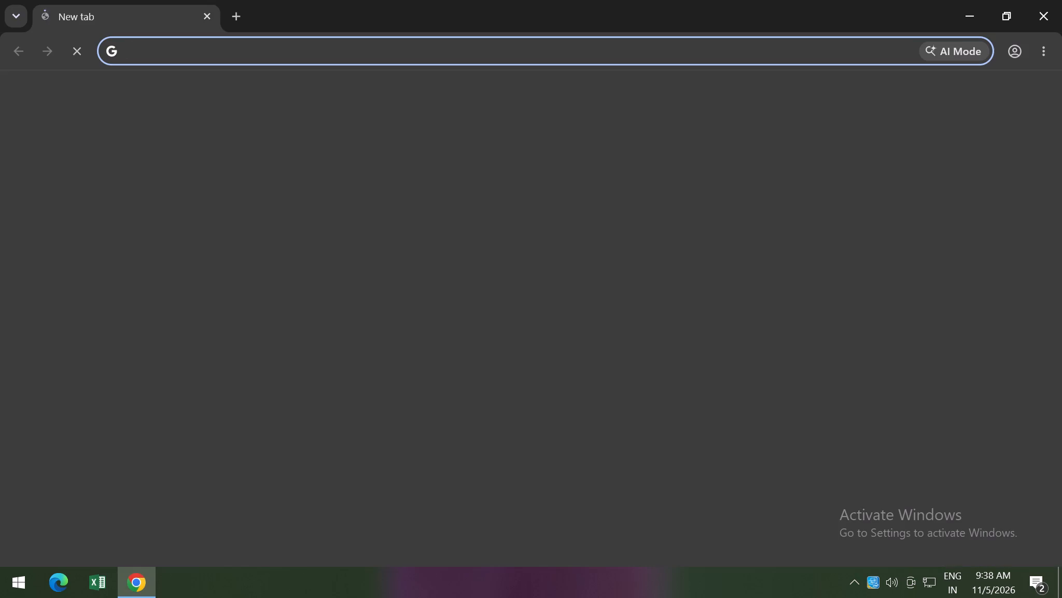
{"action": "left_click", "coordinate": [350, 464]}
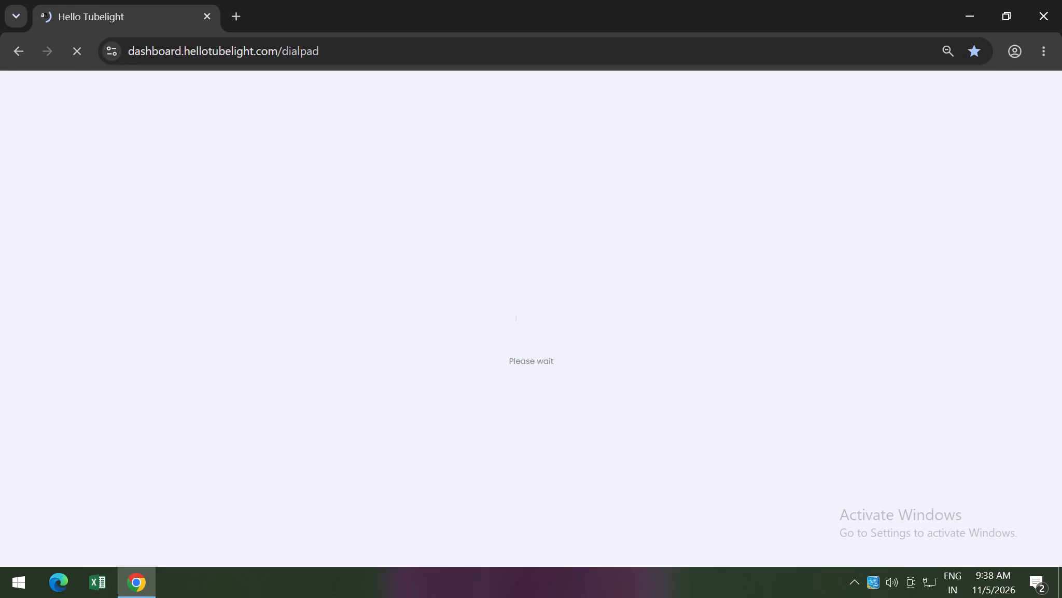
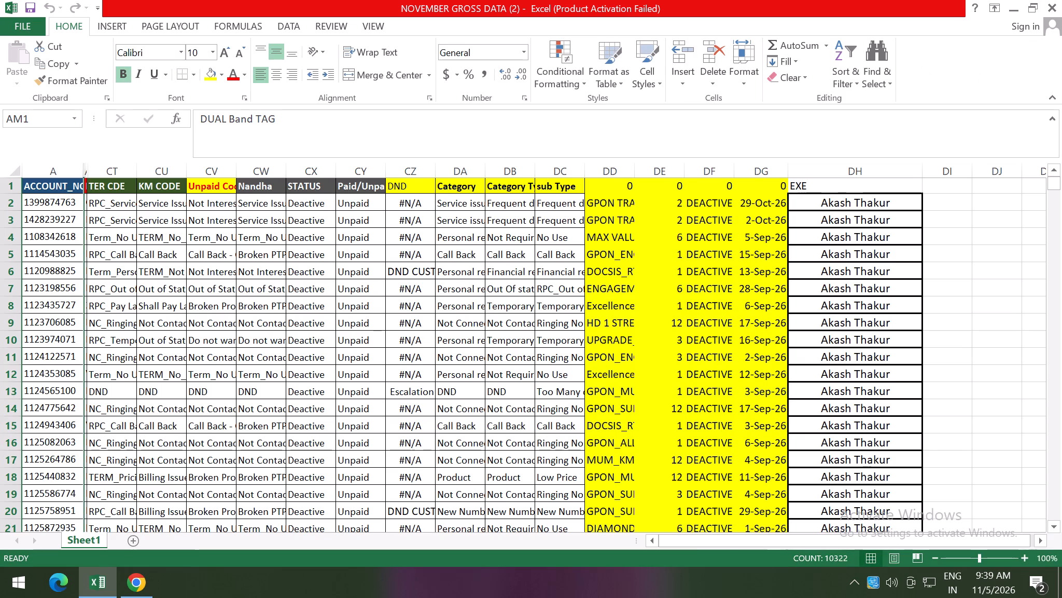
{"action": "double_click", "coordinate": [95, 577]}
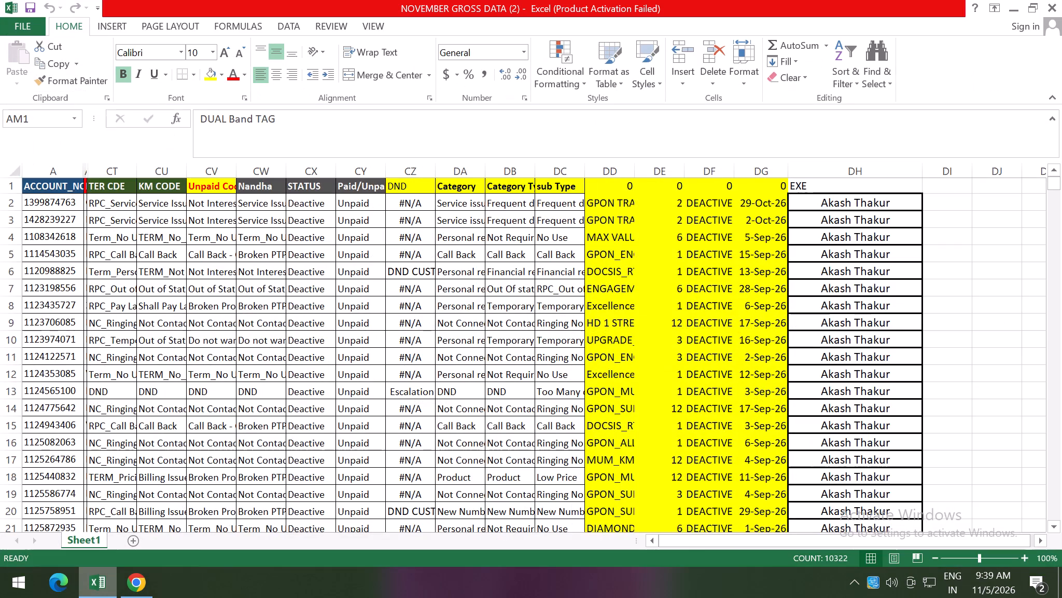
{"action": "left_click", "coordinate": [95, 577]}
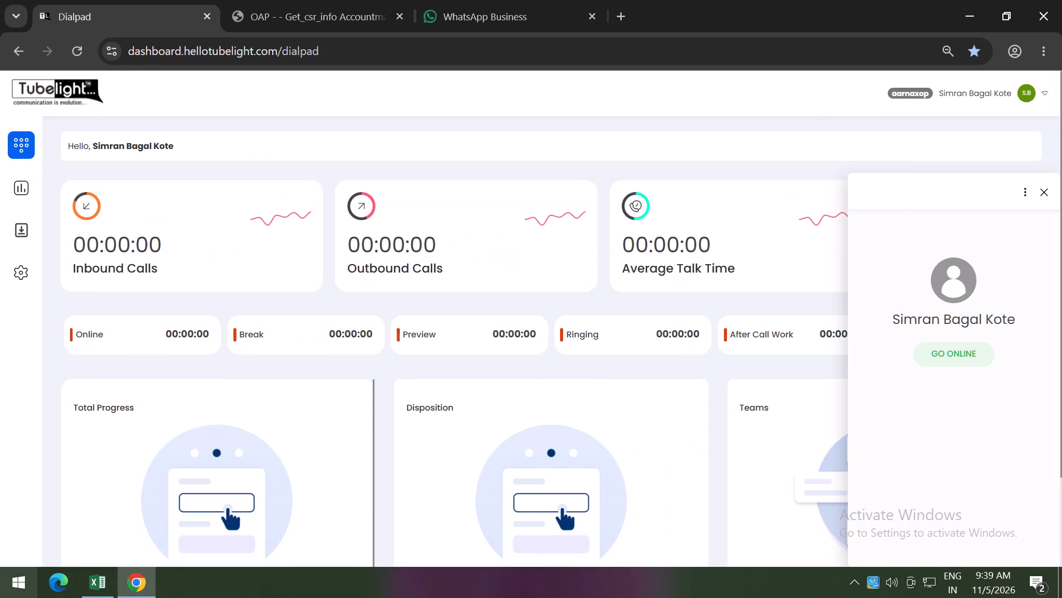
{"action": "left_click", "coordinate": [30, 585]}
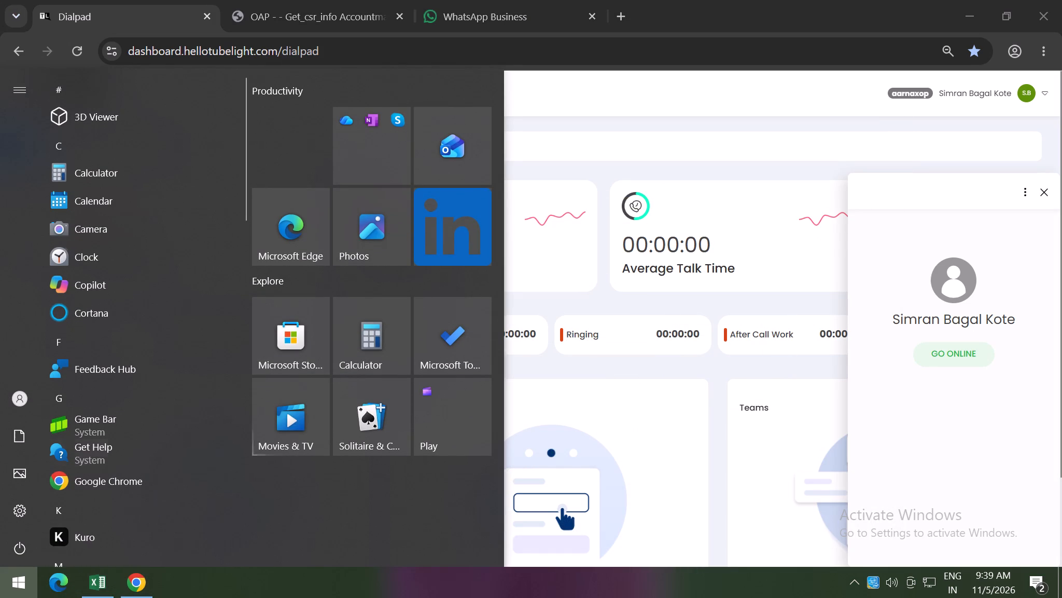
Close Google Chrome, reopen it from the desktop and load the Tubelight Dialpad dashboard.
{"action": "left_click", "coordinate": [1040, 10]}
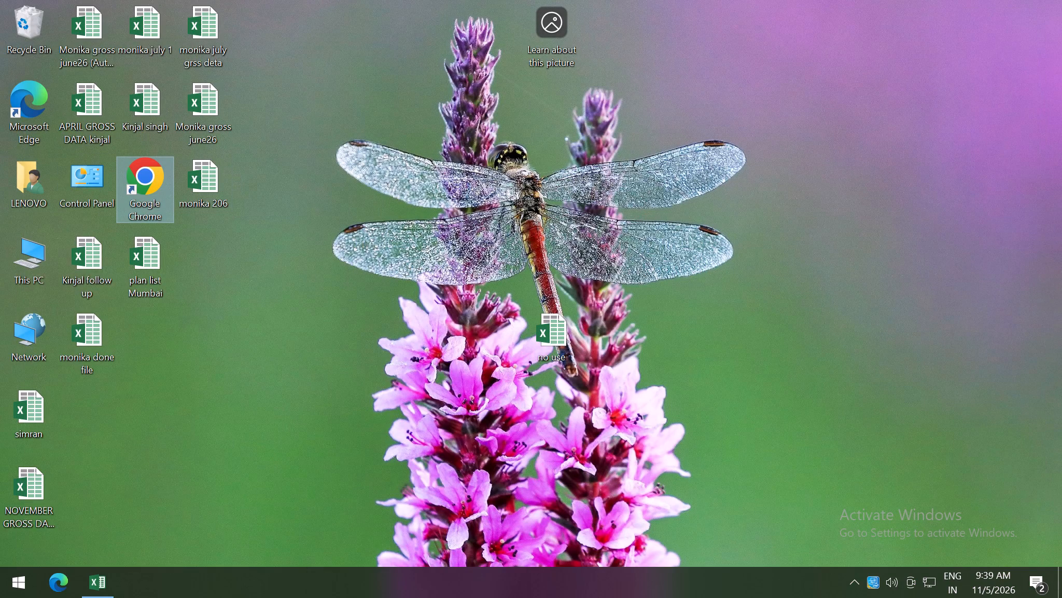
{"action": "left_click", "coordinate": [149, 178]}
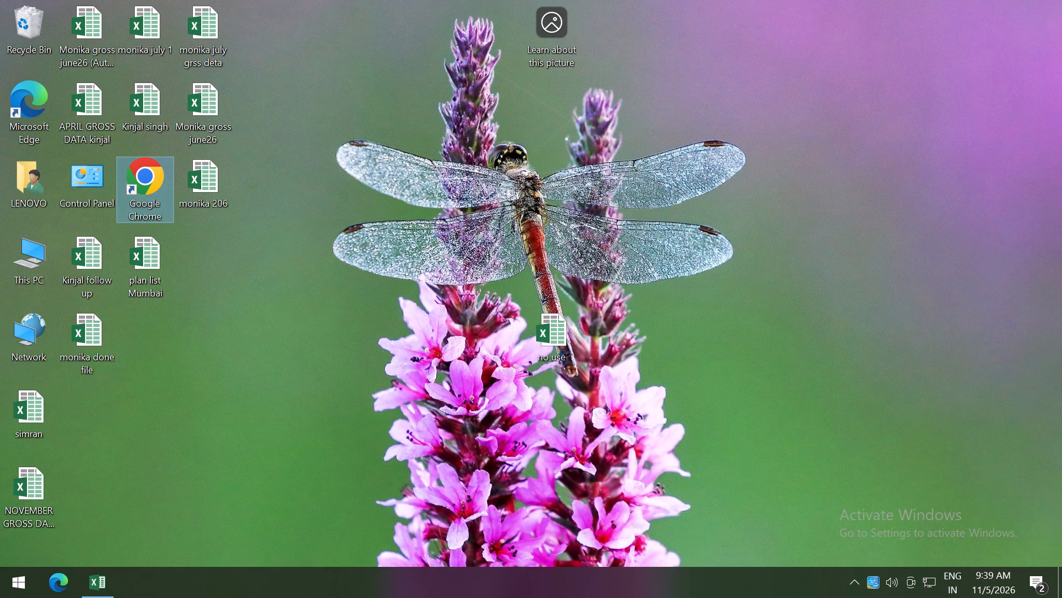
{"action": "left_click", "coordinate": [149, 178]}
{"action": "right_click", "coordinate": [149, 178]}
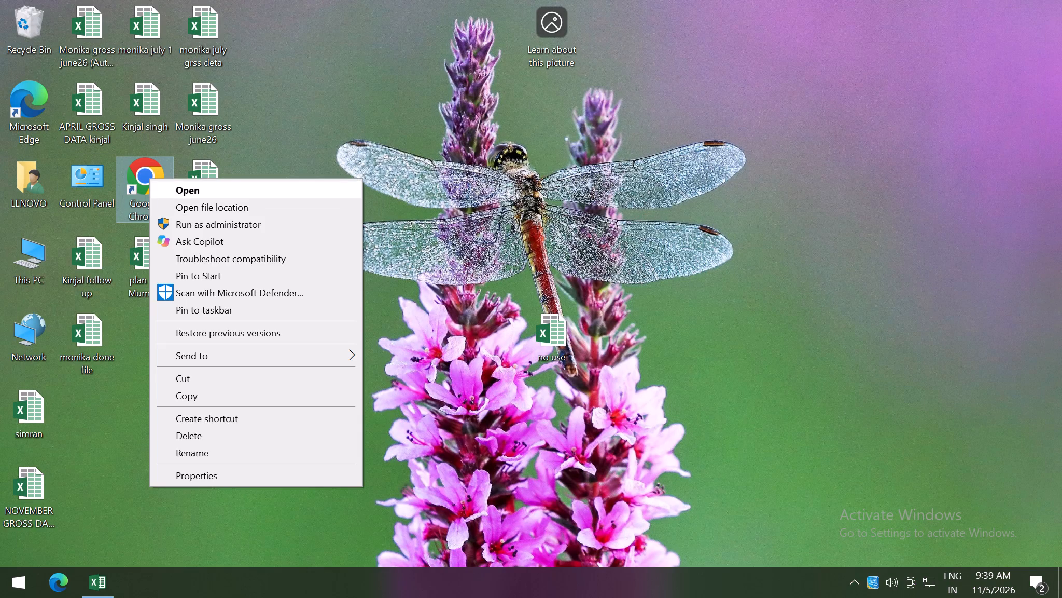
{"action": "left_click", "coordinate": [195, 194]}
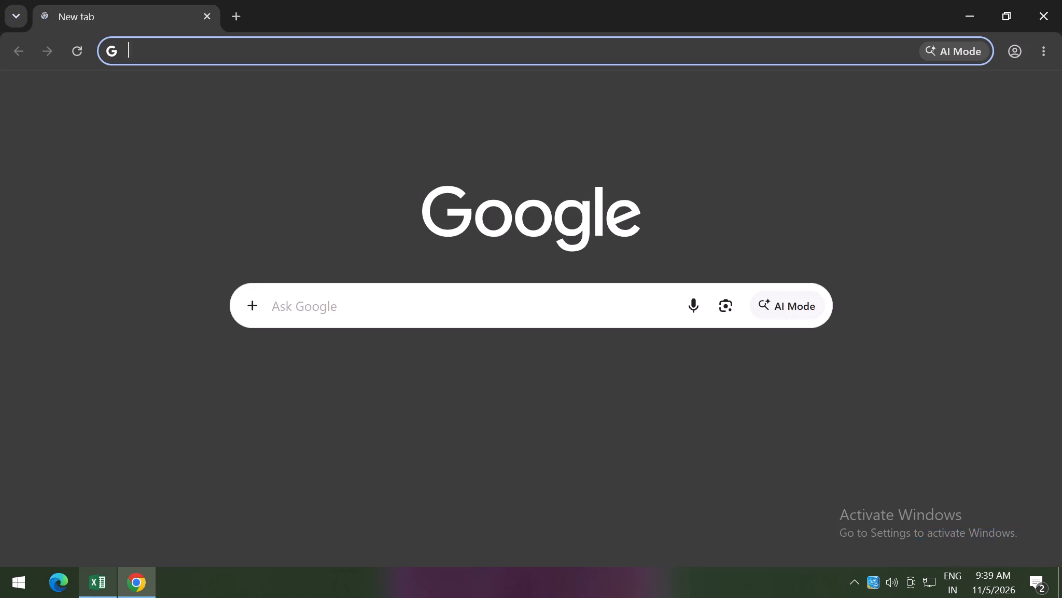
{"action": "left_click", "coordinate": [350, 458]}
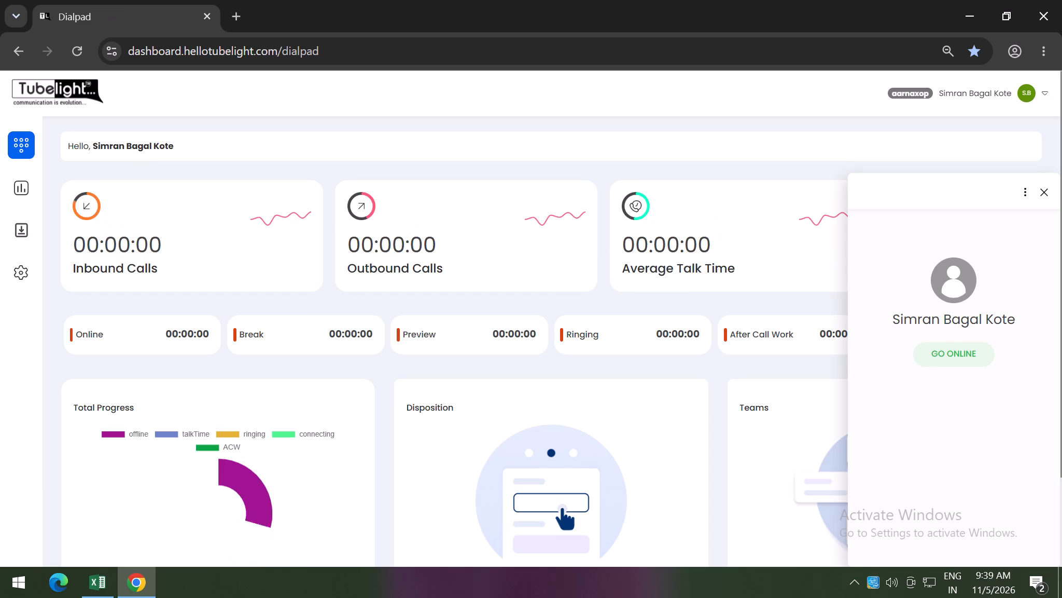
Switch to Excel and view the file information page of the NOVEMBER GROSS DATA (2) workbook.
{"action": "left_click", "coordinate": [92, 587]}
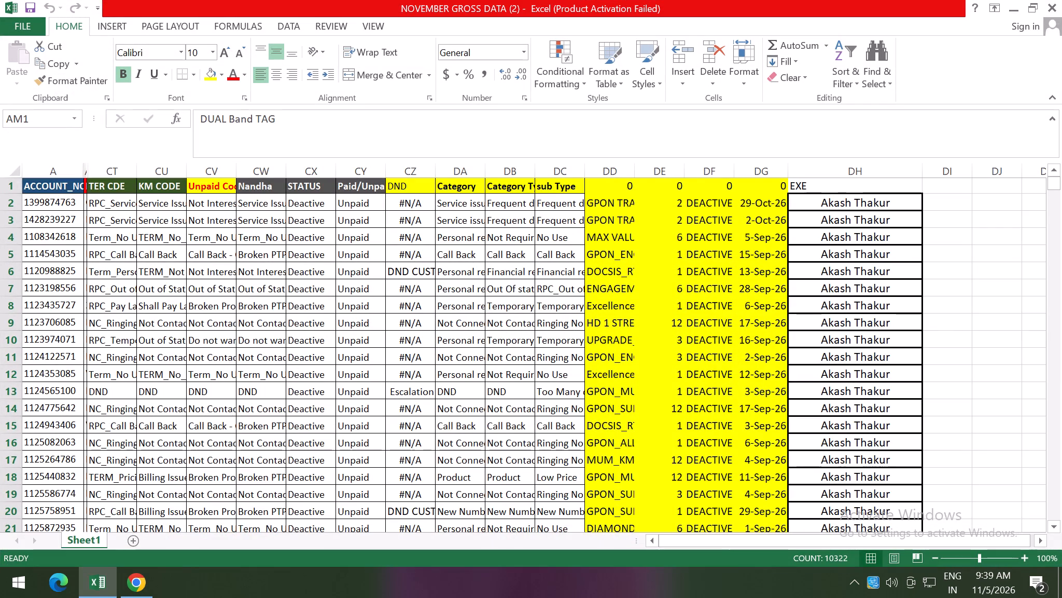
{"action": "left_click", "coordinate": [12, 27]}
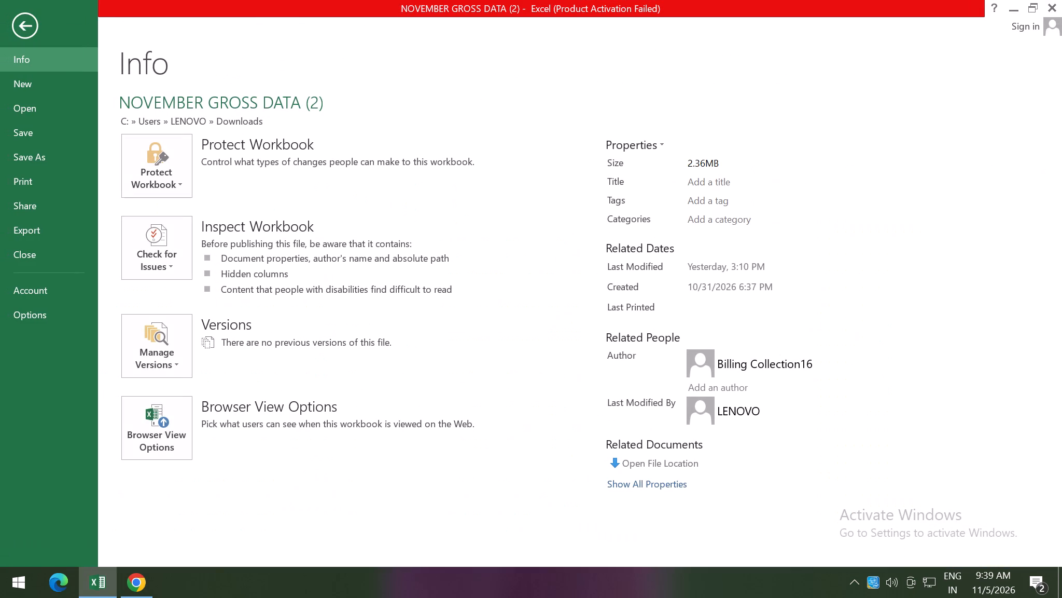
{"action": "scroll", "coordinate": [418, 295], "scroll_direction": "down", "scroll_amount": 1}
{"action": "scroll", "coordinate": [418, 295], "scroll_direction": "up", "scroll_amount": 2}
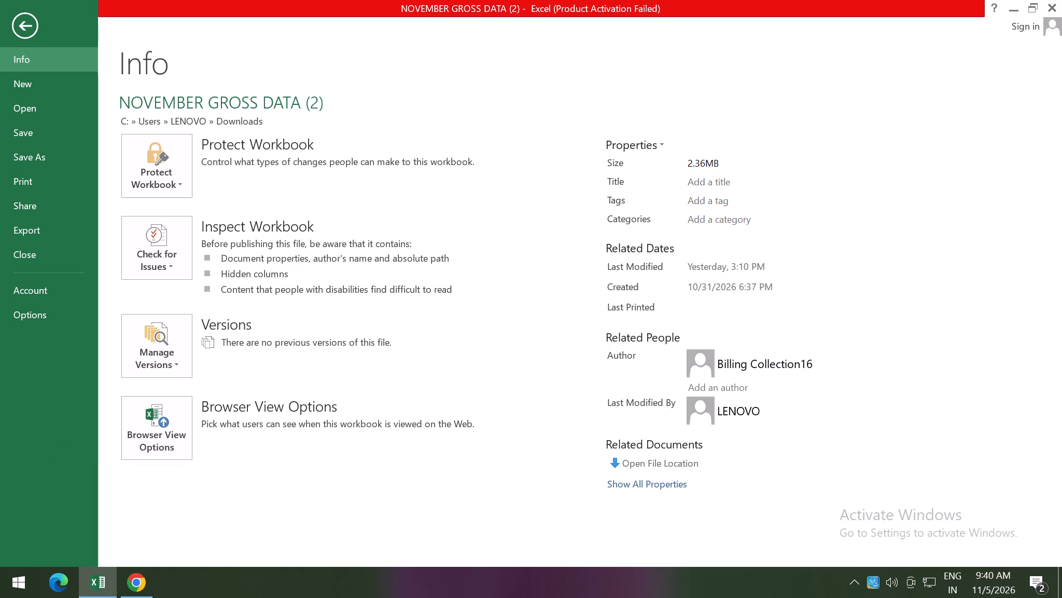
{"action": "scroll", "coordinate": [426, 293], "scroll_direction": "up", "scroll_amount": 4}
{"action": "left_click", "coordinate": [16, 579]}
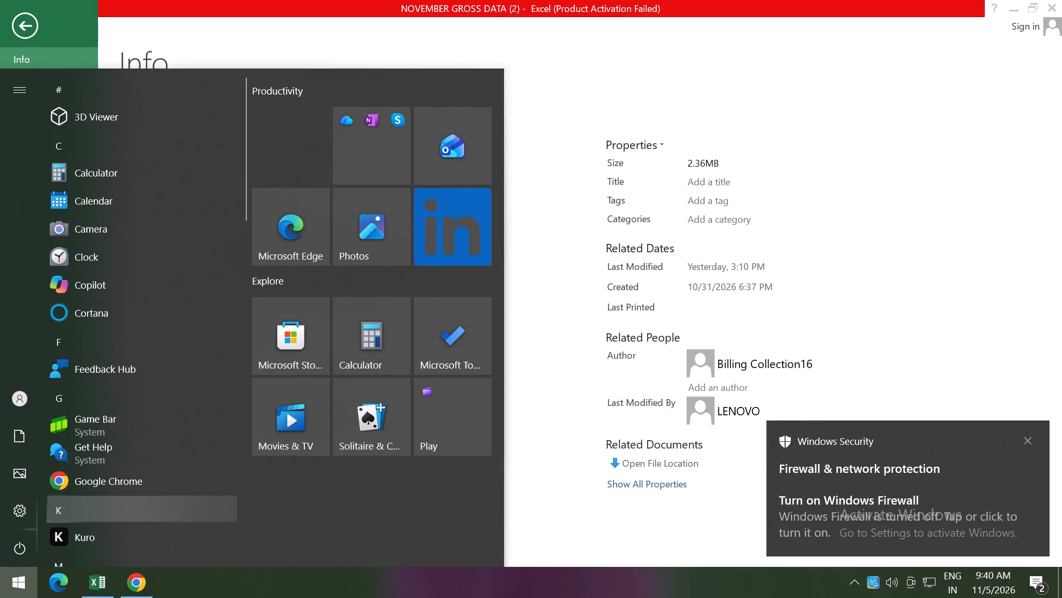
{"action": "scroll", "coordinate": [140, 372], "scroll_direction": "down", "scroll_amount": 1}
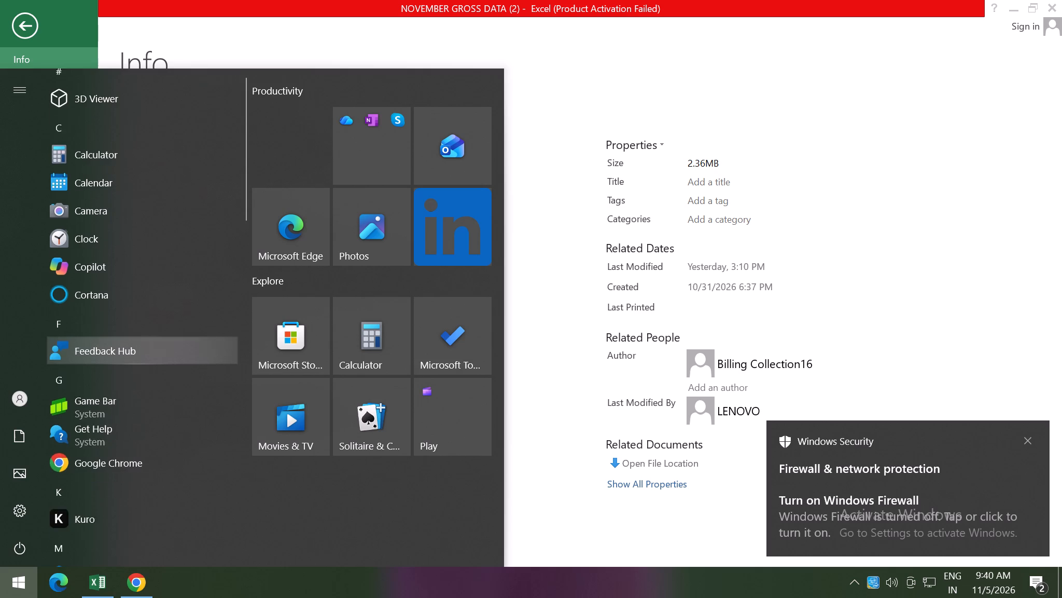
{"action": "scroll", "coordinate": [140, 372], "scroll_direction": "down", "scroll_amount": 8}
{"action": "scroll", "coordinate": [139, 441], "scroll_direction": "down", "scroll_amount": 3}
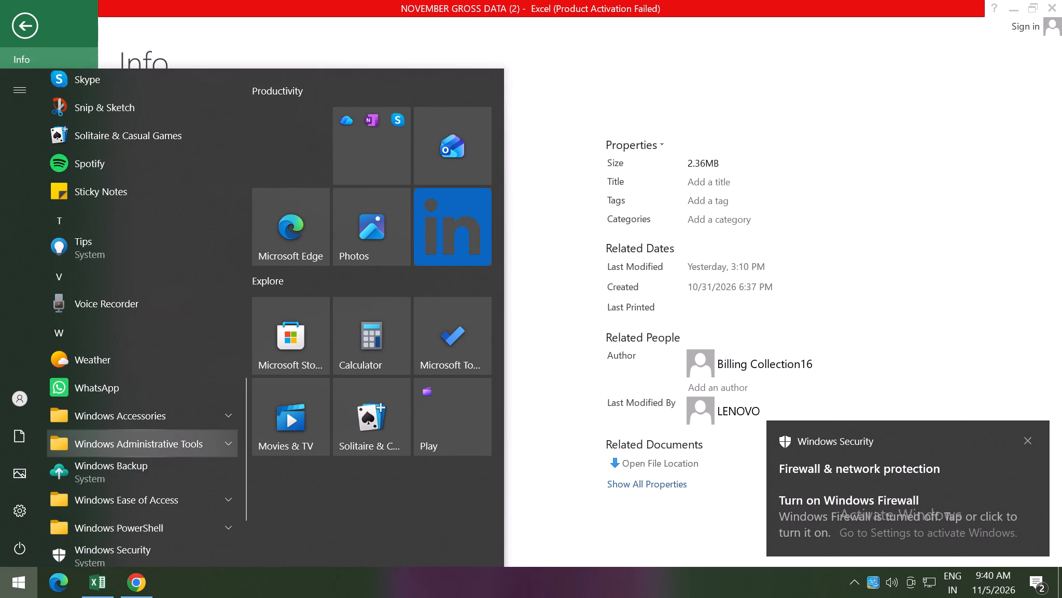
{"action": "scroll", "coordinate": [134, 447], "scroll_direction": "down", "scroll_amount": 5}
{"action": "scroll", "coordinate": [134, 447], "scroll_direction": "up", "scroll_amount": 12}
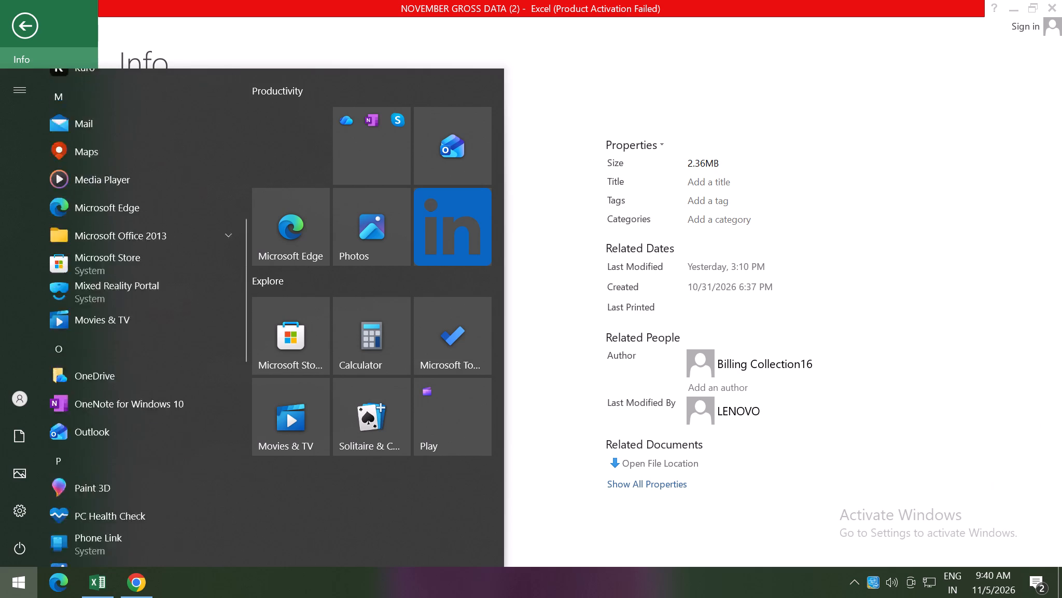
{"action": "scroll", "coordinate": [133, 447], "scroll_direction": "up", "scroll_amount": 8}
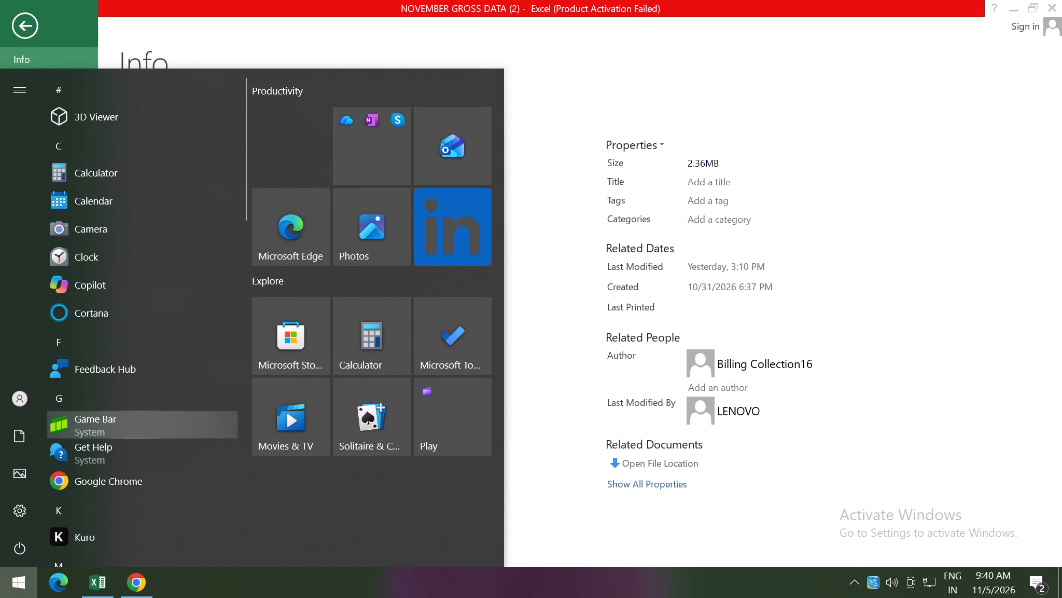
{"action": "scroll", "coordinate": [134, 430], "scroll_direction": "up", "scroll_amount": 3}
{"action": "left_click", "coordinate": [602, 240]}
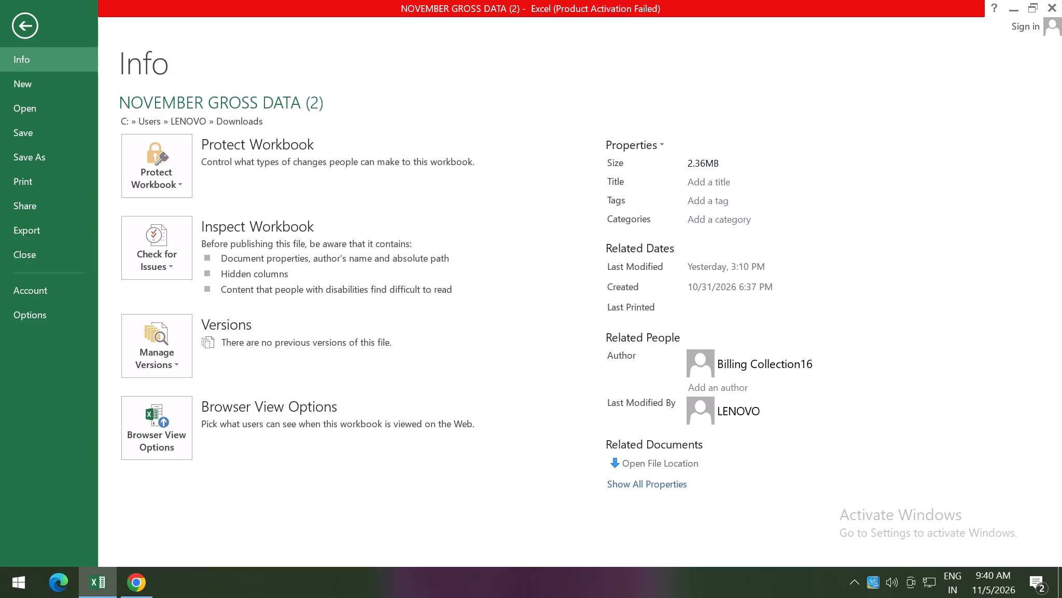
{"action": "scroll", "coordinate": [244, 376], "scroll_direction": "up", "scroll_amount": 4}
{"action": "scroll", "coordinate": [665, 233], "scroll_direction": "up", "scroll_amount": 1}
Close the NOVEMBER GROSS DATA (2) workbook.
{"action": "left_click", "coordinate": [1050, 8]}
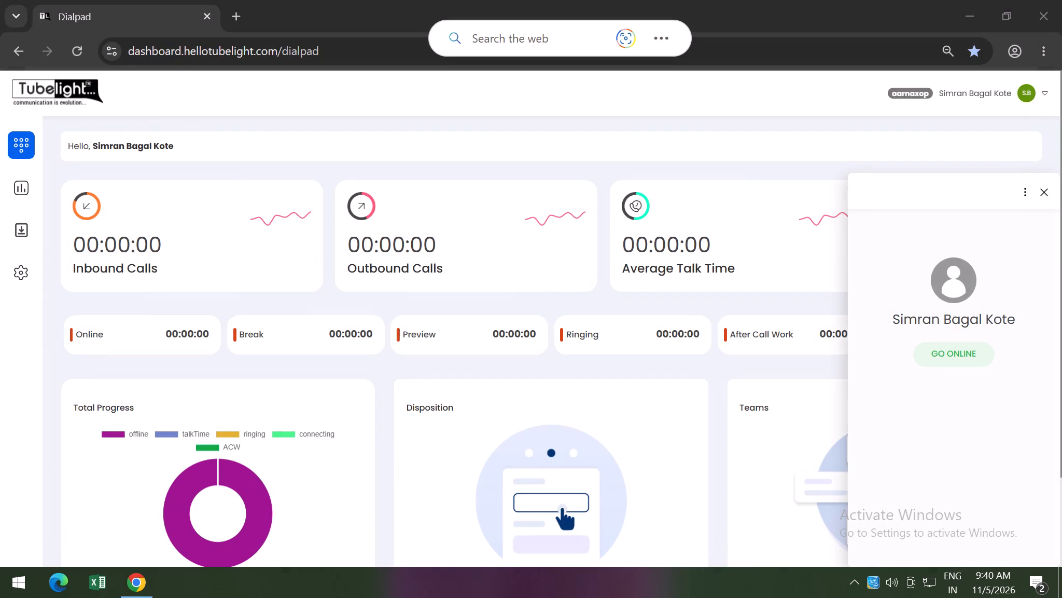
Relaunch Excel, dismiss the Office Activation Wizard and open the recent workbook simran from the Desktop.
{"action": "left_click", "coordinate": [90, 577]}
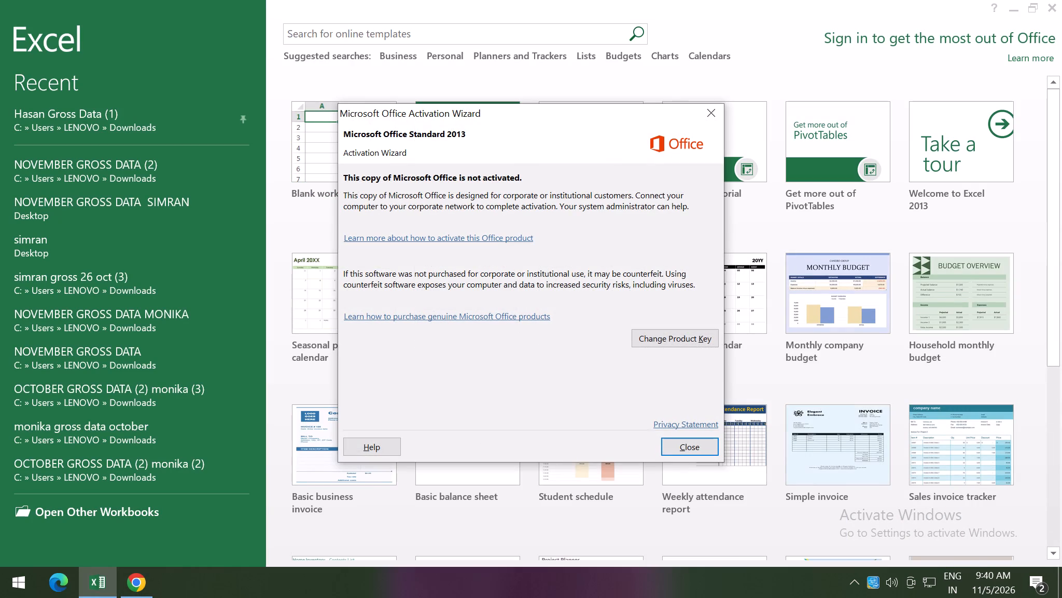
{"action": "left_click", "coordinate": [713, 112]}
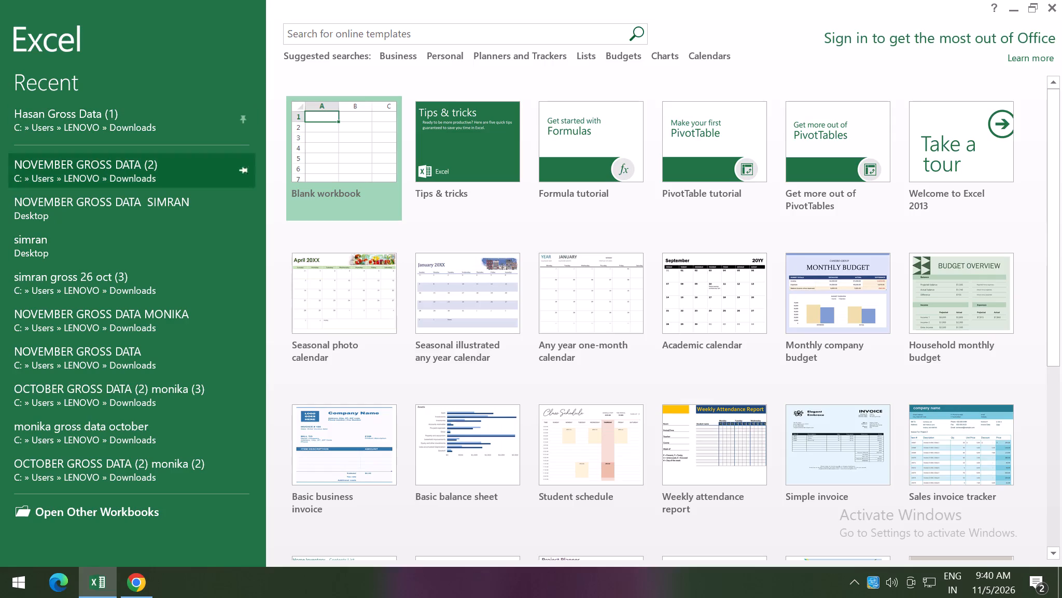
{"action": "left_click", "coordinate": [60, 242]}
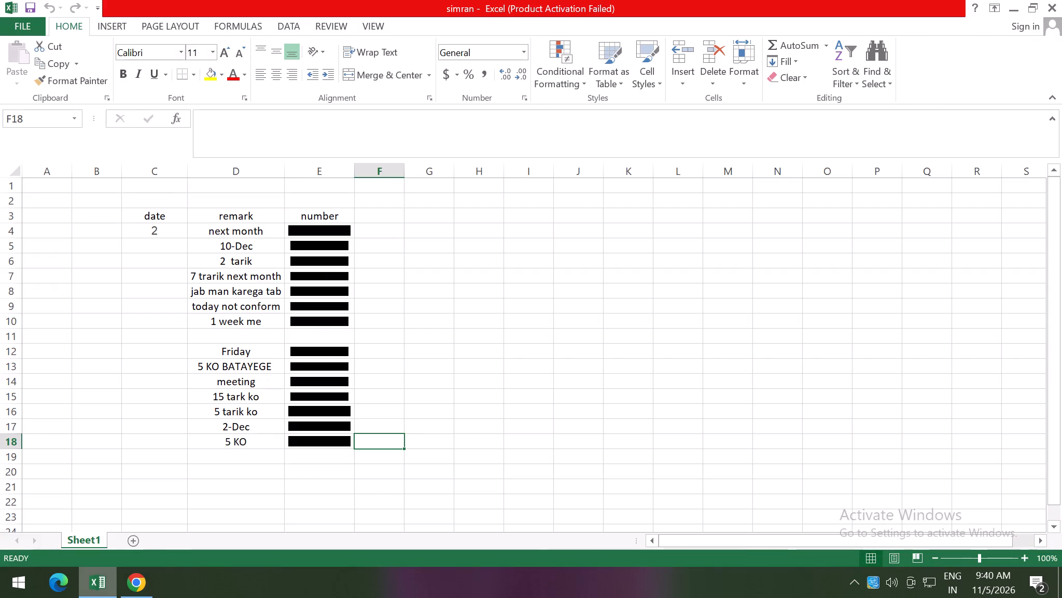
Switch from the simran workbook to the Tubelight Dialpad dashboard in Chrome.
{"action": "left_click", "coordinate": [91, 586]}
{"action": "left_click", "coordinate": [91, 586]}
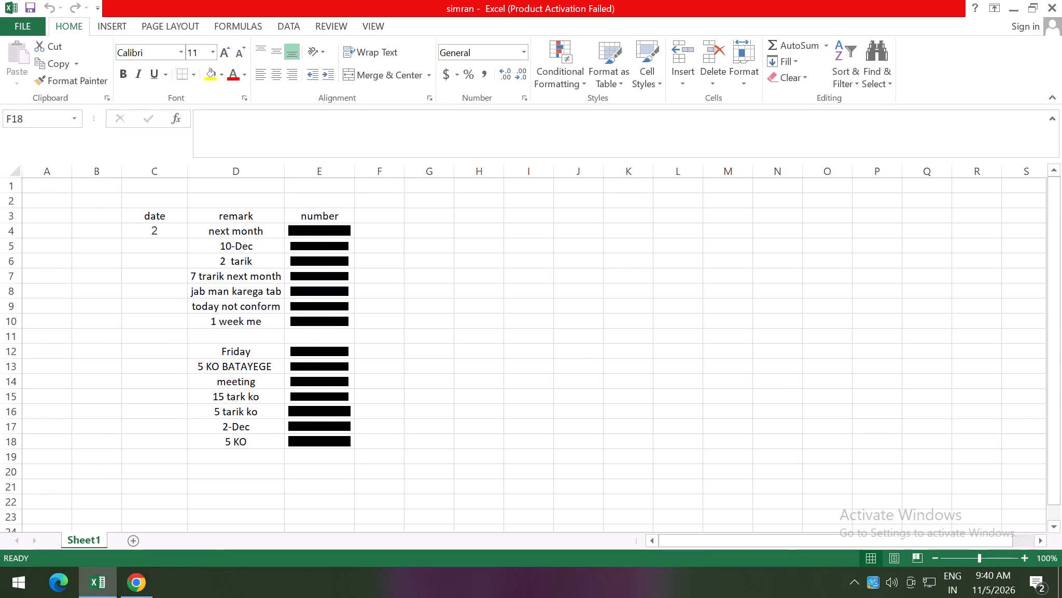
{"action": "left_click", "coordinate": [138, 585]}
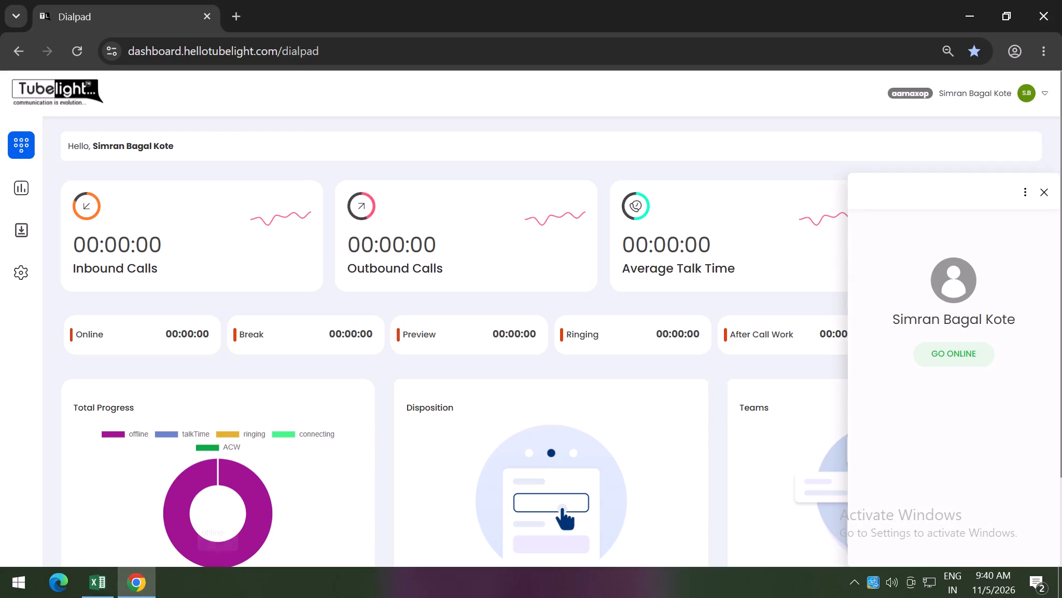
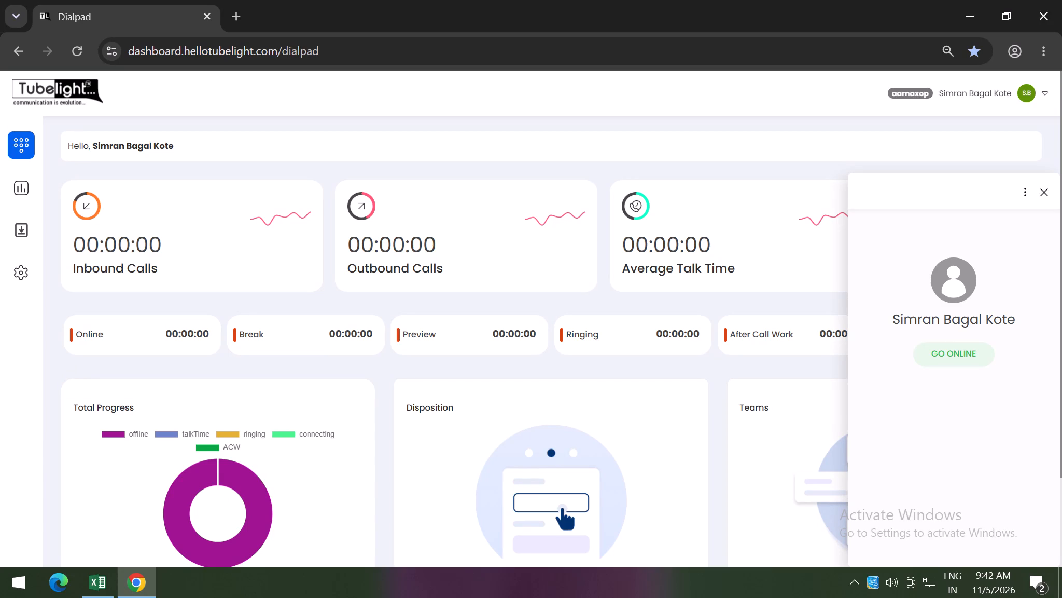
Set the agent's status to online in the Tubelight dialpad.
{"action": "scroll", "coordinate": [620, 542], "scroll_direction": "up", "scroll_amount": 1}
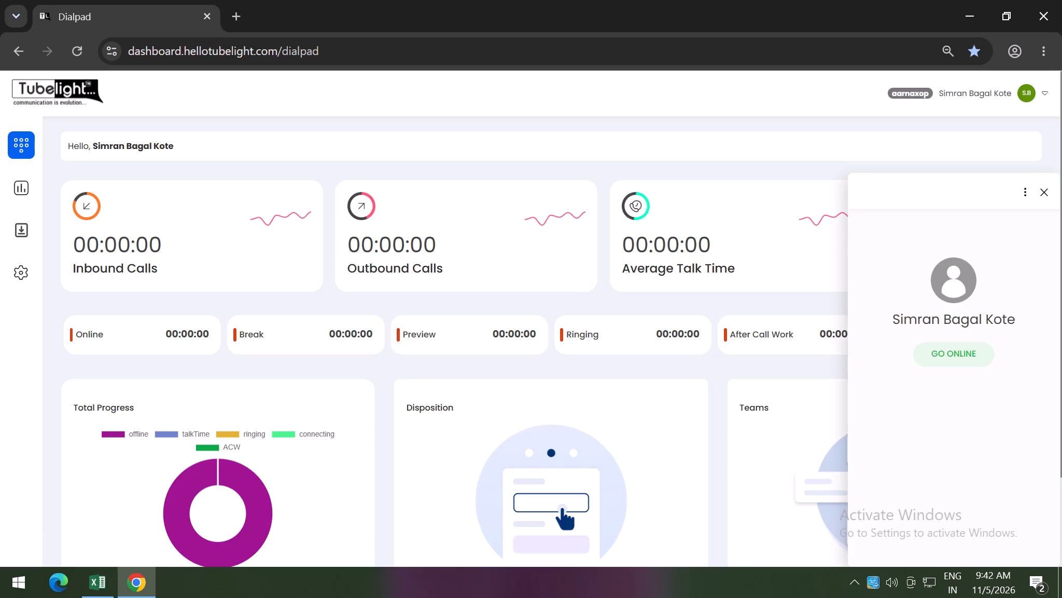
{"action": "left_click", "coordinate": [961, 358]}
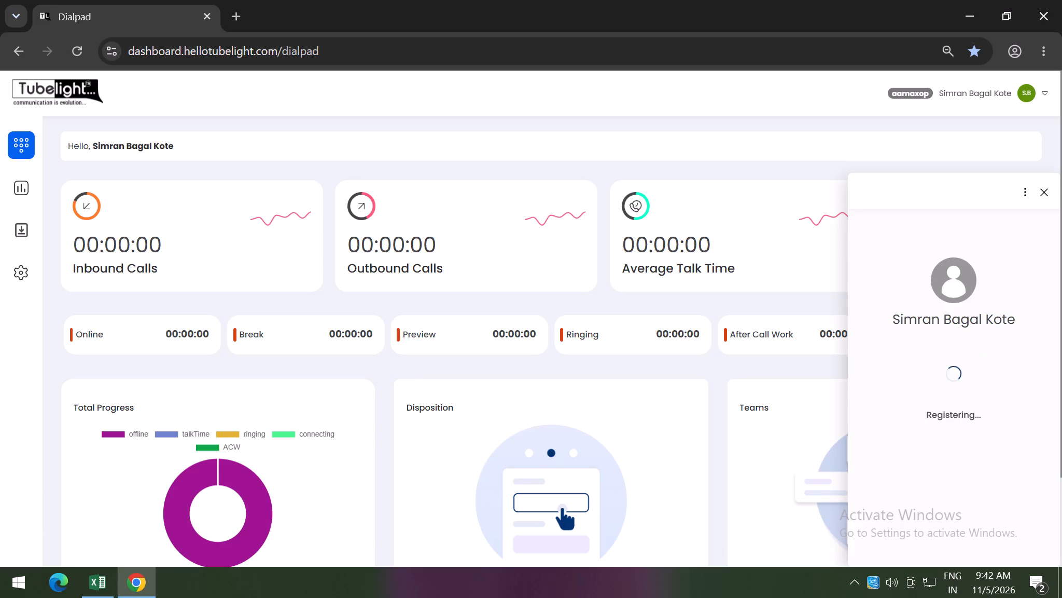
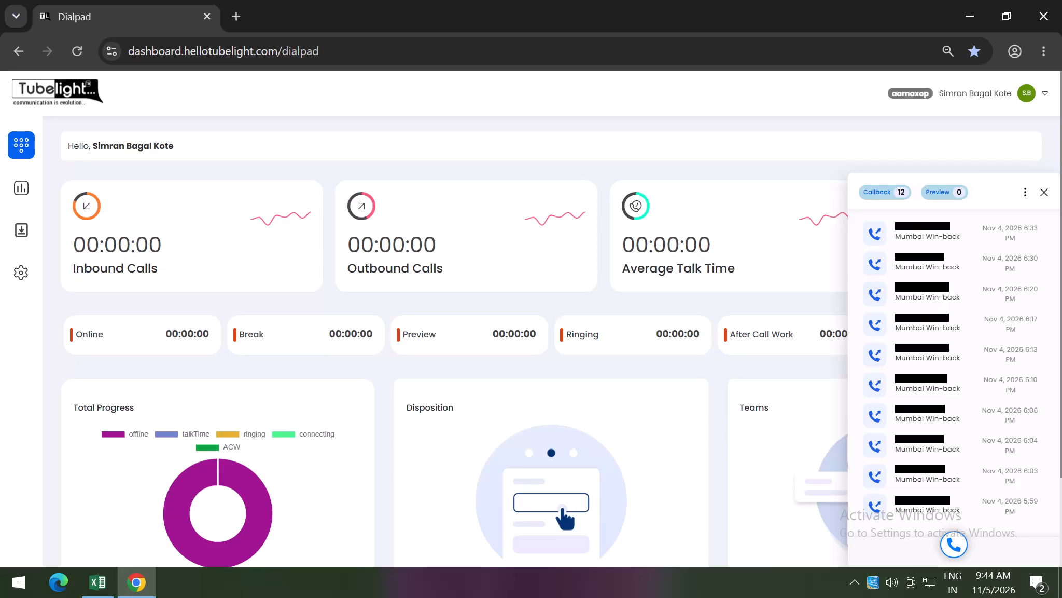
Put the agent on a Lunch Break in the dialpad.
{"action": "left_click", "coordinate": [1028, 196]}
{"action": "left_click", "coordinate": [1003, 222]}
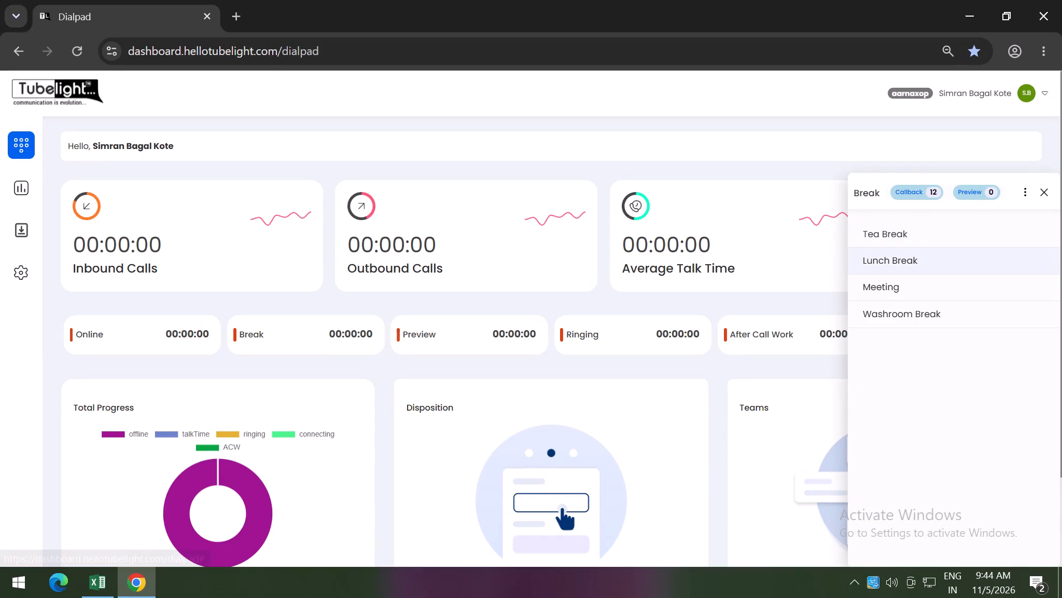
{"action": "left_click", "coordinate": [922, 261]}
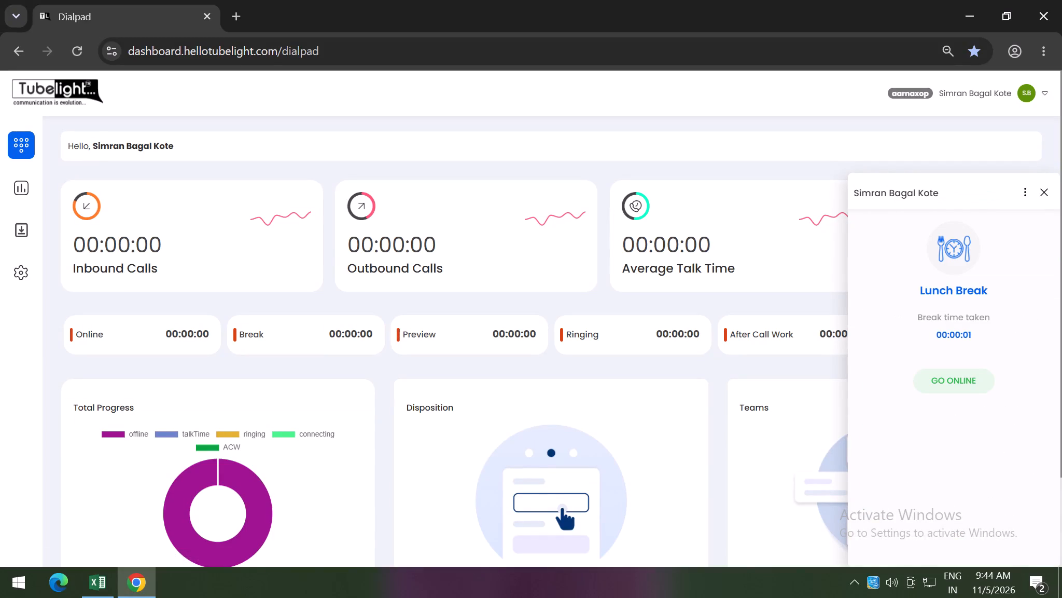
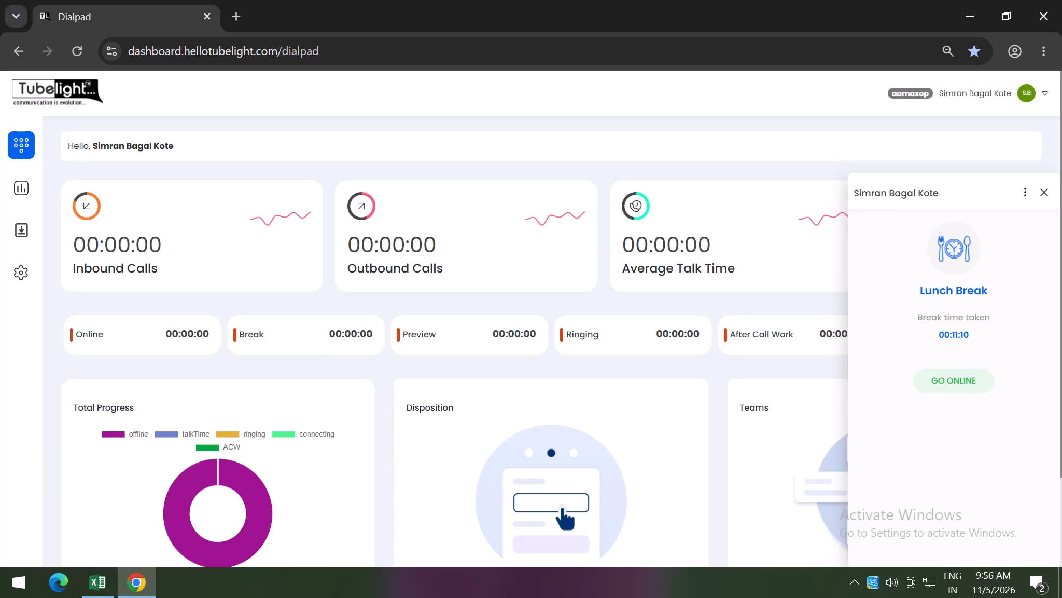
End the agent's Lunch Break by going back online in the dialpad.
{"action": "left_click", "coordinate": [953, 375]}
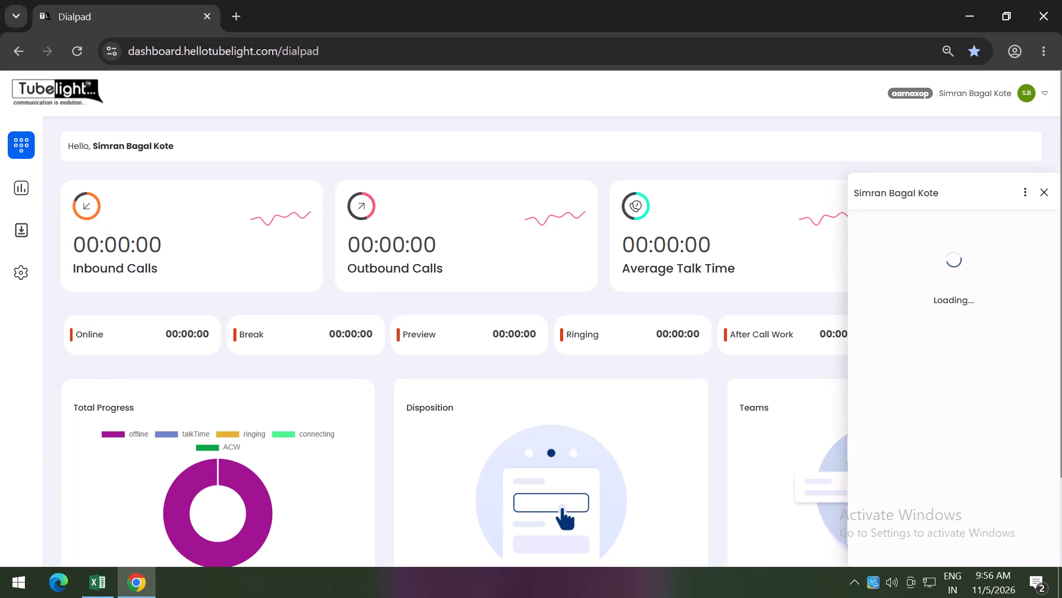
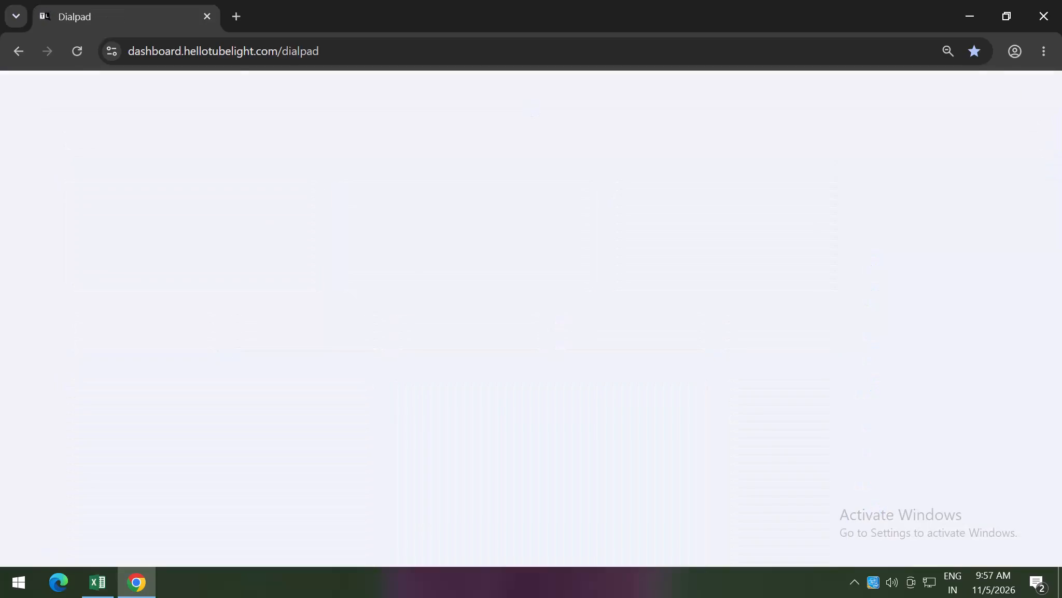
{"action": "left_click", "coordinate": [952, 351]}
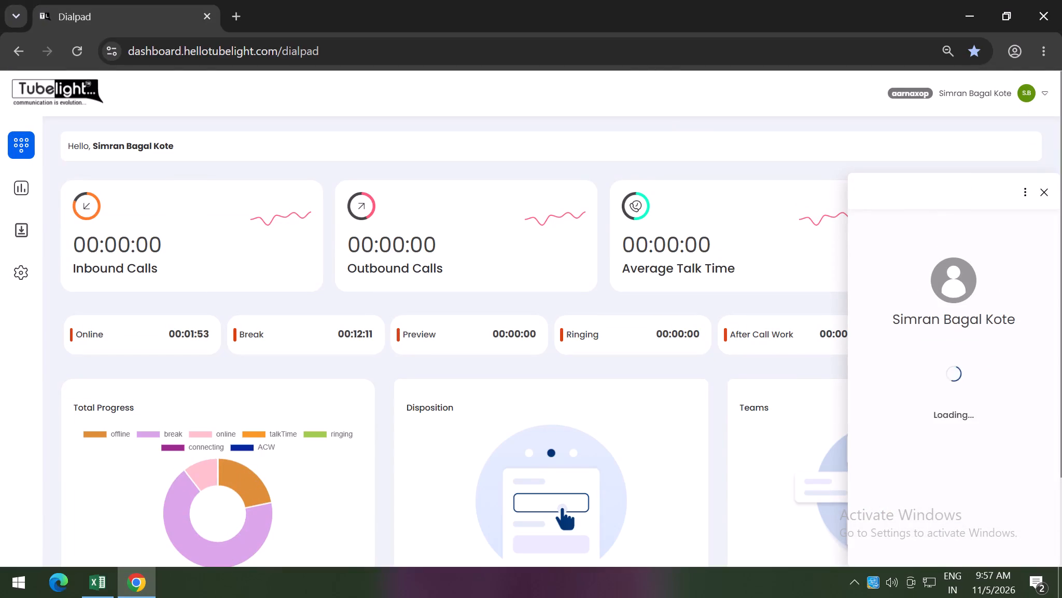
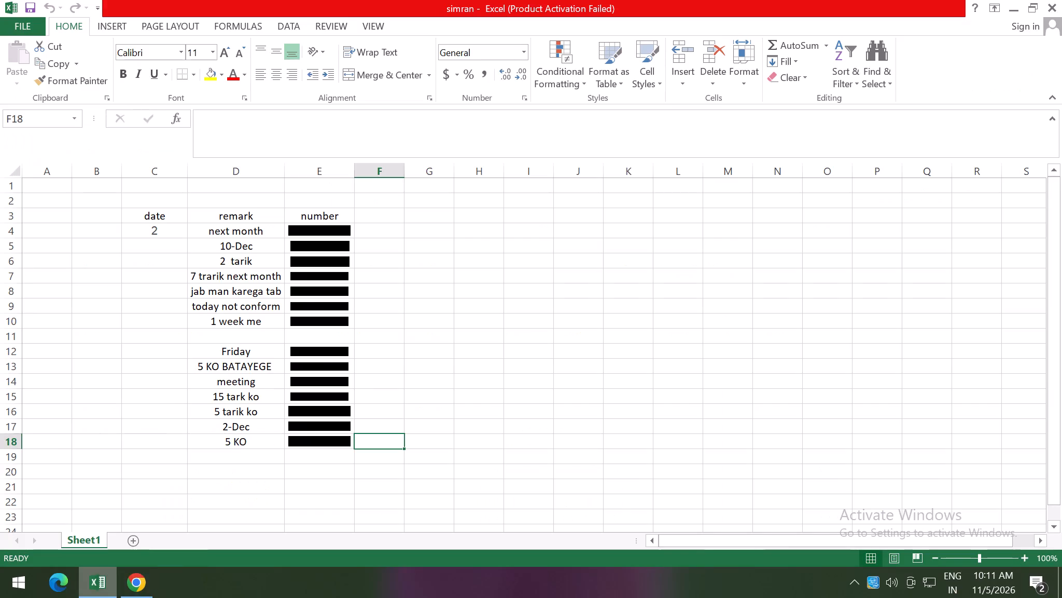
Minimize the follow-up workbook and return to the Tubelight Dialpad dashboard in Chrome.
{"action": "left_click", "coordinate": [106, 583]}
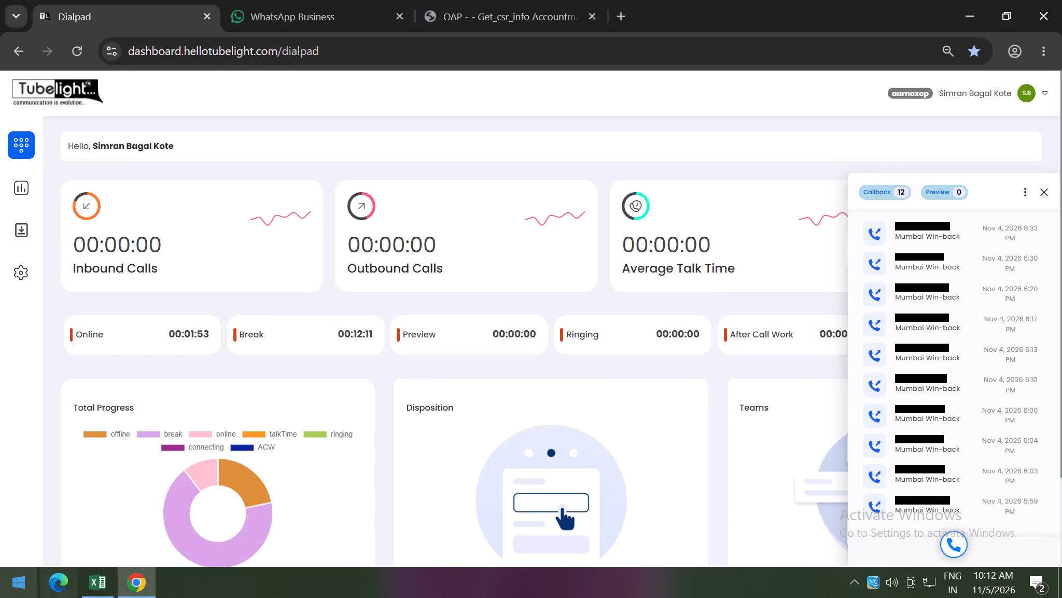
Look through the alphabetical list of apps installed on the Windows computer.
{"action": "left_click", "coordinate": [12, 583]}
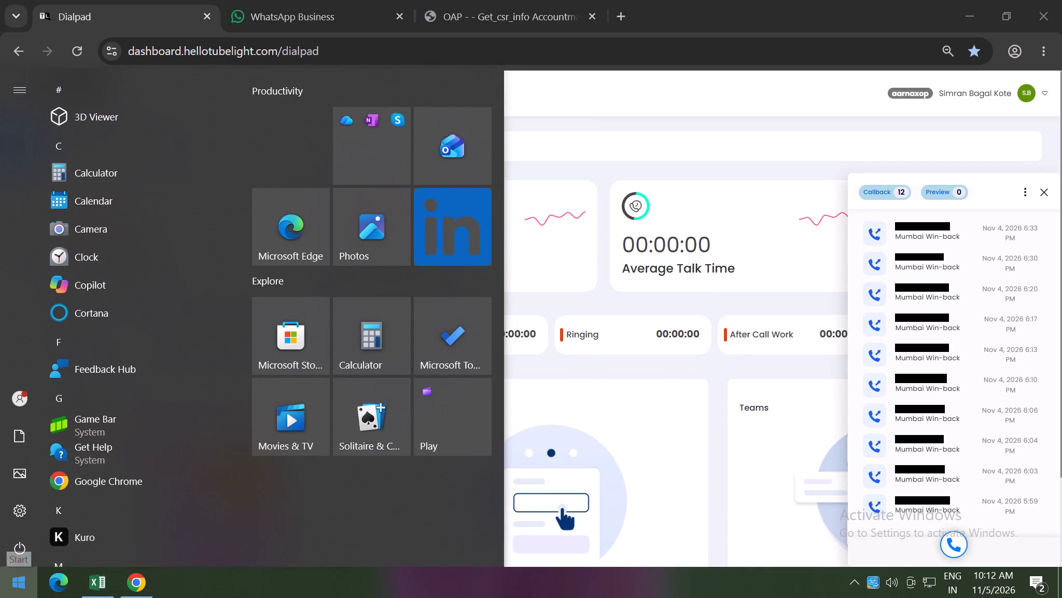
{"action": "left_click", "coordinate": [17, 582]}
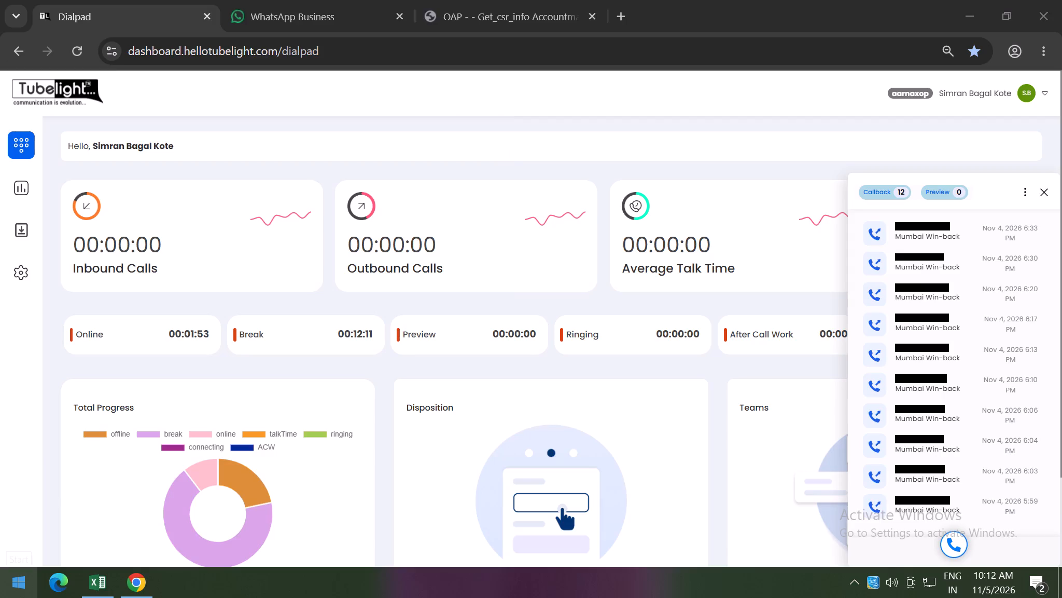
{"action": "left_click", "coordinate": [17, 582]}
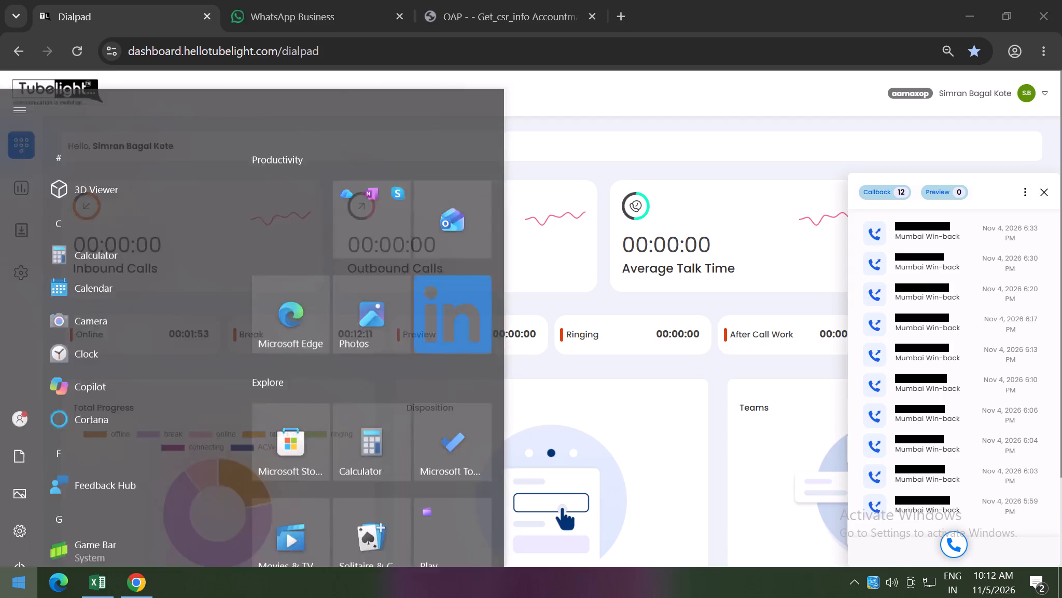
{"action": "scroll", "coordinate": [132, 472], "scroll_direction": "down", "scroll_amount": 5}
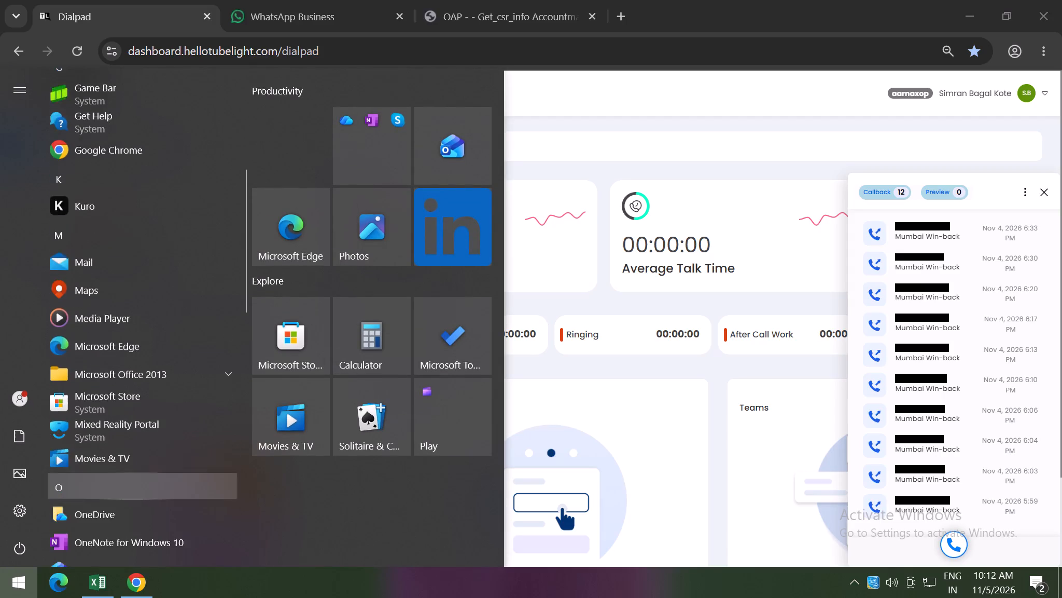
{"action": "scroll", "coordinate": [127, 513], "scroll_direction": "down", "scroll_amount": 3}
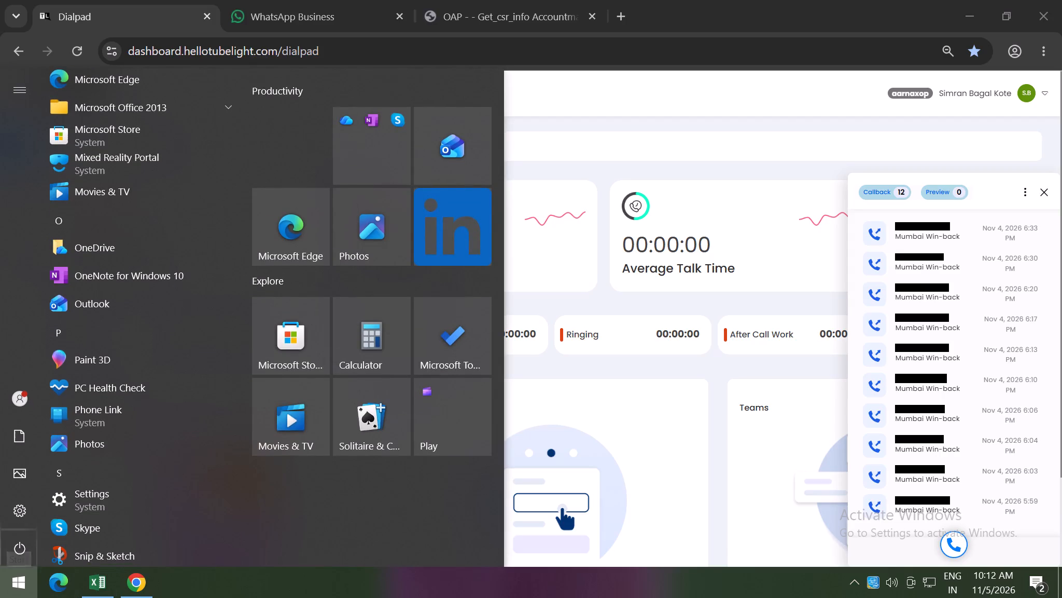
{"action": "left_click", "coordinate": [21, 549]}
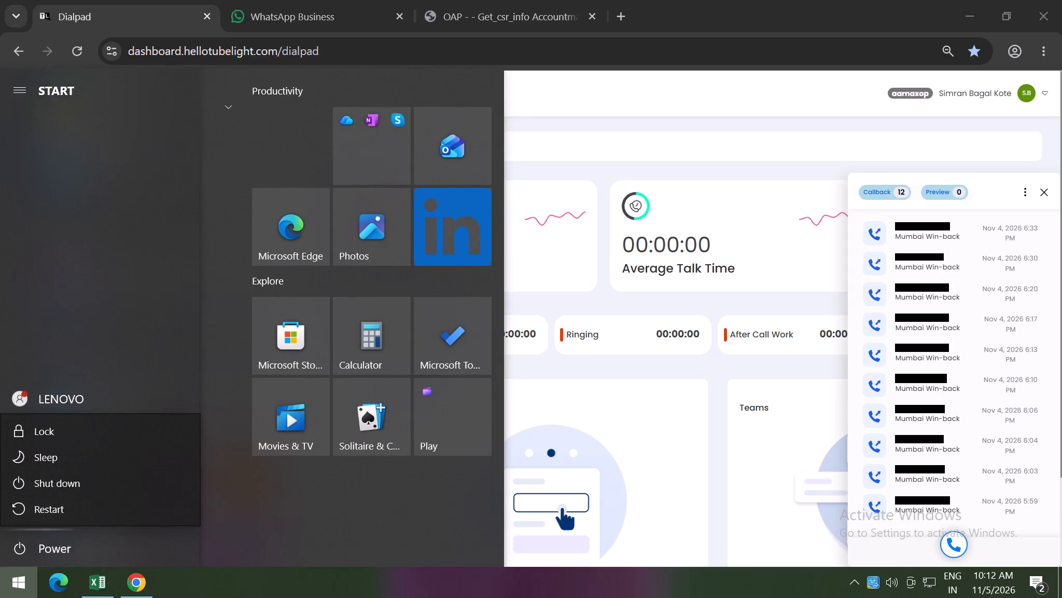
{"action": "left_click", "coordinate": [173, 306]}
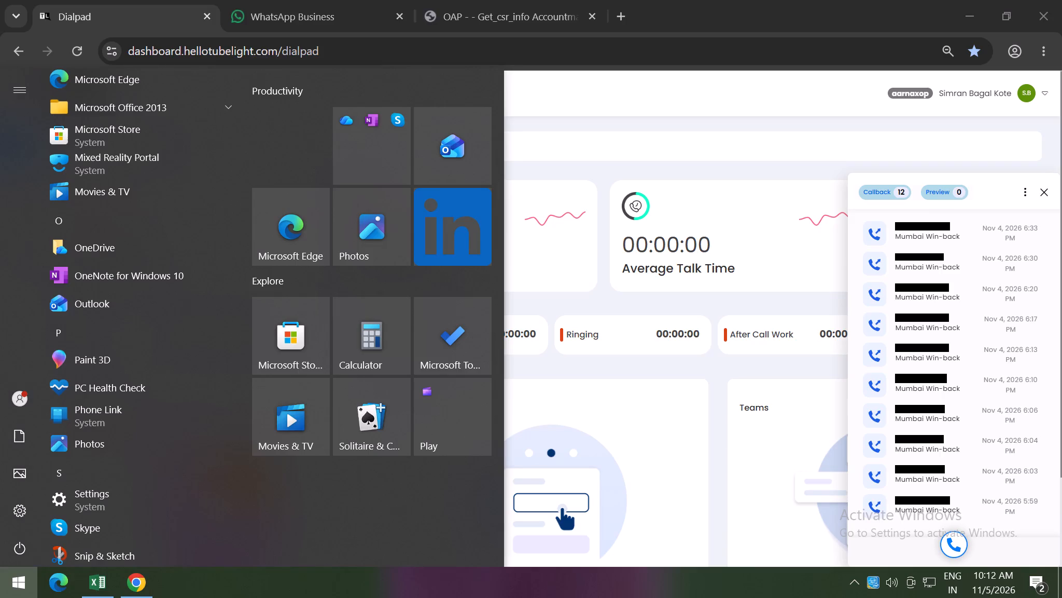
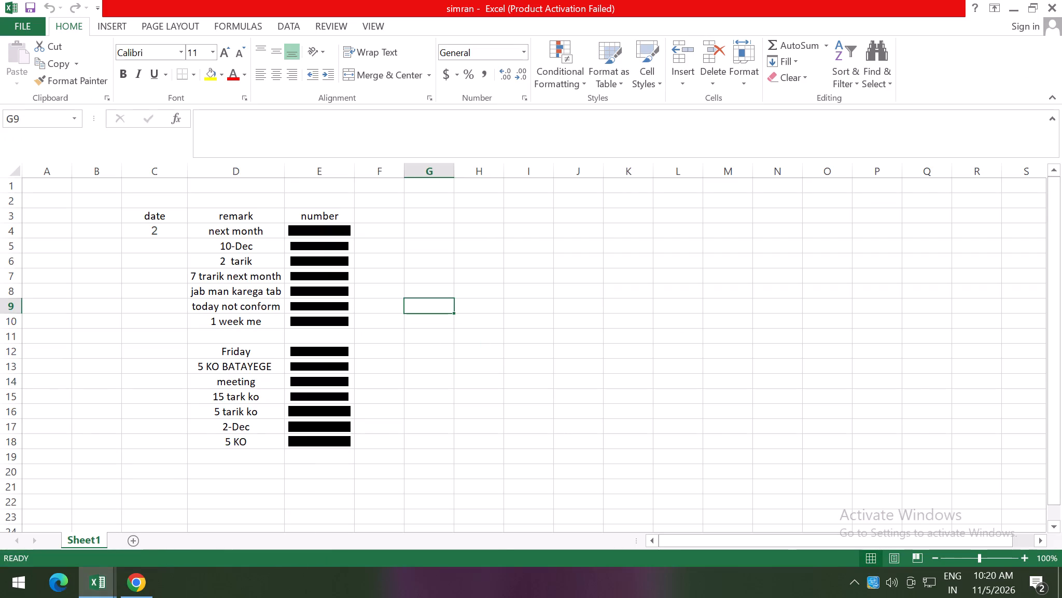
Check the remark and number entries in the follow-up list, and return to the Tubelight dialpad in Chrome.
{"action": "left_click", "coordinate": [317, 262]}
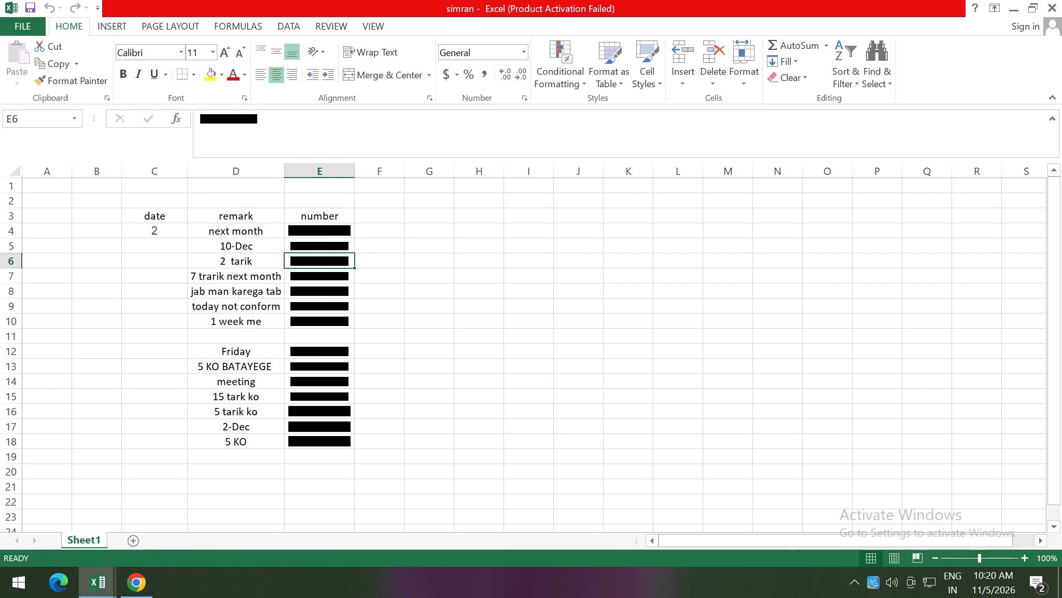
{"action": "left_click", "coordinate": [248, 278]}
{"action": "left_click", "coordinate": [229, 297]}
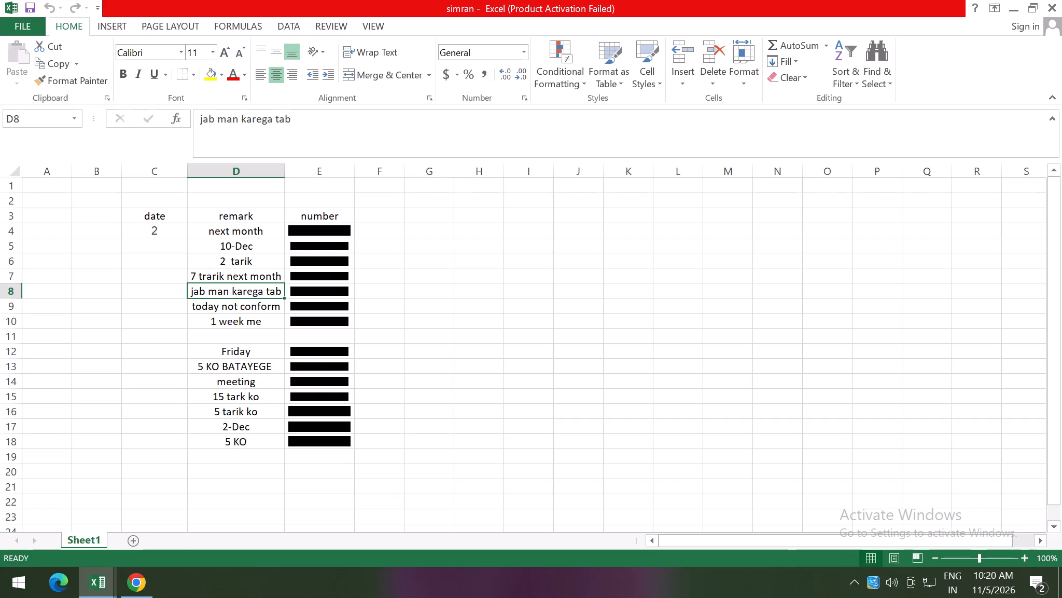
{"action": "double_click", "coordinate": [137, 579]}
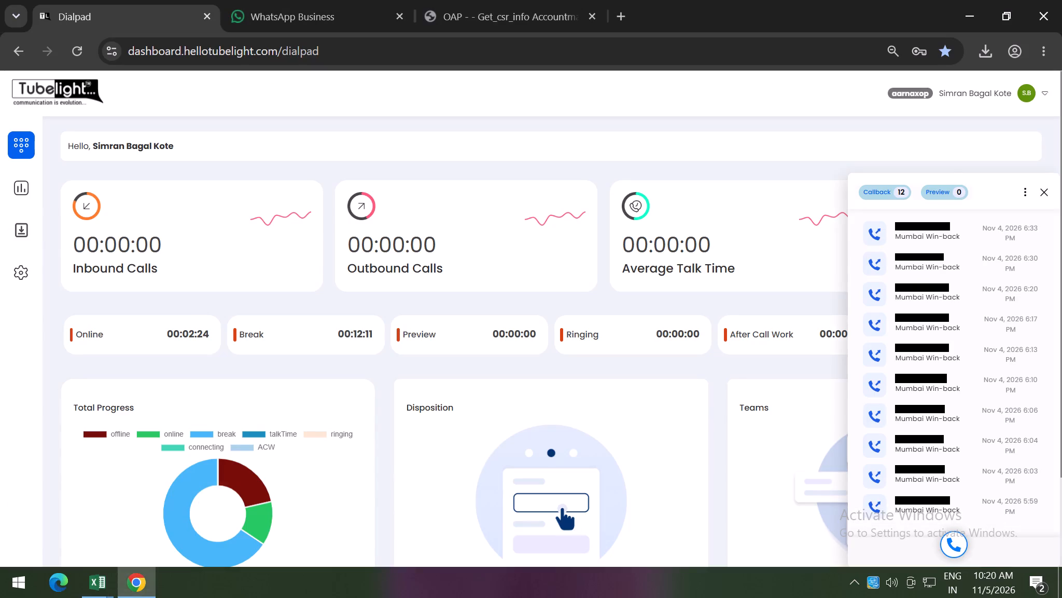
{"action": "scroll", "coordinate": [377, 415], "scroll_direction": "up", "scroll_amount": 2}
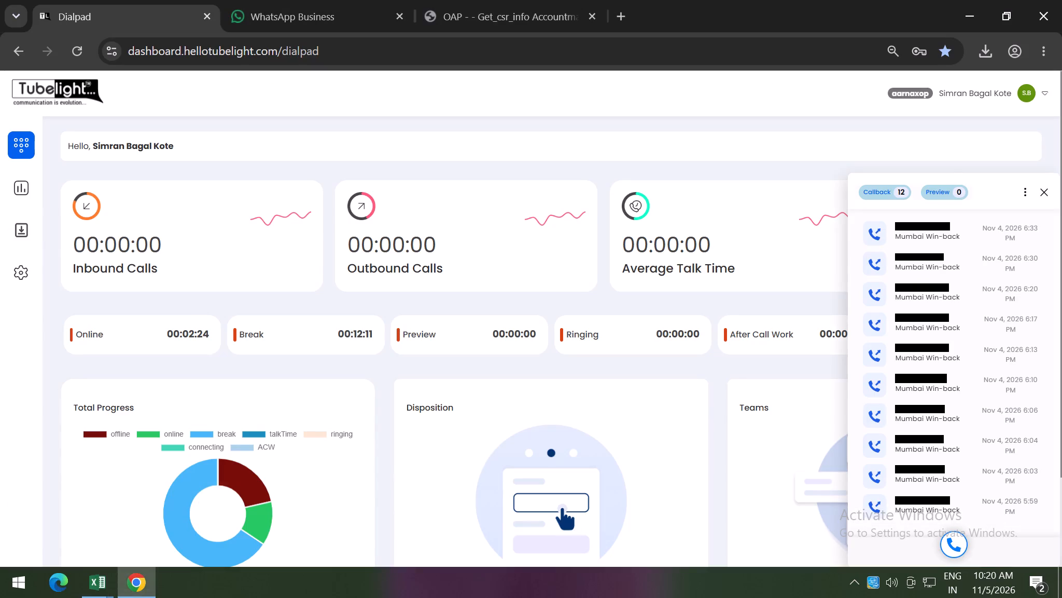
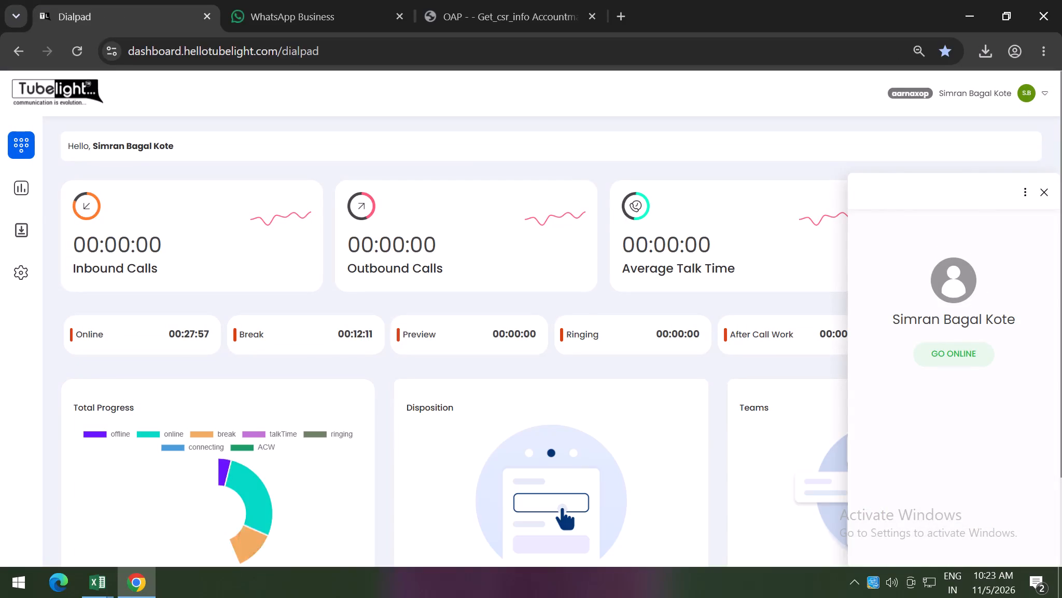
Bring the agent online in the dialpad so that it registers for calls.
{"action": "left_click", "coordinate": [967, 355]}
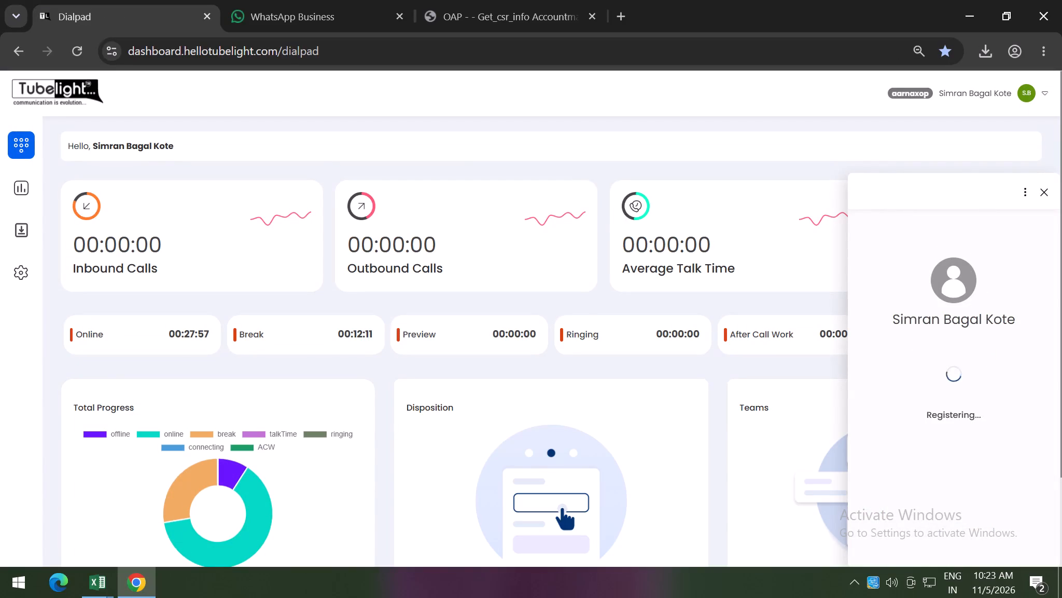
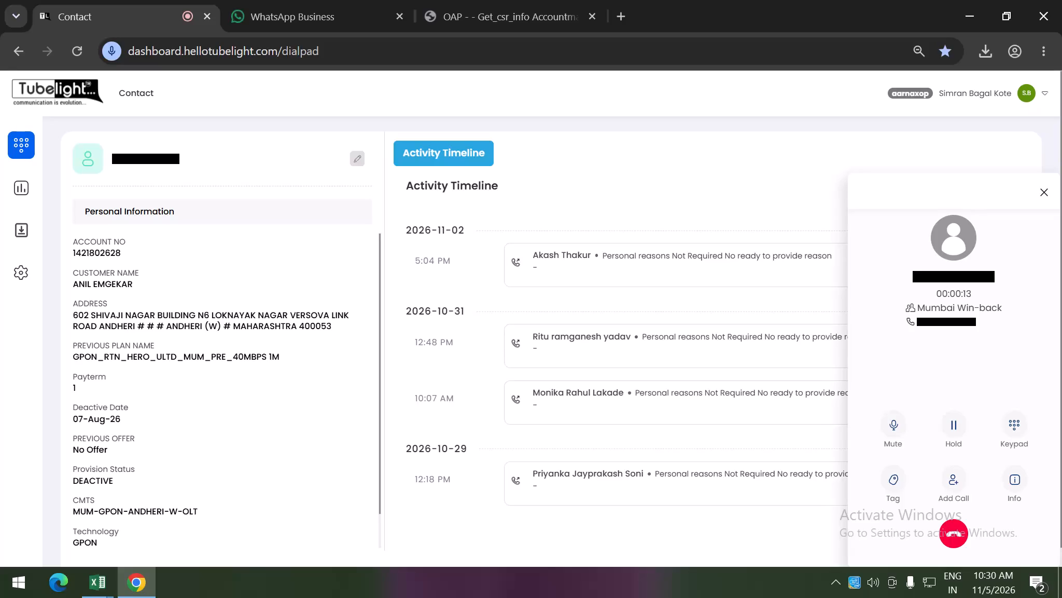
End the active Mumbai Win-back call and submit its tags as Personal reasons, Not Required and a third-level reason, without a comment.
{"action": "left_click", "coordinate": [943, 534]}
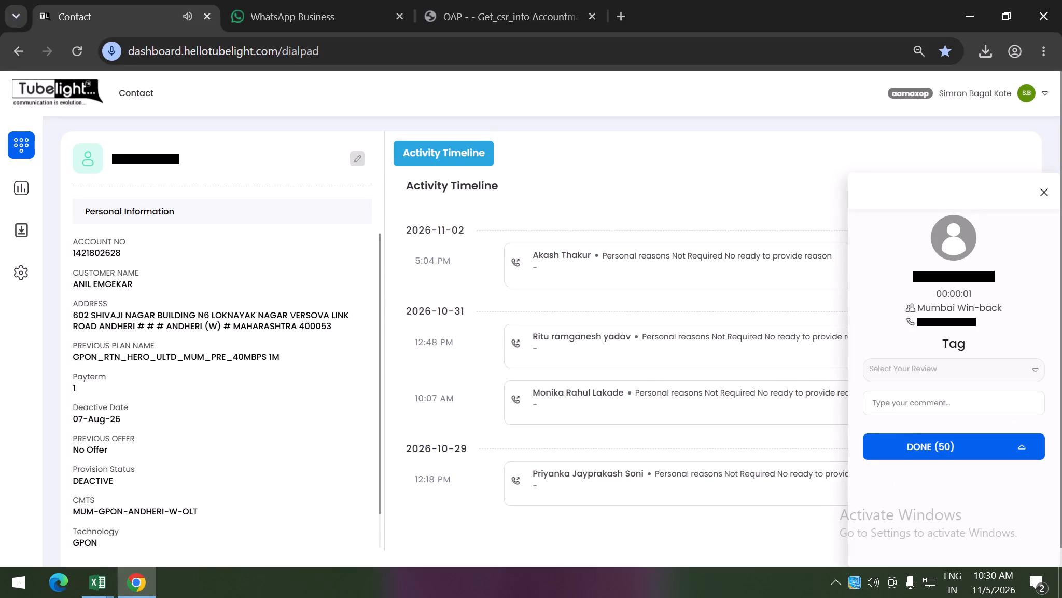
{"action": "left_click", "coordinate": [955, 364]}
{"action": "scroll", "coordinate": [923, 430], "scroll_direction": "down", "scroll_amount": 1}
{"action": "left_click", "coordinate": [926, 426]}
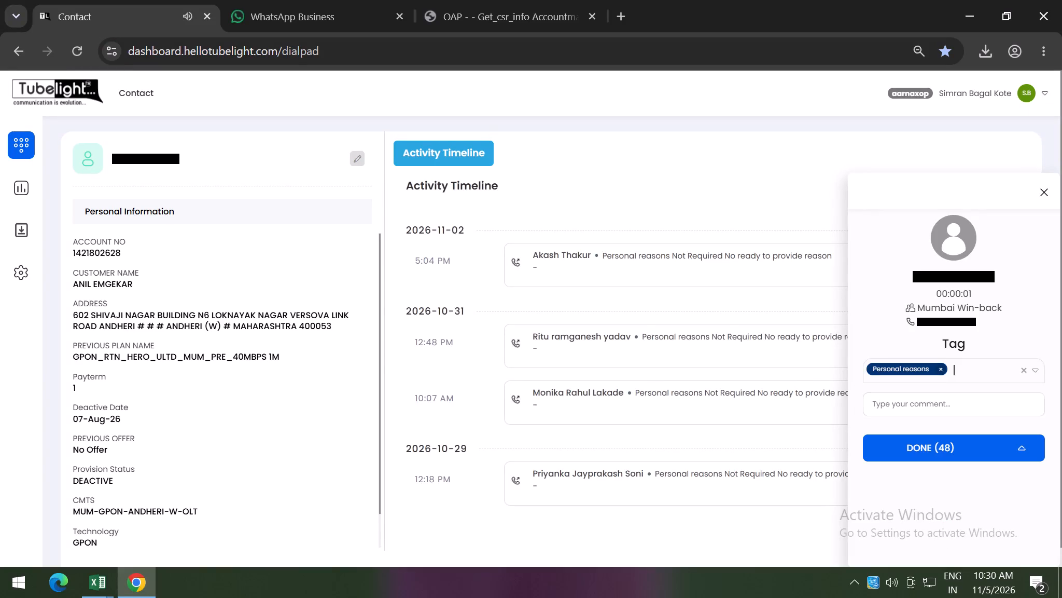
{"action": "left_click", "coordinate": [955, 376]}
{"action": "left_click", "coordinate": [919, 429]}
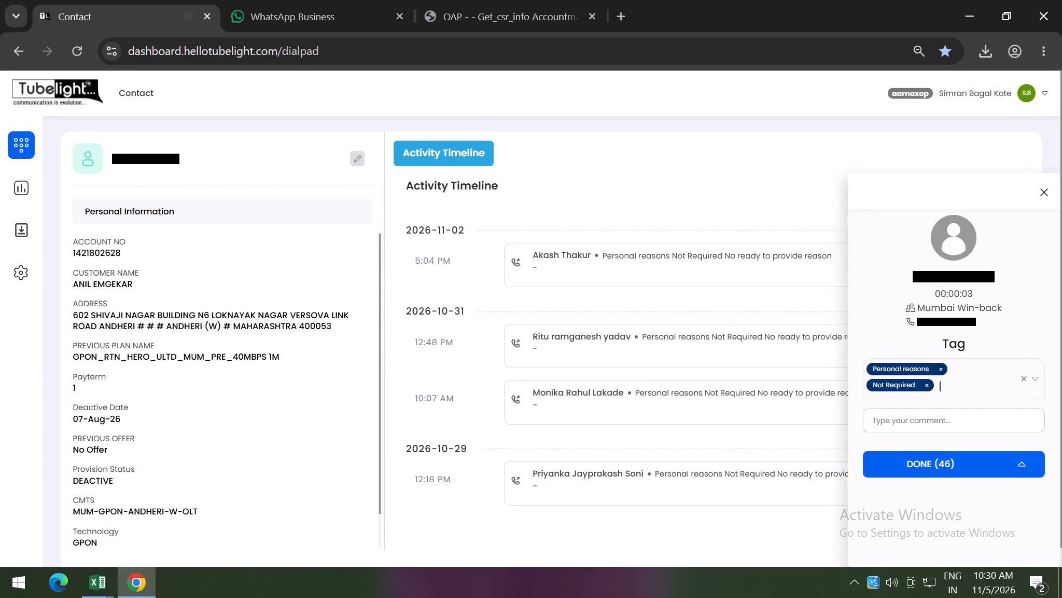
{"action": "left_click", "coordinate": [957, 388]}
{"action": "left_click", "coordinate": [924, 411]}
{"action": "left_click", "coordinate": [903, 465]}
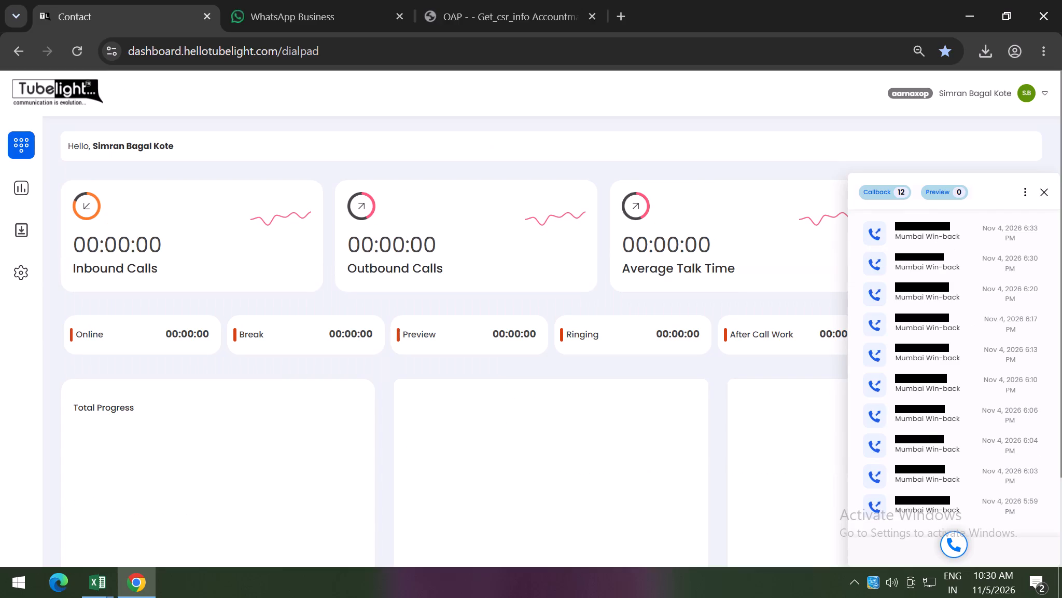
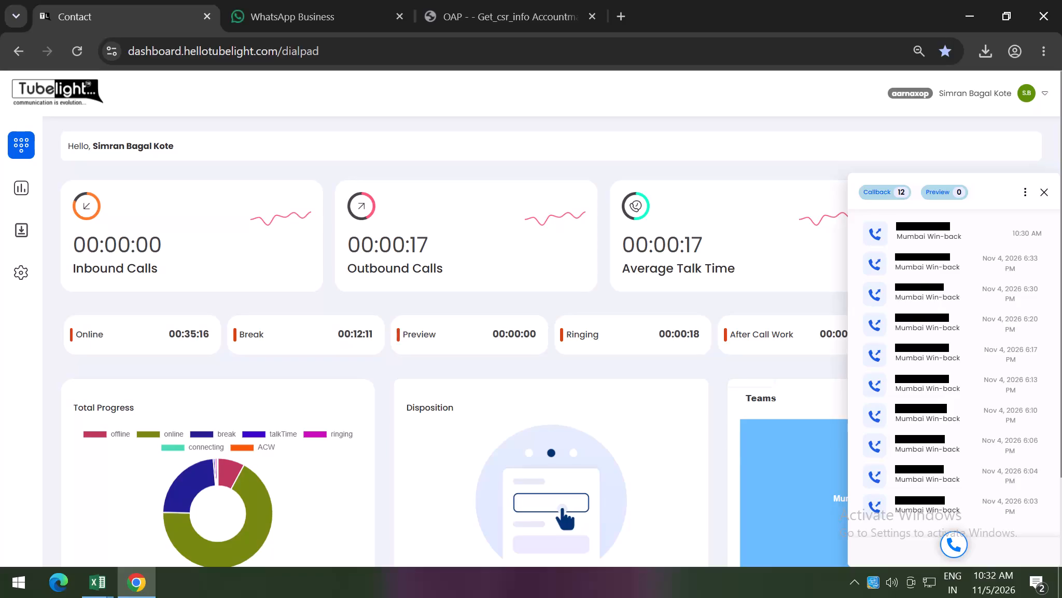
Switch to the simran workbook in Excel and copy the number in cell E18, beside the "5 KO" remark.
{"action": "left_click", "coordinate": [91, 576]}
{"action": "left_click", "coordinate": [92, 511]}
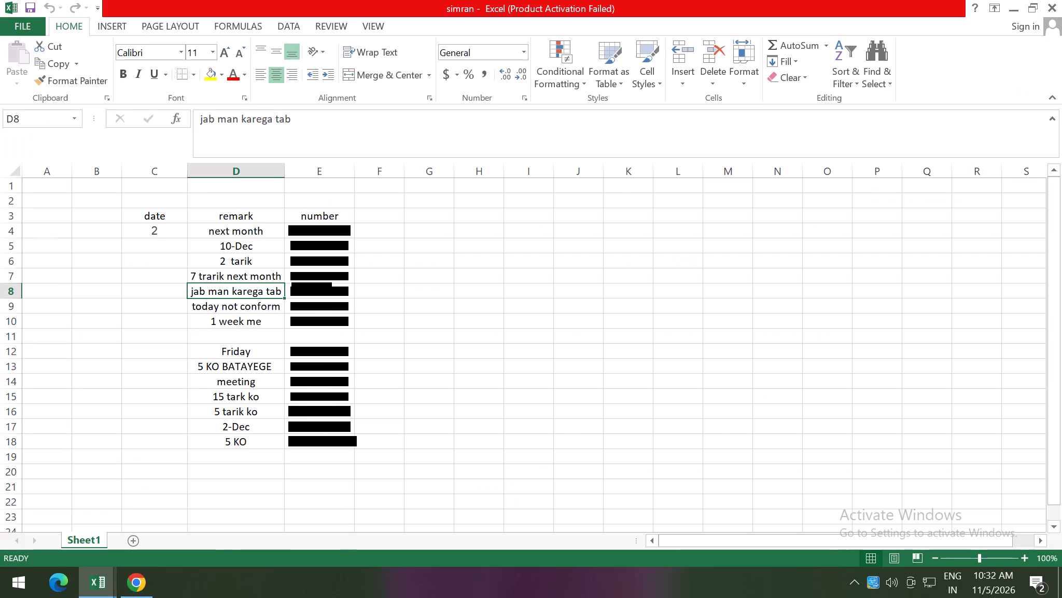
{"action": "left_click", "coordinate": [450, 275]}
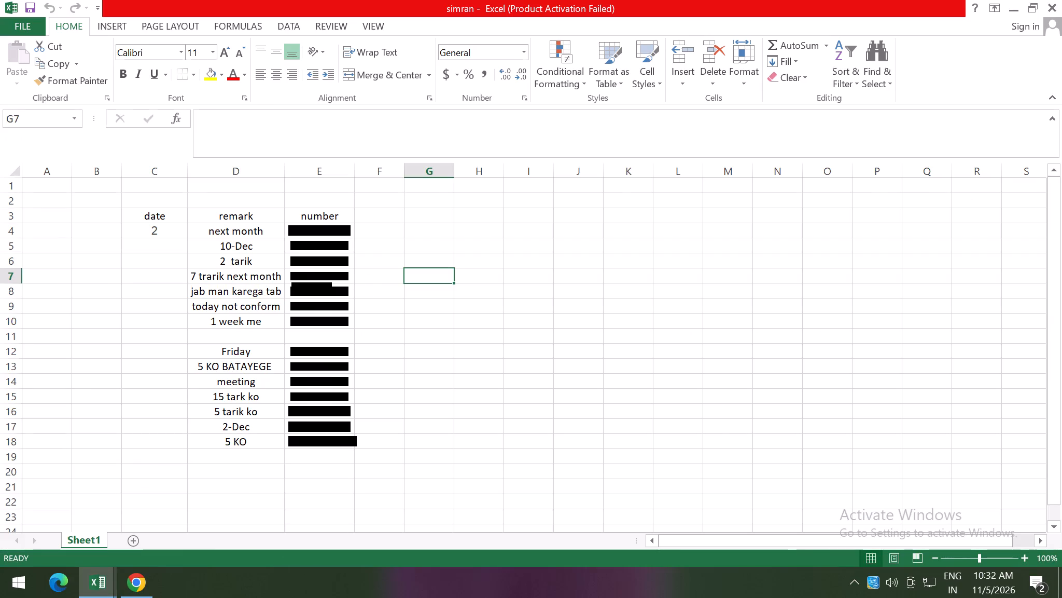
{"action": "left_click", "coordinate": [330, 309]}
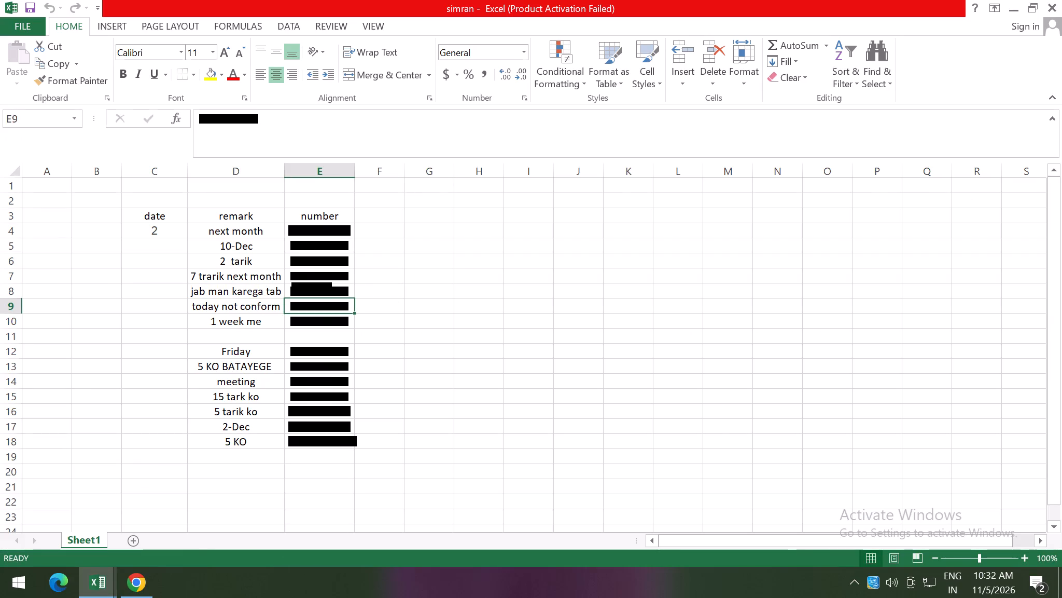
{"action": "left_click", "coordinate": [318, 368]}
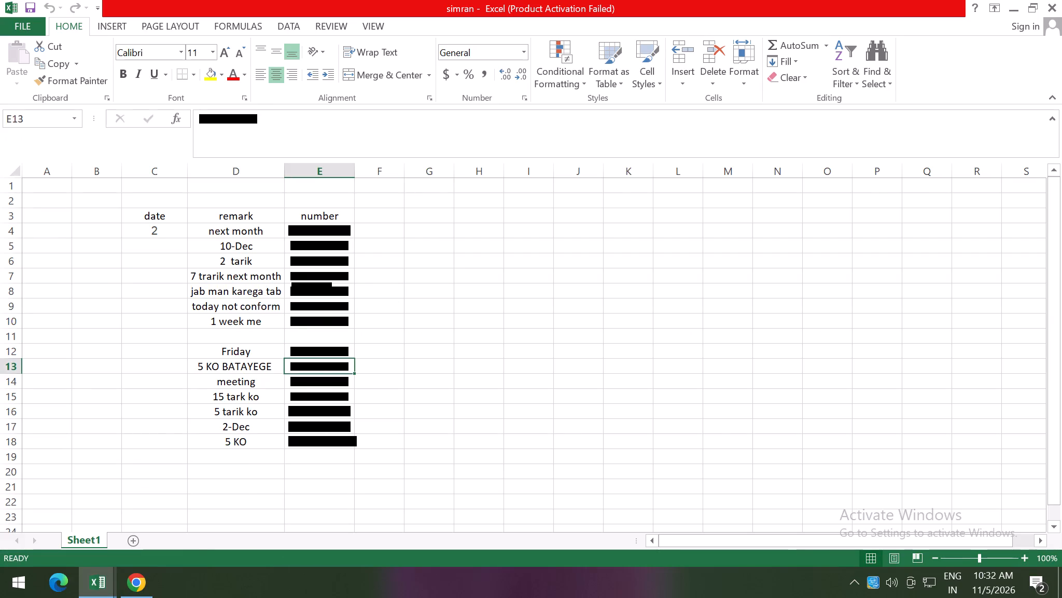
{"action": "left_click", "coordinate": [344, 436]}
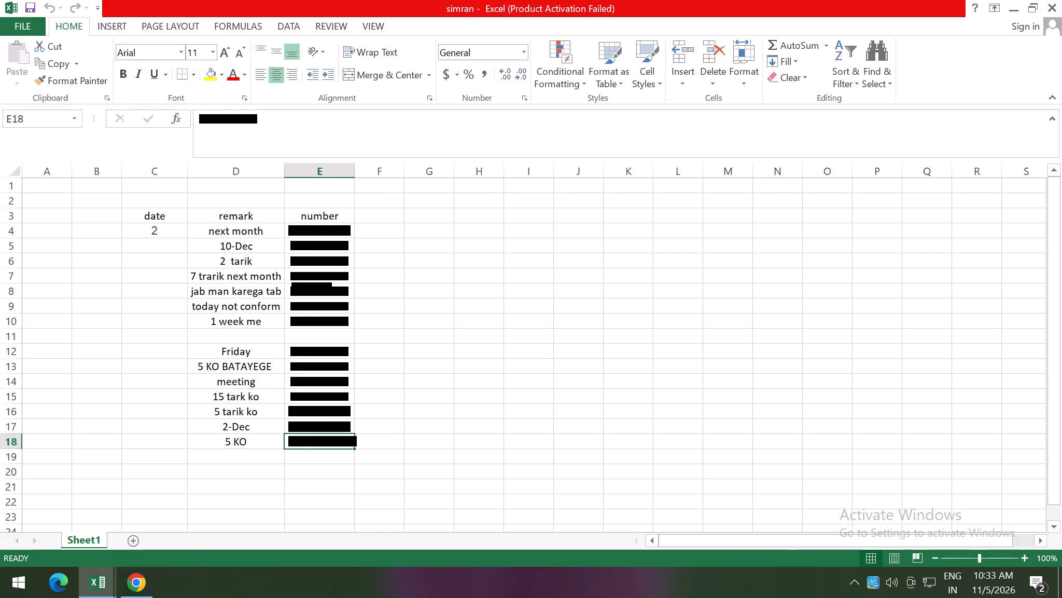
{"action": "left_click", "coordinate": [431, 428]}
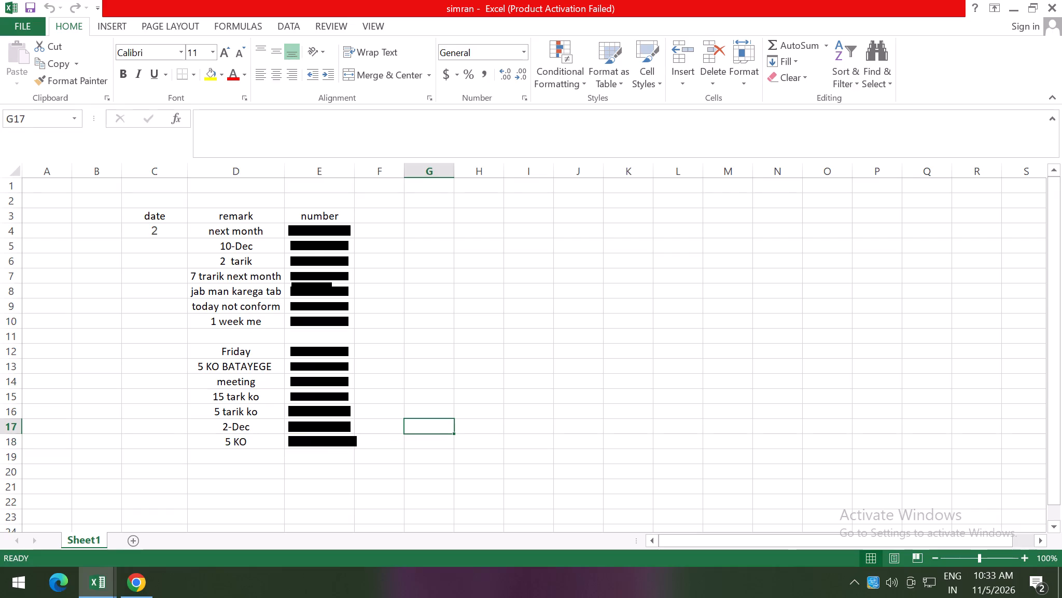
{"action": "left_click", "coordinate": [351, 439]}
{"action": "key", "text": "ctrl+c"}
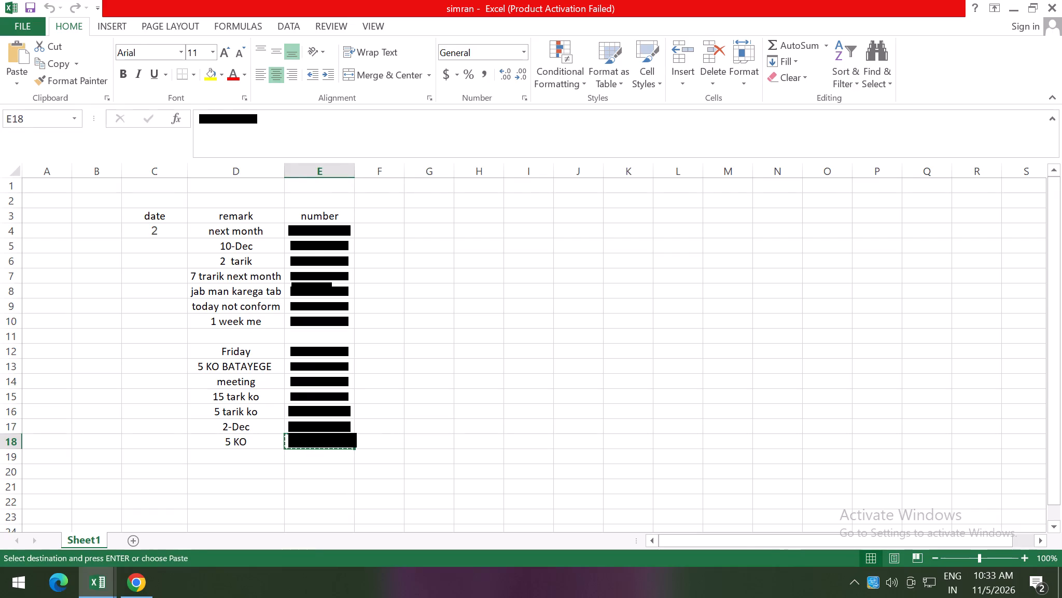
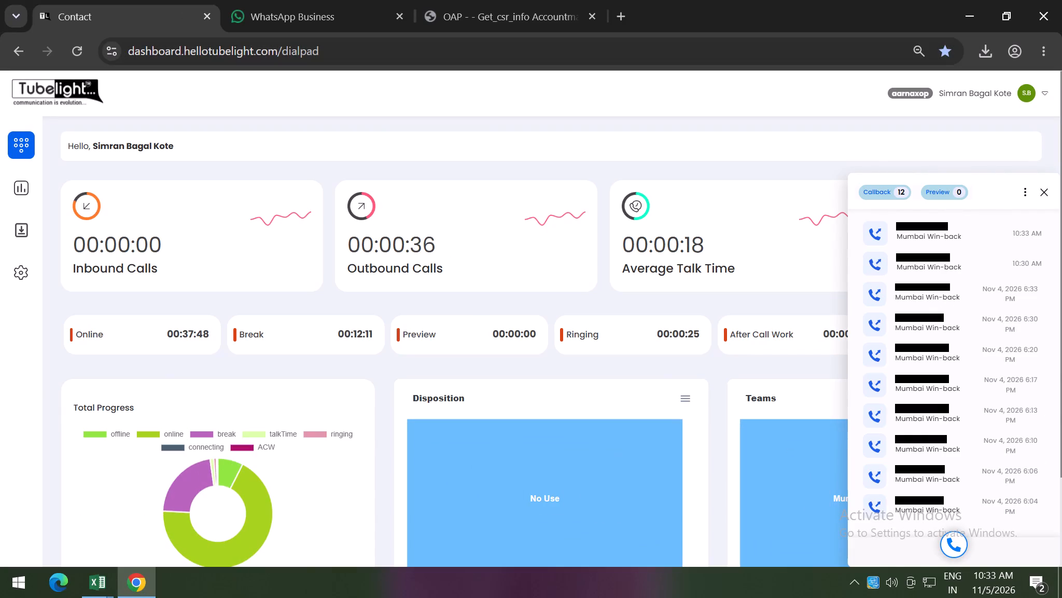
Switch to the simran workbook in Excel and copy the number in cell E16, beside the "5 tarik ko" remark.
{"action": "left_click", "coordinate": [109, 588]}
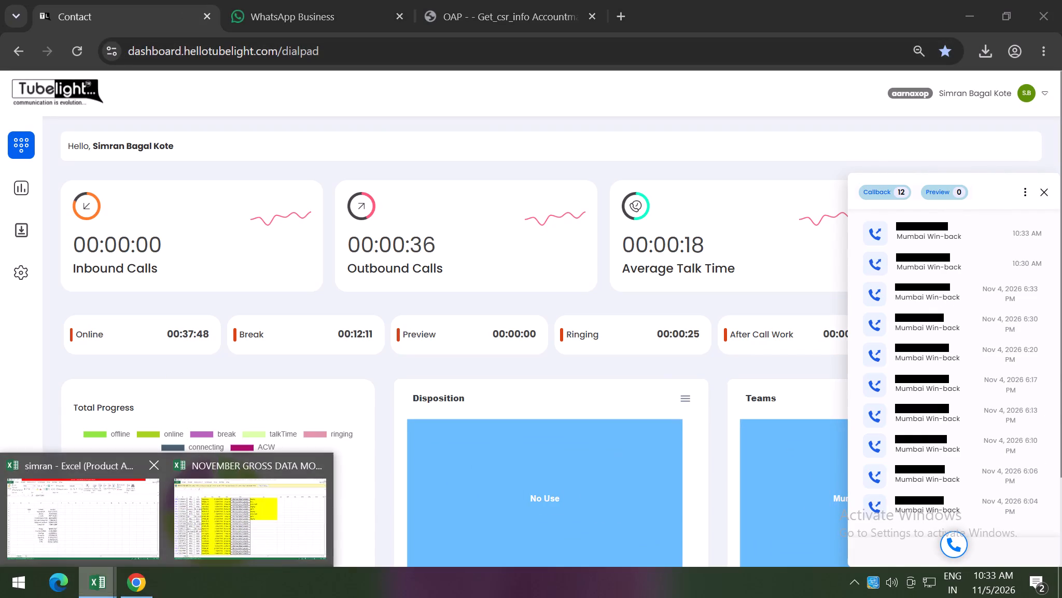
{"action": "left_click", "coordinate": [50, 517]}
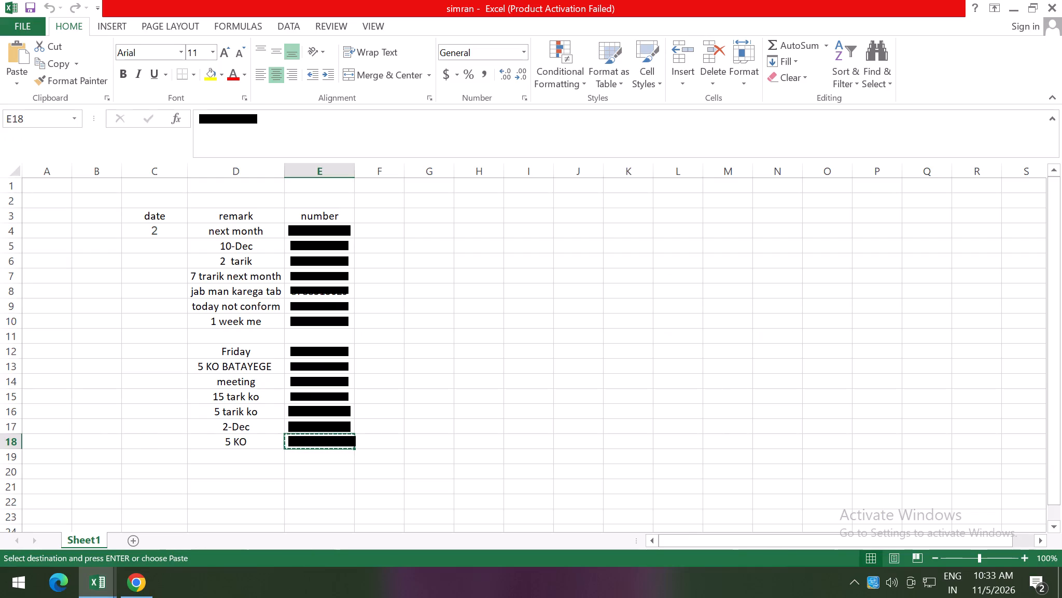
{"action": "left_click", "coordinate": [323, 414]}
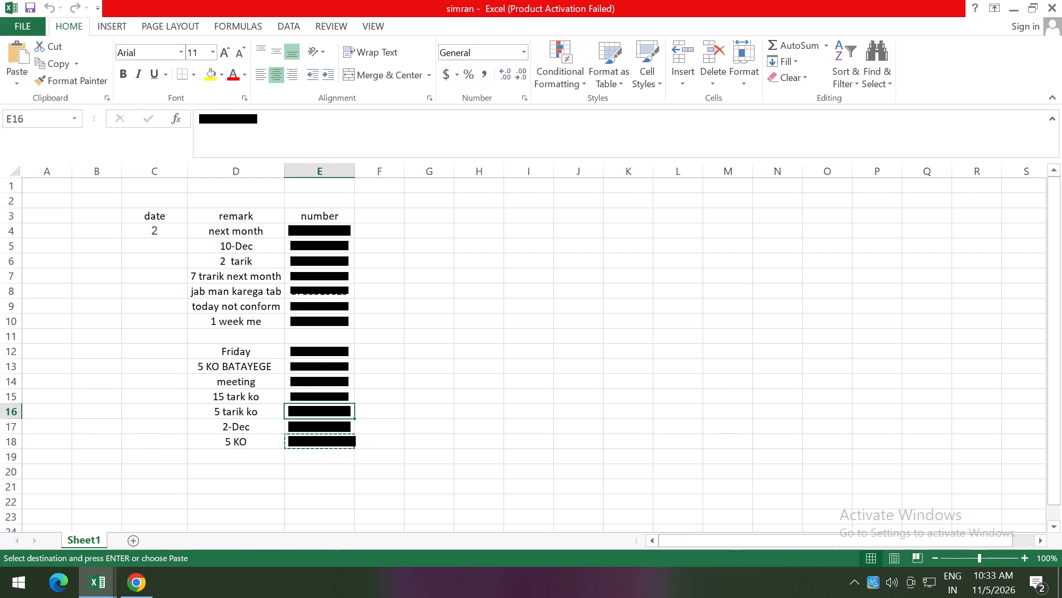
{"action": "key", "text": "ctrl+c"}
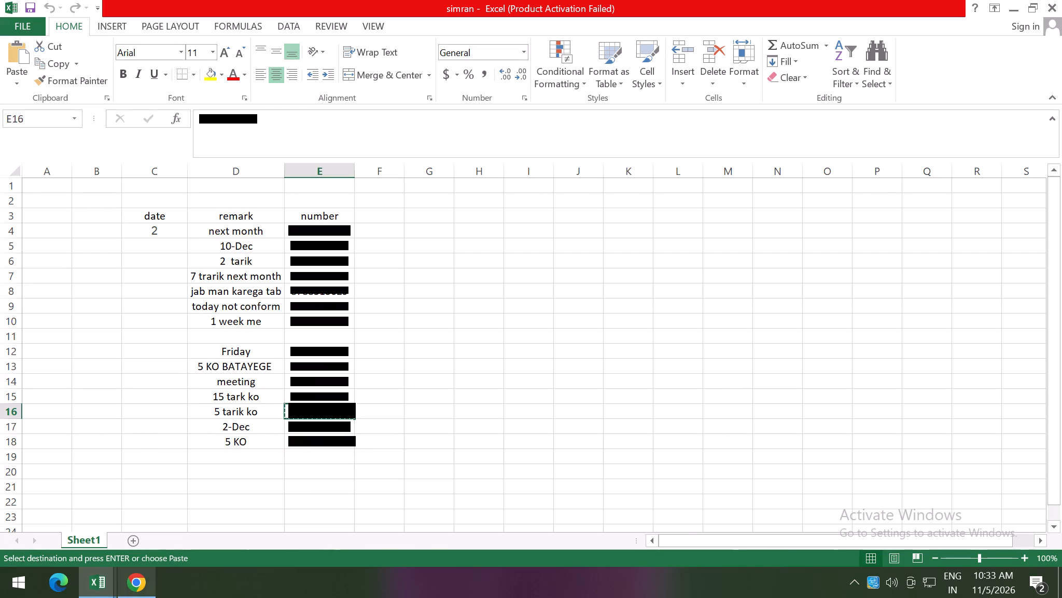
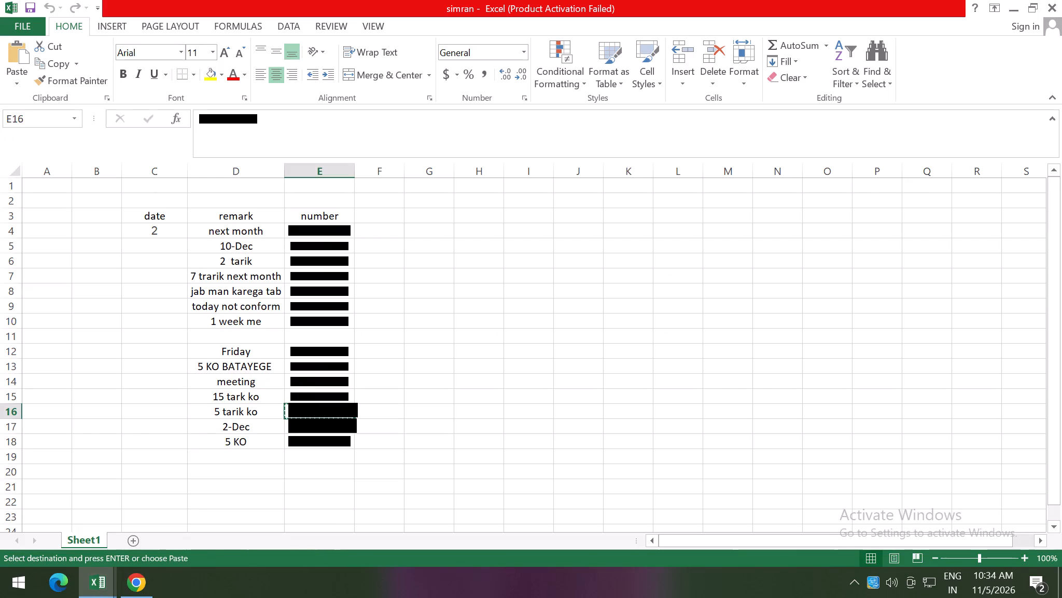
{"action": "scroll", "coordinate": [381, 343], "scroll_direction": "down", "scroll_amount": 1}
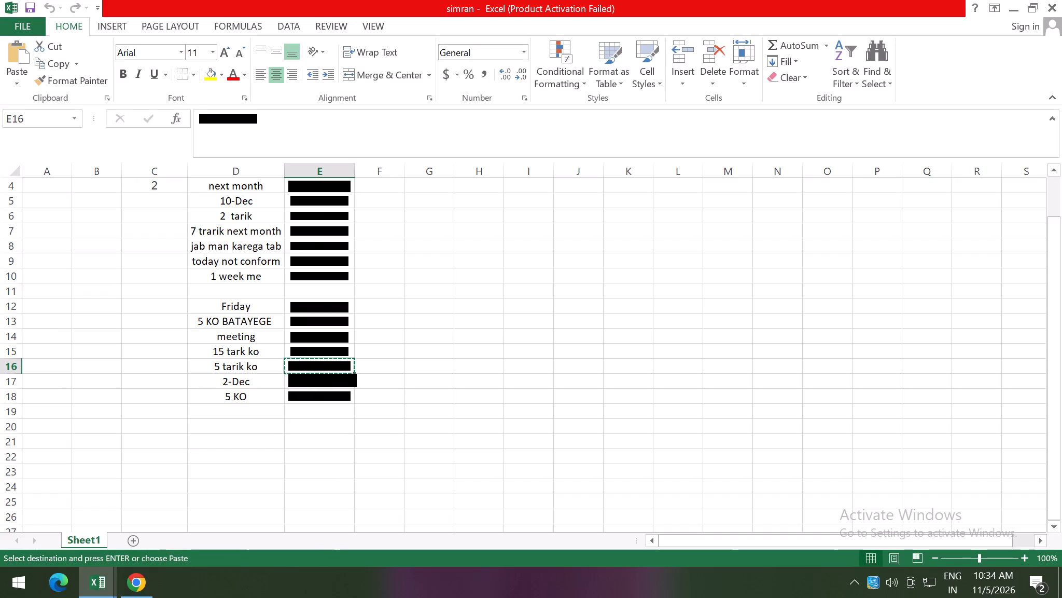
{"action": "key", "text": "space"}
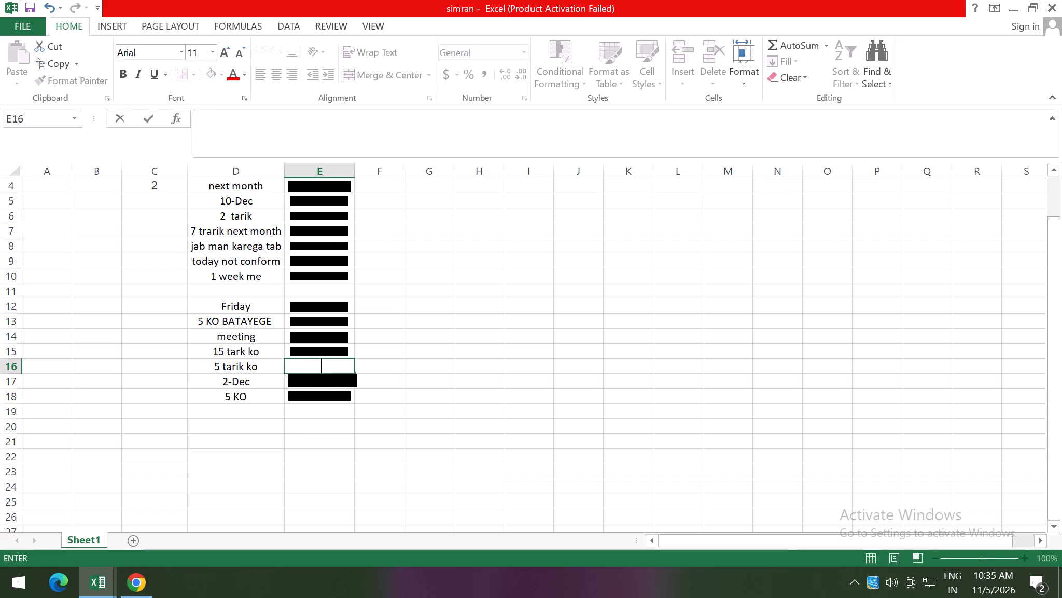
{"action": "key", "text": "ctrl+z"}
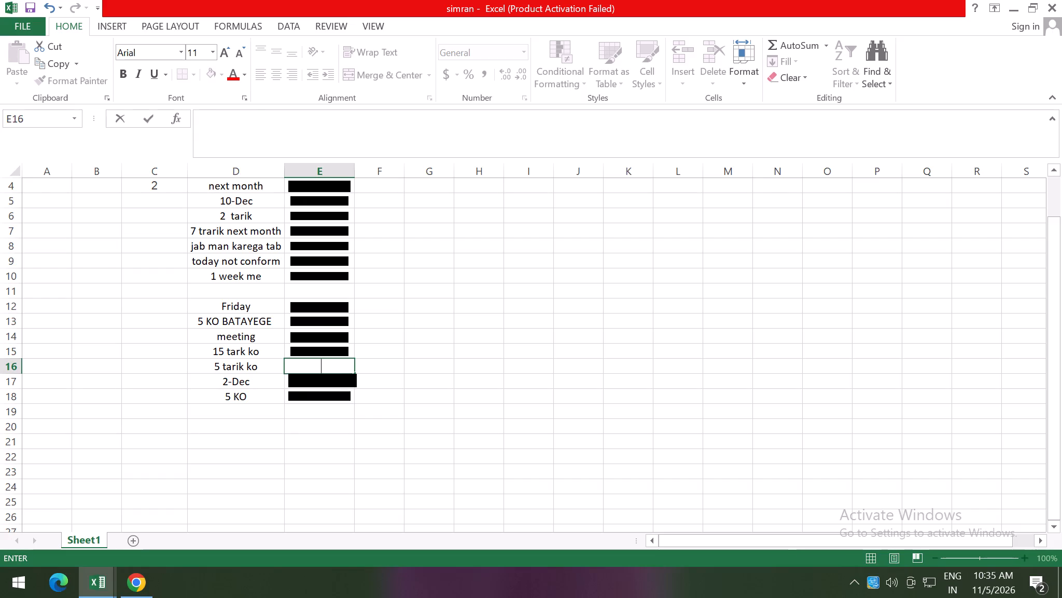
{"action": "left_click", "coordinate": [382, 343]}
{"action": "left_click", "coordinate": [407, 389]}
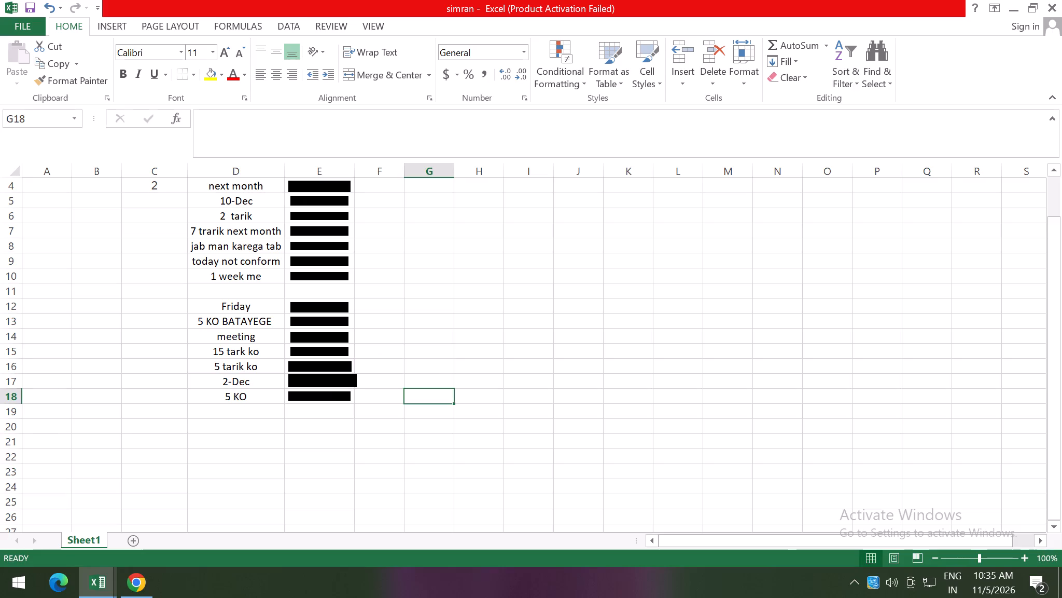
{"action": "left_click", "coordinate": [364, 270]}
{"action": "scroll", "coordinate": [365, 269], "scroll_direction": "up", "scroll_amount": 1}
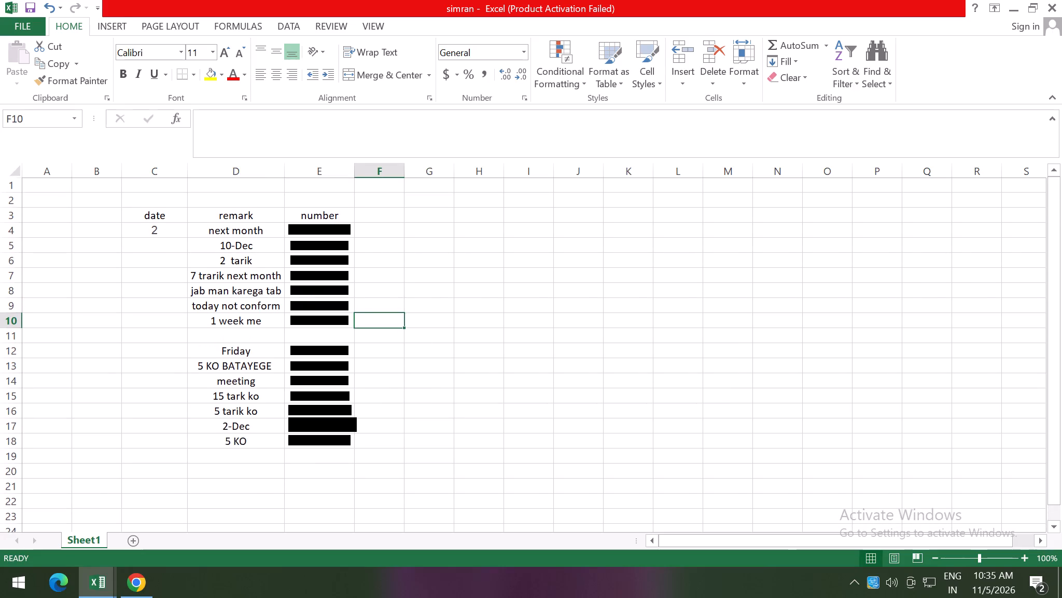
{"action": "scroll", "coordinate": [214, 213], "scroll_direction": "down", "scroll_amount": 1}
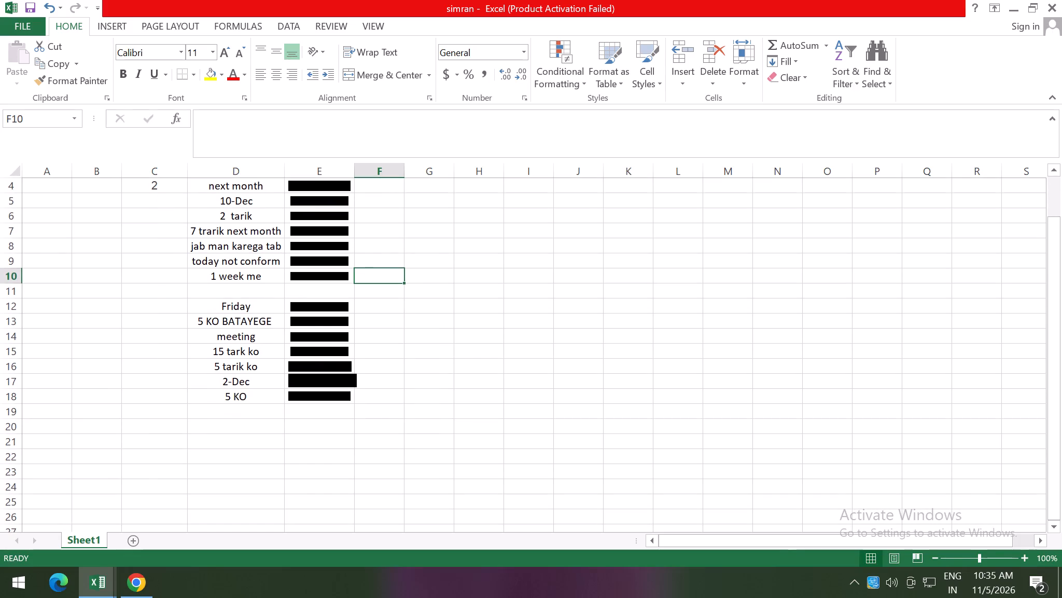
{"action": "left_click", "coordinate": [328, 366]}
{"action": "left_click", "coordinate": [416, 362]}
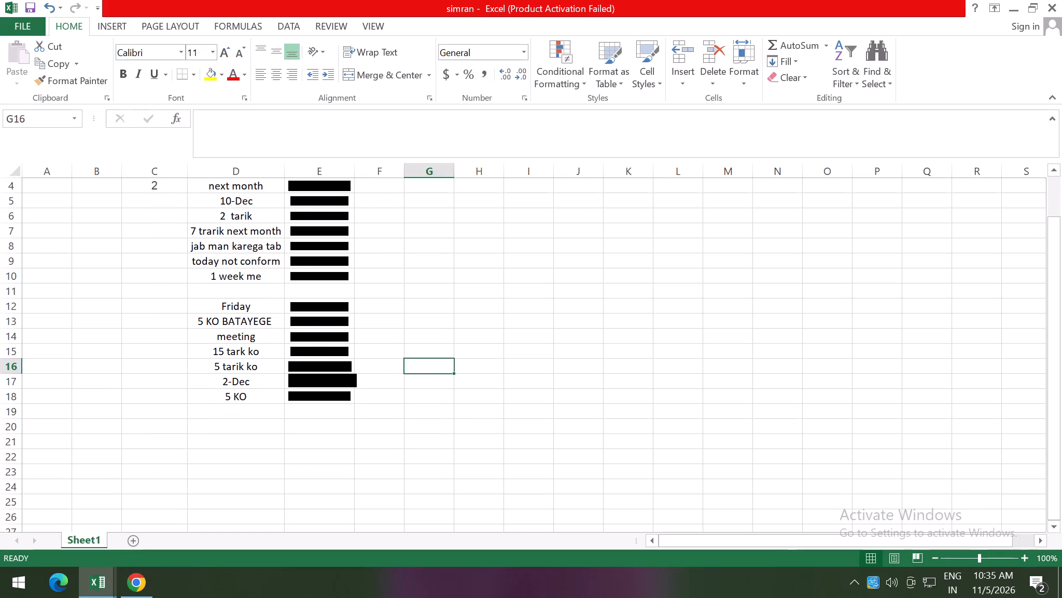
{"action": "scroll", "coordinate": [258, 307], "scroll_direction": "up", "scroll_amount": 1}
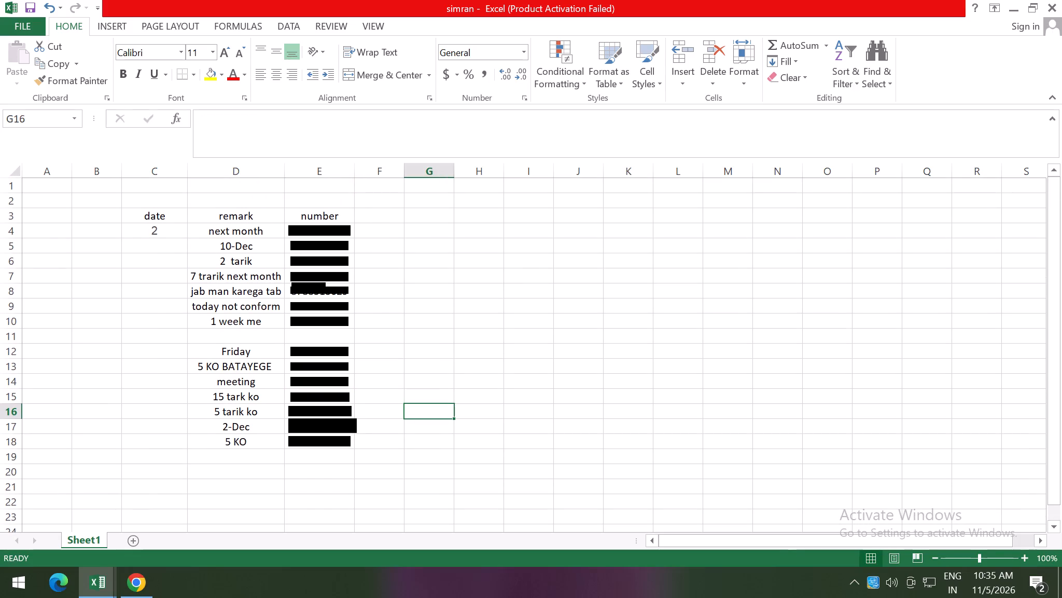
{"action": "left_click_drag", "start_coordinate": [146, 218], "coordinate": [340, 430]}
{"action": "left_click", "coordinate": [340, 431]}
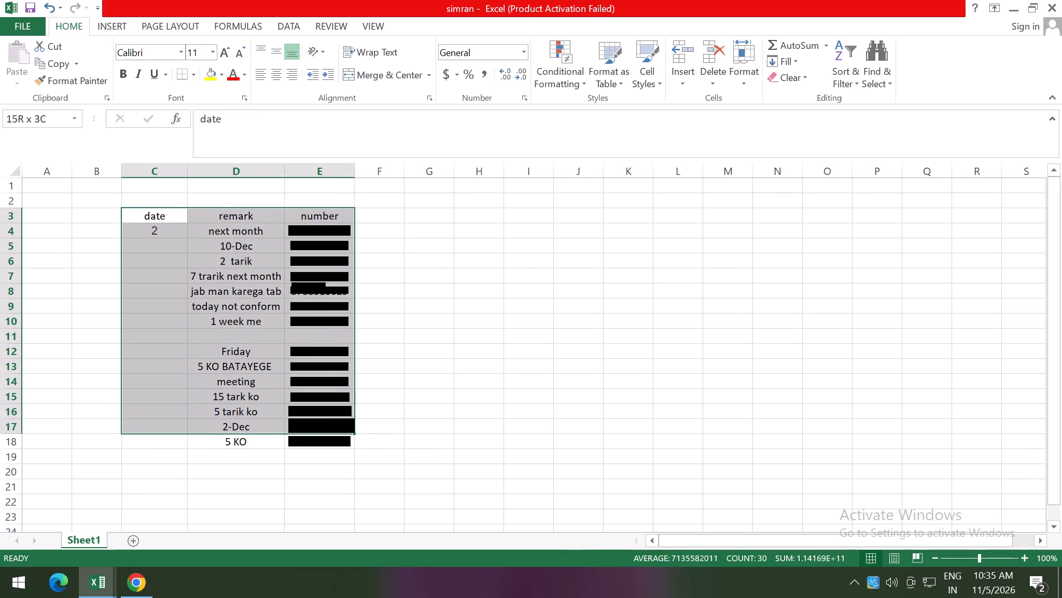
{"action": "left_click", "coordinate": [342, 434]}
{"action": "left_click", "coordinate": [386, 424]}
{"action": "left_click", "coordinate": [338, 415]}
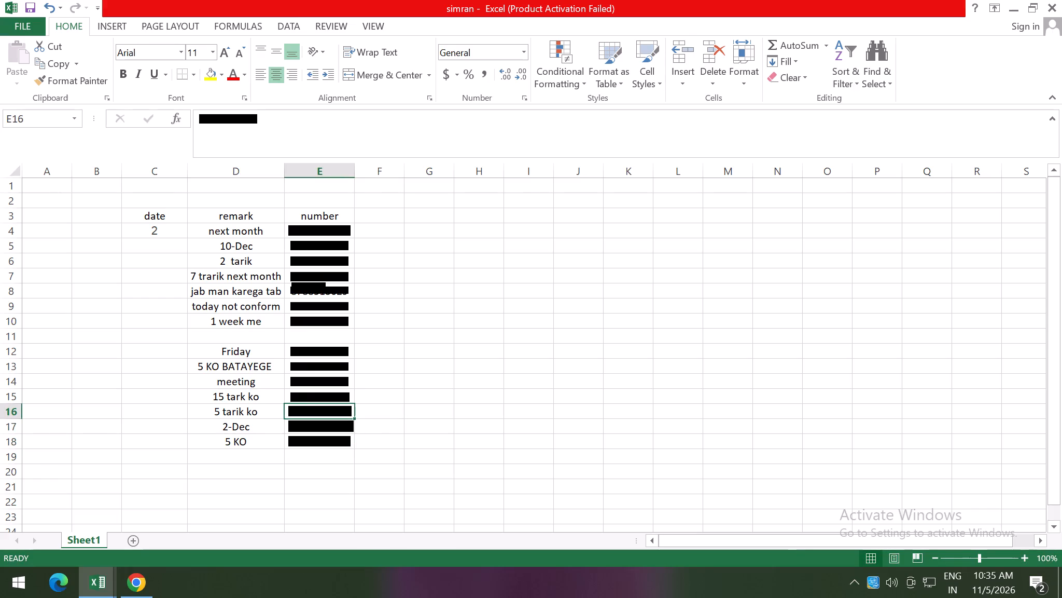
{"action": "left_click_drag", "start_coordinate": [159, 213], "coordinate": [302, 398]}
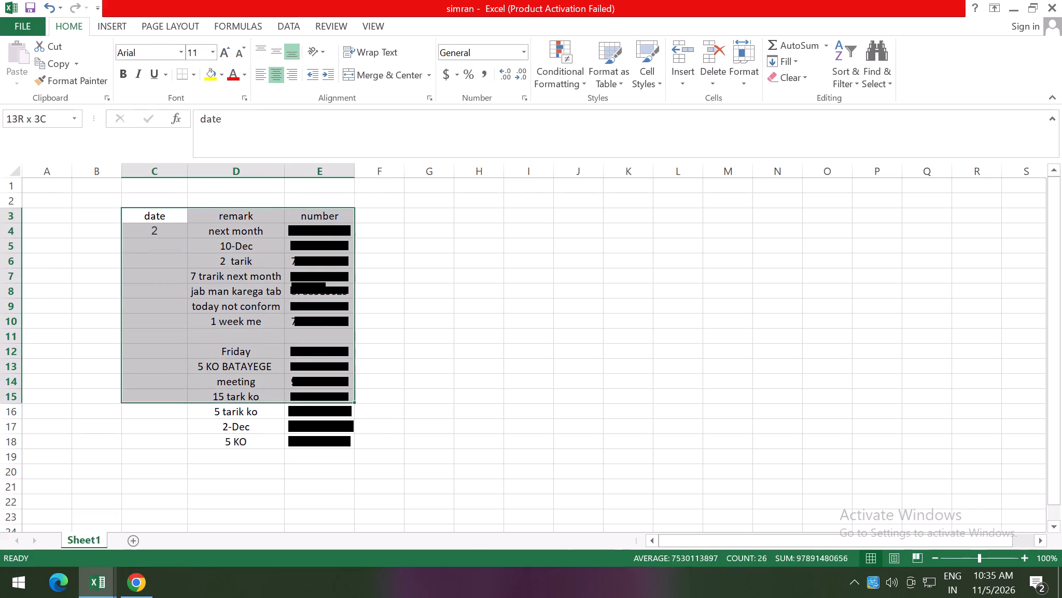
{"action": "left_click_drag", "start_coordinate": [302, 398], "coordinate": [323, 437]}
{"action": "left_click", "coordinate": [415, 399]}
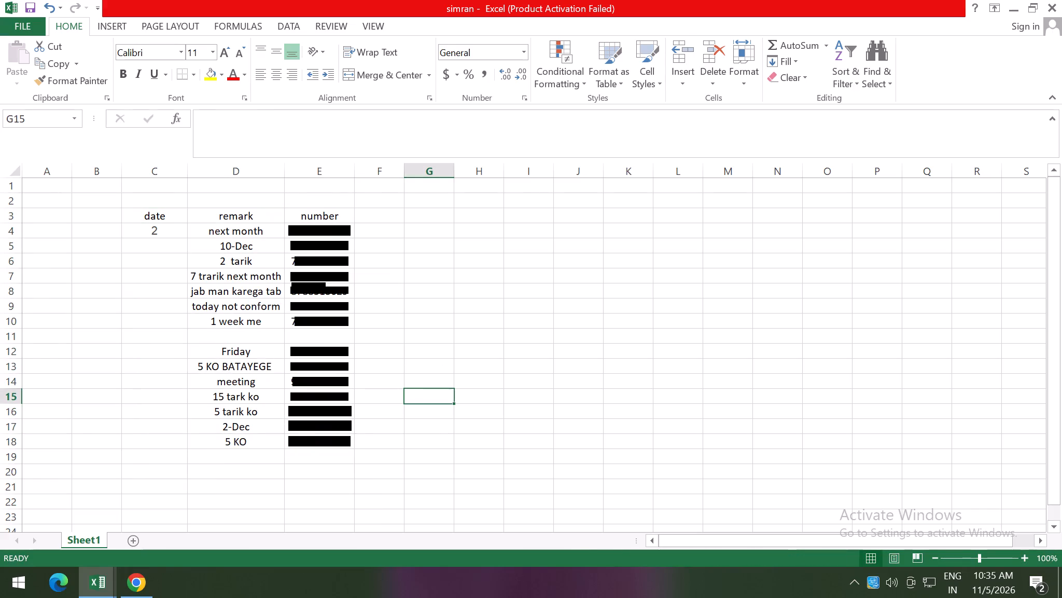
Replace the remark in cell D16 with "TECHNICTAION AYYEGA PAYMENT".
{"action": "triple_click", "coordinate": [268, 412]}
{"action": "left_click", "coordinate": [268, 412]}
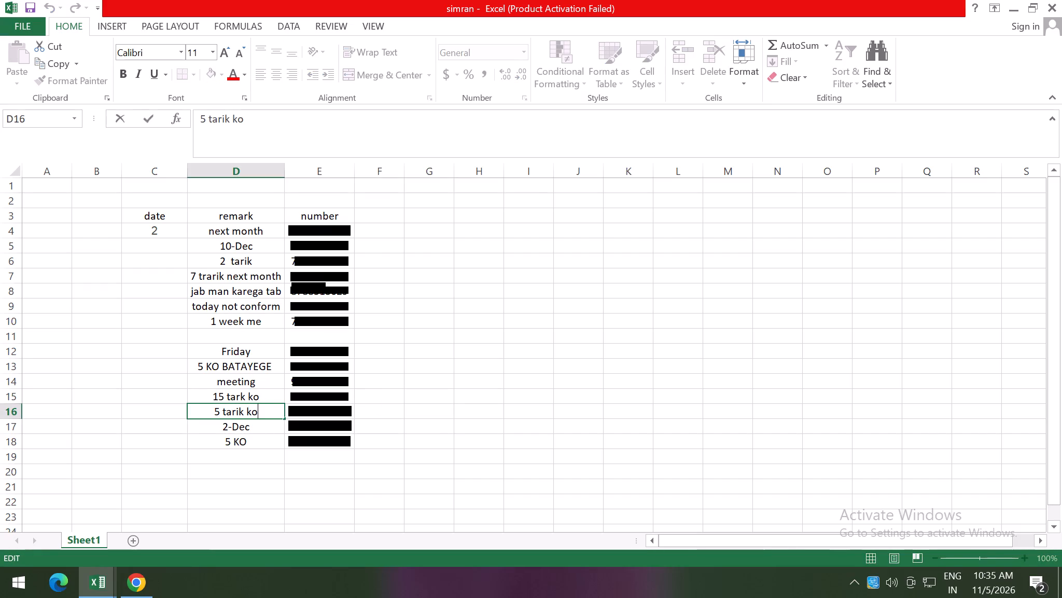
{"action": "key", "text": "BackSpace"}
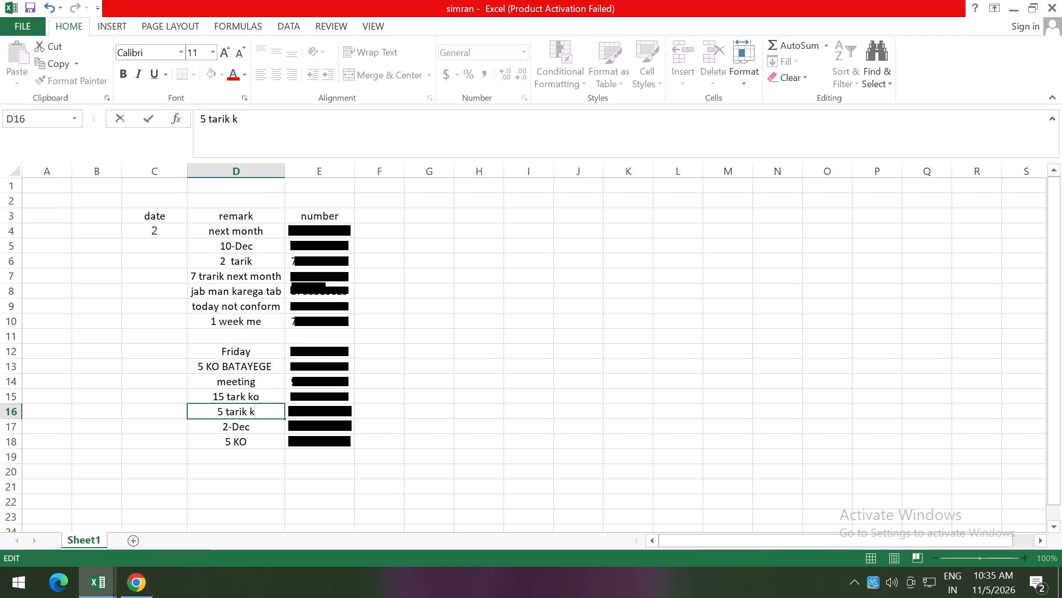
{"action": "key", "text": "BackSpace"}
{"action": "key", "text": "BackSpace"}
{"action": "key", "text": "BackSpace"}
{"action": "key", "text": "BackSpace"}
{"action": "key", "text": "BackSpace"}
{"action": "key", "text": "BackSpace"}
{"action": "key", "text": "BackSpace"}
{"action": "key", "text": "BackSpace"}
{"action": "key", "text": "BackSpace"}
{"action": "key", "text": "BackSpace"}
{"action": "key", "text": "BackSpace"}
{"action": "key", "text": "BackSpace"}
{"action": "key", "text": "BackSpace"}
{"action": "key", "text": "BackSpace"}
{"action": "key", "text": "BackSpace"}
{"action": "key", "text": "BackSpace"}
{"action": "key", "text": "BackSpace"}
{"action": "key", "text": "BackSpace"}
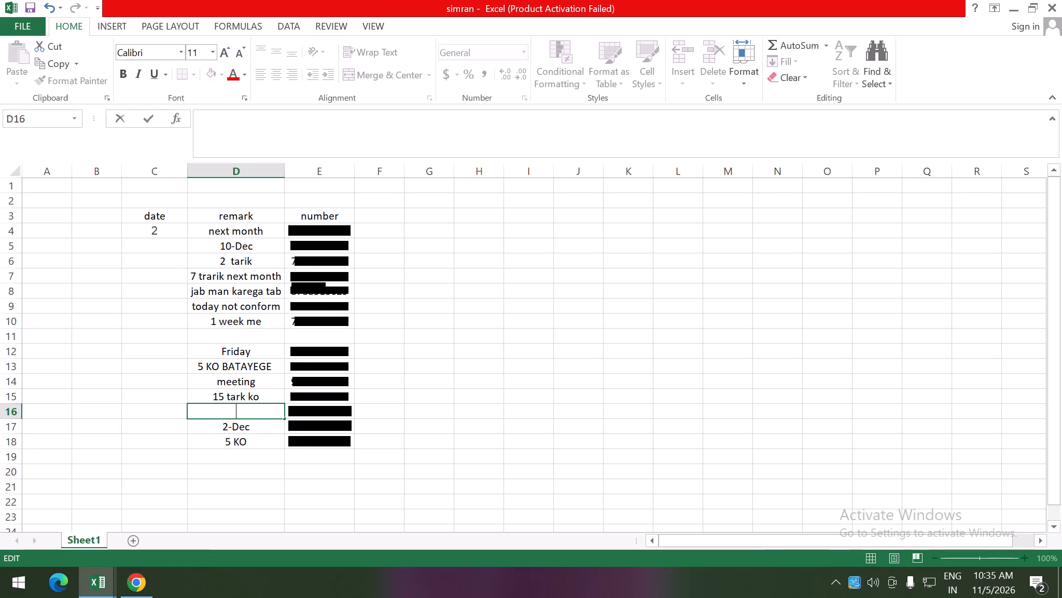
{"action": "type", "text": "TE"}
{"action": "type", "text": "CHN"}
{"action": "key", "text": "i"}
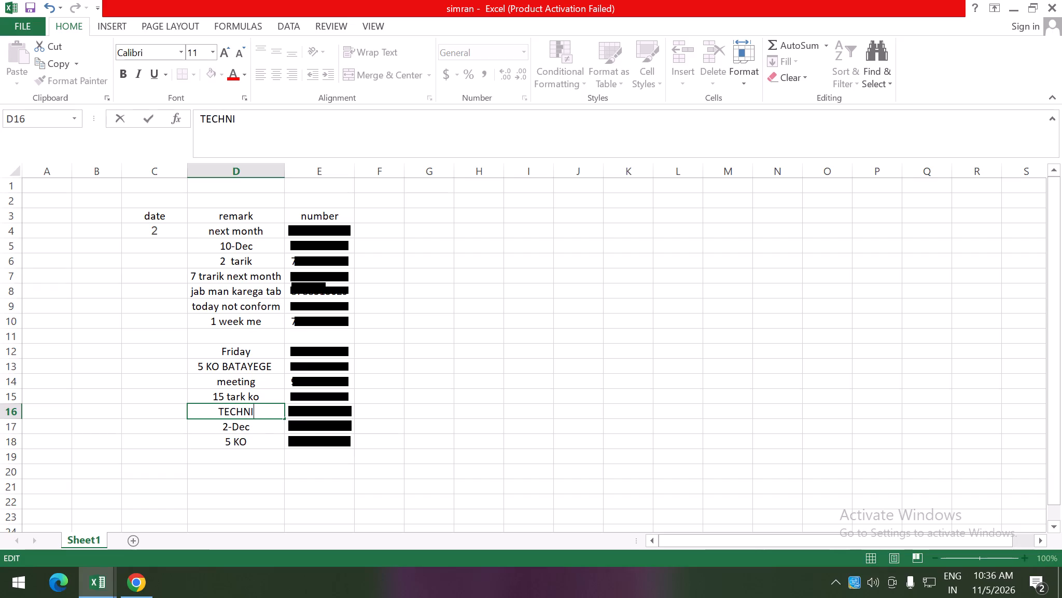
{"action": "type", "text": "CTAIO"}
{"action": "key", "text": "n"}
{"action": "key", "text": "space"}
{"action": "type", "text": "AYYEGA"}
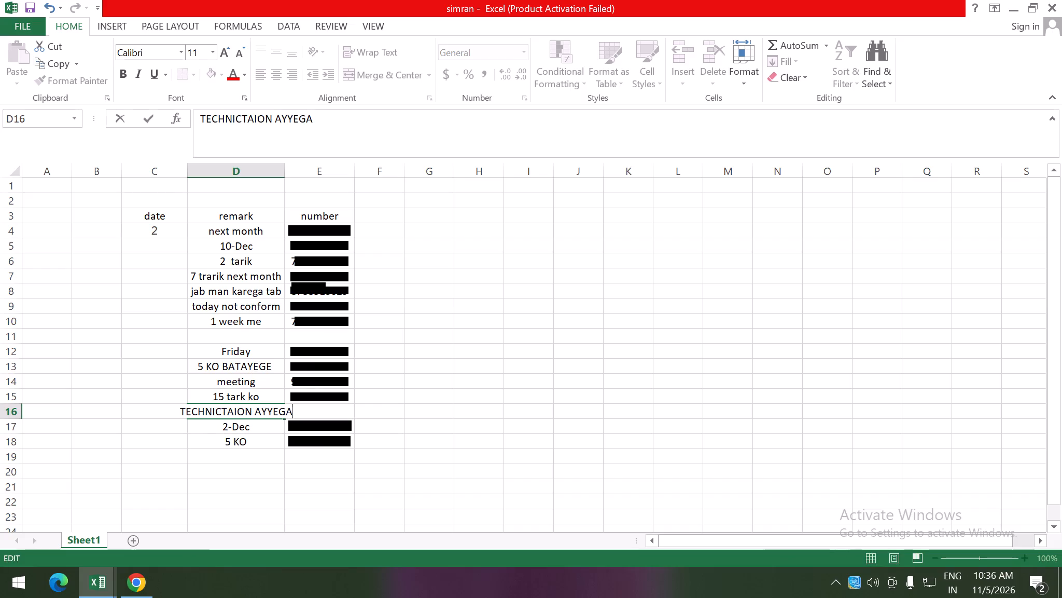
{"action": "key", "text": "space"}
{"action": "type", "text": "PA"}
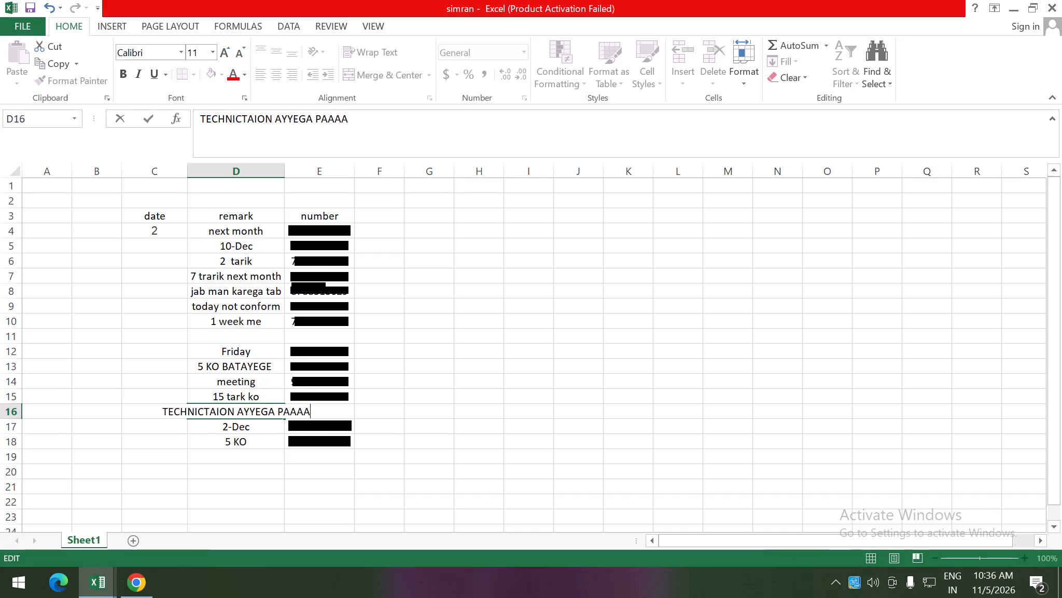
{"action": "key", "text": "BackSpace"}
{"action": "key", "text": "BackSpace"}
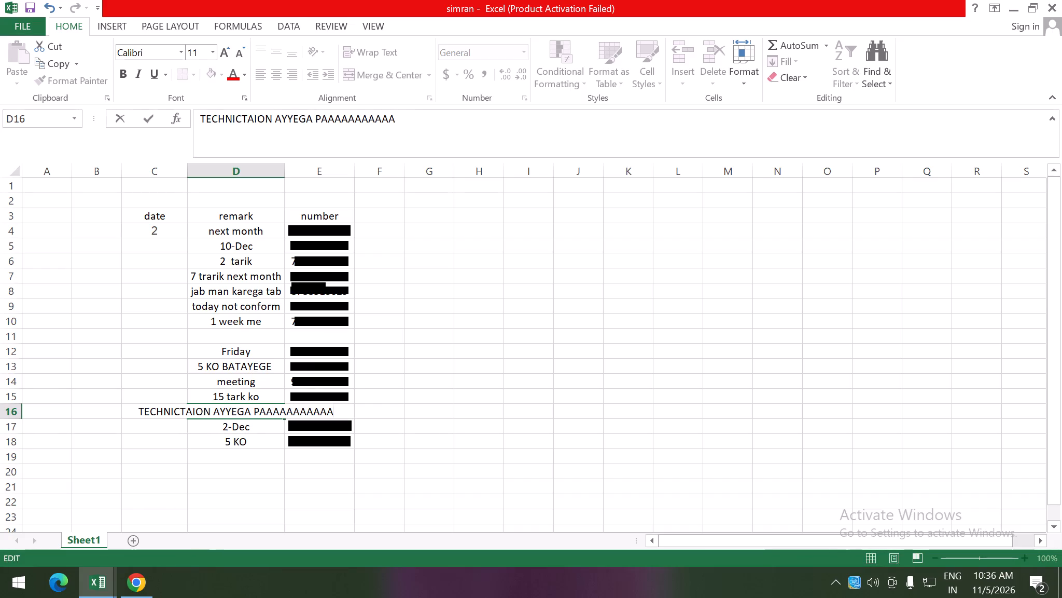
{"action": "key", "text": "BackSpace"}
{"action": "key", "text": "BackSpace"}
{"action": "key", "text": "BackSpace"}
{"action": "key", "text": "BackSpace"}
{"action": "key", "text": "BackSpace"}
{"action": "key", "text": "BackSpace"}
{"action": "key", "text": "BackSpace"}
{"action": "key", "text": "BackSpace"}
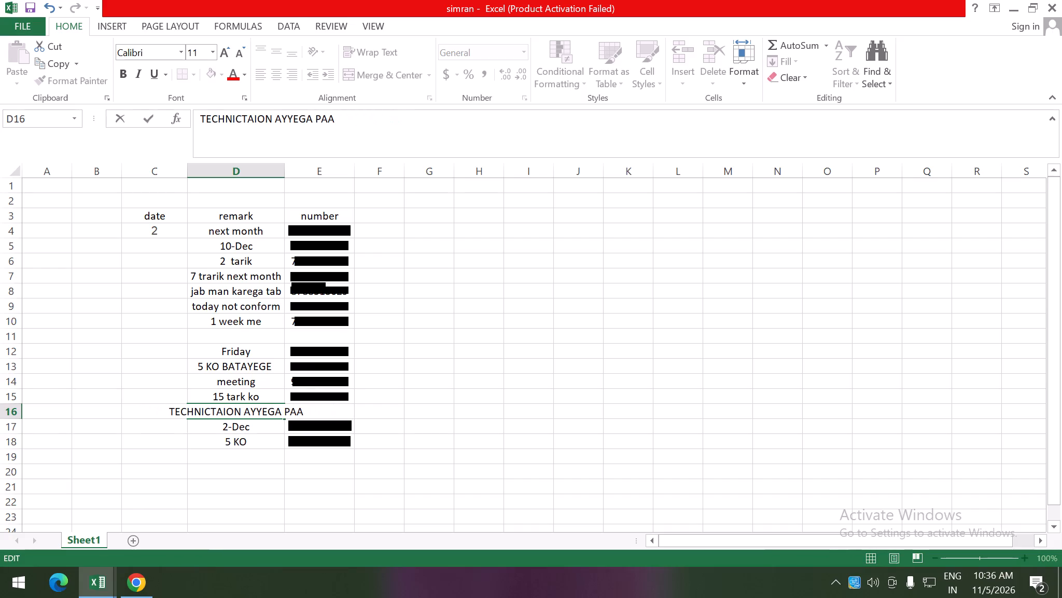
{"action": "key", "text": "BackSpace"}
{"action": "type", "text": "YMENT"}
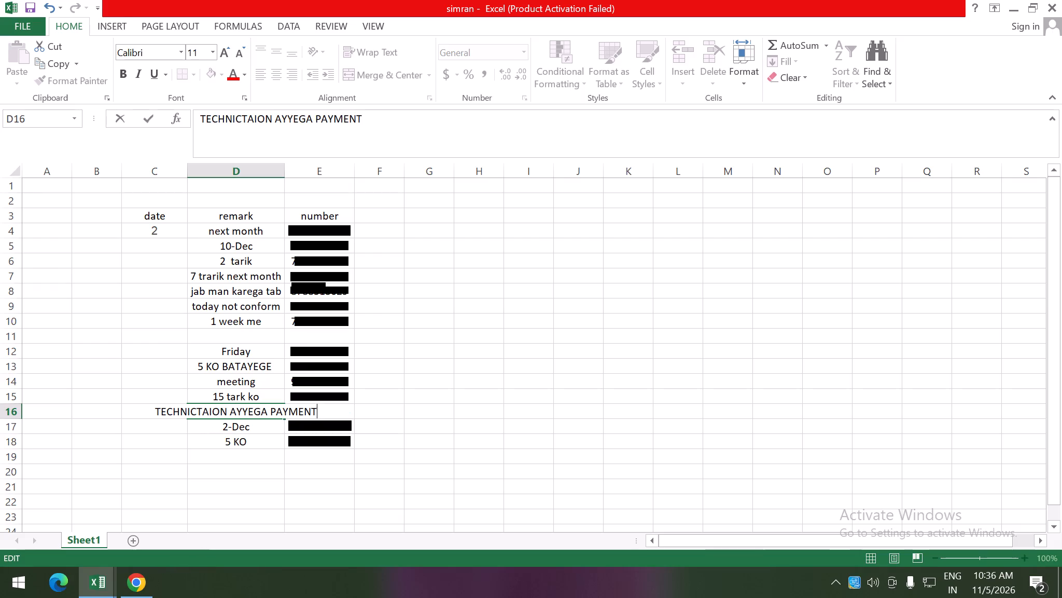
{"action": "key", "text": "space"}
{"action": "left_click", "coordinate": [368, 228]}
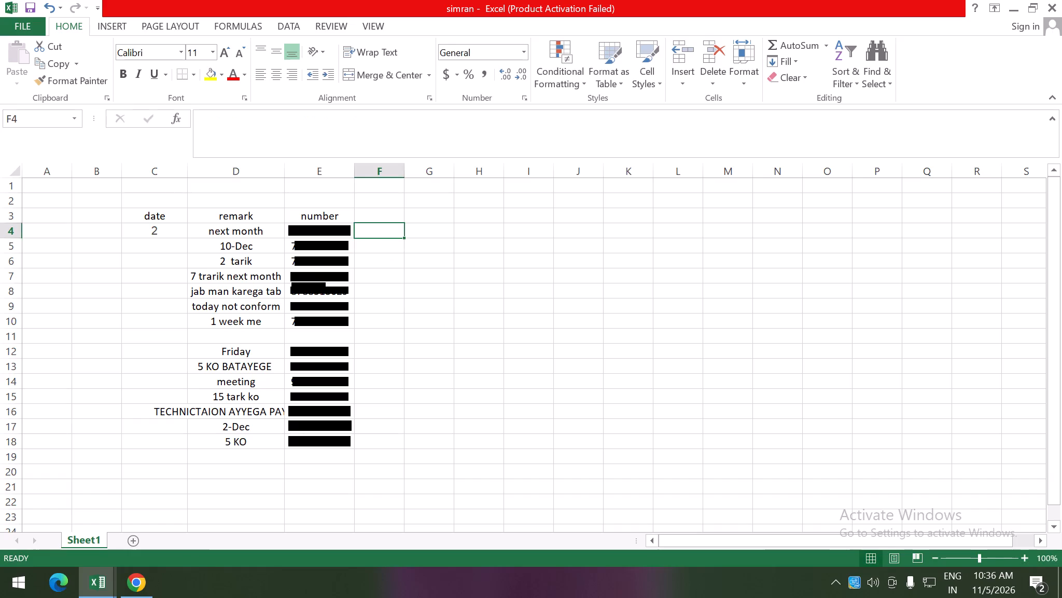
Widen the number column E and the remark column D of the callback list.
{"action": "left_click_drag", "start_coordinate": [355, 177], "coordinate": [355, 176]}
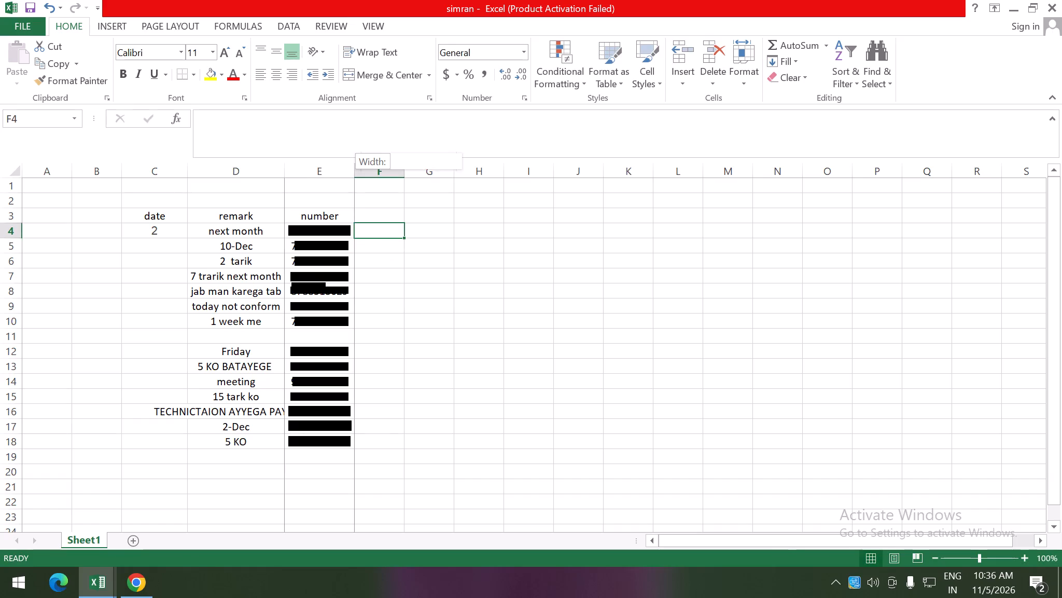
{"action": "left_click_drag", "start_coordinate": [355, 176], "coordinate": [415, 182]}
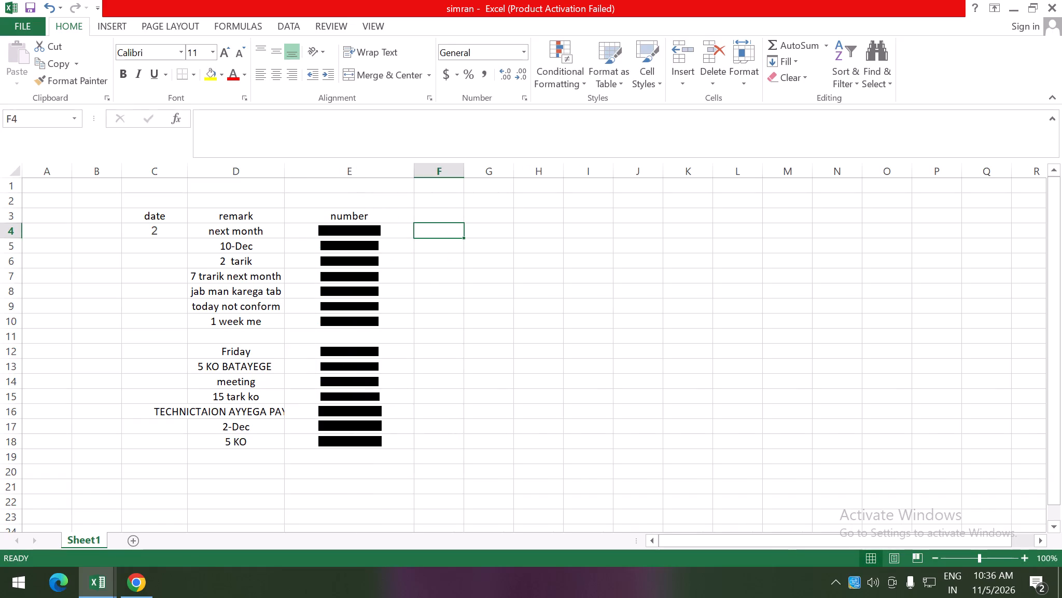
{"action": "left_click", "coordinate": [306, 407]}
{"action": "left_click_drag", "start_coordinate": [285, 169], "coordinate": [310, 169]}
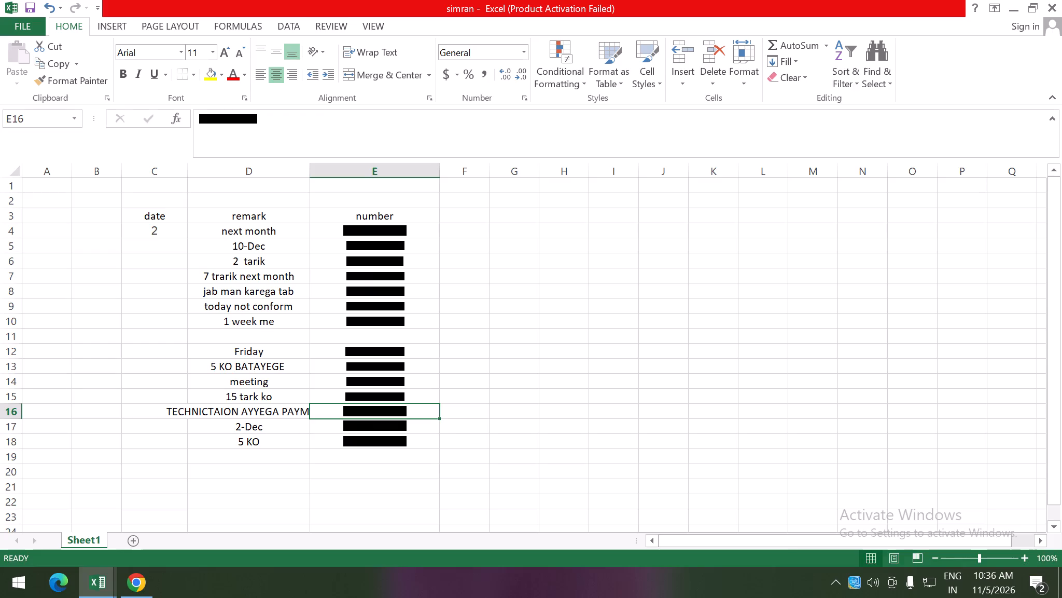
{"action": "left_click", "coordinate": [410, 412]}
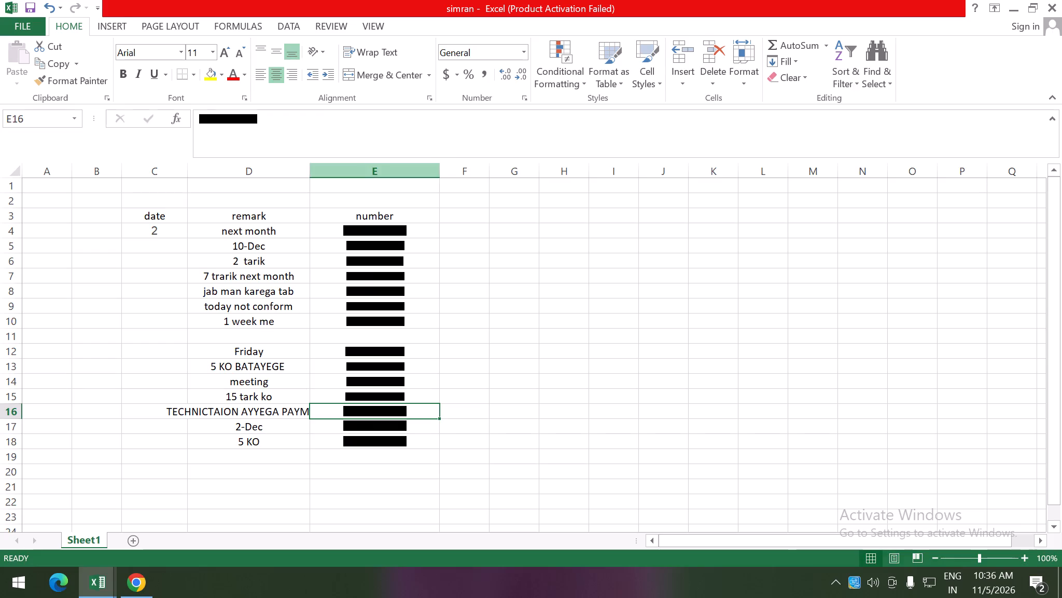
{"action": "left_click_drag", "start_coordinate": [438, 170], "coordinate": [463, 168]}
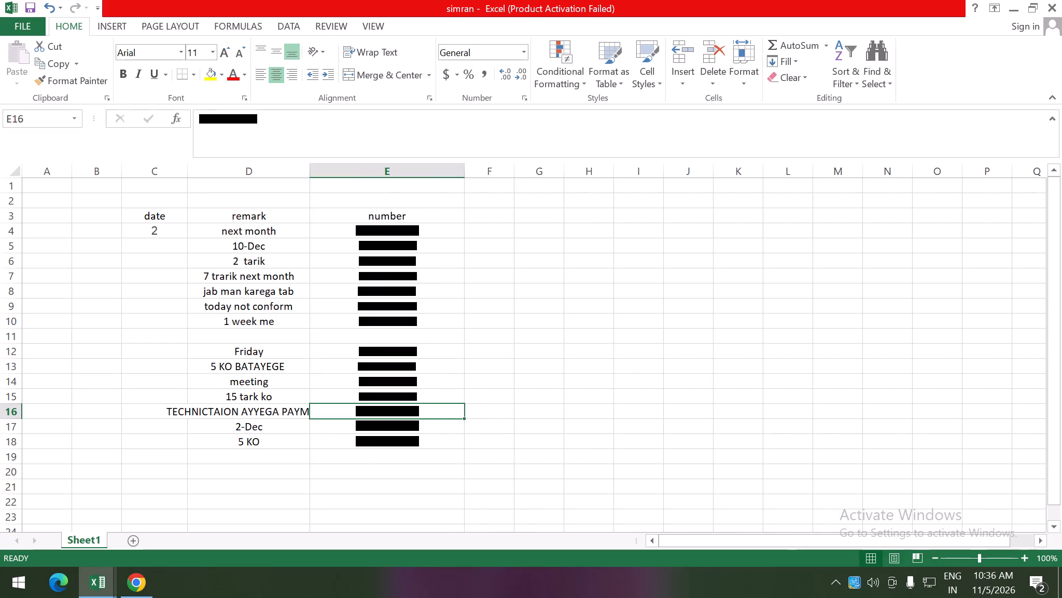
{"action": "left_click", "coordinate": [346, 414]}
{"action": "left_click_drag", "start_coordinate": [309, 173], "coordinate": [326, 175]}
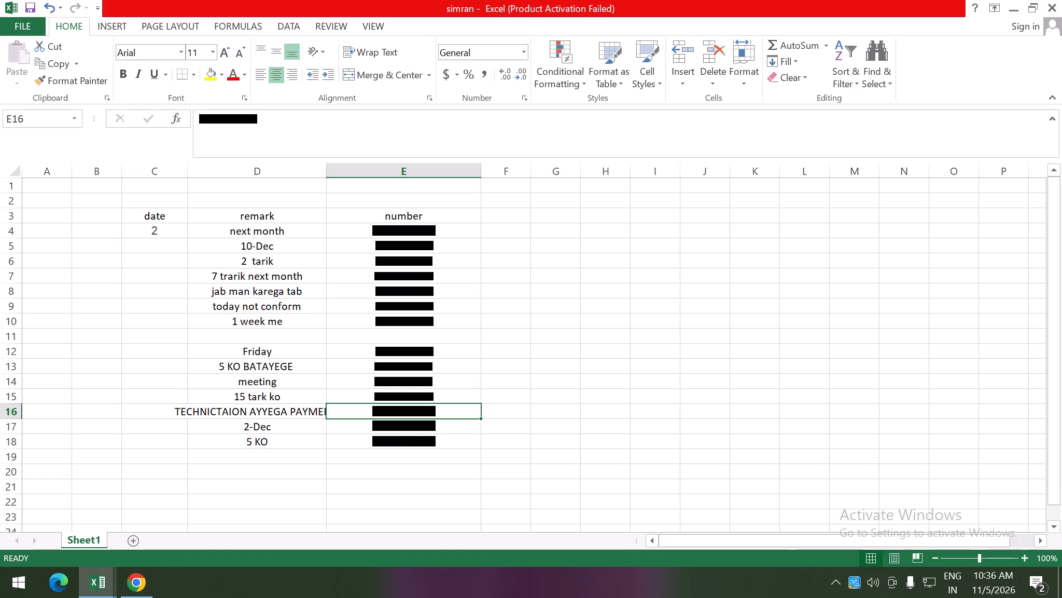
Switch to the Tubelight dialpad in Chrome and end the active Mumbai Win-back call.
{"action": "left_click", "coordinate": [141, 587]}
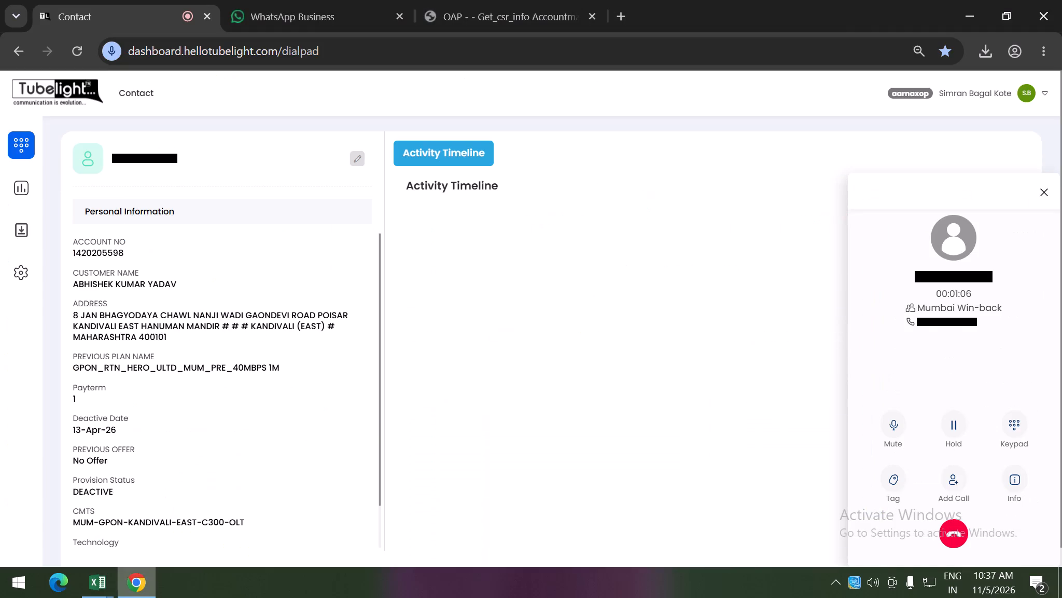
{"action": "left_click_drag", "start_coordinate": [913, 269], "coordinate": [924, 333]}
{"action": "left_click", "coordinate": [925, 334]}
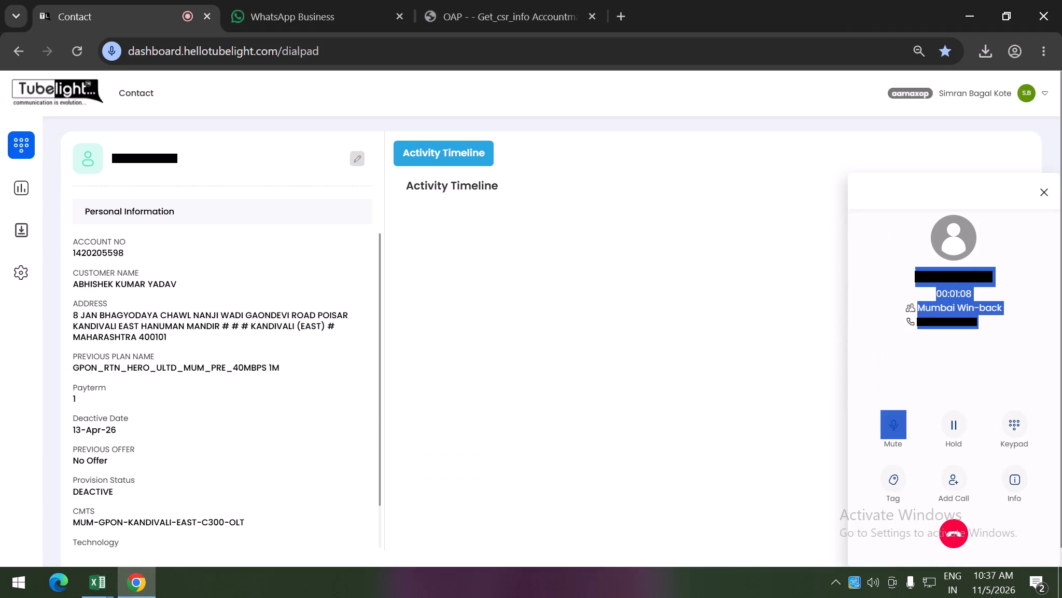
{"action": "left_click", "coordinate": [934, 360]}
{"action": "left_click", "coordinate": [961, 543]}
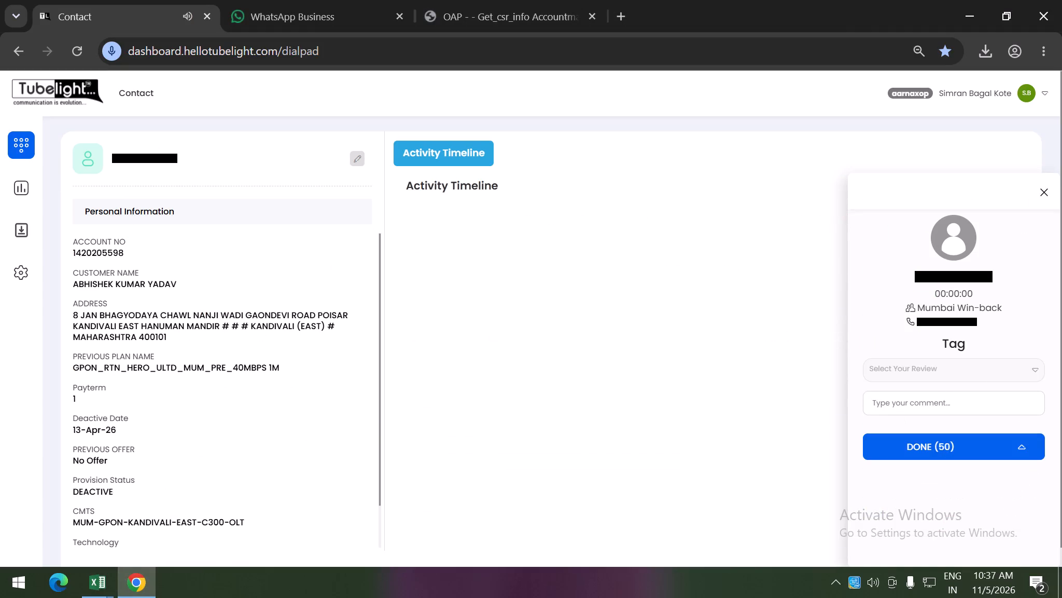
Tag the ended call as "Personal reasons", "Not Required" and "No Use", and submit the review.
{"action": "left_click", "coordinate": [924, 368]}
{"action": "scroll", "coordinate": [925, 416], "scroll_direction": "down", "scroll_amount": 1}
{"action": "left_click", "coordinate": [926, 420]}
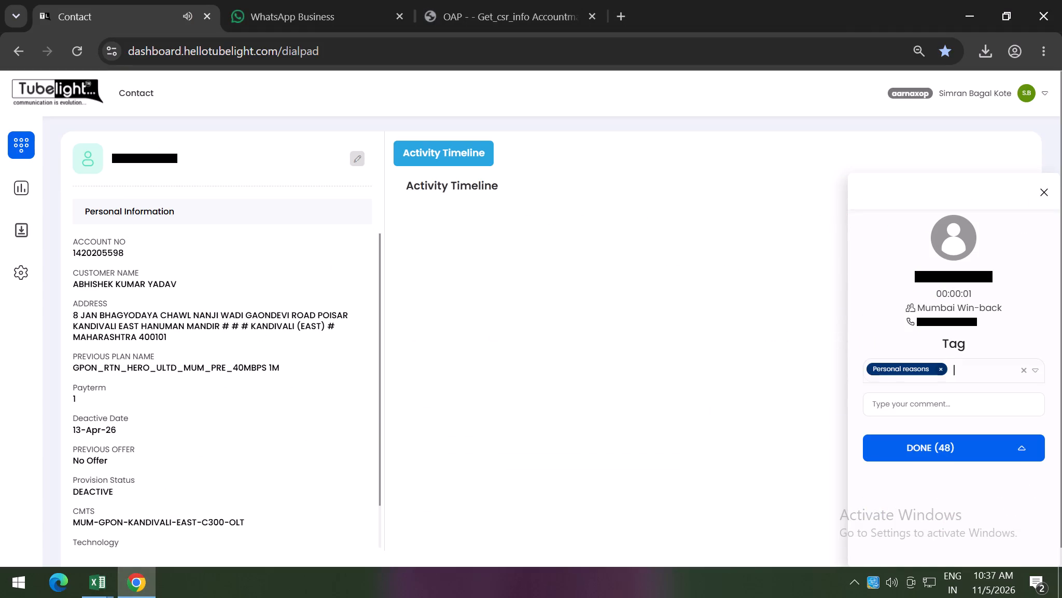
{"action": "left_click", "coordinate": [969, 352]}
{"action": "left_click", "coordinate": [956, 373]}
{"action": "left_click", "coordinate": [917, 435]}
{"action": "left_click", "coordinate": [956, 390]}
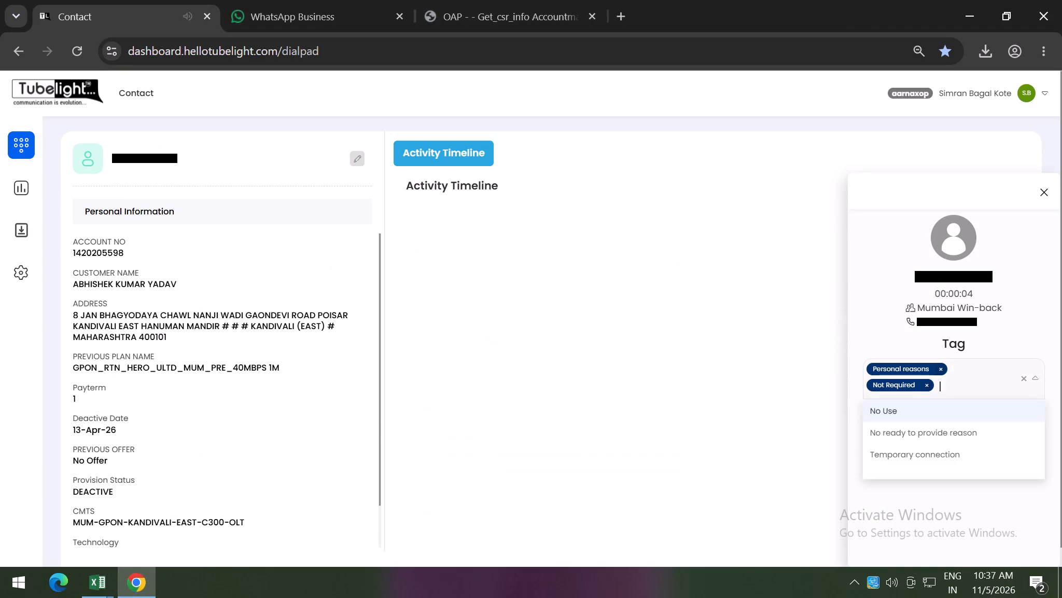
{"action": "left_click", "coordinate": [937, 402]}
{"action": "left_click", "coordinate": [926, 460]}
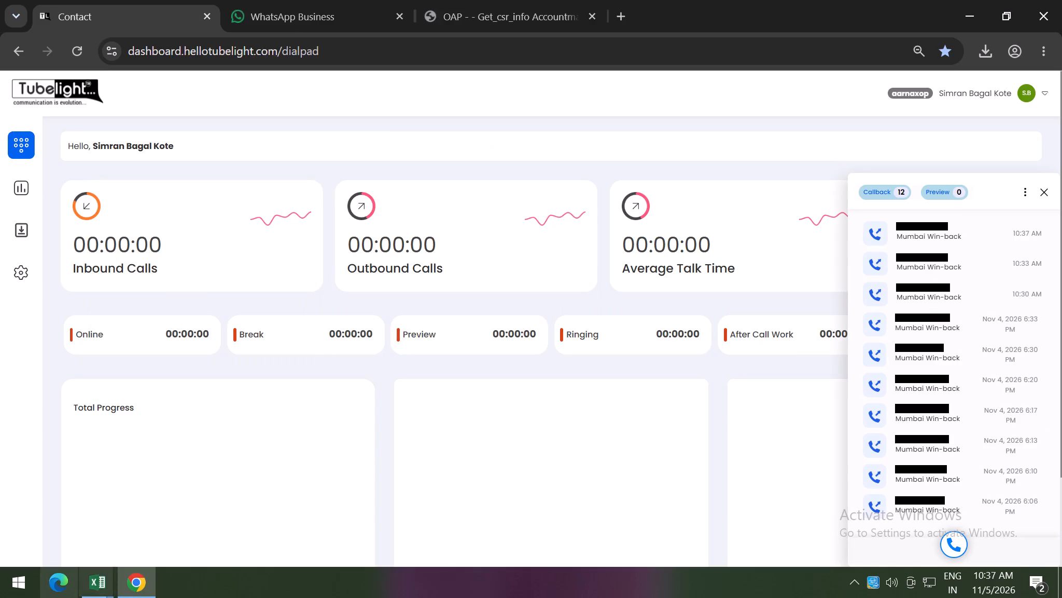
Switch back to the simran workbook in Excel.
{"action": "left_click", "coordinate": [99, 580]}
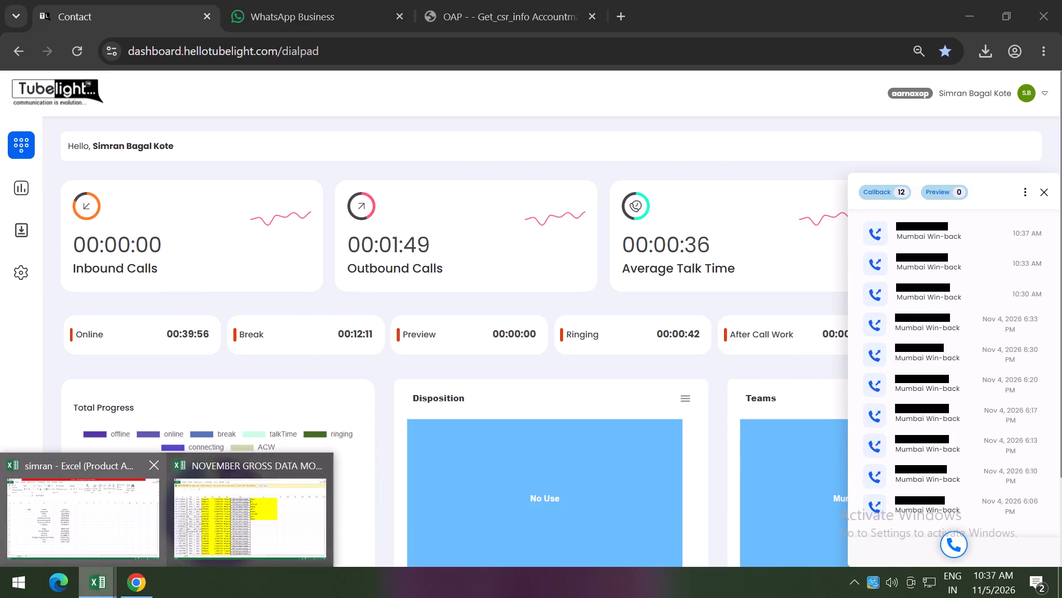
{"action": "left_click", "coordinate": [73, 537]}
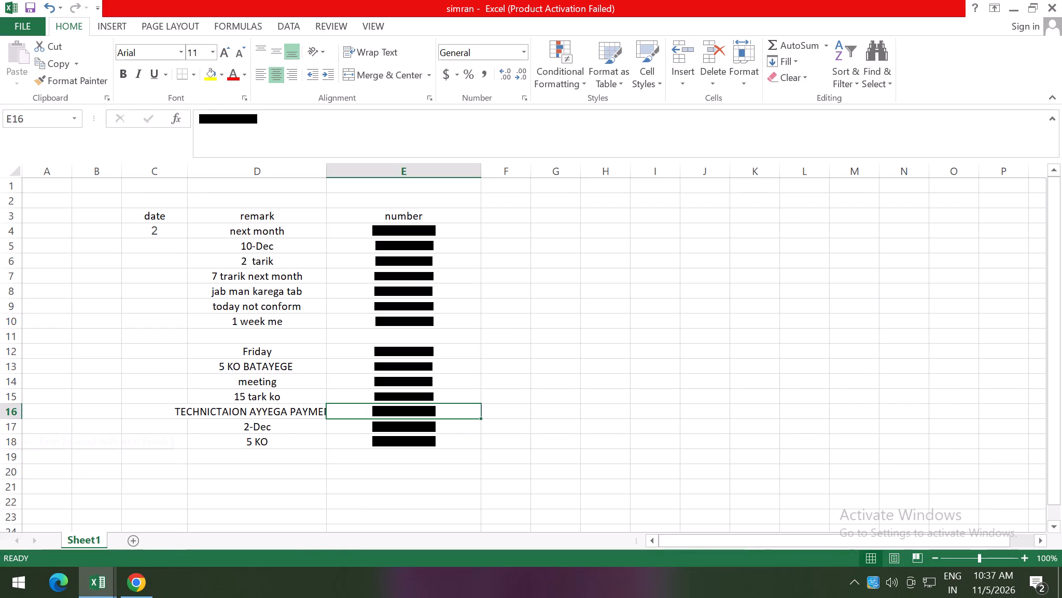
{"action": "left_click", "coordinate": [558, 335]}
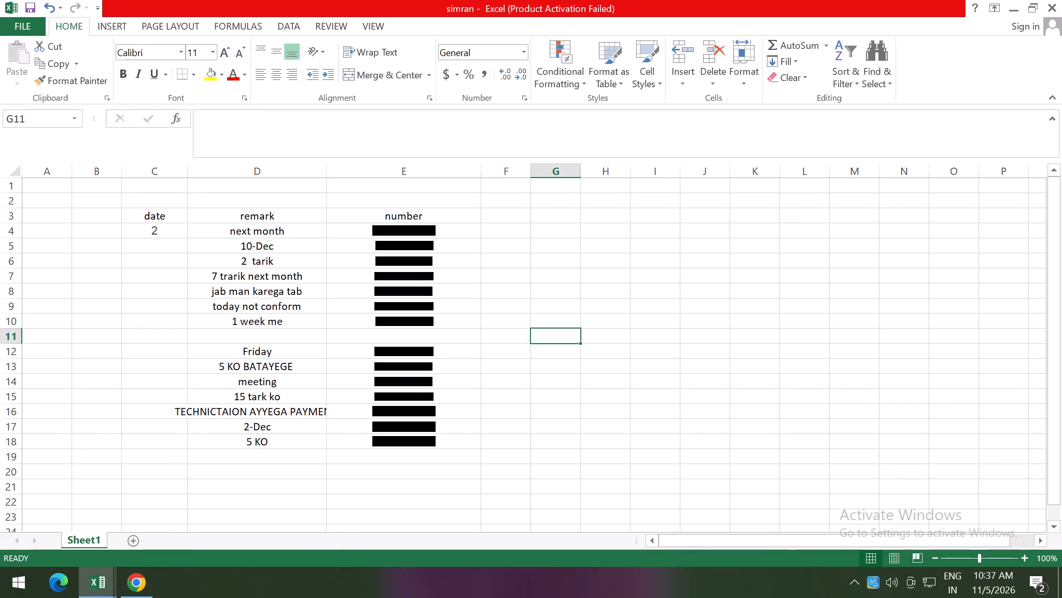
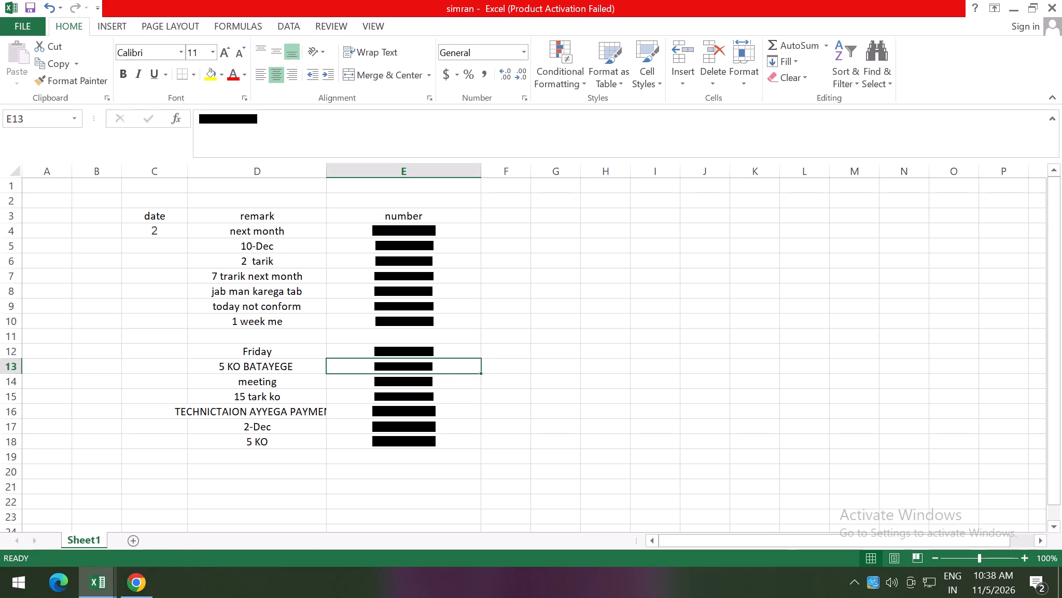
Copy the phone number in cell E13, next to the remark "5 KO BATAYEGE", from the callback list.
{"action": "key", "text": "ctrl+c"}
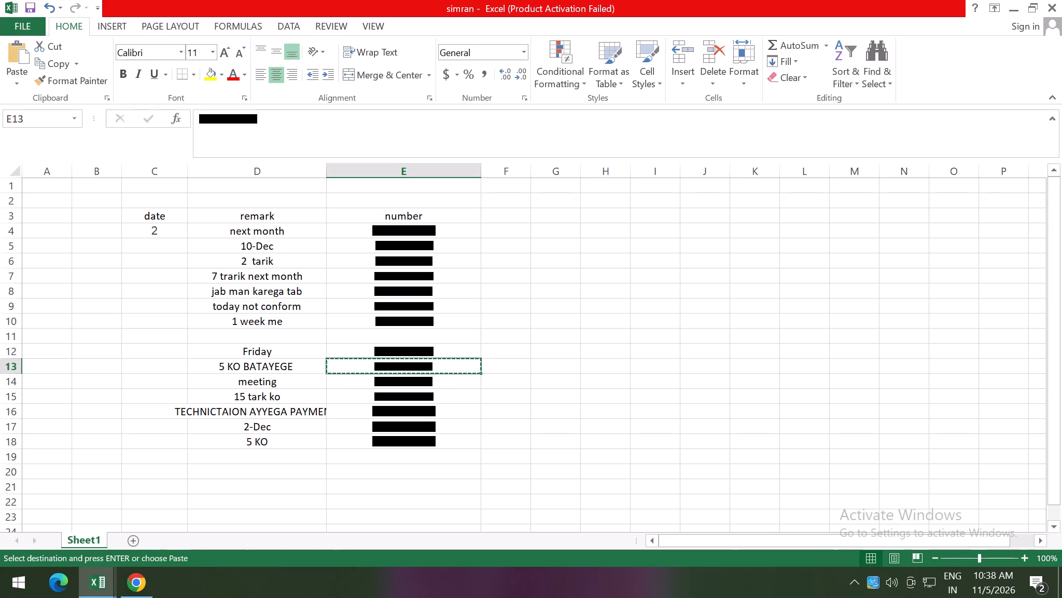
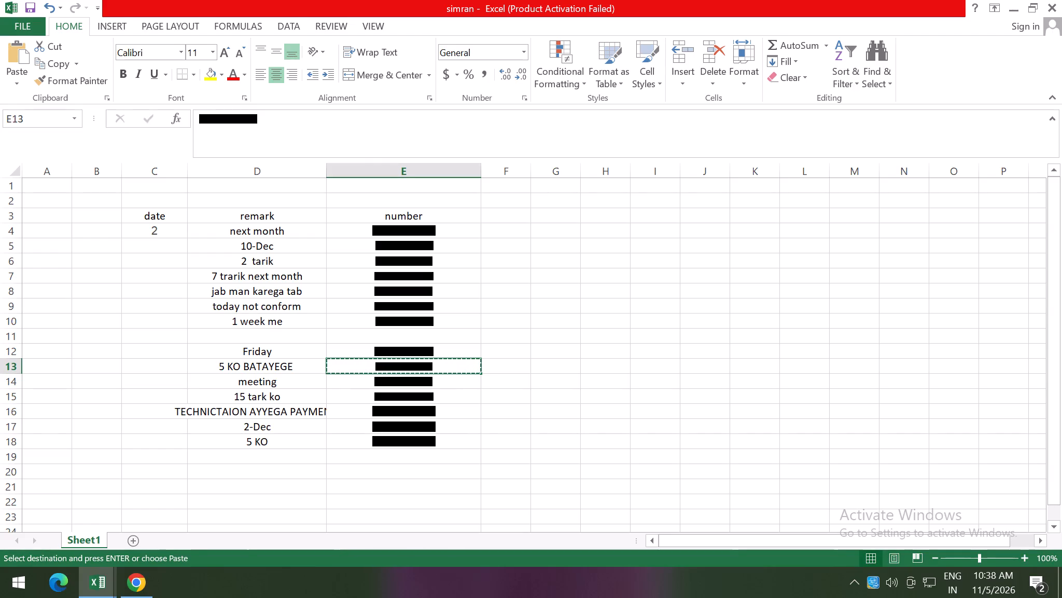
Replace the remark "5 KO BATAYEGE" in cell D13 of the callback list with "AJ BOLEGE".
{"action": "left_click", "coordinate": [294, 366]}
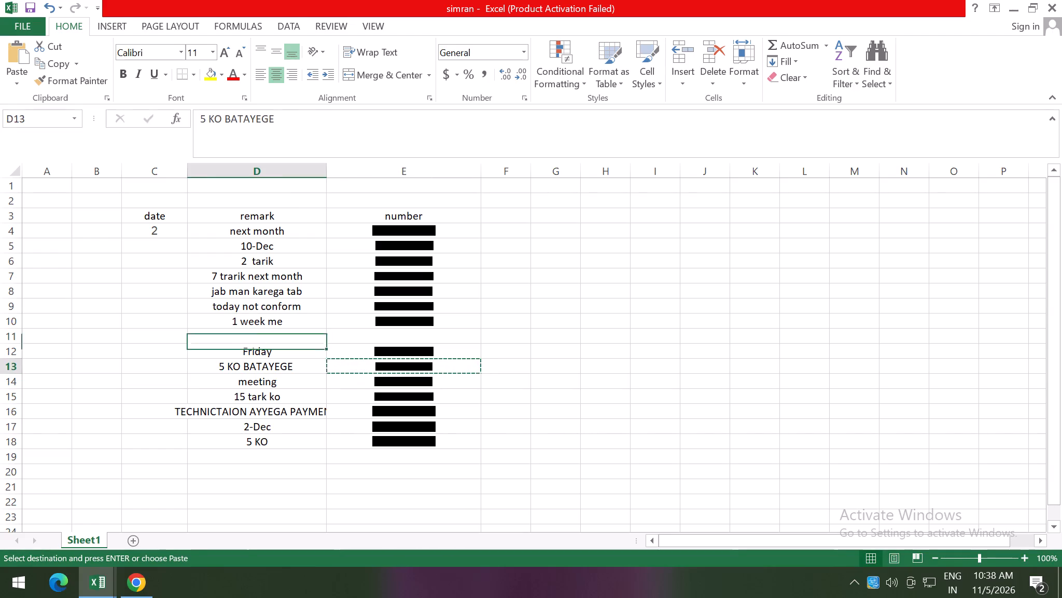
{"action": "key", "text": "BackSpace"}
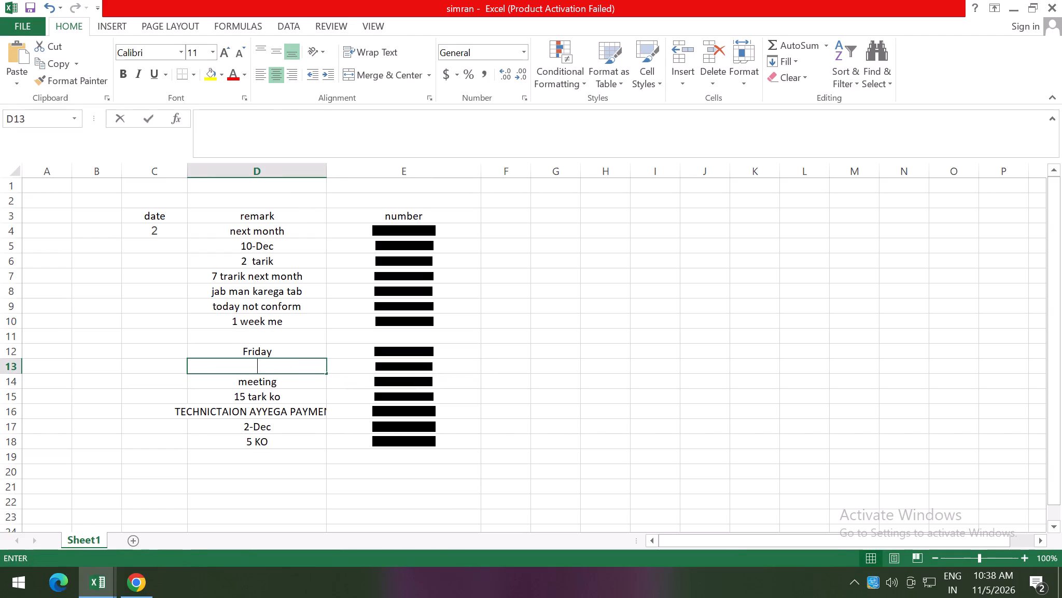
{"action": "type", "text": "AJ"}
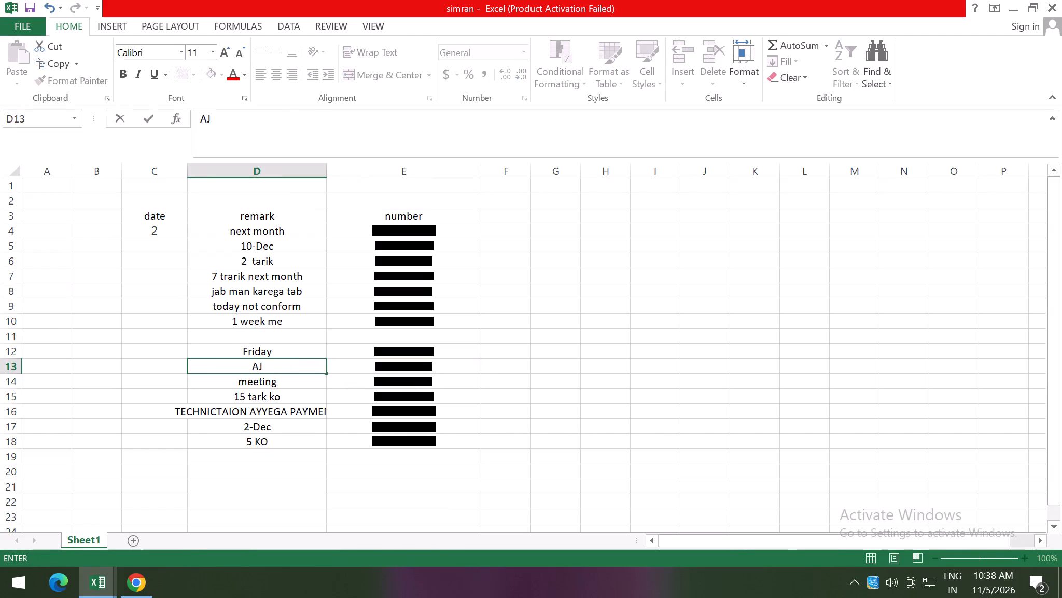
{"action": "key", "text": "b"}
{"action": "key", "text": "BackSpace"}
{"action": "key", "text": "space"}
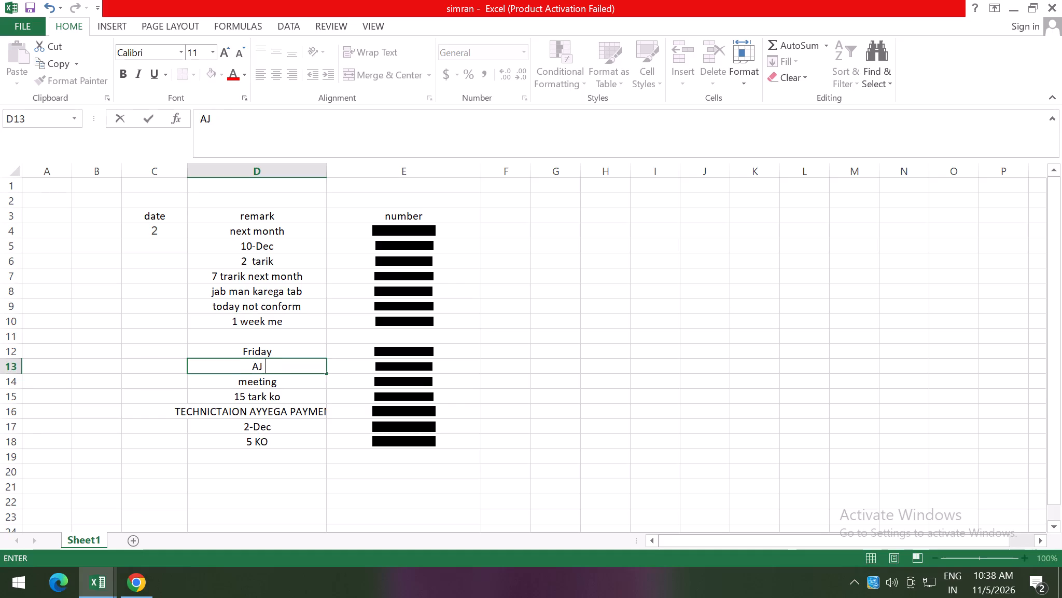
{"action": "key", "text": "b"}
{"action": "type", "text": "OLE"}
{"action": "type", "text": "GE"}
{"action": "left_click", "coordinate": [534, 372]}
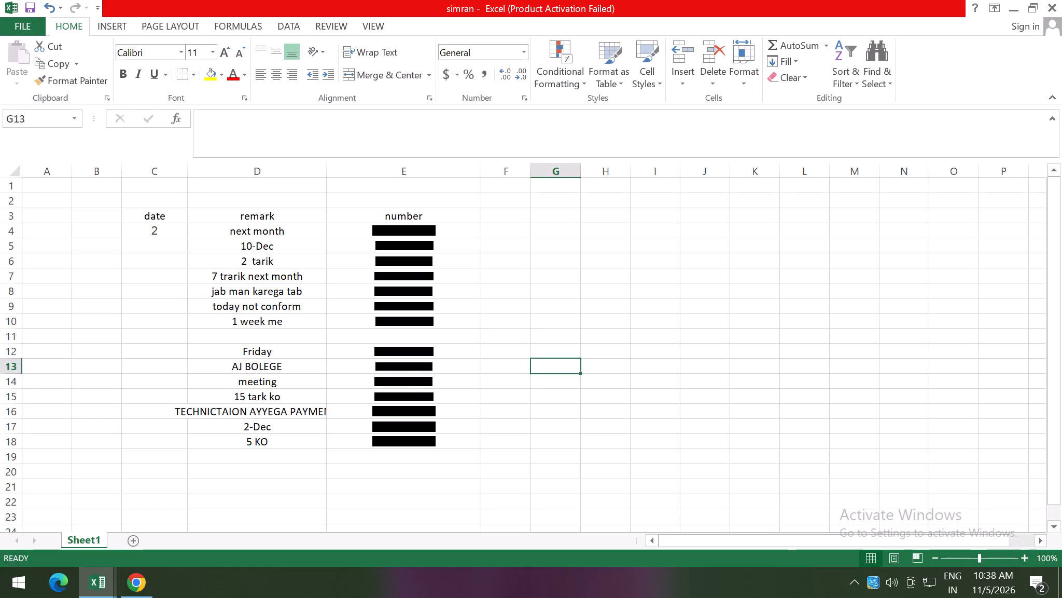
Select the number beside the remark "2 tarik" in the callback list and switch to the Tubelight Dialpad in Chrome.
{"action": "left_click", "coordinate": [402, 262]}
{"action": "left_click", "coordinate": [148, 585]}
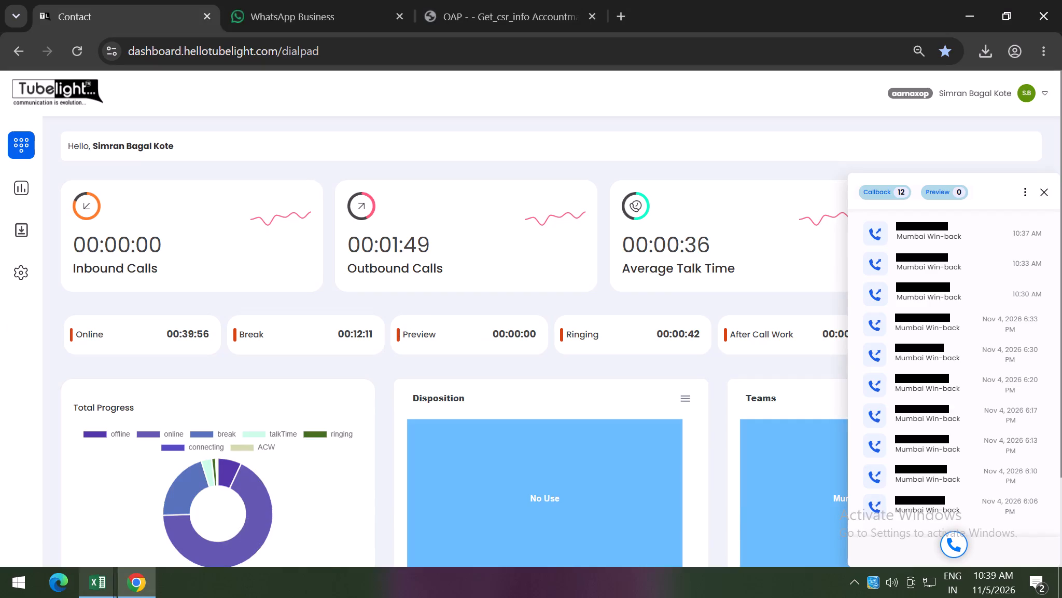
Switch back to the simran workbook in Excel and copy the phone number in cell E6, next to the remark "2 tarik".
{"action": "left_click", "coordinate": [82, 585]}
{"action": "left_click", "coordinate": [73, 535]}
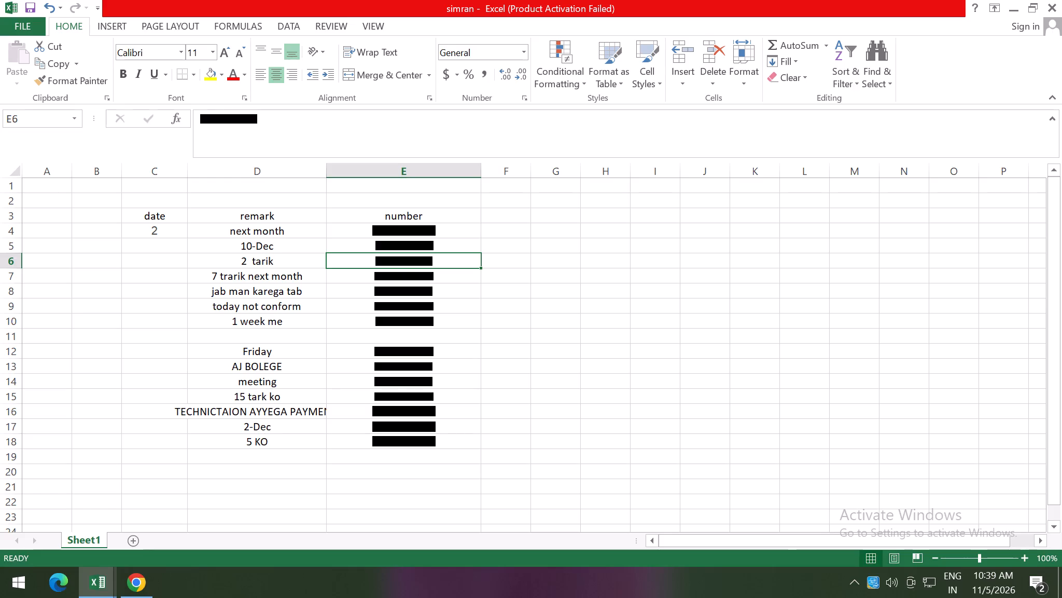
{"action": "key", "text": "ctrl+c"}
{"action": "key", "text": "ctrl+c"}
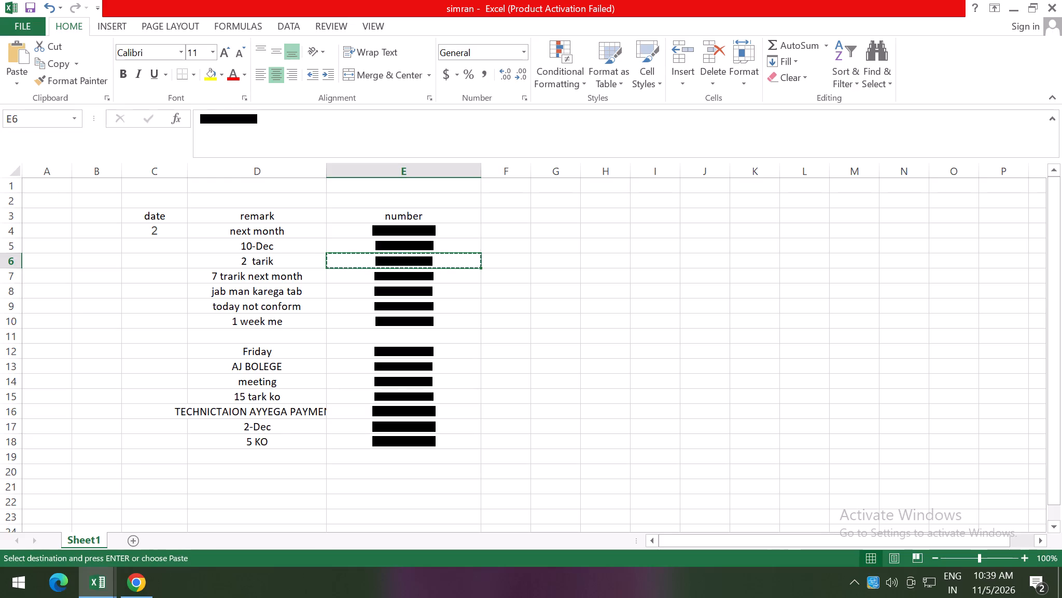
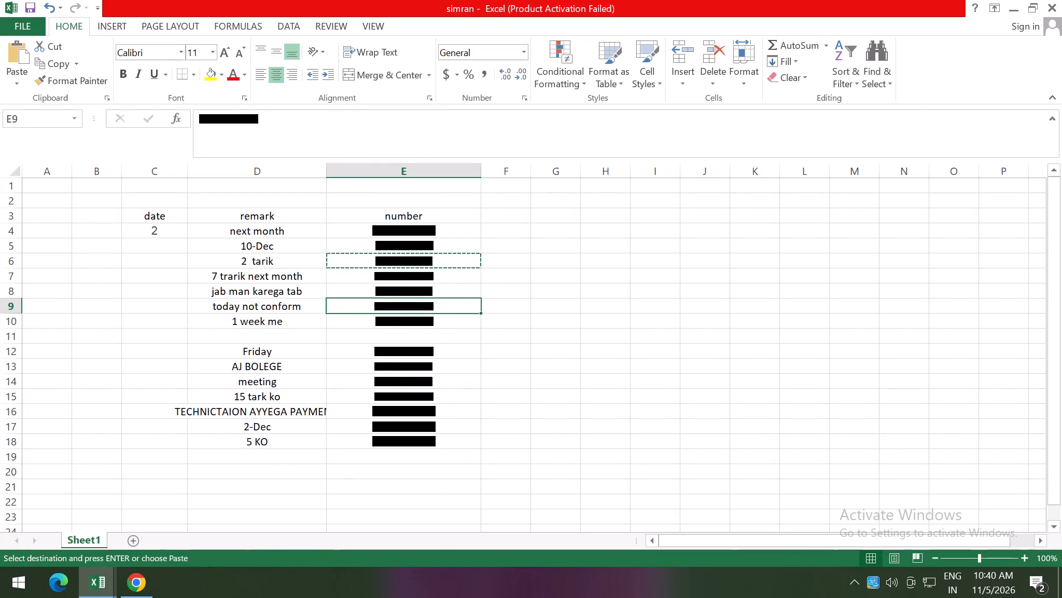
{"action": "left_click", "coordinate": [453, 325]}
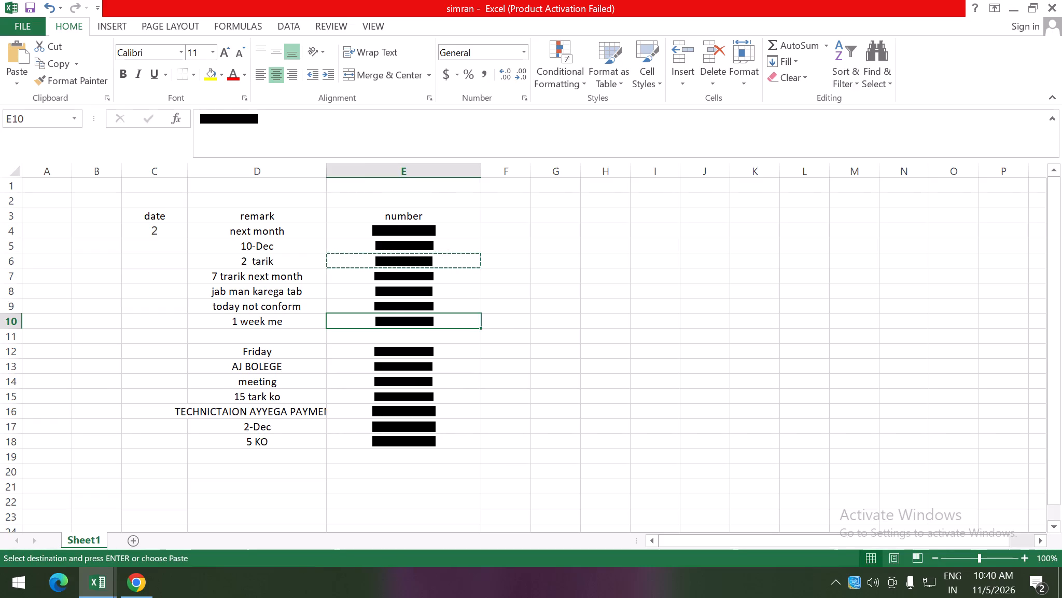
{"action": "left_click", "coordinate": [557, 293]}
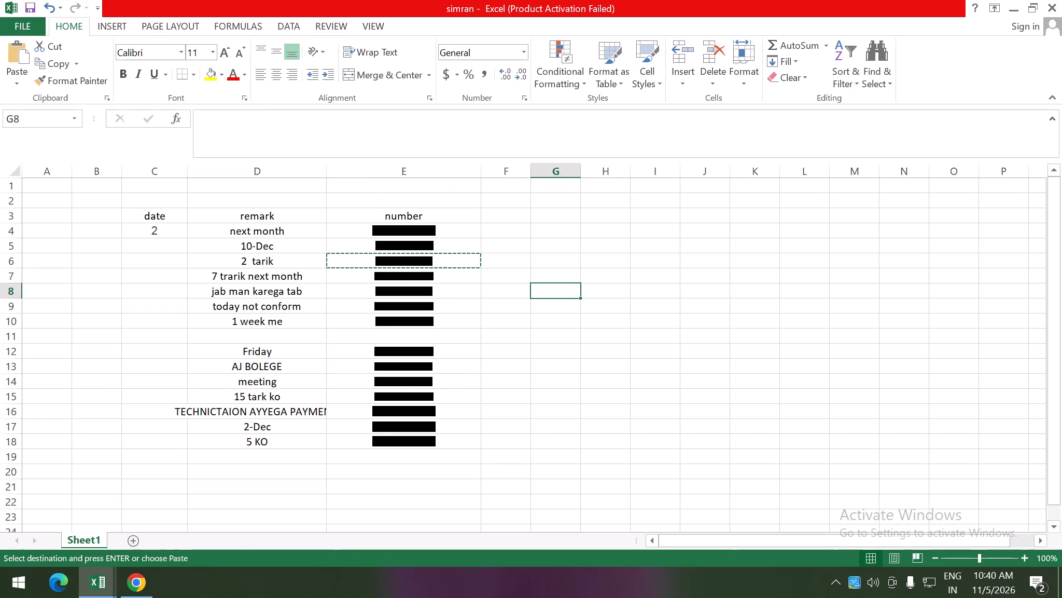
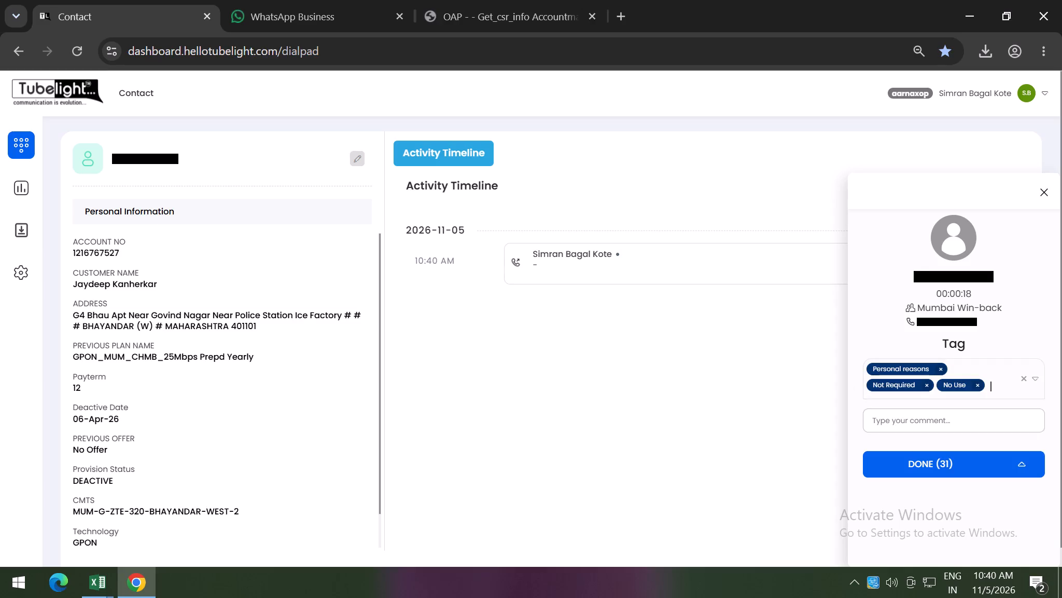
Submit the Mumbai Win-back call's disposition with the selected tags Personal reasons, Not Required and No Use, leaving the comment empty.
{"action": "left_click", "coordinate": [883, 467]}
{"action": "key", "text": "space"}
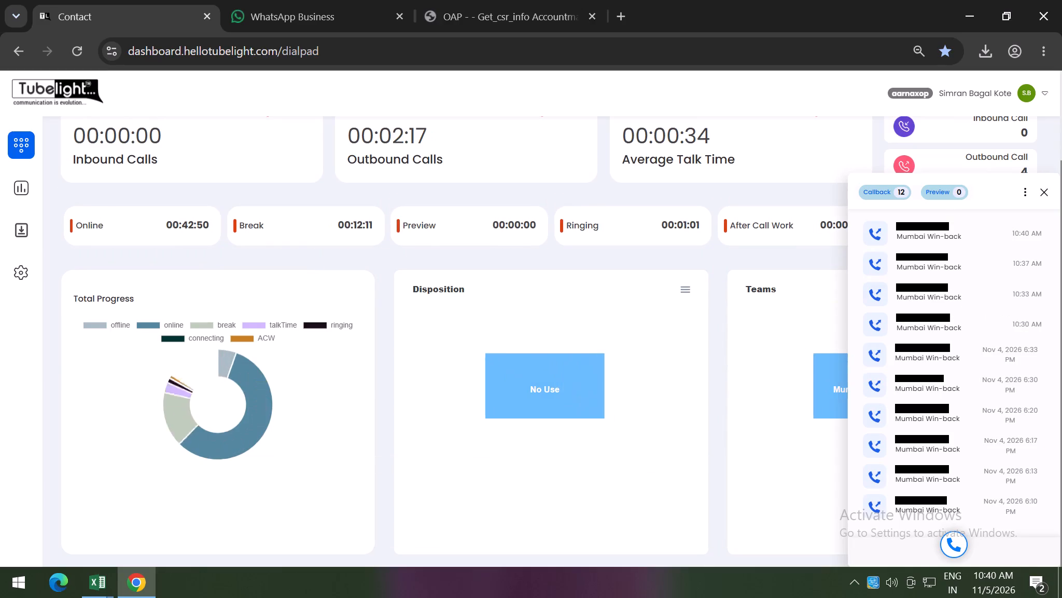
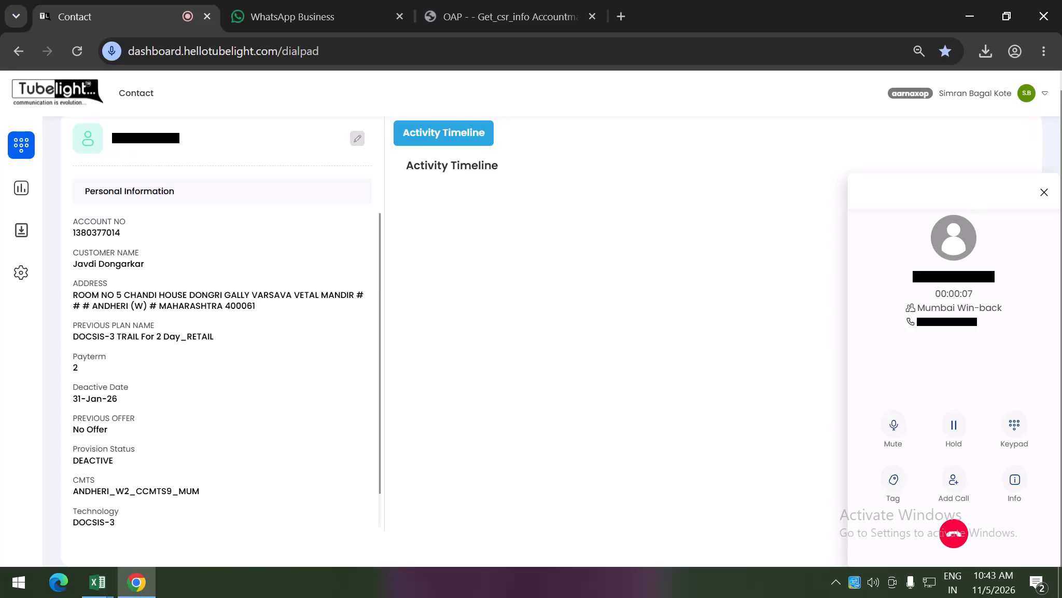
End the Mumbai Win-back call and submit its disposition with the tags Personal reasons, Not Required and No Use, leaving the comment empty.
{"action": "left_click", "coordinate": [960, 527]}
{"action": "left_click", "coordinate": [922, 366]}
{"action": "scroll", "coordinate": [920, 417], "scroll_direction": "down", "scroll_amount": 1}
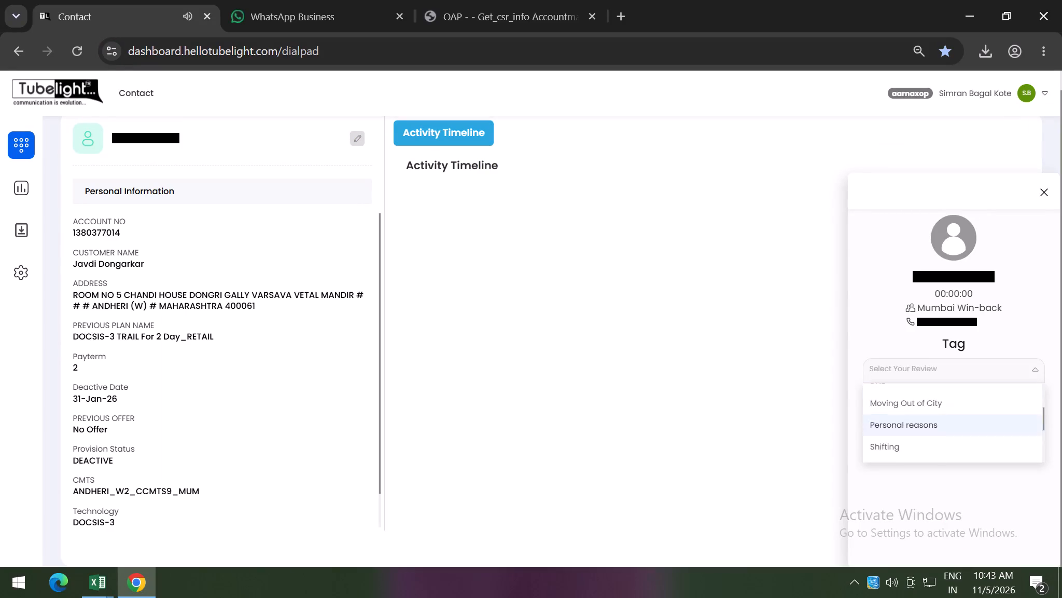
{"action": "left_click", "coordinate": [920, 424]}
{"action": "left_click", "coordinate": [961, 369]}
{"action": "left_click", "coordinate": [931, 434]}
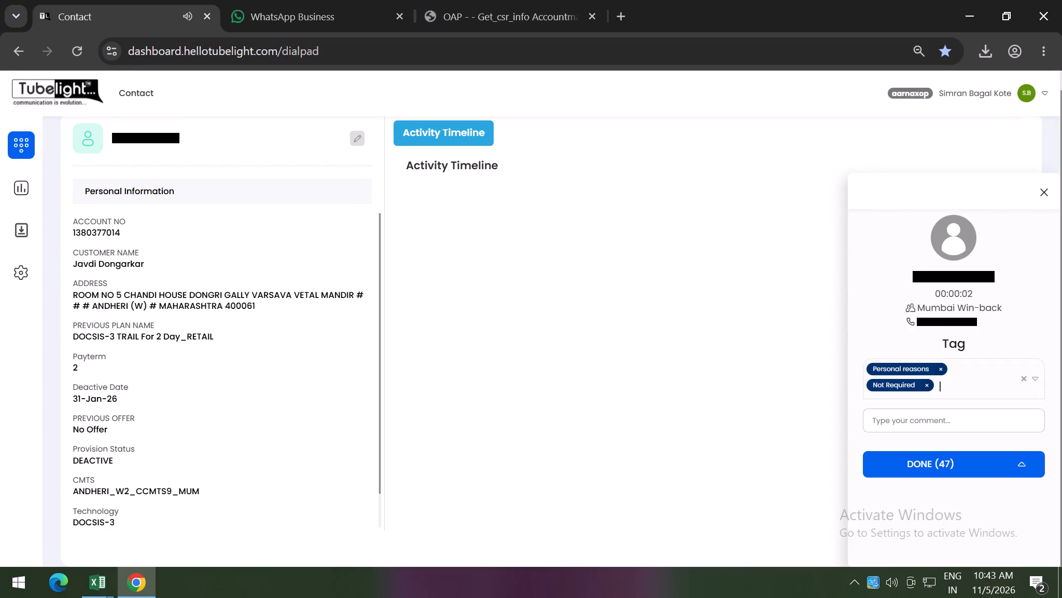
{"action": "left_click", "coordinate": [990, 379]}
{"action": "left_click", "coordinate": [918, 416]}
{"action": "left_click", "coordinate": [911, 464]}
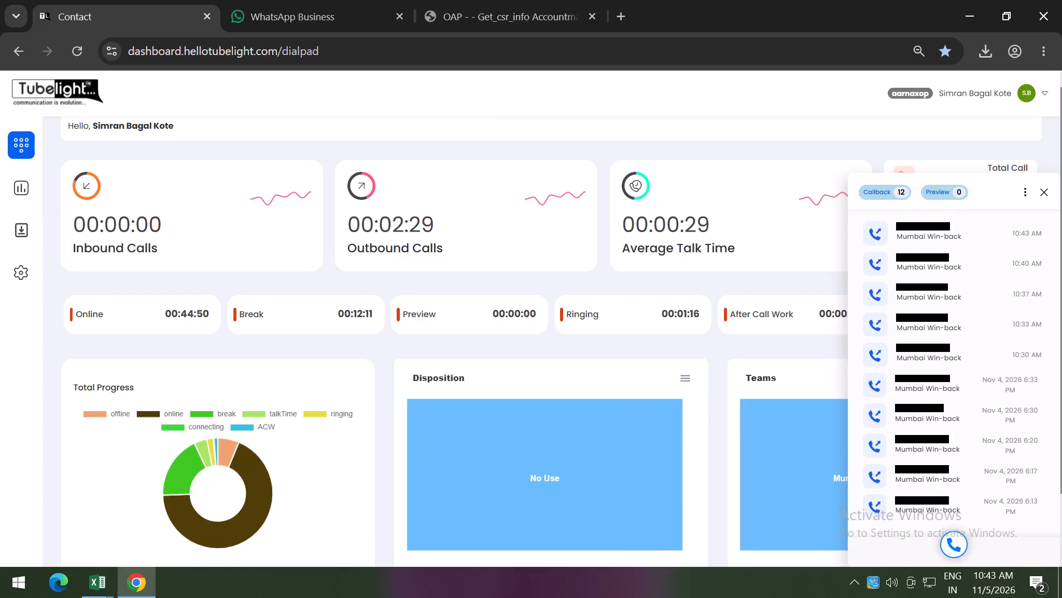
Switch to the simran workbook in Excel and select the number beside the remark "today not conform" in cell E9.
{"action": "left_click", "coordinate": [92, 583]}
{"action": "left_click", "coordinate": [58, 527]}
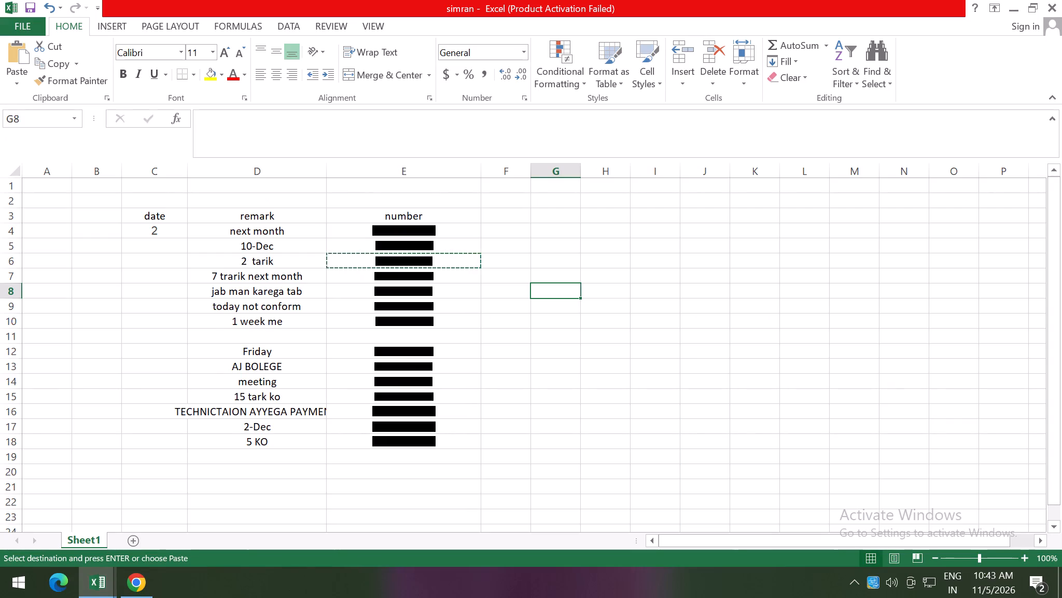
{"action": "left_click", "coordinate": [414, 311]}
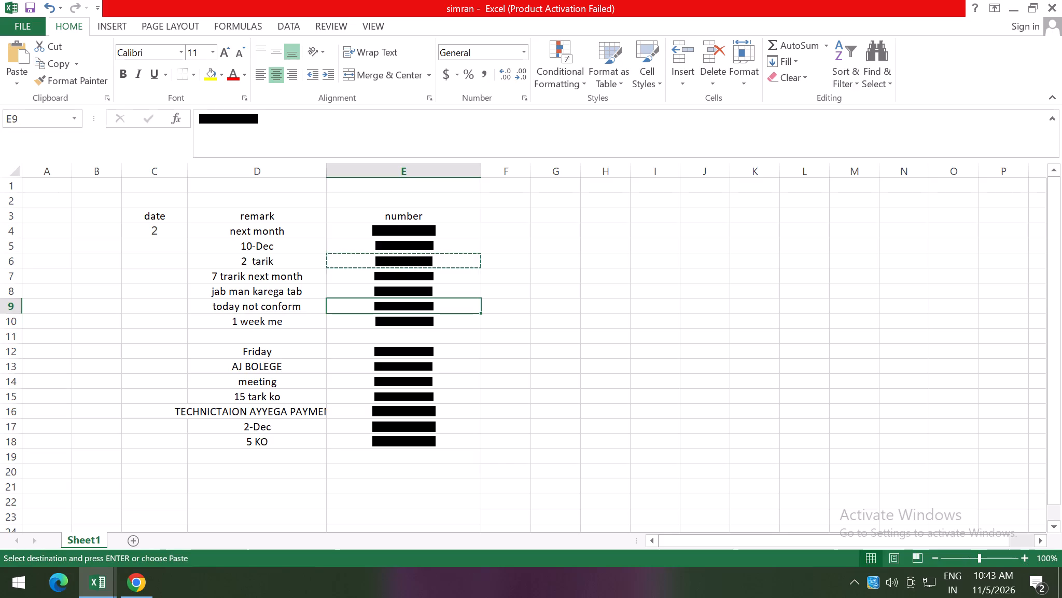
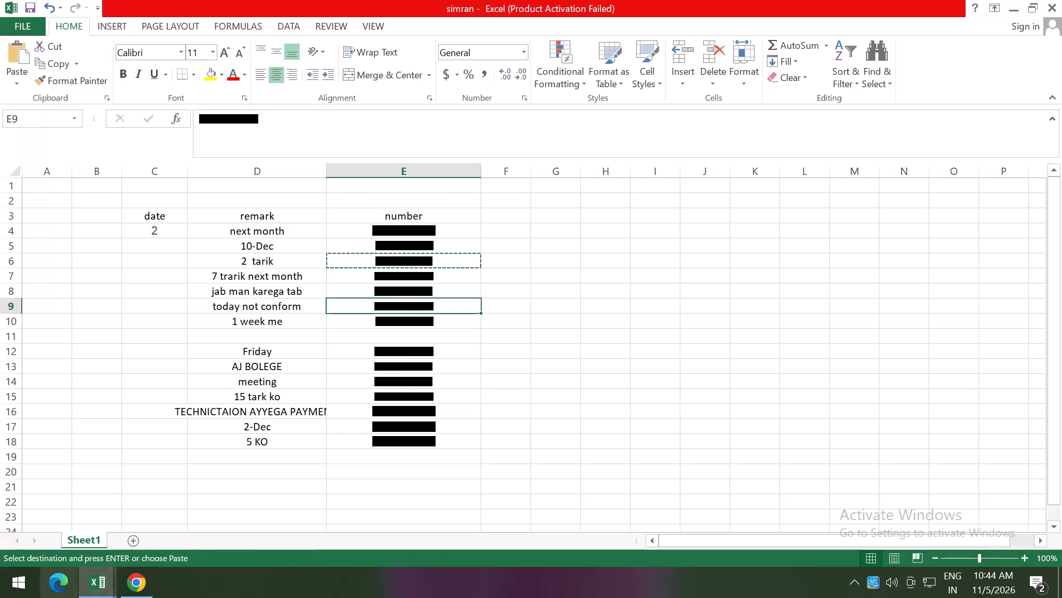
Switch to the dialpad in Chrome and submit the Mumbai Win-back call's disposition with the tags Personal reasons, Not Required and No Use.
{"action": "left_click", "coordinate": [143, 590]}
{"action": "left_click", "coordinate": [944, 376]}
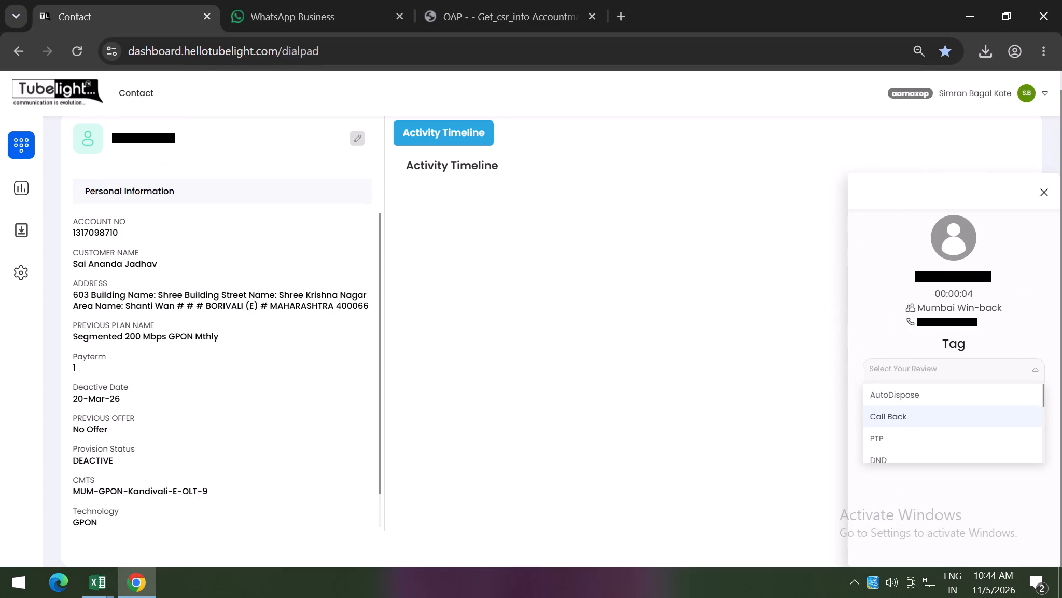
{"action": "scroll", "coordinate": [940, 422], "scroll_direction": "down", "scroll_amount": 1}
{"action": "left_click", "coordinate": [940, 422]}
{"action": "left_click", "coordinate": [963, 370]}
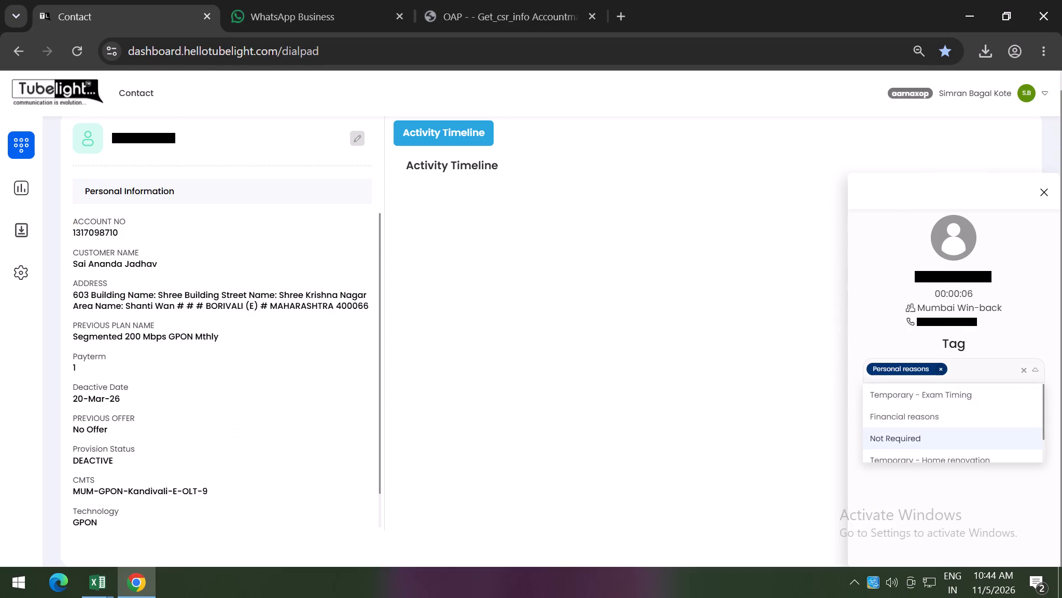
{"action": "left_click", "coordinate": [921, 443]}
{"action": "left_click", "coordinate": [956, 376]}
{"action": "left_click", "coordinate": [919, 413]}
{"action": "left_click", "coordinate": [914, 458]}
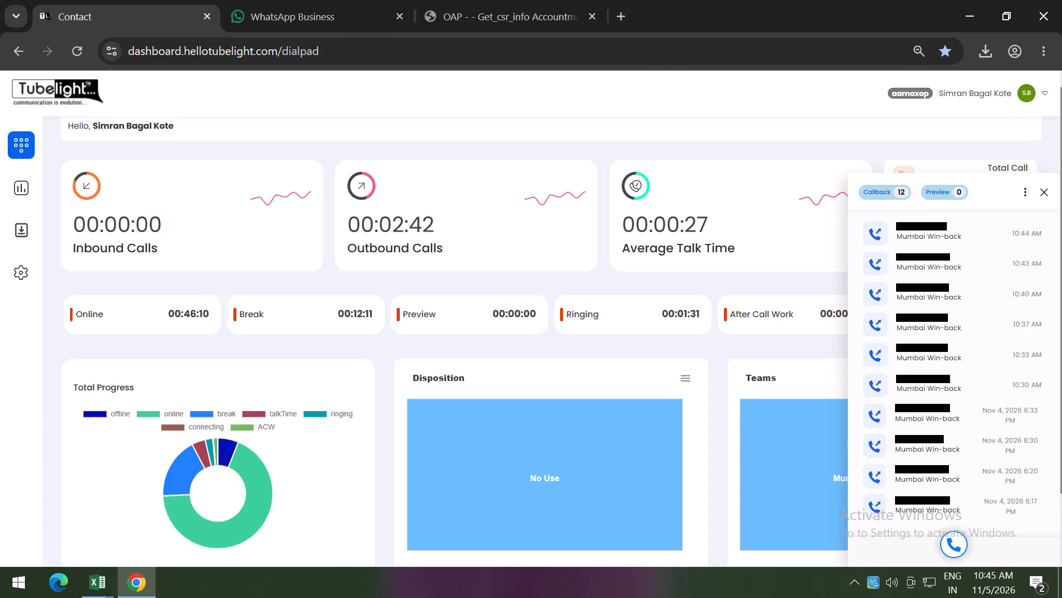
Switch to the NOVEMBER GROSS DATA MONIKA workbook in Excel and copy the account number in cell A1712, the first row lacking a remark.
{"action": "left_click", "coordinate": [102, 577]}
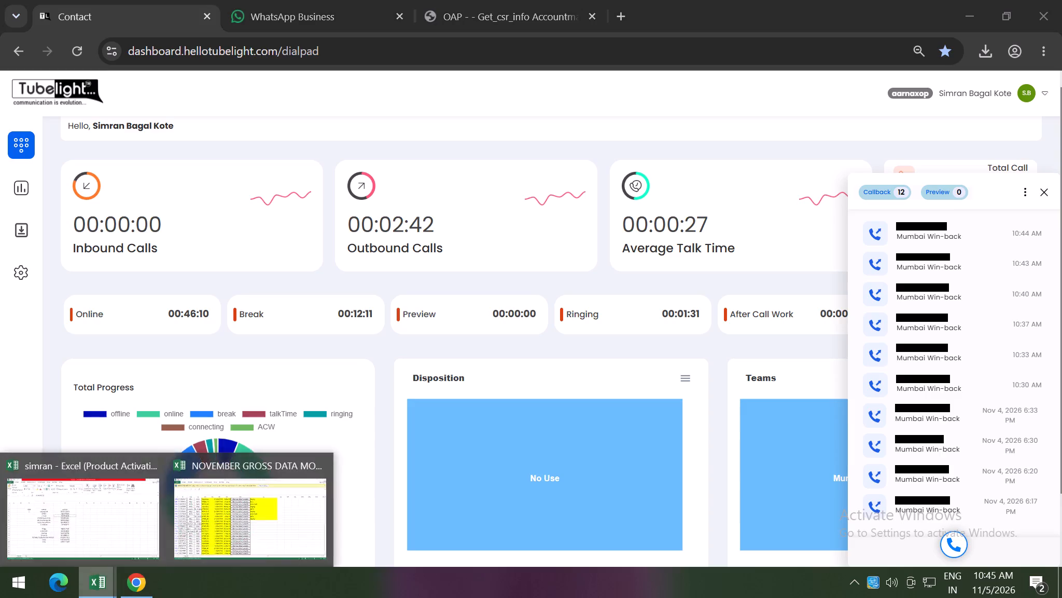
{"action": "left_click", "coordinate": [228, 535]}
{"action": "left_click", "coordinate": [564, 301]}
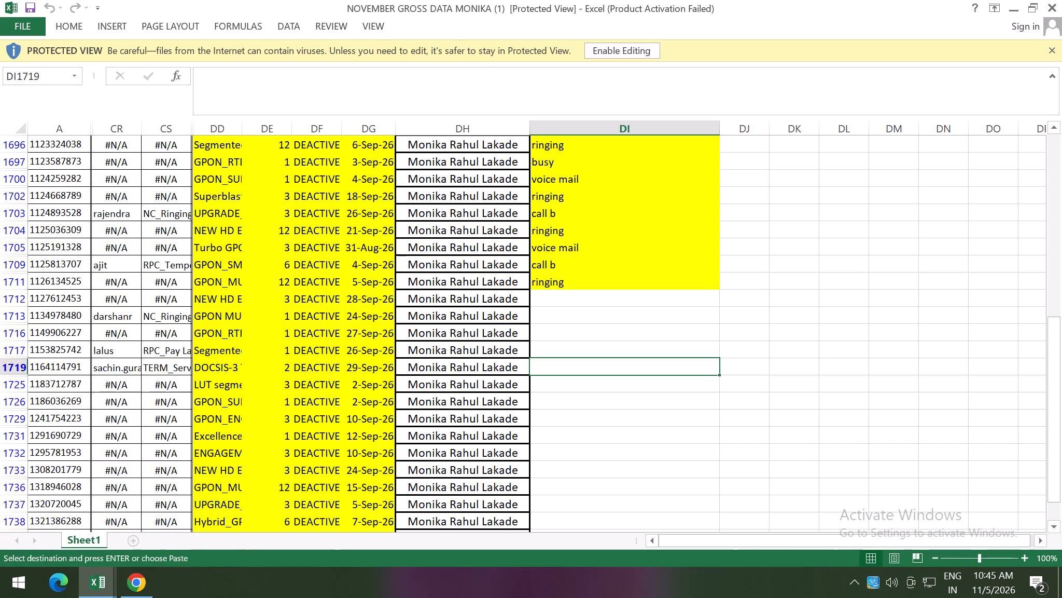
{"action": "key", "text": "Left"}
{"action": "key", "text": "Left"}
{"action": "key", "text": "Left"}
{"action": "key", "text": "Left"}
{"action": "key", "text": "Left"}
{"action": "key", "text": "Left"}
{"action": "key", "text": "Left"}
{"action": "key", "text": "Left"}
{"action": "key", "text": "Left"}
{"action": "key", "text": "Left"}
{"action": "key", "text": "Left"}
{"action": "key", "text": "Left"}
{"action": "key", "text": "Left"}
{"action": "key", "text": "Left"}
{"action": "key", "text": "Left"}
{"action": "key", "text": "Left"}
{"action": "key", "text": "Left"}
{"action": "key", "text": "Left"}
{"action": "key", "text": "Left"}
{"action": "key", "text": "Left"}
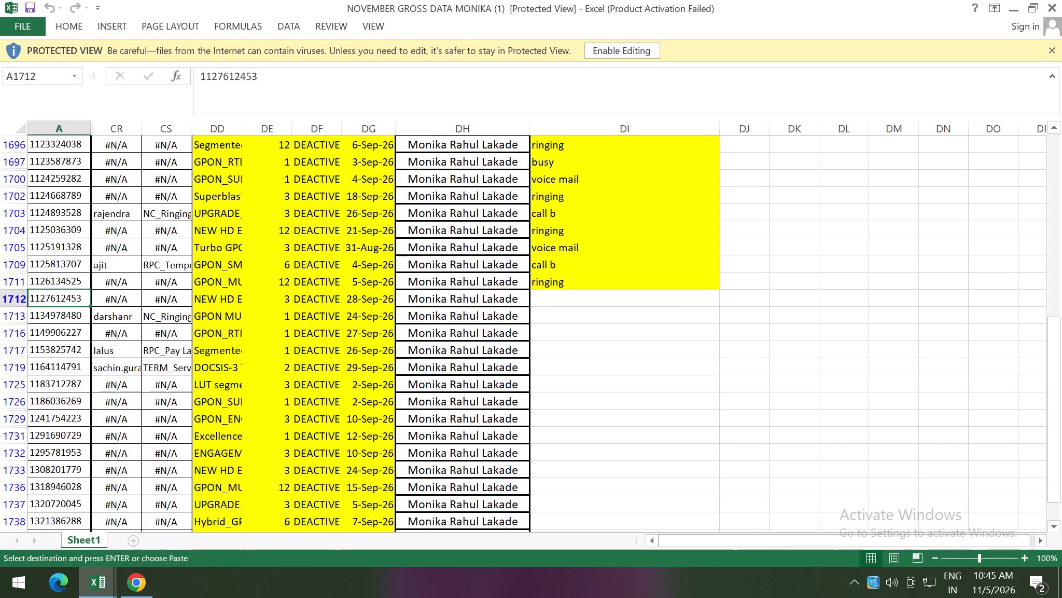
{"action": "key", "text": "ctrl+c"}
{"action": "key", "text": "ctrl+c"}
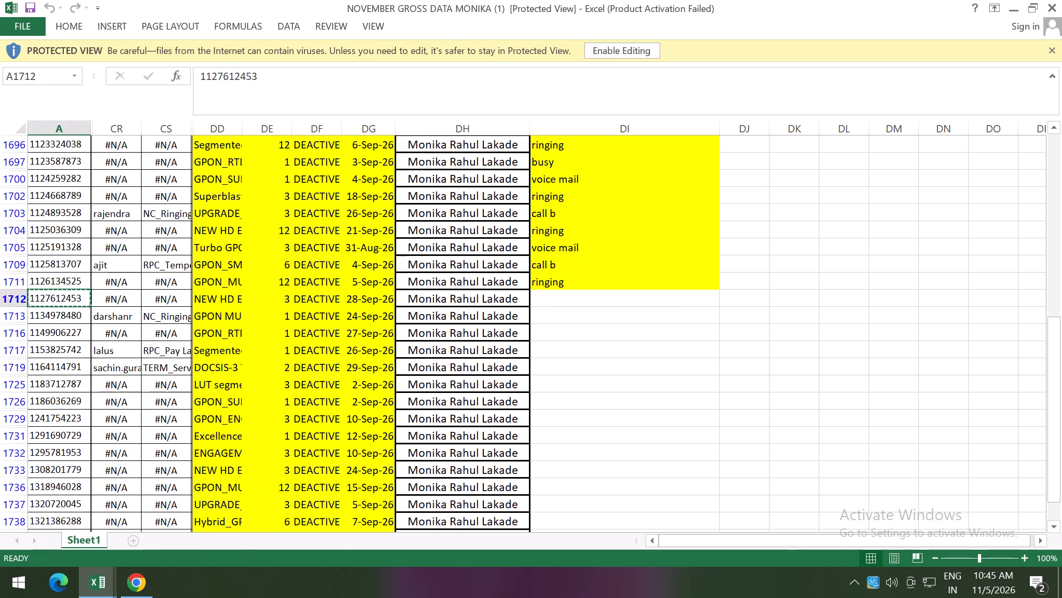
Look through the filtered account rows above and below row 1712 to check which ones have remarks.
{"action": "scroll", "coordinate": [490, 248], "scroll_direction": "up", "scroll_amount": 2}
{"action": "scroll", "coordinate": [384, 241], "scroll_direction": "up", "scroll_amount": 17}
{"action": "scroll", "coordinate": [398, 248], "scroll_direction": "down", "scroll_amount": 1}
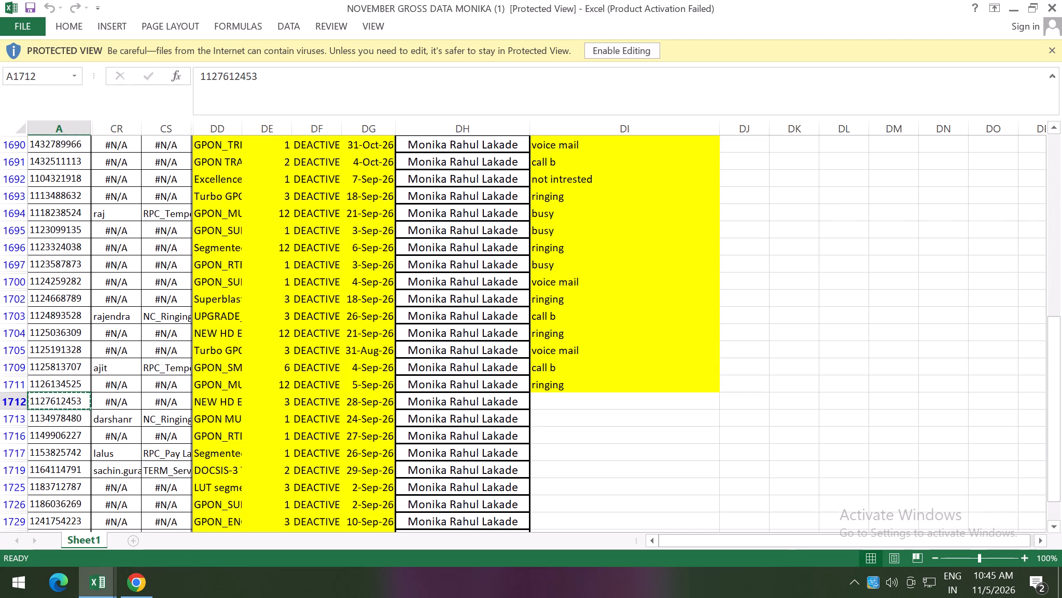
{"action": "scroll", "coordinate": [398, 248], "scroll_direction": "up", "scroll_amount": 3}
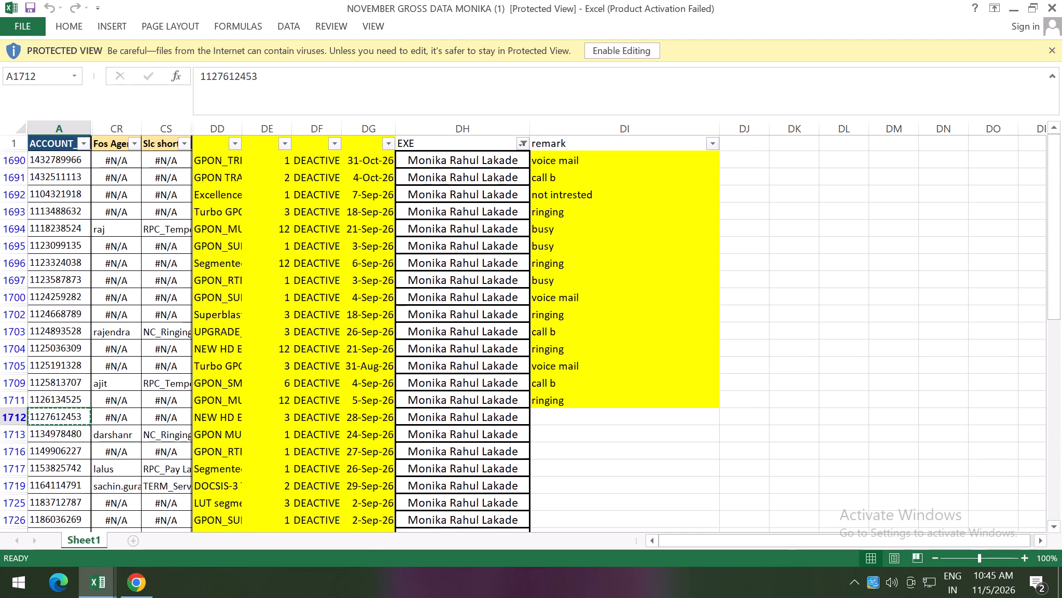
{"action": "scroll", "coordinate": [513, 256], "scroll_direction": "down", "scroll_amount": 14}
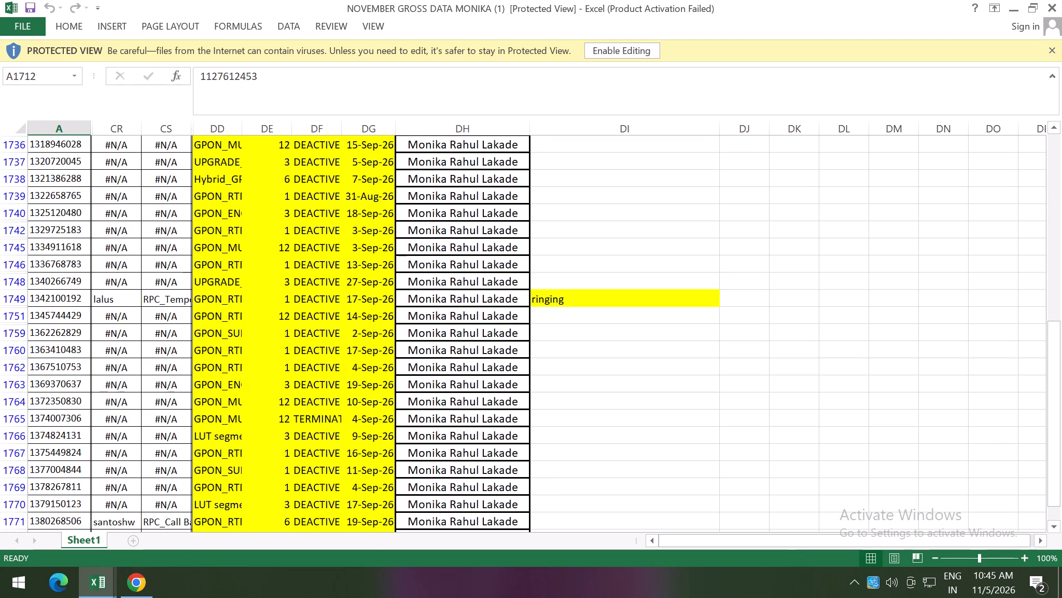
{"action": "scroll", "coordinate": [513, 256], "scroll_direction": "down", "scroll_amount": 9}
{"action": "scroll", "coordinate": [513, 256], "scroll_direction": "up", "scroll_amount": 12}
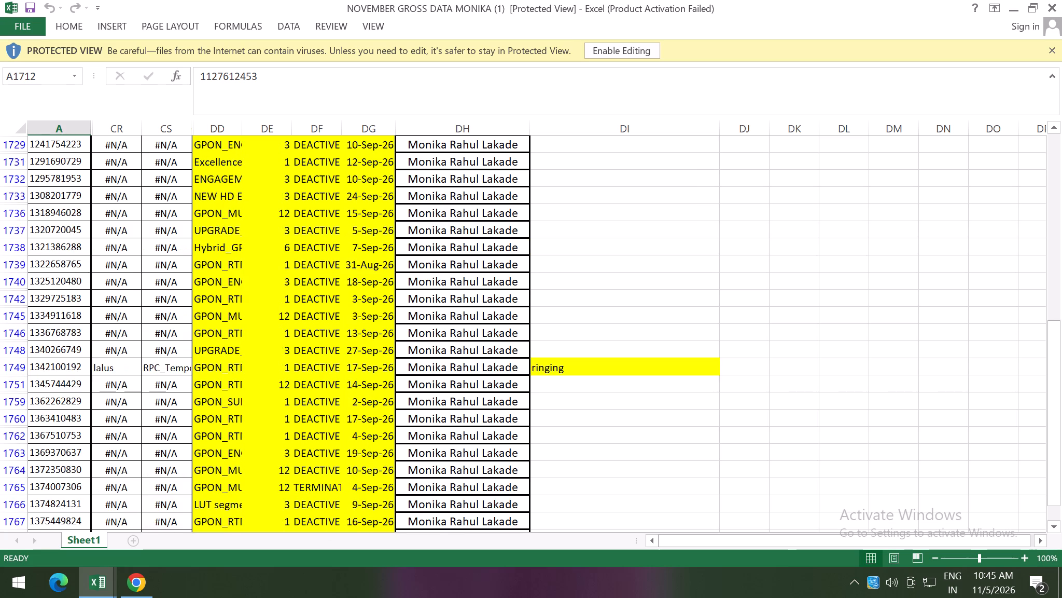
{"action": "scroll", "coordinate": [513, 256], "scroll_direction": "up", "scroll_amount": 11}
{"action": "scroll", "coordinate": [614, 240], "scroll_direction": "down", "scroll_amount": 6}
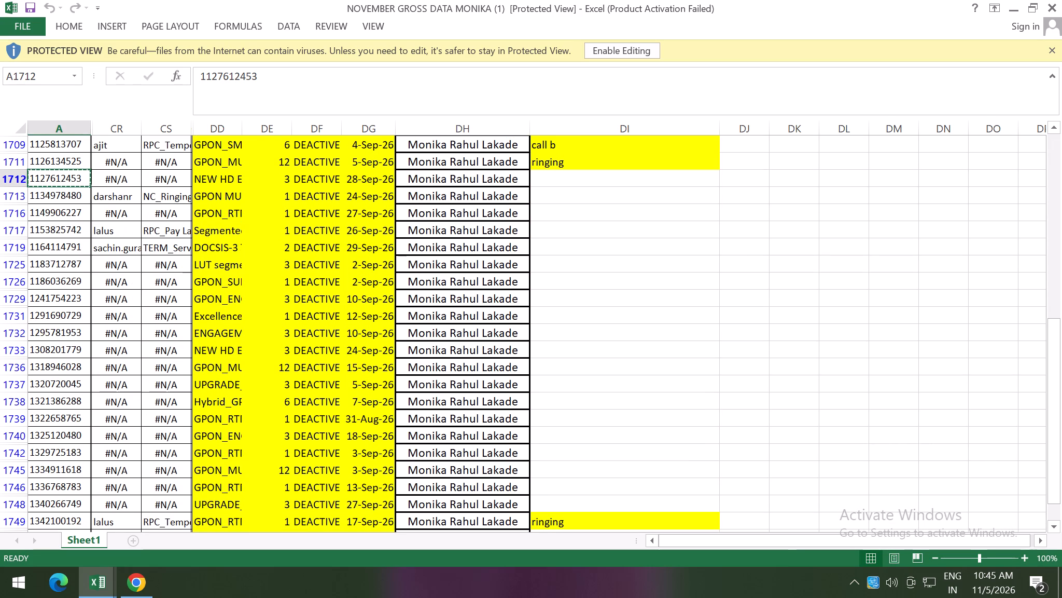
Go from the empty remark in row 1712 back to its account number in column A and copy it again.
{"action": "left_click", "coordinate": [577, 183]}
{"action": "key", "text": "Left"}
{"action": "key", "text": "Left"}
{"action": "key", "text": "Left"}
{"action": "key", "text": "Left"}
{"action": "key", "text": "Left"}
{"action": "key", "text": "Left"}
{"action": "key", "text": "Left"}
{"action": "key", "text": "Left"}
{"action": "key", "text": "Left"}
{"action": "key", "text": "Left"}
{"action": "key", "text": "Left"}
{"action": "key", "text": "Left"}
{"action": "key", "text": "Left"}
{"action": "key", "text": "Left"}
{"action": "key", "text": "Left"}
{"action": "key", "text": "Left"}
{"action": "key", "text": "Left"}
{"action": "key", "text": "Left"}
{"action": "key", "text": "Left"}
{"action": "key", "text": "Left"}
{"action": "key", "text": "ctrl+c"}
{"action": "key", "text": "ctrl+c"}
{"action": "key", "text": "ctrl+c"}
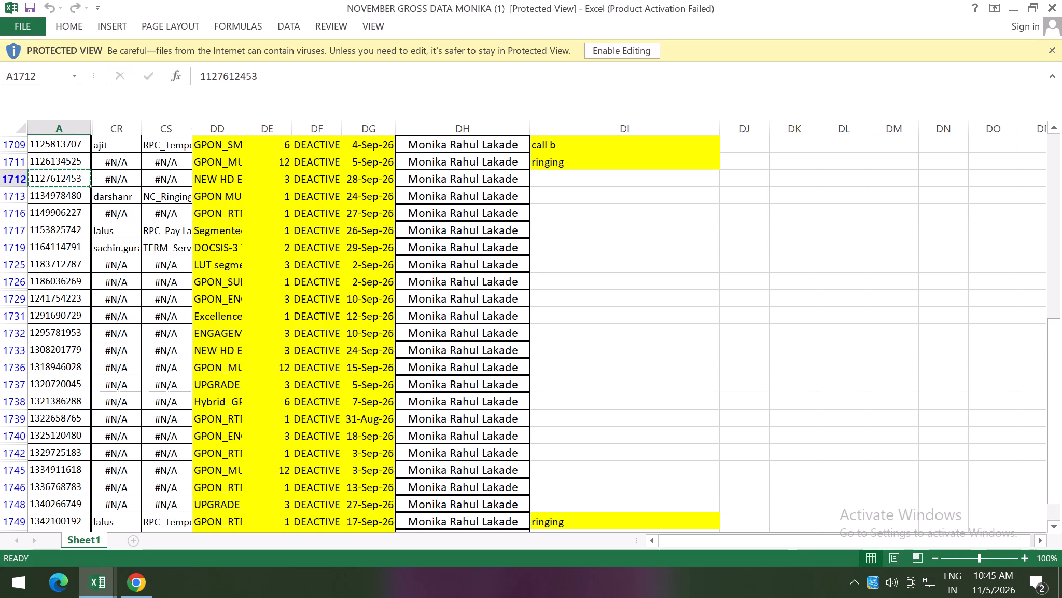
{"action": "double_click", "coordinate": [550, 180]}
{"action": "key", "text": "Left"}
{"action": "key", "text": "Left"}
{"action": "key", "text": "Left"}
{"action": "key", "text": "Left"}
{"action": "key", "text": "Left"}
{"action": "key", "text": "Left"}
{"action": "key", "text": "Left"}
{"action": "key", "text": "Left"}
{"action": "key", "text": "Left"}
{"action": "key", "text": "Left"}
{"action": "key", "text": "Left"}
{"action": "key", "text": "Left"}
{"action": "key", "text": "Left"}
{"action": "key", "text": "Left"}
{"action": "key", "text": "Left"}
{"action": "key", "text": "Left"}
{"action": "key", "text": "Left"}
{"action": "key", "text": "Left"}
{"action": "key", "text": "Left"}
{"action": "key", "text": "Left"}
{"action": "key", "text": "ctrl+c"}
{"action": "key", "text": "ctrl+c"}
Switch to the OAP account management page in Chrome and search by Account Number for the account number copied from row 1712.
{"action": "left_click", "coordinate": [141, 577]}
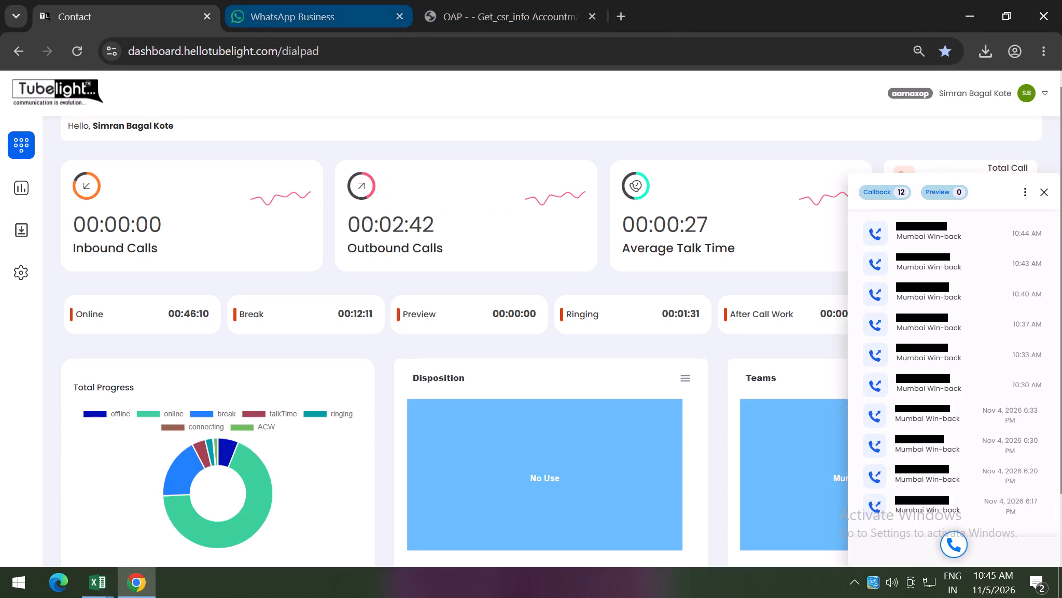
{"action": "left_click", "coordinate": [461, 0]}
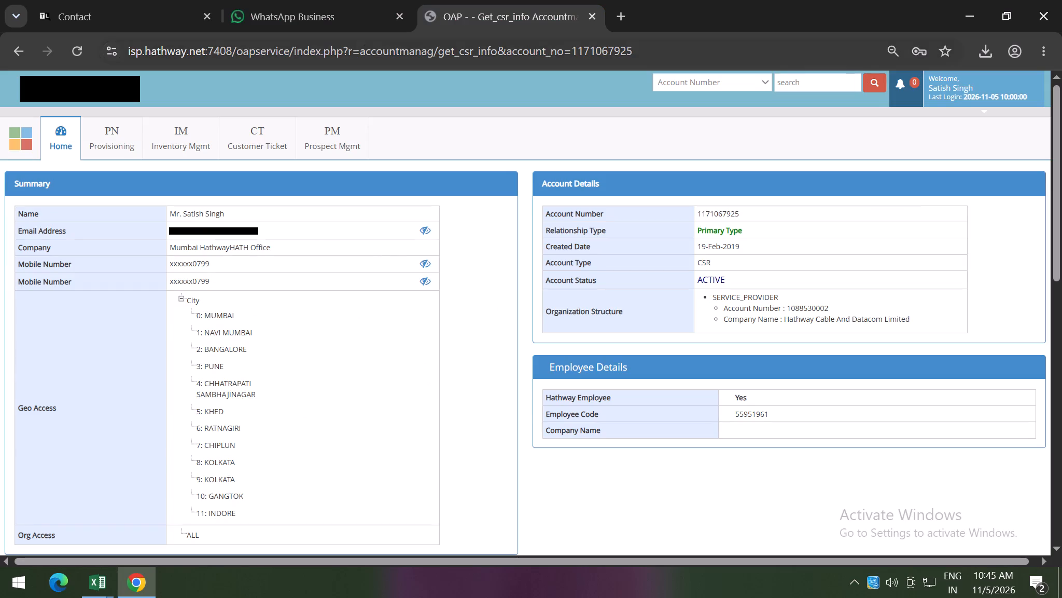
{"action": "left_click", "coordinate": [796, 80]}
{"action": "right_click", "coordinate": [796, 80]}
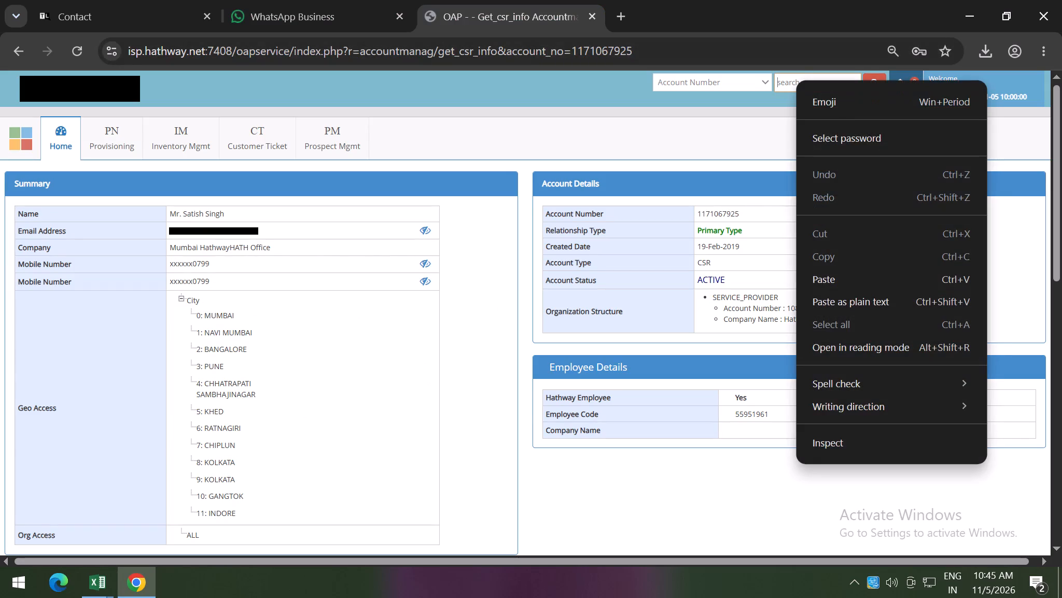
{"action": "left_click", "coordinate": [835, 270]}
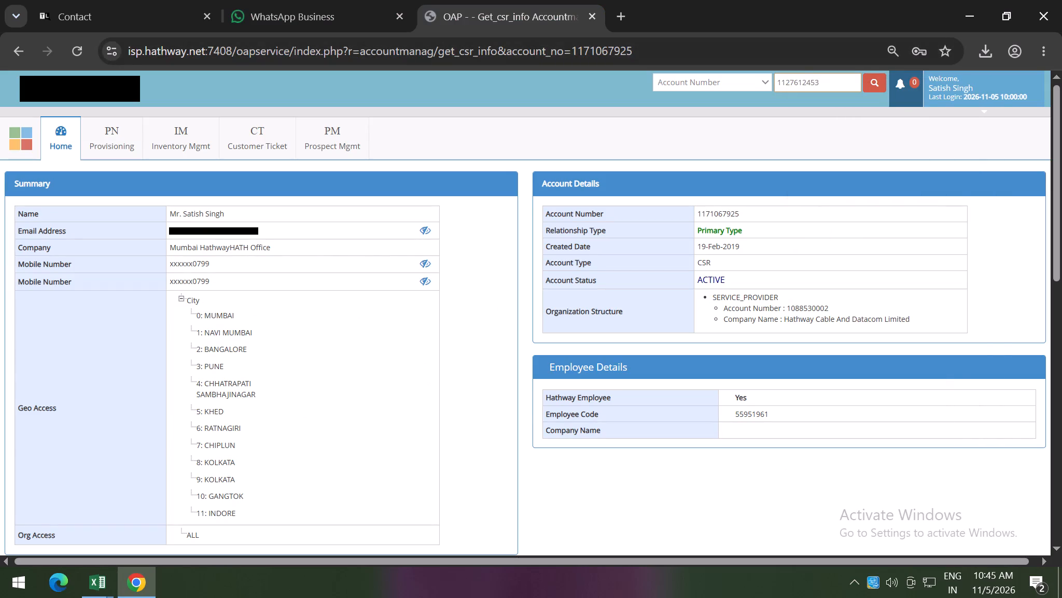
{"action": "left_click", "coordinate": [876, 83]}
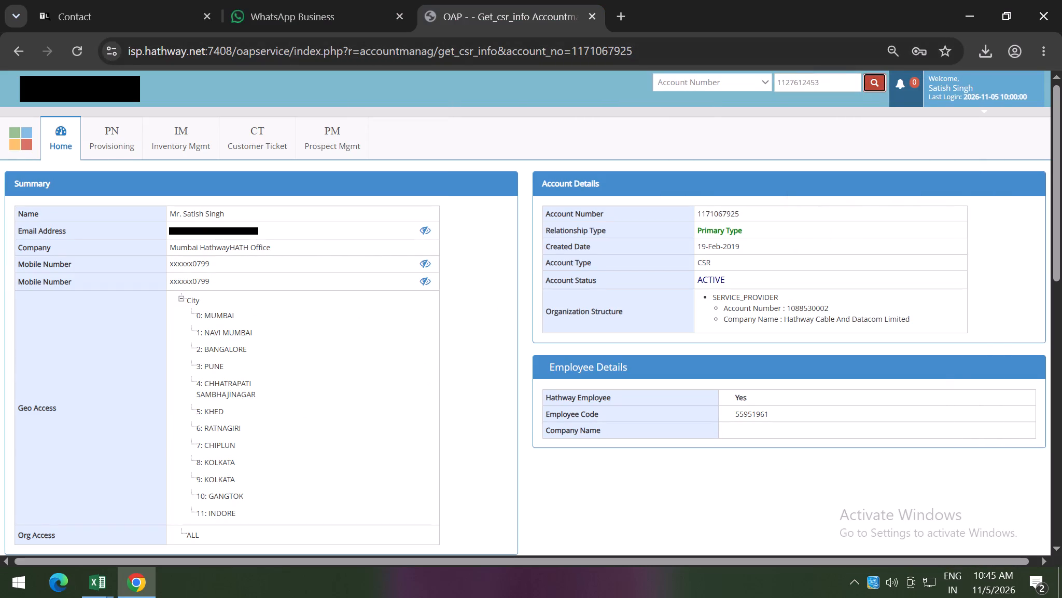
{"action": "left_click", "coordinate": [876, 83]}
{"action": "triple_click", "coordinate": [876, 83]}
{"action": "double_click", "coordinate": [876, 83]}
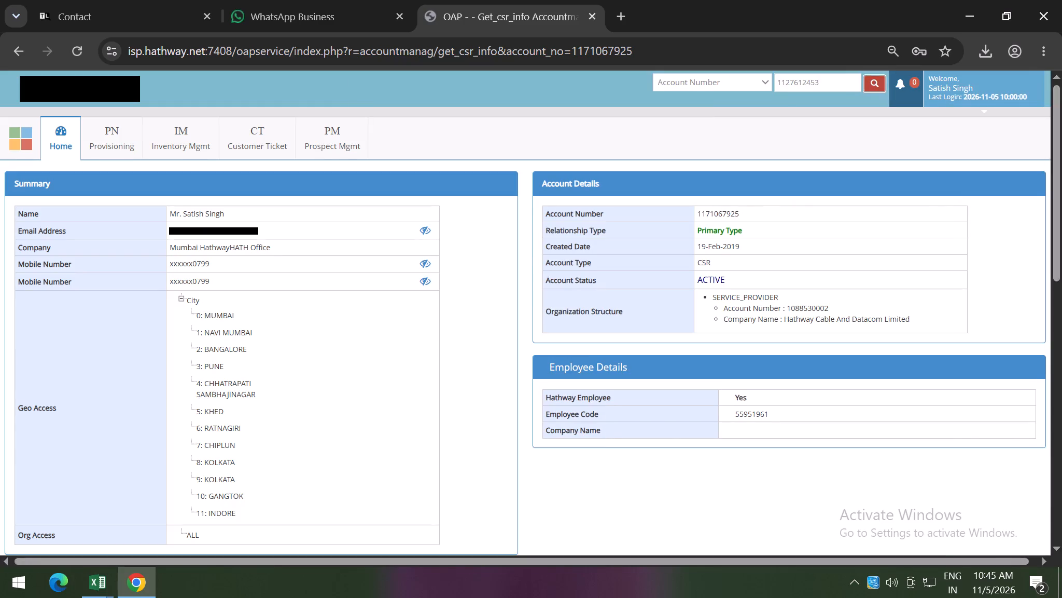
{"action": "left_click", "coordinate": [876, 83]}
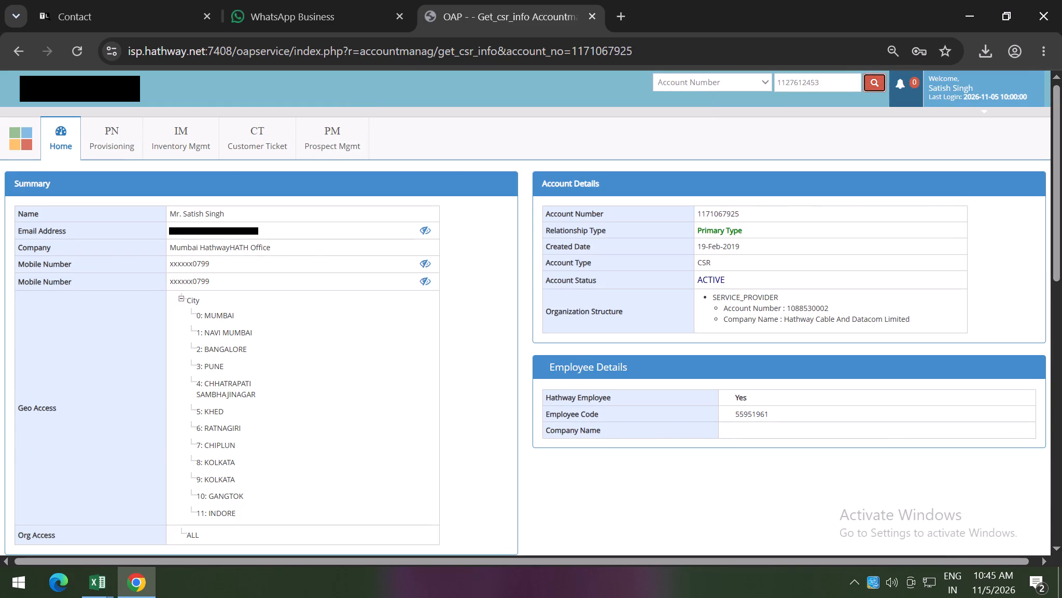
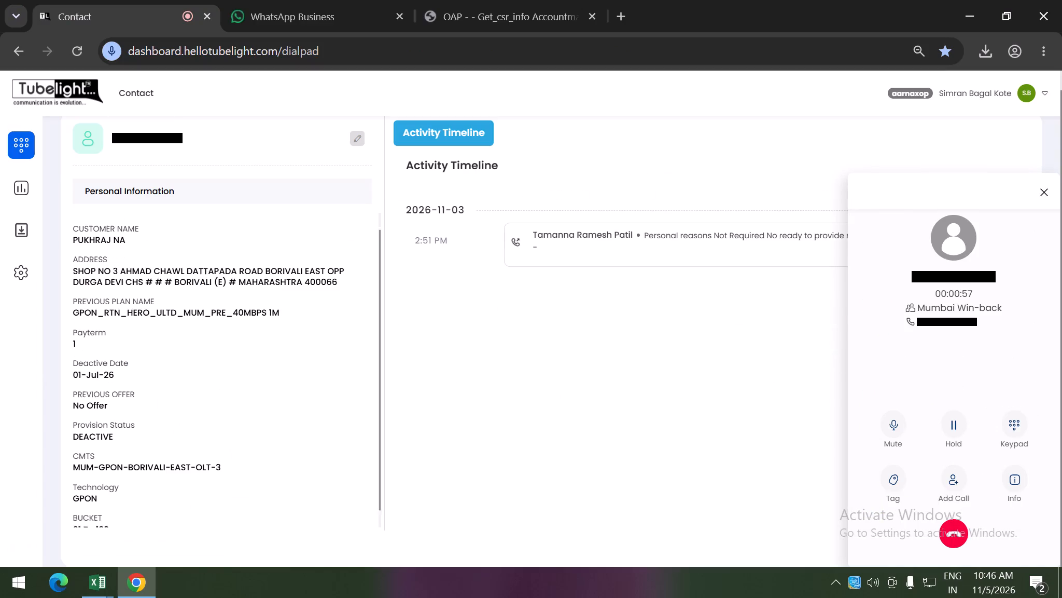
Copy the customer's phone number from the active Mumbai Win-back call panel.
{"action": "scroll", "coordinate": [170, 419], "scroll_direction": "down", "scroll_amount": 1}
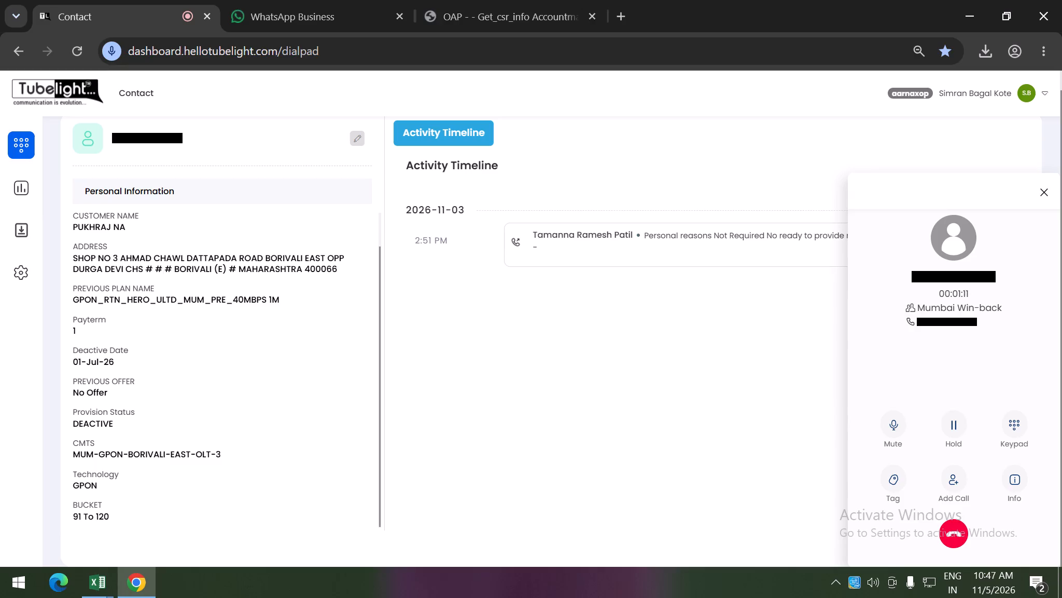
{"action": "left_click_drag", "start_coordinate": [1004, 274], "coordinate": [975, 275]}
{"action": "left_click_drag", "start_coordinate": [975, 275], "coordinate": [907, 279]}
{"action": "right_click", "coordinate": [907, 279]}
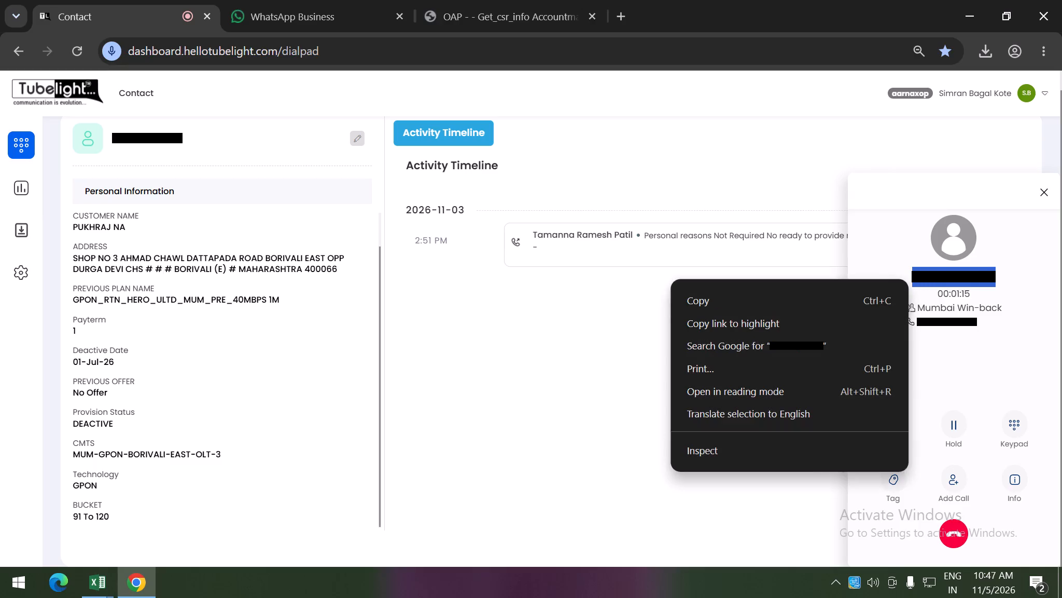
{"action": "left_click", "coordinate": [694, 296]}
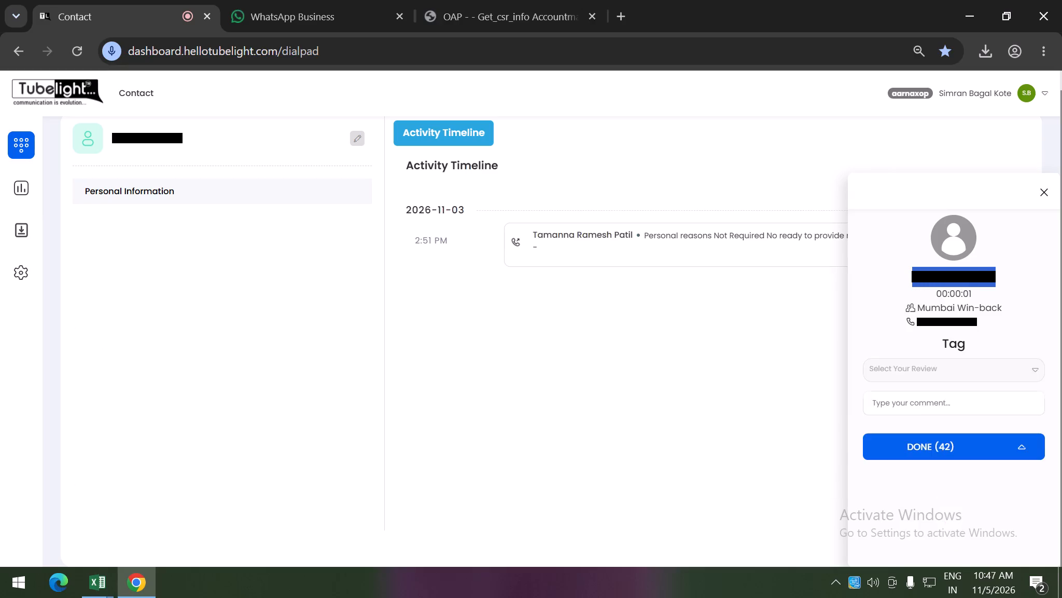
Tag the ended Mumbai Win-back call with Call Back, CallBack and call back, and submit the disposition.
{"action": "left_click", "coordinate": [945, 365]}
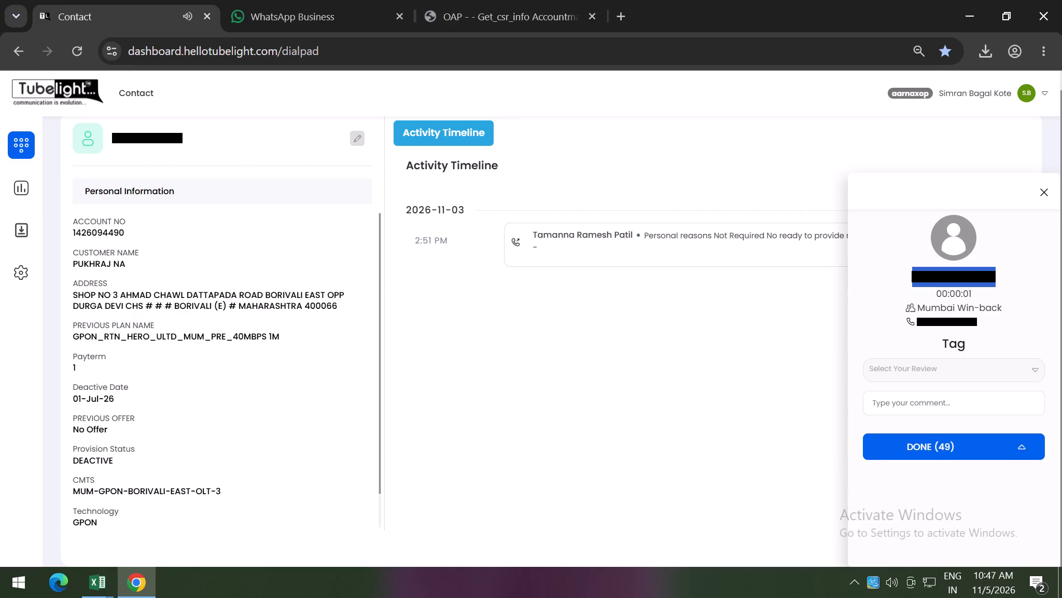
{"action": "scroll", "coordinate": [927, 389], "scroll_direction": "down", "scroll_amount": 1}
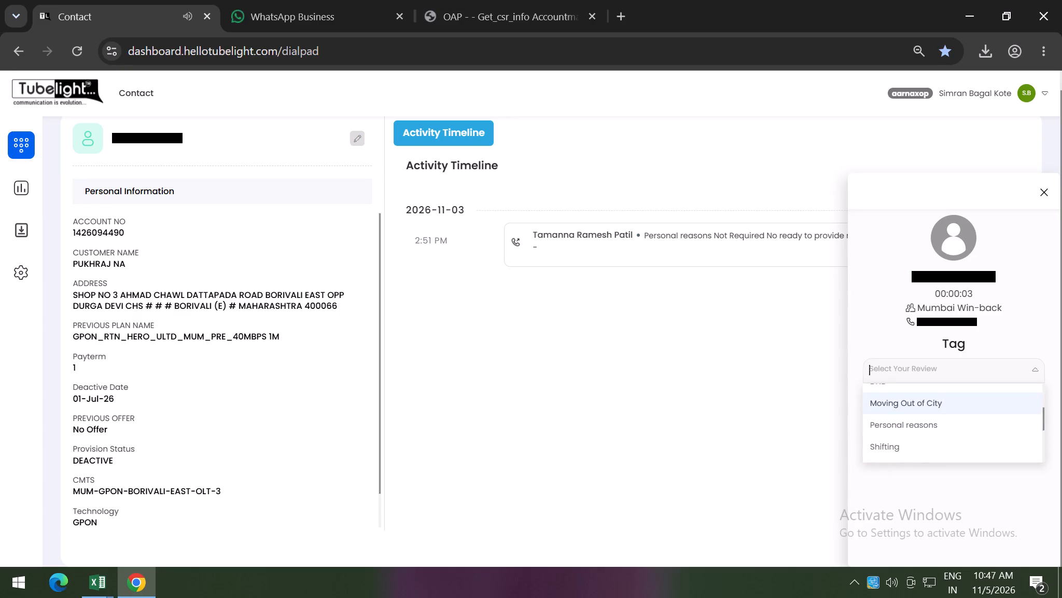
{"action": "scroll", "coordinate": [907, 409], "scroll_direction": "down", "scroll_amount": 2}
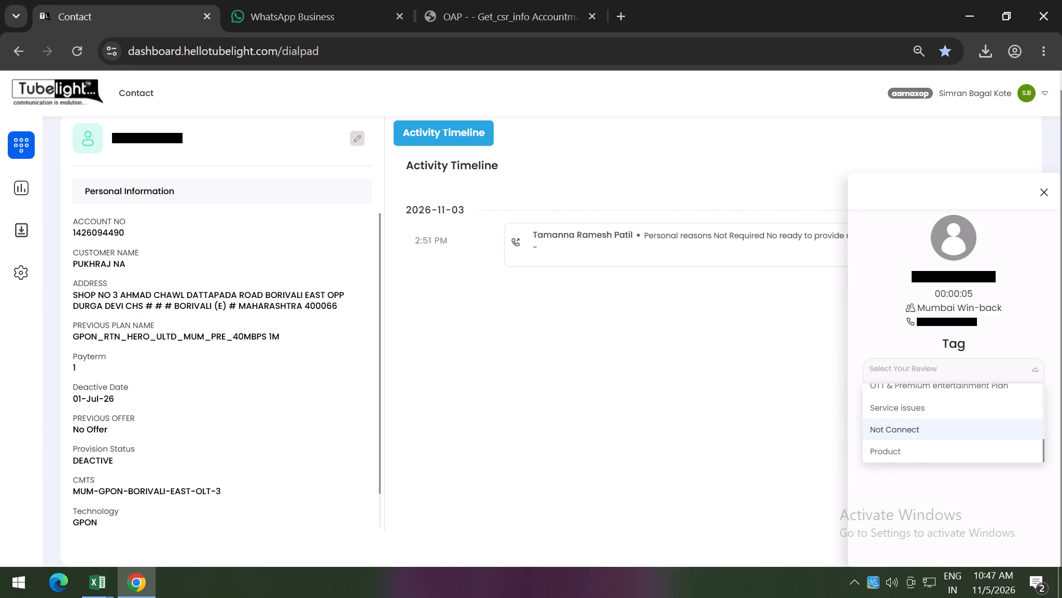
{"action": "scroll", "coordinate": [909, 434], "scroll_direction": "up", "scroll_amount": 1}
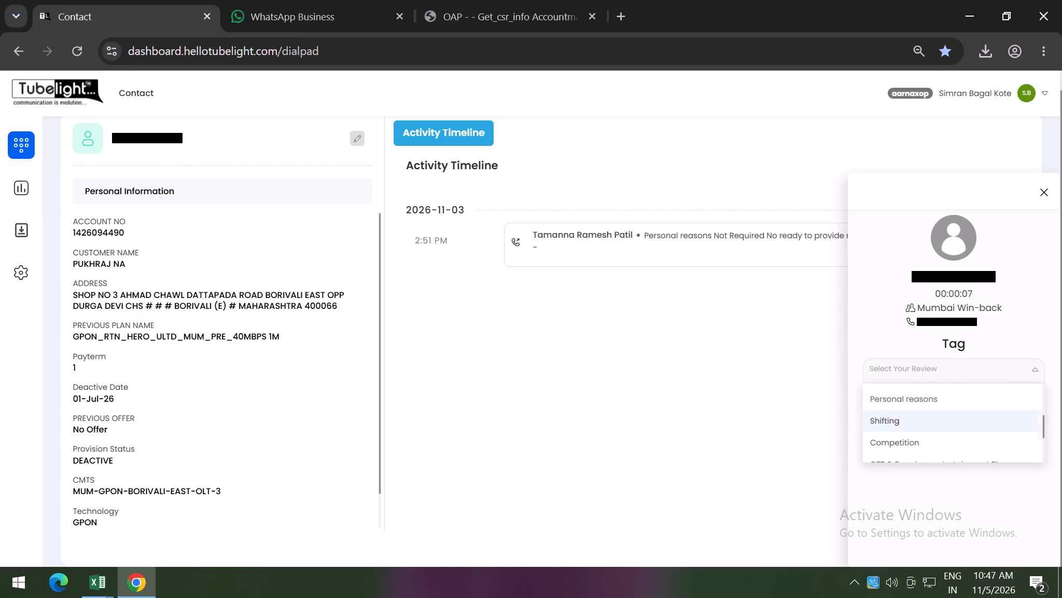
{"action": "scroll", "coordinate": [907, 430], "scroll_direction": "up", "scroll_amount": 2}
{"action": "double_click", "coordinate": [921, 408]}
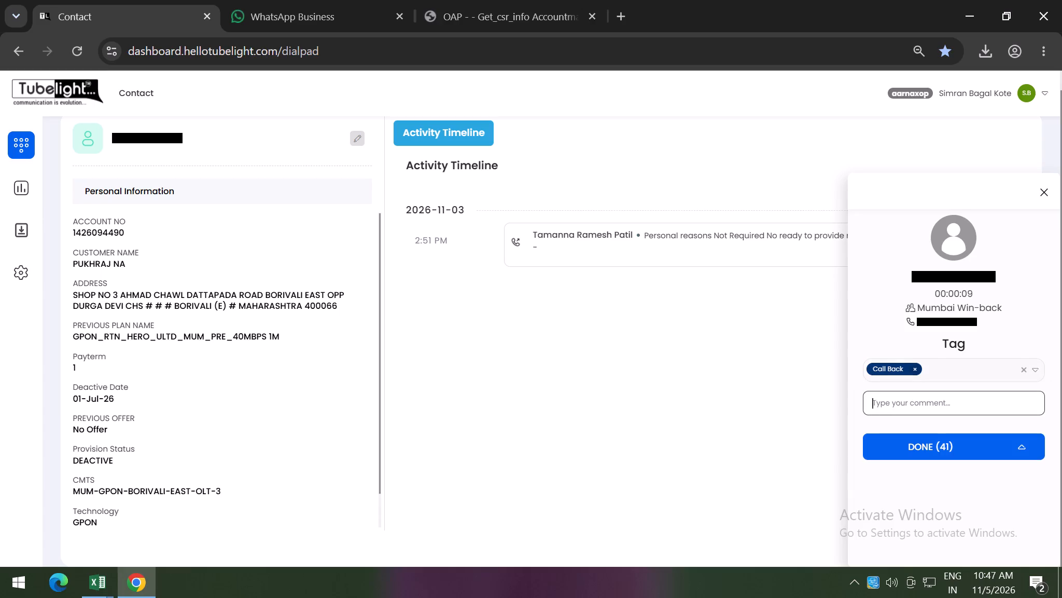
{"action": "left_click", "coordinate": [942, 365]}
{"action": "left_click", "coordinate": [911, 400]}
{"action": "left_click", "coordinate": [993, 370]}
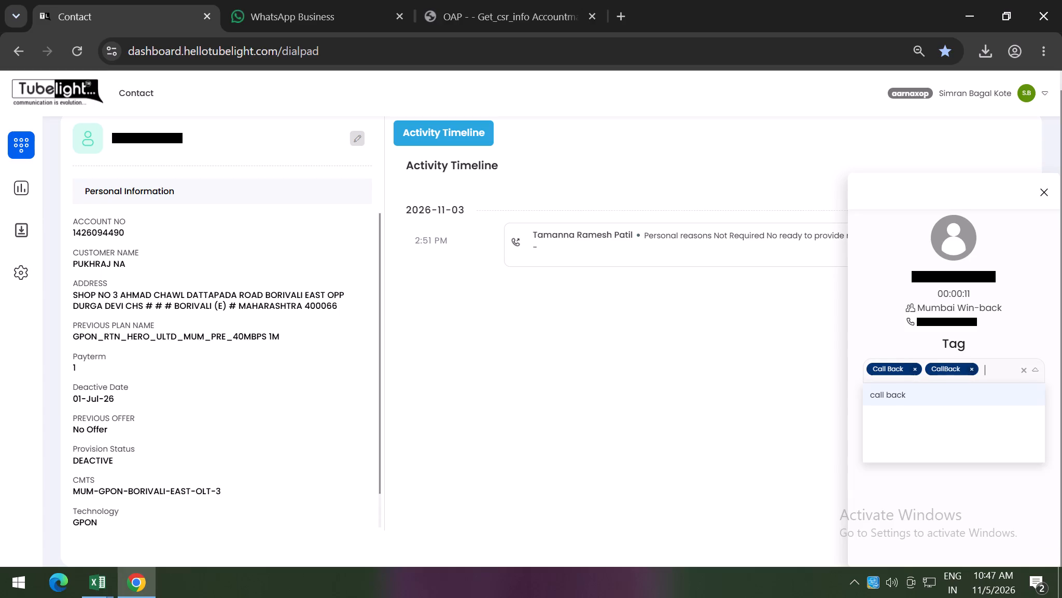
{"action": "left_click", "coordinate": [897, 398]}
{"action": "left_click", "coordinate": [910, 488]}
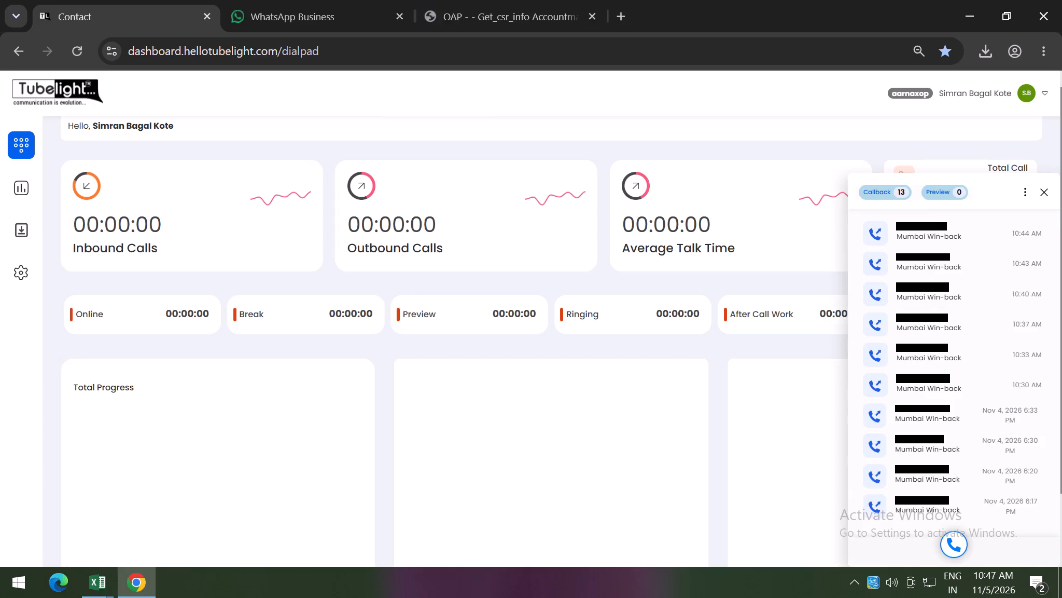
Switch to the simran workbook in Excel and paste the copied phone number into the empty number cell E11.
{"action": "left_click", "coordinate": [105, 579]}
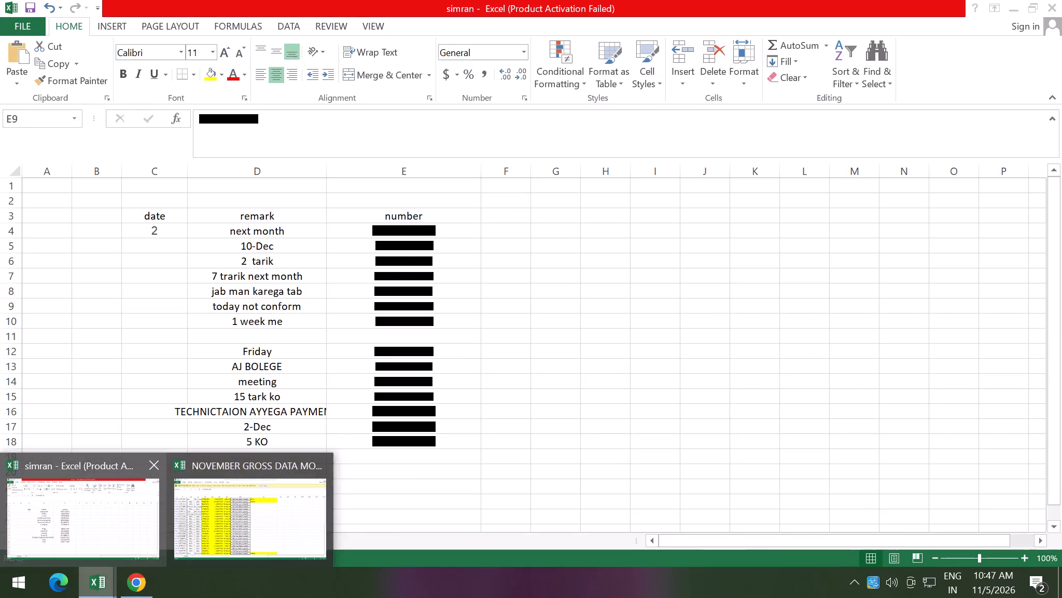
{"action": "left_click", "coordinate": [63, 525]}
{"action": "scroll", "coordinate": [349, 370], "scroll_direction": "down", "scroll_amount": 1}
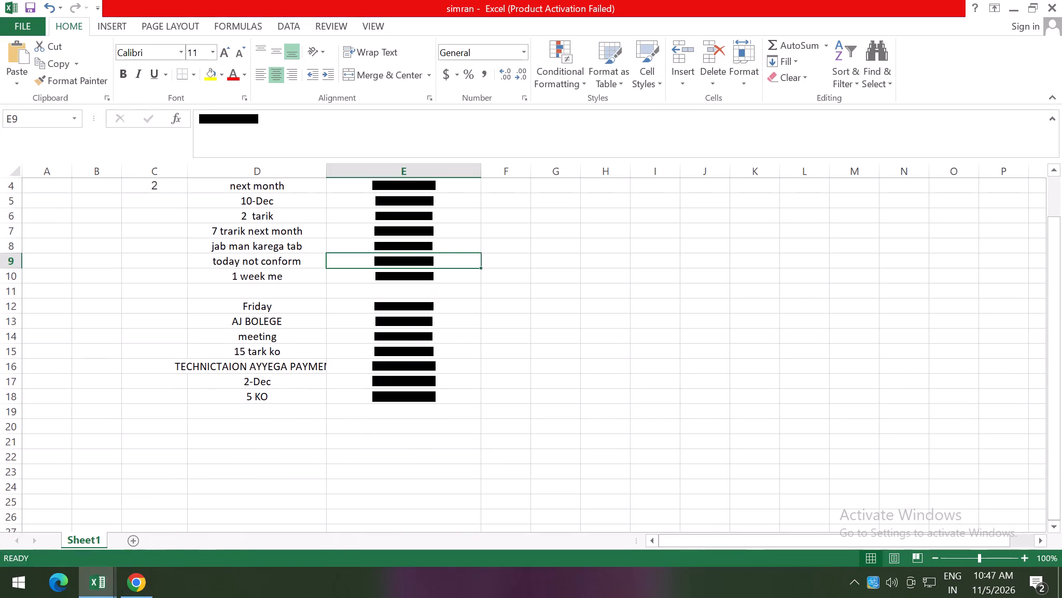
{"action": "left_click", "coordinate": [408, 290]}
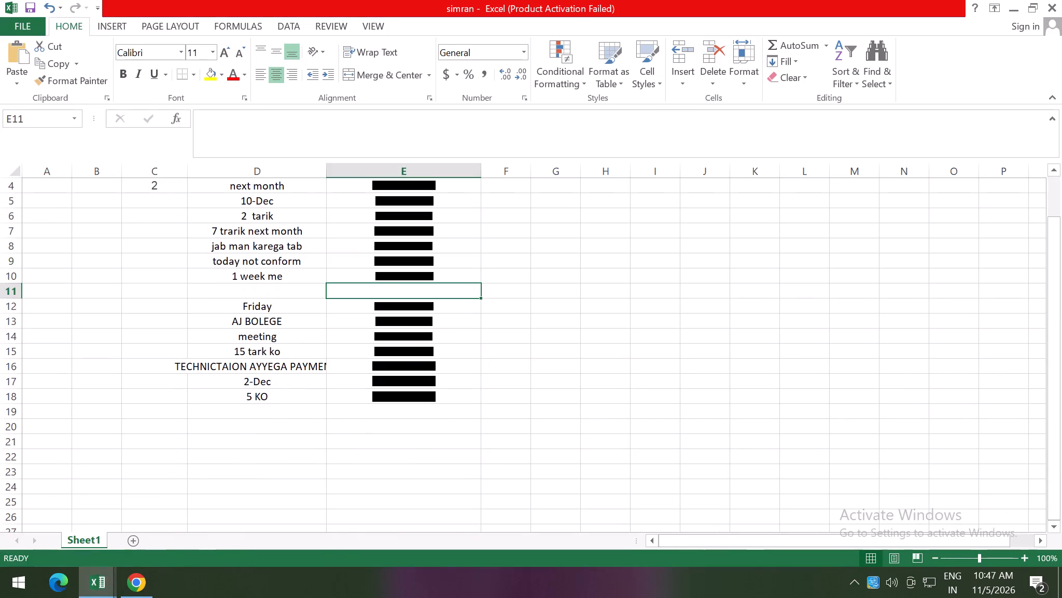
{"action": "key", "text": "ctrl+v"}
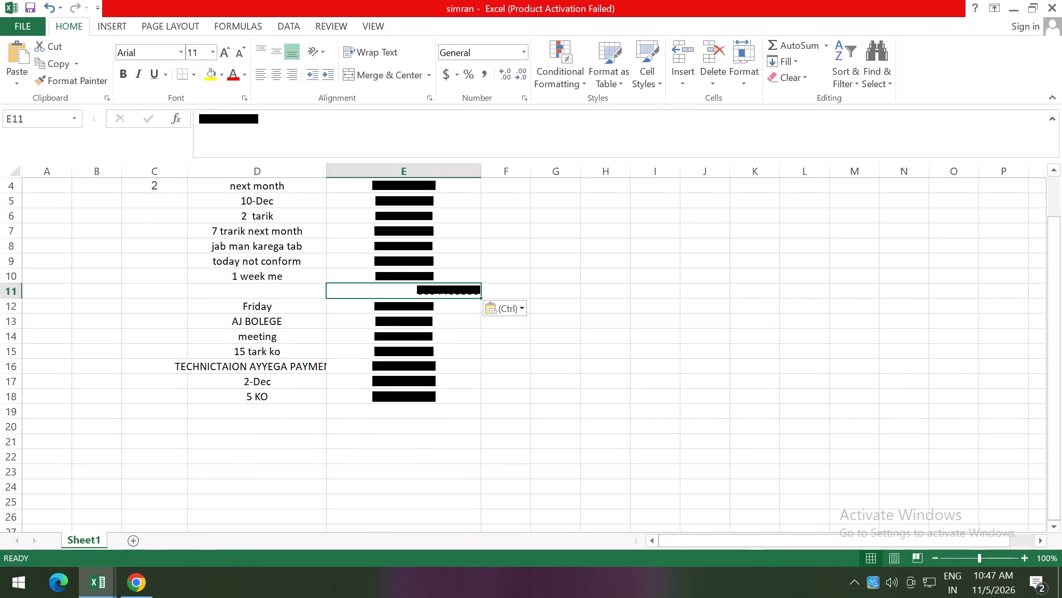
Enter the remark DIWALI KE BAD in cell D11 beside the pasted number.
{"action": "left_click", "coordinate": [258, 288]}
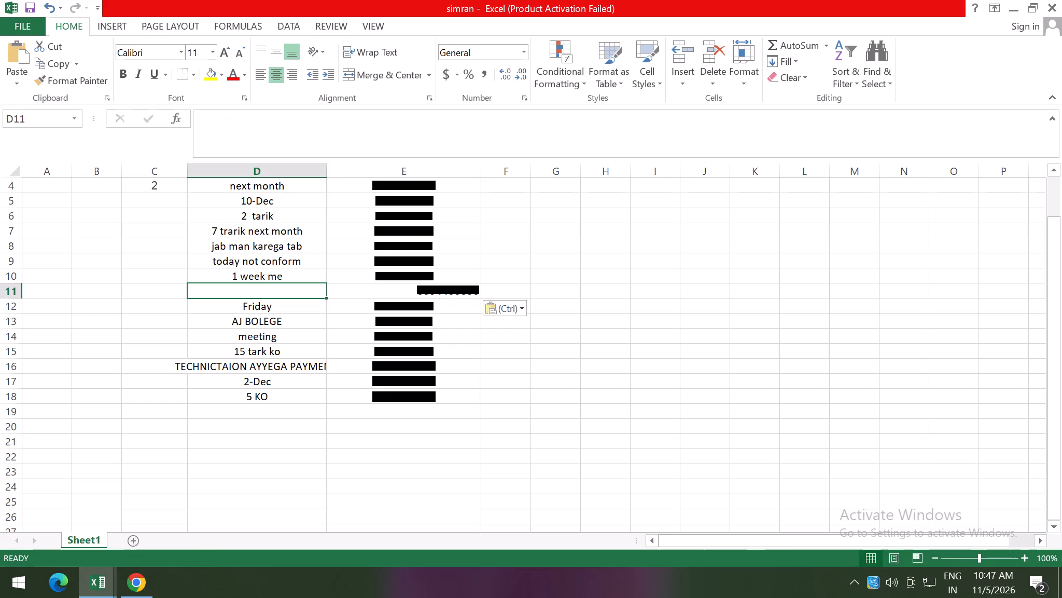
{"action": "key", "text": "d"}
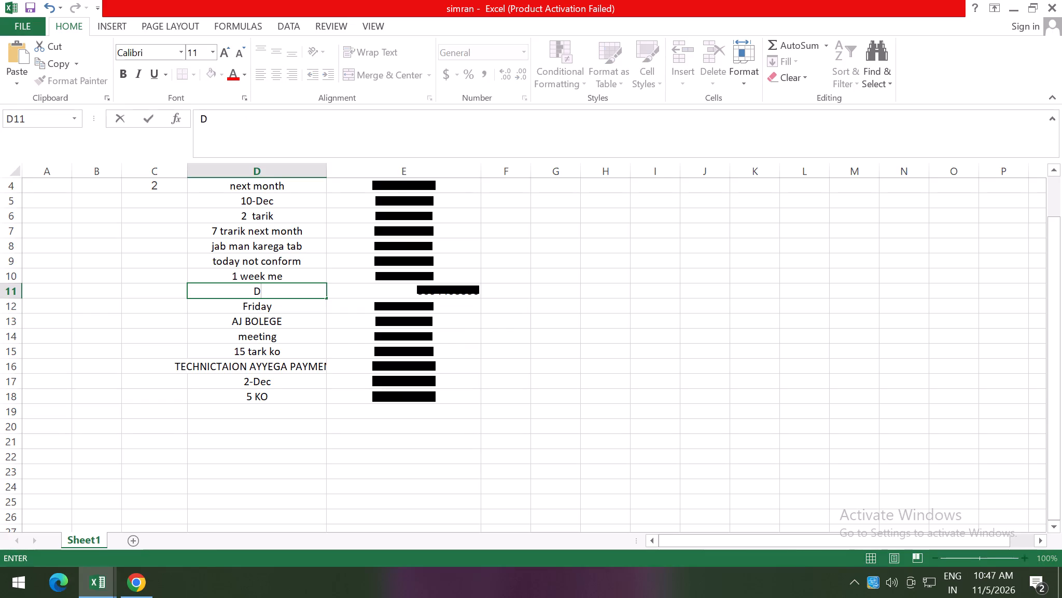
{"action": "type", "text": "IWALI KE"}
{"action": "key", "text": "space"}
{"action": "type", "text": "BA"}
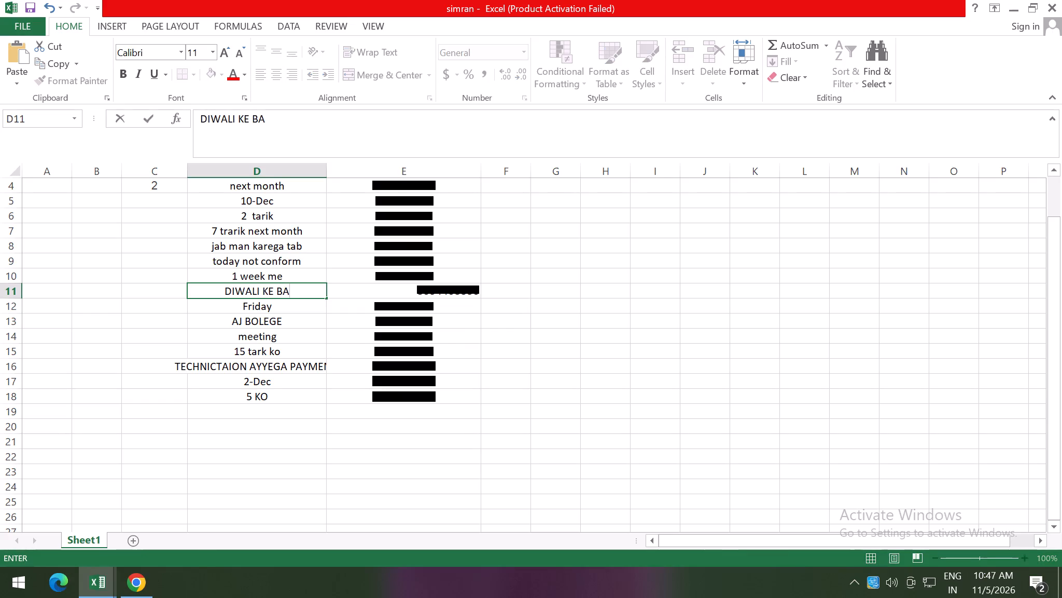
{"action": "key", "text": "d"}
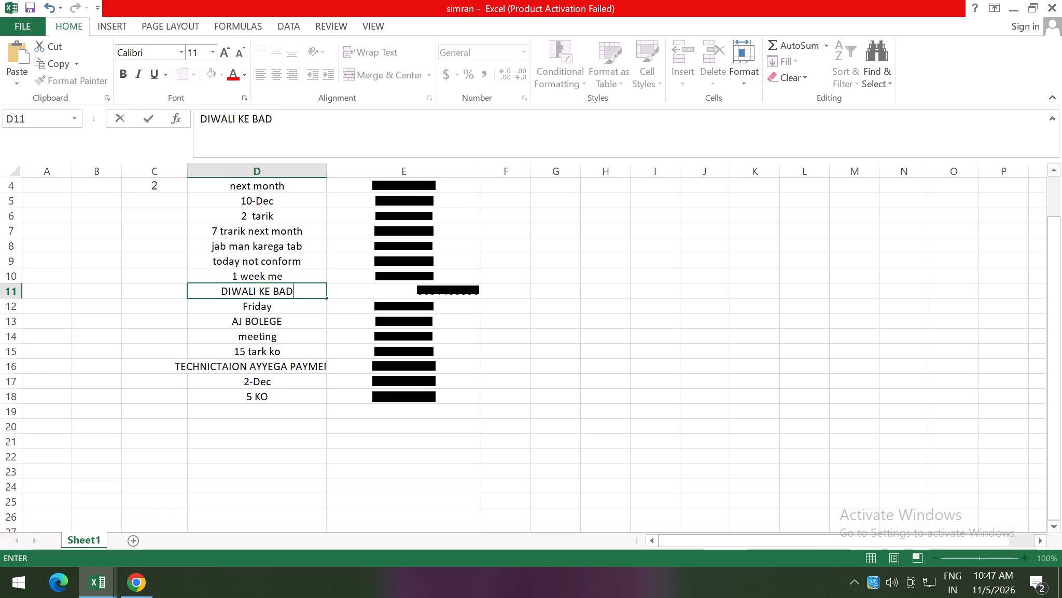
{"action": "left_click", "coordinate": [614, 309]}
Centre-align the pasted phone number in cell E11.
{"action": "left_click", "coordinate": [425, 297]}
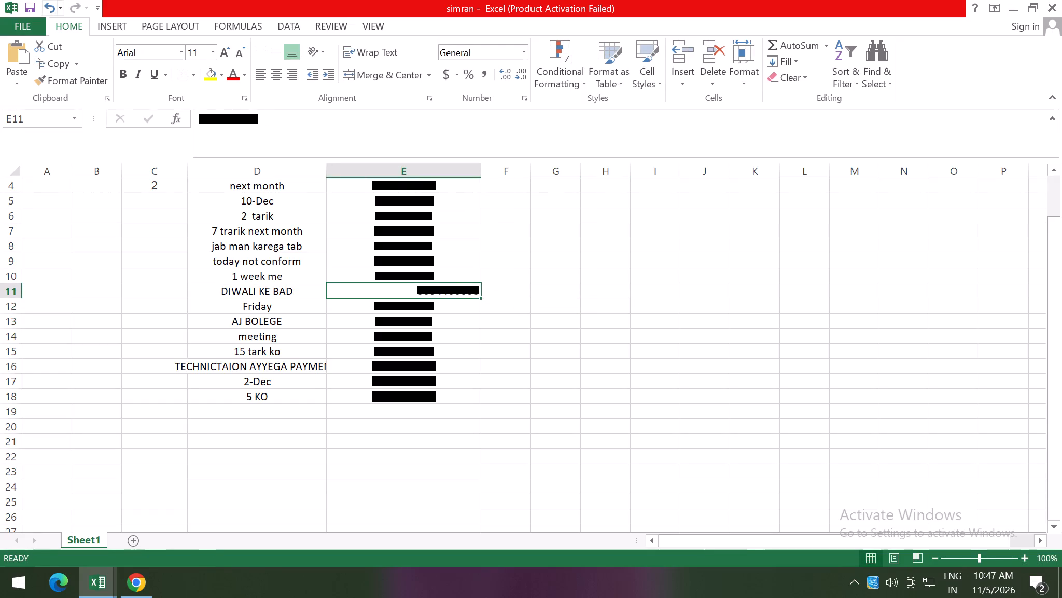
{"action": "left_click", "coordinate": [275, 74]}
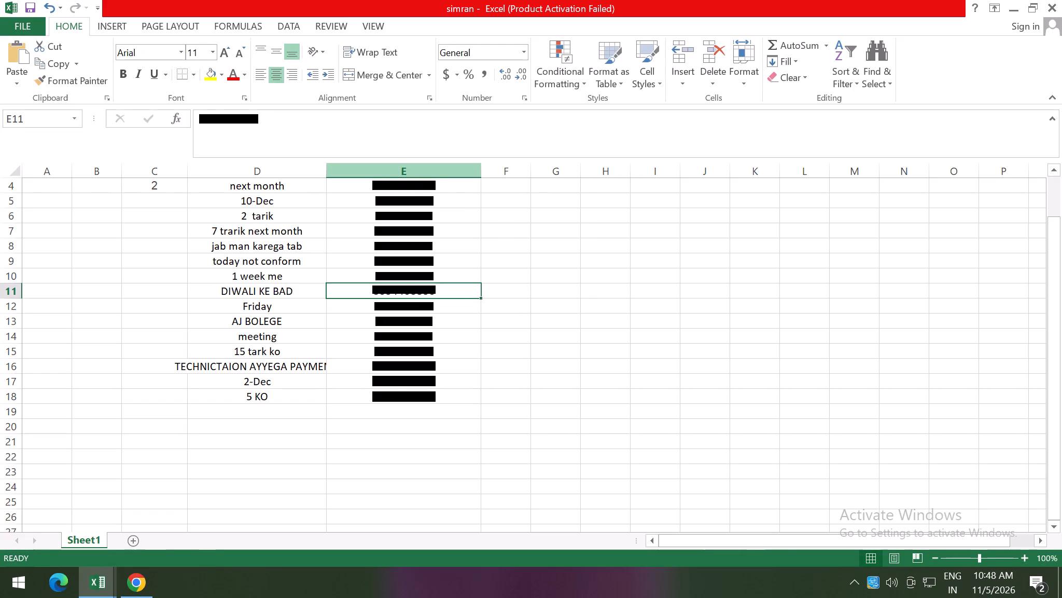
{"action": "left_click", "coordinate": [565, 249]}
Centre-align the whole date, remark and number table, cells C3 to E18.
{"action": "scroll", "coordinate": [276, 258], "scroll_direction": "up", "scroll_amount": 1}
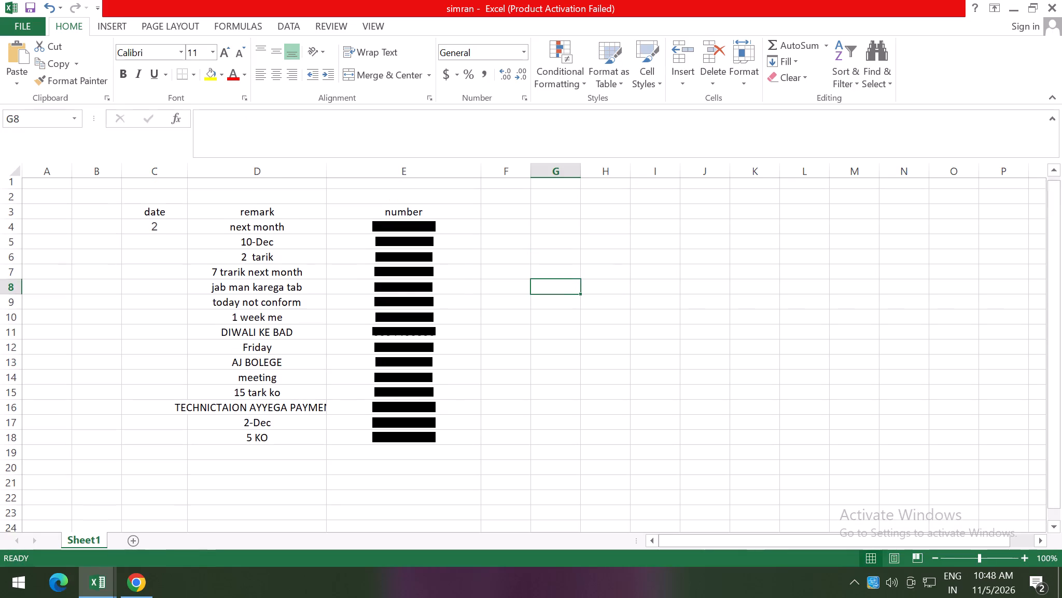
{"action": "left_click_drag", "start_coordinate": [160, 216], "coordinate": [367, 407]}
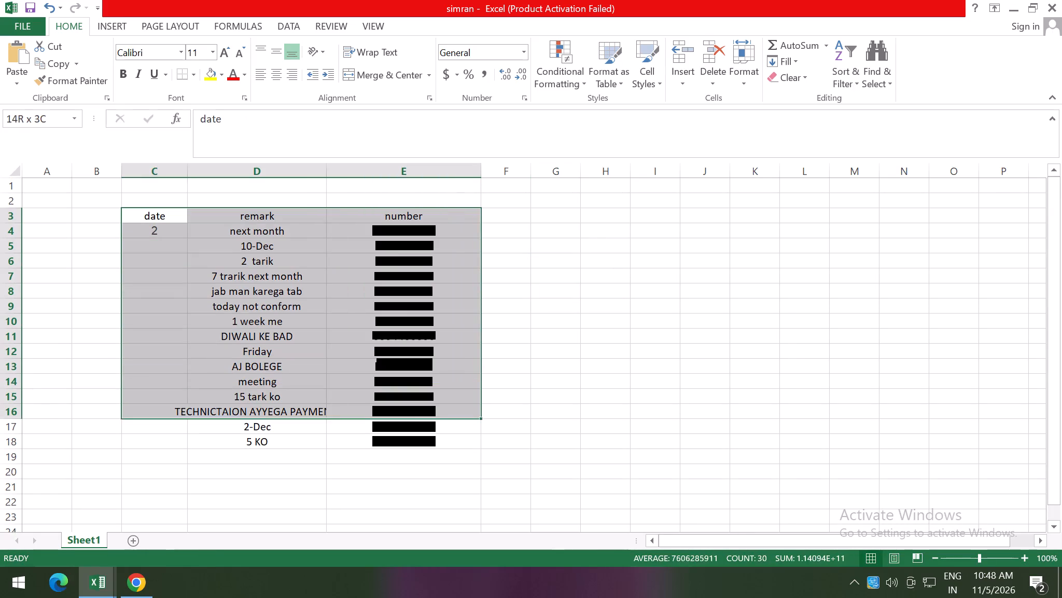
{"action": "left_click_drag", "start_coordinate": [367, 407], "coordinate": [393, 445]}
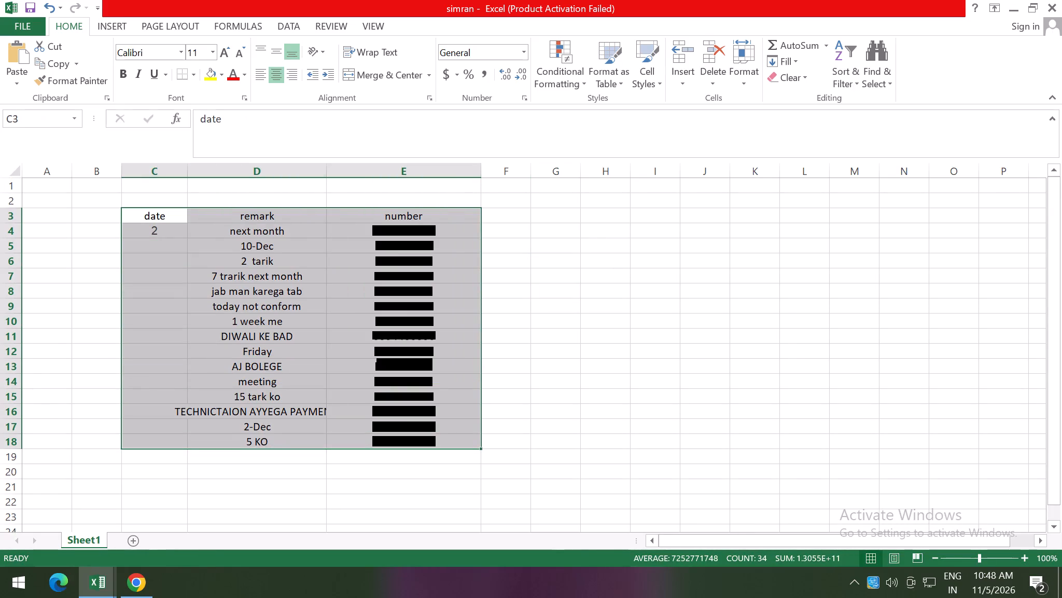
{"action": "left_click", "coordinate": [294, 79]}
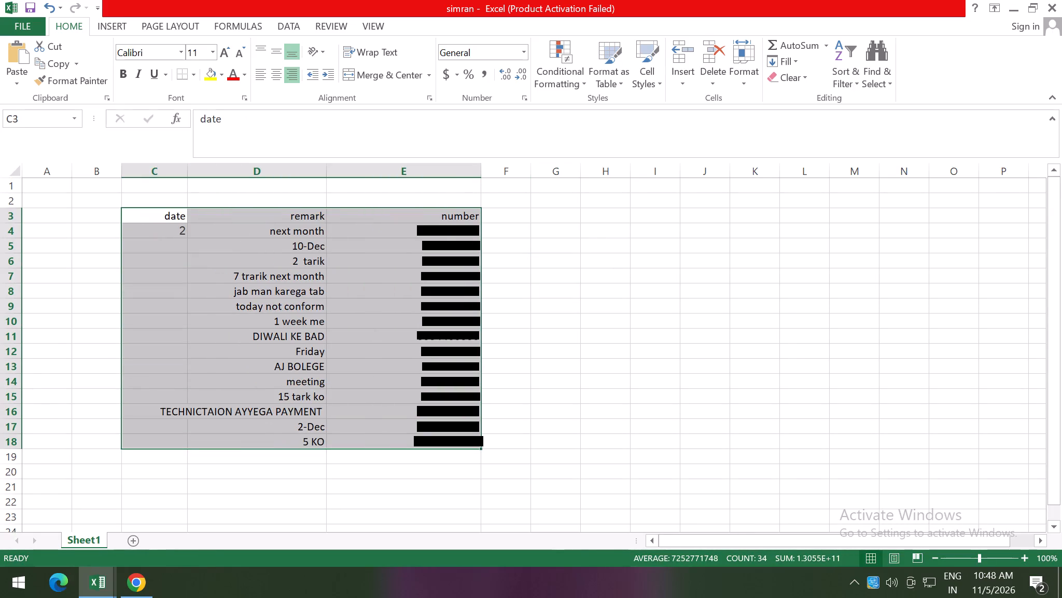
{"action": "left_click", "coordinate": [276, 80]}
{"action": "left_click", "coordinate": [544, 283]}
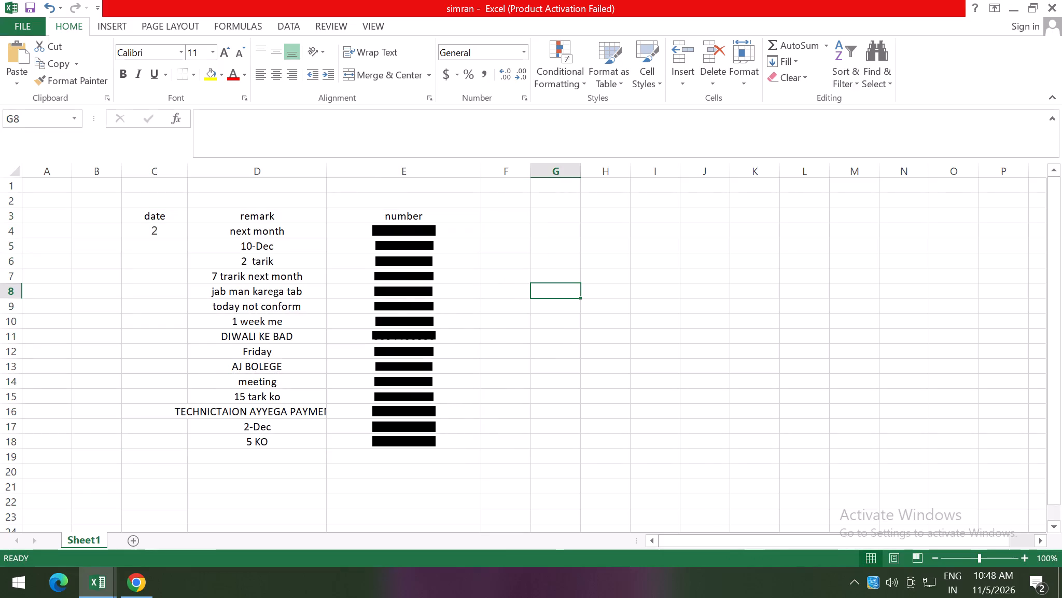
{"action": "scroll", "coordinate": [358, 249], "scroll_direction": "down", "scroll_amount": 1}
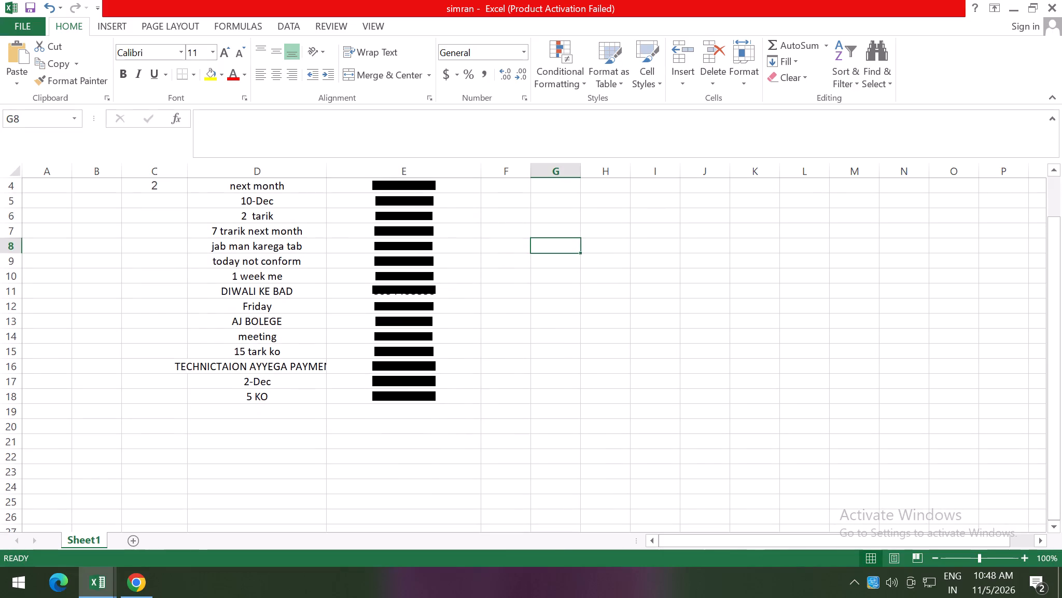
{"action": "scroll", "coordinate": [358, 249], "scroll_direction": "down", "scroll_amount": 1}
Check the dialpad in Chrome, return to the NOVEMBER GROSS DATA MONIKA workbook in Excel and copy the account number in cell A1712.
{"action": "left_click", "coordinate": [151, 582]}
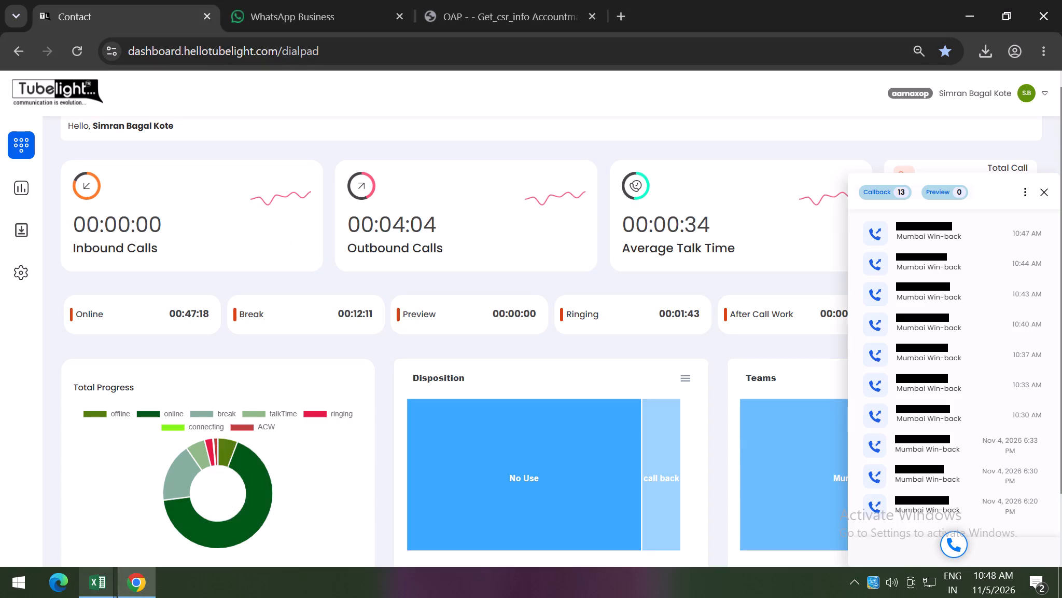
{"action": "left_click", "coordinate": [97, 585]}
{"action": "left_click", "coordinate": [222, 492]}
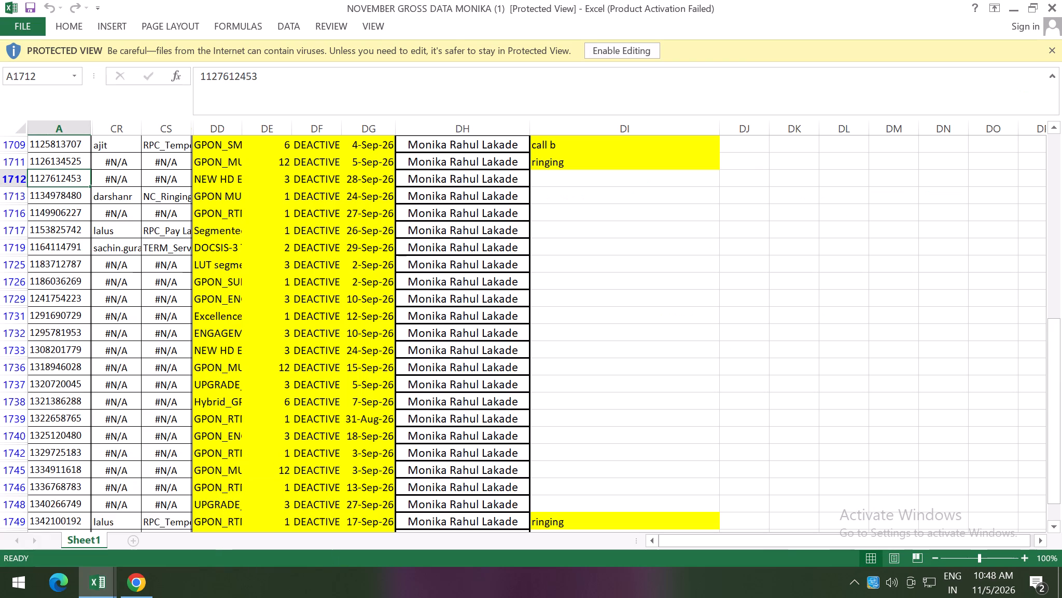
{"action": "left_click", "coordinate": [565, 182]}
{"action": "key", "text": "Left"}
{"action": "key", "text": "Left"}
{"action": "key", "text": "Left"}
{"action": "key", "text": "Left"}
{"action": "key", "text": "Left"}
{"action": "key", "text": "Left"}
{"action": "key", "text": "Left"}
{"action": "key", "text": "Left"}
{"action": "key", "text": "Left"}
{"action": "key", "text": "Left"}
{"action": "key", "text": "Left"}
{"action": "key", "text": "Left"}
{"action": "key", "text": "Left"}
{"action": "key", "text": "Left"}
{"action": "key", "text": "Left"}
{"action": "key", "text": "Left"}
{"action": "key", "text": "Left"}
{"action": "key", "text": "Left"}
{"action": "key", "text": "Left"}
{"action": "key", "text": "Left"}
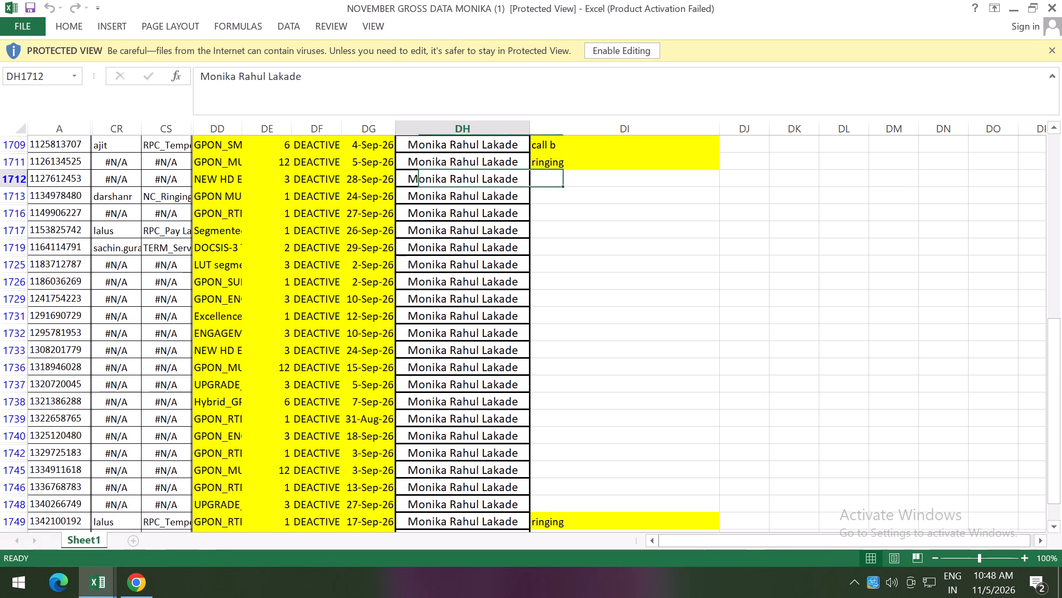
{"action": "key", "text": "Left"}
{"action": "key", "text": "Left"}
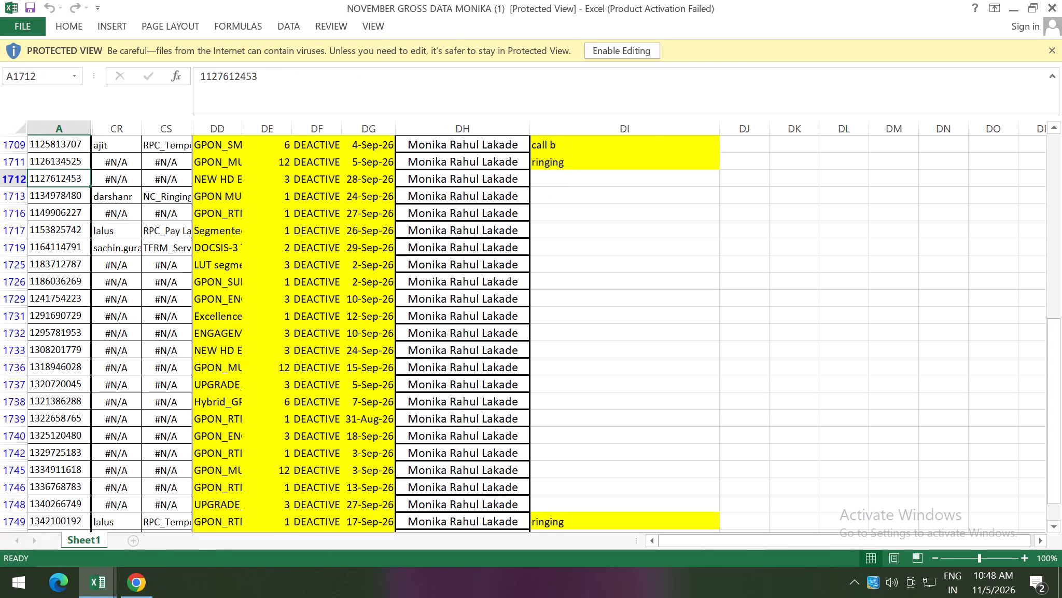
{"action": "key", "text": "Right"}
{"action": "key", "text": "Left"}
{"action": "key", "text": "ctrl+c"}
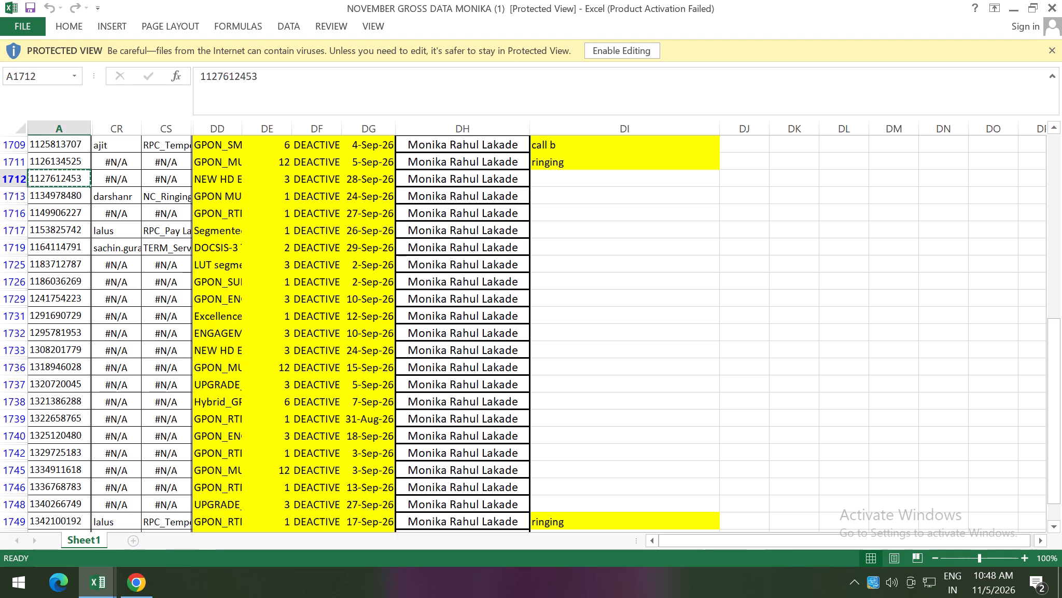
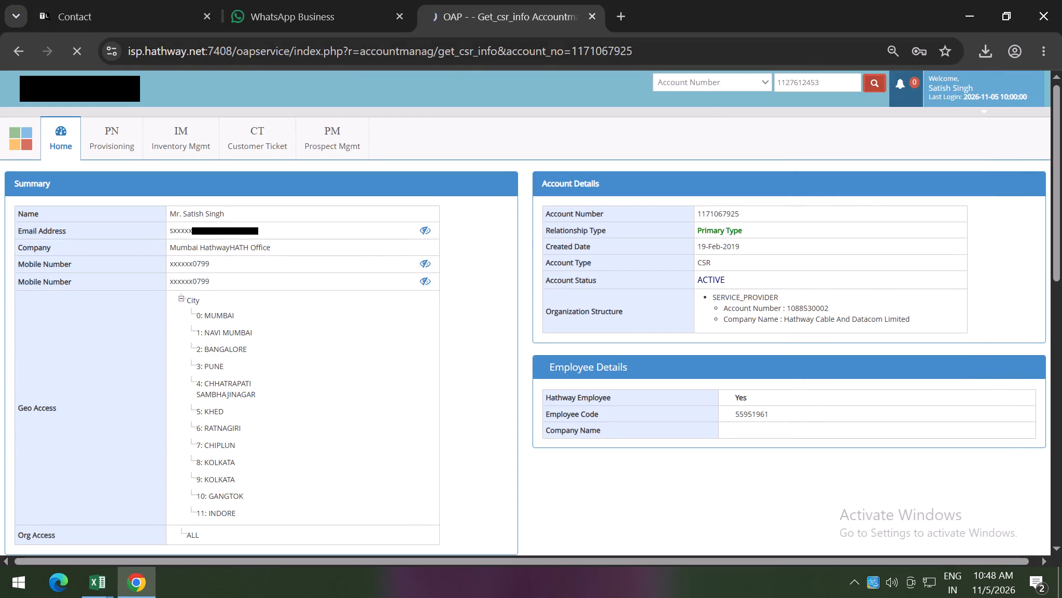
Search the OAP portal for the account number copied from the workbook and reveal the customer's masked mobile number in the service details.
{"action": "left_click", "coordinate": [876, 85]}
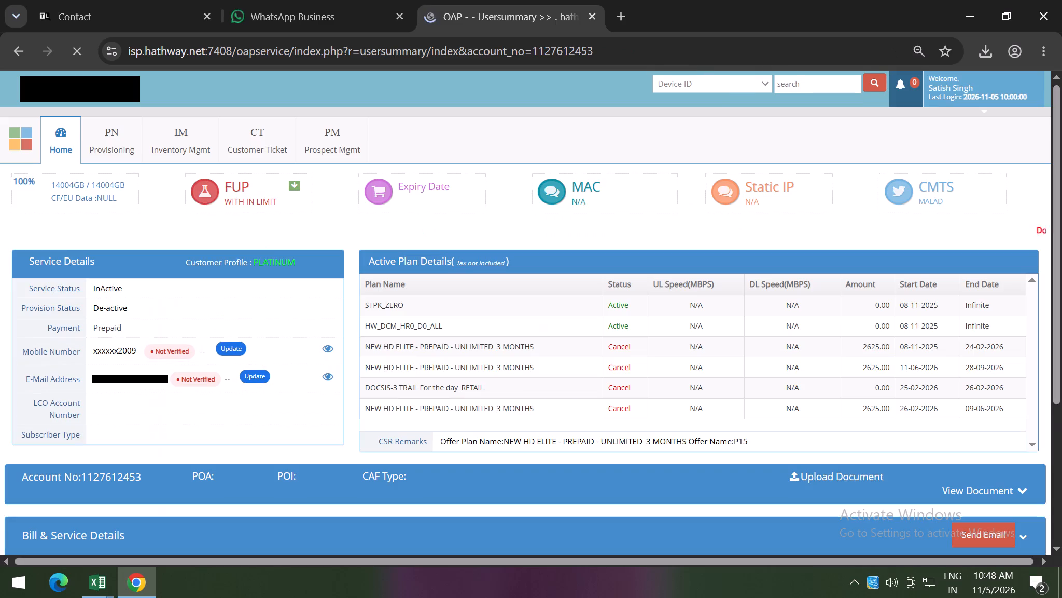
{"action": "left_click", "coordinate": [333, 345]}
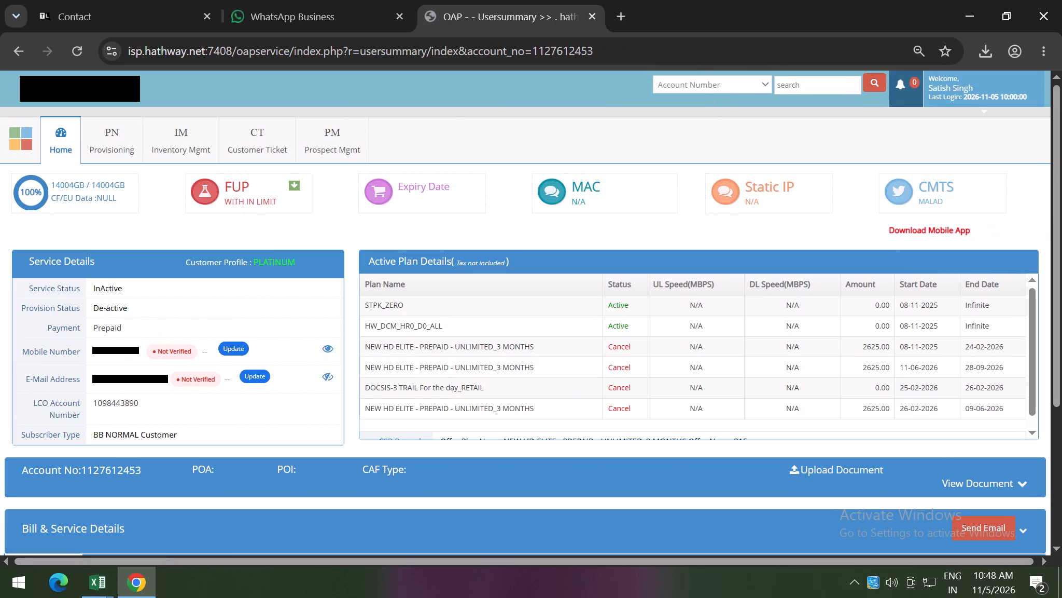
{"action": "left_click", "coordinate": [329, 346]}
{"action": "left_click", "coordinate": [328, 347]}
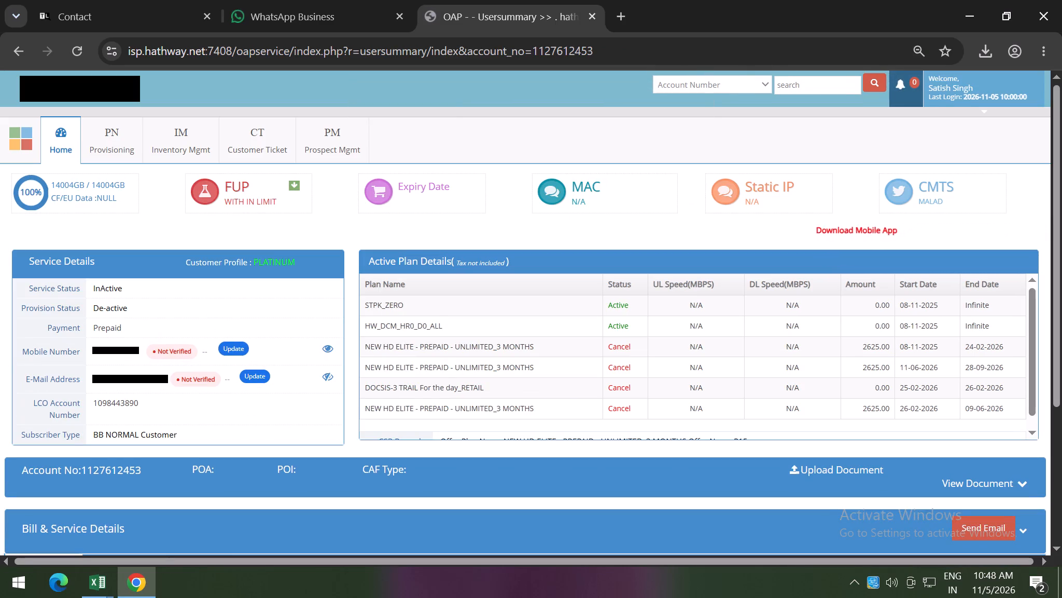
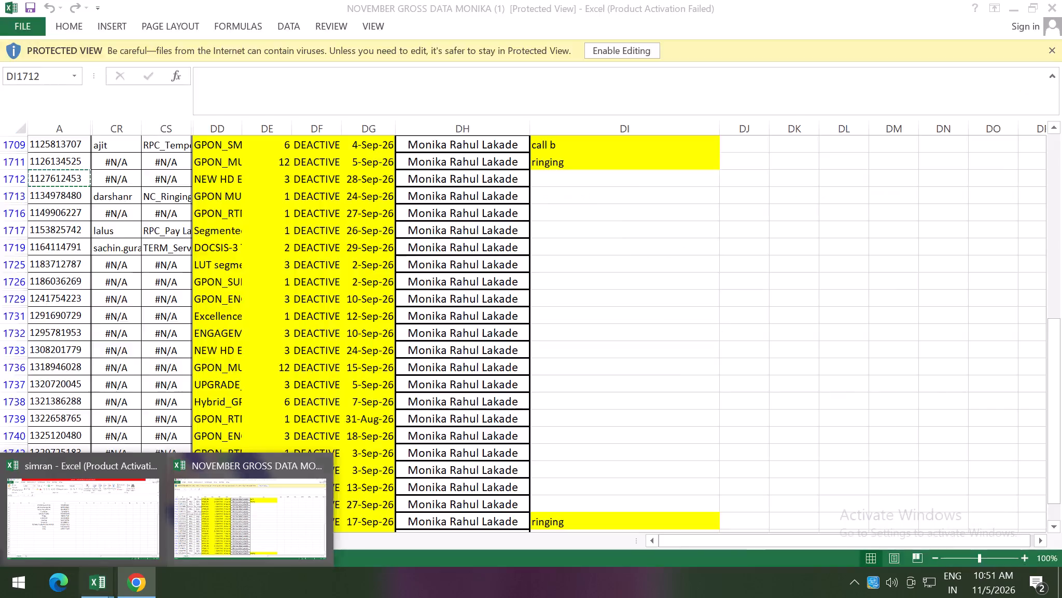
Return to the NOVEMBER GROSS DATA MONIKA (1) workbook and enable editing to leave Protected View.
{"action": "left_click", "coordinate": [245, 515]}
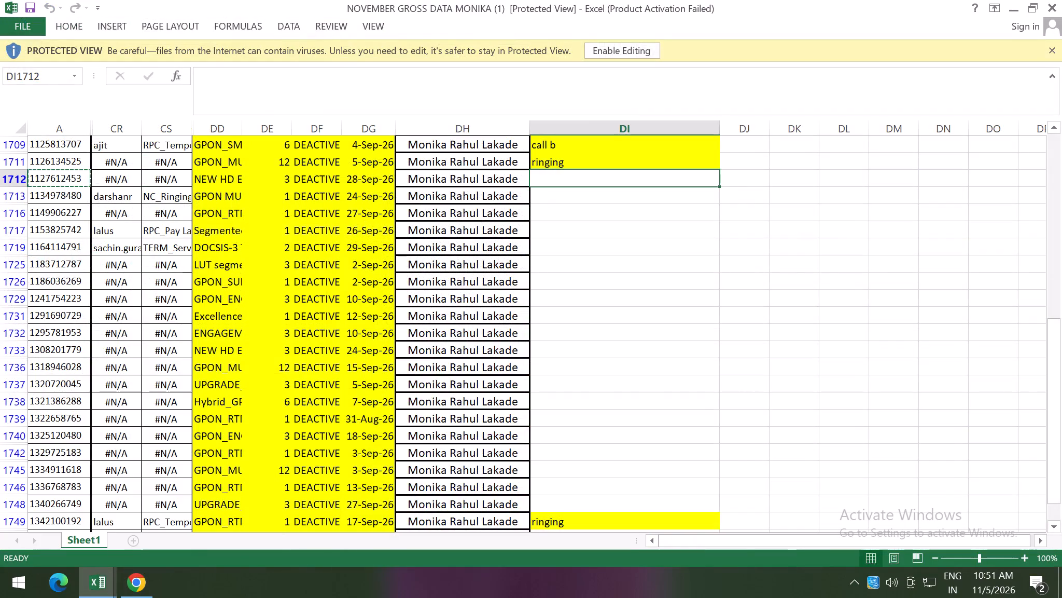
{"action": "type", "text": "KKKK"}
{"action": "left_click", "coordinate": [631, 42]}
{"action": "left_click", "coordinate": [625, 48]}
{"action": "left_click", "coordinate": [610, 171]}
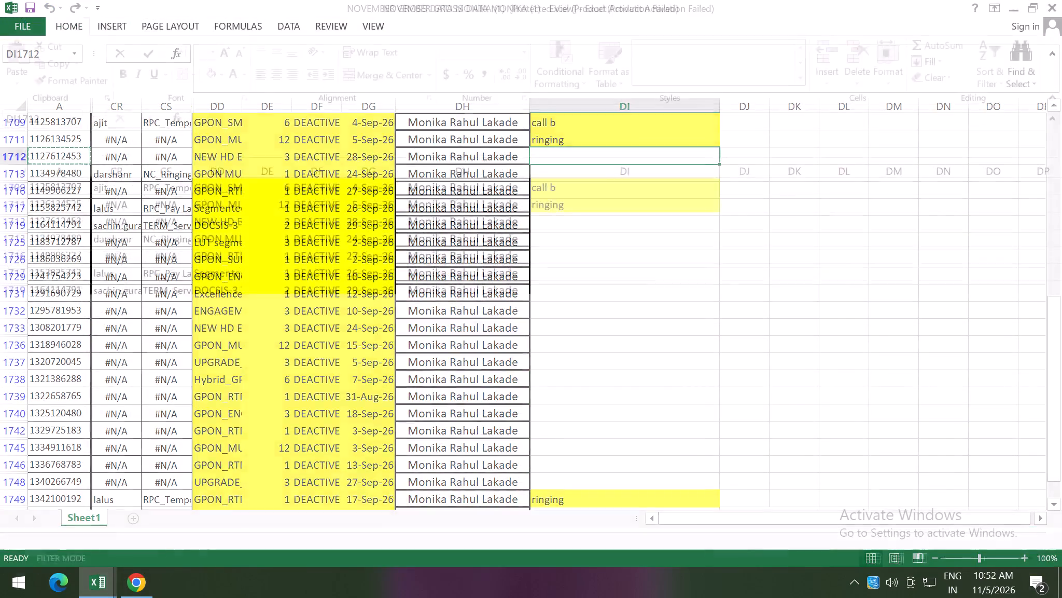
Enter RNR as the remark for the account in row 1712.
{"action": "scroll", "coordinate": [544, 295], "scroll_direction": "up", "scroll_amount": 2}
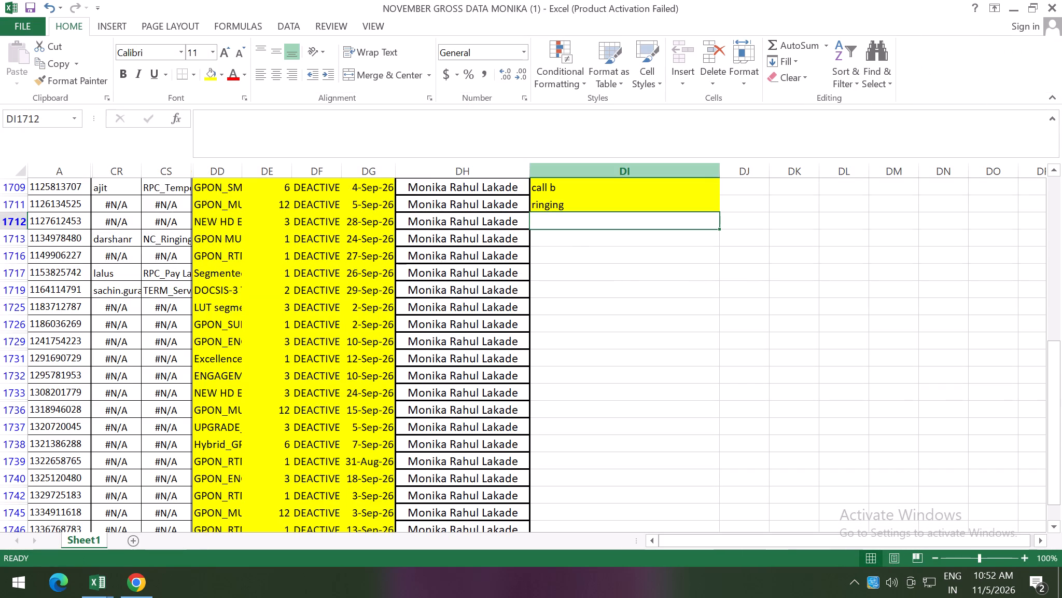
{"action": "scroll", "coordinate": [545, 296], "scroll_direction": "up", "scroll_amount": 2}
{"action": "scroll", "coordinate": [597, 266], "scroll_direction": "down", "scroll_amount": 2}
{"action": "scroll", "coordinate": [602, 269], "scroll_direction": "up", "scroll_amount": 3}
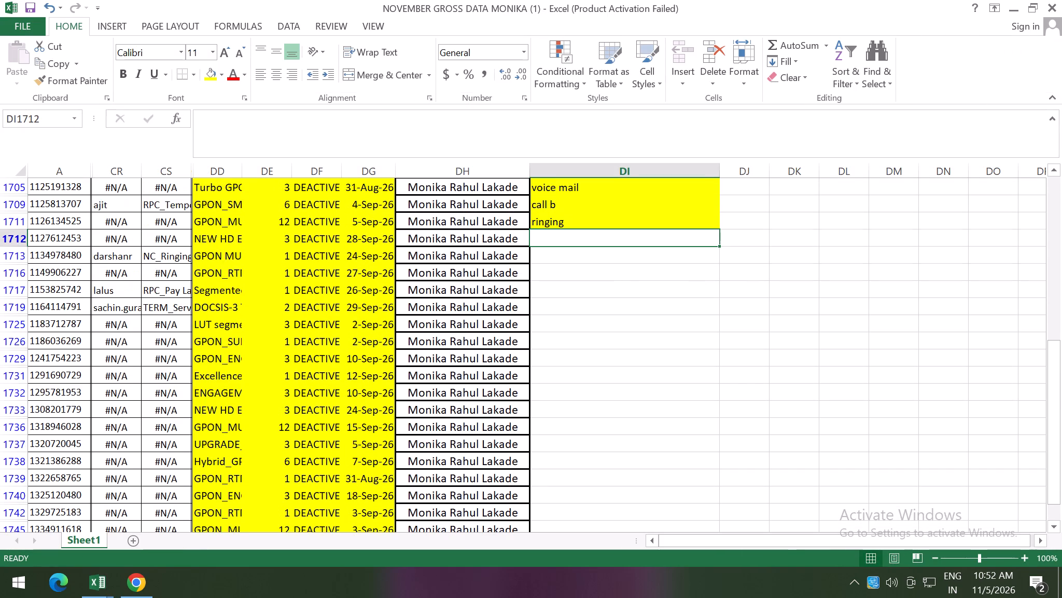
{"action": "key", "text": "r"}
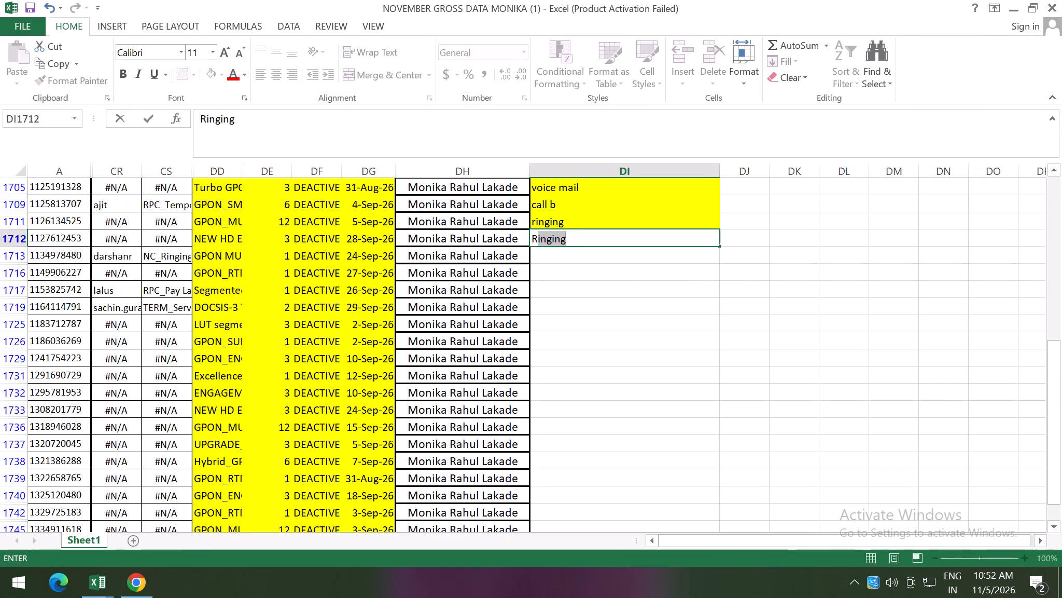
{"action": "key", "text": "BackSpace"}
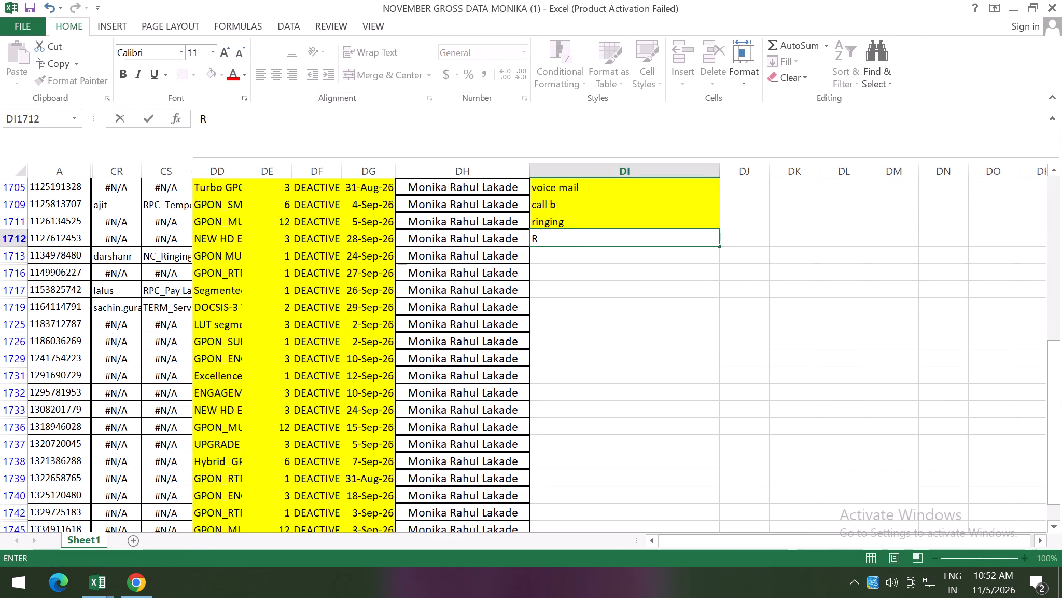
{"action": "type", "text": "NR"}
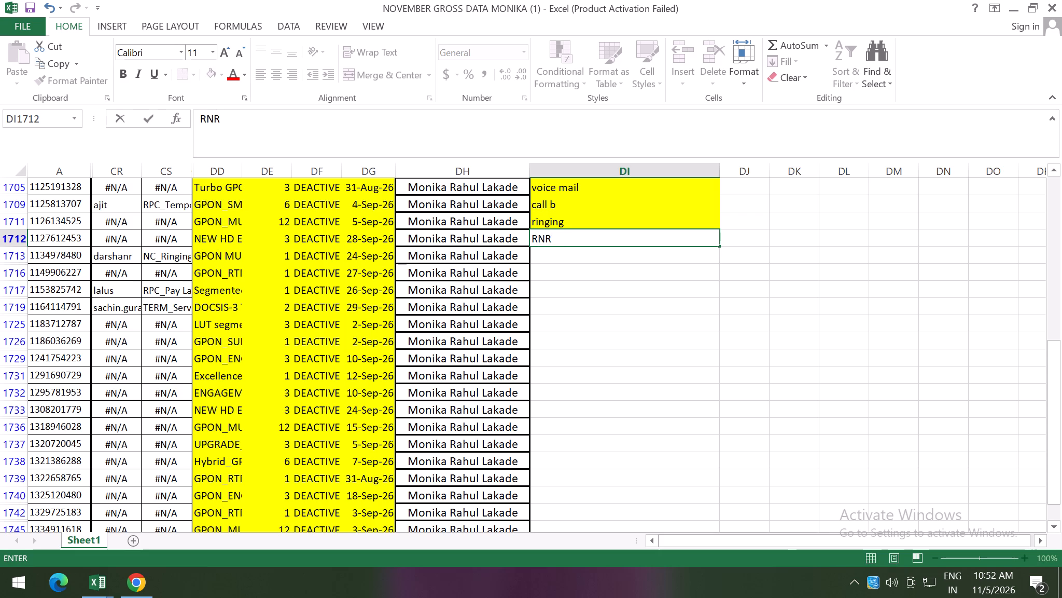
{"action": "key", "text": "Up"}
Review the entries in the remark column from the top of the filtered list down to the accounts without a remark.
{"action": "key", "text": "Up"}
{"action": "key", "text": "Up"}
{"action": "key", "text": "Up"}
{"action": "key", "text": "Up"}
{"action": "key", "text": "Up"}
{"action": "key", "text": "Up"}
{"action": "key", "text": "Up"}
{"action": "key", "text": "Up"}
{"action": "key", "text": "Up"}
{"action": "key", "text": "Up"}
{"action": "key", "text": "Up"}
{"action": "key", "text": "Up"}
{"action": "key", "text": "Up"}
{"action": "key", "text": "Up"}
{"action": "key", "text": "Up"}
{"action": "key", "text": "Up"}
{"action": "key", "text": "Up"}
{"action": "key", "text": "Up"}
{"action": "key", "text": "Up"}
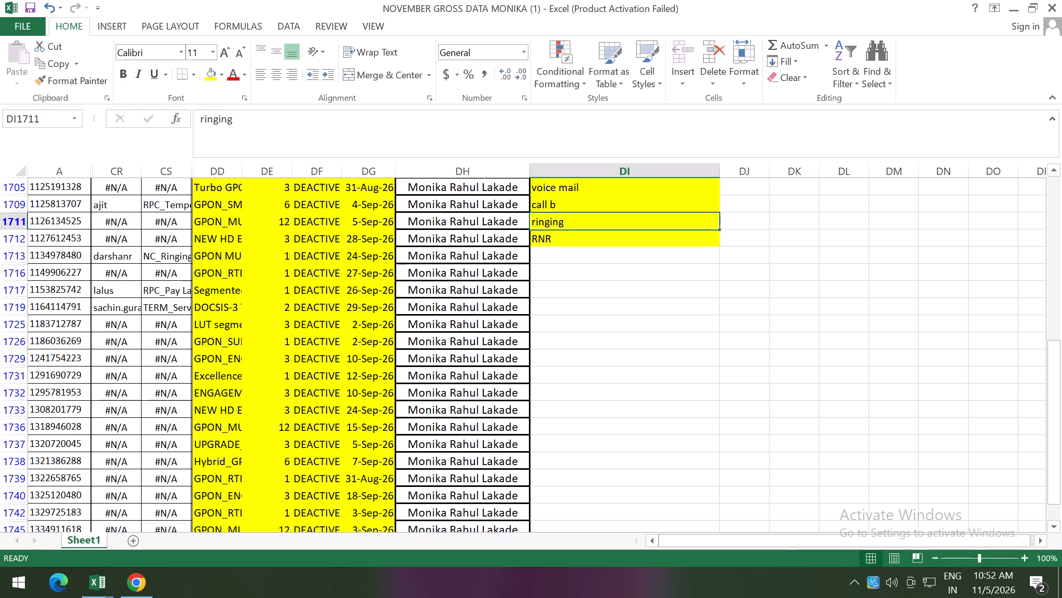
{"action": "key", "text": "Down"}
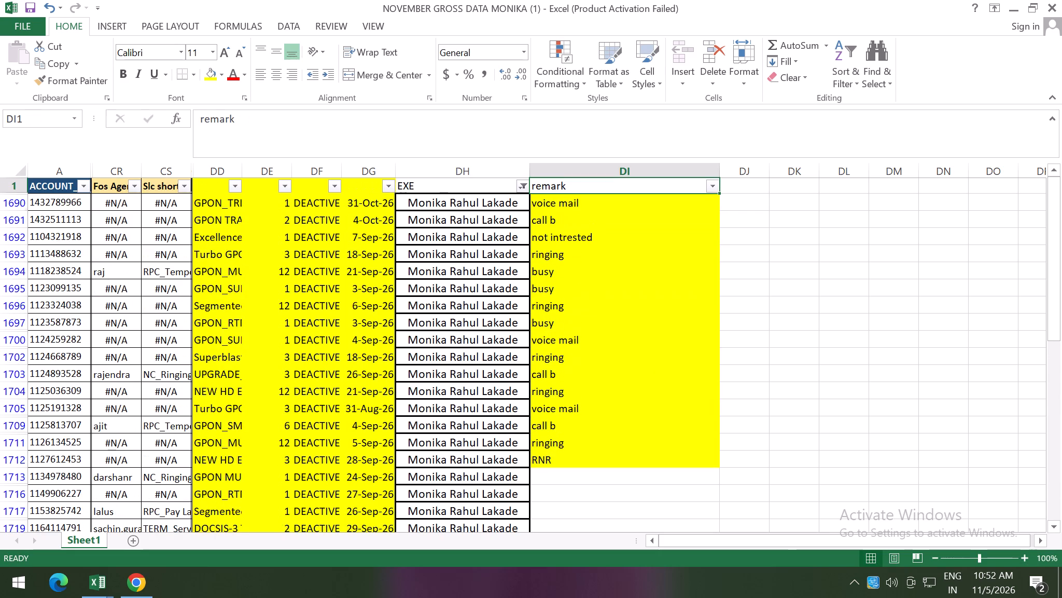
{"action": "key", "text": "Down"}
{"action": "key", "text": "Down"}
{"action": "key", "text": "Down"}
{"action": "key", "text": "Down"}
{"action": "key", "text": "Down"}
{"action": "key", "text": "Down"}
{"action": "key", "text": "Down"}
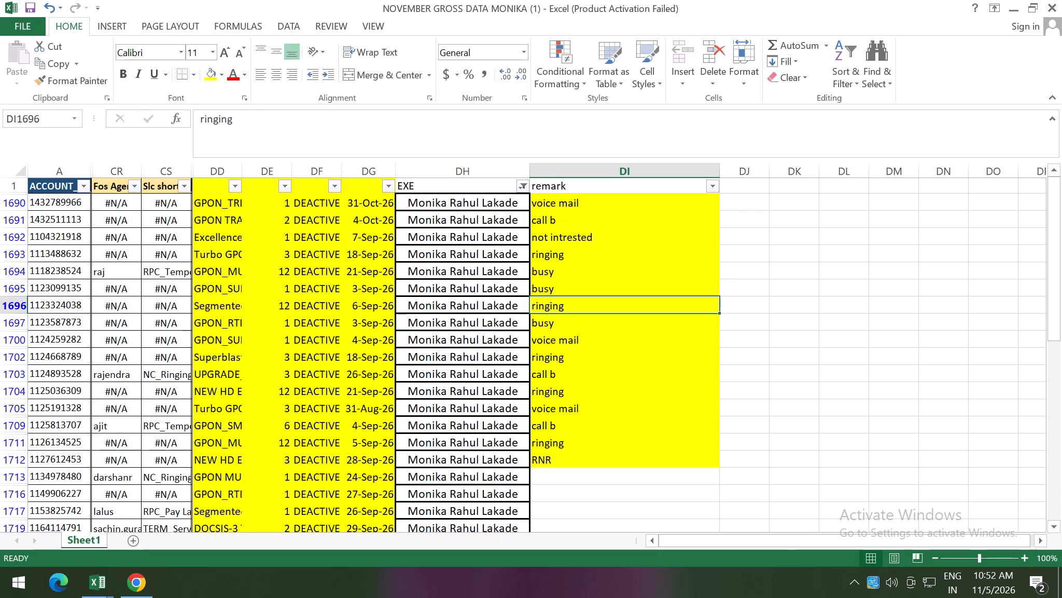
{"action": "key", "text": "Down"}
{"action": "key", "text": "Down"}
{"action": "key", "text": "Down"}
{"action": "key", "text": "Down"}
{"action": "key", "text": "Down"}
{"action": "key", "text": "Down"}
{"action": "key", "text": "Down"}
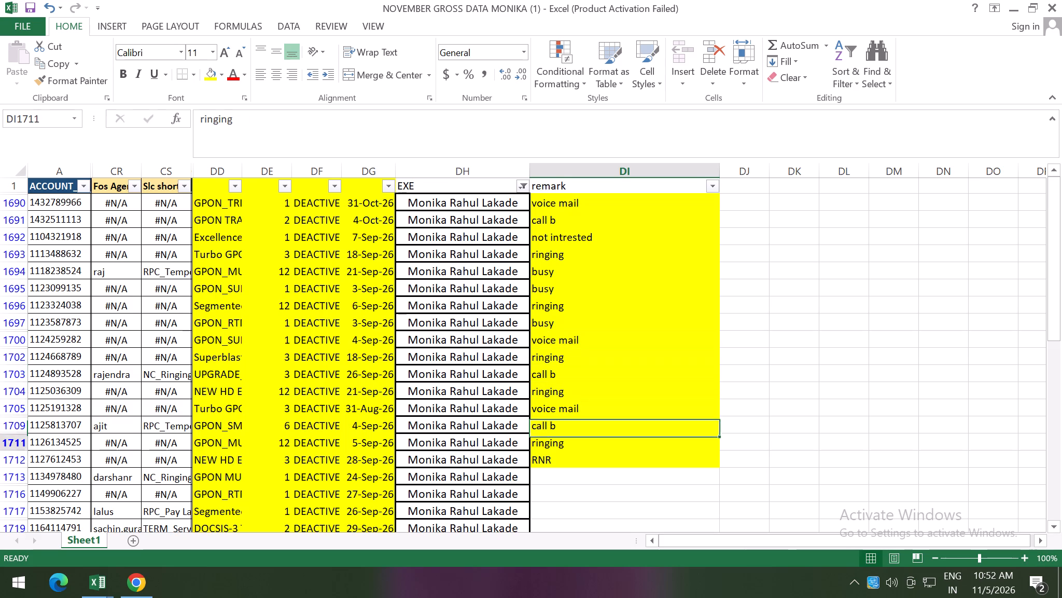
{"action": "key", "text": "Down"}
{"action": "key", "text": "Down"}
{"action": "key", "text": "Down"}
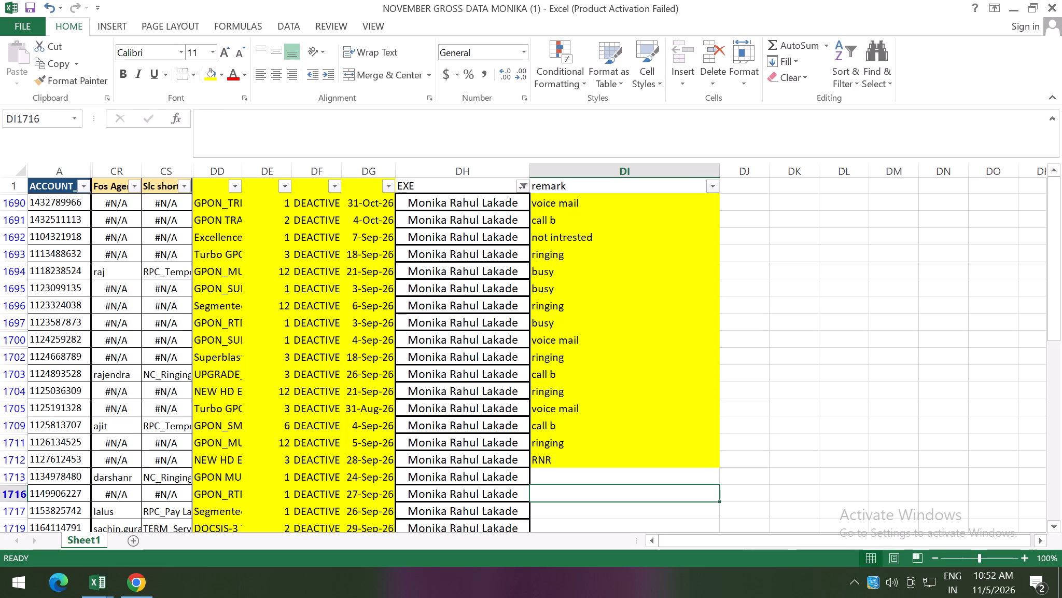
{"action": "scroll", "coordinate": [698, 319], "scroll_direction": "down", "scroll_amount": 4}
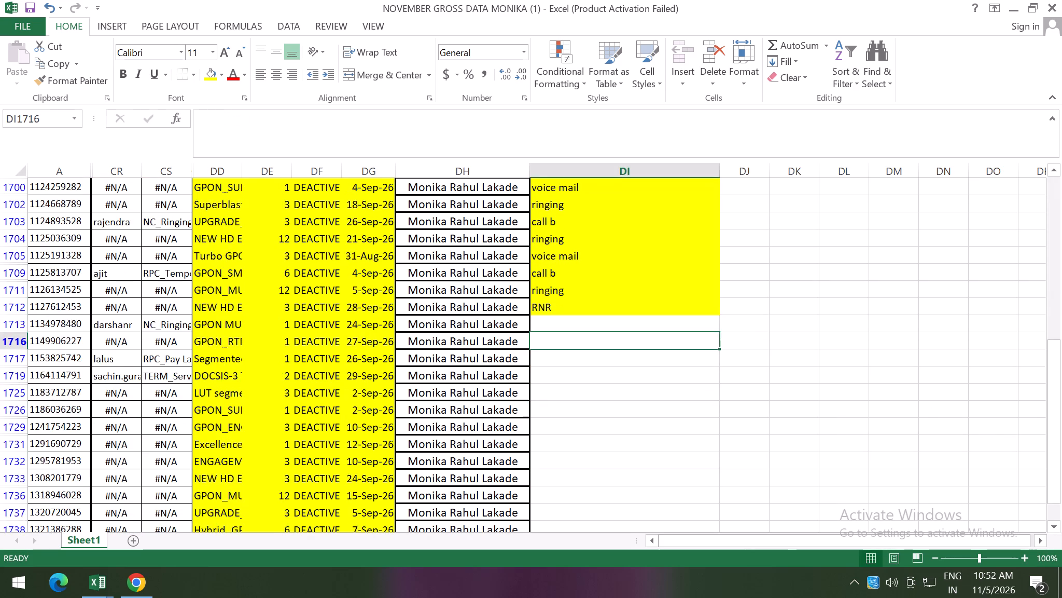
{"action": "scroll", "coordinate": [698, 319], "scroll_direction": "down", "scroll_amount": 1}
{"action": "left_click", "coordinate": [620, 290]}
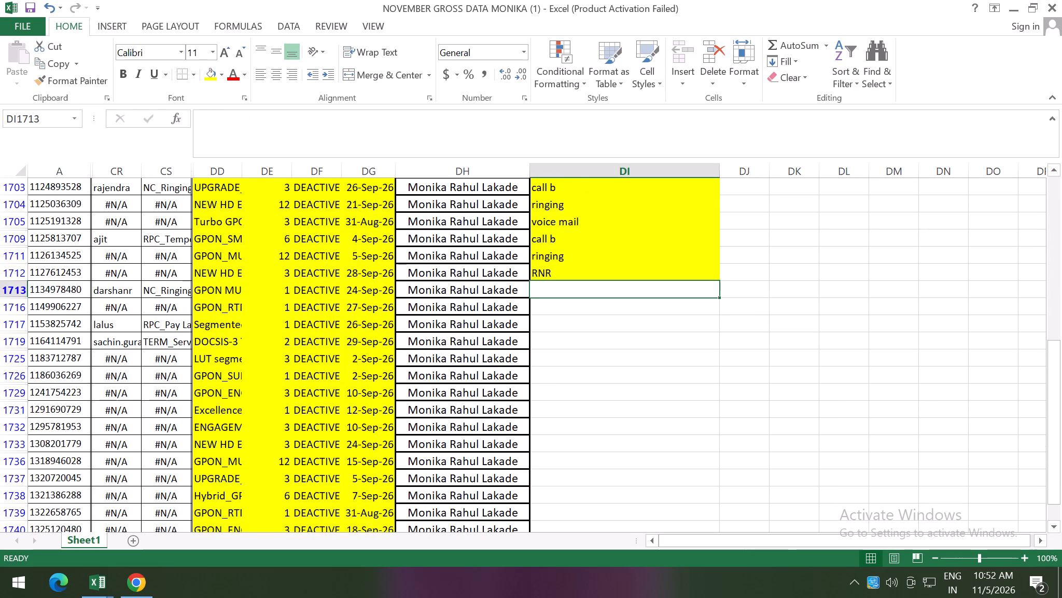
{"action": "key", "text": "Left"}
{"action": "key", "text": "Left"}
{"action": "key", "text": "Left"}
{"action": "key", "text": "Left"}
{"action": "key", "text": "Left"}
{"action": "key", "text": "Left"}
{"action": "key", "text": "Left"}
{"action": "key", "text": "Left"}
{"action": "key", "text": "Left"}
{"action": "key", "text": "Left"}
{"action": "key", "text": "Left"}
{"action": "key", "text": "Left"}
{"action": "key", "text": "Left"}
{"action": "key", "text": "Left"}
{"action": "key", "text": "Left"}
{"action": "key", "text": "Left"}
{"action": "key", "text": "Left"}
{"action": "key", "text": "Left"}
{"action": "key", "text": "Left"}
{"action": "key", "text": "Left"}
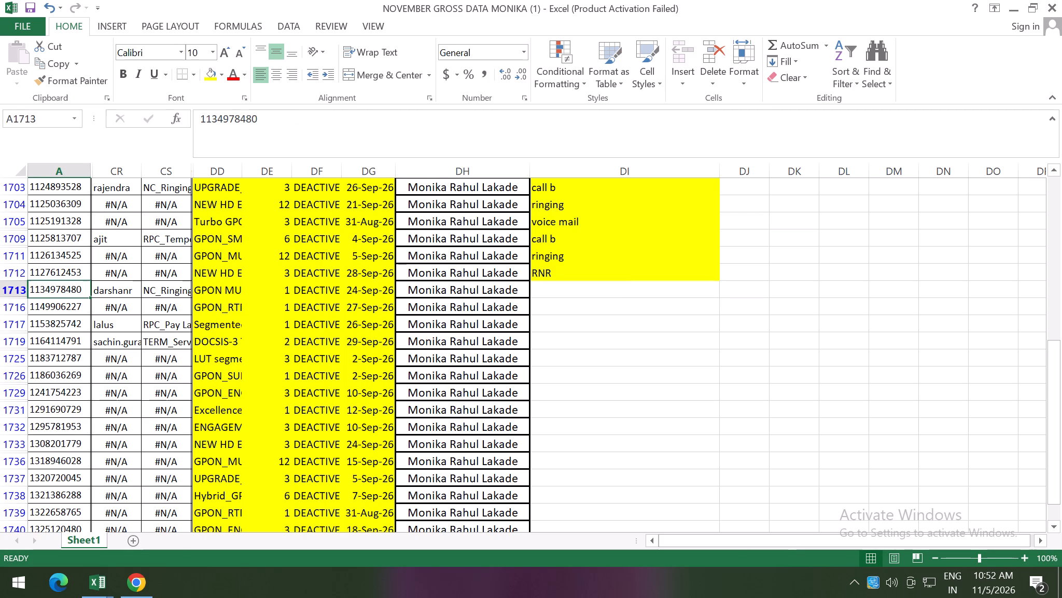
Switch to the Tubelight dialpad and check the callback list, closing and reopening the call panel.
{"action": "left_click", "coordinate": [135, 569]}
{"action": "left_click", "coordinate": [138, 581]}
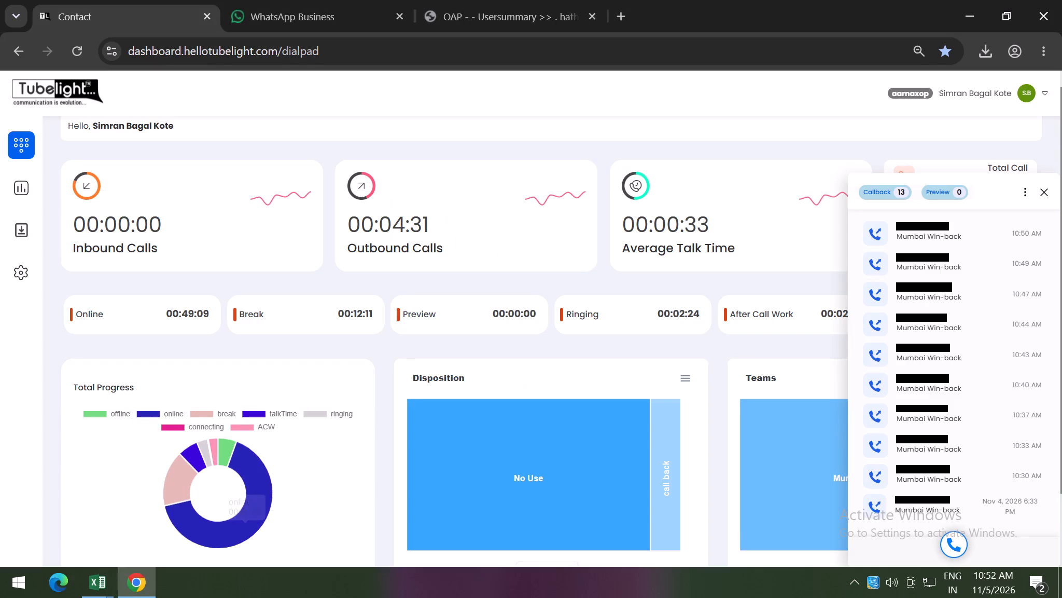
{"action": "left_click", "coordinate": [1044, 193]}
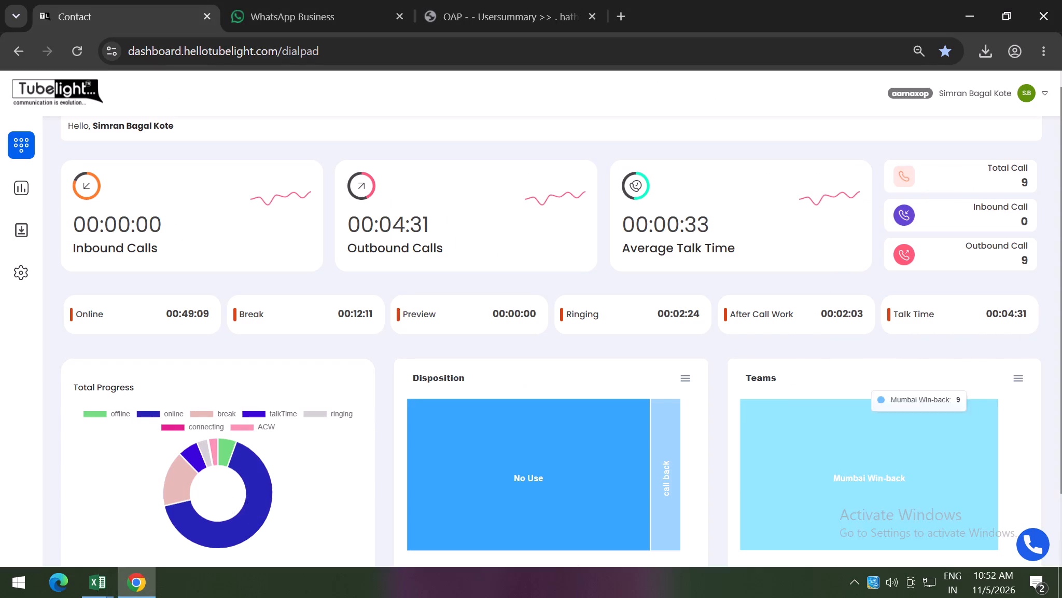
{"action": "left_click", "coordinate": [1026, 539]}
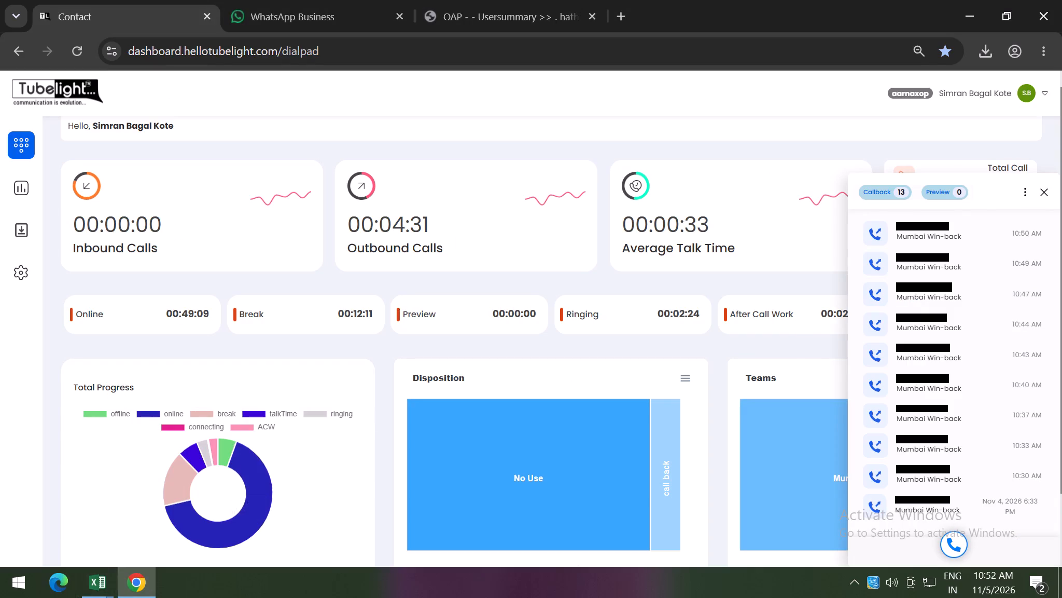
Return to the November gross data workbook and copy the account number in row 1713.
{"action": "left_click", "coordinate": [99, 581]}
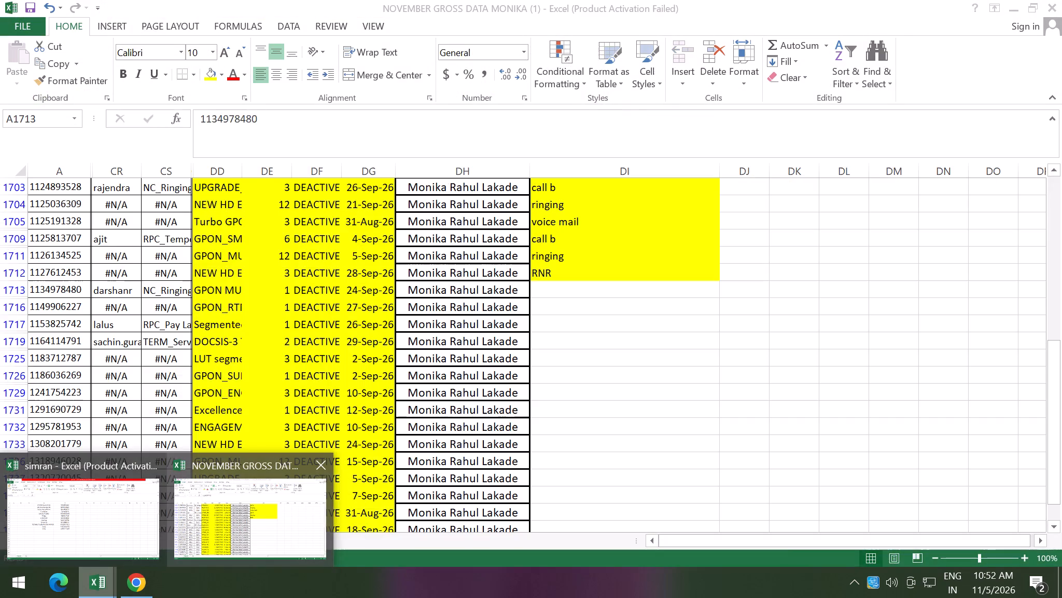
{"action": "left_click", "coordinate": [190, 505]}
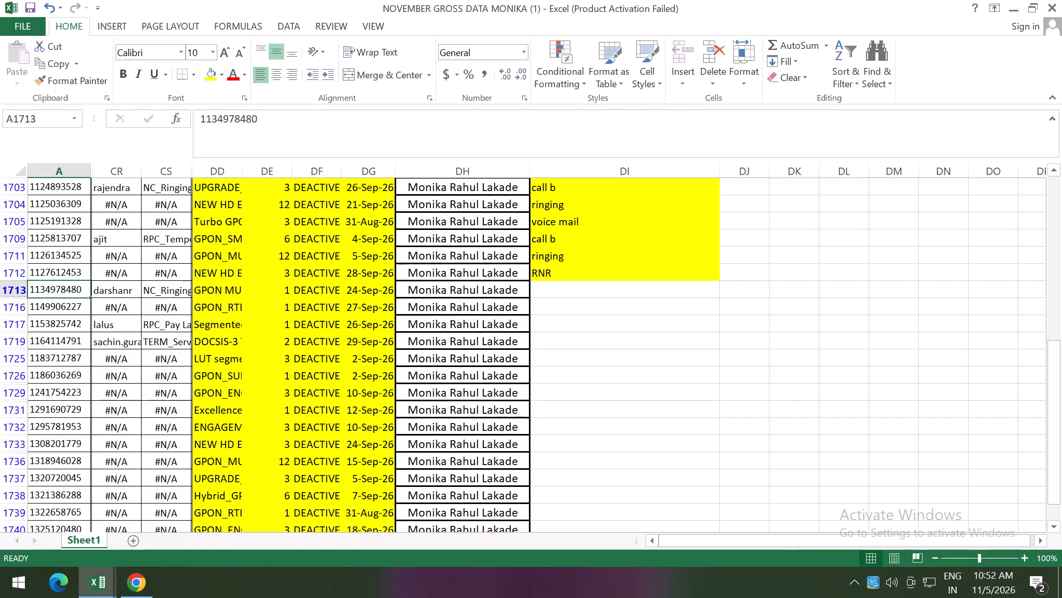
{"action": "left_click", "coordinate": [583, 294]}
{"action": "key", "text": "Left"}
{"action": "key", "text": "Left"}
{"action": "key", "text": "Left"}
{"action": "key", "text": "Left"}
{"action": "key", "text": "Left"}
{"action": "key", "text": "Left"}
{"action": "key", "text": "Left"}
{"action": "key", "text": "Left"}
{"action": "key", "text": "Left"}
{"action": "key", "text": "Left"}
{"action": "key", "text": "Left"}
{"action": "key", "text": "Left"}
{"action": "key", "text": "Left"}
{"action": "key", "text": "Left"}
{"action": "key", "text": "Left"}
{"action": "key", "text": "Left"}
{"action": "key", "text": "Left"}
{"action": "key", "text": "Left"}
{"action": "key", "text": "Left"}
{"action": "key", "text": "Left"}
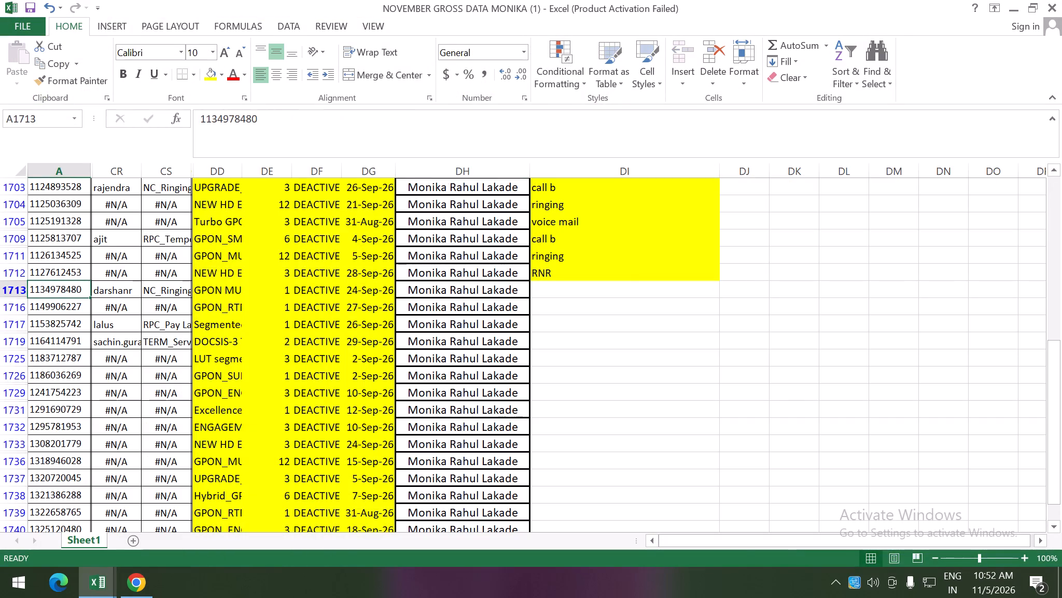
{"action": "key", "text": "ctrl+c"}
{"action": "key", "text": "ctrl+c"}
{"action": "key", "text": "ctrl+c"}
{"action": "key", "text": "ctrl+c"}
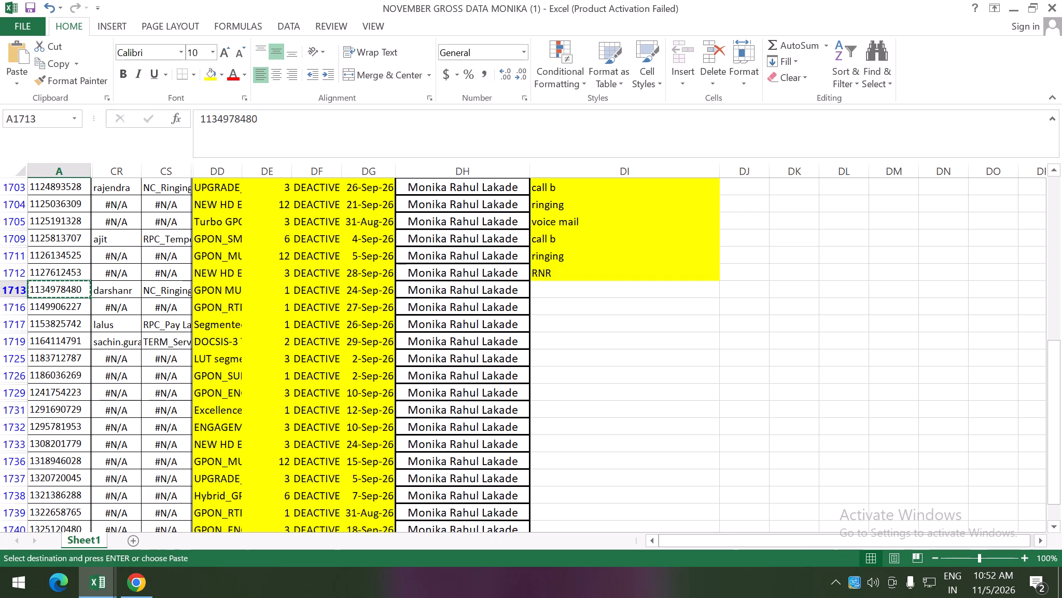
In the Tubelight dialpad, tag the Mumbai Win-back call as Personal reasons, Temporary - Home renovation, Temporary Hold and submit it.
{"action": "left_click", "coordinate": [146, 590]}
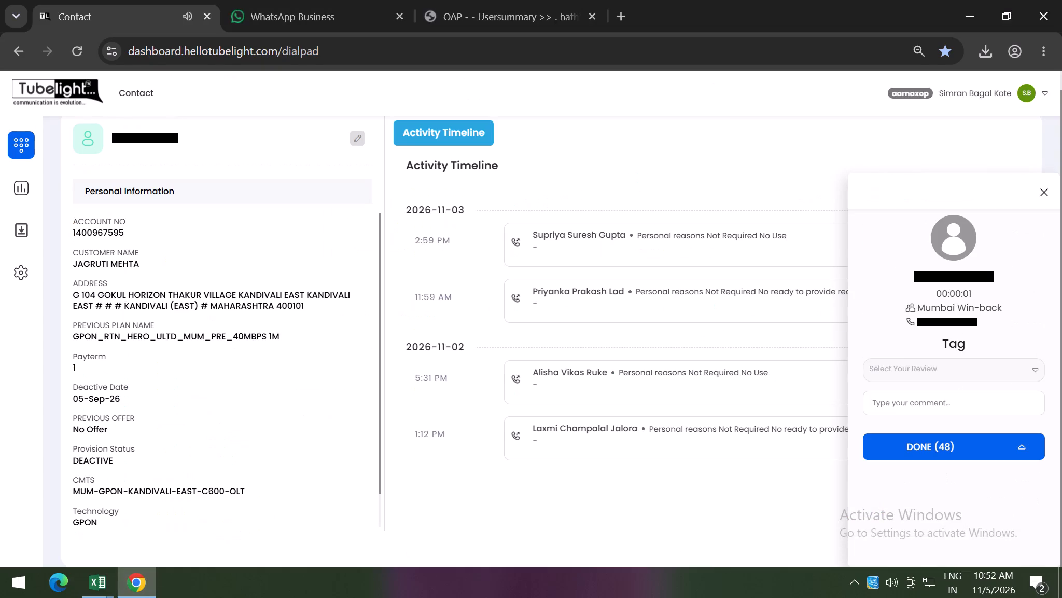
{"action": "left_click", "coordinate": [925, 374]}
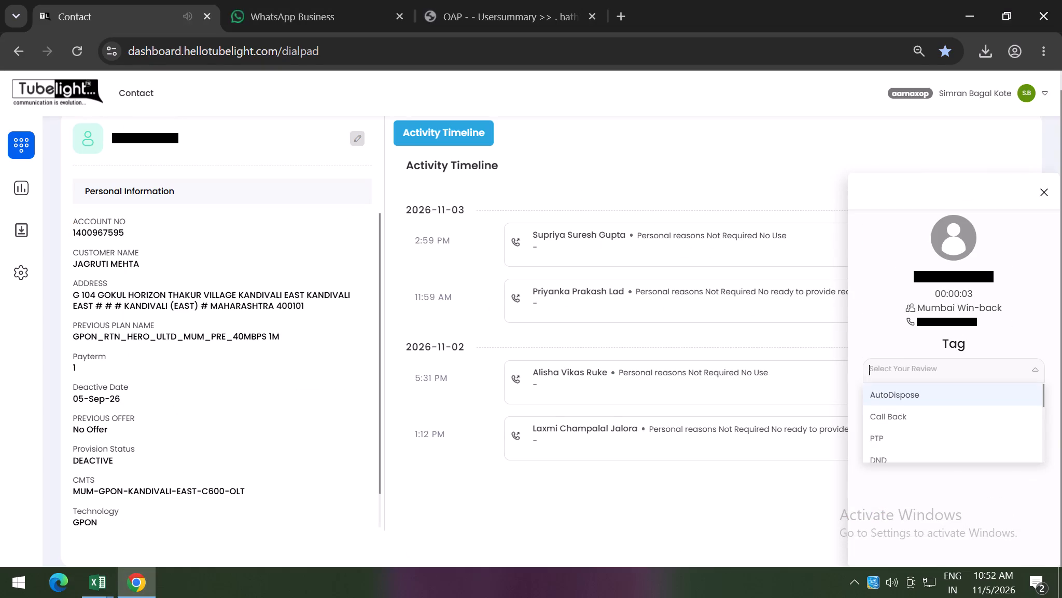
{"action": "scroll", "coordinate": [903, 420], "scroll_direction": "down", "scroll_amount": 1}
{"action": "left_click", "coordinate": [904, 419]}
{"action": "left_click", "coordinate": [958, 371]}
{"action": "left_click", "coordinate": [890, 451]}
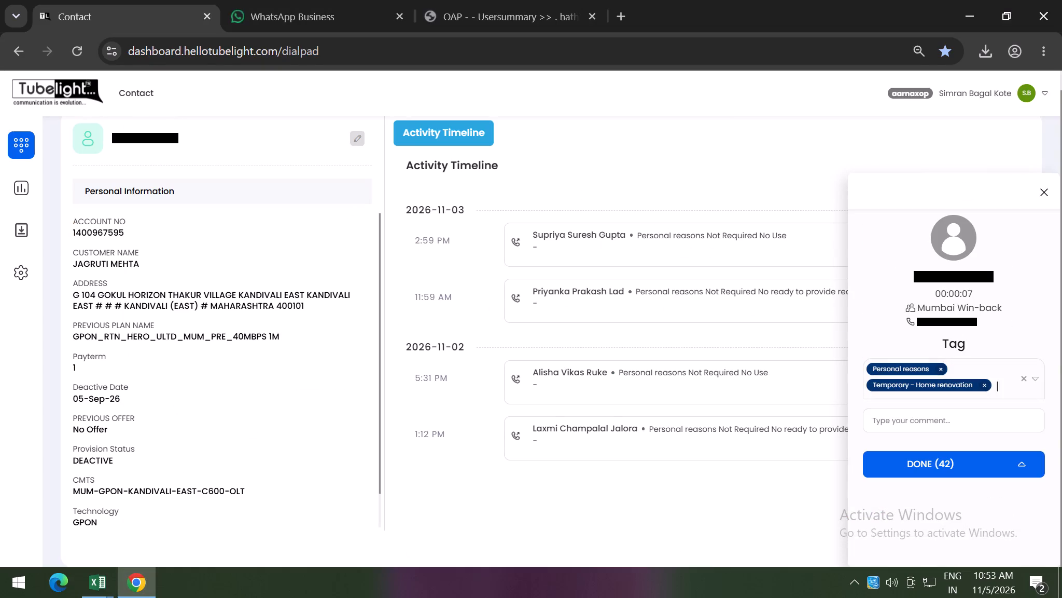
{"action": "left_click", "coordinate": [994, 375]}
{"action": "left_click", "coordinate": [931, 404]}
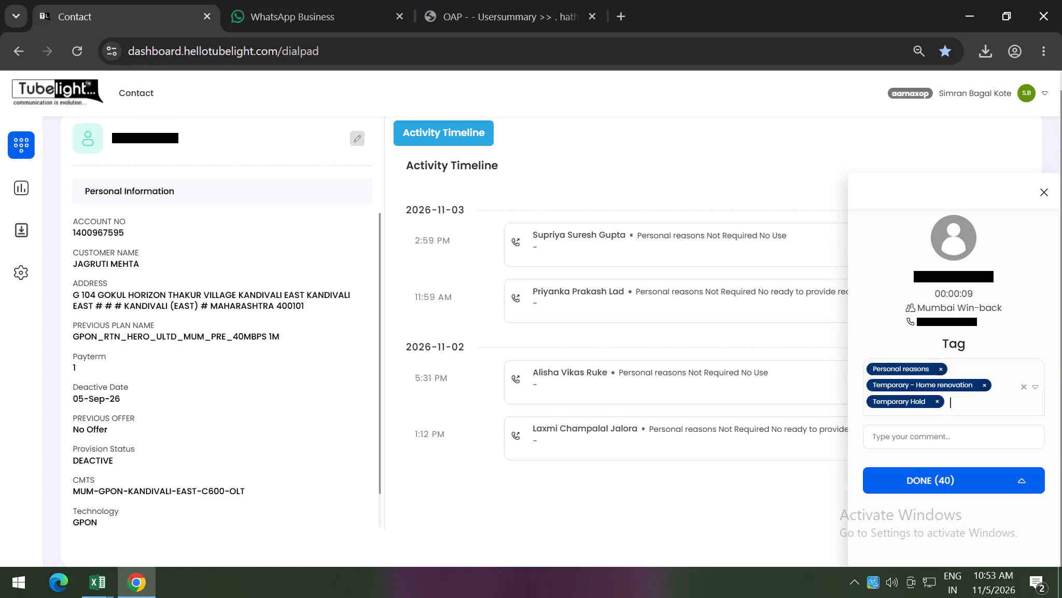
{"action": "left_click", "coordinate": [926, 483]}
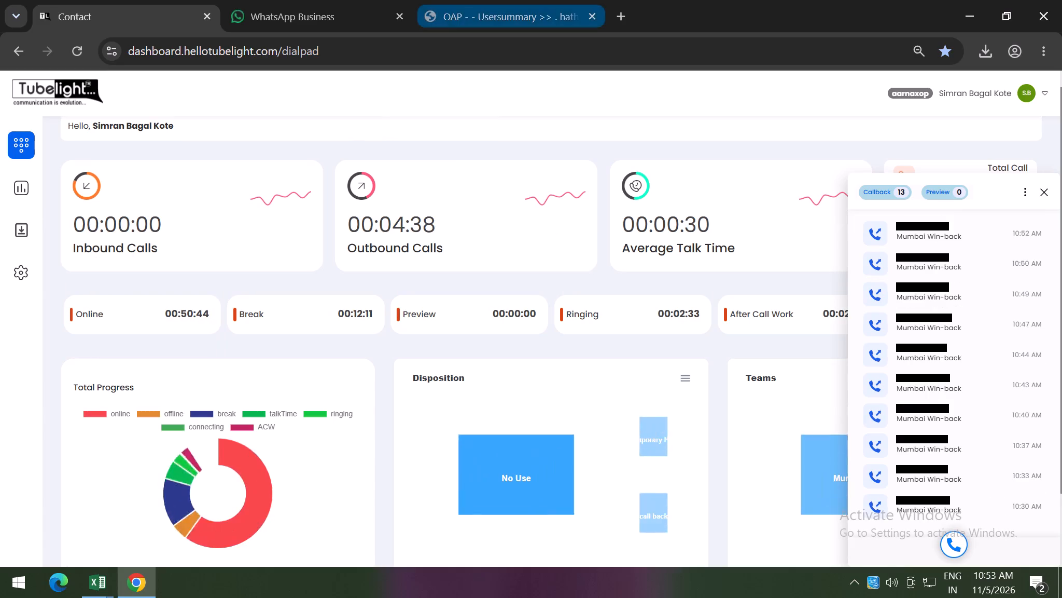
Switch to the OAP portal and search by account number for the number copied from row 1713.
{"action": "left_click", "coordinate": [565, 0]}
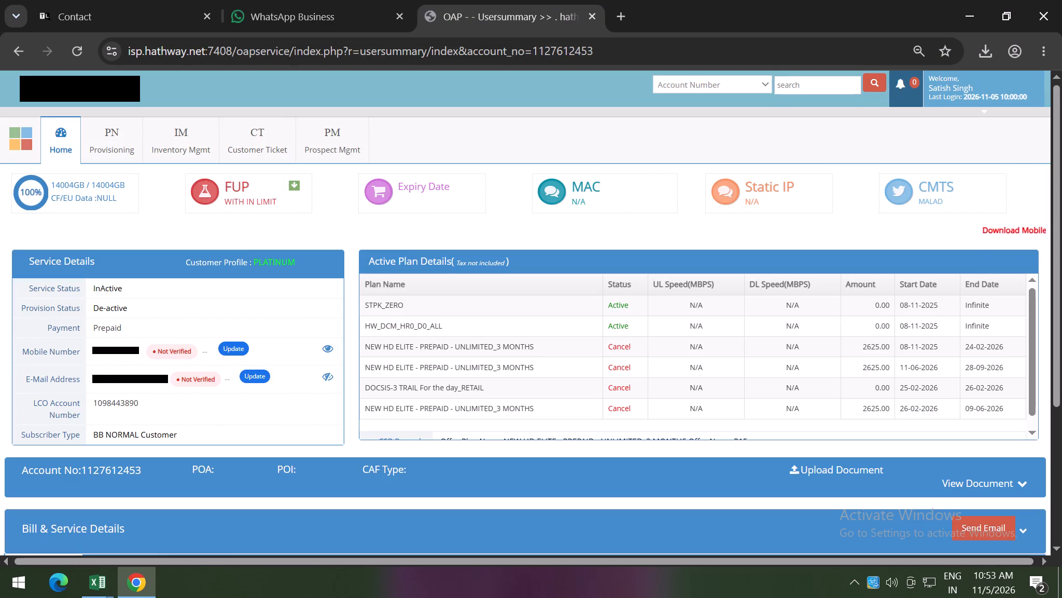
{"action": "left_click", "coordinate": [796, 87]}
{"action": "right_click", "coordinate": [796, 87]}
{"action": "left_click", "coordinate": [827, 290]}
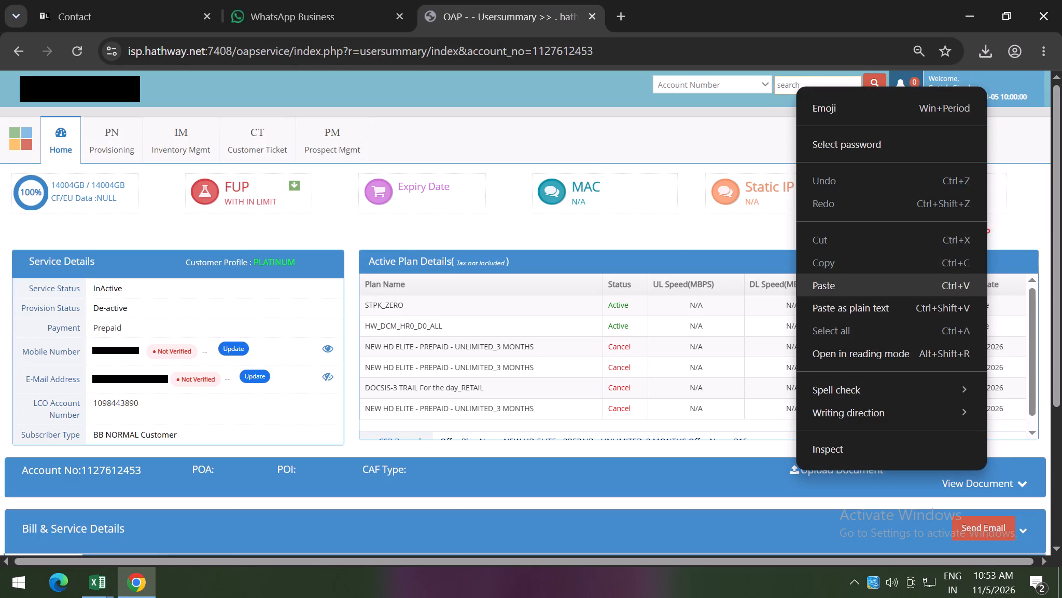
{"action": "left_click", "coordinate": [872, 84]}
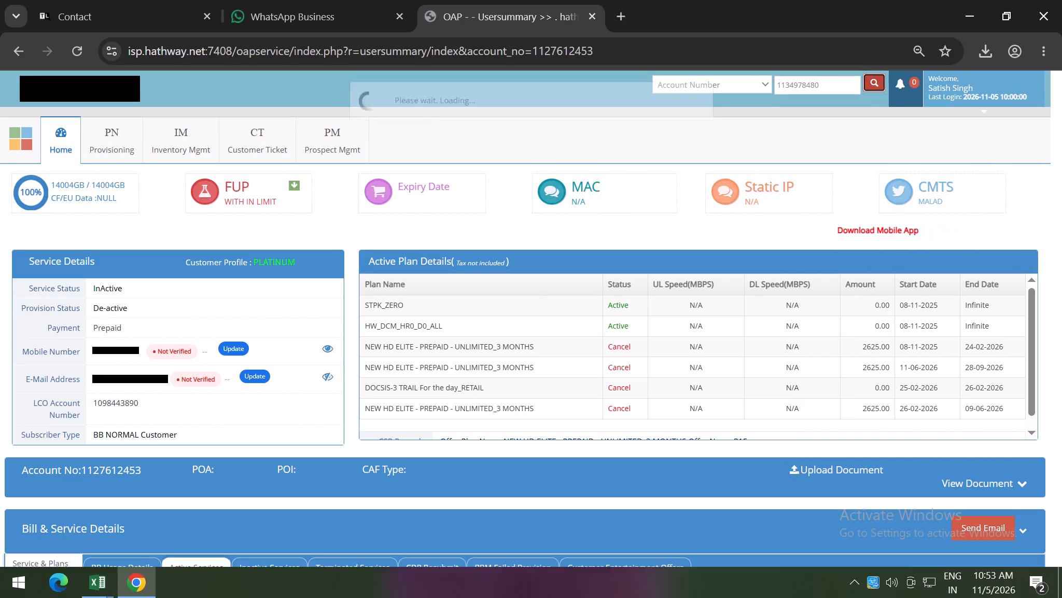
{"action": "left_click", "coordinate": [871, 84]}
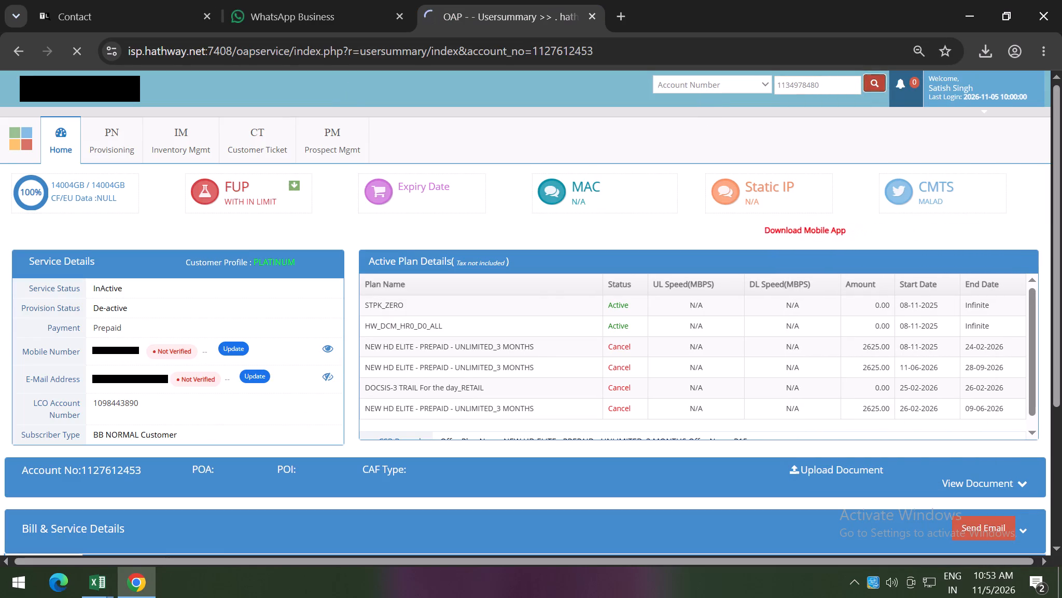
Reveal the customer's masked mobile number and e-mail address in the service details.
{"action": "left_click", "coordinate": [327, 352]}
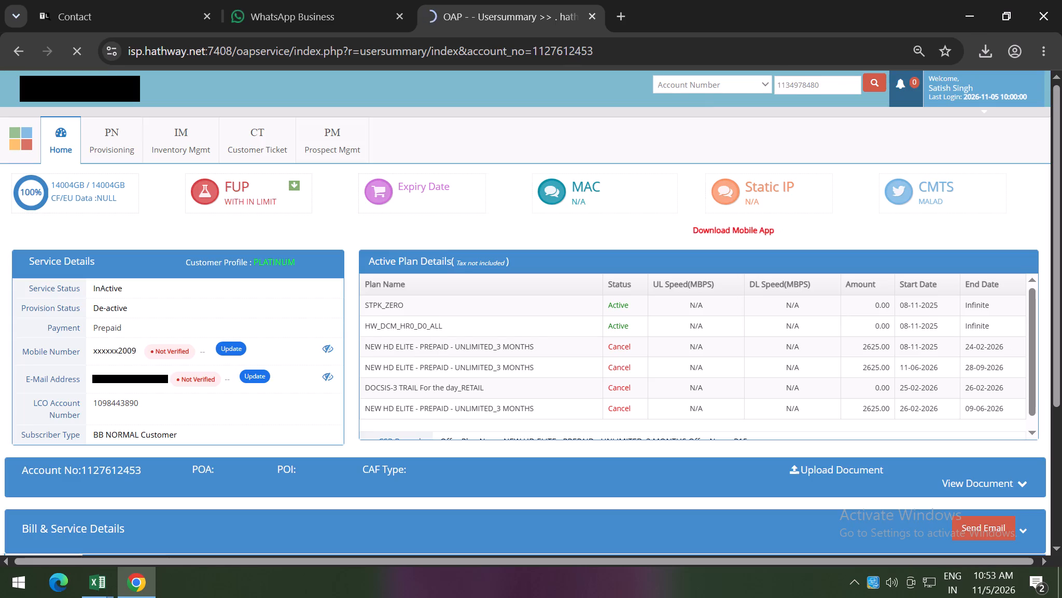
{"action": "left_click", "coordinate": [327, 344]}
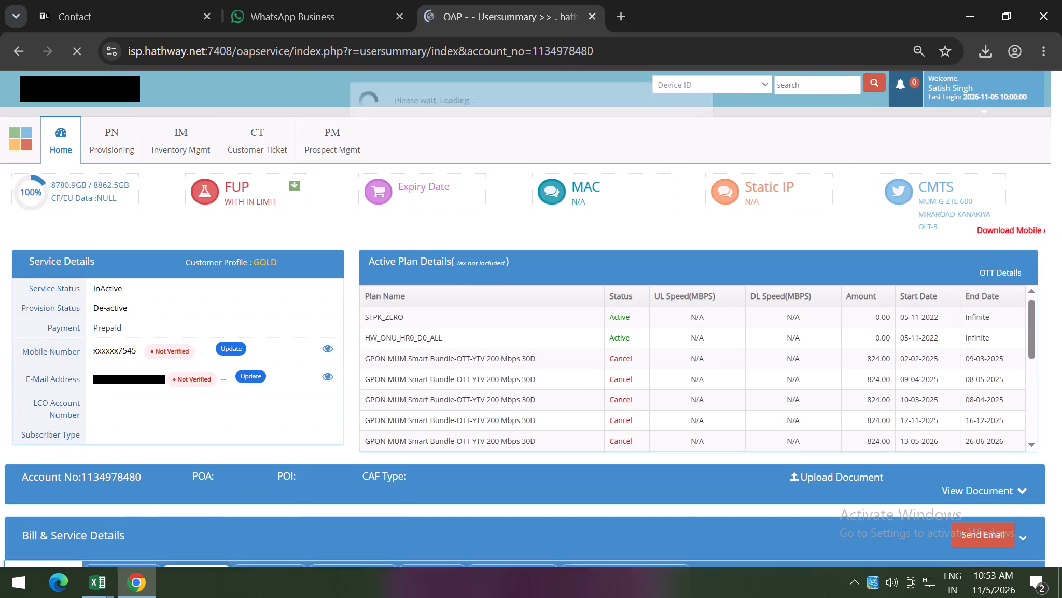
{"action": "left_click", "coordinate": [324, 345]}
{"action": "left_click", "coordinate": [328, 349]}
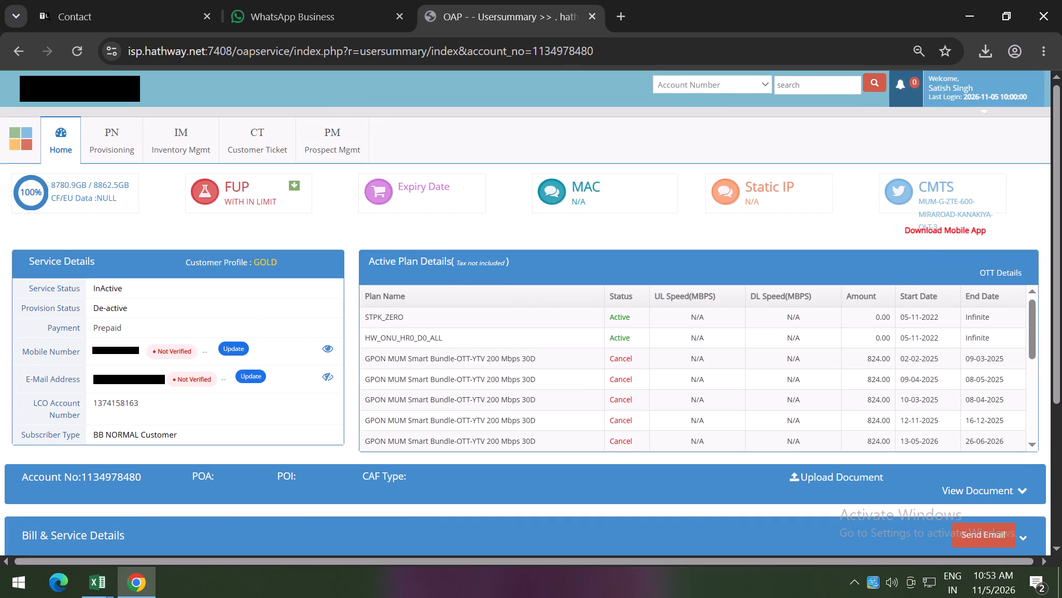
{"action": "left_click", "coordinate": [330, 373]}
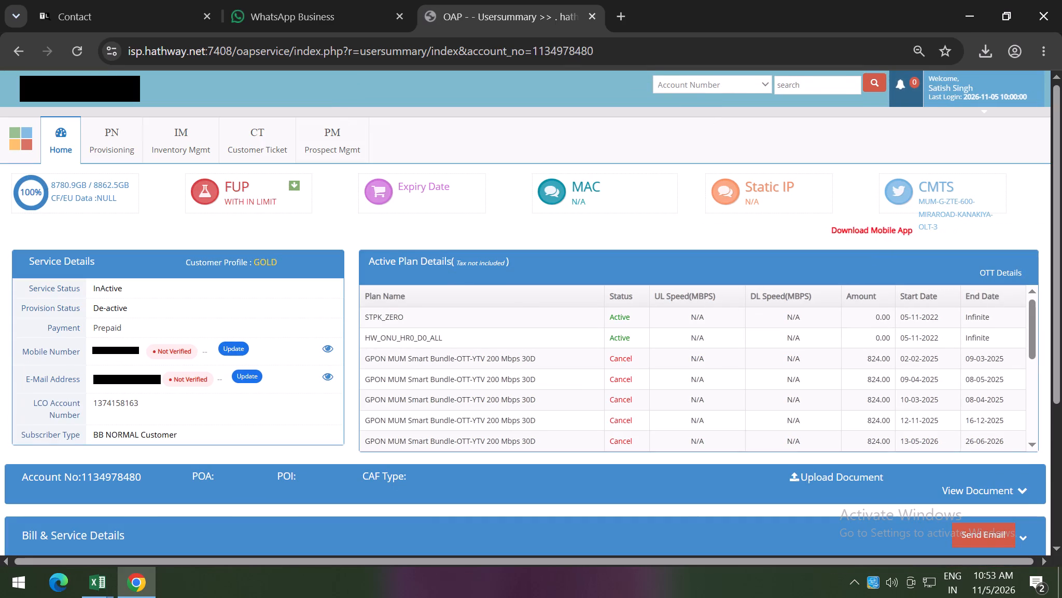
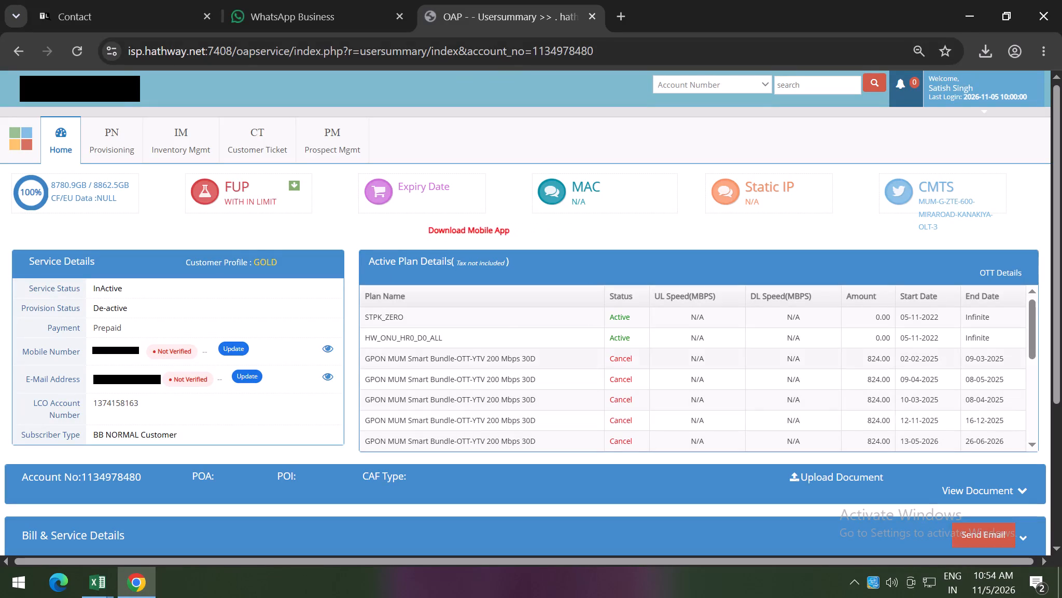
Switch to the November gross data workbook and enter the remark SWITCH OFF in column DI of row 1713.
{"action": "left_click", "coordinate": [83, 592]}
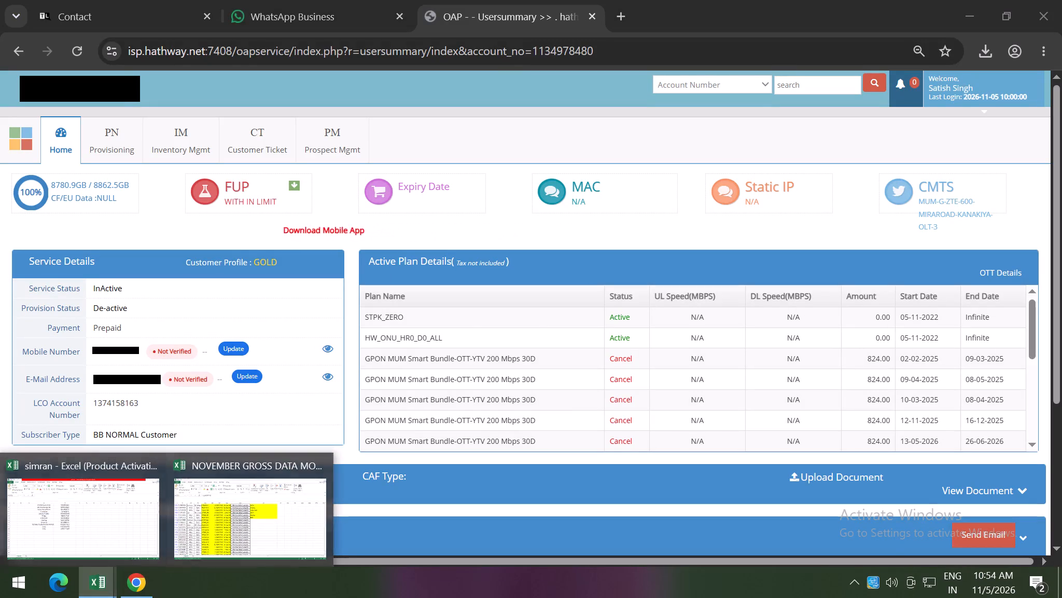
{"action": "left_click", "coordinate": [280, 507]}
{"action": "left_click", "coordinate": [545, 293]}
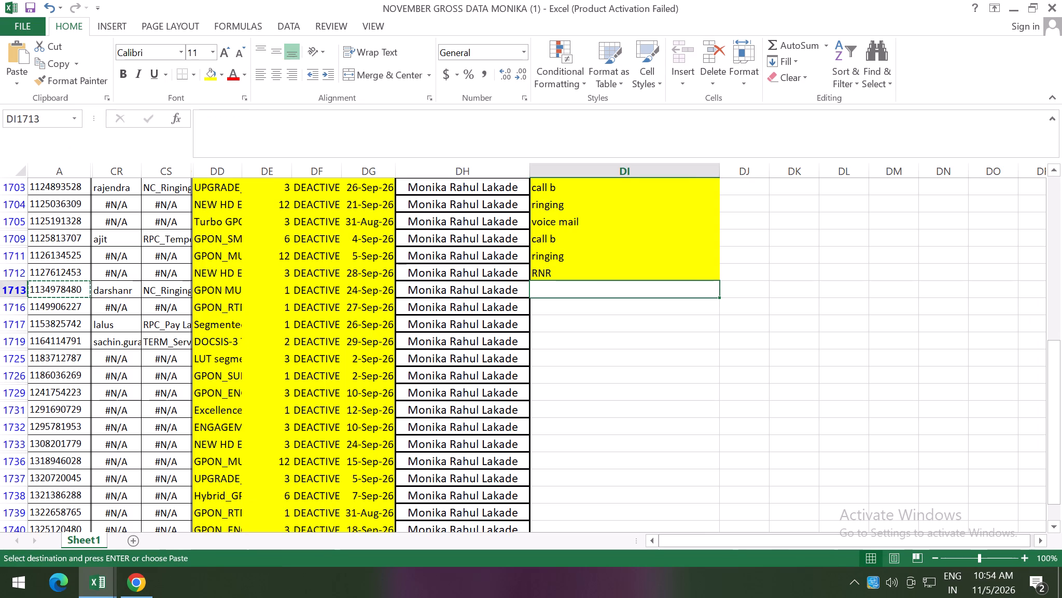
{"action": "key", "text": "s"}
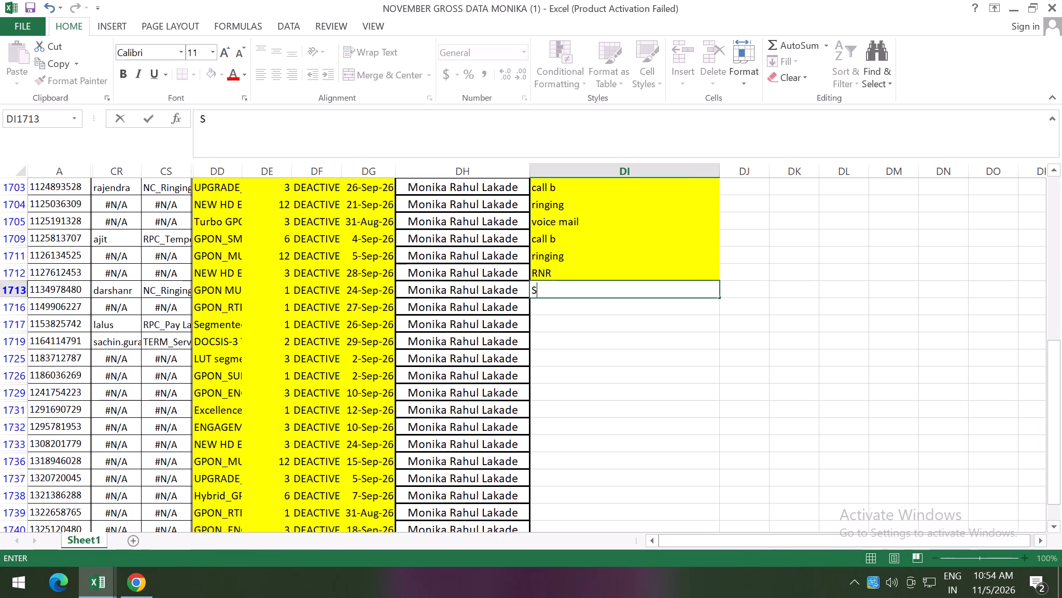
{"action": "type", "text": "WITCH O"}
{"action": "type", "text": "FF"}
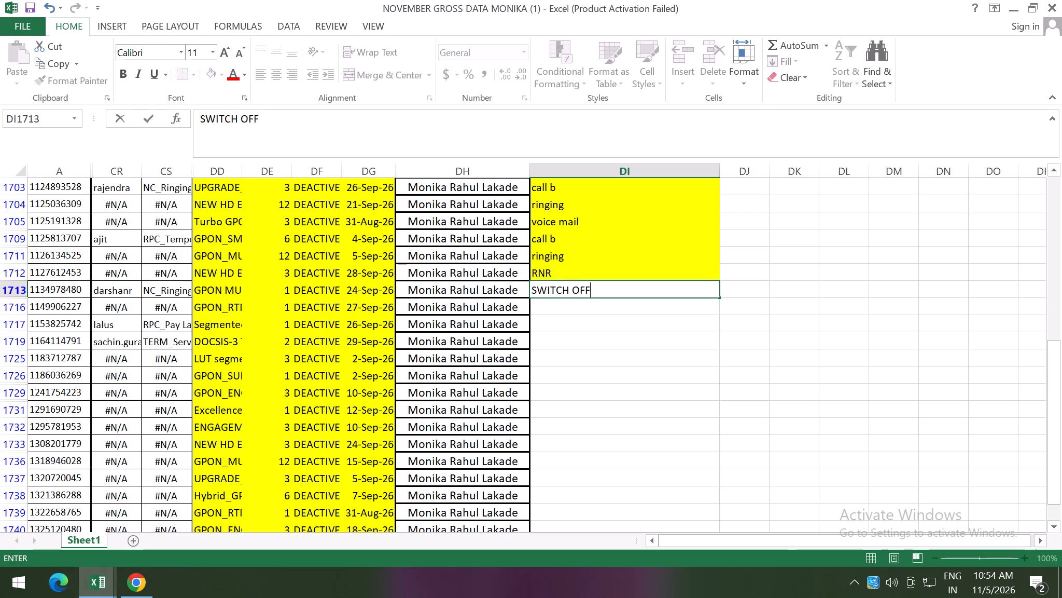
Switch back to the browser with the OAP account summary and maximize its window.
{"action": "left_click", "coordinate": [148, 586]}
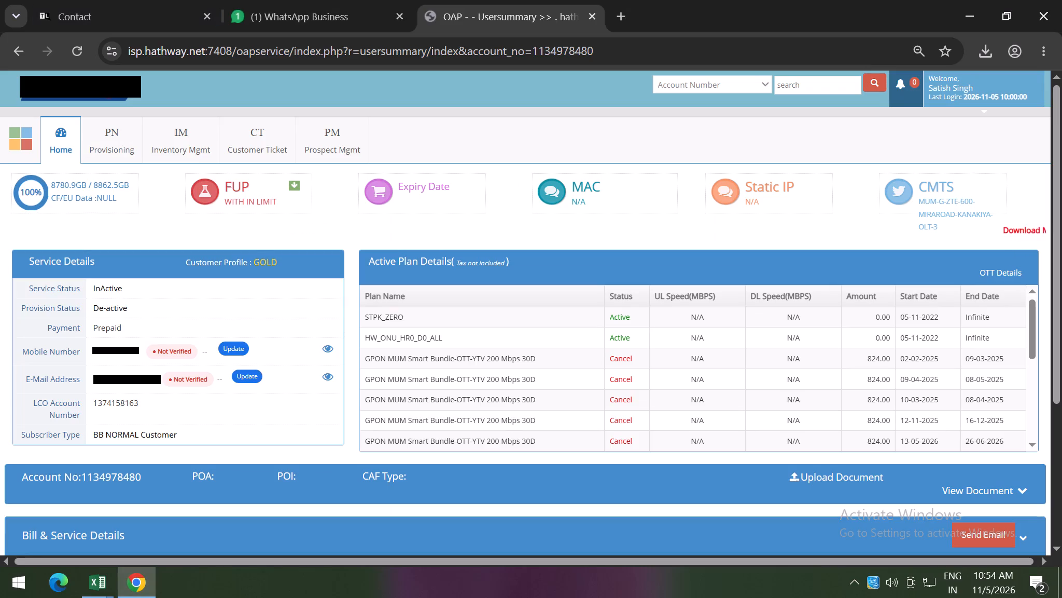
{"action": "left_click", "coordinate": [0, 0]}
{"action": "left_click", "coordinate": [0, 7]}
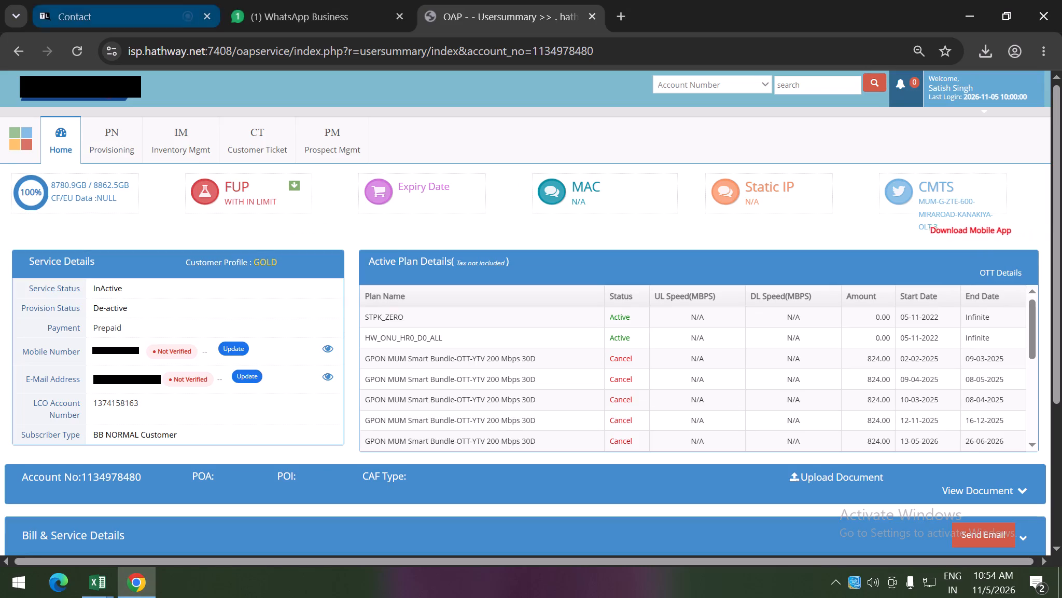
{"action": "double_click", "coordinate": [0, 10]}
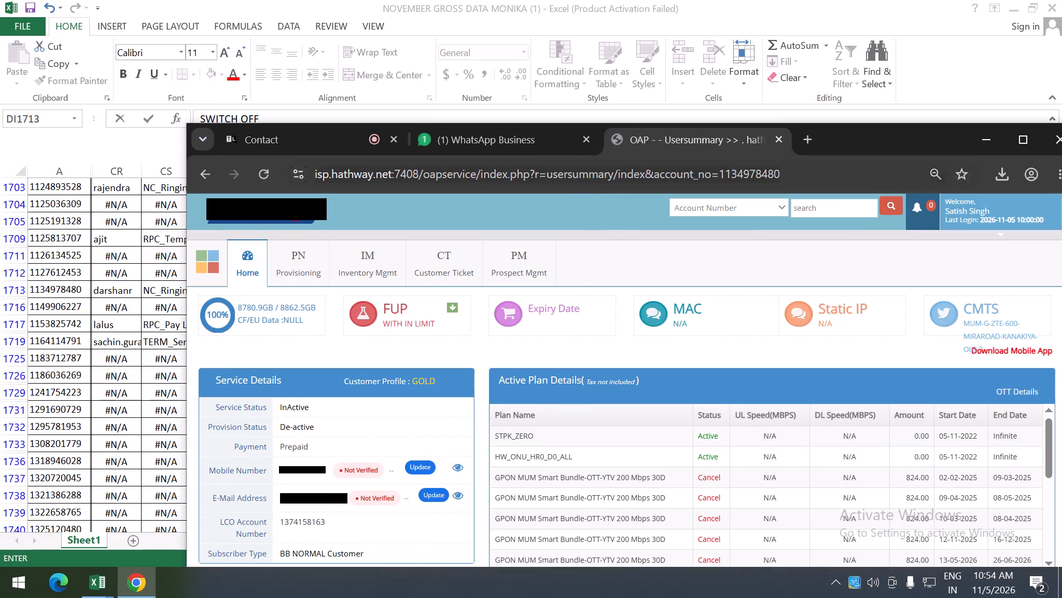
{"action": "left_click", "coordinate": [1023, 135]}
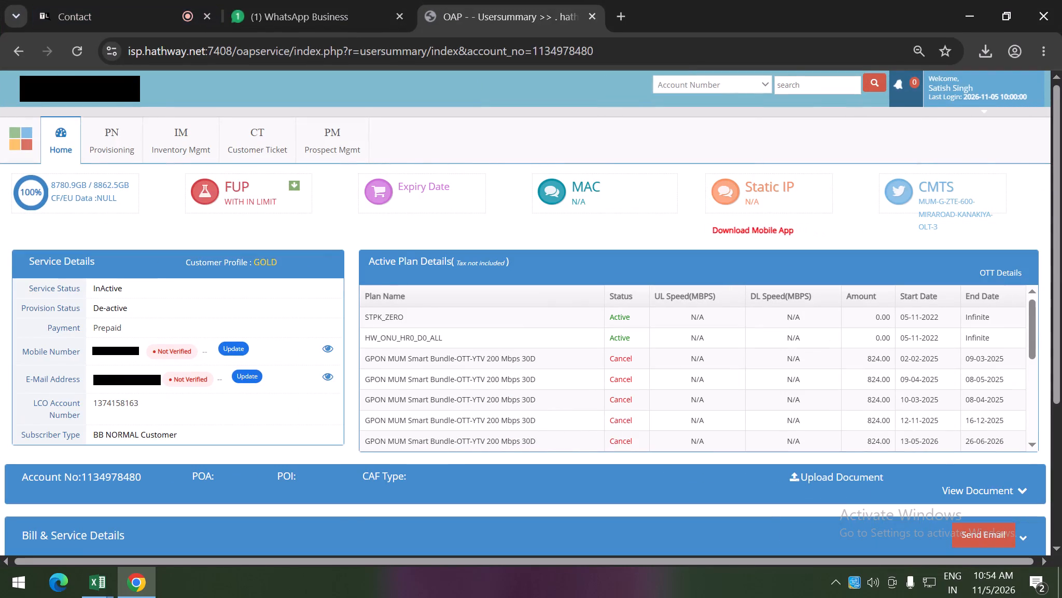
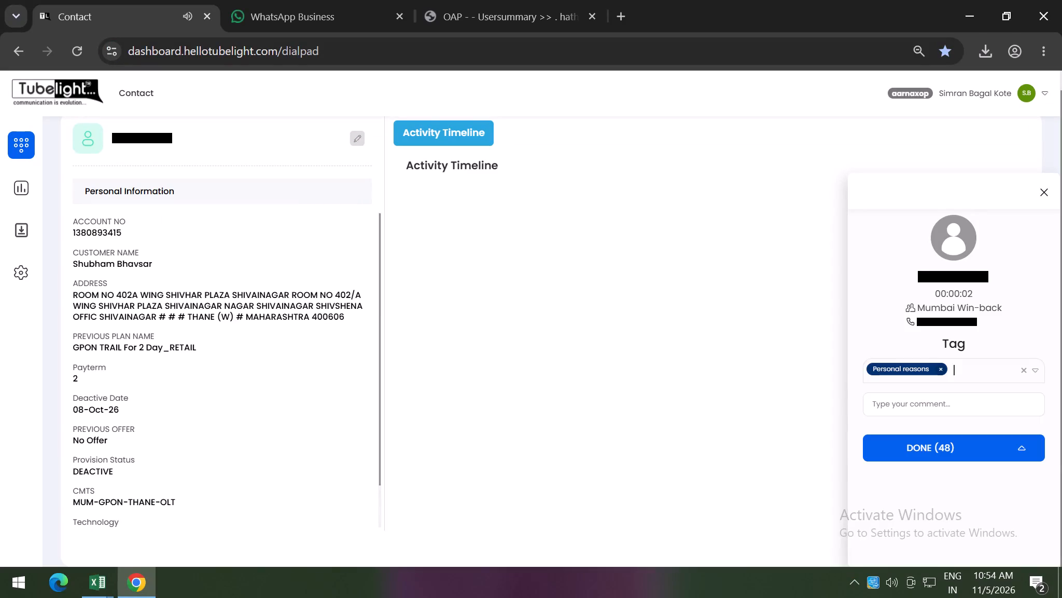
Add the tag Not Required after Personal reasons on the Mumbai Win-back call and open the follow-up tag choices.
{"action": "left_click", "coordinate": [971, 364]}
{"action": "left_click", "coordinate": [934, 438]}
{"action": "left_click", "coordinate": [971, 391]}
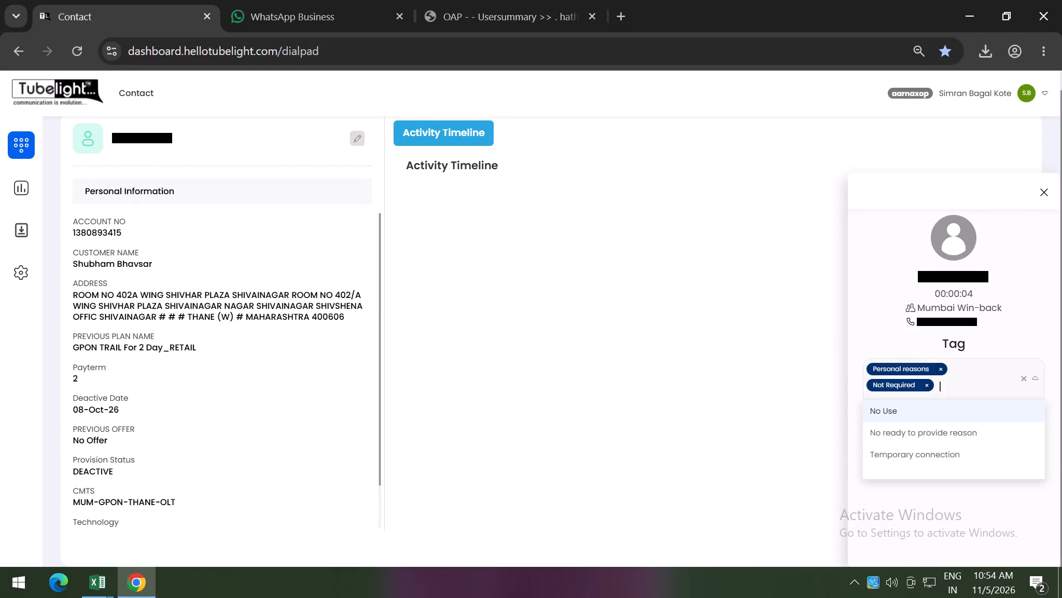
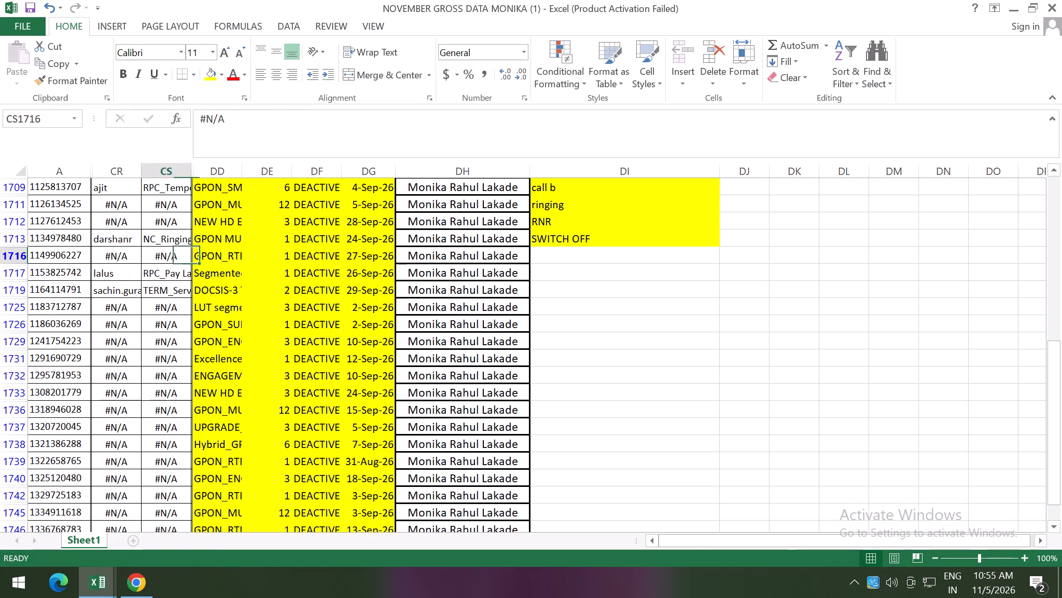
Copy the account number from row 1716 of the November gross data workbook and search for it in the OAP account system.
{"action": "key", "text": "ctrl+c"}
{"action": "key", "text": "ctrl+c"}
{"action": "key", "text": "ctrl+c"}
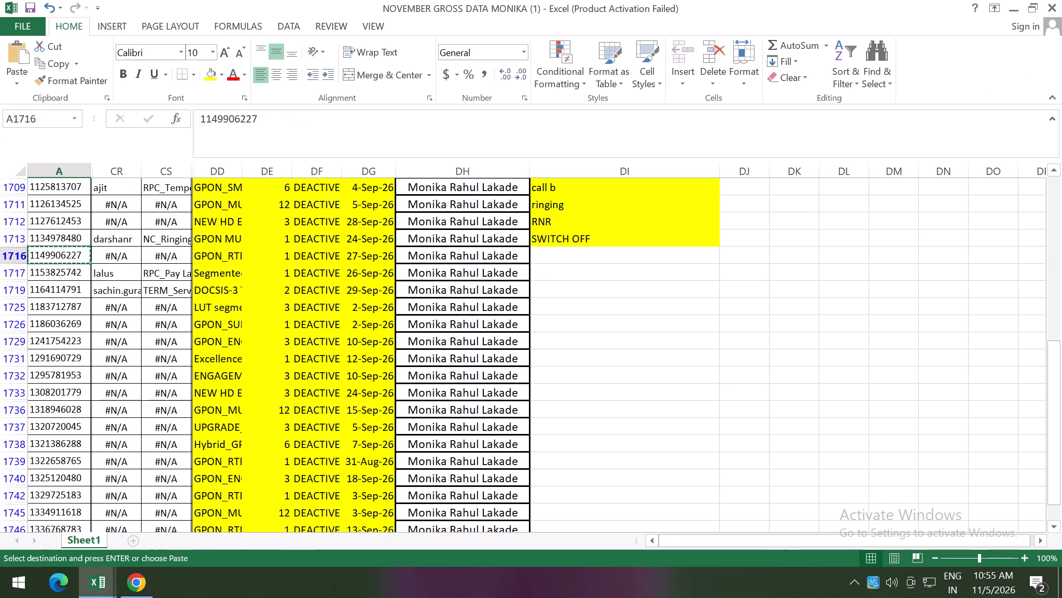
{"action": "left_click", "coordinate": [142, 579]}
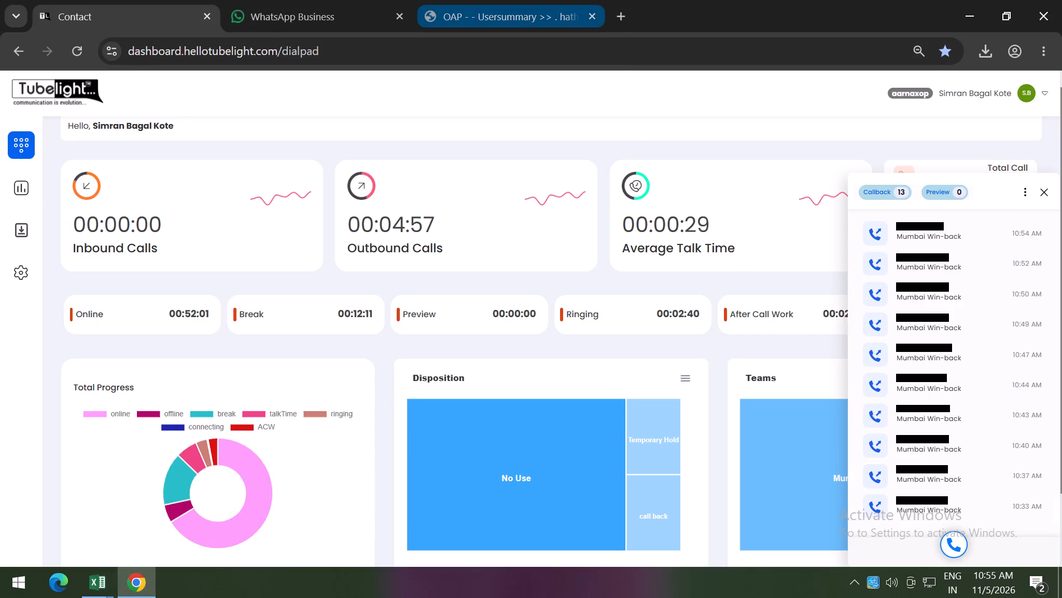
{"action": "left_click", "coordinate": [496, 4]}
{"action": "left_click", "coordinate": [807, 89]}
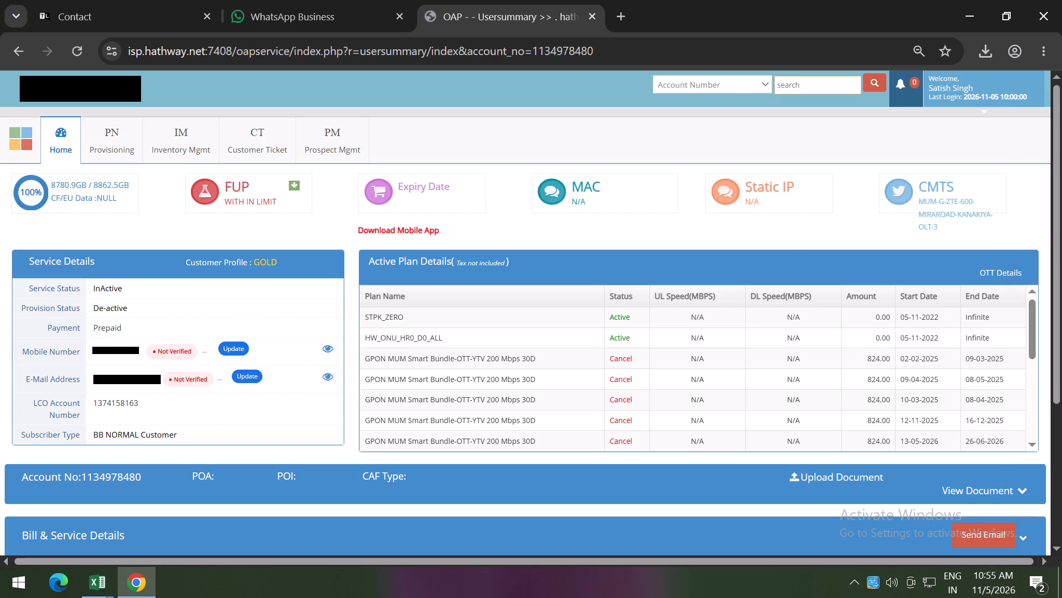
{"action": "right_click", "coordinate": [807, 89]}
{"action": "left_click", "coordinate": [845, 293]}
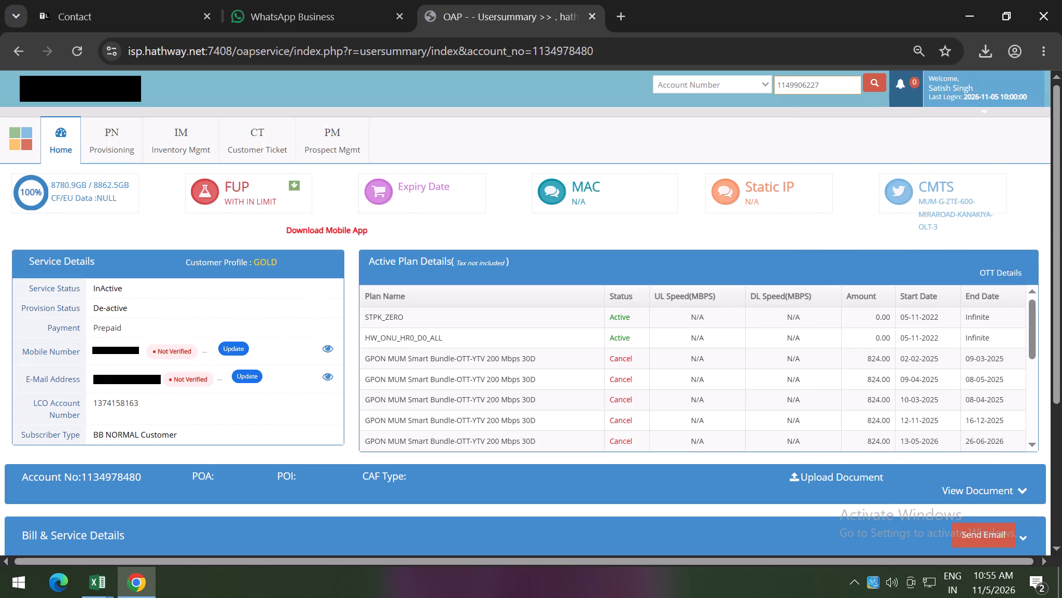
{"action": "left_click", "coordinate": [871, 78]}
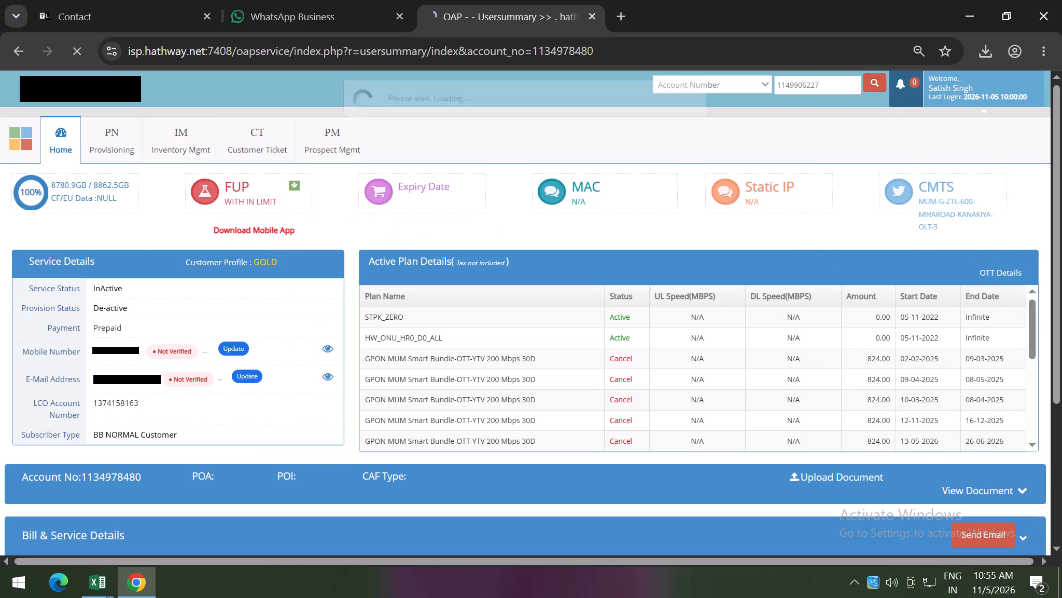
{"action": "left_click", "coordinate": [875, 84]}
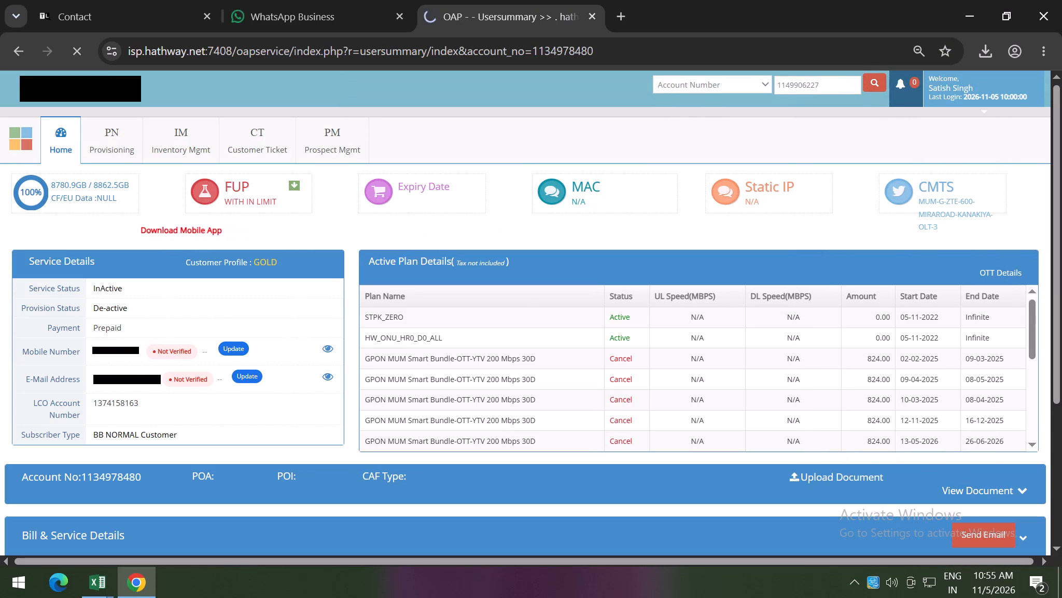
Reveal the masked mobile number and e-mail address in the service details of the customer account being looked up.
{"action": "left_click", "coordinate": [325, 351]}
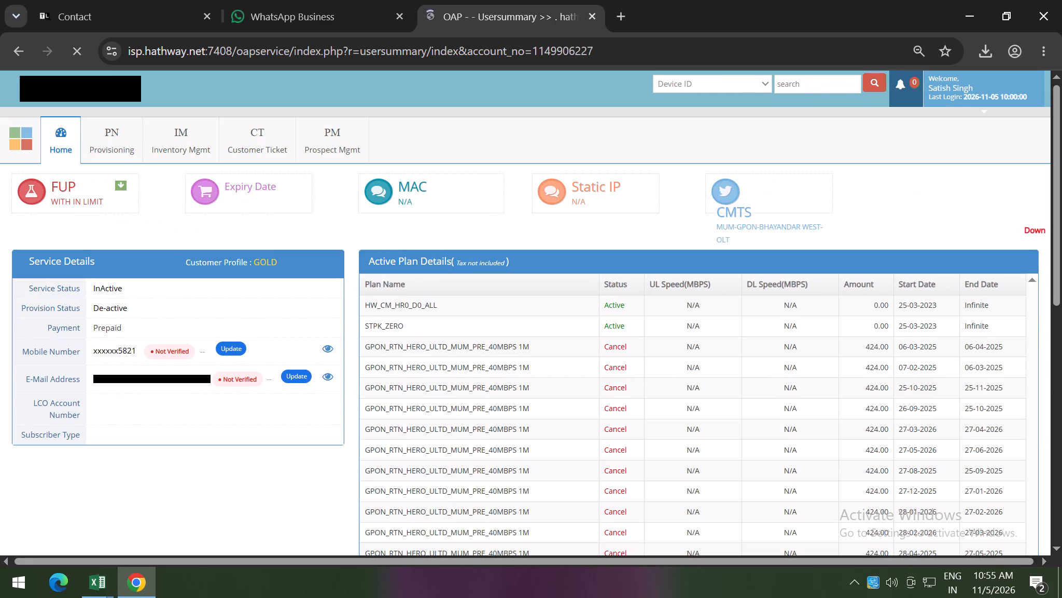
{"action": "left_click", "coordinate": [329, 347]}
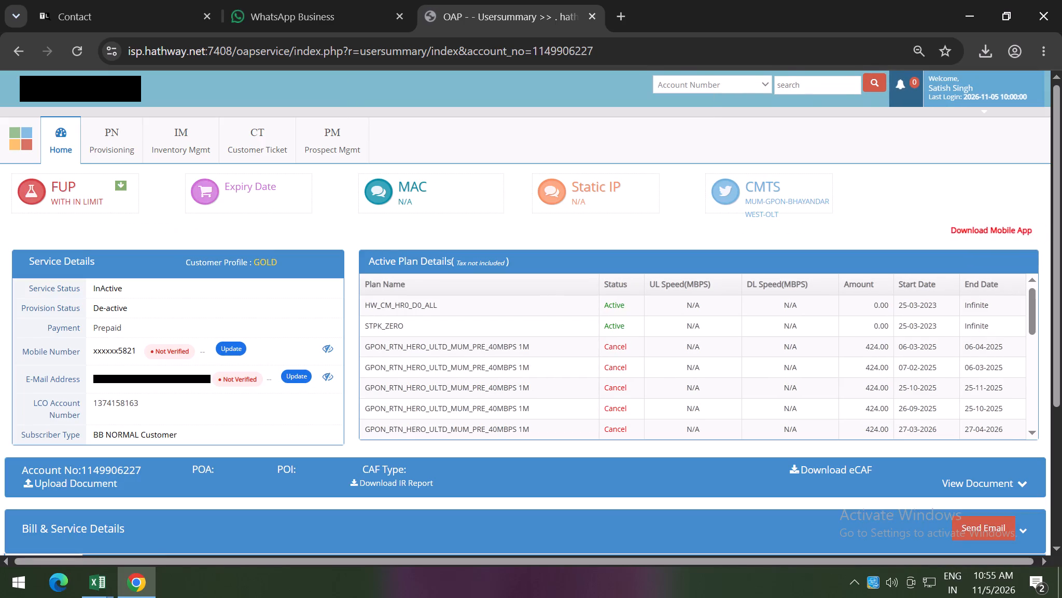
{"action": "left_click", "coordinate": [326, 346]}
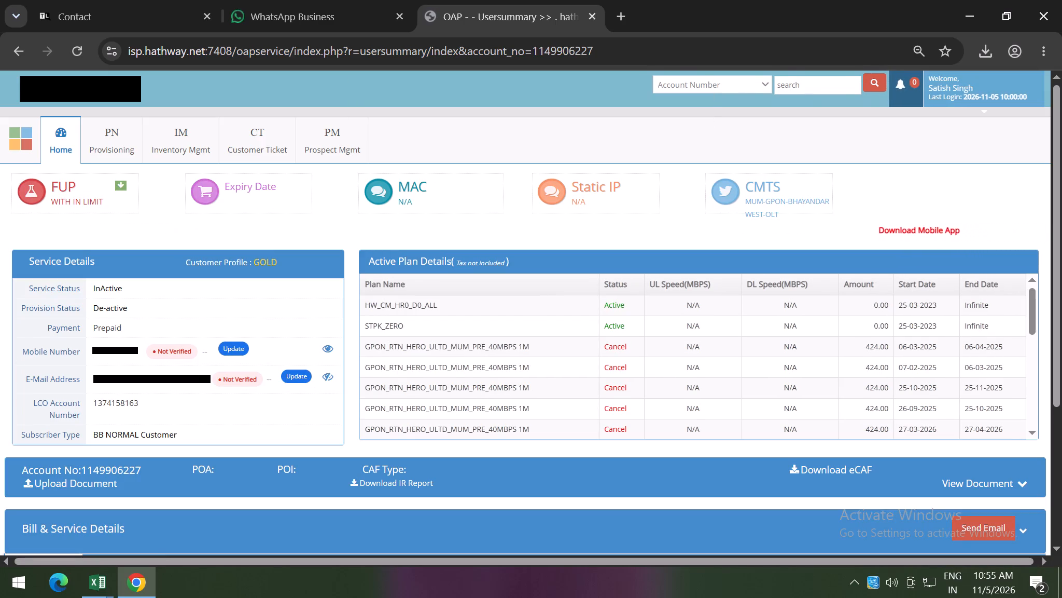
{"action": "left_click", "coordinate": [325, 375]}
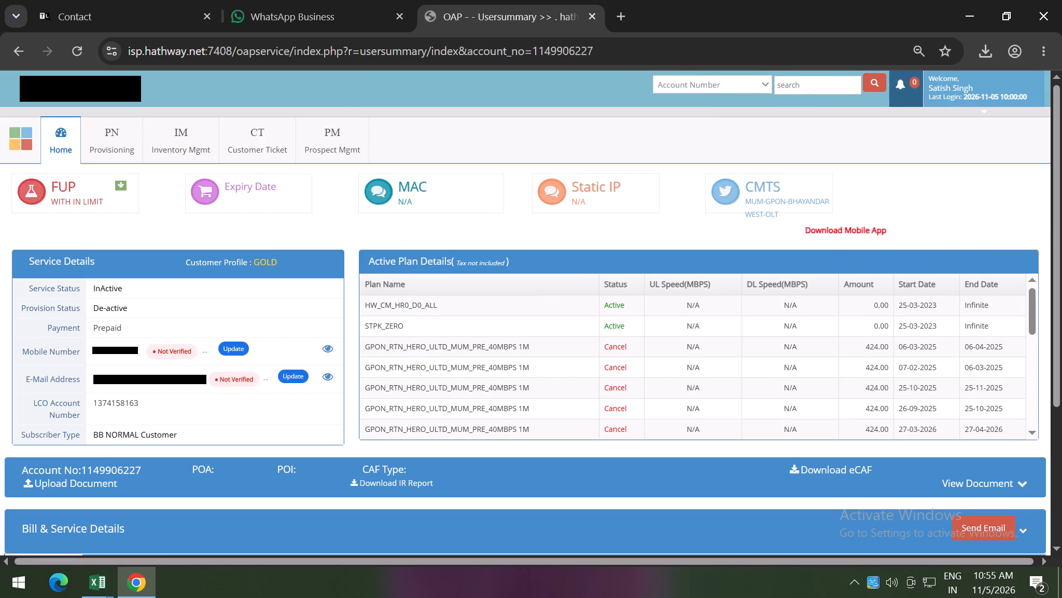
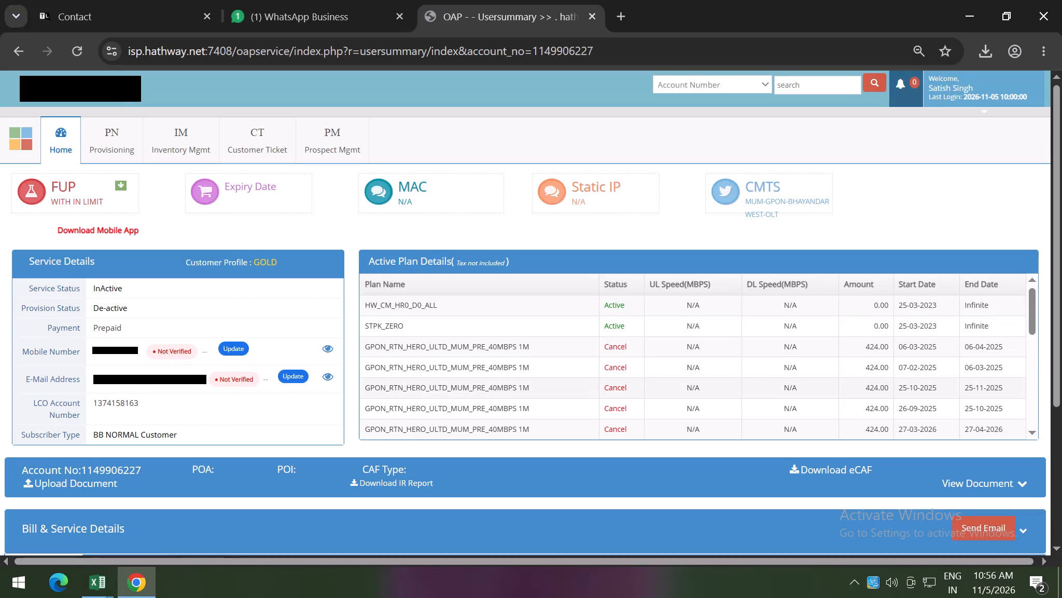
Switch to the NOVEMBER GROSS DATA workbook in Excel and enter the remark CUT in column DI for row 1716.
{"action": "left_click", "coordinate": [67, 0]}
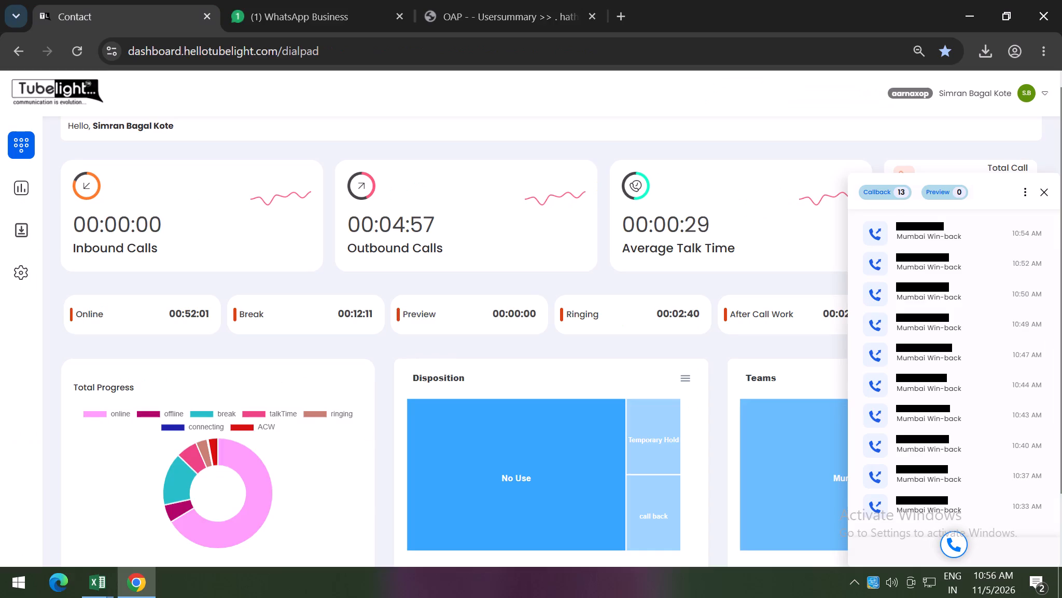
{"action": "left_click", "coordinate": [91, 594]}
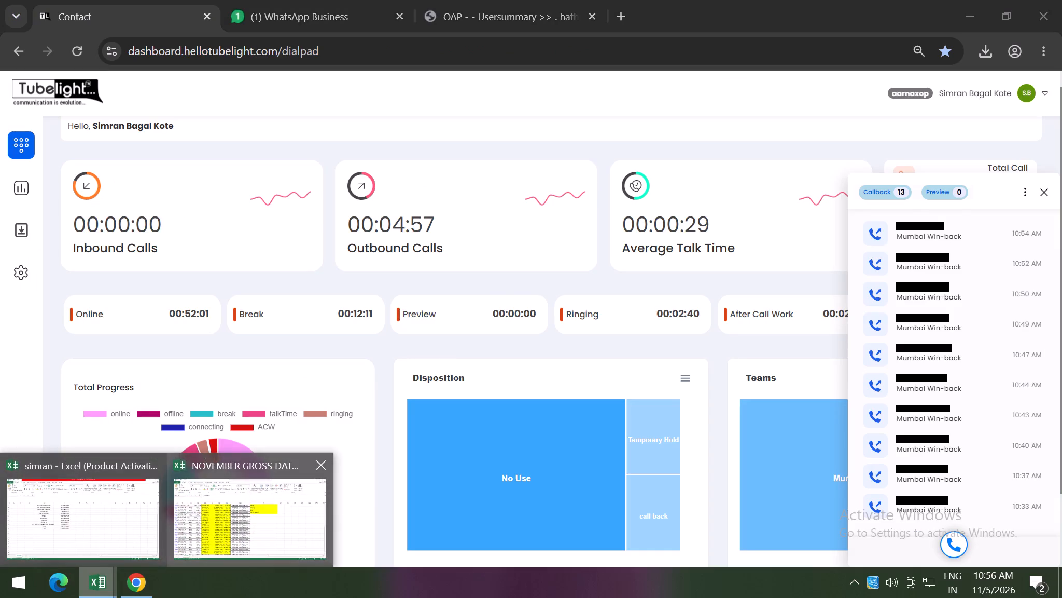
{"action": "left_click", "coordinate": [208, 517]}
{"action": "left_click", "coordinate": [557, 257]}
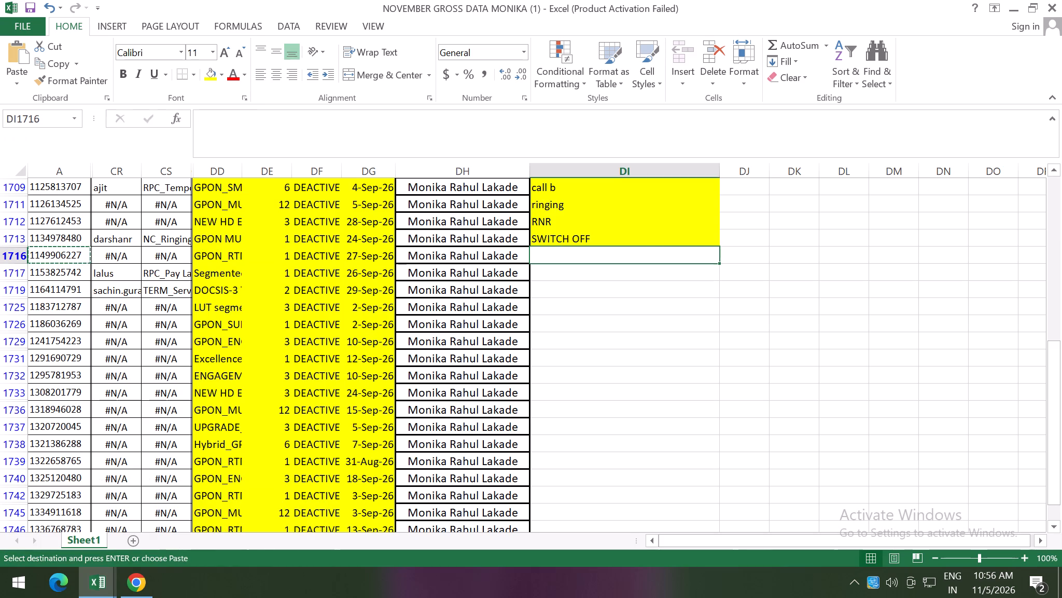
{"action": "type", "text": "CUT"}
{"action": "left_click", "coordinate": [552, 271]}
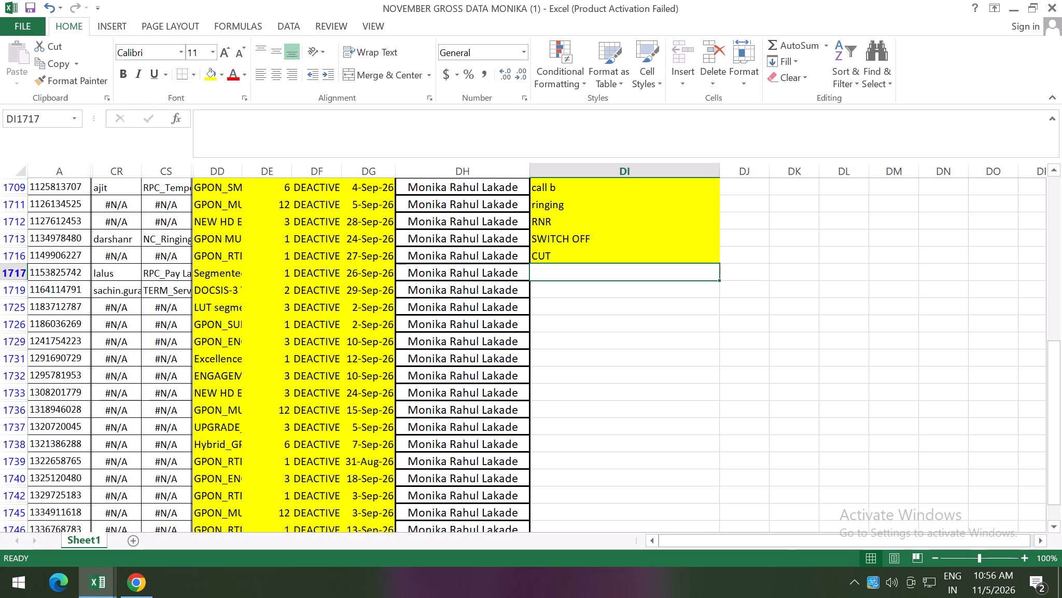
Copy the customer account number from column A of row 1717.
{"action": "key", "text": "Left"}
{"action": "key", "text": "Left"}
{"action": "key", "text": "Left"}
{"action": "key", "text": "Left"}
{"action": "key", "text": "Left"}
{"action": "key", "text": "Left"}
{"action": "key", "text": "Left"}
{"action": "key", "text": "Left"}
{"action": "key", "text": "Left"}
{"action": "key", "text": "Left"}
{"action": "key", "text": "Left"}
{"action": "key", "text": "Left"}
{"action": "key", "text": "Left"}
{"action": "key", "text": "Left"}
{"action": "key", "text": "Left"}
{"action": "key", "text": "Left"}
{"action": "key", "text": "Left"}
{"action": "key", "text": "Left"}
{"action": "key", "text": "Left"}
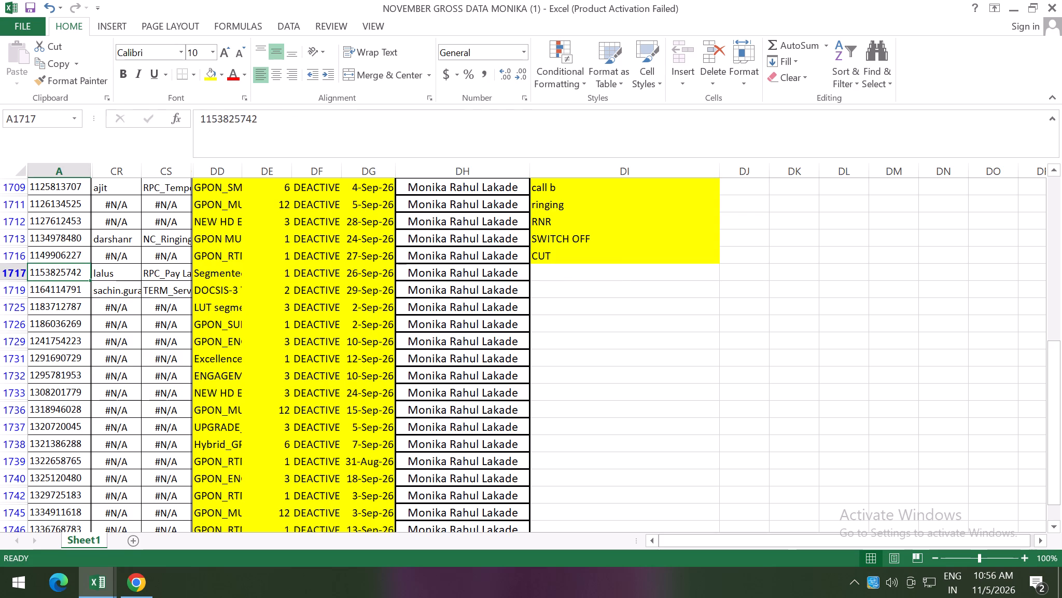
{"action": "key", "text": "ctrl+c"}
{"action": "key", "text": "ctrl+c"}
{"action": "key", "text": "ctrl+c"}
{"action": "key", "text": "ctrl+c"}
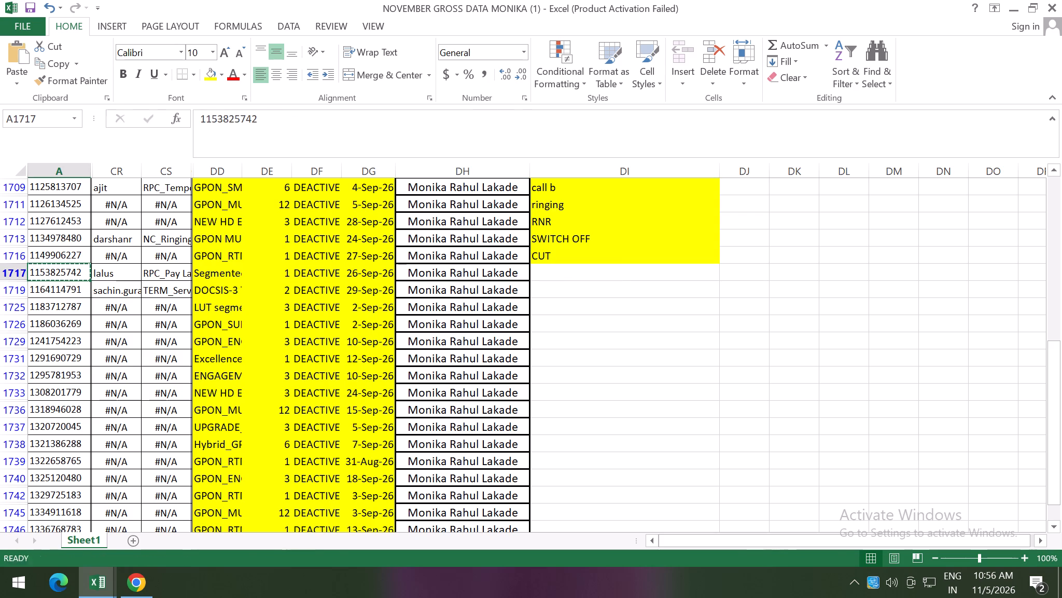
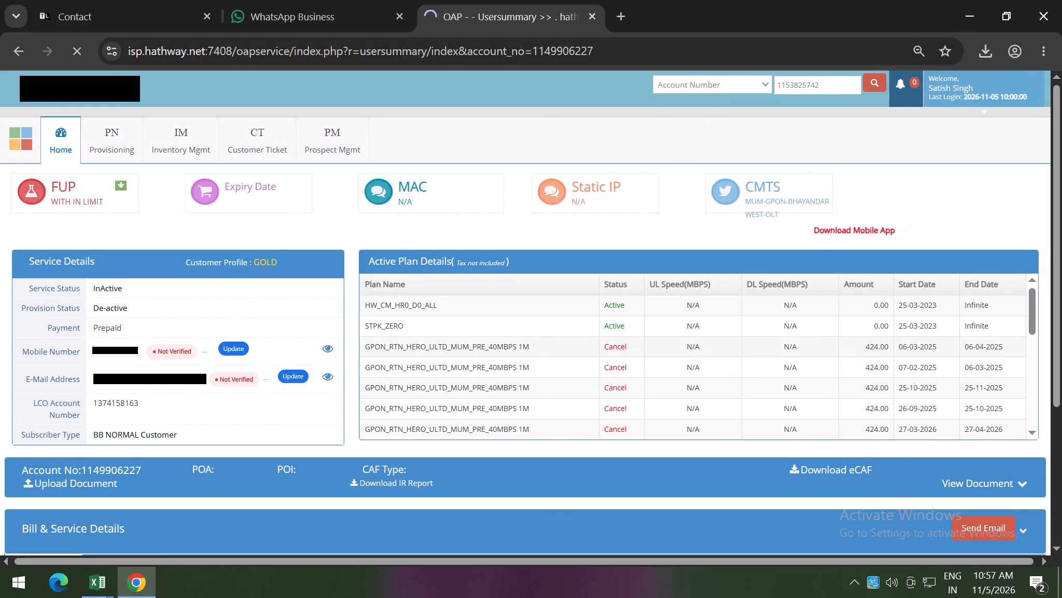
Reveal the masked mobile number and e-mail address in the service details of the newly searched customer account.
{"action": "left_click", "coordinate": [327, 347]}
{"action": "left_click", "coordinate": [327, 347]}
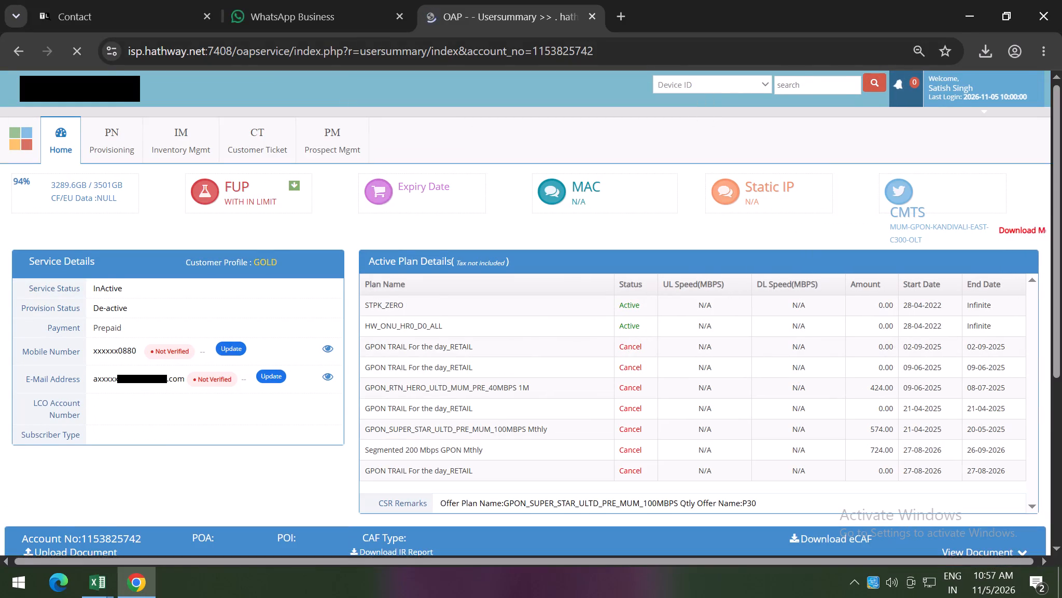
{"action": "left_click", "coordinate": [327, 347]}
{"action": "left_click", "coordinate": [327, 347]}
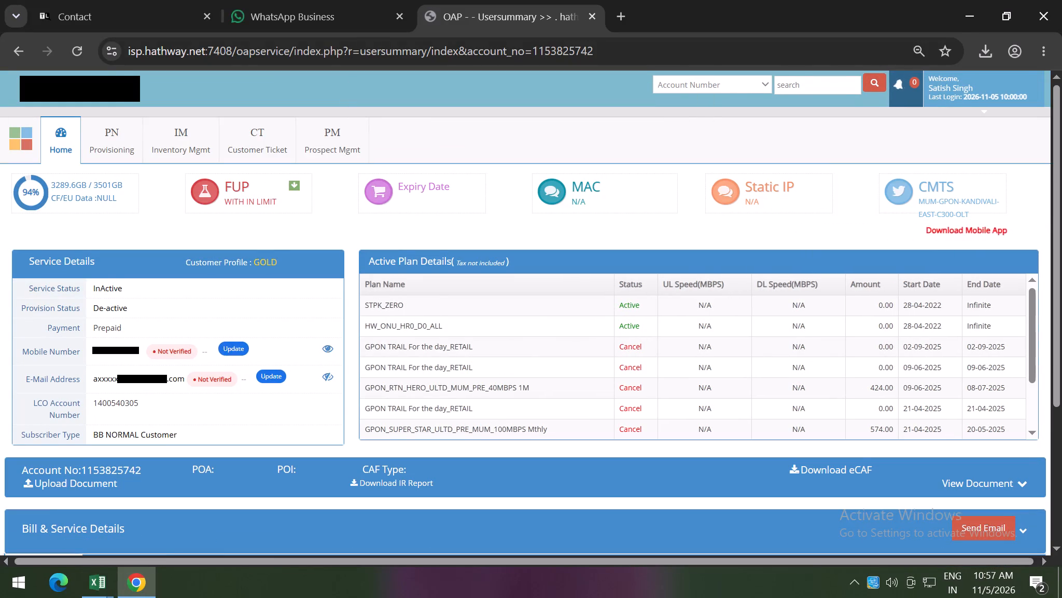
{"action": "left_click", "coordinate": [325, 371]}
{"action": "left_click", "coordinate": [327, 377]}
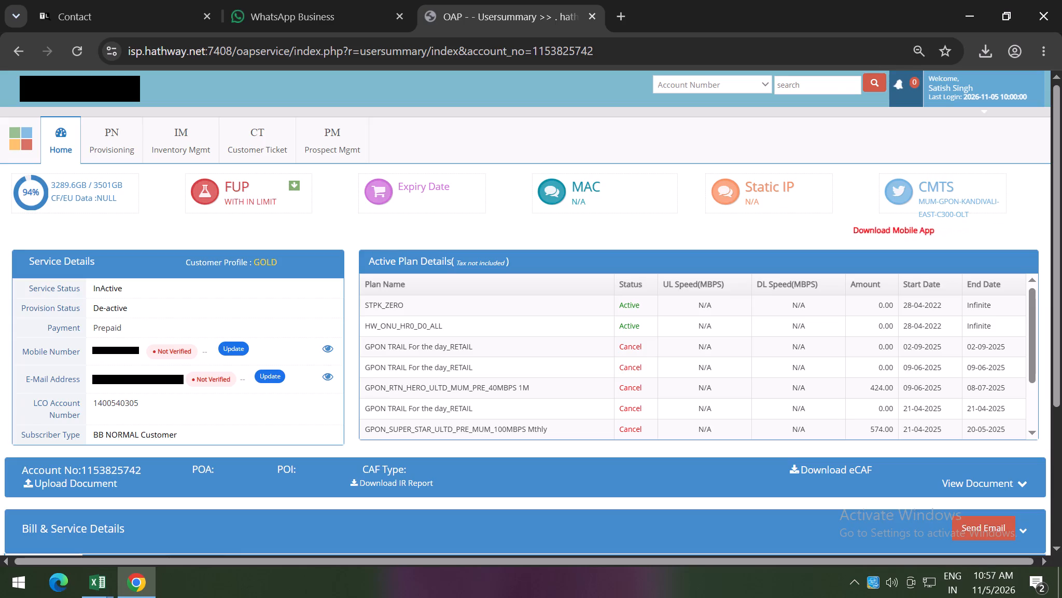
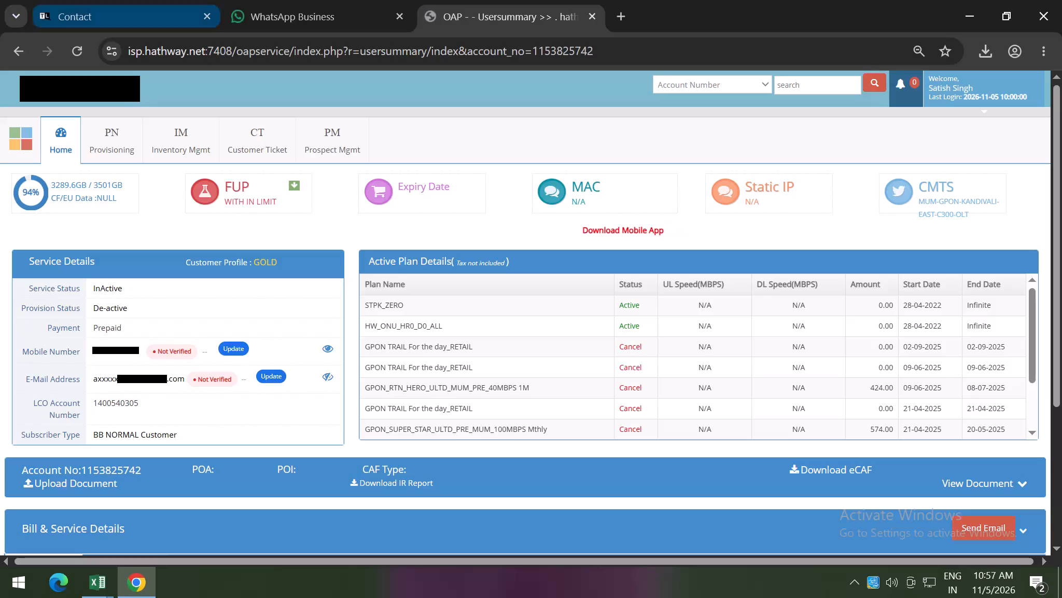
Switch to the Tubelight dialpad and decline the scheduled callback.
{"action": "left_click", "coordinate": [64, 0]}
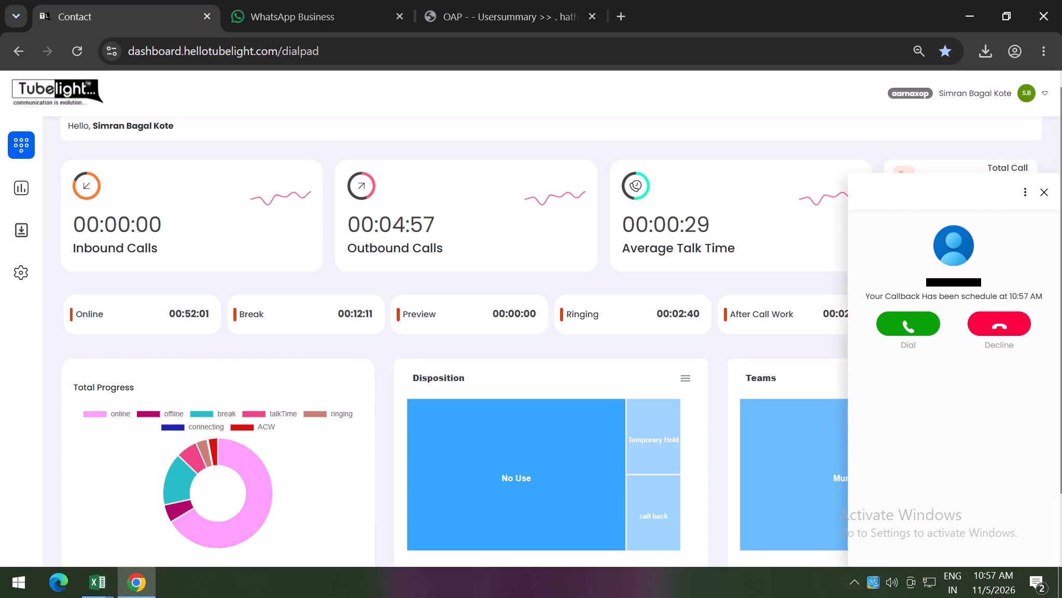
{"action": "left_click", "coordinate": [999, 323]}
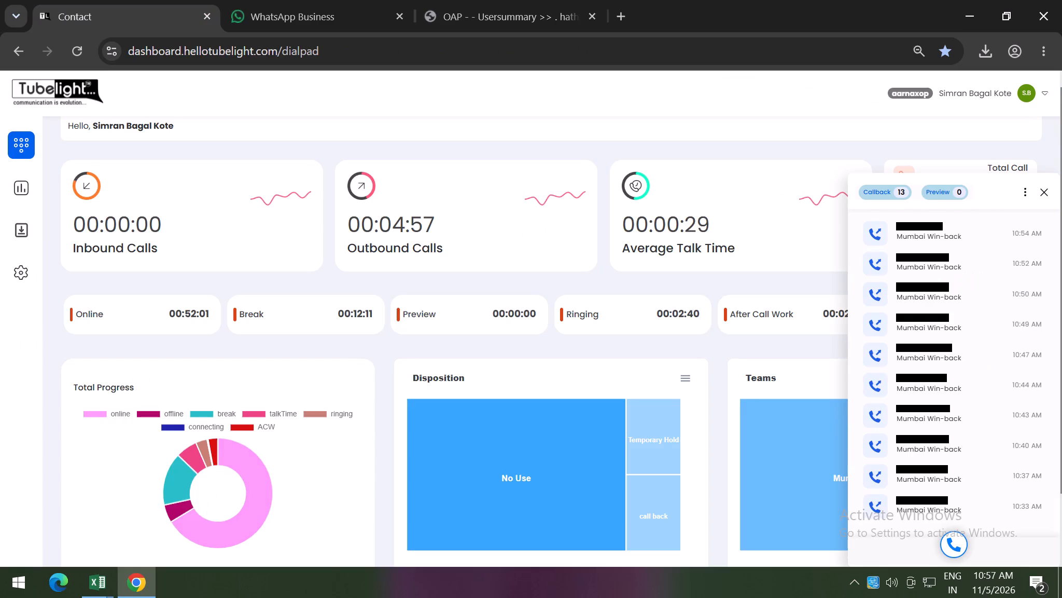
In the NOVEMBER GROSS DATA MONIKA workbook, enter the remark OUT OF STATION in column DI of row 1717.
{"action": "left_click", "coordinate": [102, 583]}
{"action": "left_click", "coordinate": [245, 520]}
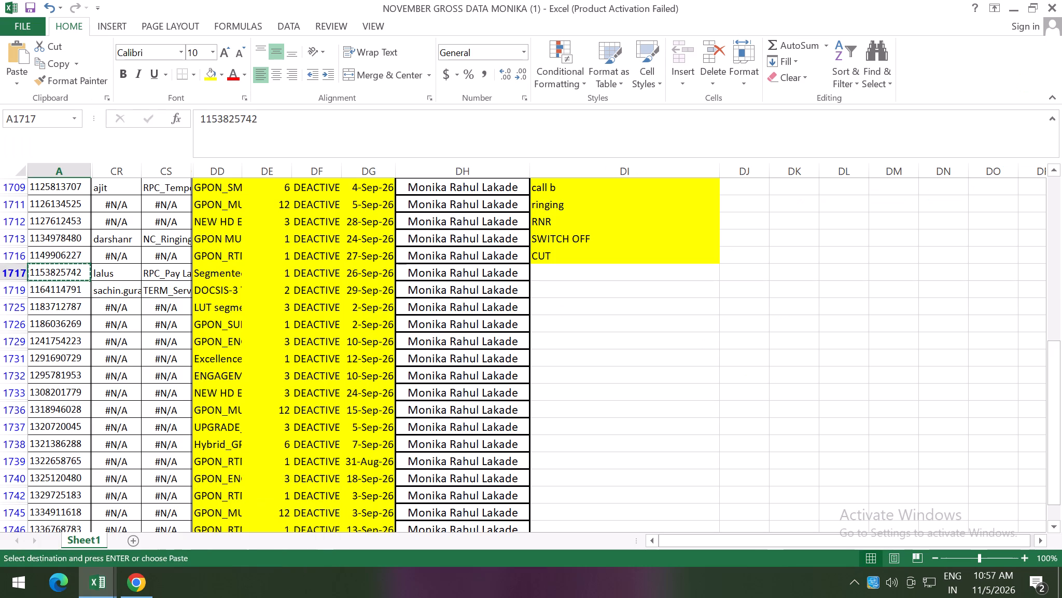
{"action": "left_click", "coordinate": [542, 280]}
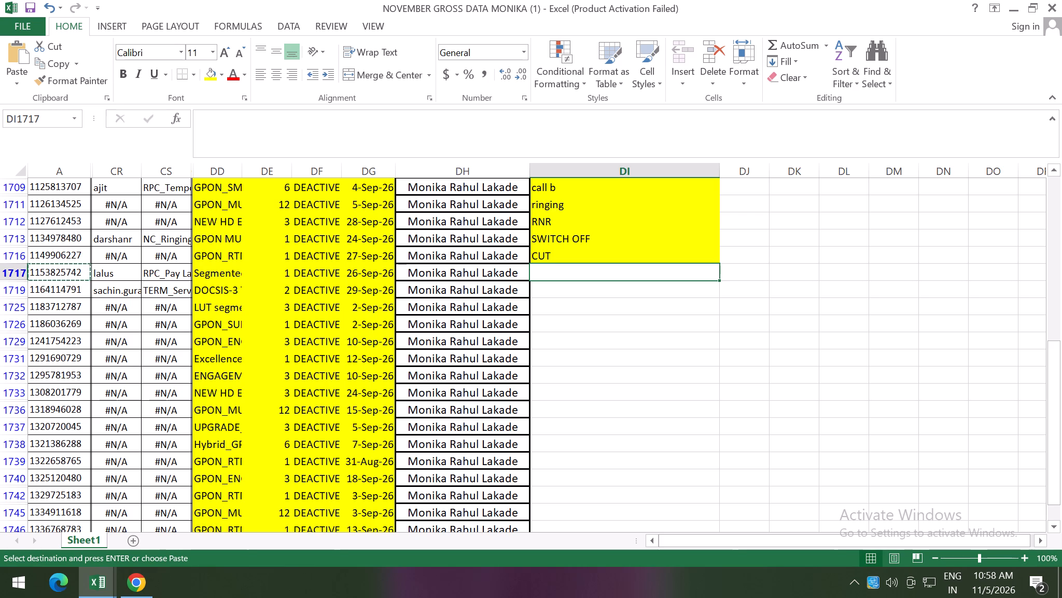
{"action": "type", "text": "OUT"}
{"action": "key", "text": "space"}
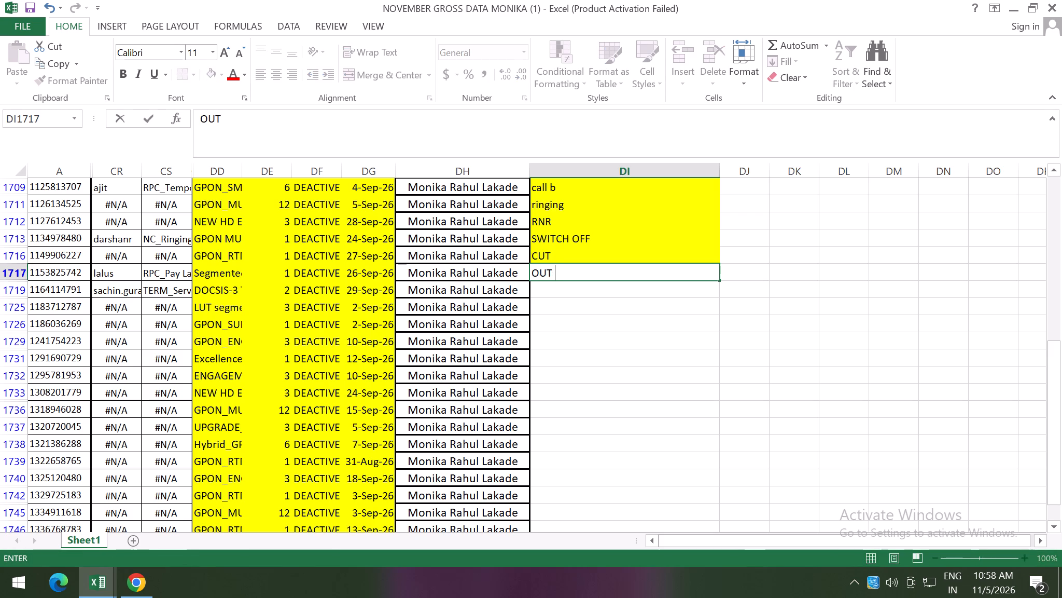
{"action": "type", "text": "OF"}
{"action": "key", "text": "space"}
{"action": "type", "text": "STATION"}
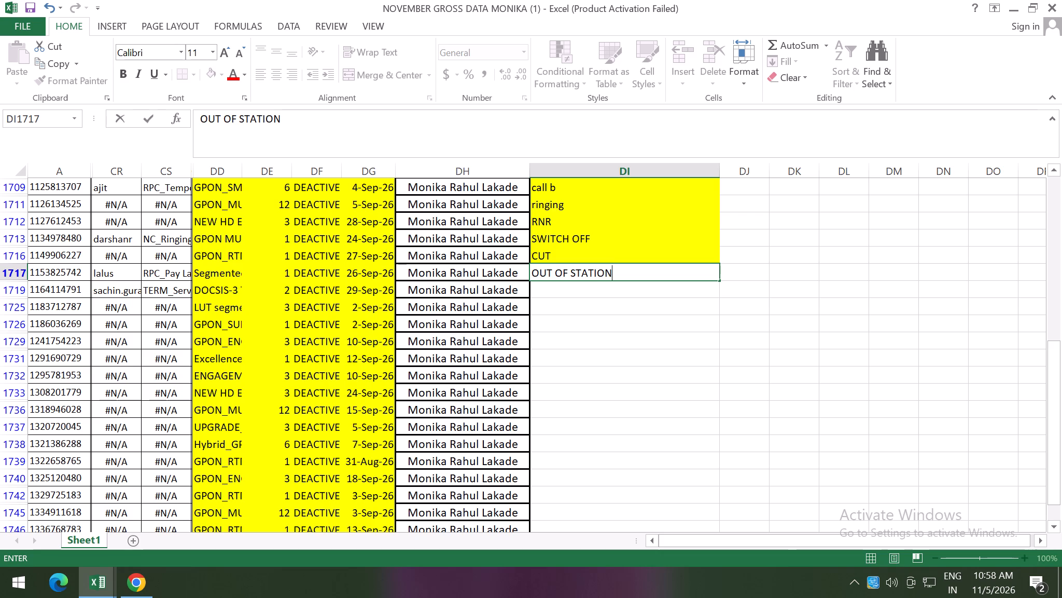
{"action": "left_click", "coordinate": [608, 301]}
{"action": "left_click", "coordinate": [608, 292]}
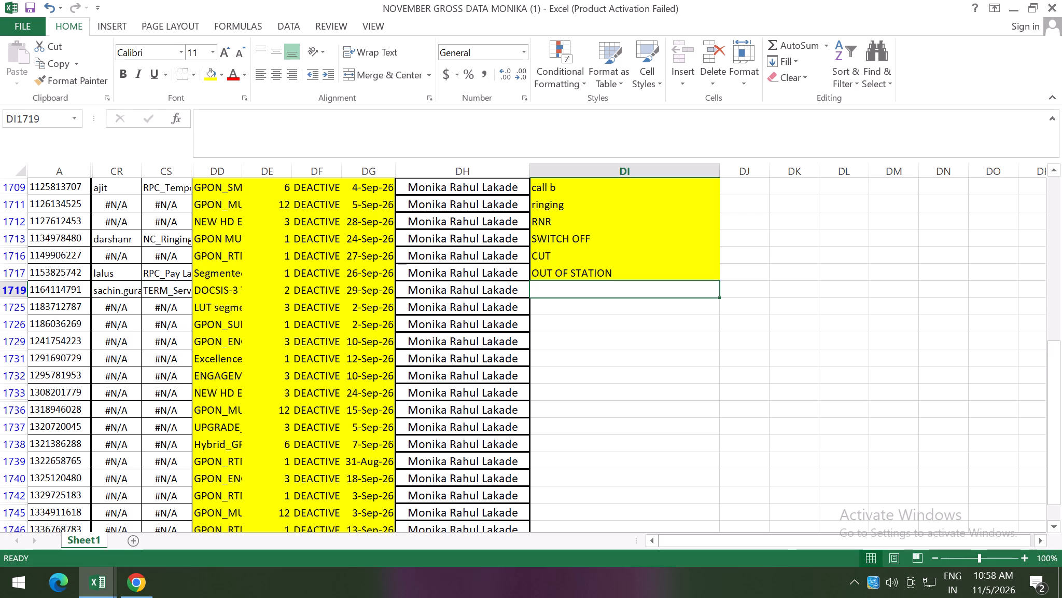
Select the next customer's account number in column A of row 1719.
{"action": "key", "text": "Left"}
{"action": "key", "text": "Left"}
{"action": "key", "text": "Left"}
{"action": "key", "text": "Left"}
{"action": "key", "text": "Left"}
{"action": "key", "text": "Left"}
{"action": "key", "text": "Left"}
{"action": "key", "text": "Left"}
{"action": "key", "text": "Left"}
{"action": "key", "text": "Left"}
{"action": "key", "text": "Left"}
{"action": "key", "text": "Left"}
{"action": "key", "text": "Left"}
{"action": "key", "text": "Left"}
{"action": "key", "text": "Left"}
{"action": "key", "text": "Left"}
{"action": "key", "text": "Left"}
{"action": "key", "text": "Left"}
{"action": "key", "text": "Left"}
{"action": "key", "text": "Left"}
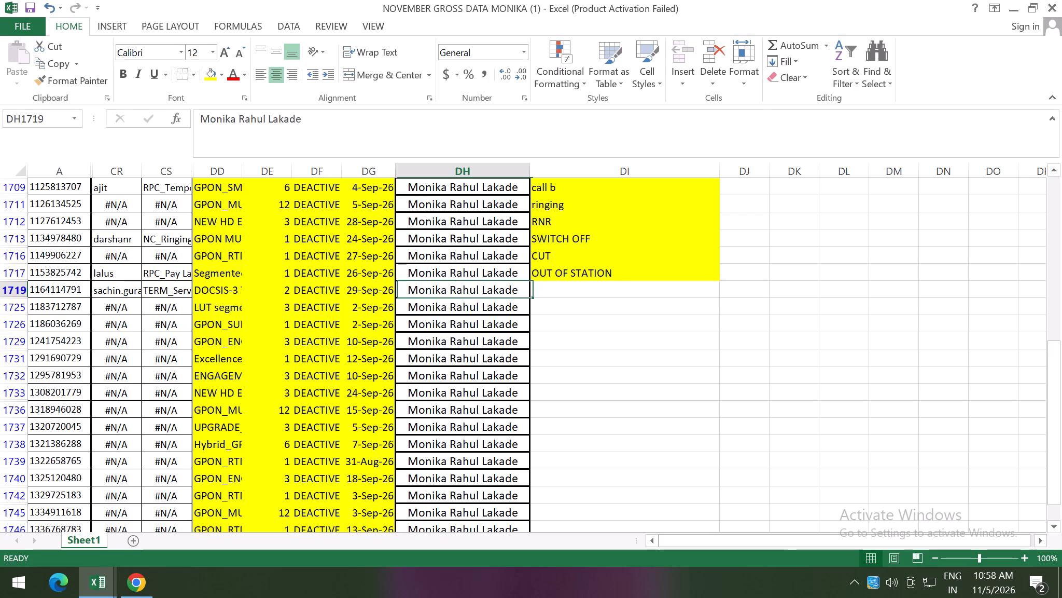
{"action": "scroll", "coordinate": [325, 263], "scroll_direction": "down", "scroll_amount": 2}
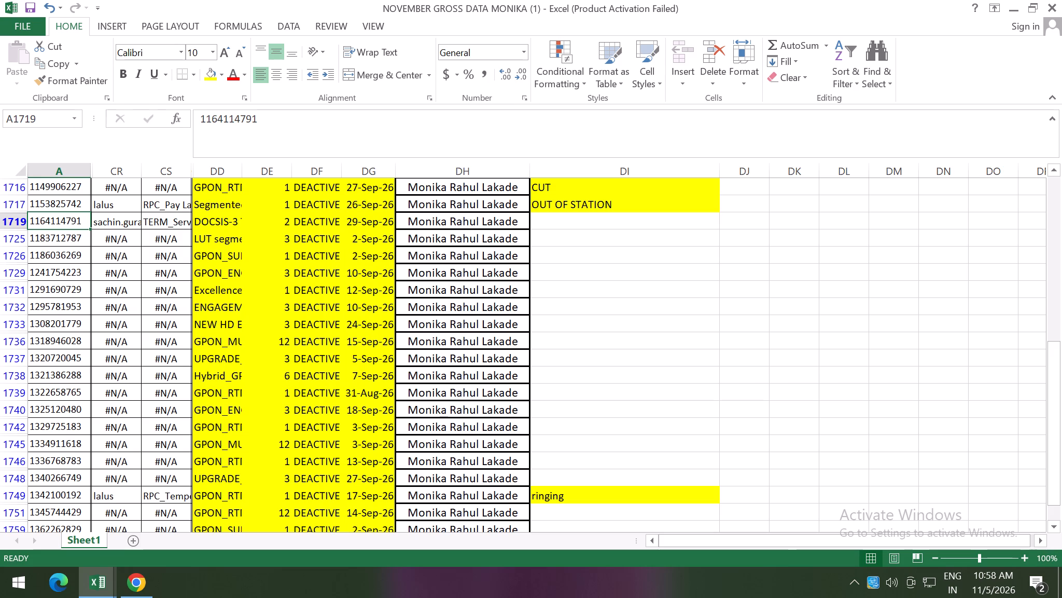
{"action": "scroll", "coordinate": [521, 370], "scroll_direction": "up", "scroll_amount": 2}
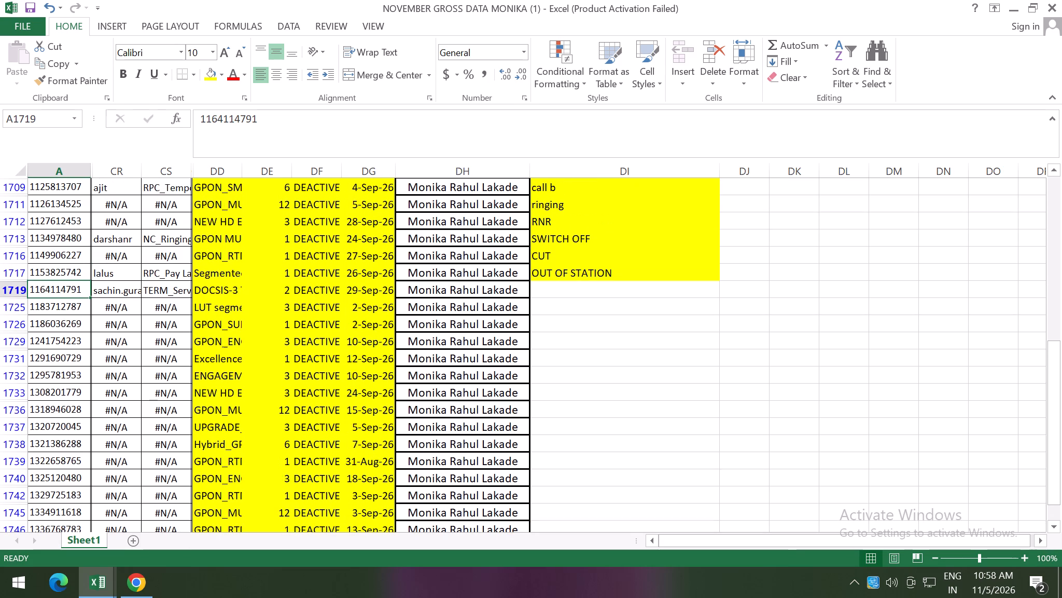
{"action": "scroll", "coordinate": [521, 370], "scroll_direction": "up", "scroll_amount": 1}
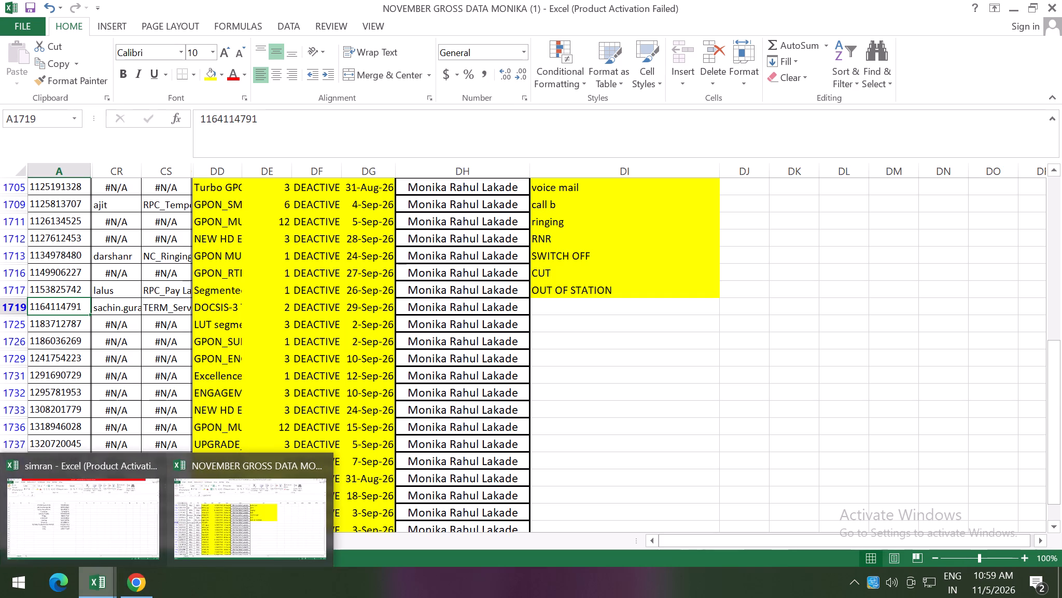
Bring up the open Excel workbooks to choose between them.
{"action": "double_click", "coordinate": [93, 586]}
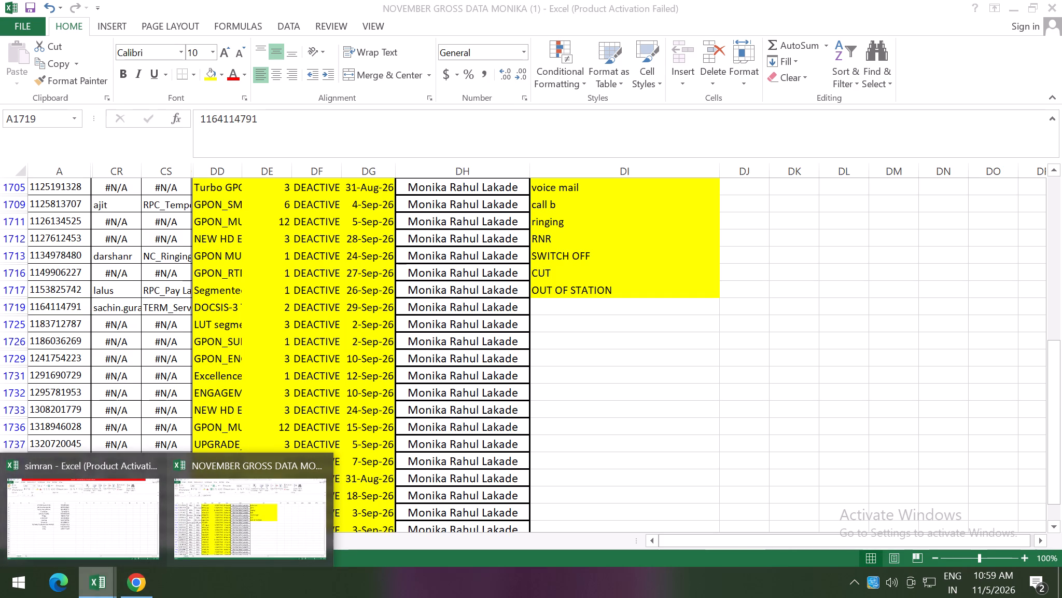
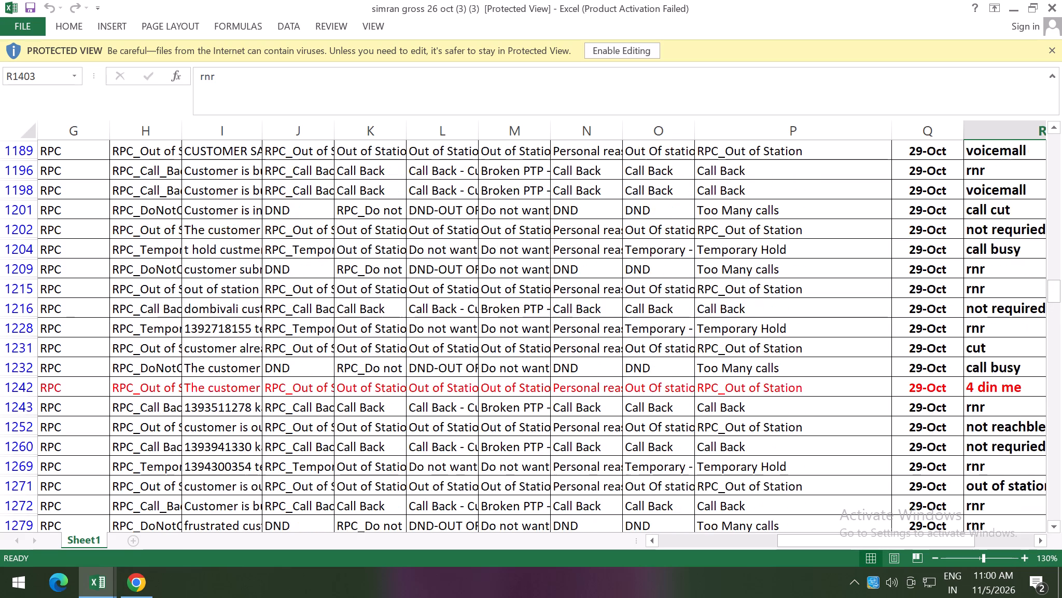
In the simran gross 26 oct workbook, review the filtered RPC call records and their column R remarks back to the header row.
{"action": "scroll", "coordinate": [907, 291], "scroll_direction": "up", "scroll_amount": 18}
{"action": "scroll", "coordinate": [907, 291], "scroll_direction": "up", "scroll_amount": 6}
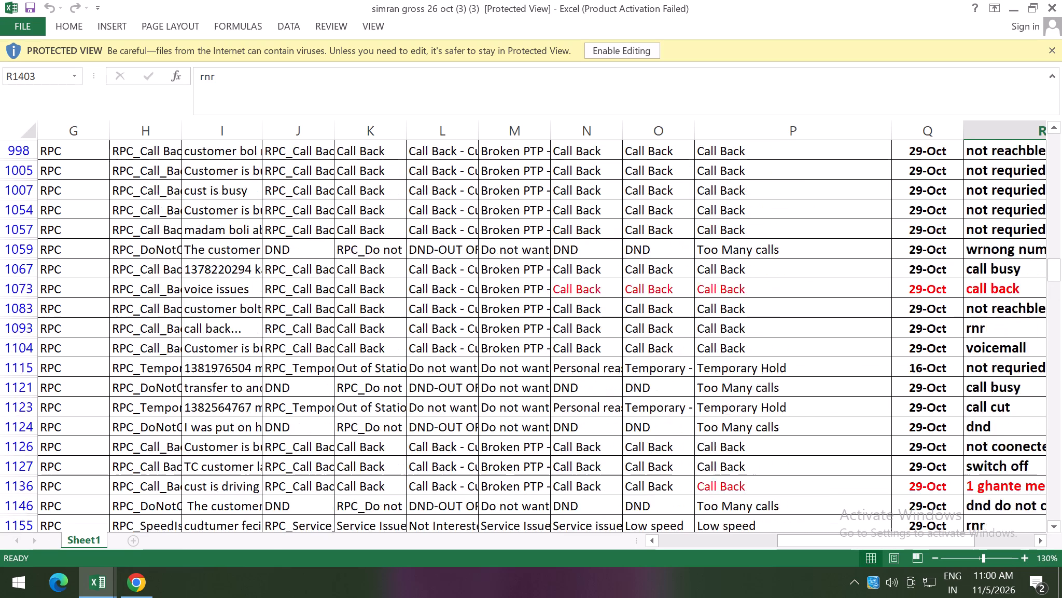
{"action": "scroll", "coordinate": [907, 291], "scroll_direction": "up", "scroll_amount": 10}
{"action": "scroll", "coordinate": [719, 297], "scroll_direction": "up", "scroll_amount": 7}
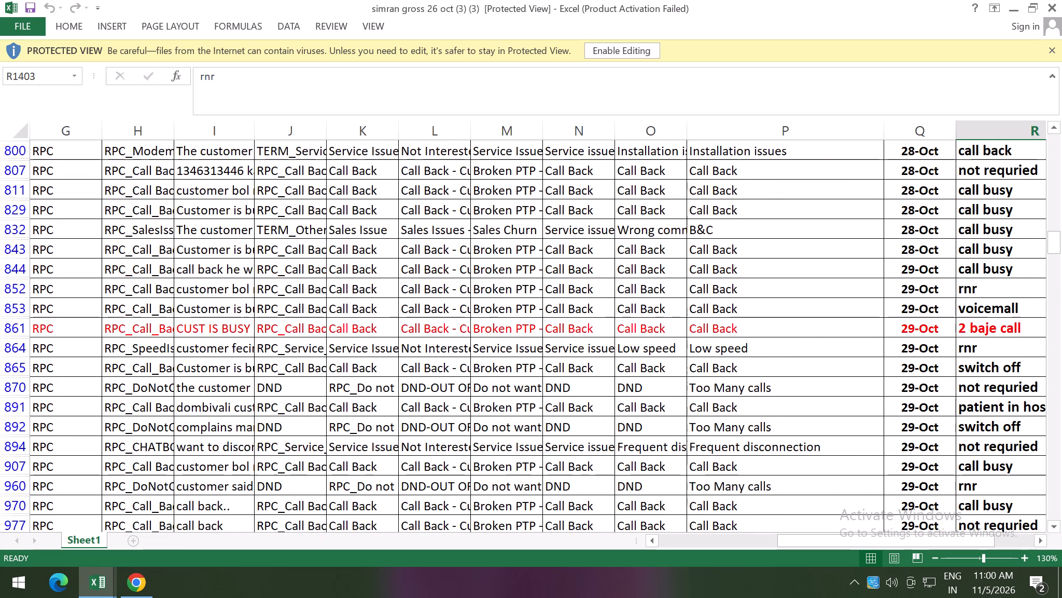
{"action": "scroll", "coordinate": [719, 297], "scroll_direction": "up", "scroll_amount": 18}
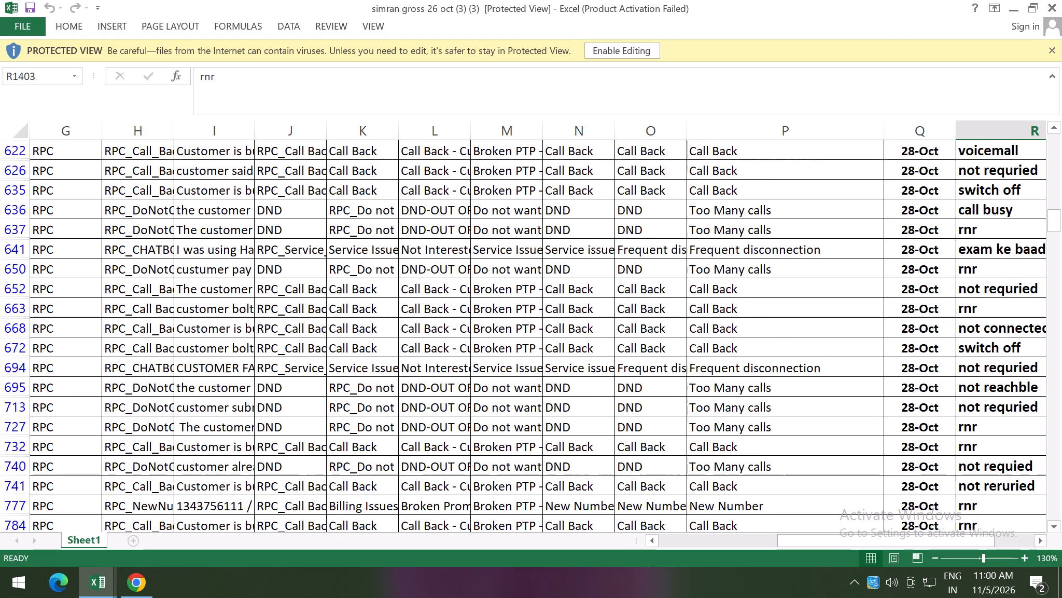
{"action": "scroll", "coordinate": [719, 297], "scroll_direction": "up", "scroll_amount": 14}
{"action": "scroll", "coordinate": [719, 297], "scroll_direction": "up", "scroll_amount": 8}
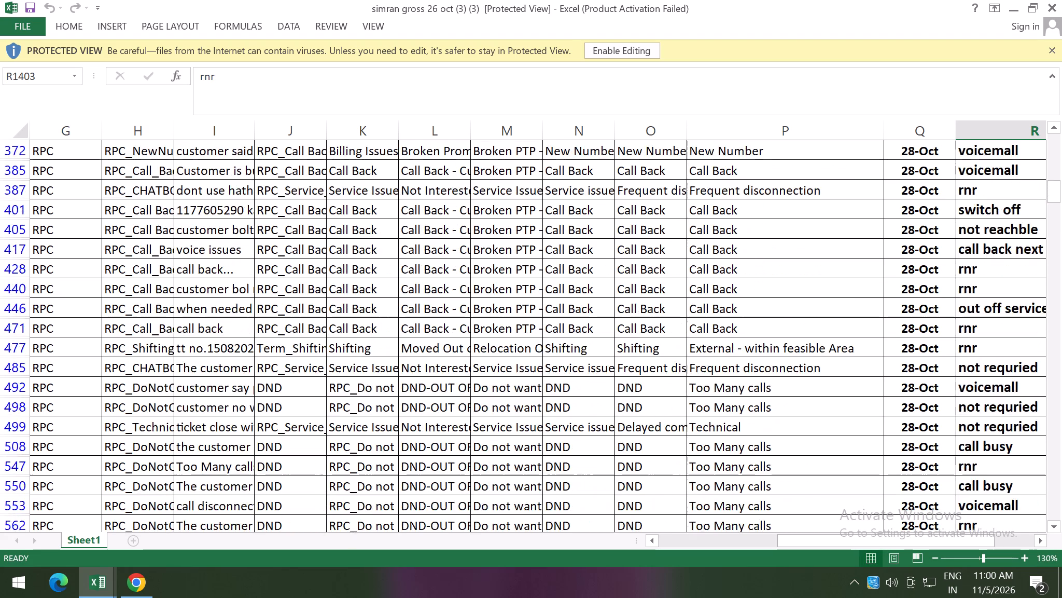
{"action": "scroll", "coordinate": [719, 297], "scroll_direction": "up", "scroll_amount": 12}
{"action": "scroll", "coordinate": [346, 202], "scroll_direction": "up", "scroll_amount": 4}
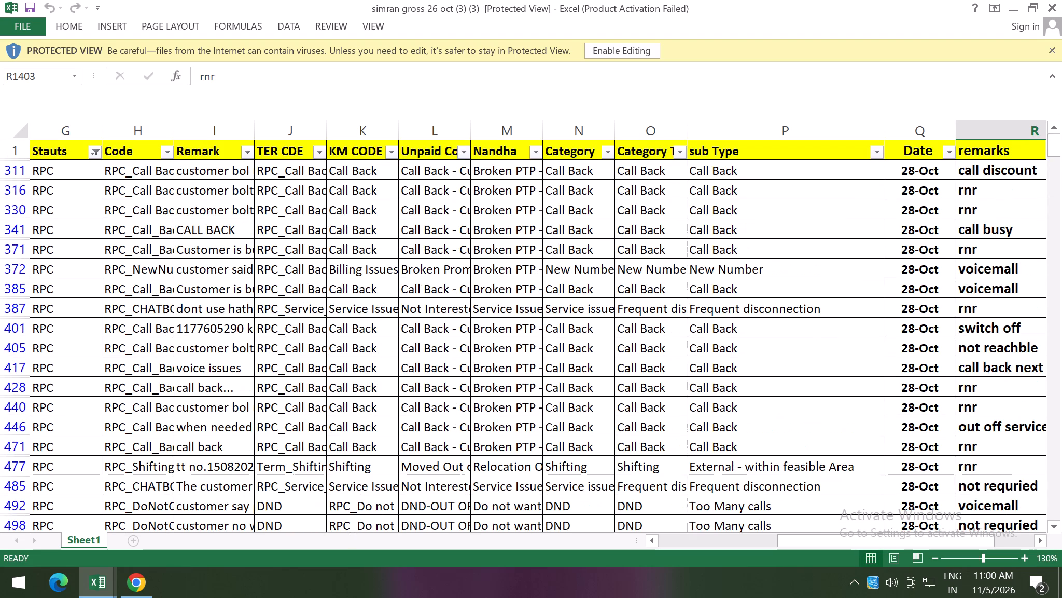
{"action": "scroll", "coordinate": [369, 198], "scroll_direction": "up", "scroll_amount": 4}
{"action": "scroll", "coordinate": [160, 201], "scroll_direction": "up", "scroll_amount": 3}
Examine the first filtered record, row 311, from its status and remarks back to its account number in column A.
{"action": "left_click", "coordinate": [61, 170]}
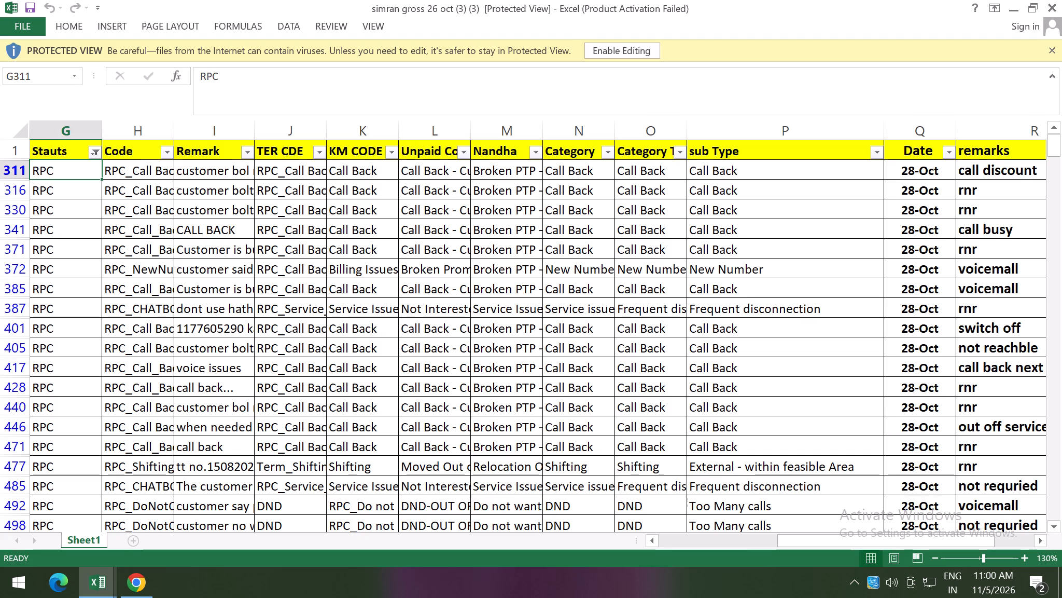
{"action": "left_click", "coordinate": [977, 175]}
{"action": "key", "text": "Right"}
{"action": "key", "text": "Right"}
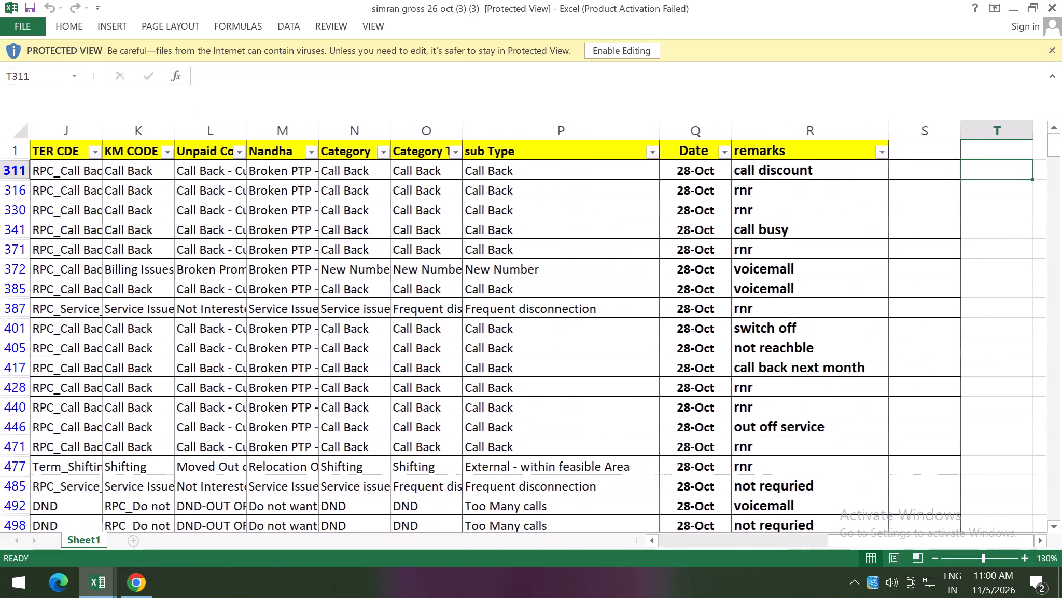
{"action": "key", "text": "Right"}
{"action": "key", "text": "Left"}
{"action": "key", "text": "Left"}
{"action": "key", "text": "Left"}
{"action": "key", "text": "Left"}
{"action": "key", "text": "Left"}
{"action": "key", "text": "Left"}
{"action": "key", "text": "Left"}
{"action": "key", "text": "Left"}
{"action": "key", "text": "Left"}
{"action": "key", "text": "Left"}
{"action": "key", "text": "Left"}
{"action": "key", "text": "Left"}
{"action": "key", "text": "Left"}
{"action": "key", "text": "Left"}
{"action": "key", "text": "Left"}
{"action": "key", "text": "Left"}
{"action": "key", "text": "Left"}
{"action": "key", "text": "Left"}
{"action": "key", "text": "Left"}
{"action": "key", "text": "Left"}
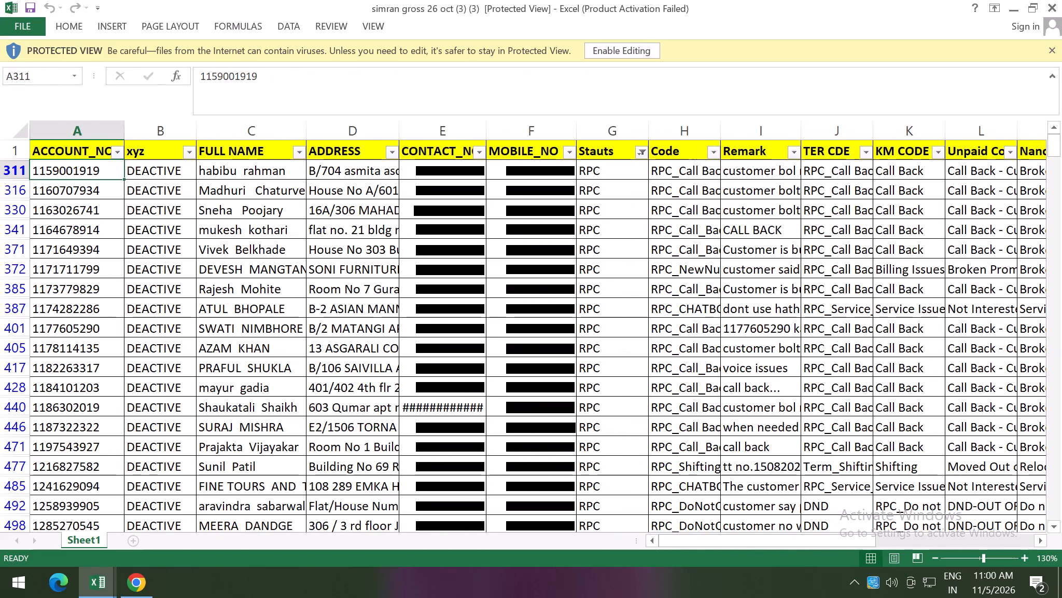
{"action": "scroll", "coordinate": [962, 275], "scroll_direction": "up", "scroll_amount": 1}
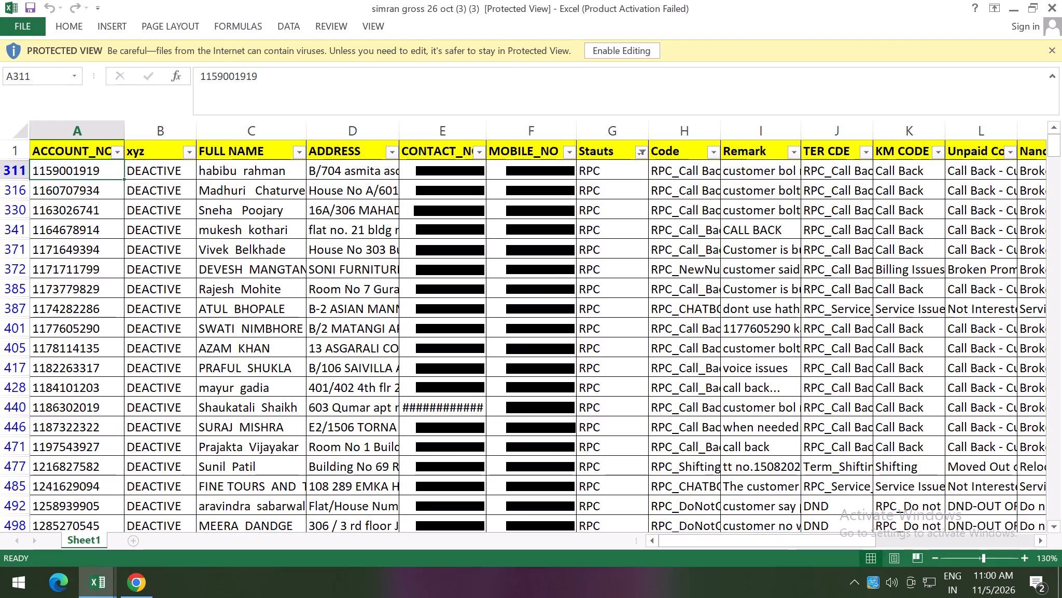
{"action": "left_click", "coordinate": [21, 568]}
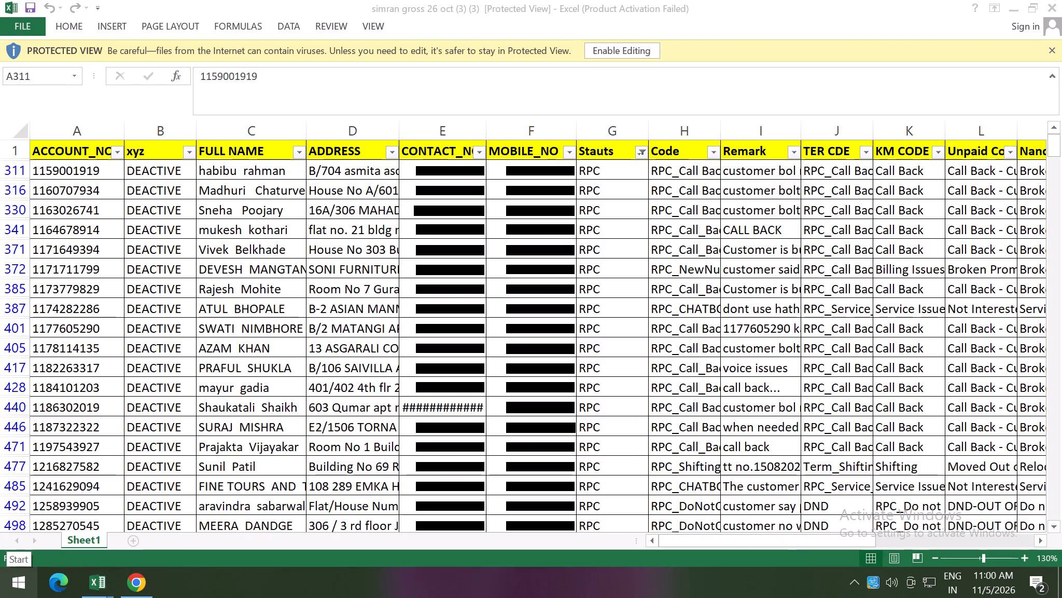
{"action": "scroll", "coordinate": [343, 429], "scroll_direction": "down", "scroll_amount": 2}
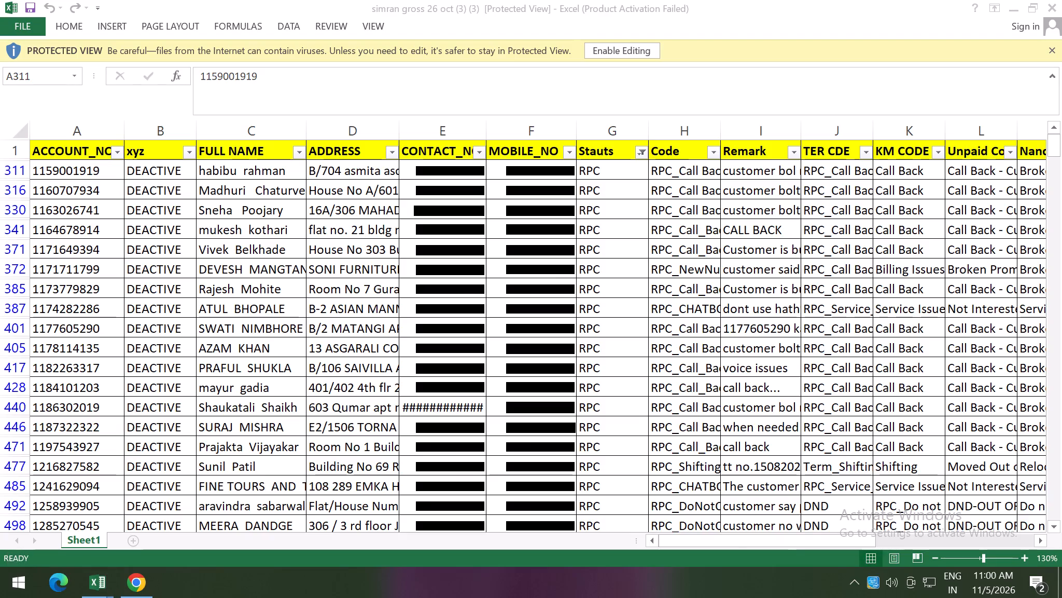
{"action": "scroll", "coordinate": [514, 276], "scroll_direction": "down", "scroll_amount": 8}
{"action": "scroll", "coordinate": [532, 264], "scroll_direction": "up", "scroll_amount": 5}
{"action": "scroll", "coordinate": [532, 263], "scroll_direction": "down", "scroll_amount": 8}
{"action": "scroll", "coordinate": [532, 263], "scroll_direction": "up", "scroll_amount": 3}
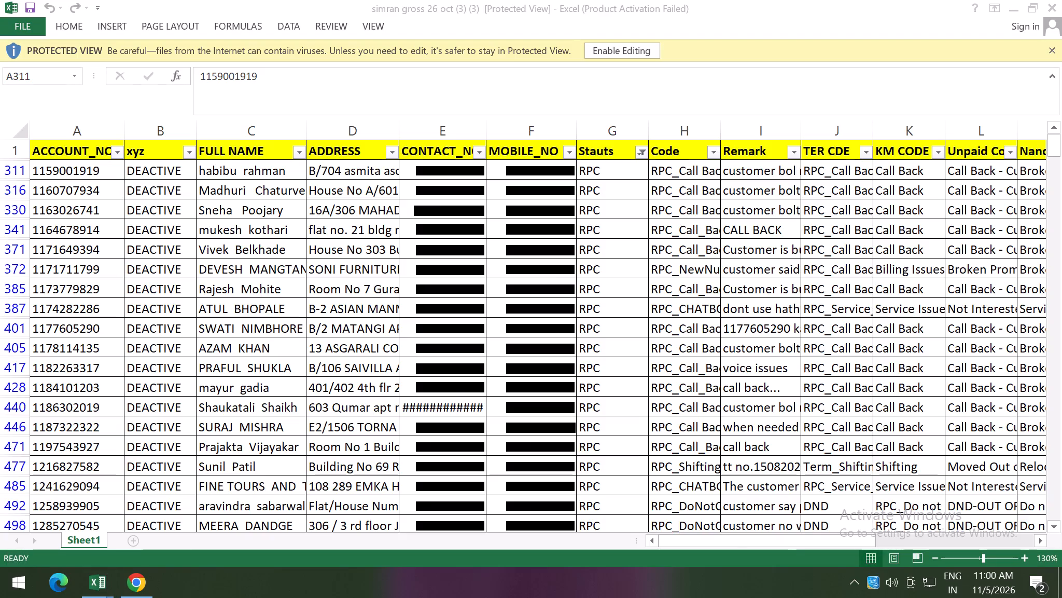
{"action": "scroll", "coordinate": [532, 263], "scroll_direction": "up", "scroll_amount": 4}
Examine the record in row 372 from its mobile number across to its column R remark.
{"action": "double_click", "coordinate": [534, 262]}
{"action": "scroll", "coordinate": [688, 234], "scroll_direction": "down", "scroll_amount": 5}
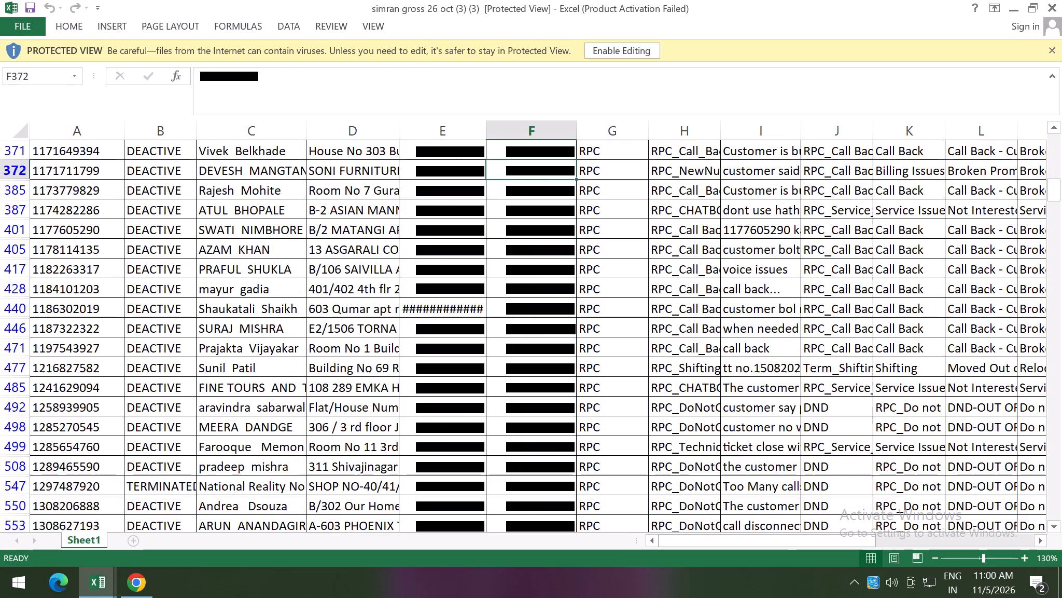
{"action": "scroll", "coordinate": [688, 234], "scroll_direction": "down", "scroll_amount": 1}
{"action": "key", "text": "Right"}
{"action": "key", "text": "Right"}
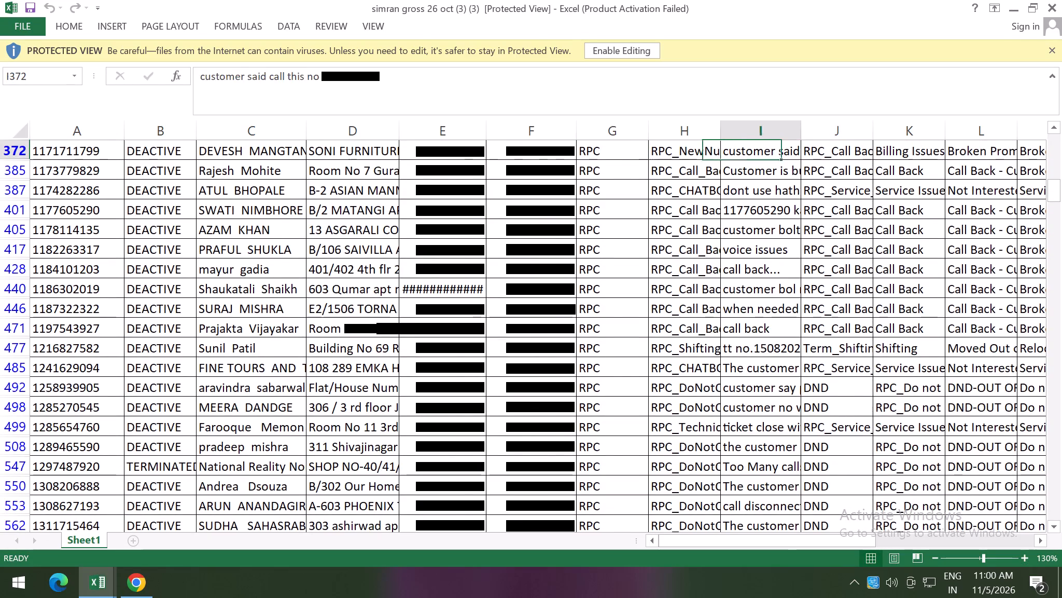
{"action": "key", "text": "Right"}
{"action": "key", "text": "Right"}
{"action": "key", "text": "Right"}
{"action": "key", "text": "Right"}
{"action": "key", "text": "Right"}
{"action": "key", "text": "Right"}
{"action": "key", "text": "Right"}
{"action": "key", "text": "Right"}
{"action": "key", "text": "Right"}
{"action": "key", "text": "Right"}
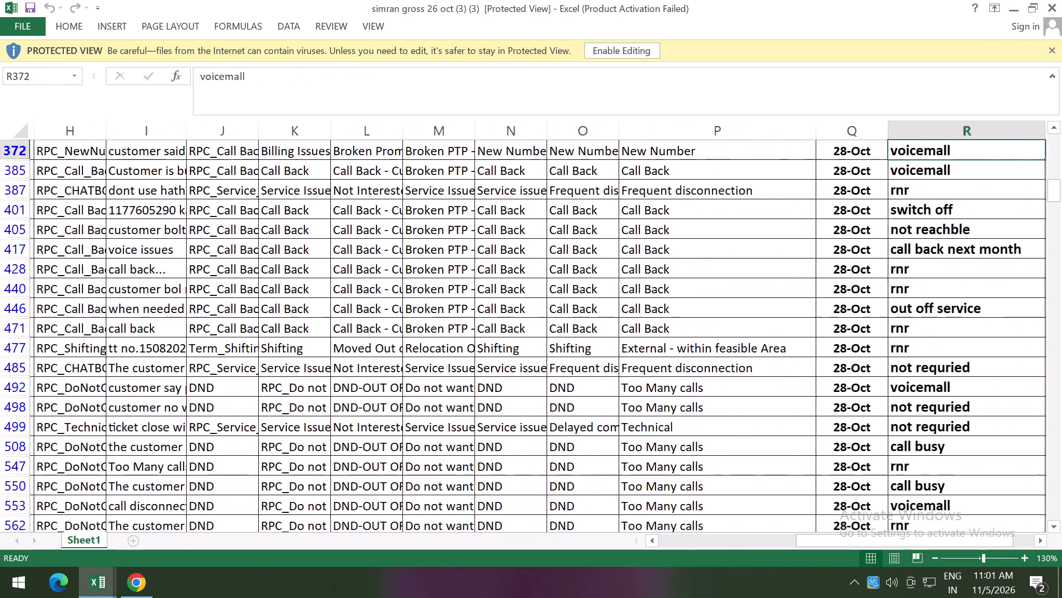
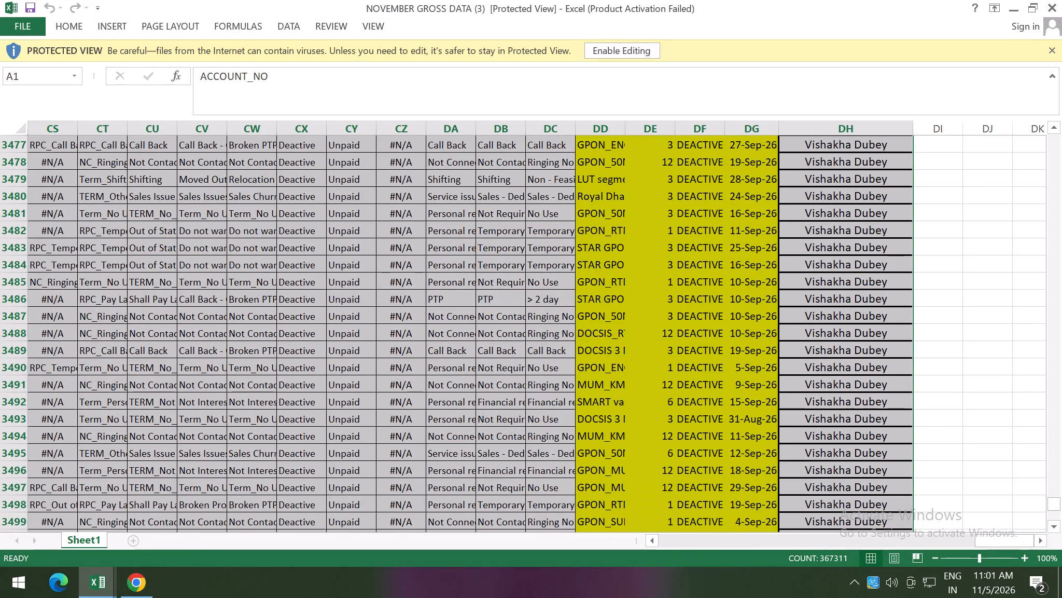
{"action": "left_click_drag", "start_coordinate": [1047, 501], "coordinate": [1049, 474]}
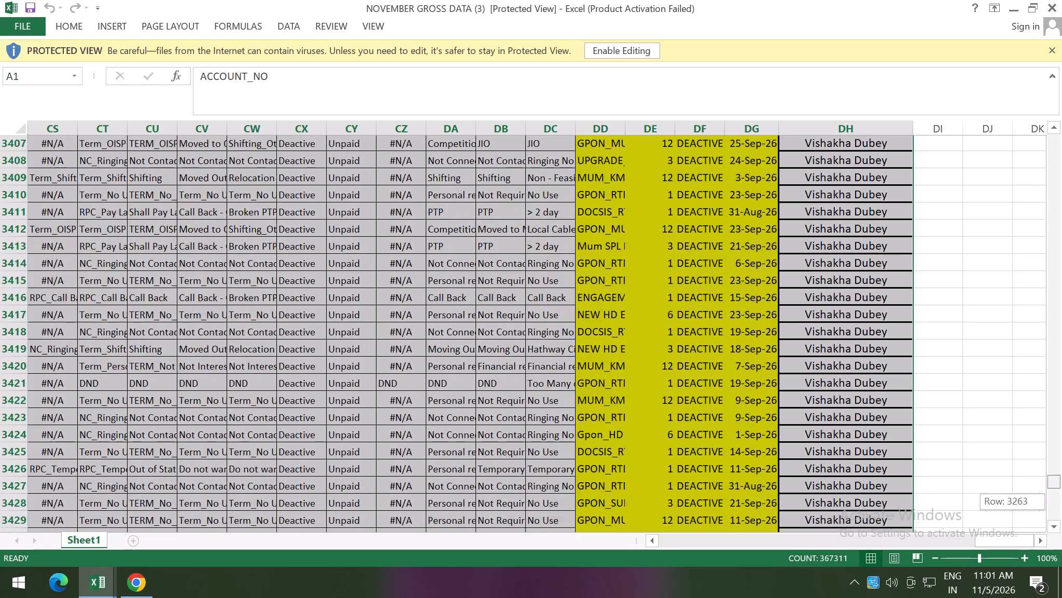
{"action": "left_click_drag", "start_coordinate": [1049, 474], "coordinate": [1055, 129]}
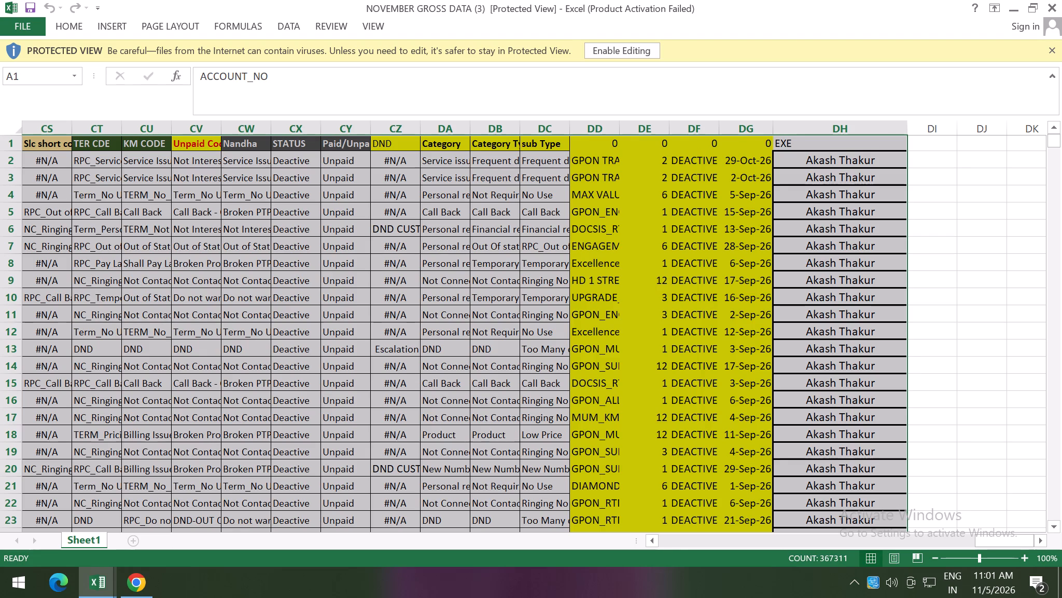
{"action": "left_click", "coordinate": [95, 588]}
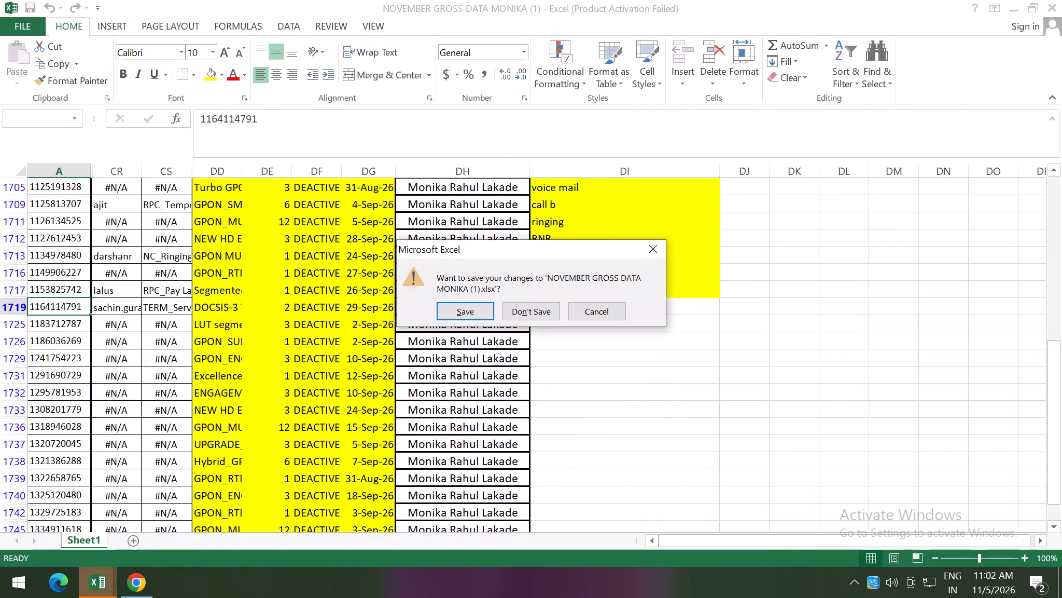
{"action": "left_click", "coordinate": [466, 312]}
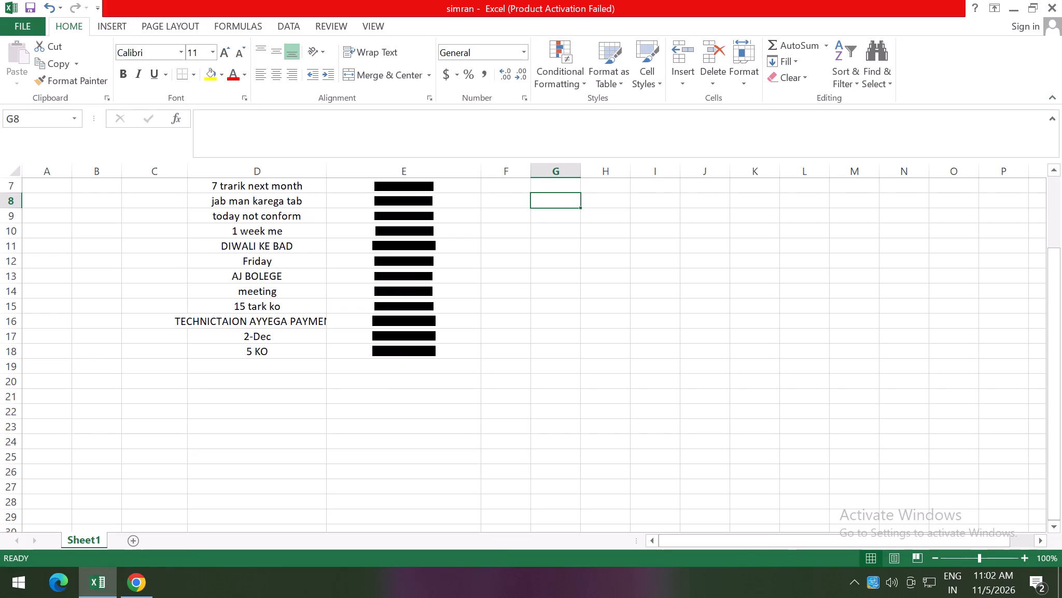
Bring up the file management and information page for the simran workbook.
{"action": "left_click", "coordinate": [18, 27]}
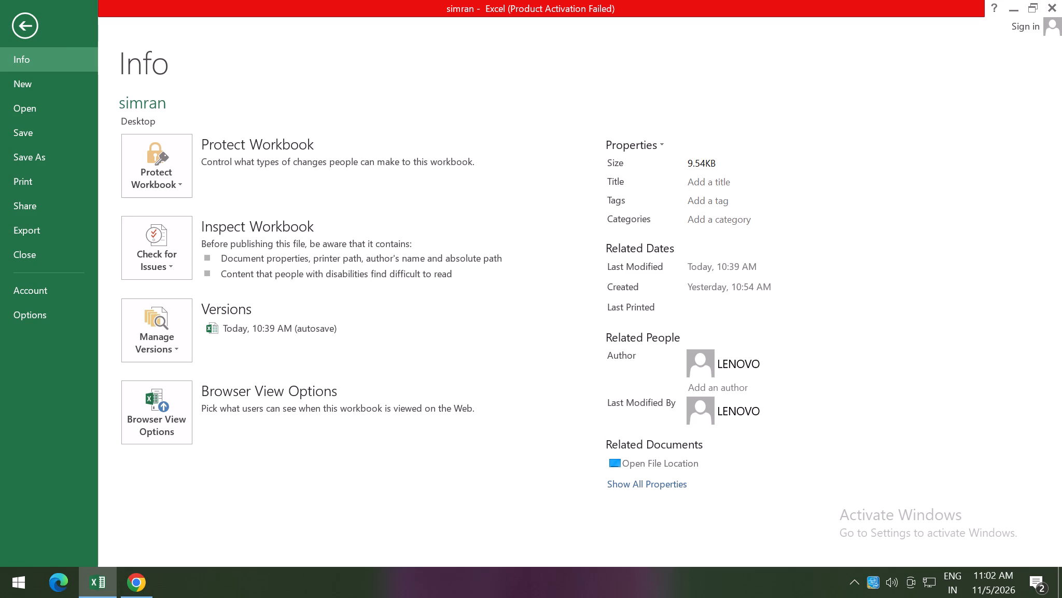
Save the simran workbook to the Downloads folder as simran gross 26 oct (3) (3), replacing the existing file.
{"action": "left_click", "coordinate": [44, 152]}
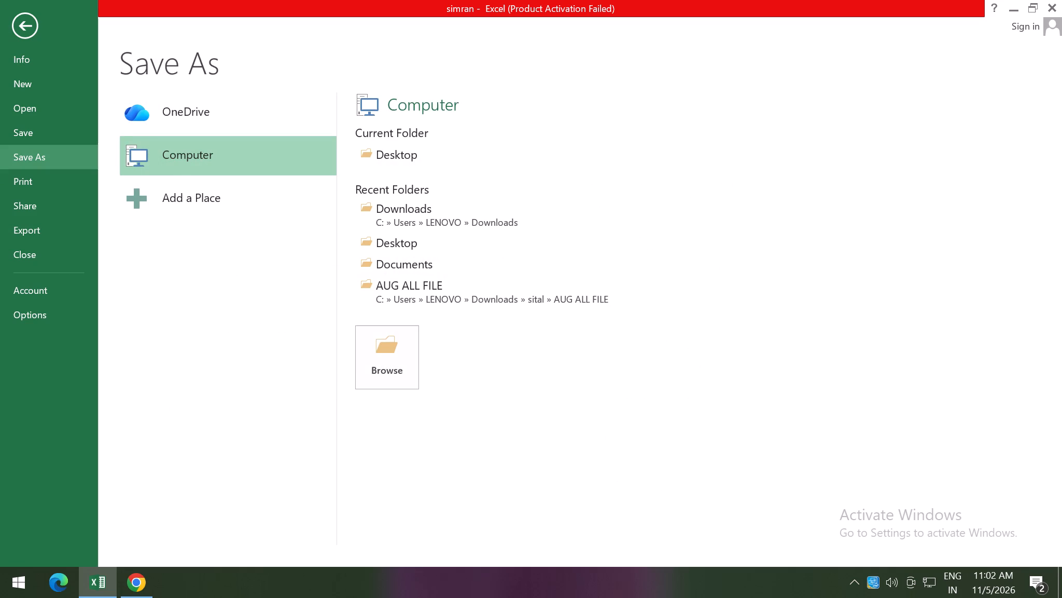
{"action": "left_click", "coordinate": [385, 211]}
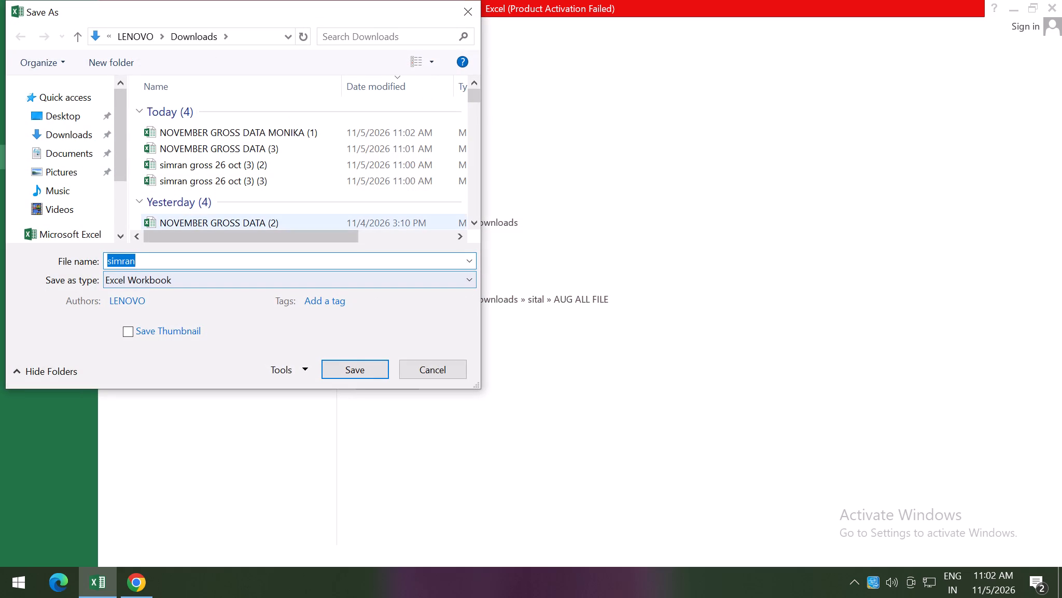
{"action": "left_click", "coordinate": [246, 180]}
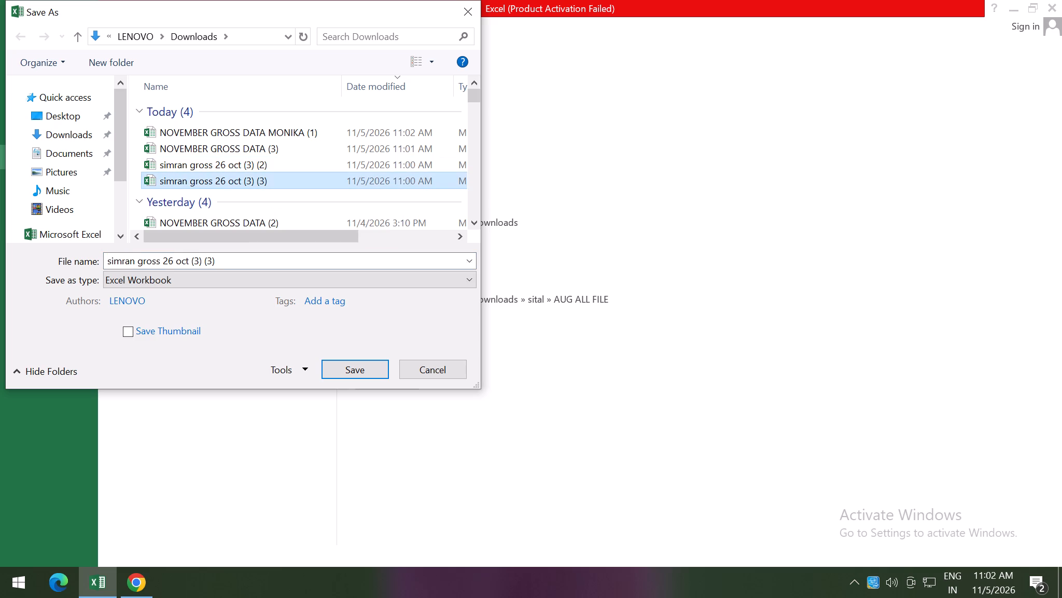
{"action": "left_click", "coordinate": [338, 366]}
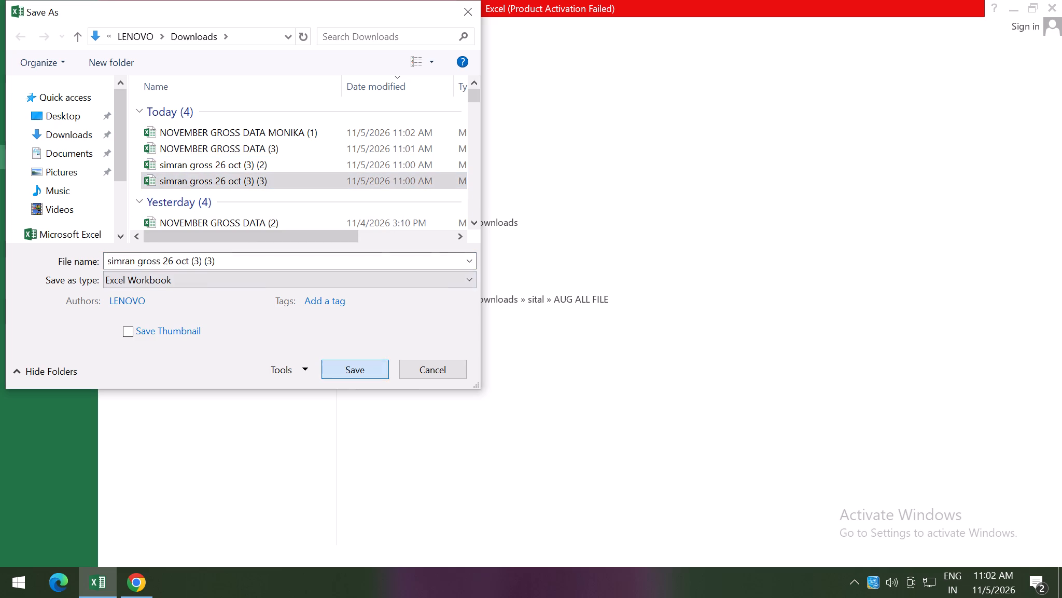
{"action": "left_click", "coordinate": [564, 297]}
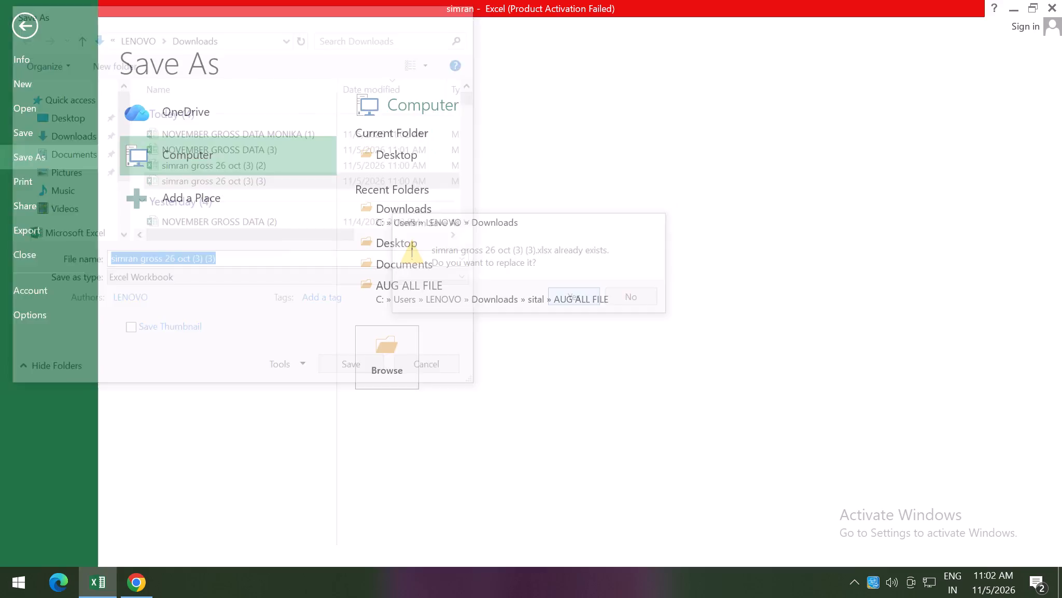
{"action": "scroll", "coordinate": [528, 322], "scroll_direction": "up", "scroll_amount": 6}
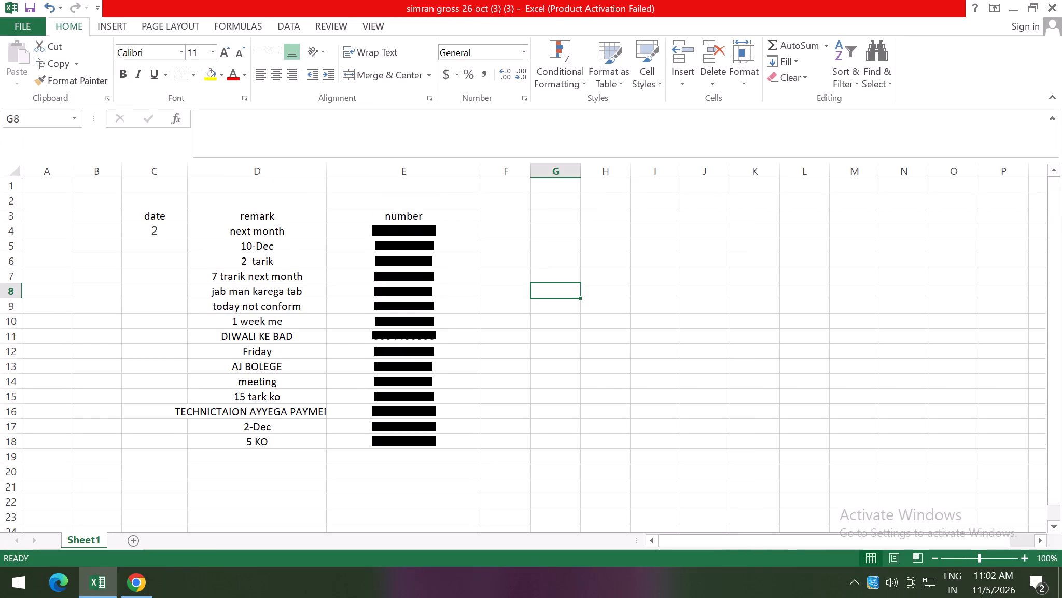
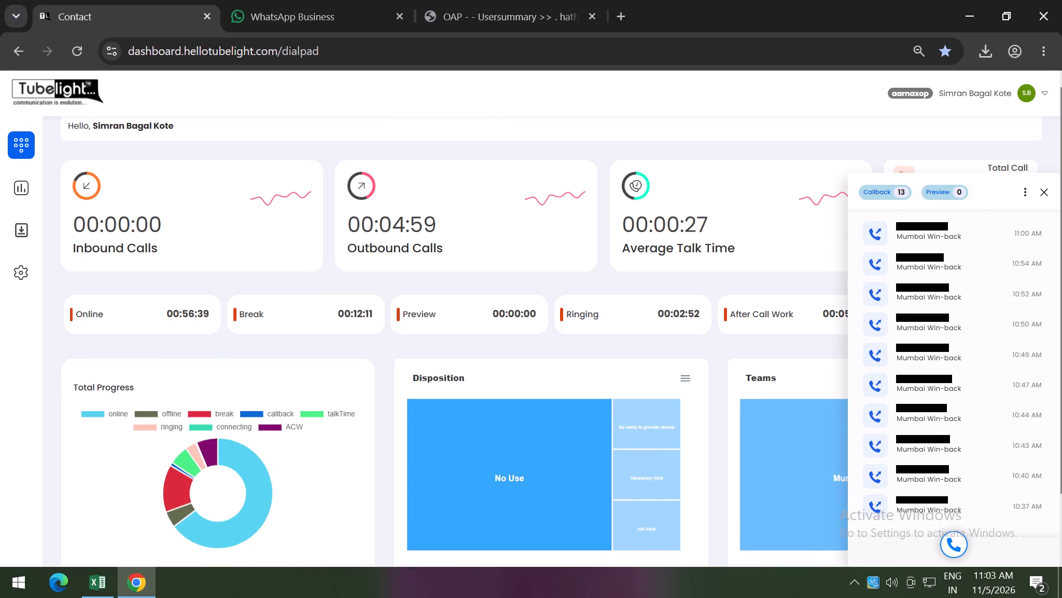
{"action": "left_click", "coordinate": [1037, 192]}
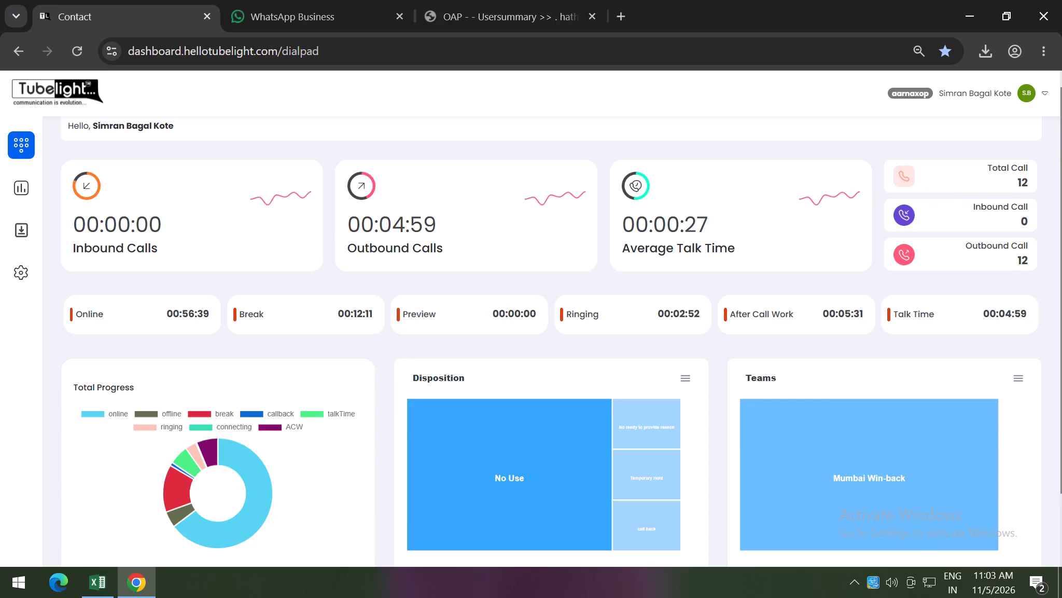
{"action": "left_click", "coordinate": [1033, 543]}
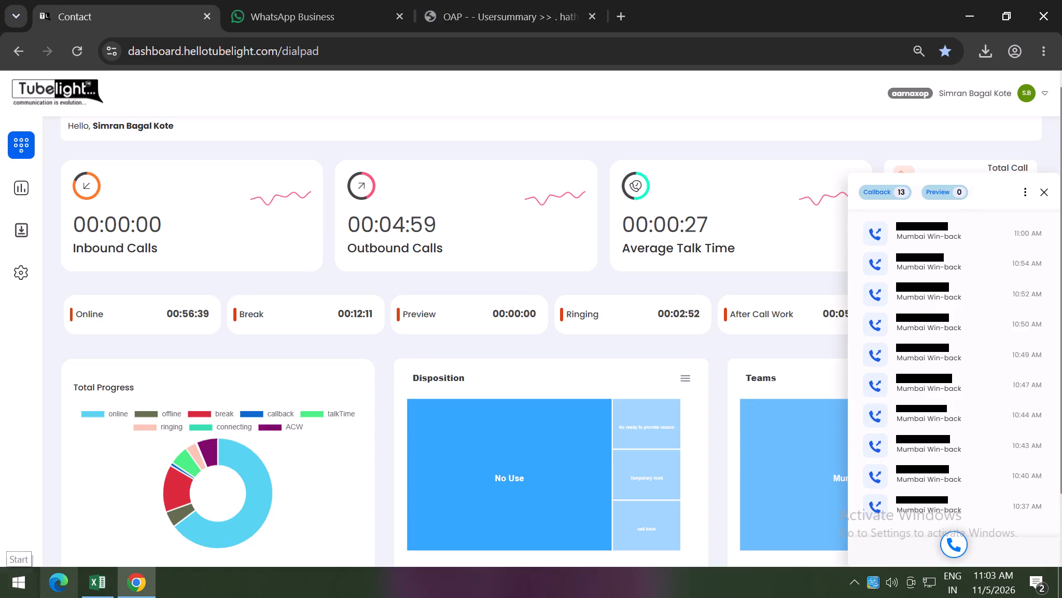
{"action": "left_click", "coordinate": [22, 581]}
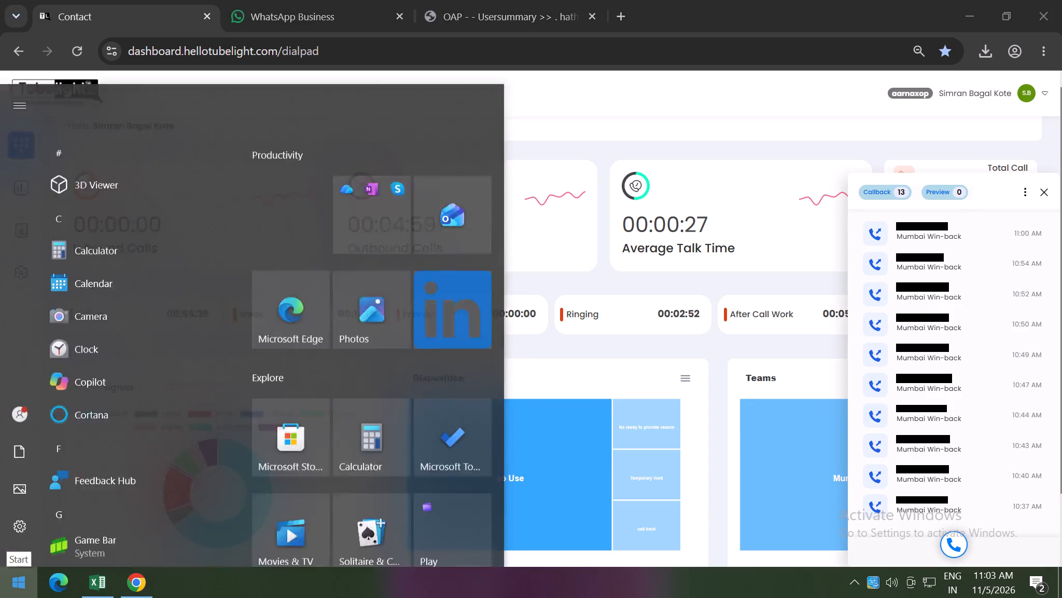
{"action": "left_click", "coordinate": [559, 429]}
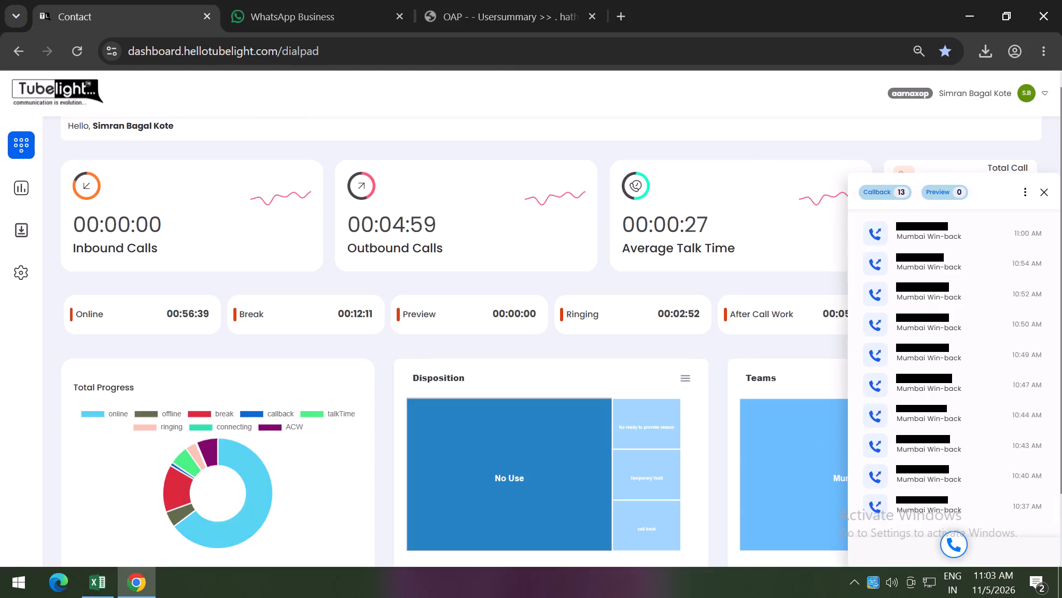
Close Chrome and the open Excel workbooks, including simran gross 26 oct (3) (3).
{"action": "double_click", "coordinate": [1038, 12]}
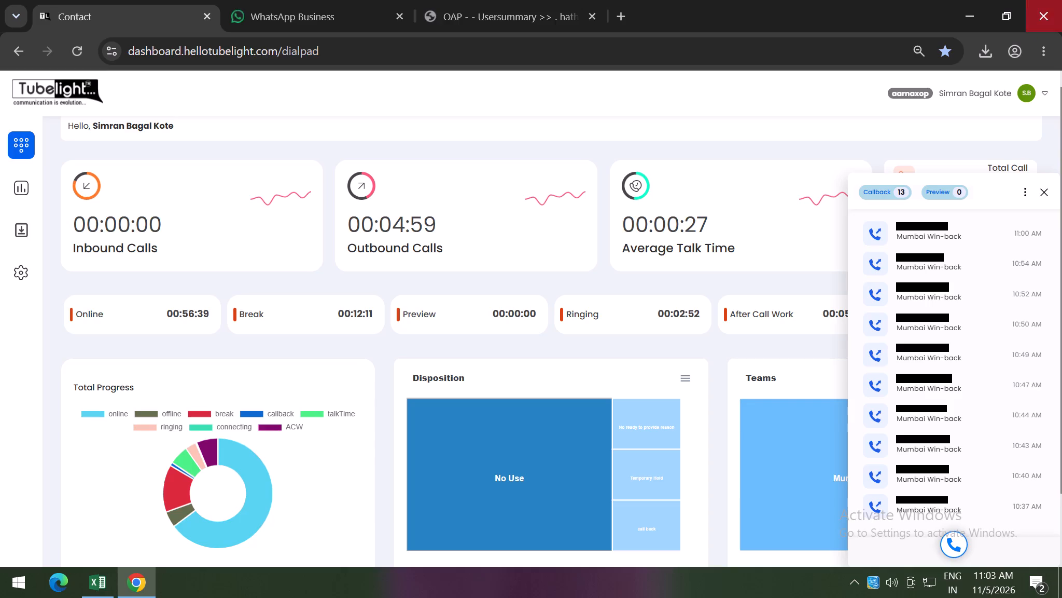
{"action": "left_click", "coordinate": [1038, 12]}
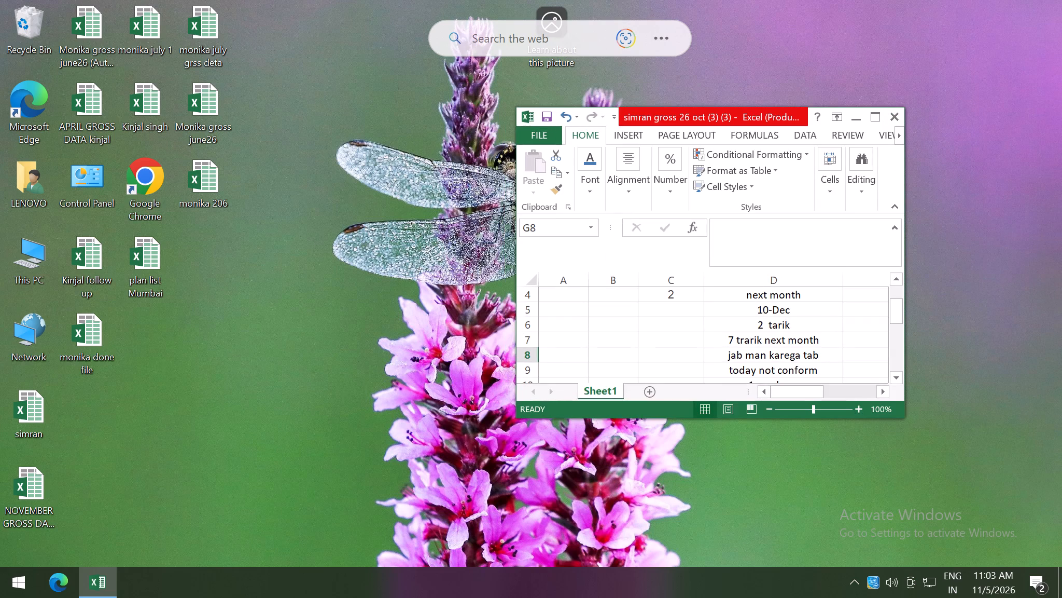
{"action": "left_click", "coordinate": [893, 114]}
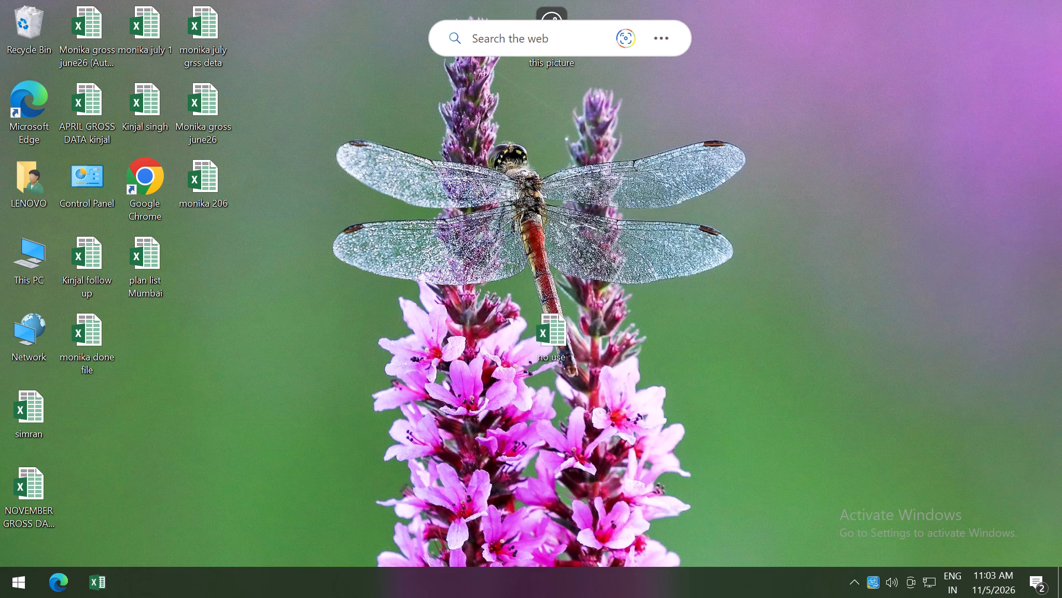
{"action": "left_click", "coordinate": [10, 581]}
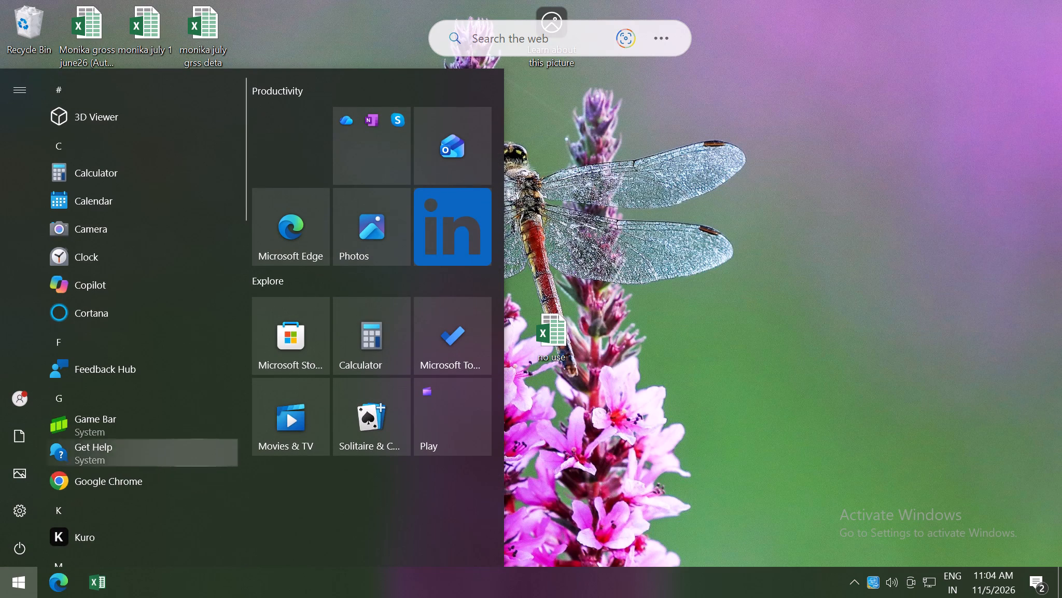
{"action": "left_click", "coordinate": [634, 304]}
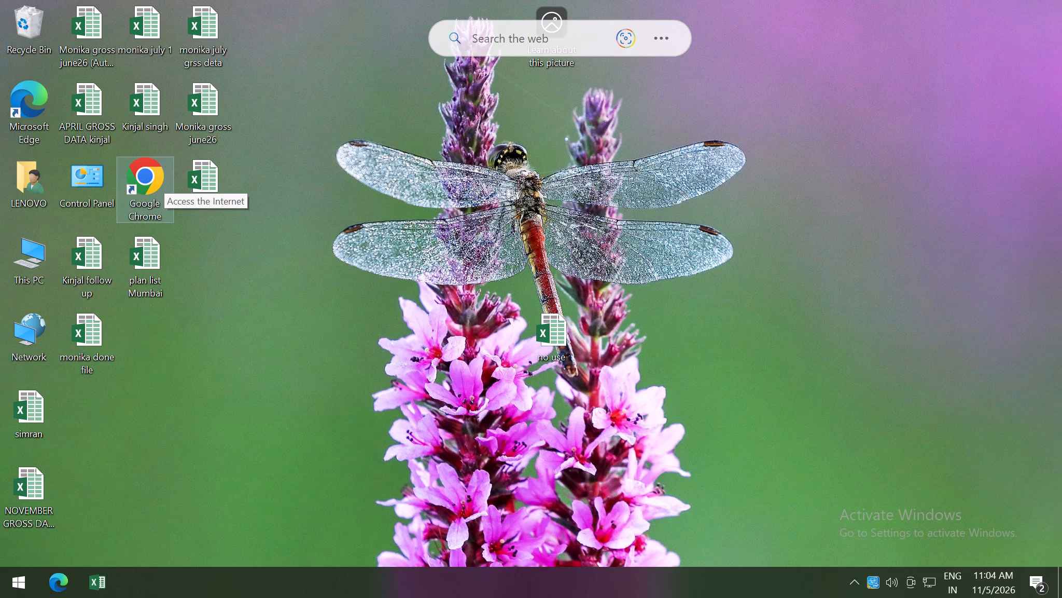
Reopen Excel and open the recent workbook simran gross 26 oct (3) (3) from Downloads to review its remarks list.
{"action": "left_click", "coordinate": [100, 585]}
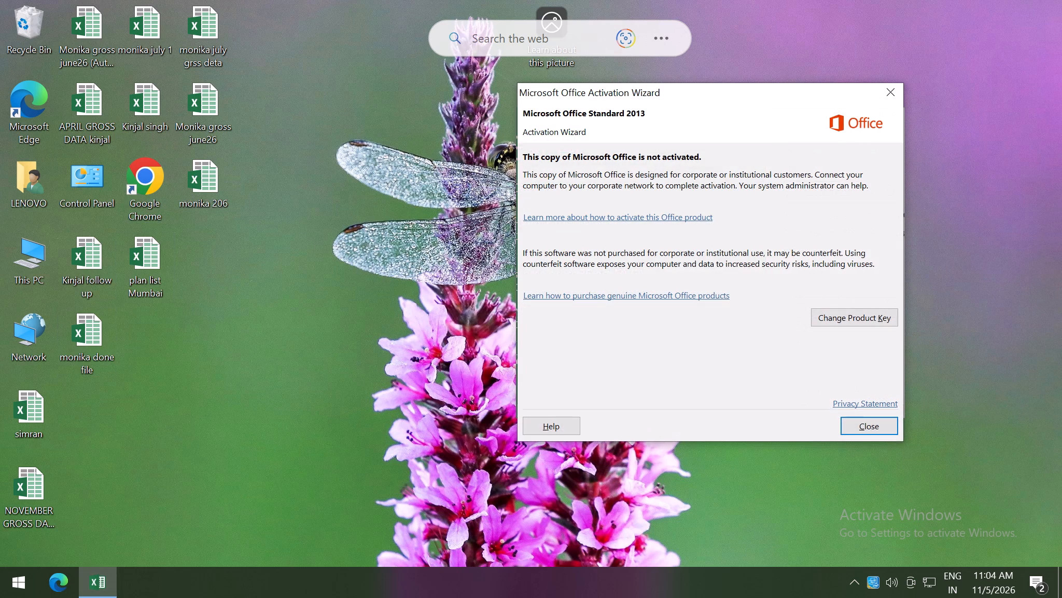
{"action": "left_click", "coordinate": [884, 97]}
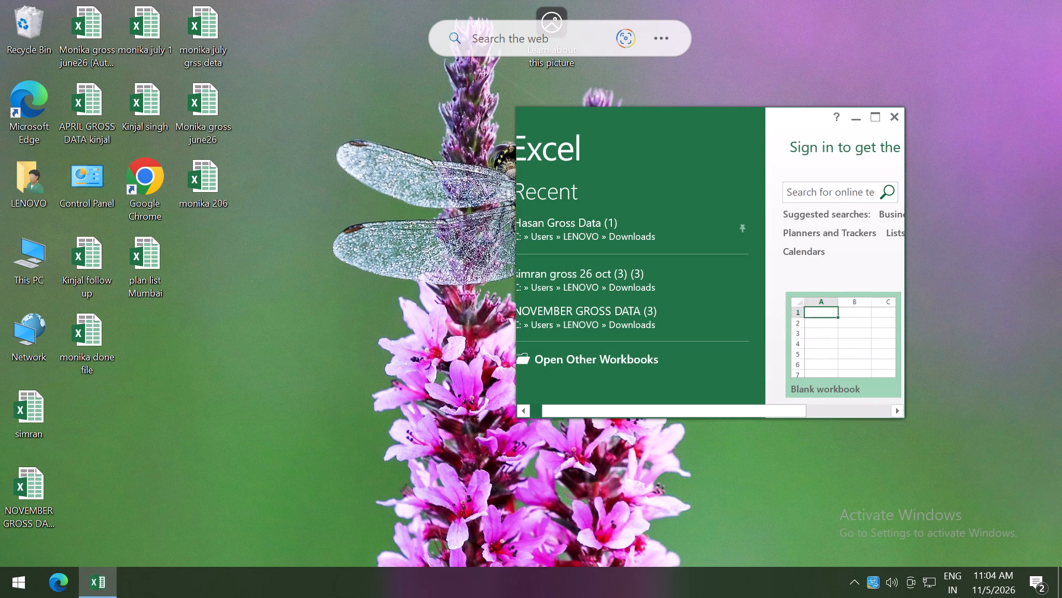
{"action": "double_click", "coordinate": [881, 110]}
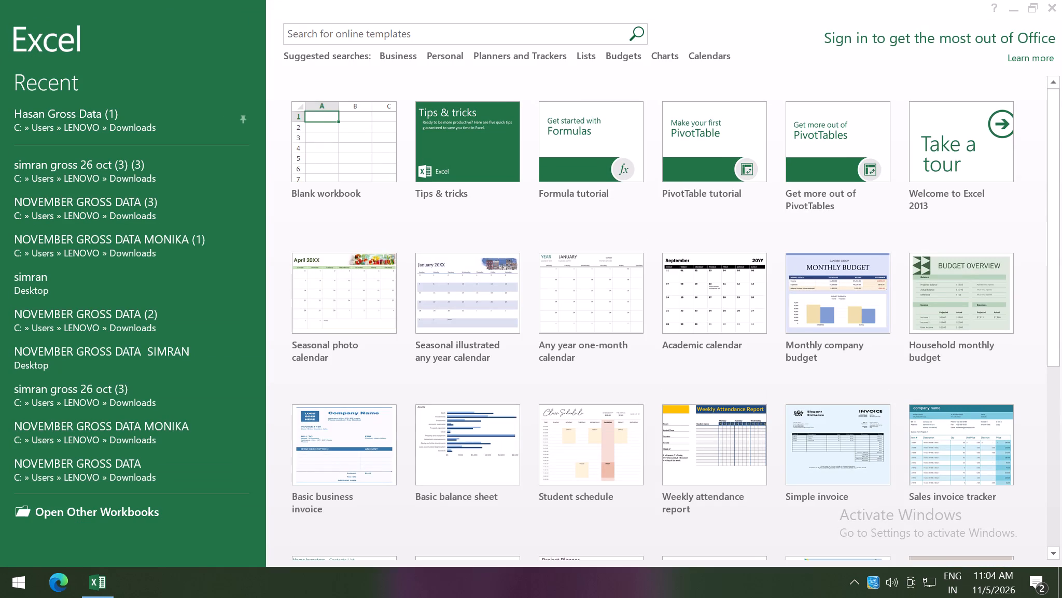
{"action": "scroll", "coordinate": [116, 304], "scroll_direction": "down", "scroll_amount": 1}
{"action": "scroll", "coordinate": [111, 461], "scroll_direction": "down", "scroll_amount": 3}
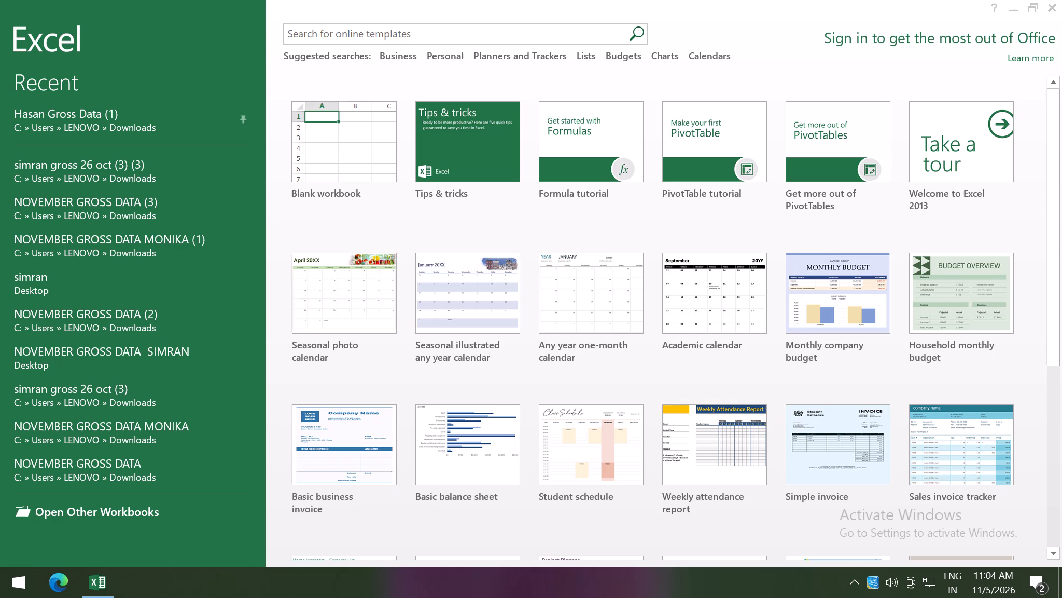
{"action": "scroll", "coordinate": [67, 91], "scroll_direction": "down", "scroll_amount": 1}
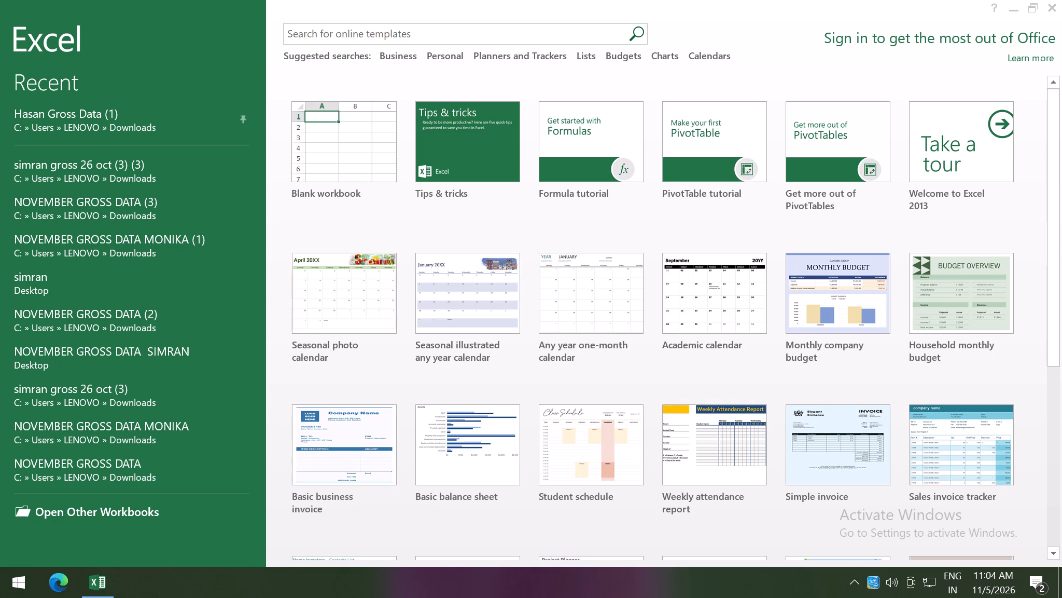
{"action": "left_click", "coordinate": [137, 174]}
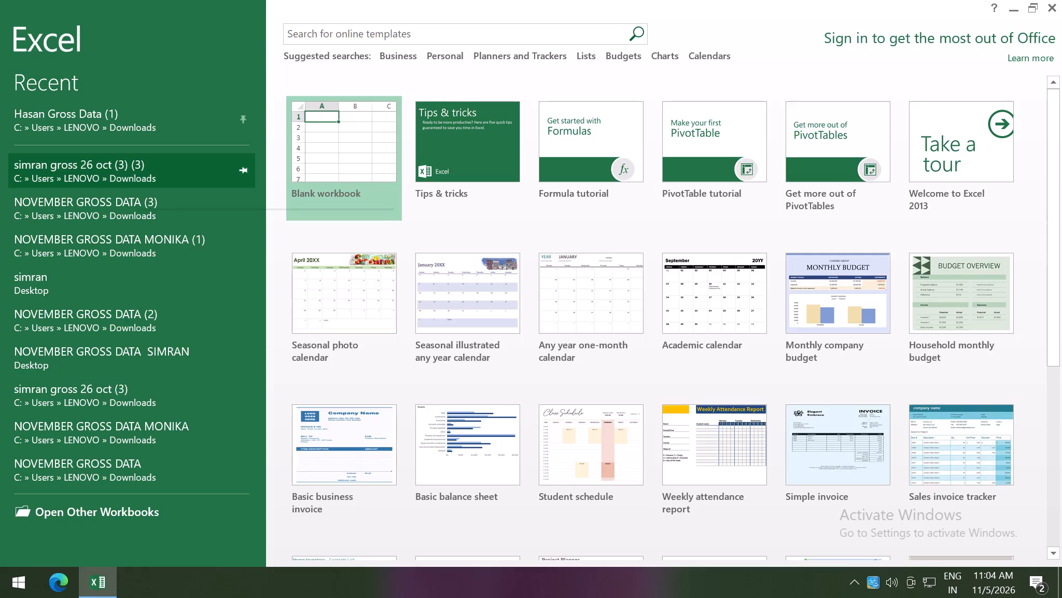
{"action": "left_click", "coordinate": [137, 175]}
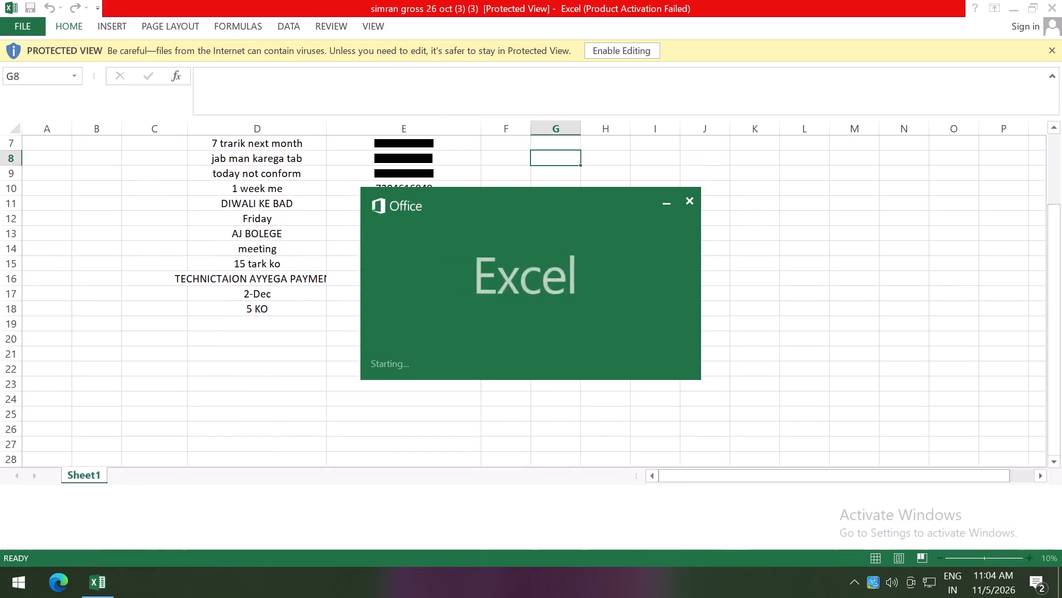
{"action": "scroll", "coordinate": [360, 246], "scroll_direction": "up", "scroll_amount": 2}
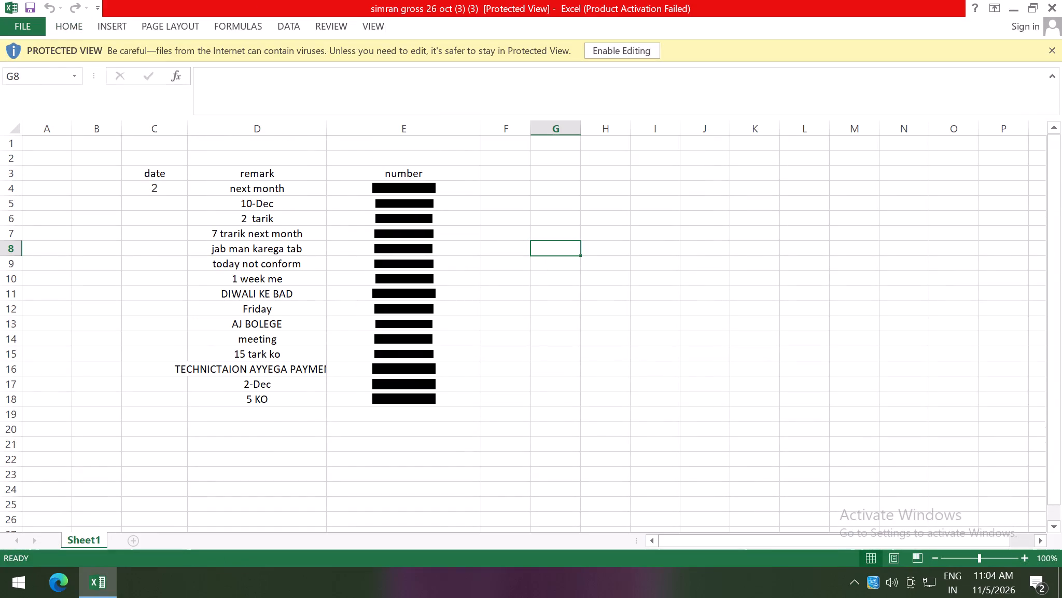
Close the simran gross 26 oct (3) (3) workbook.
{"action": "left_click", "coordinate": [108, 574]}
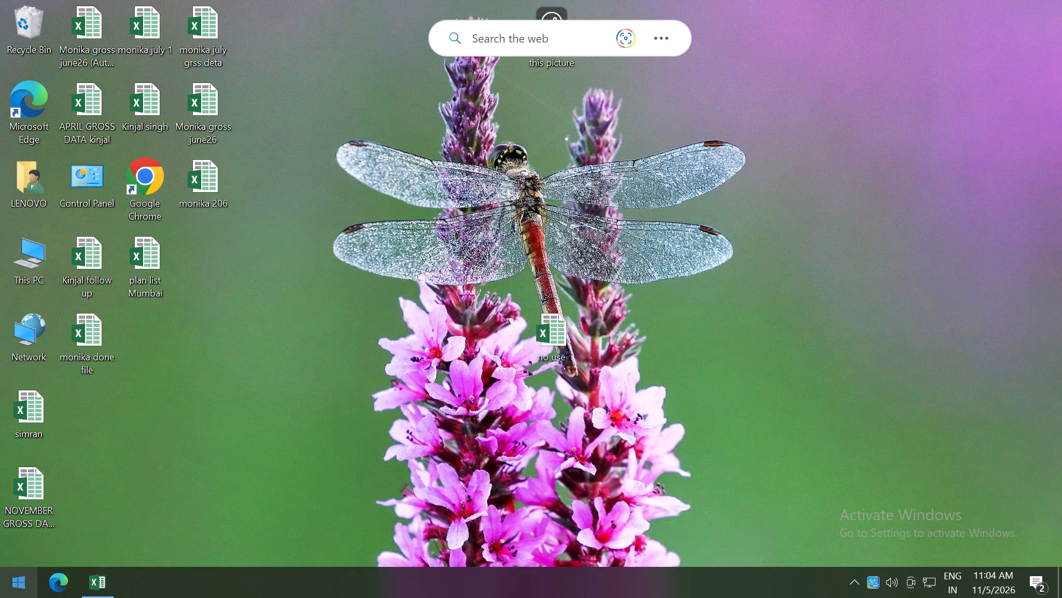
{"action": "left_click", "coordinate": [10, 589]}
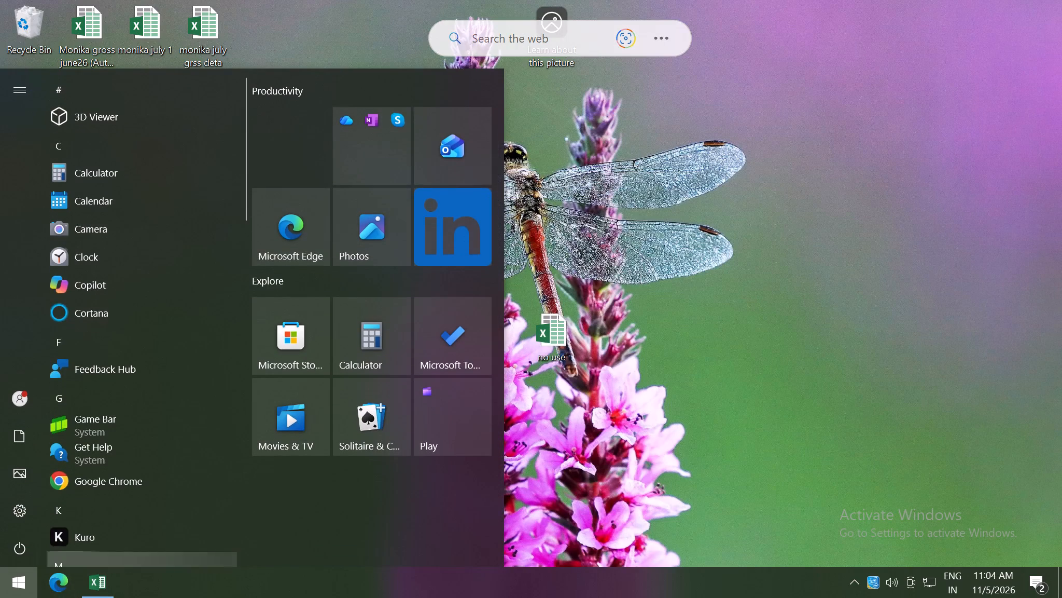
{"action": "left_click", "coordinate": [647, 327]}
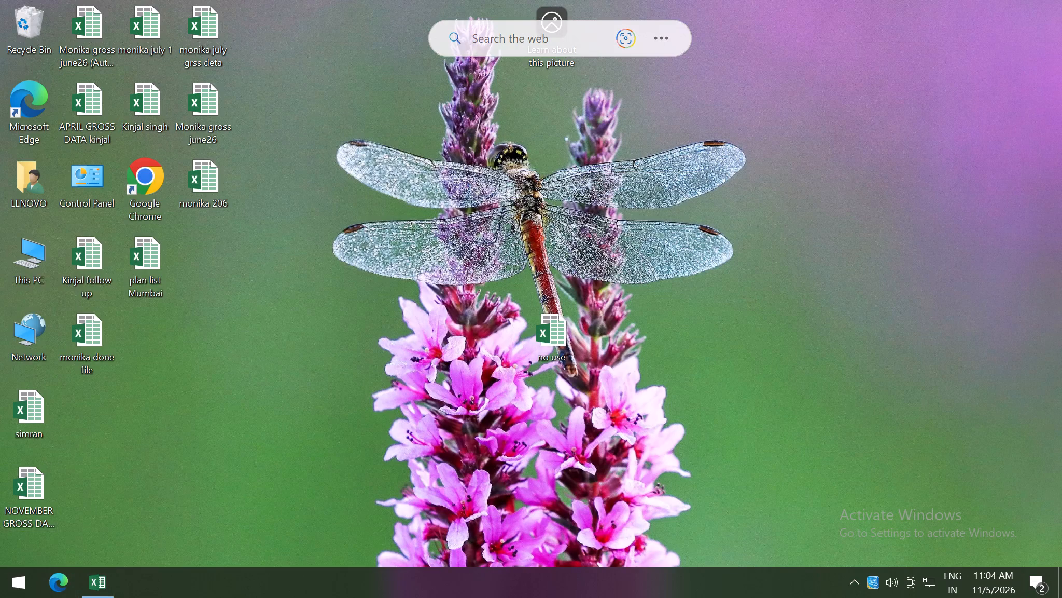
{"action": "left_click", "coordinate": [95, 575]}
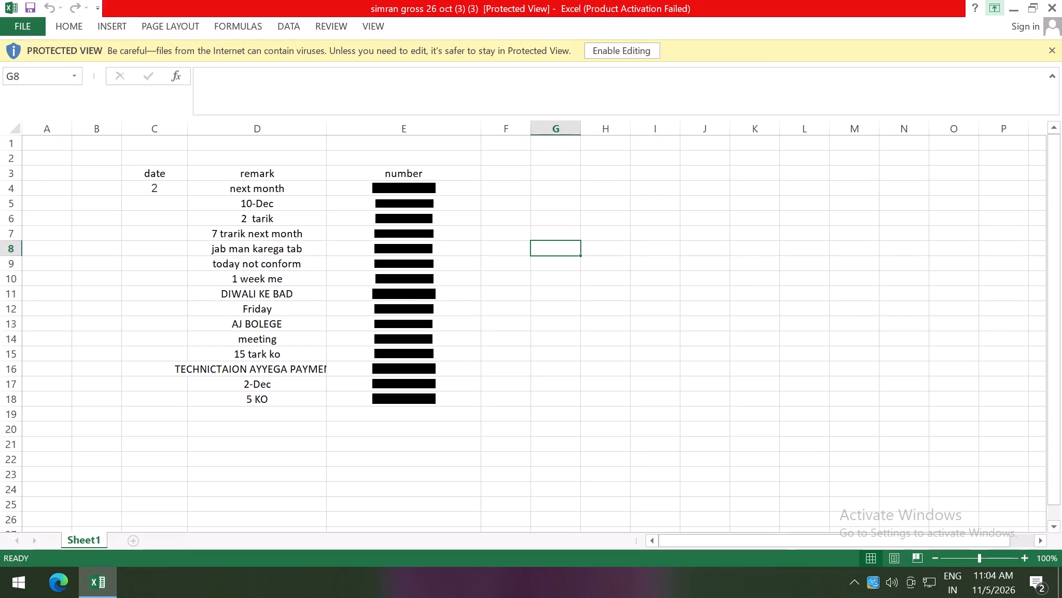
{"action": "left_click", "coordinate": [1043, 0]}
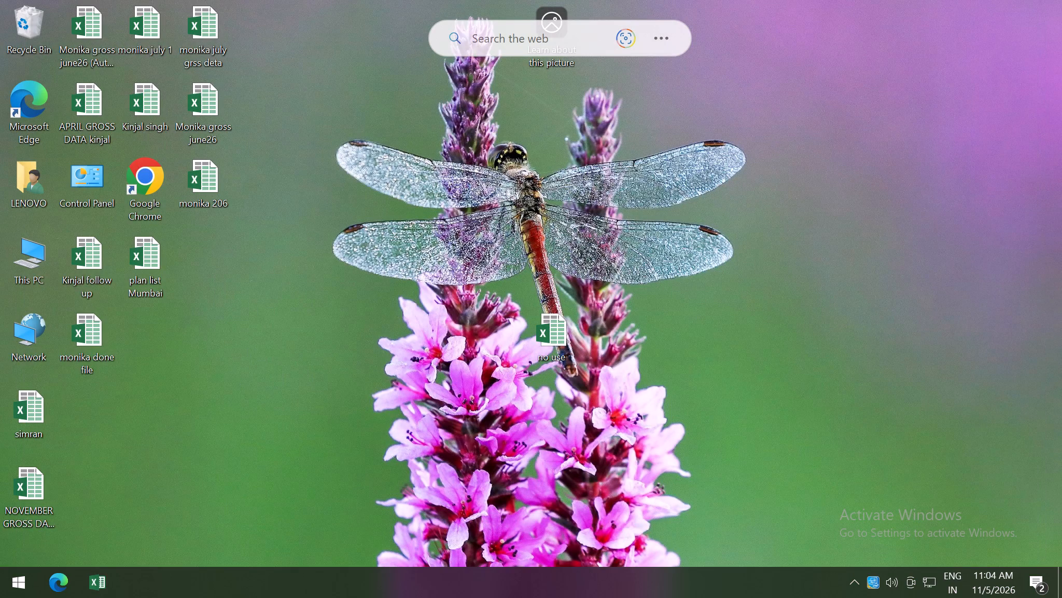
Reopen Chrome with the Tubelight dialpad and set the agent status to online.
{"action": "right_click", "coordinate": [126, 169]}
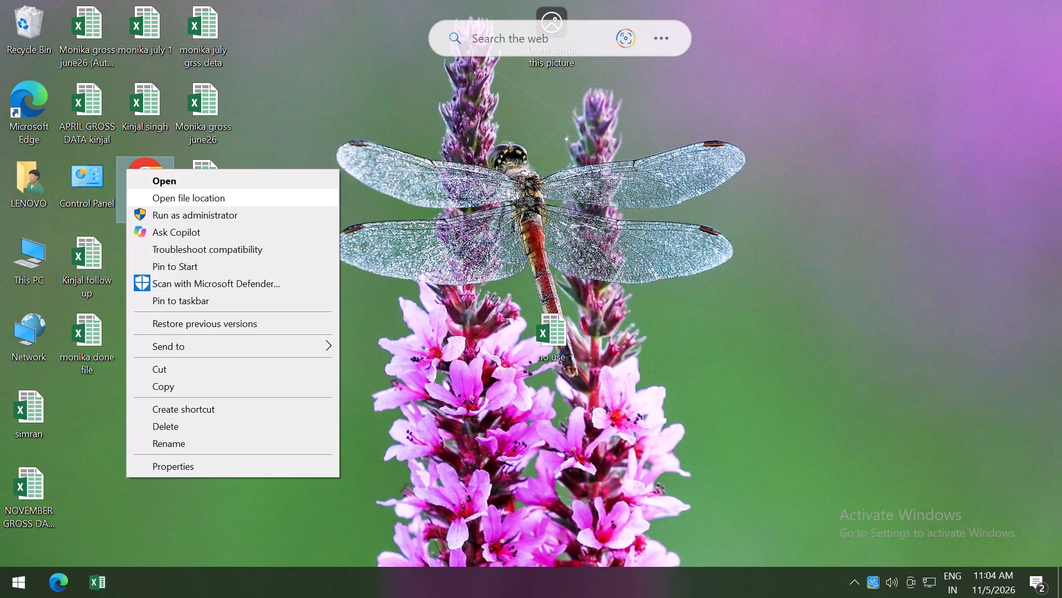
{"action": "left_click", "coordinate": [170, 179]}
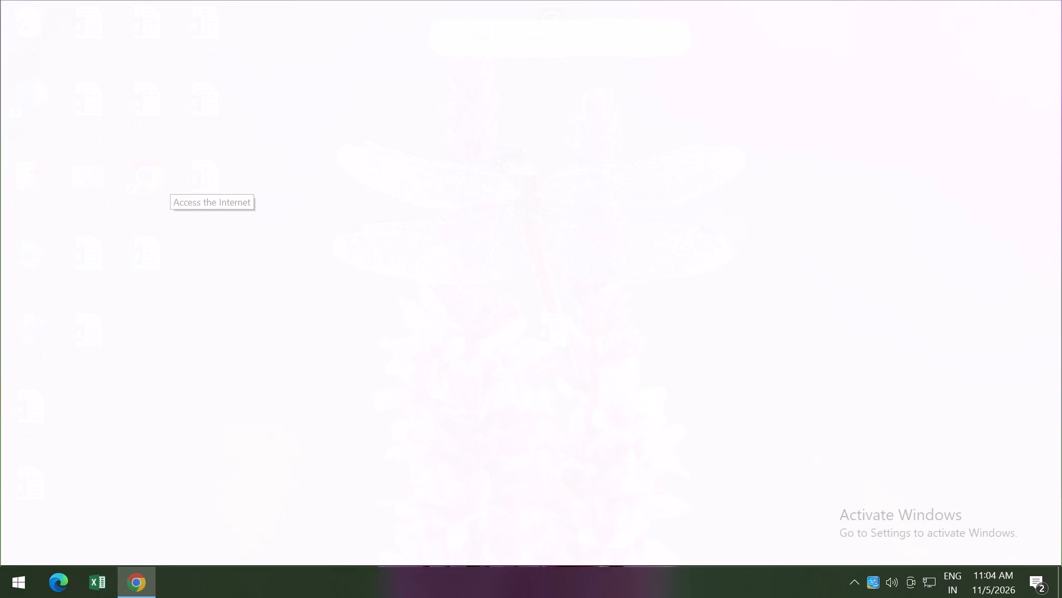
{"action": "double_click", "coordinate": [359, 470]}
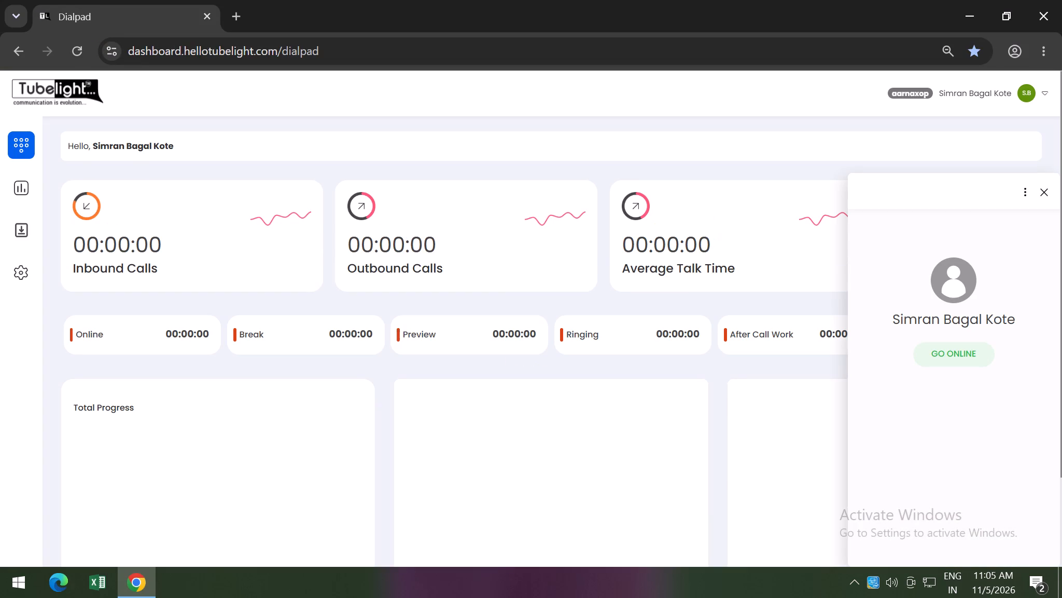
{"action": "left_click", "coordinate": [946, 349]}
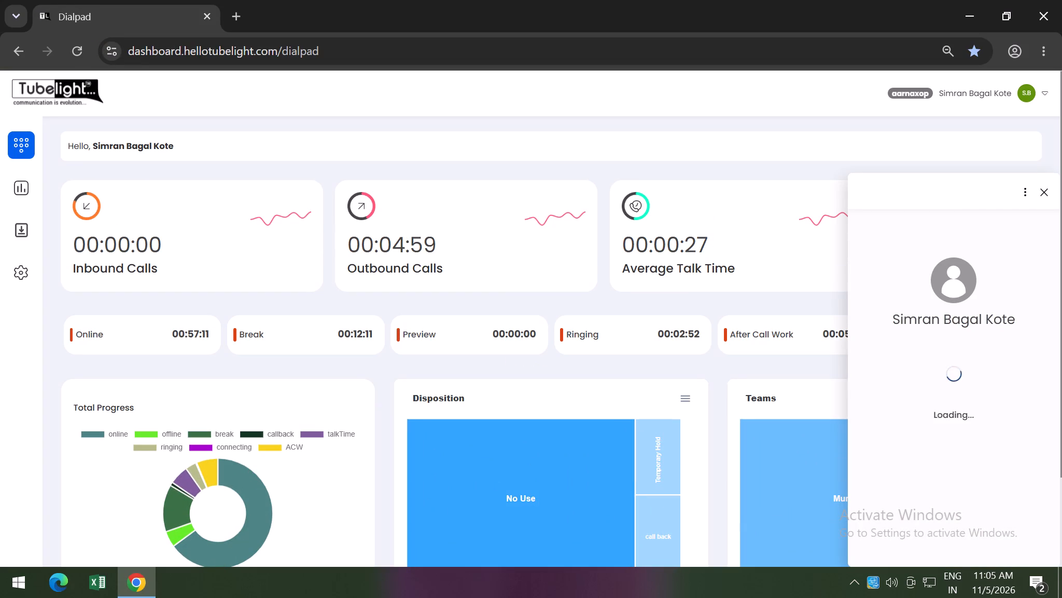
Launch Excel, dismiss the activation wizard and open the recent simran workbook from the Desktop.
{"action": "left_click", "coordinate": [101, 584]}
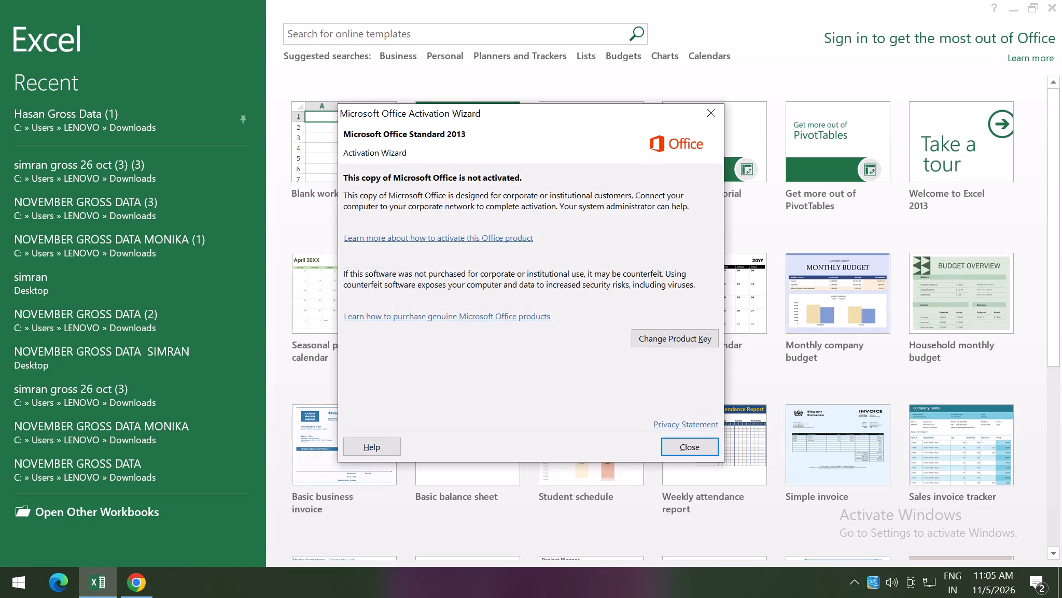
{"action": "left_click", "coordinate": [705, 107]}
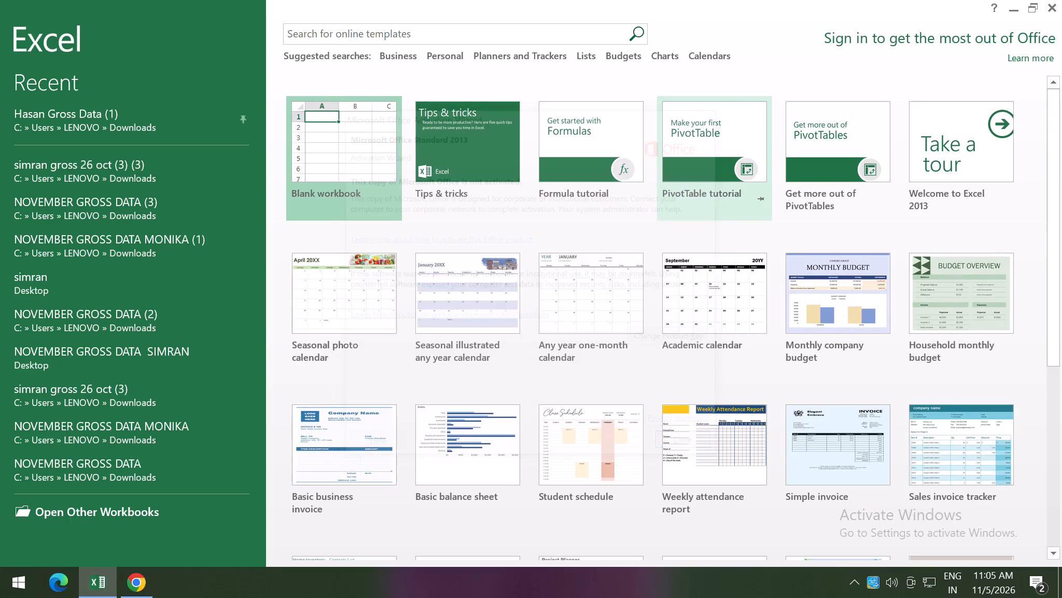
{"action": "left_click", "coordinate": [105, 293]}
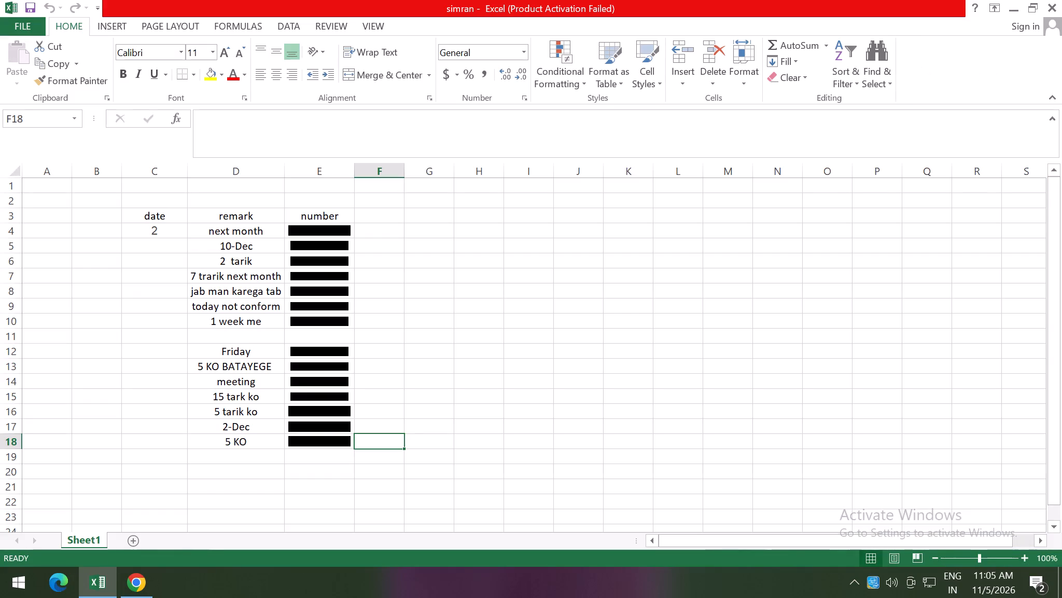
{"action": "left_click", "coordinate": [458, 284]}
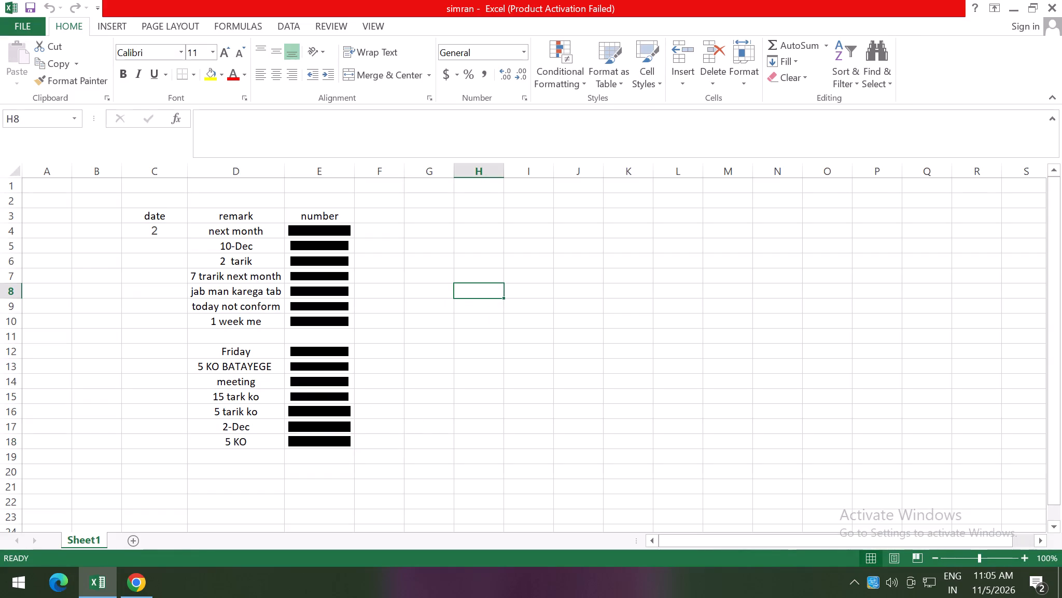
Switch from the simran workbook to the Tubelight dialpad in Chrome.
{"action": "left_click", "coordinate": [106, 582]}
{"action": "left_click", "coordinate": [106, 582]}
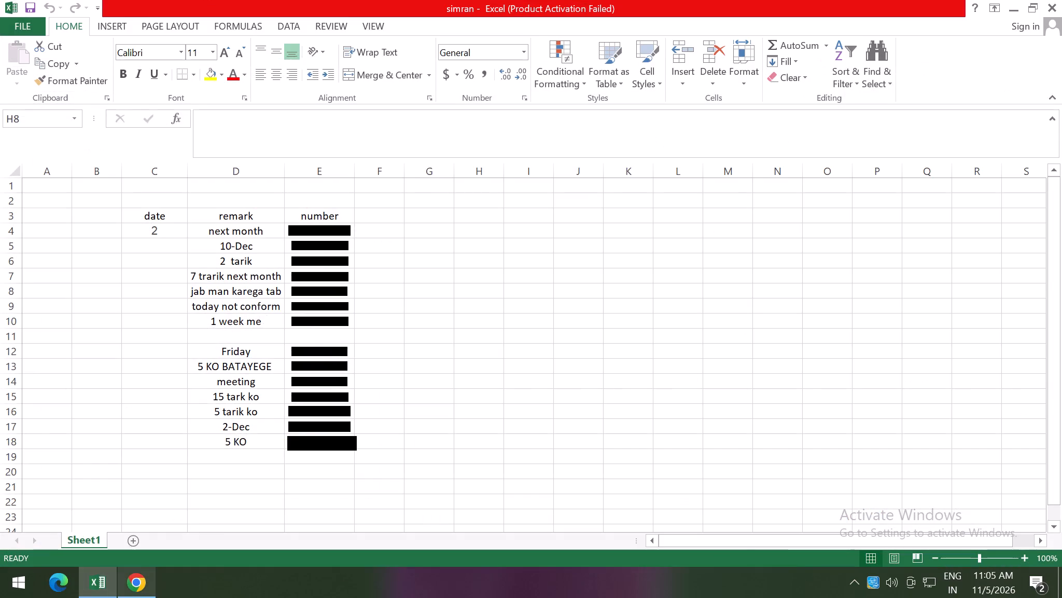
{"action": "double_click", "coordinate": [146, 583]}
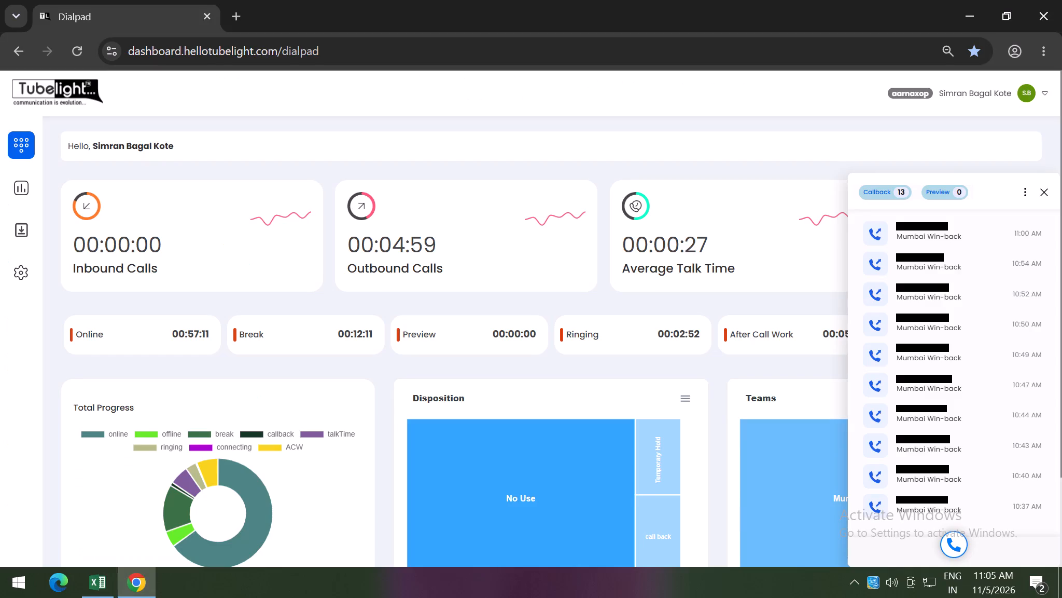
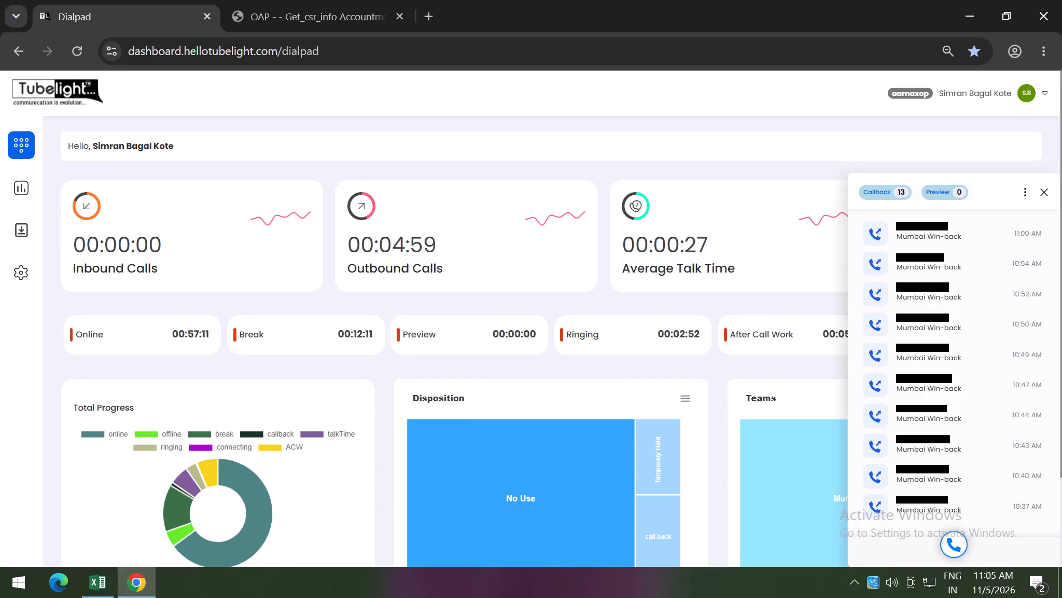
Reload the Tubelight dialpad page and register the agent online again.
{"action": "key", "text": "F5"}
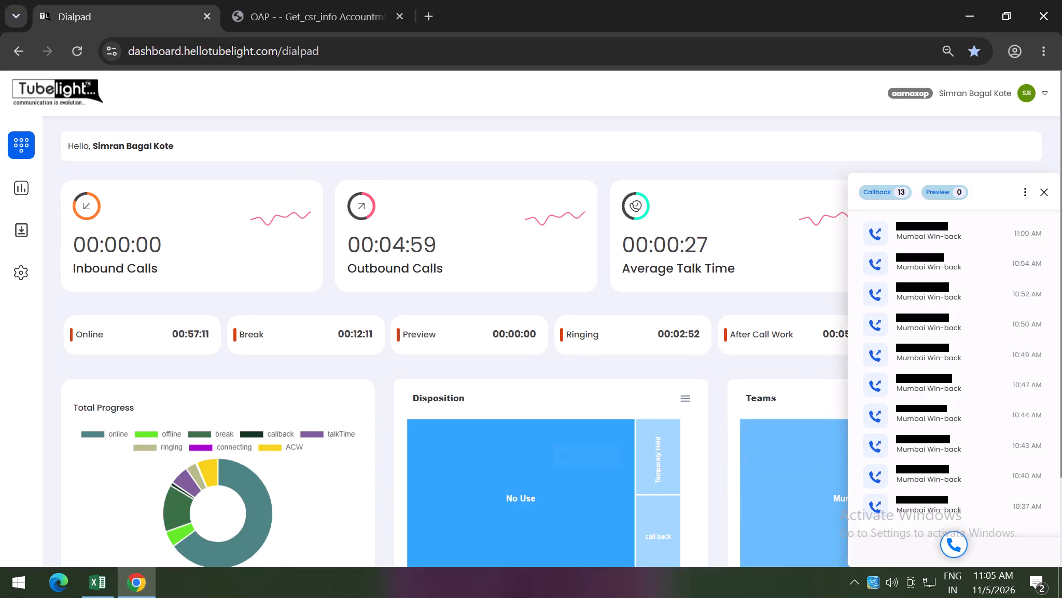
{"action": "left_click", "coordinate": [949, 350]}
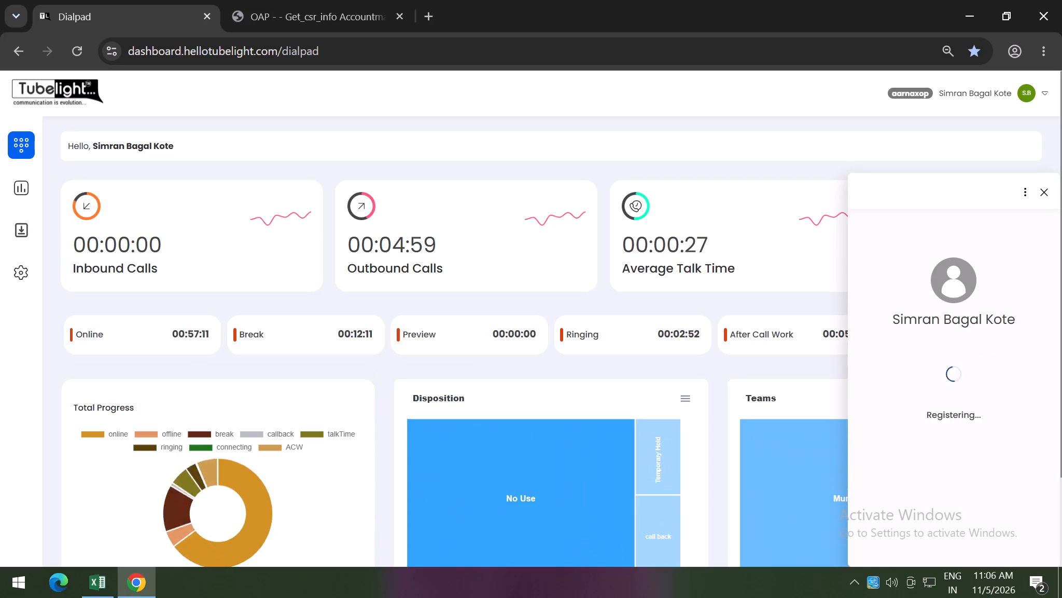
Switch to the OAP account page and open a new browser tab beside it.
{"action": "left_click", "coordinate": [262, 15]}
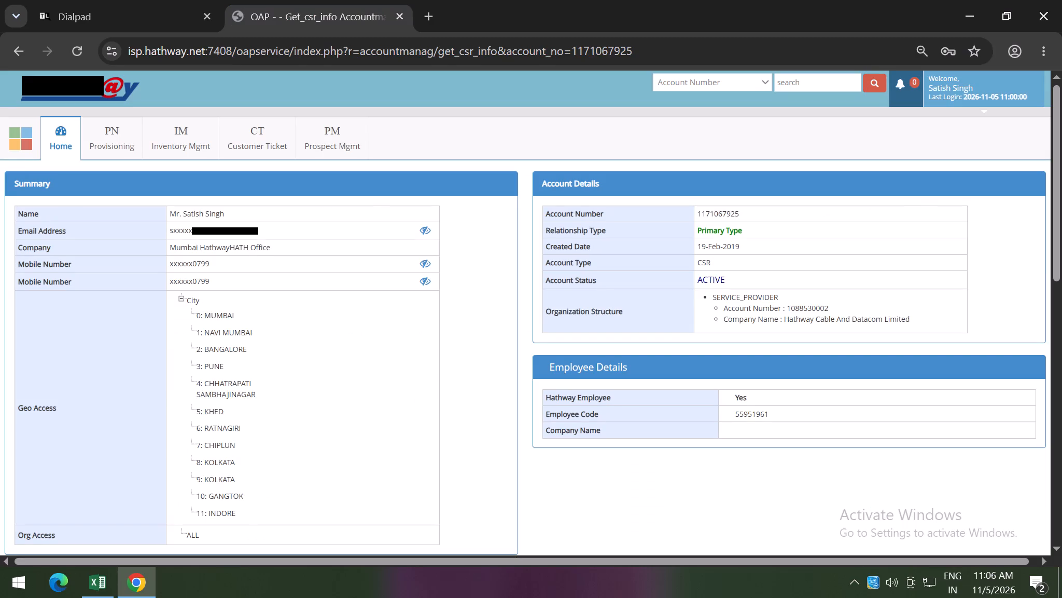
{"action": "left_click", "coordinate": [432, 12]}
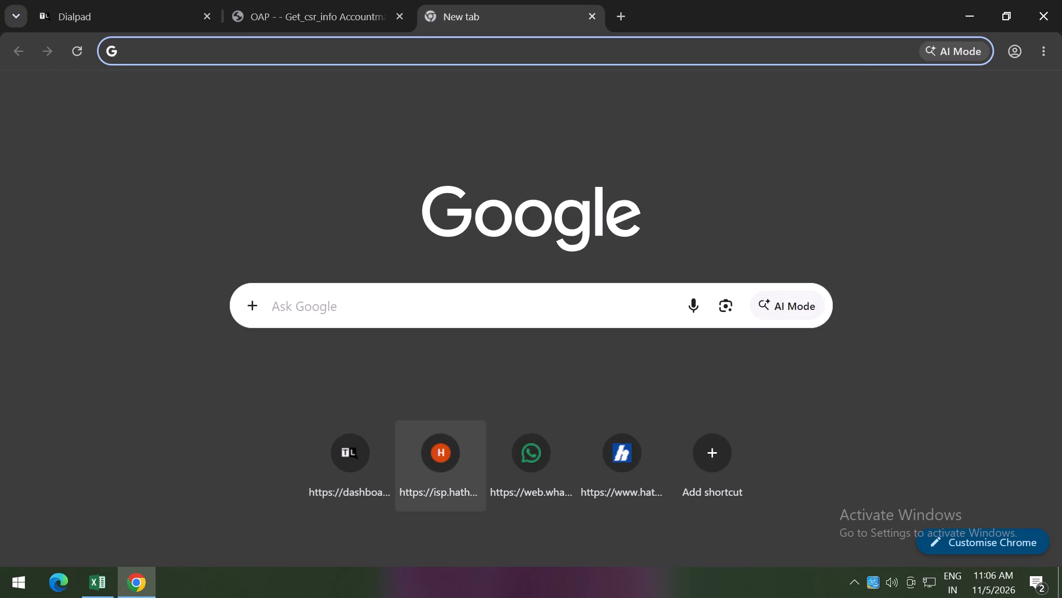
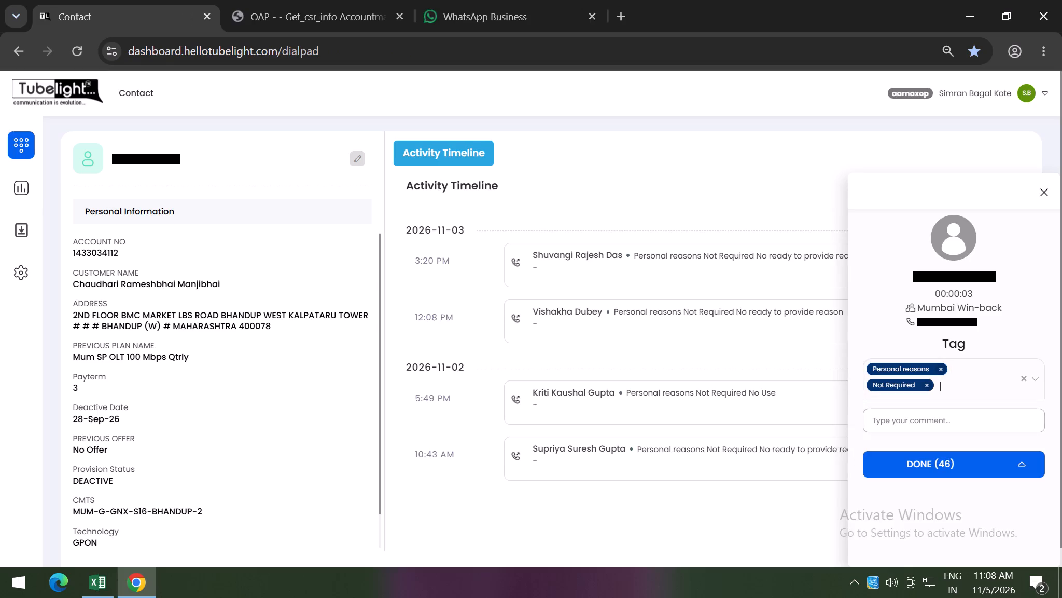
Add the final sub-reason after the Personal reasons and Not Required tags, and submit the outcome of the Mumbai Win-back call.
{"action": "left_click", "coordinate": [981, 378]}
{"action": "left_click", "coordinate": [928, 404]}
{"action": "left_click", "coordinate": [910, 467]}
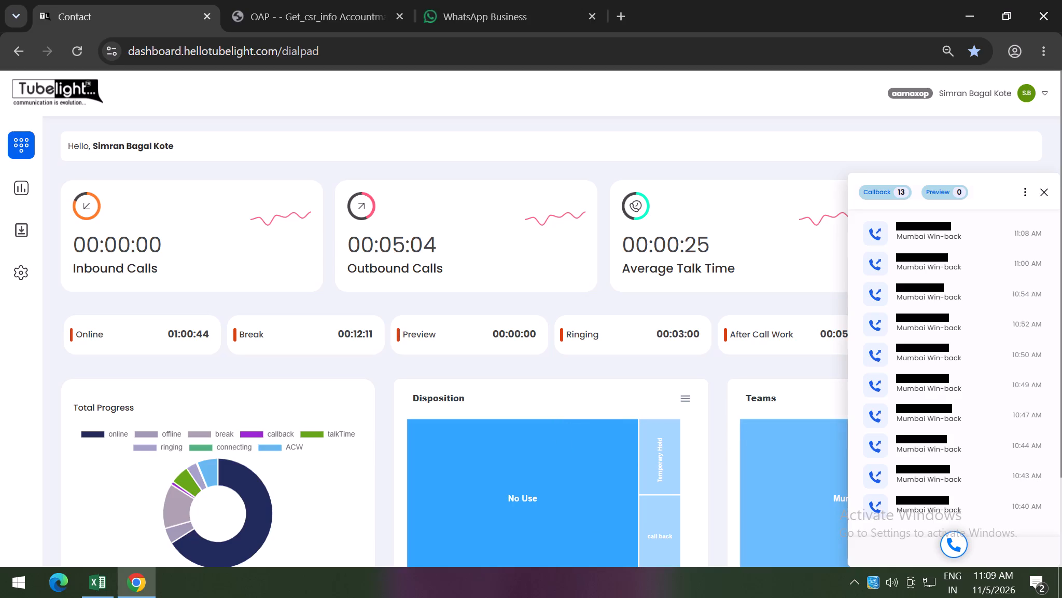
Reload the Tubelight dialpad page and set the agent status to online.
{"action": "key", "text": "F5"}
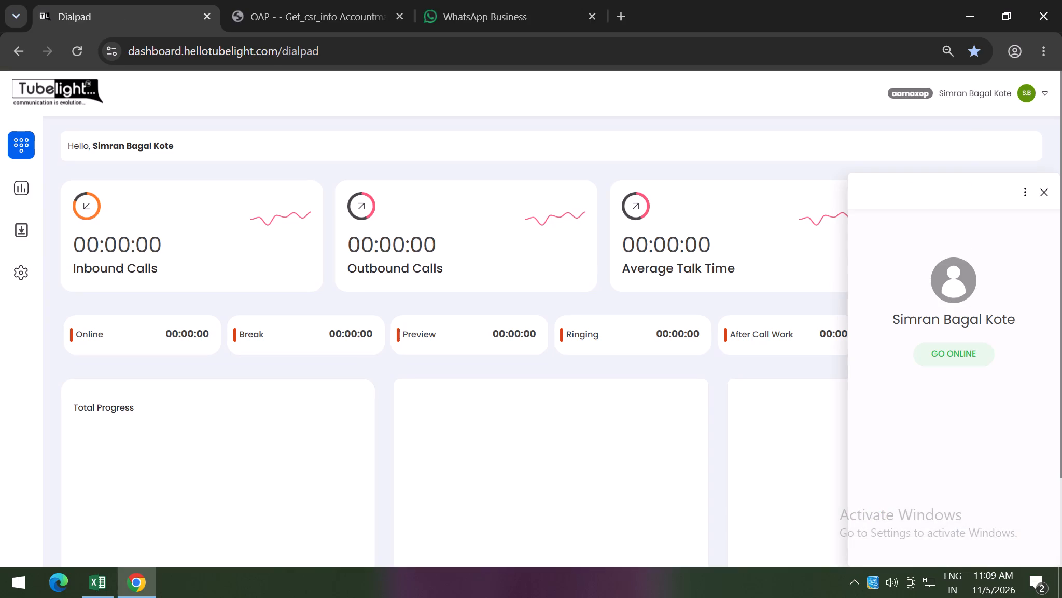
{"action": "left_click", "coordinate": [942, 352]}
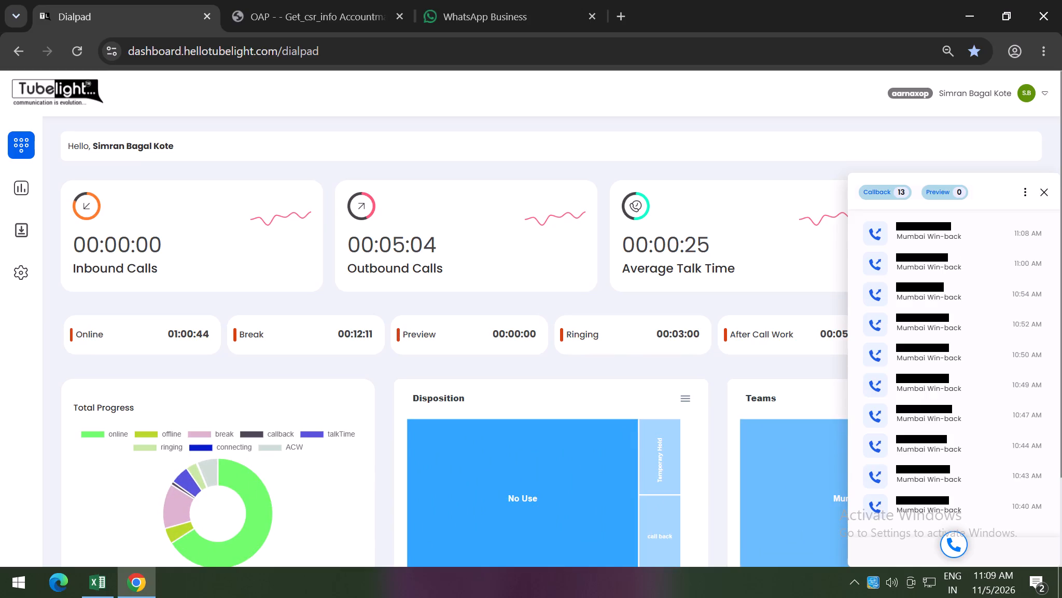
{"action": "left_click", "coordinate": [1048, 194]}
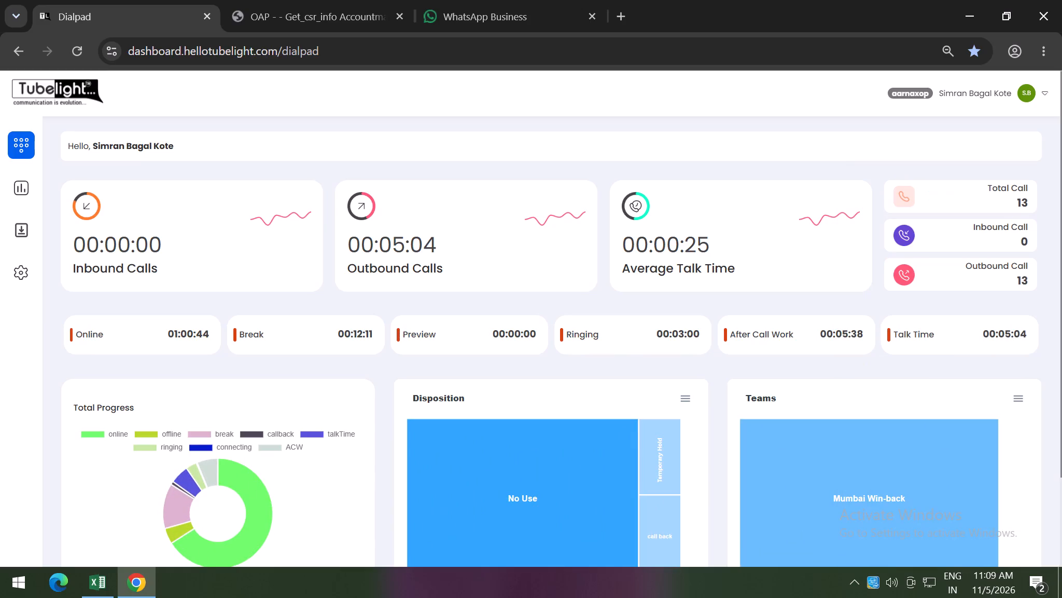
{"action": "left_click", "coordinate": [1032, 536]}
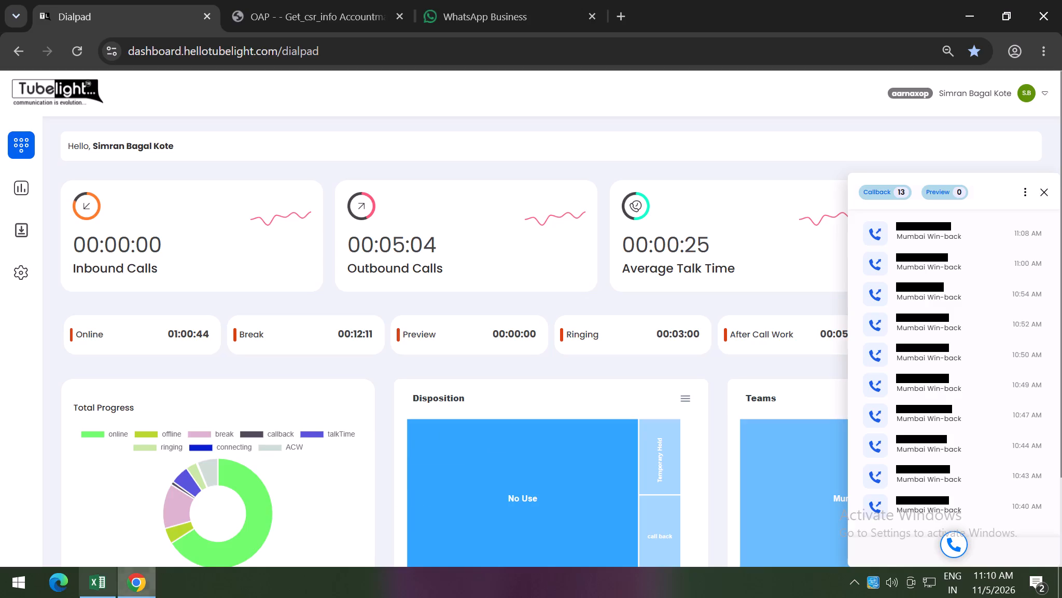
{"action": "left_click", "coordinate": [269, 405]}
Reload the Tubelight dialpad twice, setting the agent status to online after each reload.
{"action": "key", "text": "F5"}
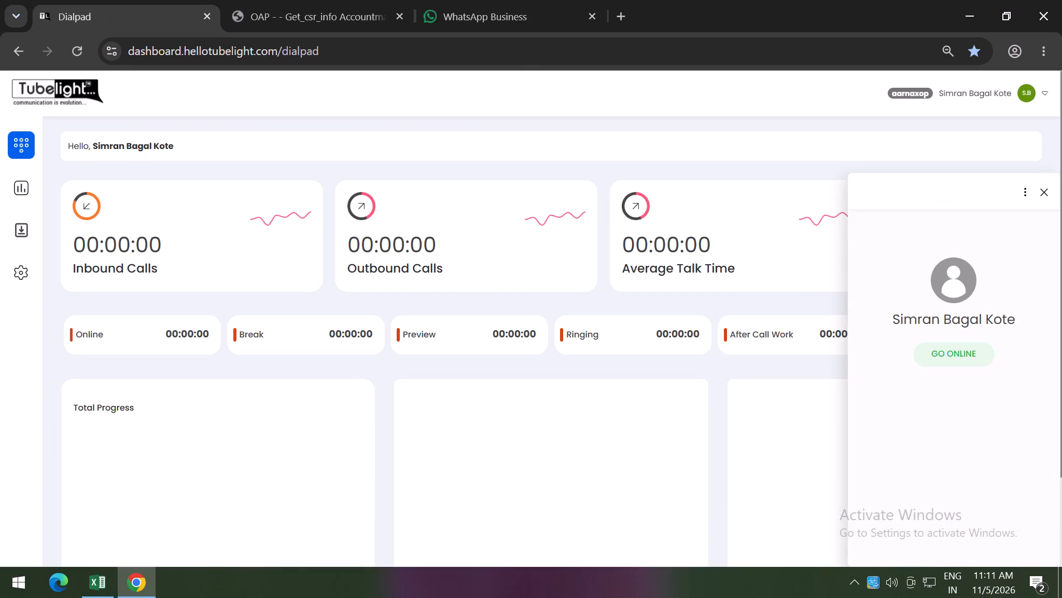
{"action": "left_click", "coordinate": [968, 356]}
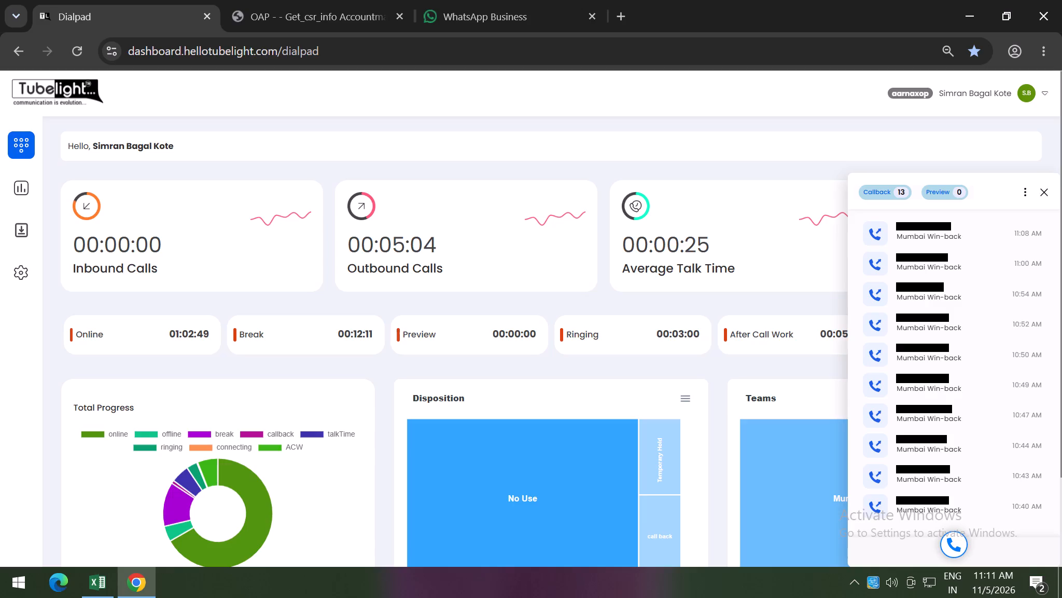
{"action": "key", "text": "F5"}
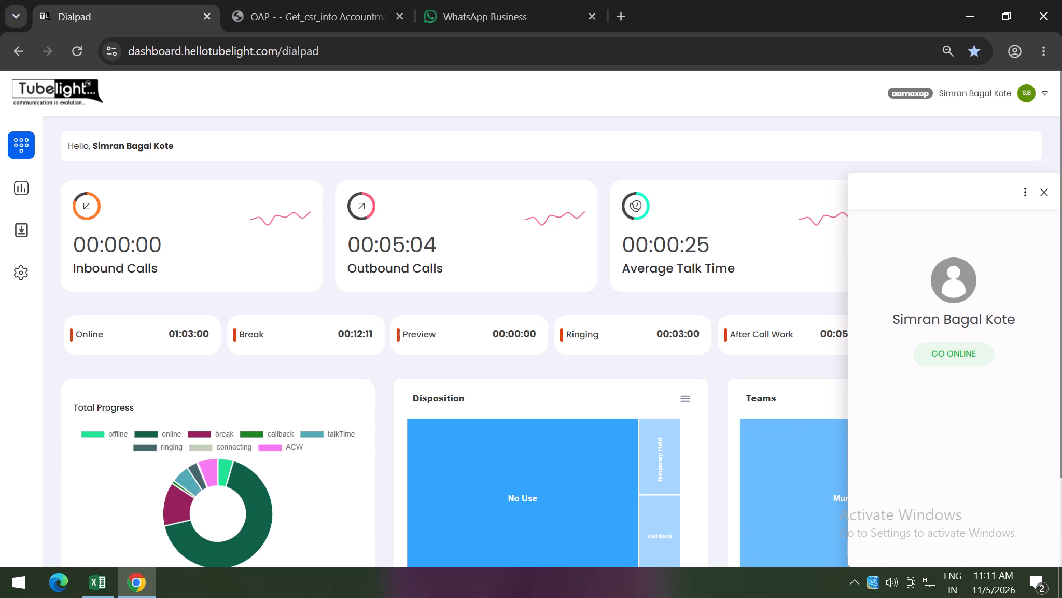
{"action": "left_click", "coordinate": [940, 349]}
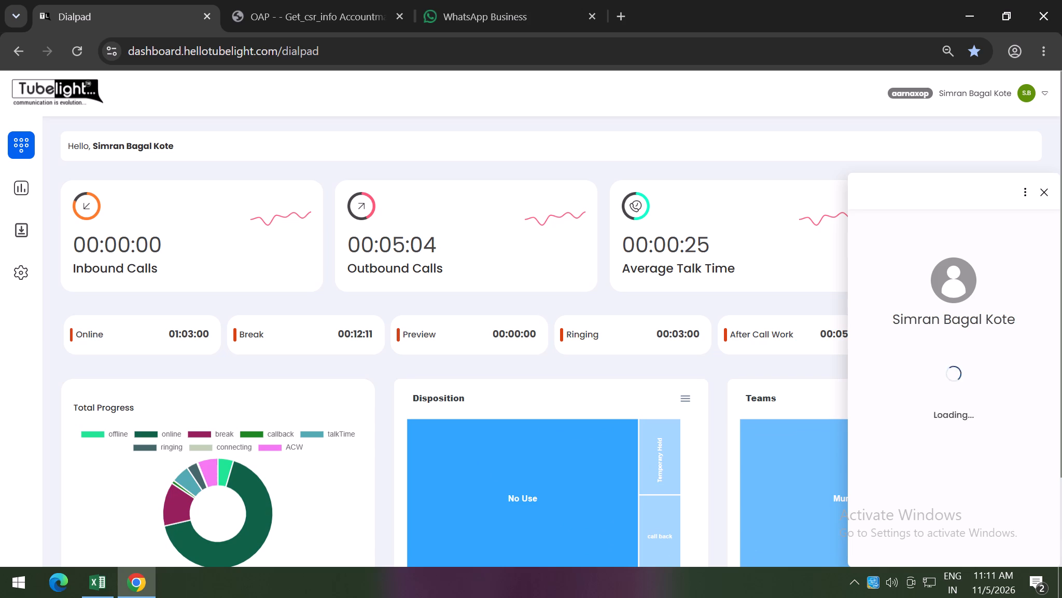
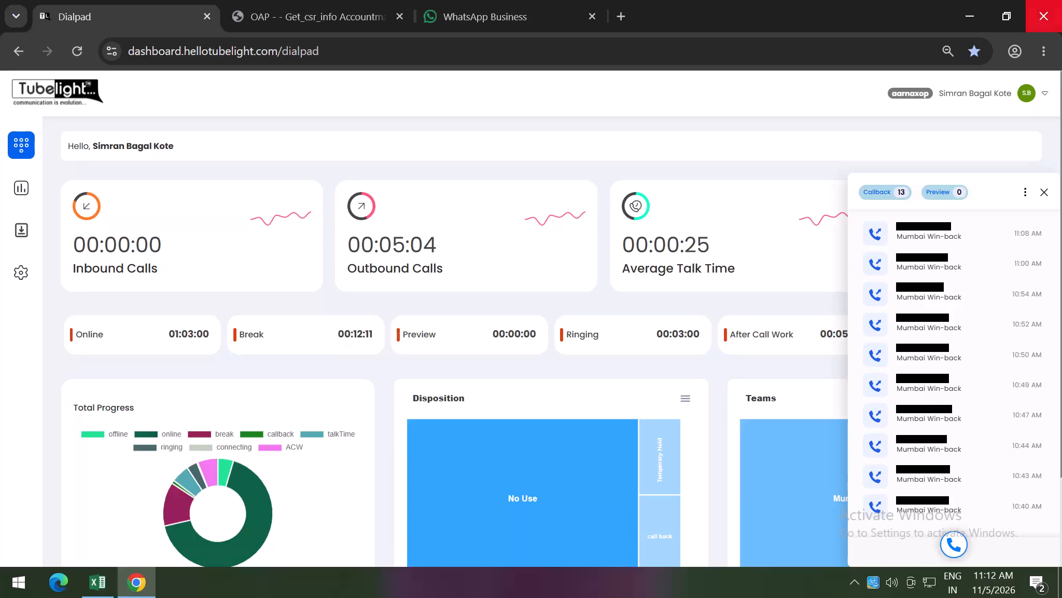
Call back the 11:00 AM Mumbai Win-back contact from the callback list and end the call.
{"action": "left_click", "coordinate": [878, 263]}
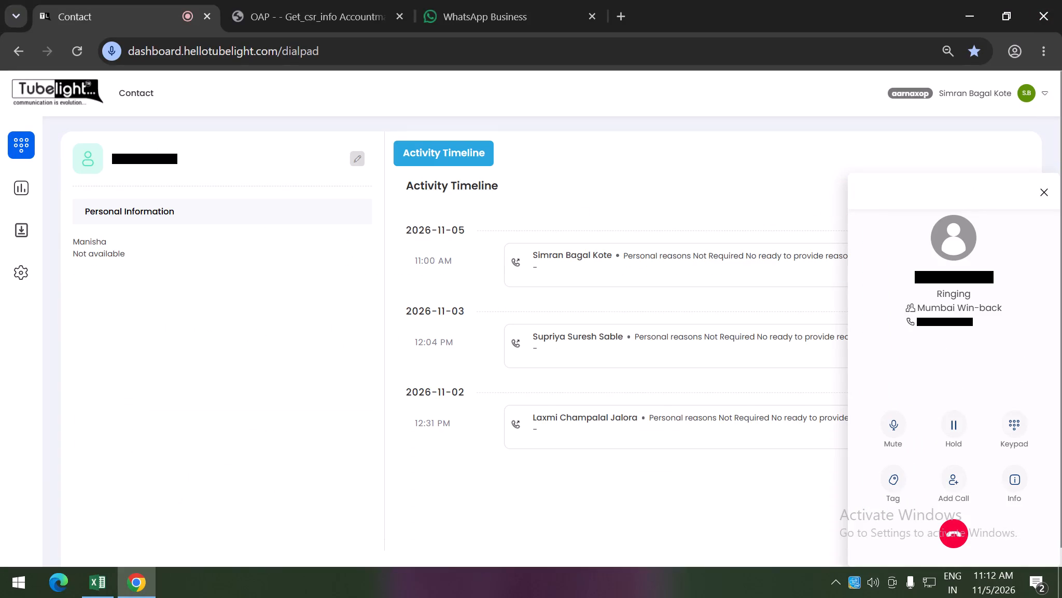
{"action": "left_click", "coordinate": [955, 526]}
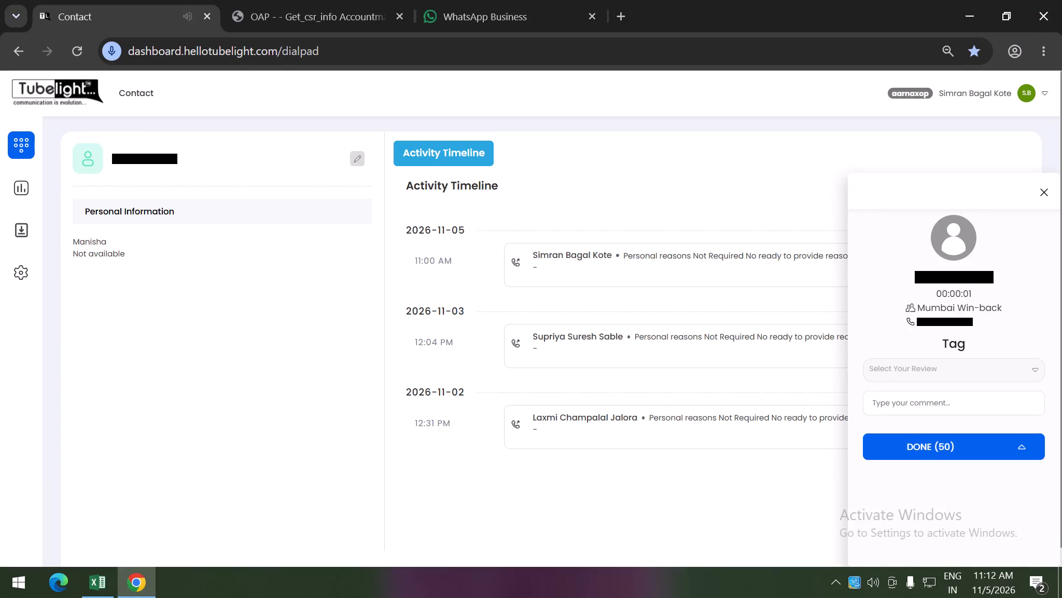
Tag the call with Personal reasons, Not Required and a further sub-reason, and submit the review without a comment.
{"action": "left_click", "coordinate": [952, 366]}
{"action": "scroll", "coordinate": [930, 433], "scroll_direction": "down", "scroll_amount": 1}
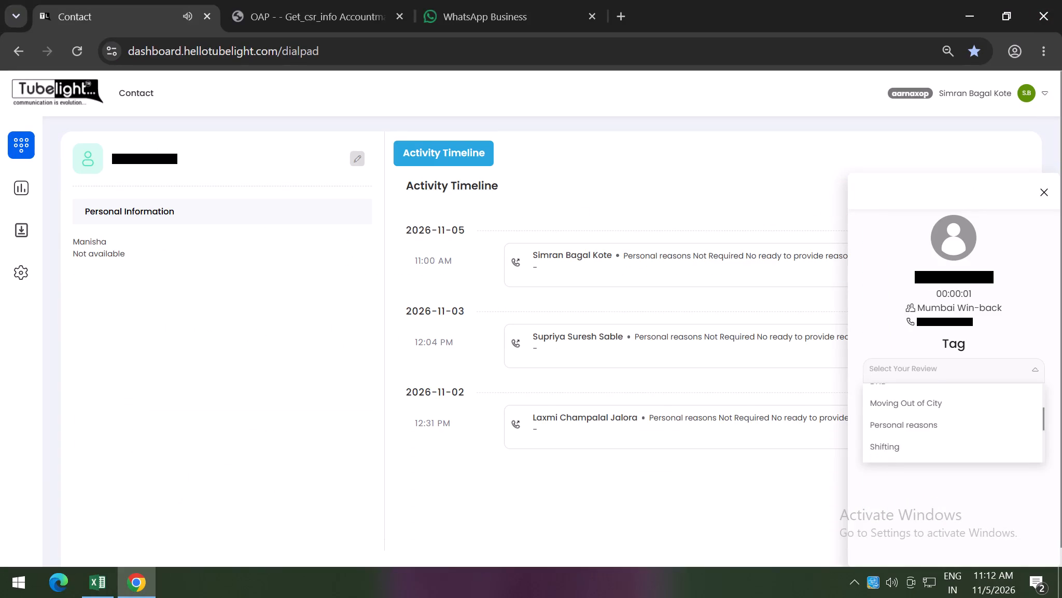
{"action": "left_click", "coordinate": [938, 419]}
{"action": "left_click", "coordinate": [983, 359]}
{"action": "left_click", "coordinate": [930, 427]}
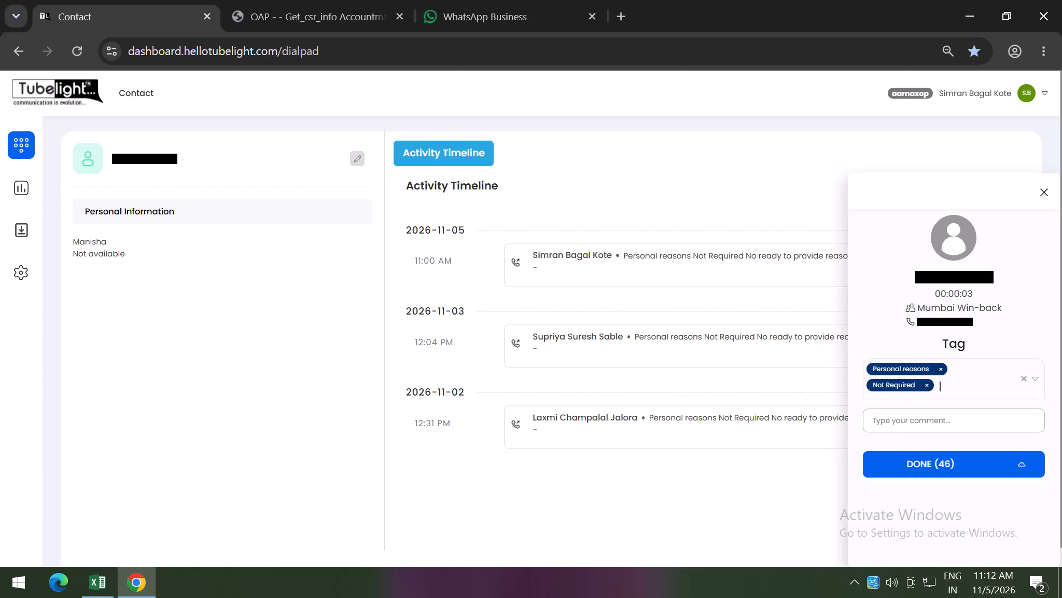
{"action": "left_click", "coordinate": [975, 377]}
{"action": "left_click", "coordinate": [928, 403]}
{"action": "left_click", "coordinate": [927, 457]}
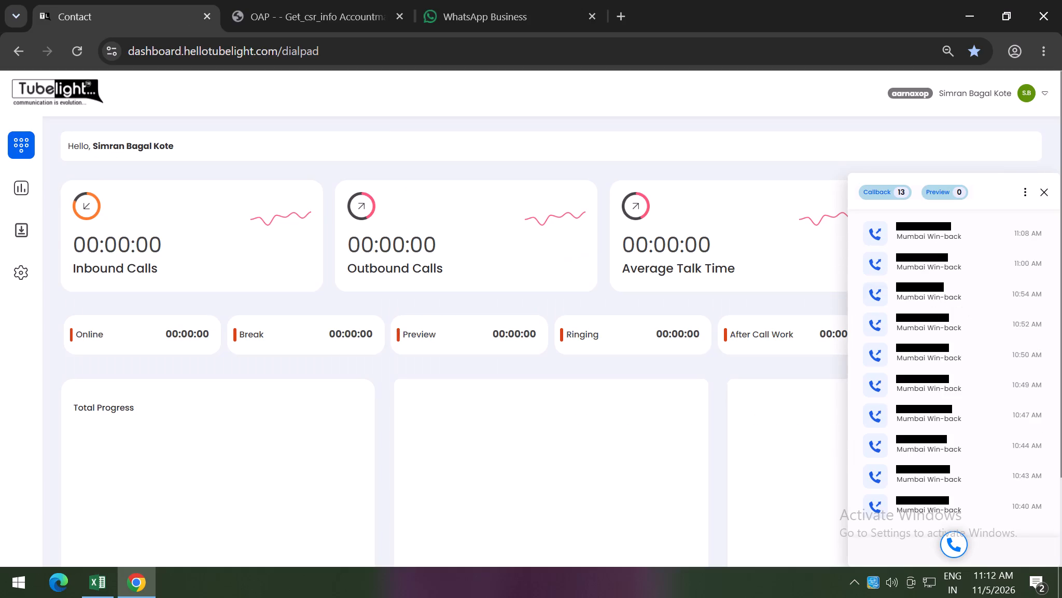
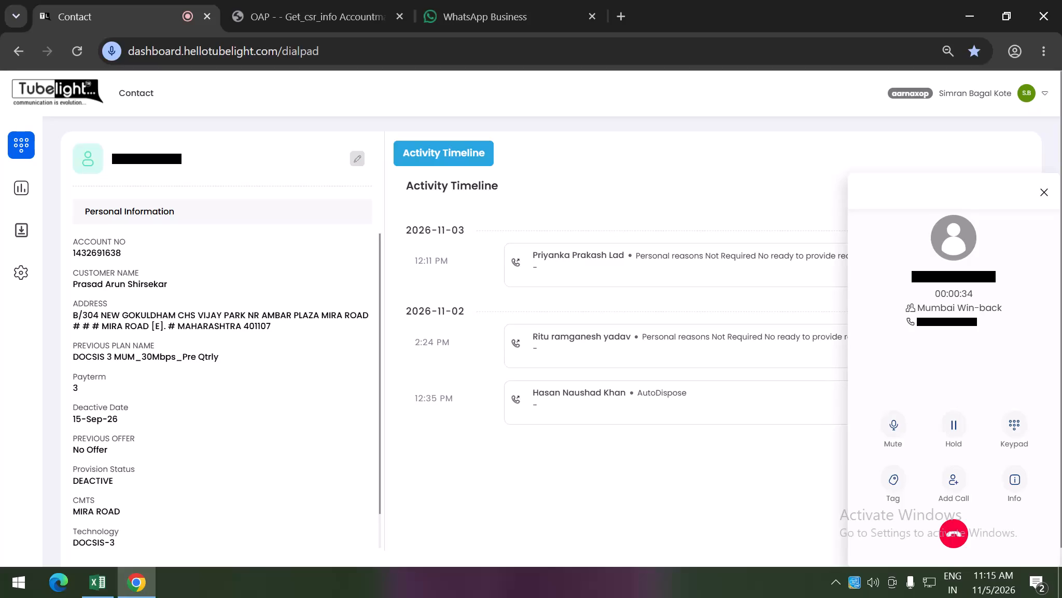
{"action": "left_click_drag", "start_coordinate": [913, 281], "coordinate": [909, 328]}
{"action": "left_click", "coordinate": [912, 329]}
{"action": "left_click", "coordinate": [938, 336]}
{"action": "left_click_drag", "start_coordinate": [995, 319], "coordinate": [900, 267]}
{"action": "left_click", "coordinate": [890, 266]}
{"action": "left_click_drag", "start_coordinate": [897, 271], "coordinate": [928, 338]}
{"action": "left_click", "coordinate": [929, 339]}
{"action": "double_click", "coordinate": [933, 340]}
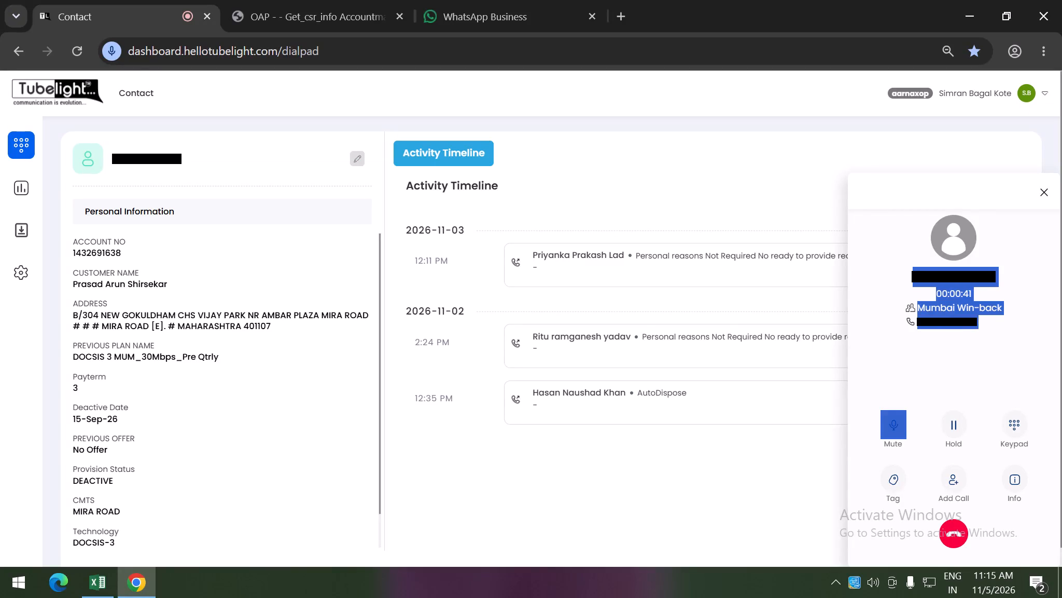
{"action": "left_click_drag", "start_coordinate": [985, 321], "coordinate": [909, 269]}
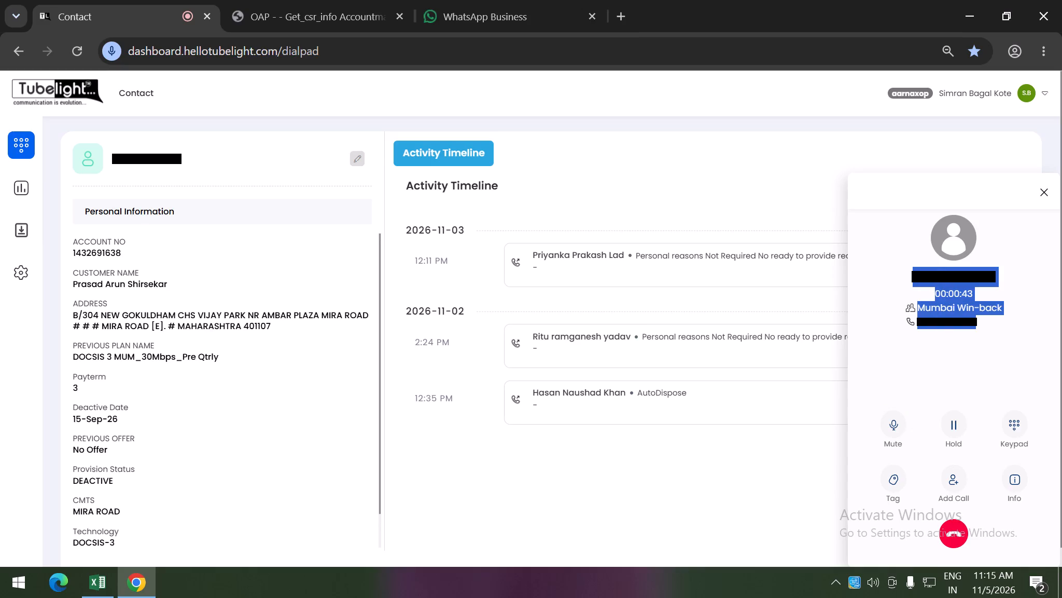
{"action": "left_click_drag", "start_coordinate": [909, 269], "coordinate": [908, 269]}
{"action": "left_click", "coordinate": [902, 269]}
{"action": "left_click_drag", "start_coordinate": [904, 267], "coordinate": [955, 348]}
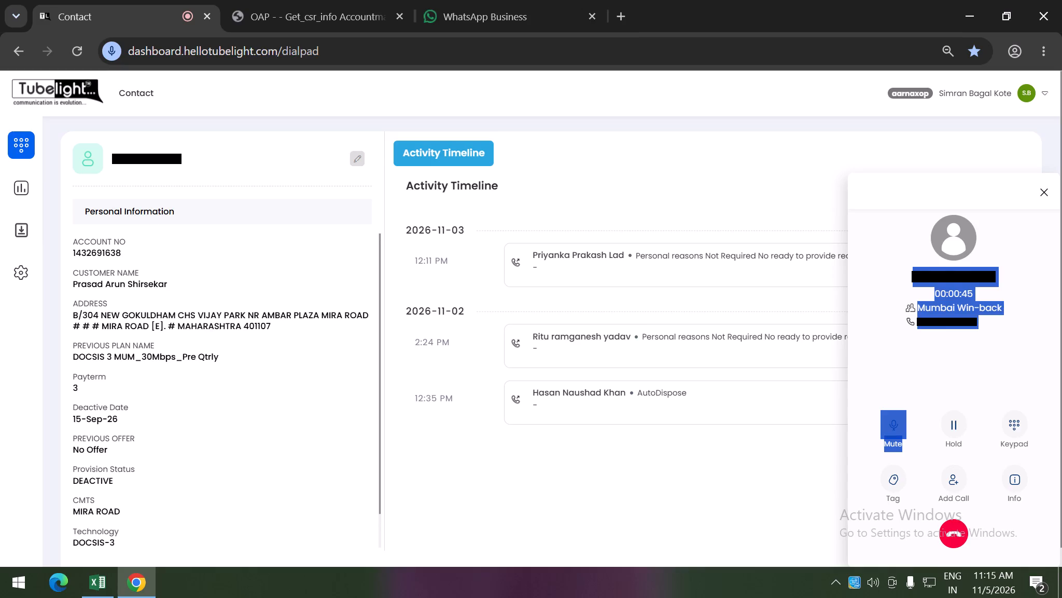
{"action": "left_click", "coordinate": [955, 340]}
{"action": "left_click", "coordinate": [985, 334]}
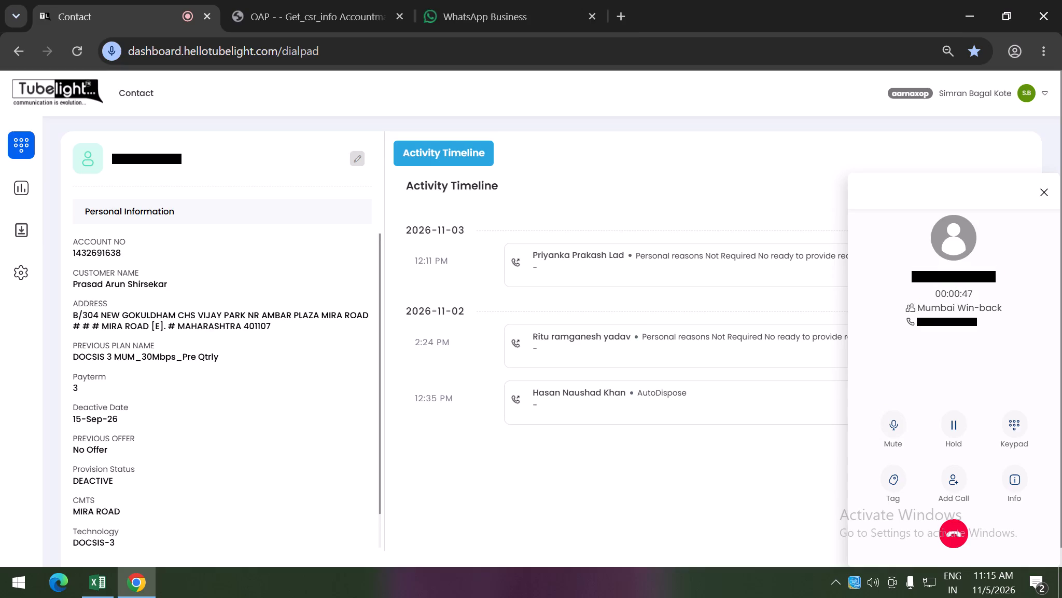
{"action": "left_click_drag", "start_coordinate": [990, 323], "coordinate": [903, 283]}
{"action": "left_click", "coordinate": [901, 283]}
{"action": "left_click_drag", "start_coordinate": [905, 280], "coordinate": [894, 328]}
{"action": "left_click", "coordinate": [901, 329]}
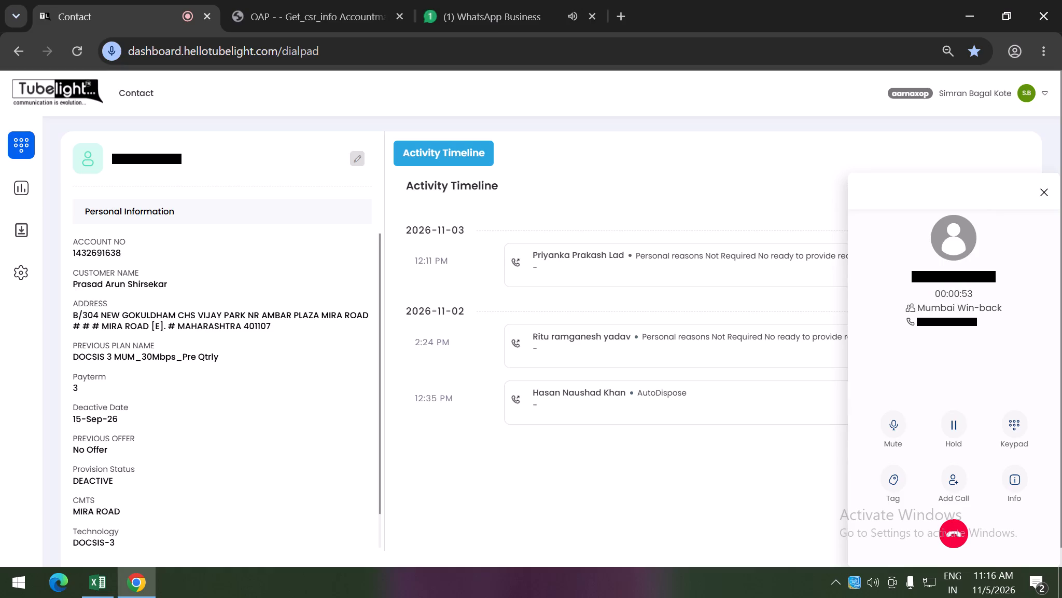
Copy the contact's phone number from the details of the ongoing Mumbai Win-back call.
{"action": "left_click_drag", "start_coordinate": [1011, 278], "coordinate": [897, 253]}
{"action": "right_click", "coordinate": [897, 253]}
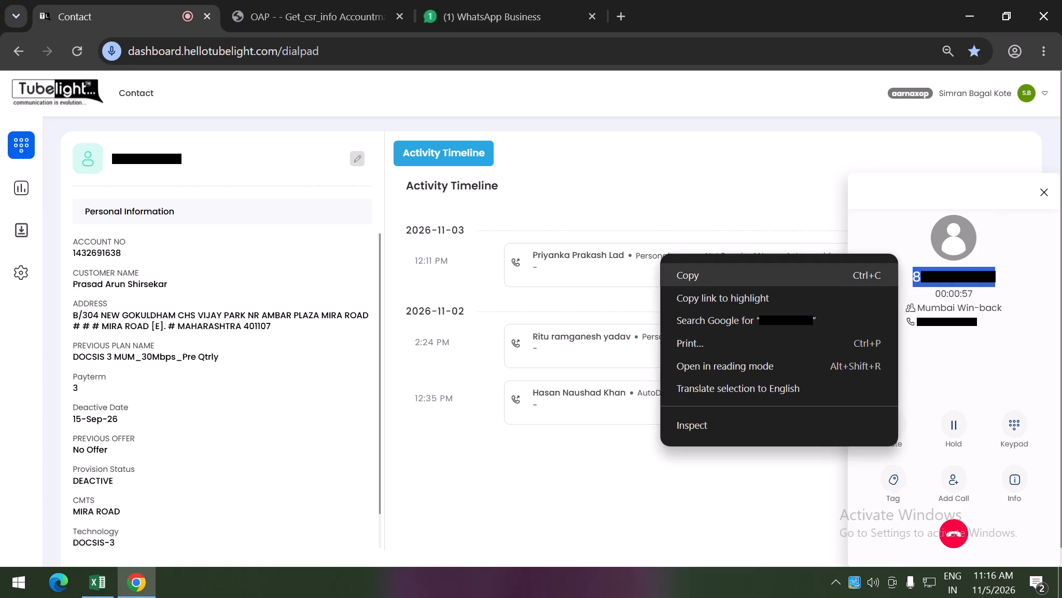
{"action": "left_click", "coordinate": [708, 273]}
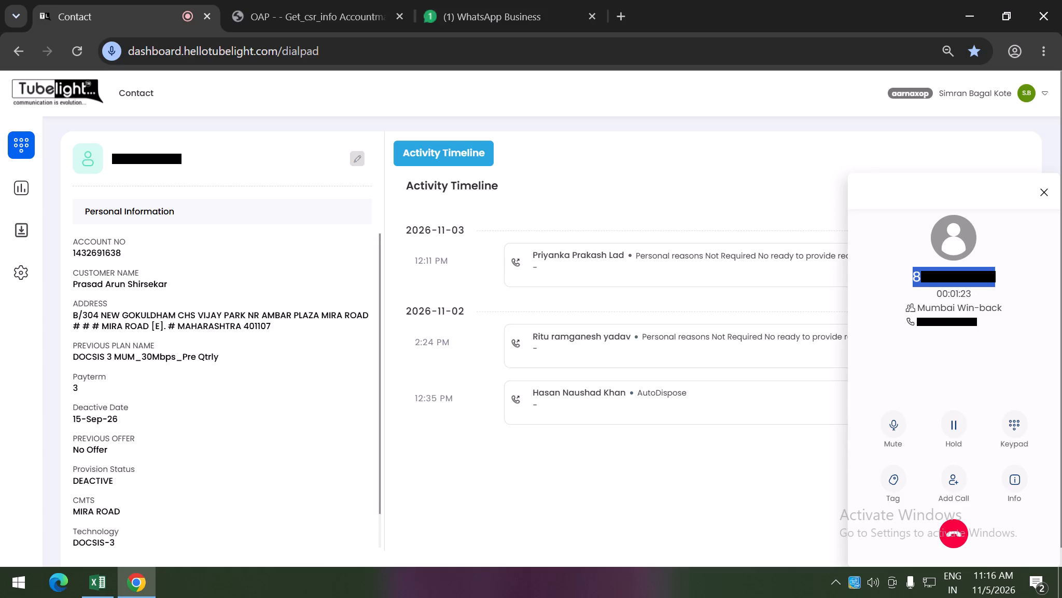
{"action": "left_click", "coordinate": [989, 271]}
{"action": "left_click_drag", "start_coordinate": [1018, 276], "coordinate": [911, 278]}
{"action": "left_click_drag", "start_coordinate": [911, 278], "coordinate": [897, 278]}
{"action": "right_click", "coordinate": [897, 278]}
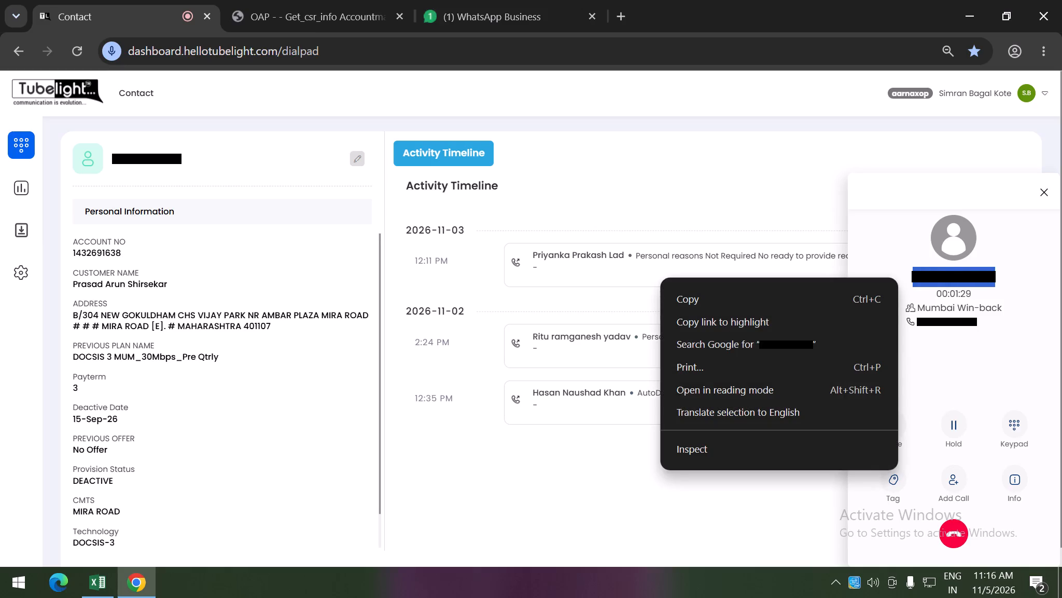
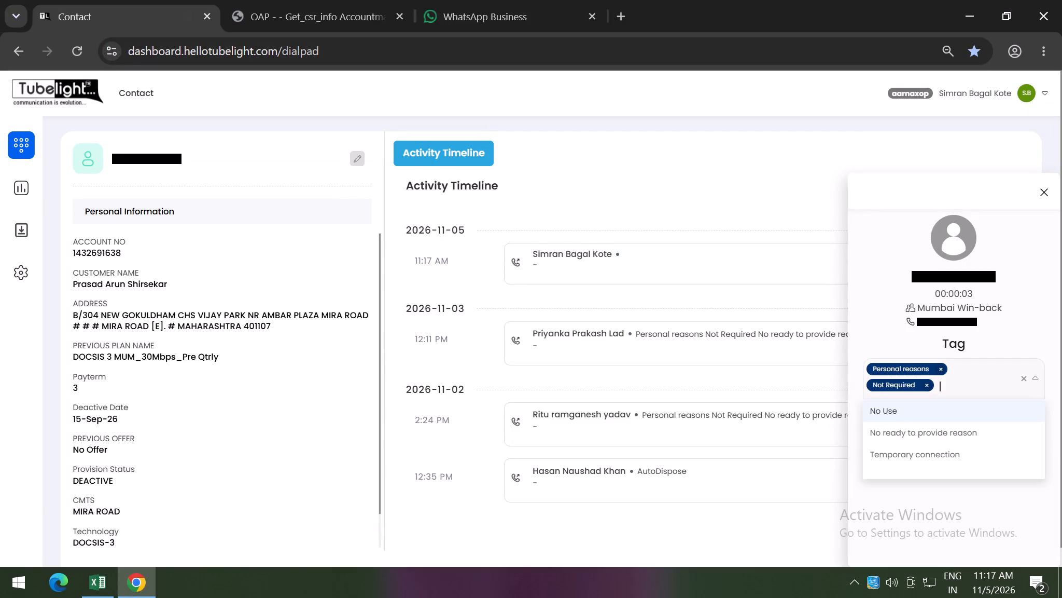
Add the No Use sub-reason to the Mumbai Win-back call's tags and submit the review without a comment.
{"action": "left_click", "coordinate": [889, 413]}
{"action": "left_click", "coordinate": [896, 466]}
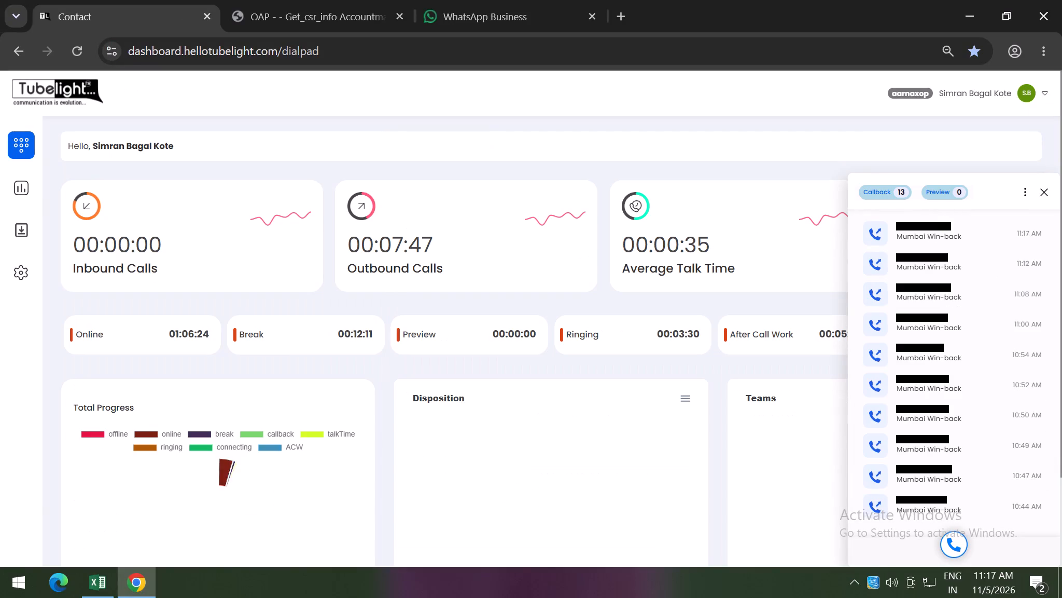
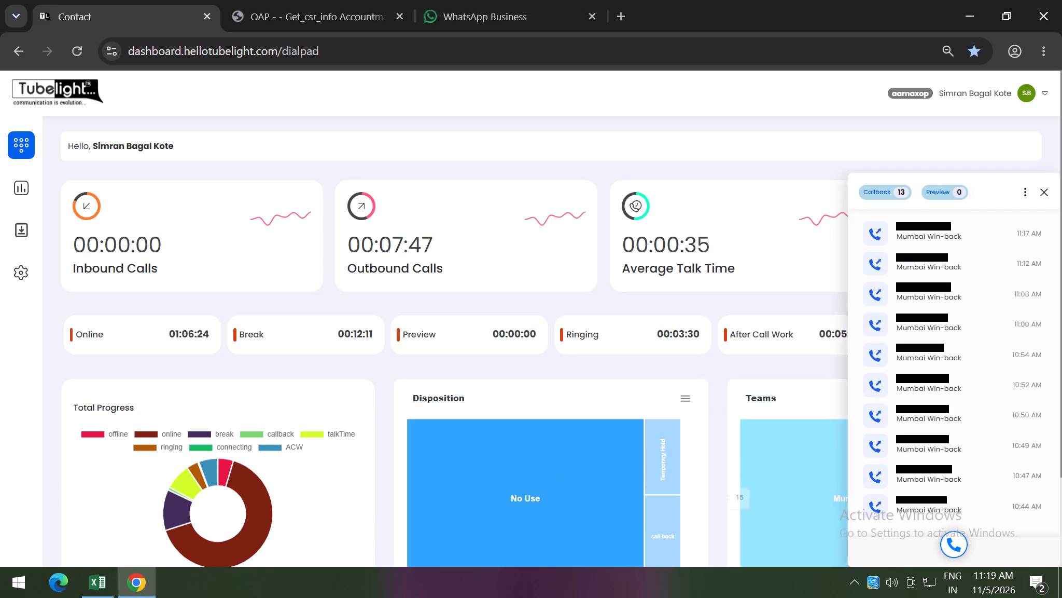
Close the callback contact list so the full dialpad dashboard is uncovered.
{"action": "left_click", "coordinate": [1032, 185]}
{"action": "left_click", "coordinate": [1048, 188]}
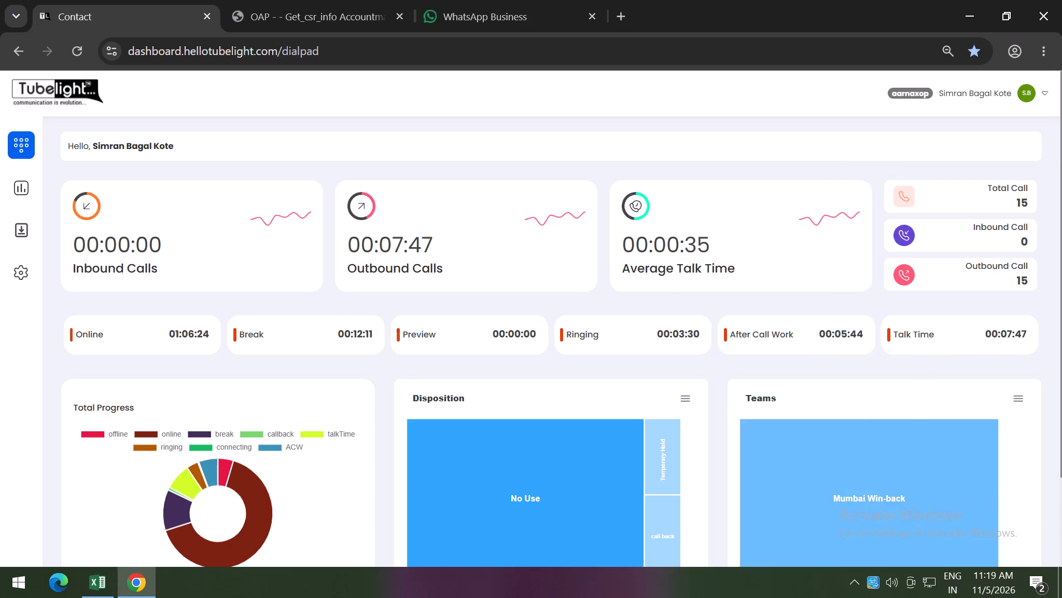
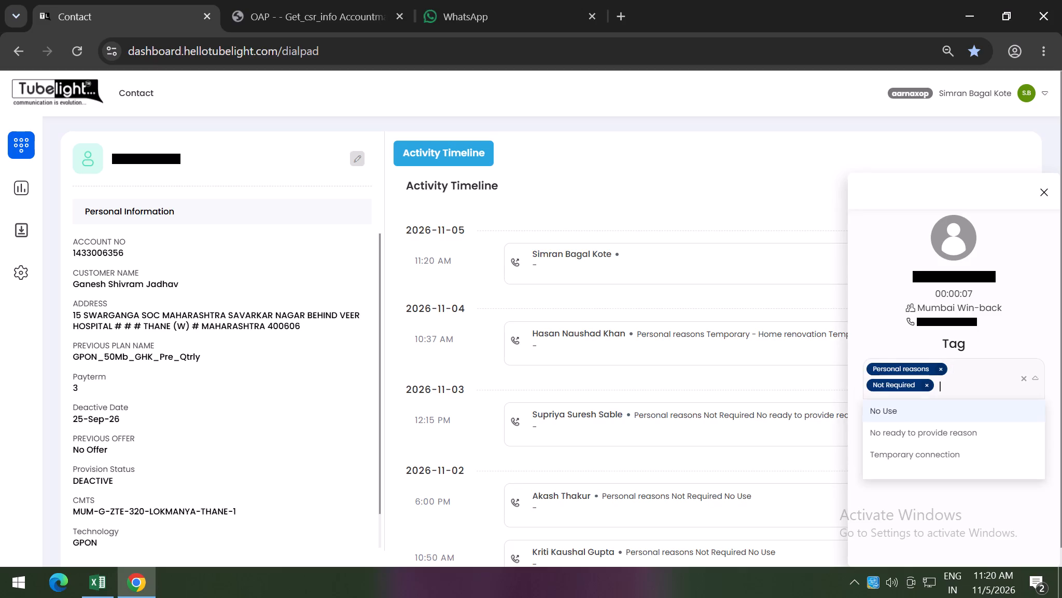
Add the No Use sub-reason to the call's Personal reasons and Not Required tags, and submit the review.
{"action": "left_click", "coordinate": [907, 413]}
{"action": "left_click", "coordinate": [909, 471]}
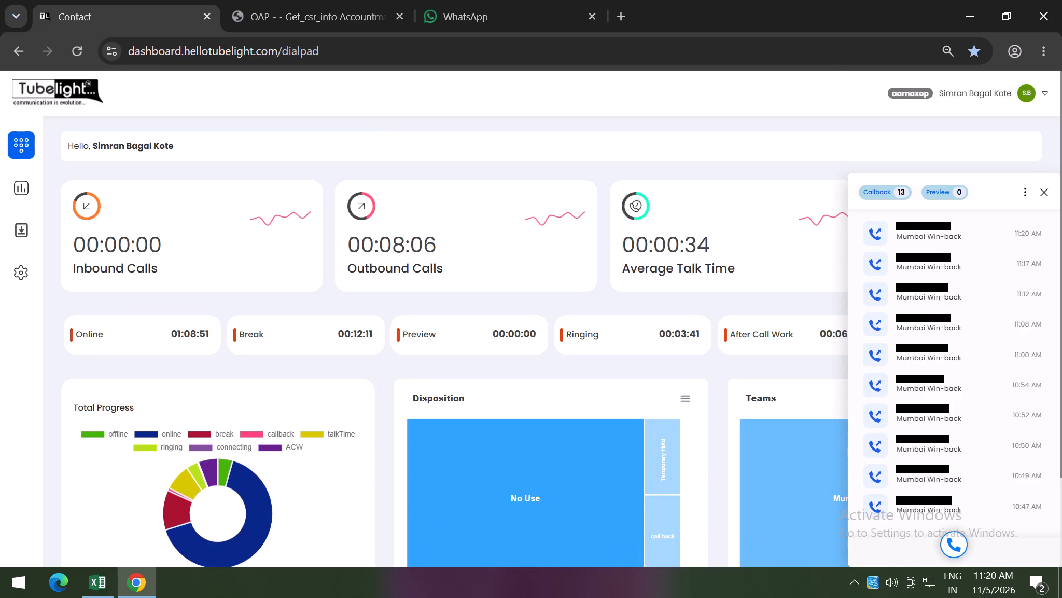
Switch to the simran workbook in Excel to consult the follow-up remarks and numbers.
{"action": "left_click", "coordinate": [104, 576]}
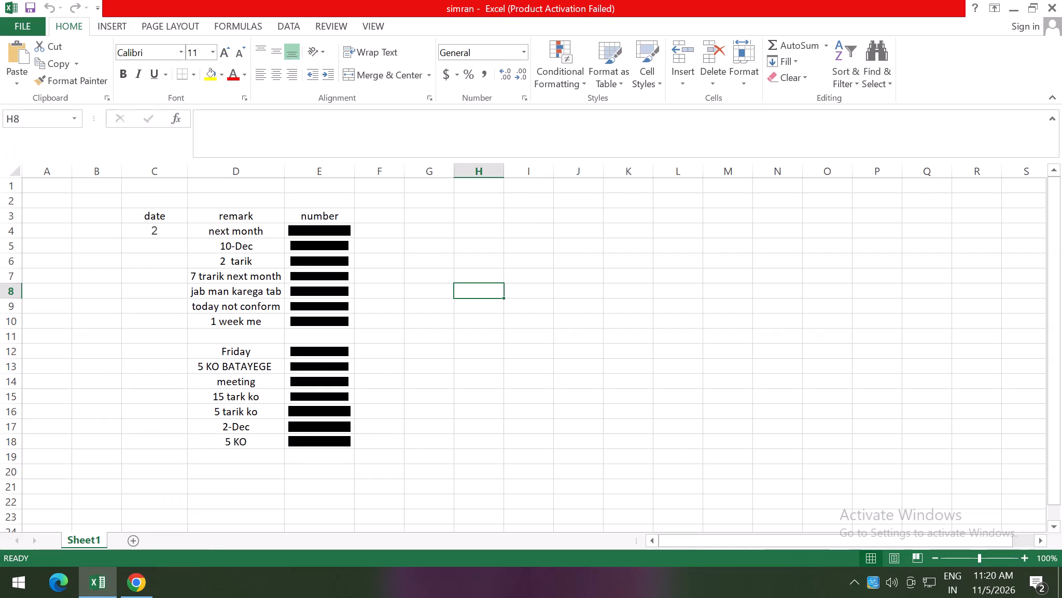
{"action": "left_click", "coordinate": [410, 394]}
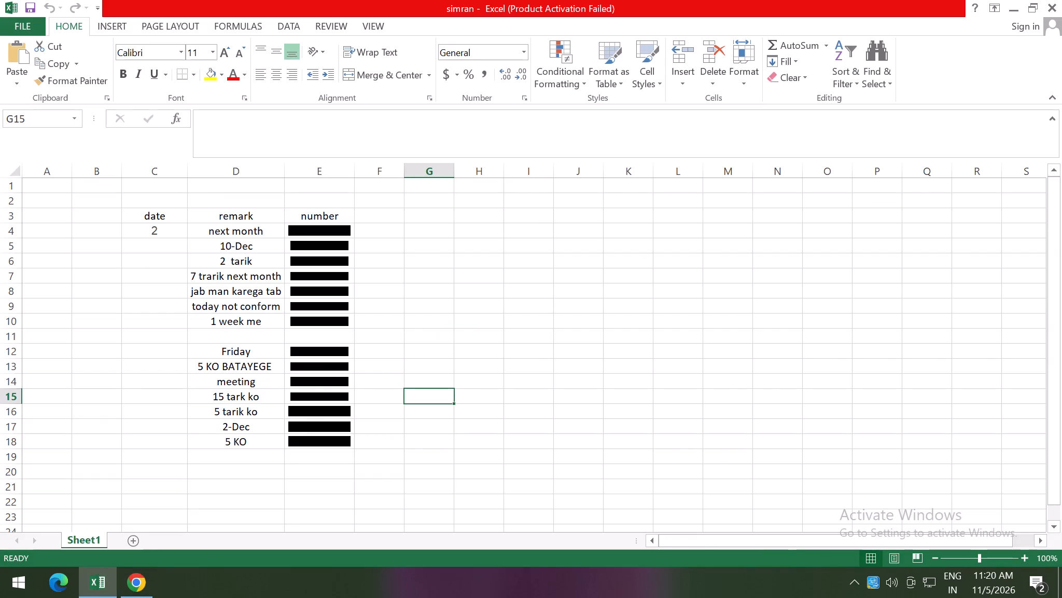
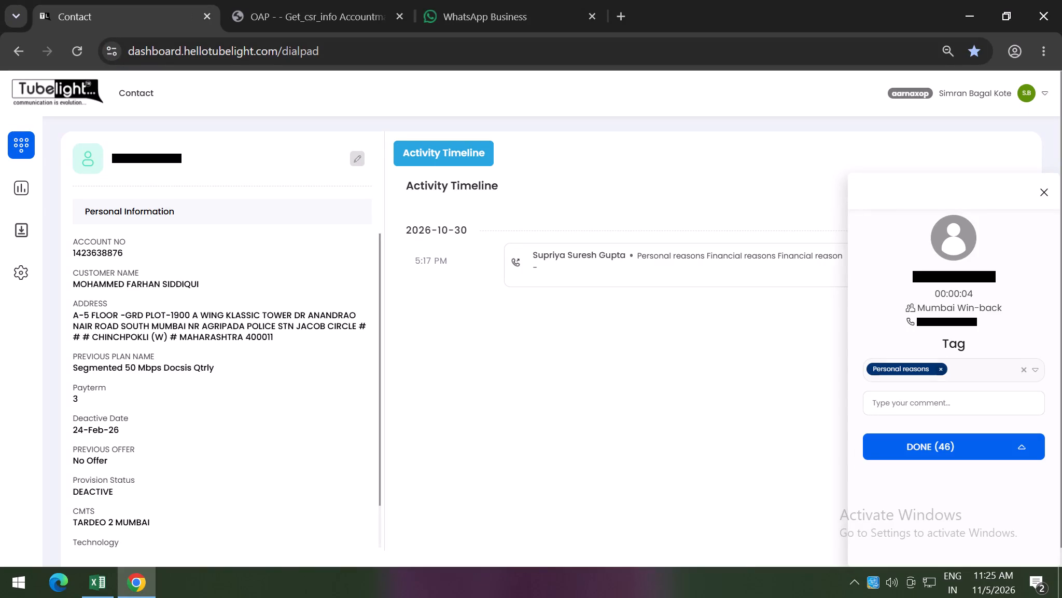
Add the tags Not Required and No Use after Personal reasons and submit the call review without a comment.
{"action": "left_click", "coordinate": [962, 373]}
{"action": "left_click", "coordinate": [924, 438]}
{"action": "left_click", "coordinate": [961, 391]}
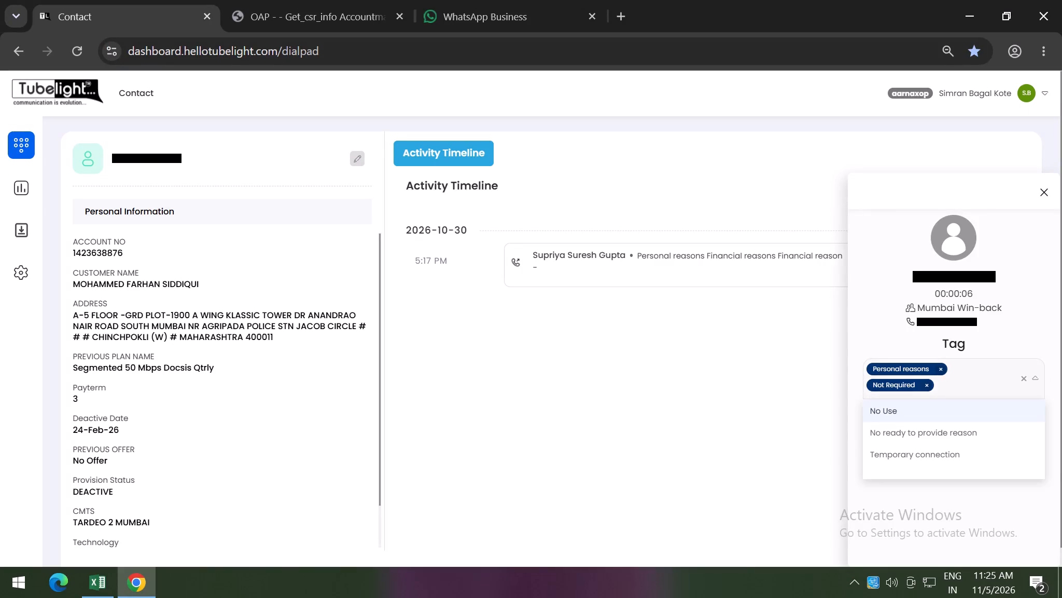
{"action": "left_click", "coordinate": [909, 411]}
{"action": "left_click", "coordinate": [904, 464]}
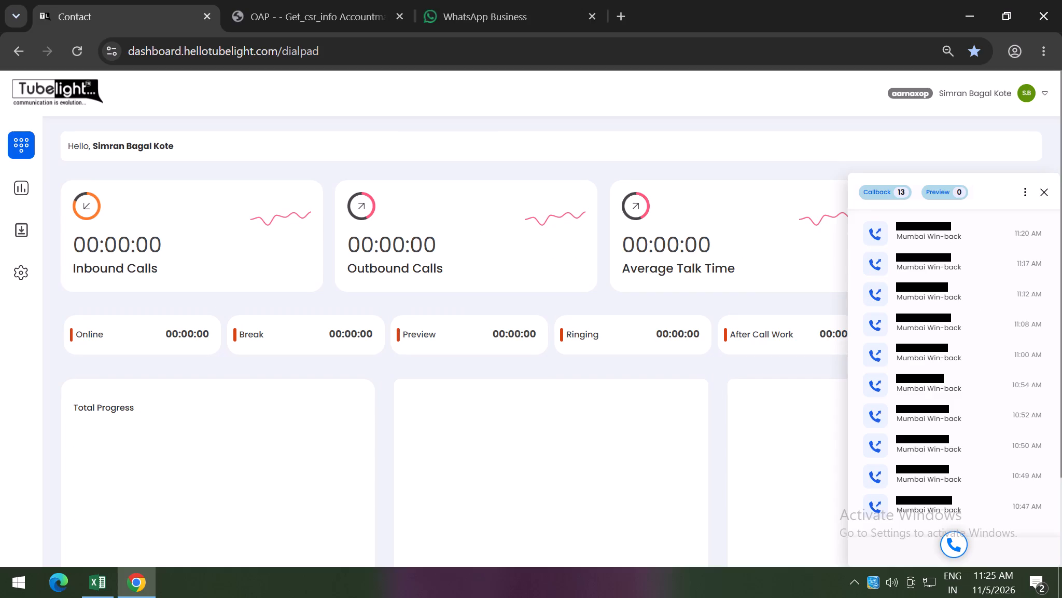
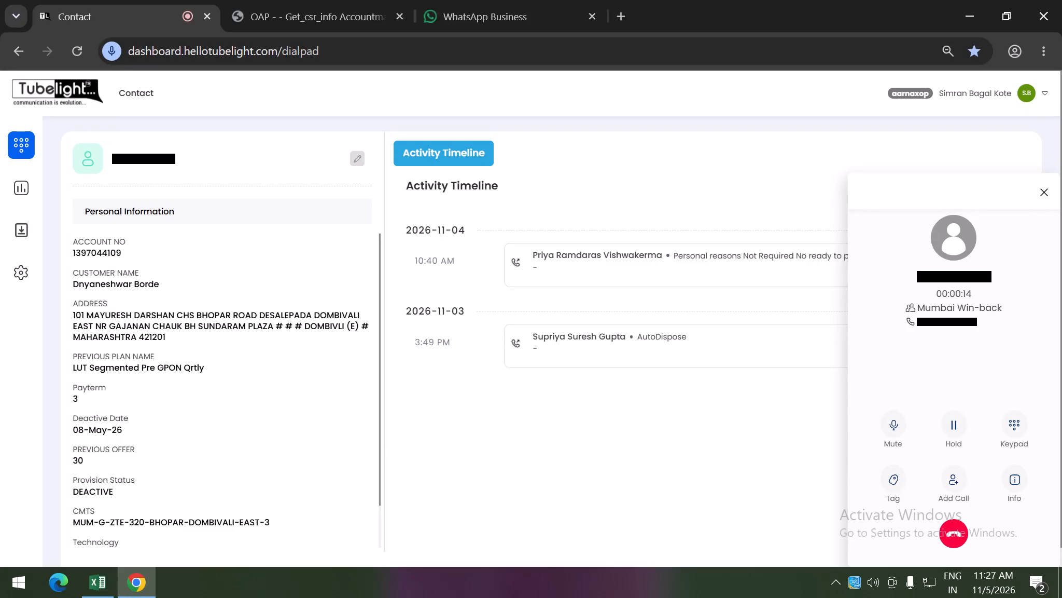
End the active Mumbai Win-back call and submit its disposition with the tags Personal reasons and Not Required.
{"action": "left_click", "coordinate": [953, 528]}
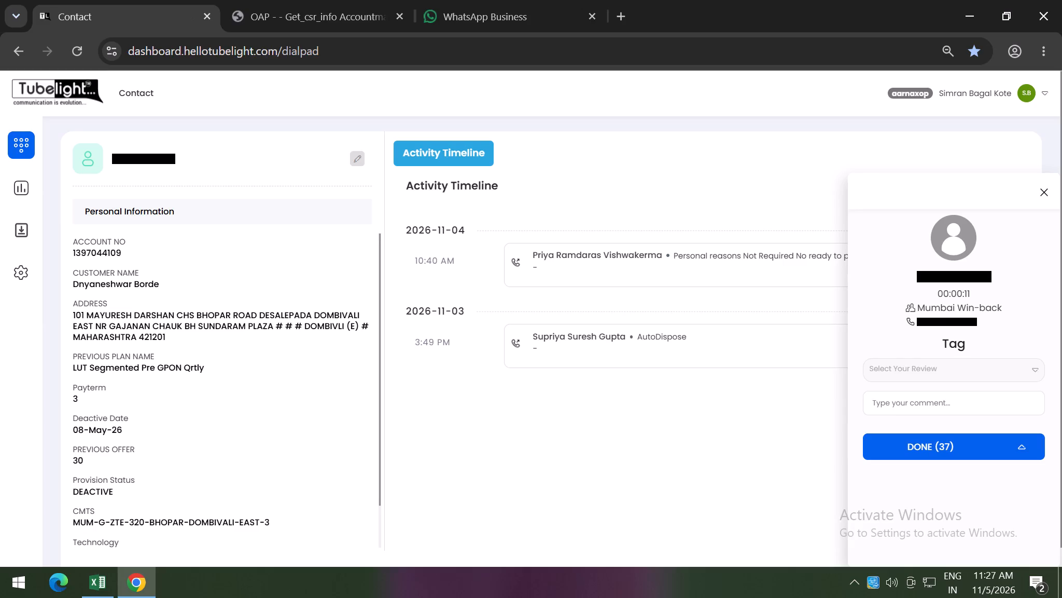
{"action": "left_click", "coordinate": [965, 377]}
{"action": "scroll", "coordinate": [951, 429], "scroll_direction": "down", "scroll_amount": 1}
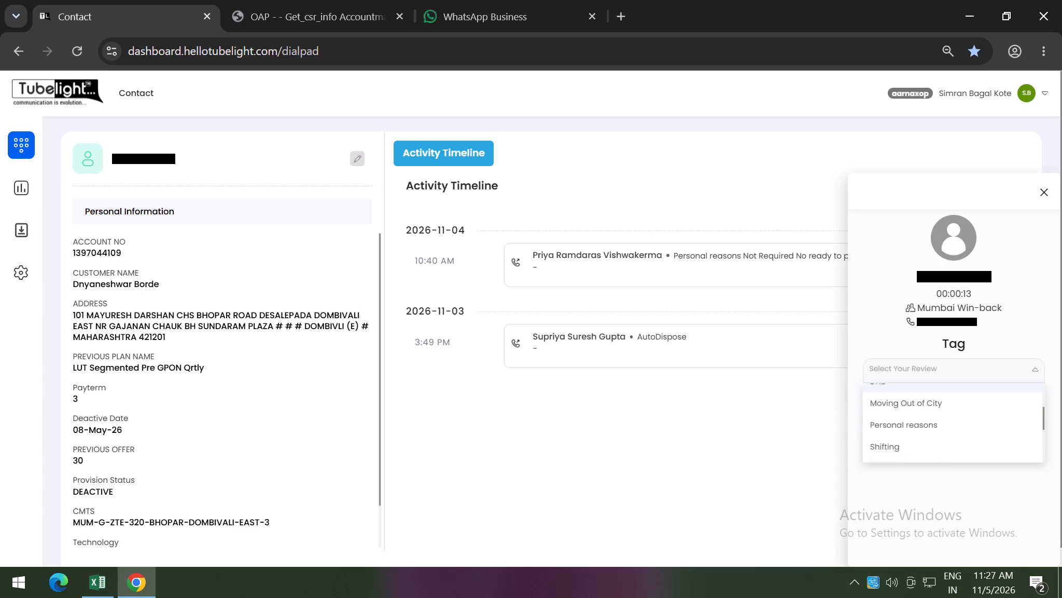
{"action": "left_click", "coordinate": [951, 429]}
{"action": "left_click", "coordinate": [1005, 368]}
{"action": "left_click", "coordinate": [923, 437]}
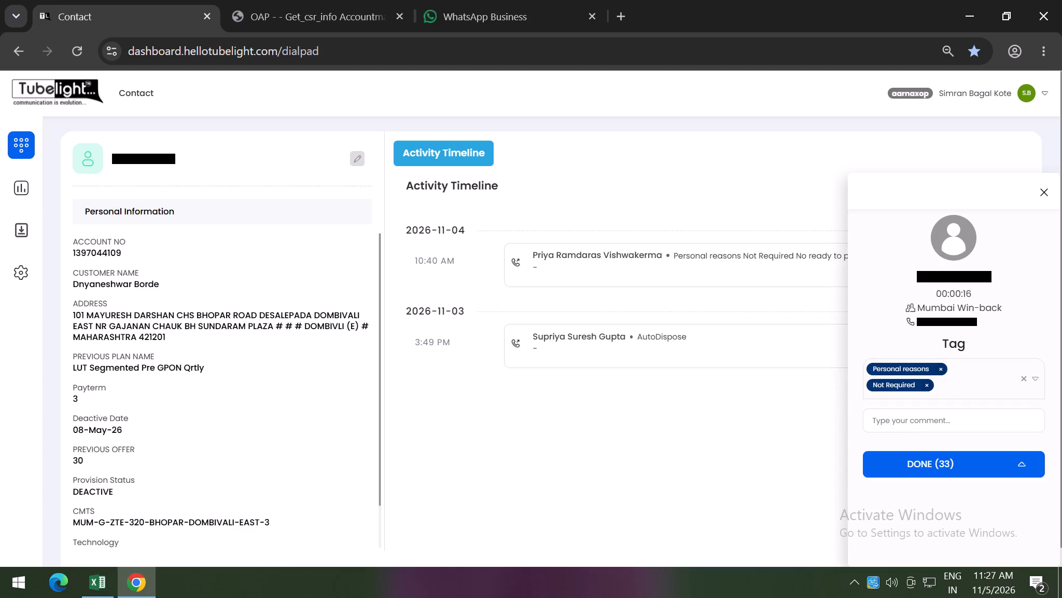
{"action": "left_click", "coordinate": [943, 391]}
{"action": "left_click", "coordinate": [924, 407]}
{"action": "left_click", "coordinate": [911, 473]}
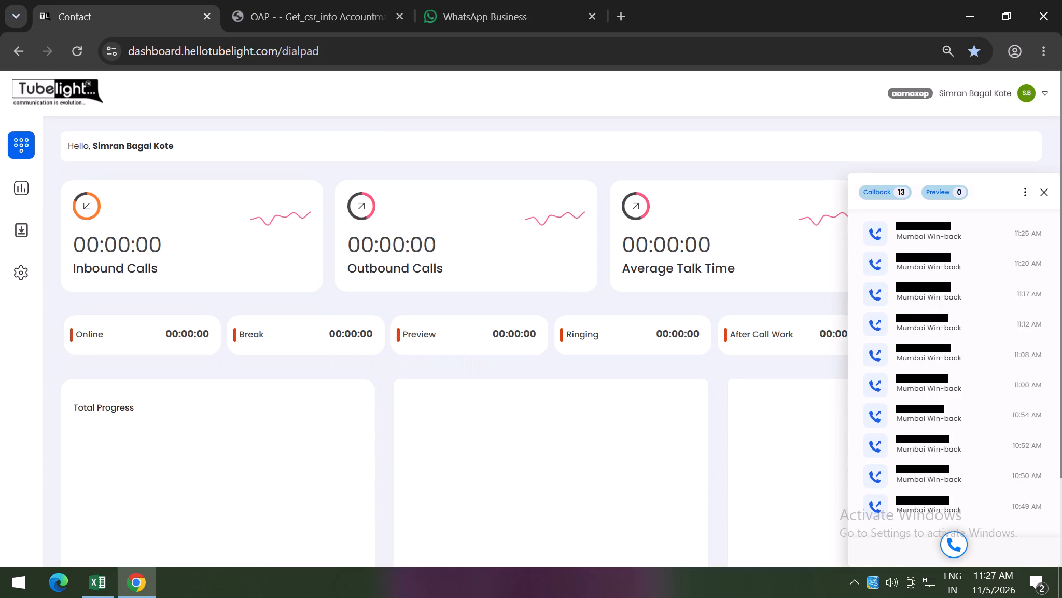
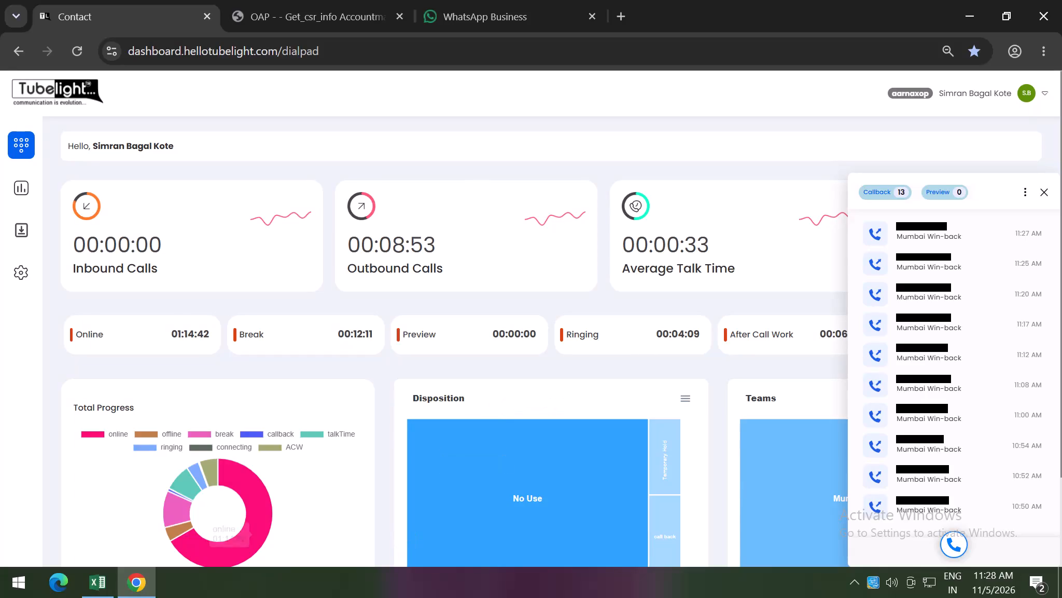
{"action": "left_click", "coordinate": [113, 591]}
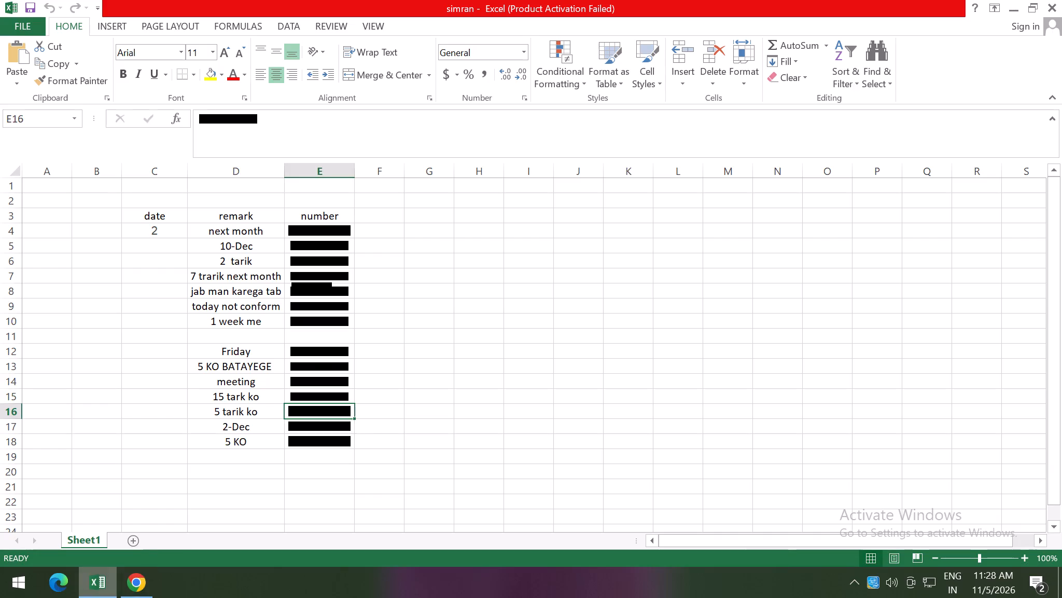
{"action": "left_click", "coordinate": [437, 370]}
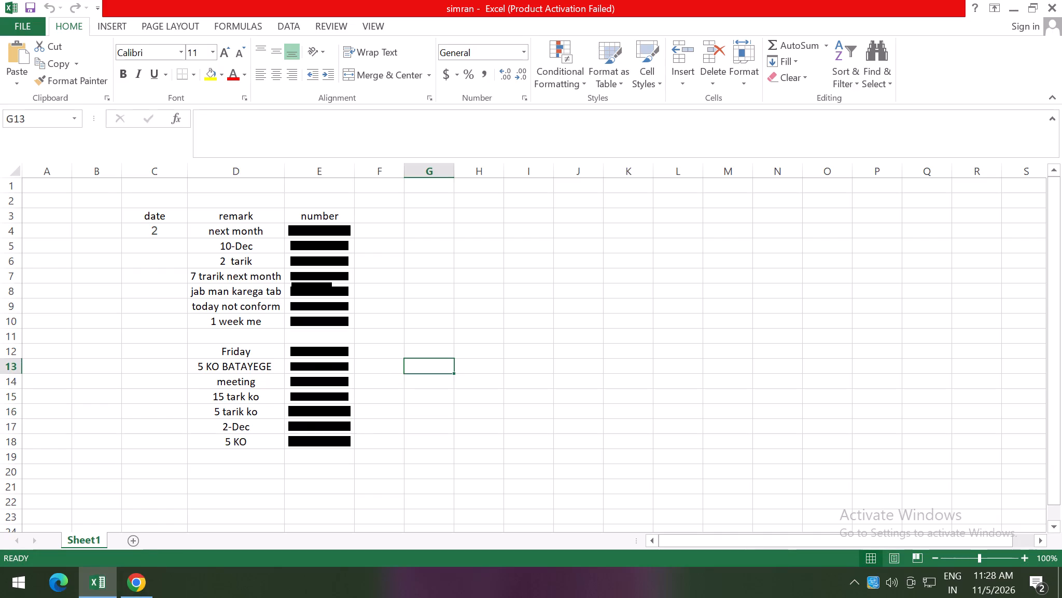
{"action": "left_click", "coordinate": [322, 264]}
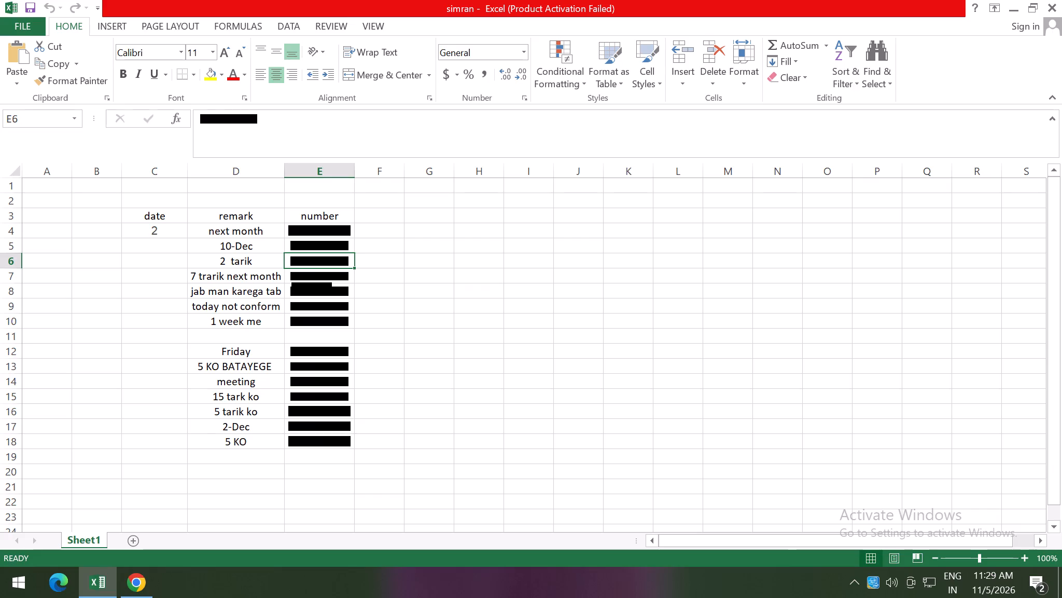
In Chrome, end the incoming Mumbai Win-back call and submit its disposition with the tags Personal reasons, Not Required and No Use.
{"action": "left_click", "coordinate": [142, 581]}
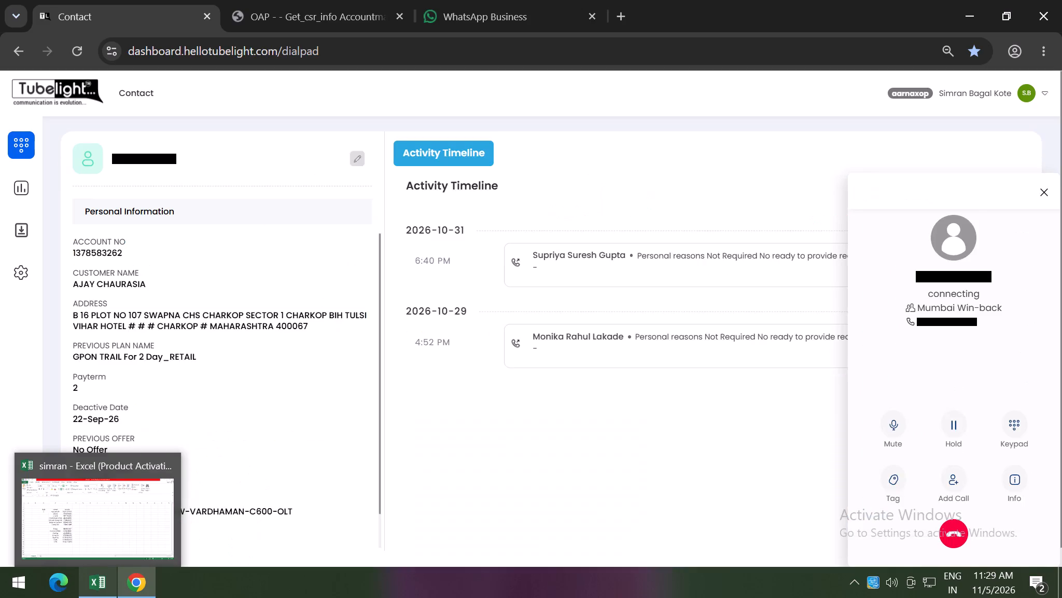
{"action": "left_click", "coordinate": [694, 428]}
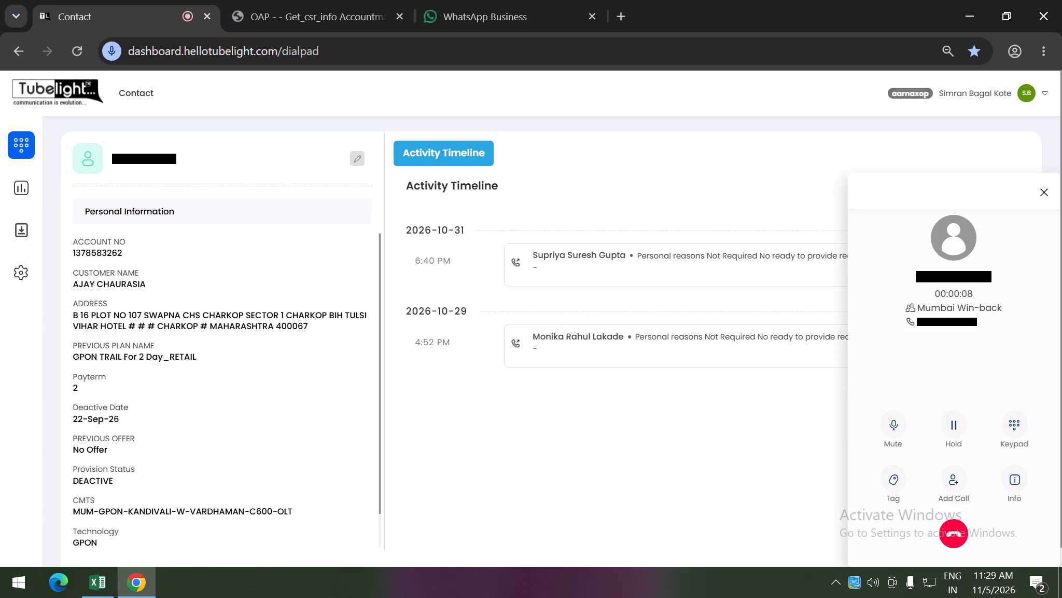
{"action": "left_click", "coordinate": [952, 530]}
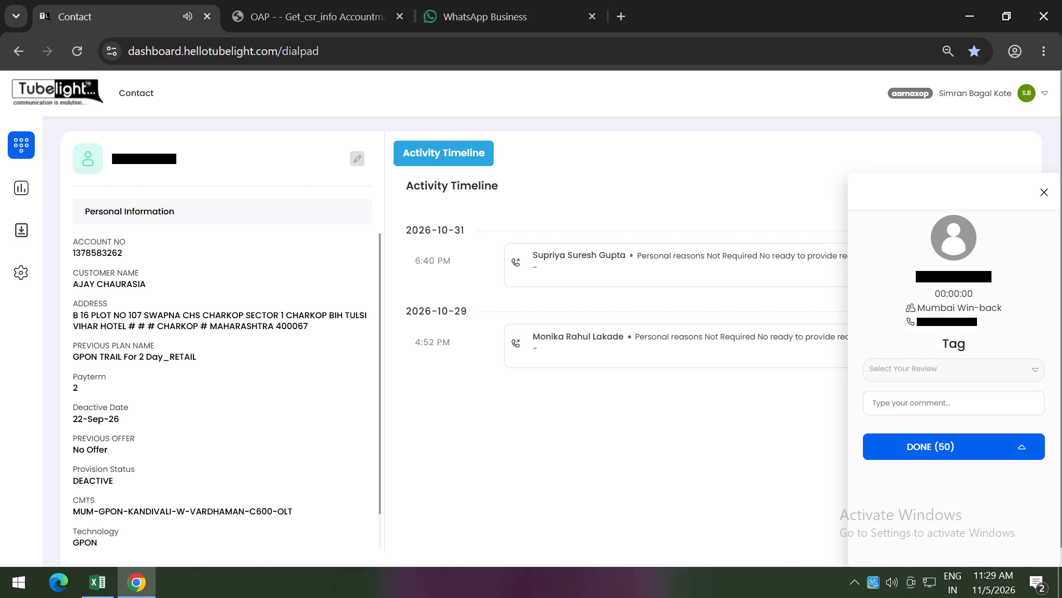
{"action": "left_click", "coordinate": [944, 374]}
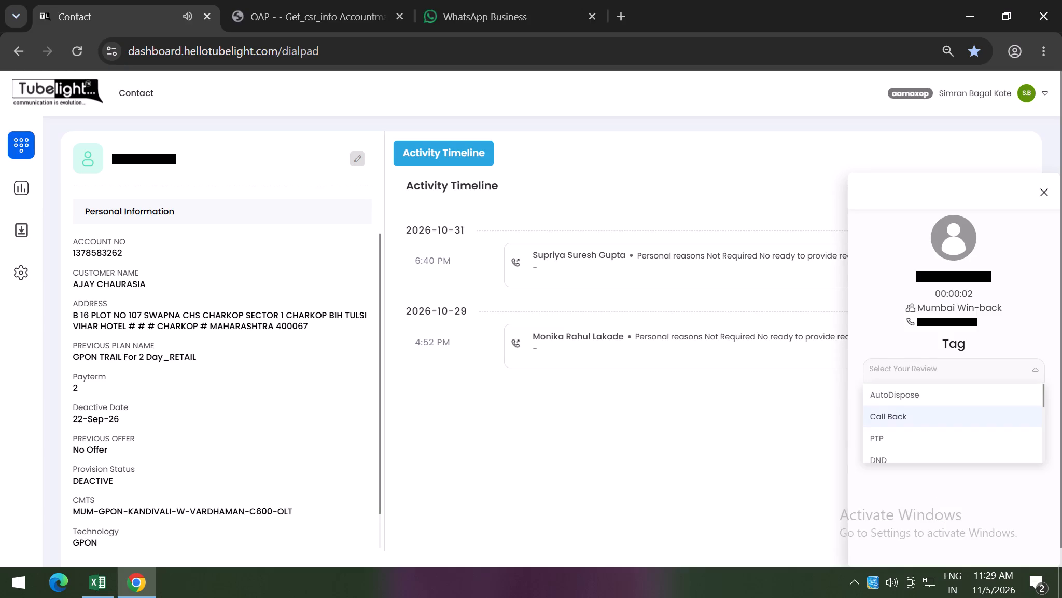
{"action": "scroll", "coordinate": [932, 417], "scroll_direction": "down", "scroll_amount": 1}
{"action": "left_click", "coordinate": [928, 426]}
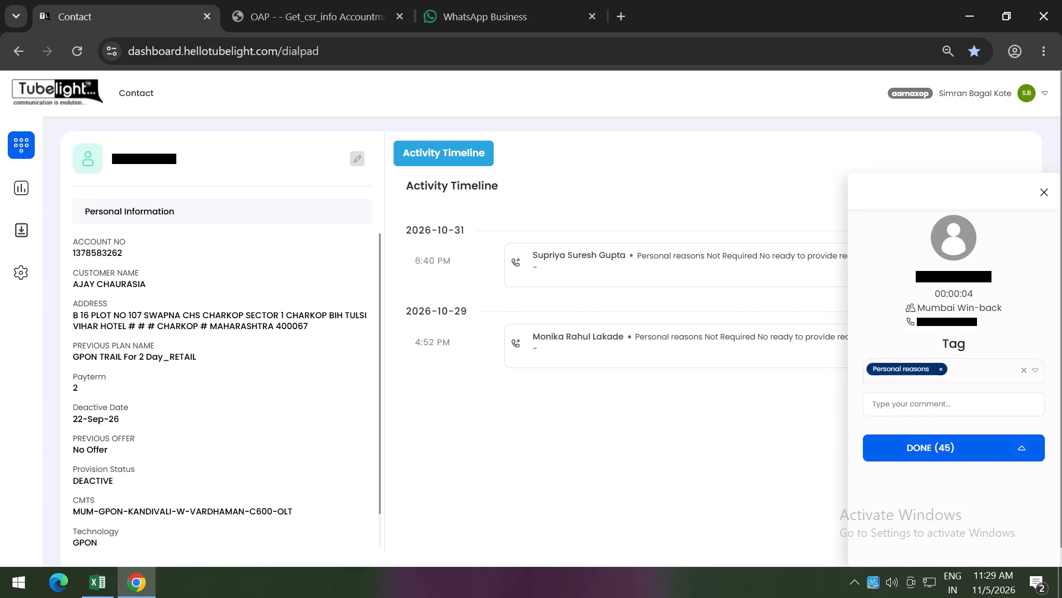
{"action": "left_click", "coordinate": [960, 369]}
{"action": "left_click", "coordinate": [907, 434]}
{"action": "left_click", "coordinate": [972, 390]}
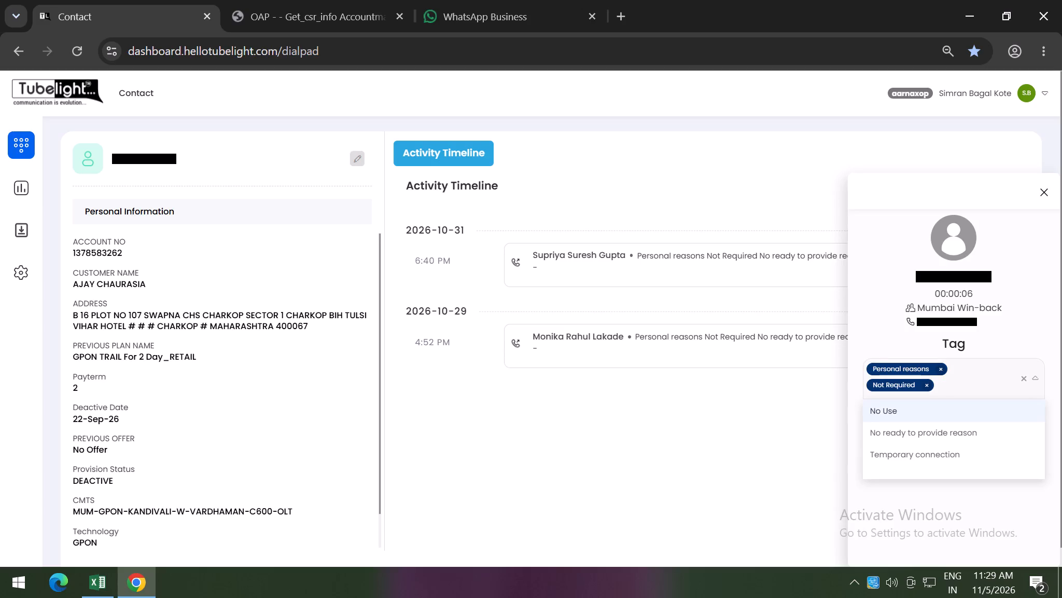
{"action": "left_click", "coordinate": [908, 407]}
{"action": "left_click", "coordinate": [914, 448]}
{"action": "left_click", "coordinate": [905, 459]}
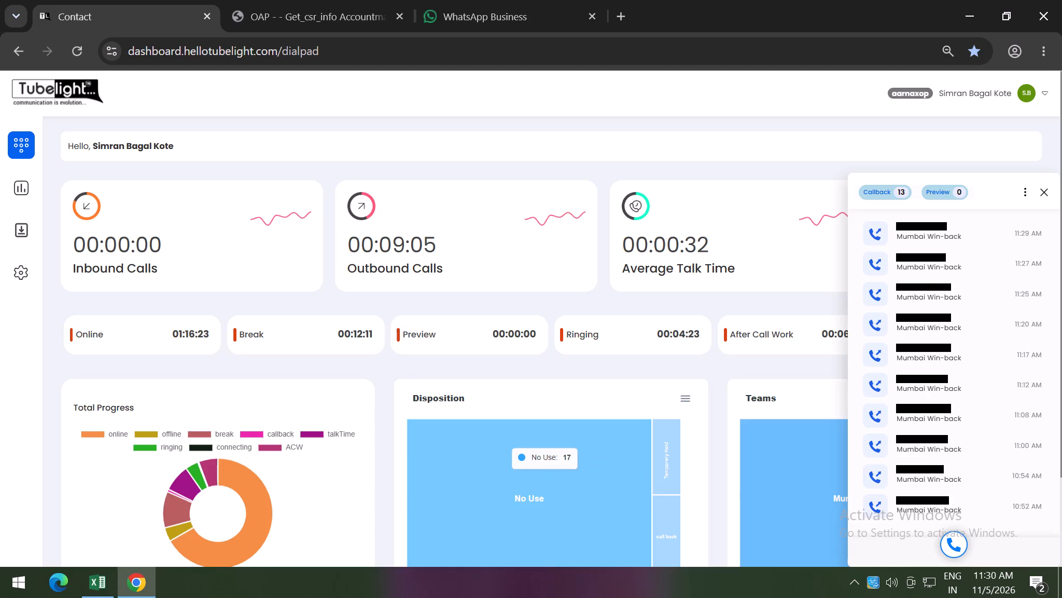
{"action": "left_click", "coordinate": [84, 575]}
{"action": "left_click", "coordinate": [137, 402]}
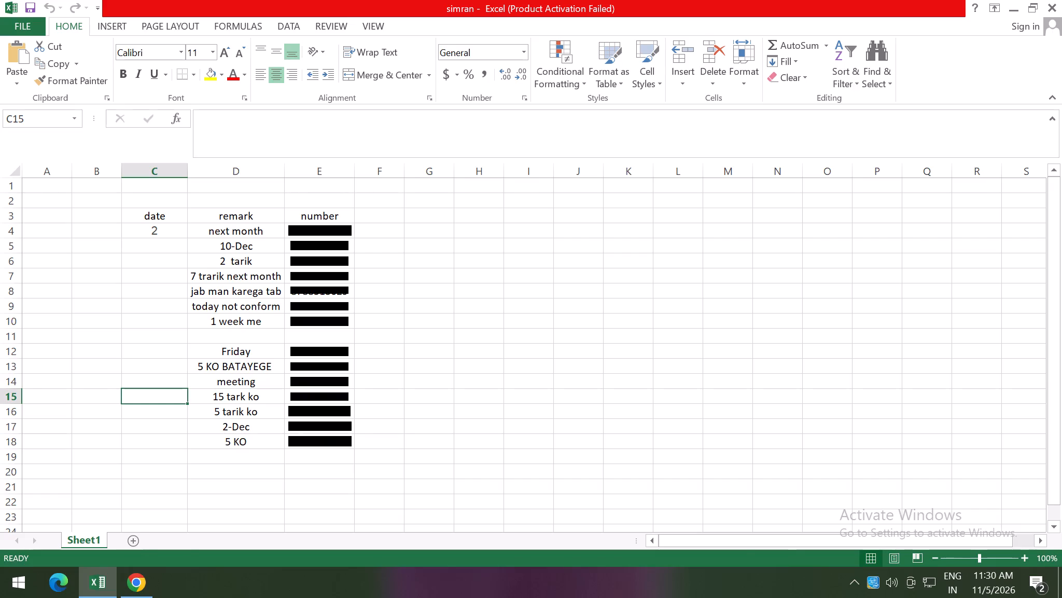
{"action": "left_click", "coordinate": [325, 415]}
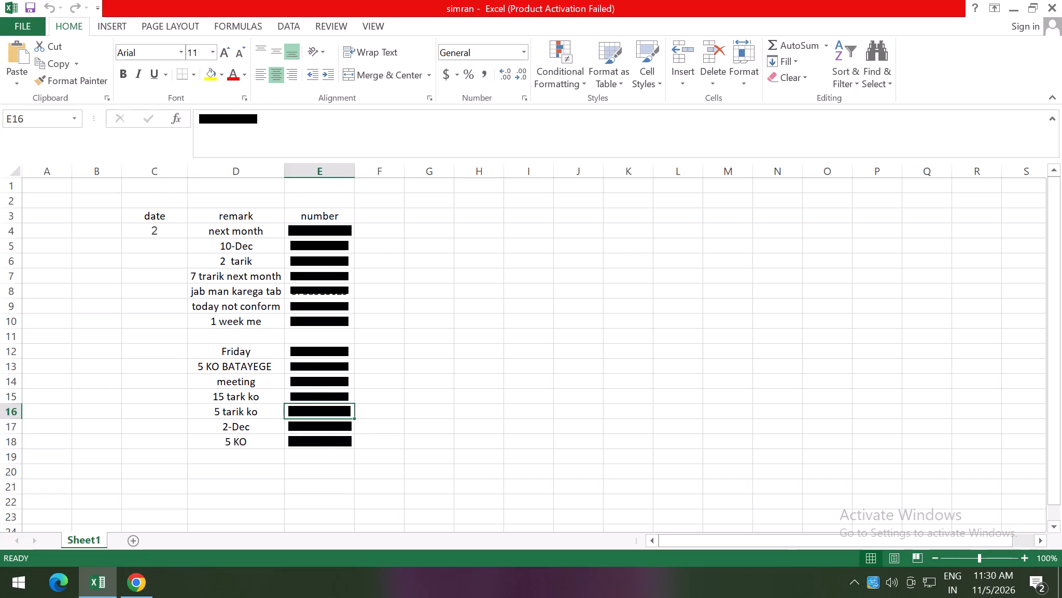
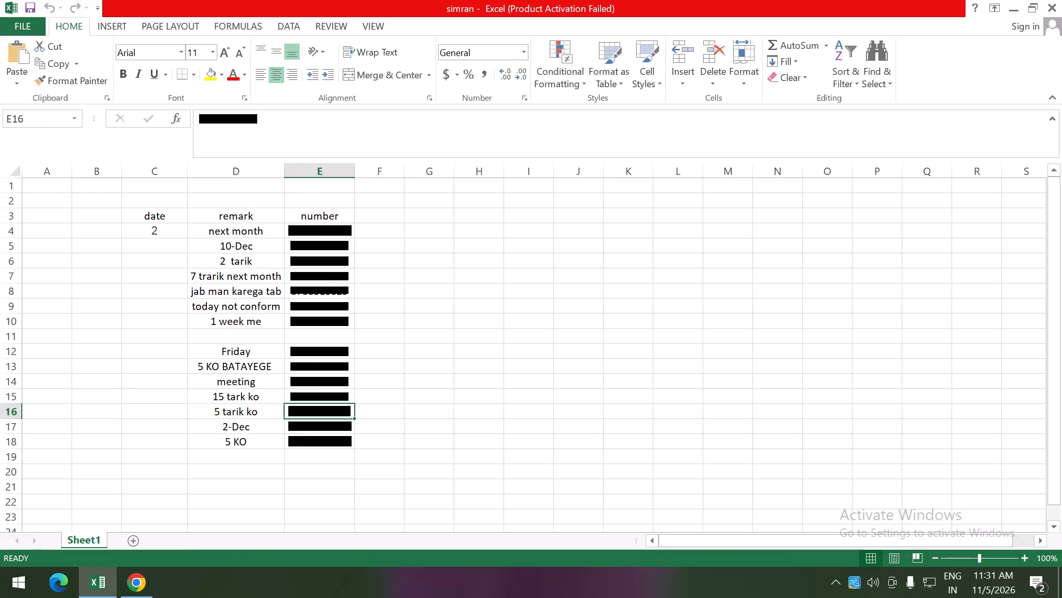
In the Excel call sheet, replace the row 16 remark in cell D16 with TECHNICATION AYYEGA.
{"action": "left_click", "coordinate": [246, 411]}
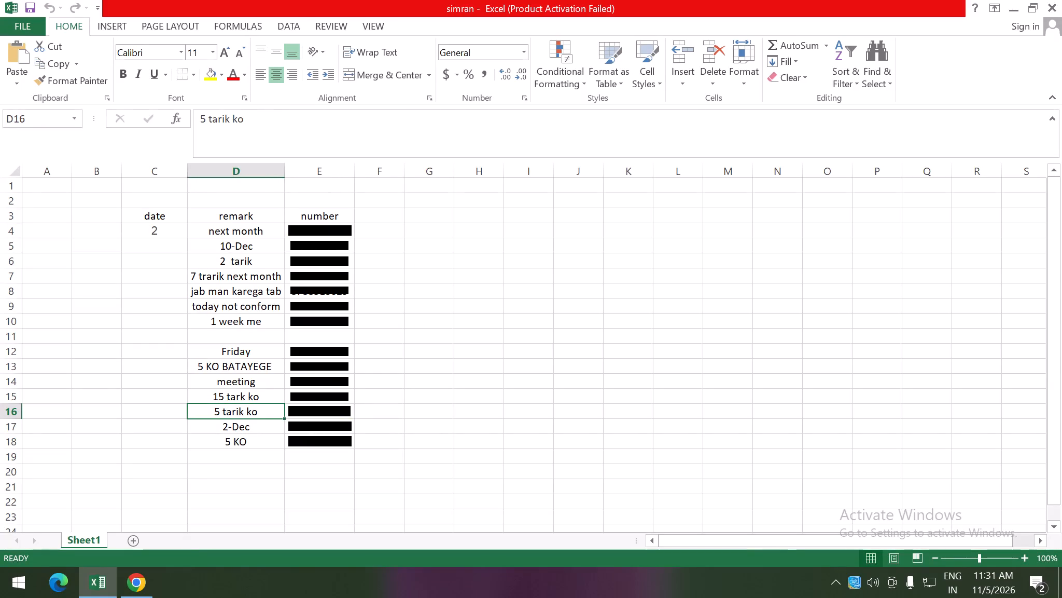
{"action": "key", "text": "BackSpace"}
{"action": "type", "text": "TE"}
{"action": "key", "text": "c"}
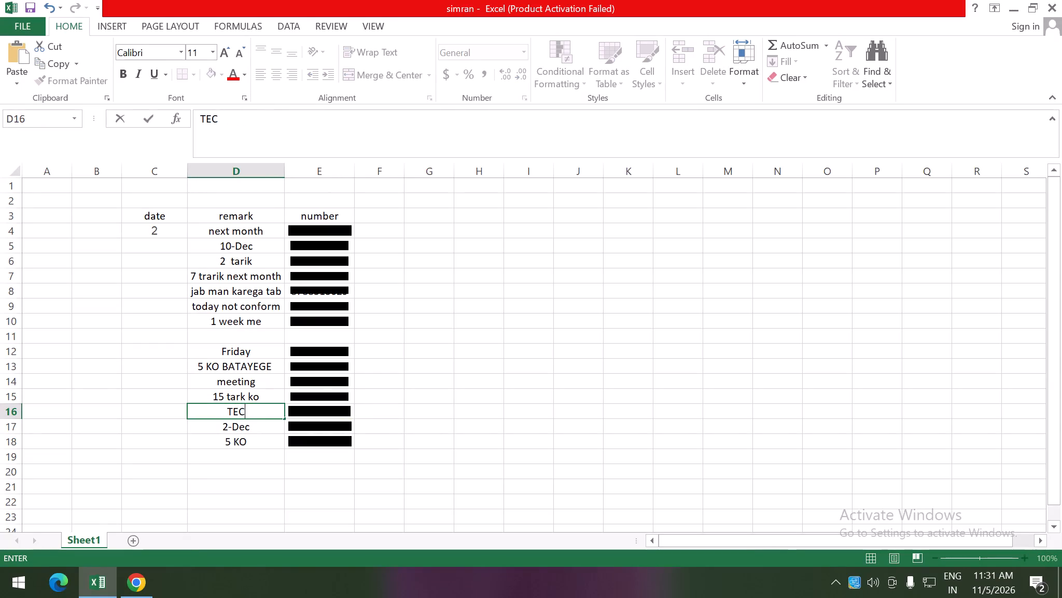
{"action": "key", "text": "h"}
{"action": "key", "text": "n"}
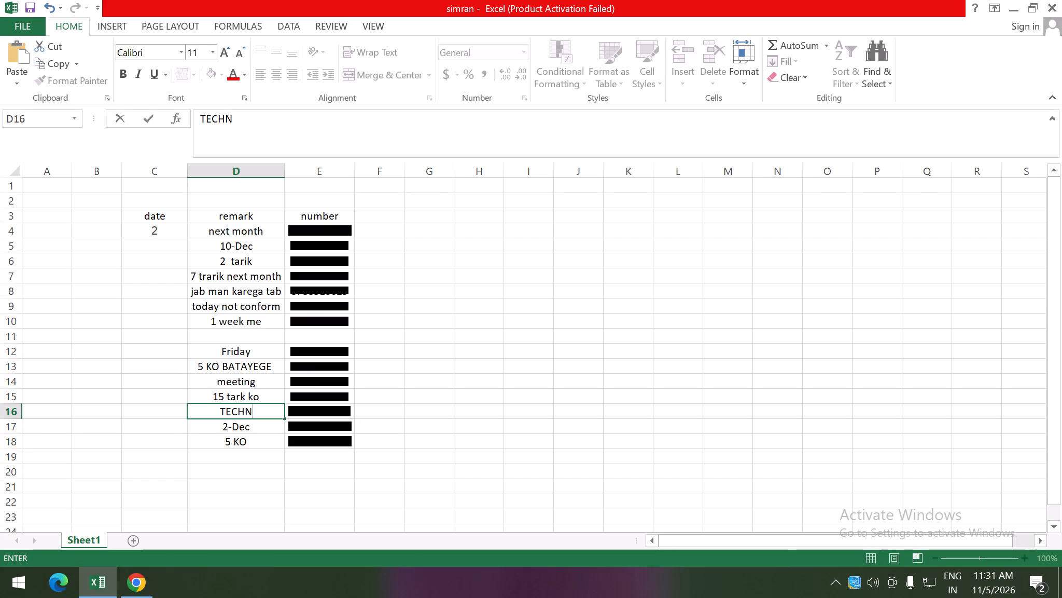
{"action": "type", "text": "ICATI"}
{"action": "type", "text": "ON"}
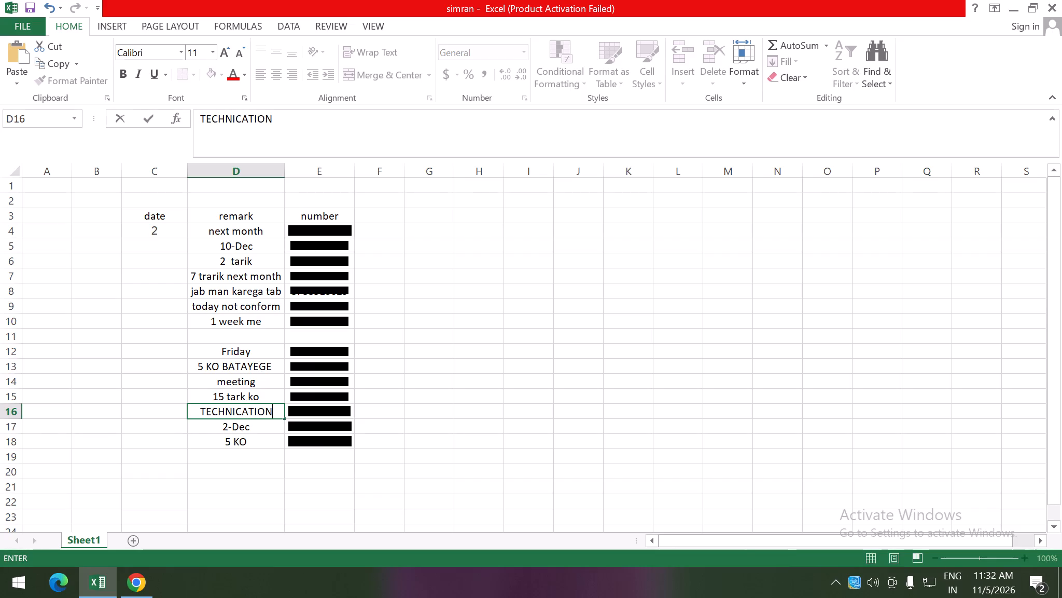
{"action": "key", "text": "space"}
{"action": "key", "text": "a"}
{"action": "type", "text": "YYEGA"}
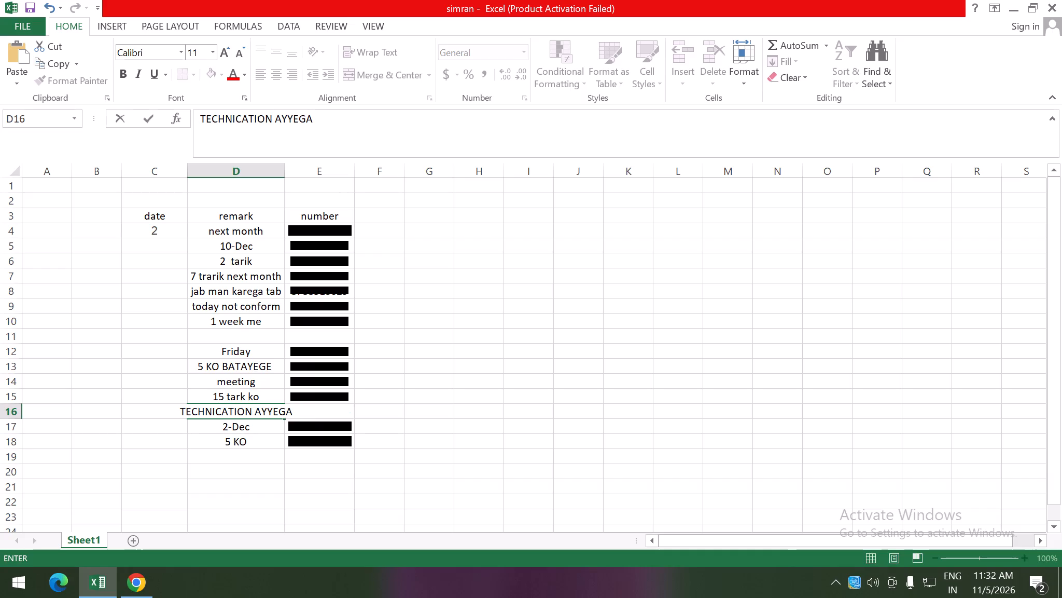
{"action": "left_click", "coordinate": [325, 418]}
{"action": "double_click", "coordinate": [442, 405]}
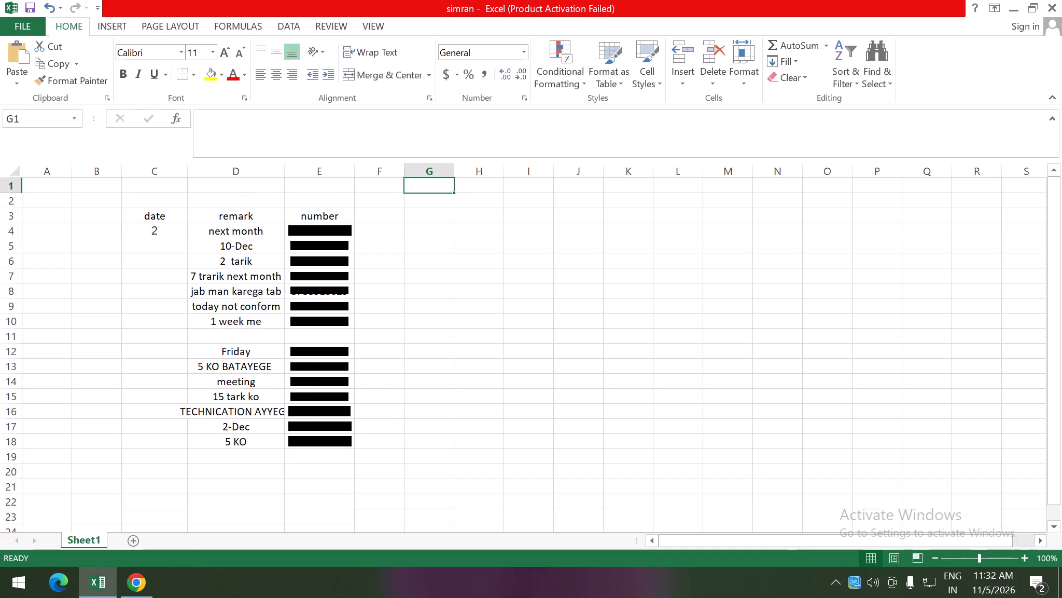
Widen the remark column D to make room for the longer remark and save the workbook.
{"action": "left_click_drag", "start_coordinate": [282, 174], "coordinate": [304, 174]}
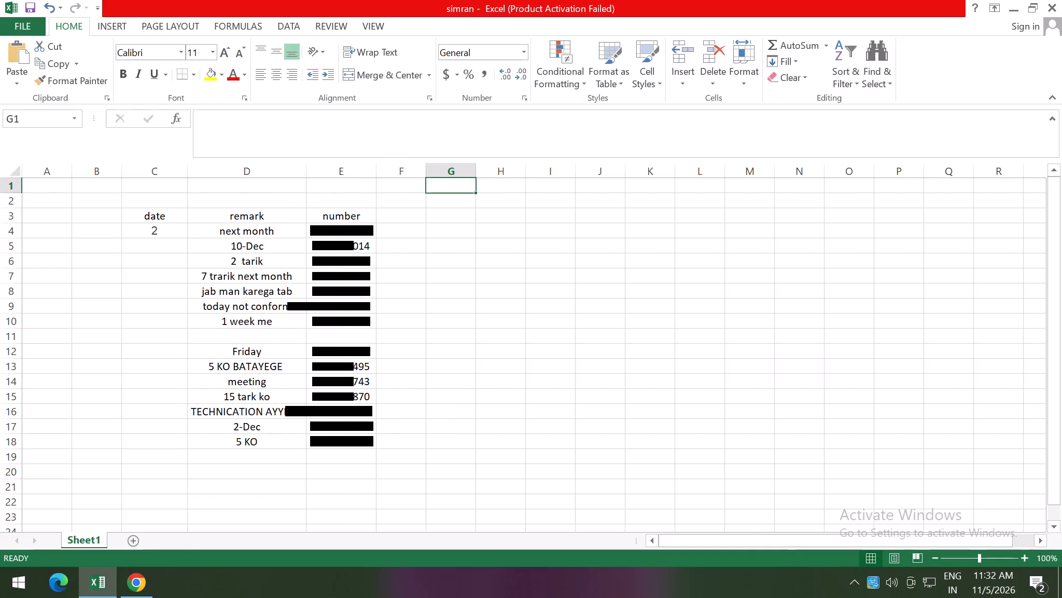
{"action": "left_click", "coordinate": [378, 413]}
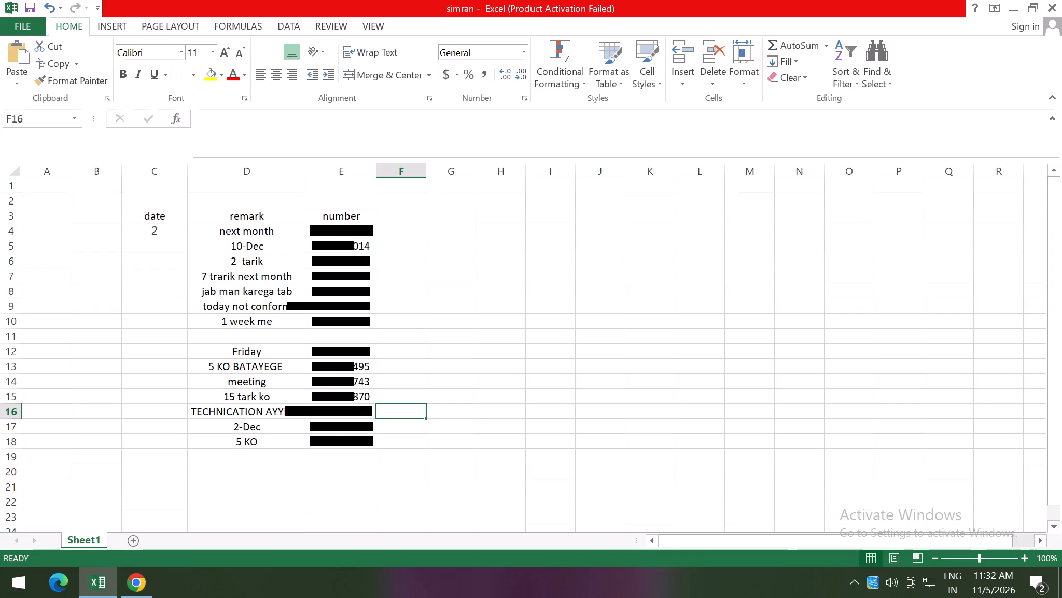
{"action": "key", "text": "ctrl+s"}
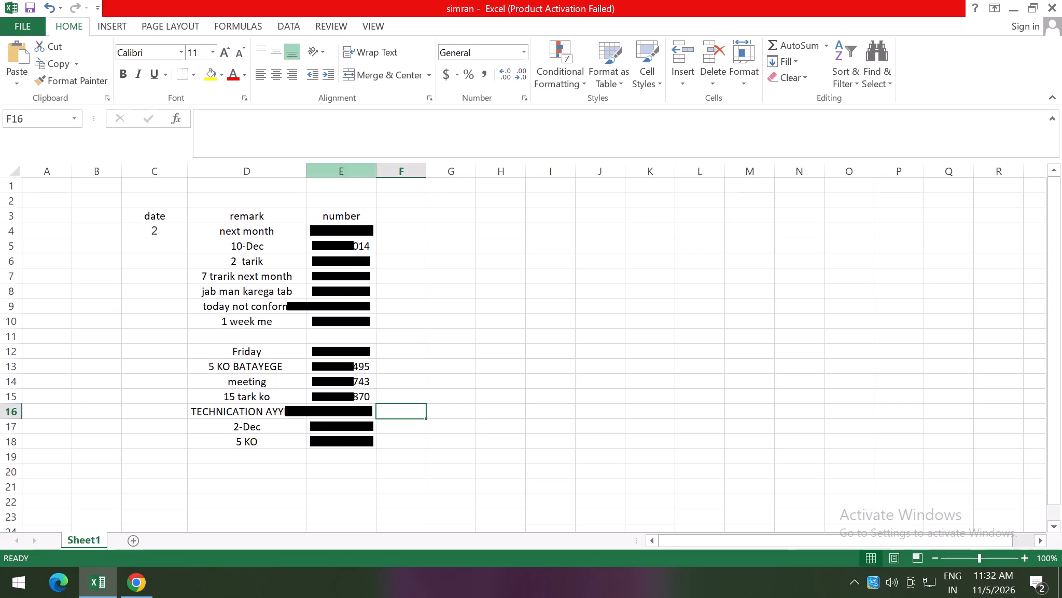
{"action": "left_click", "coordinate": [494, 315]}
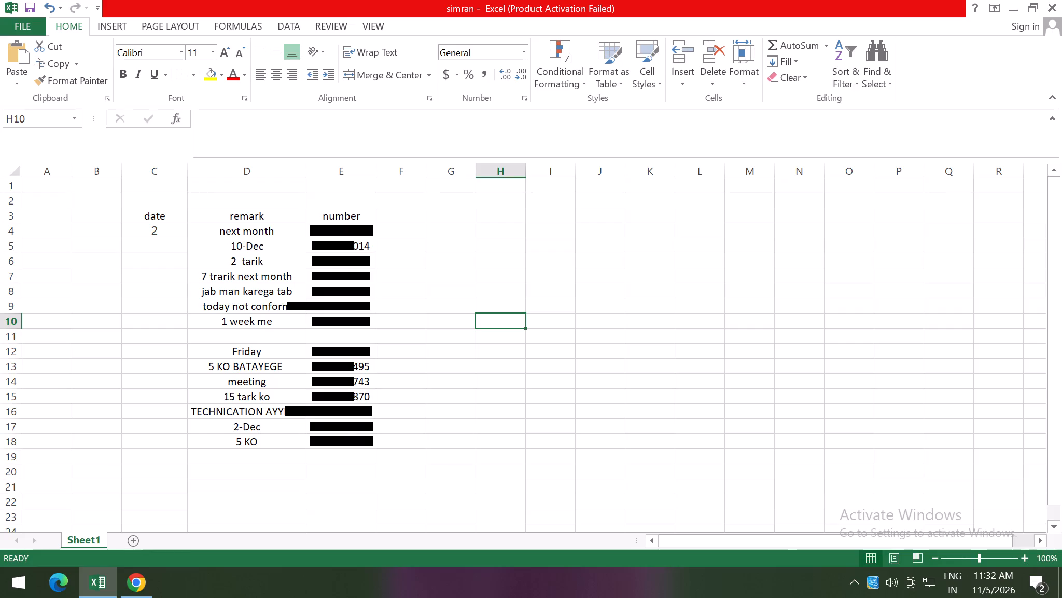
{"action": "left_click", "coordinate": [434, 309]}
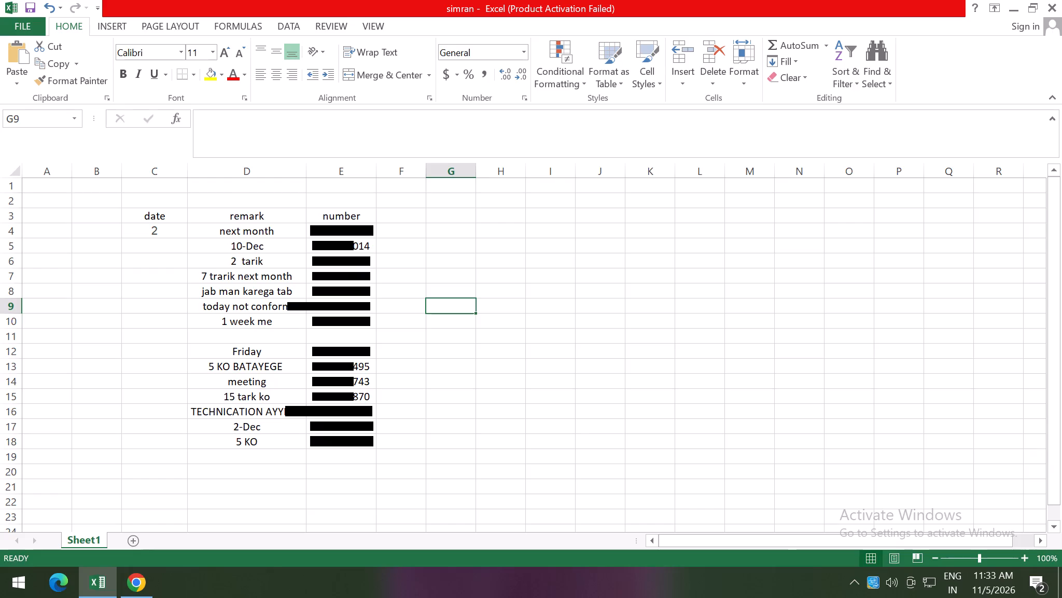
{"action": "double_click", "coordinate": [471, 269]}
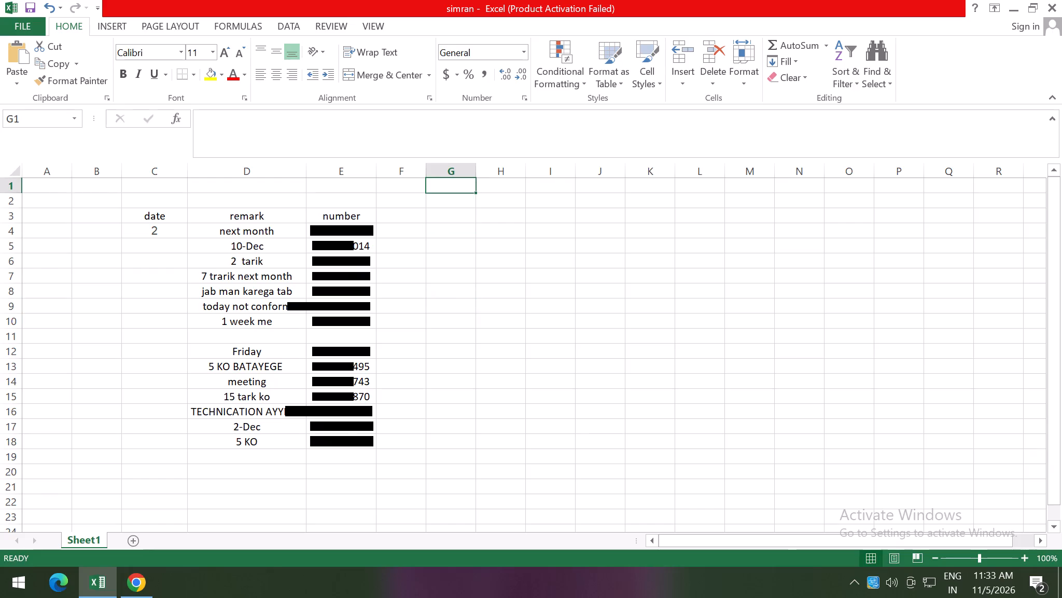
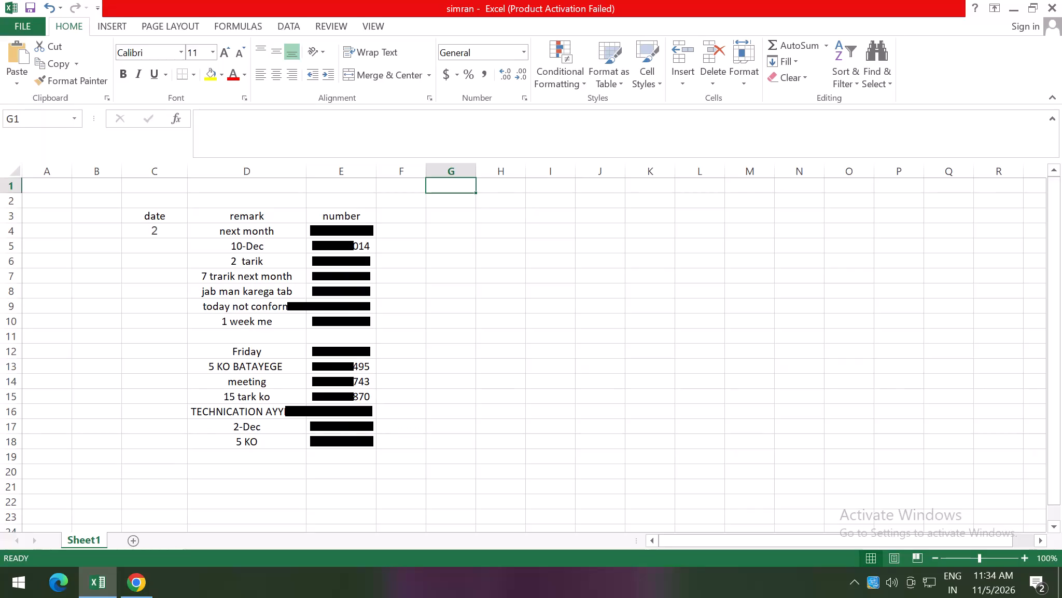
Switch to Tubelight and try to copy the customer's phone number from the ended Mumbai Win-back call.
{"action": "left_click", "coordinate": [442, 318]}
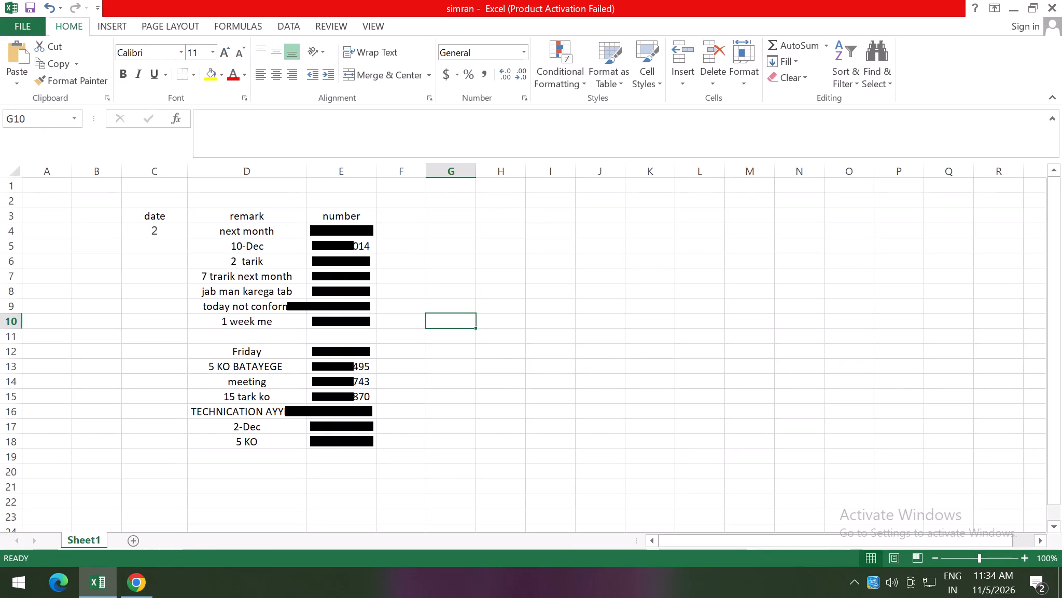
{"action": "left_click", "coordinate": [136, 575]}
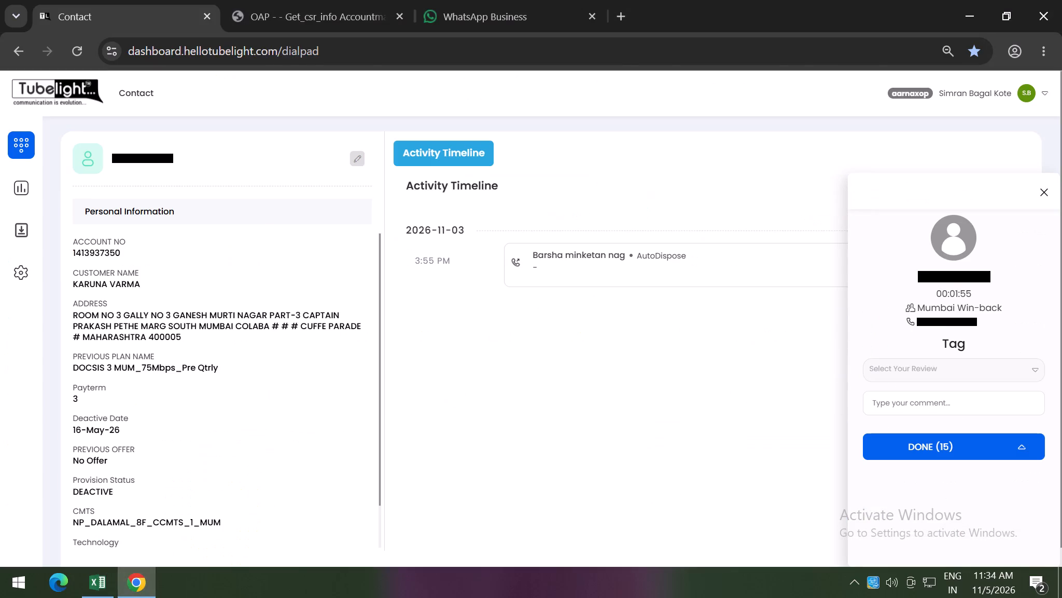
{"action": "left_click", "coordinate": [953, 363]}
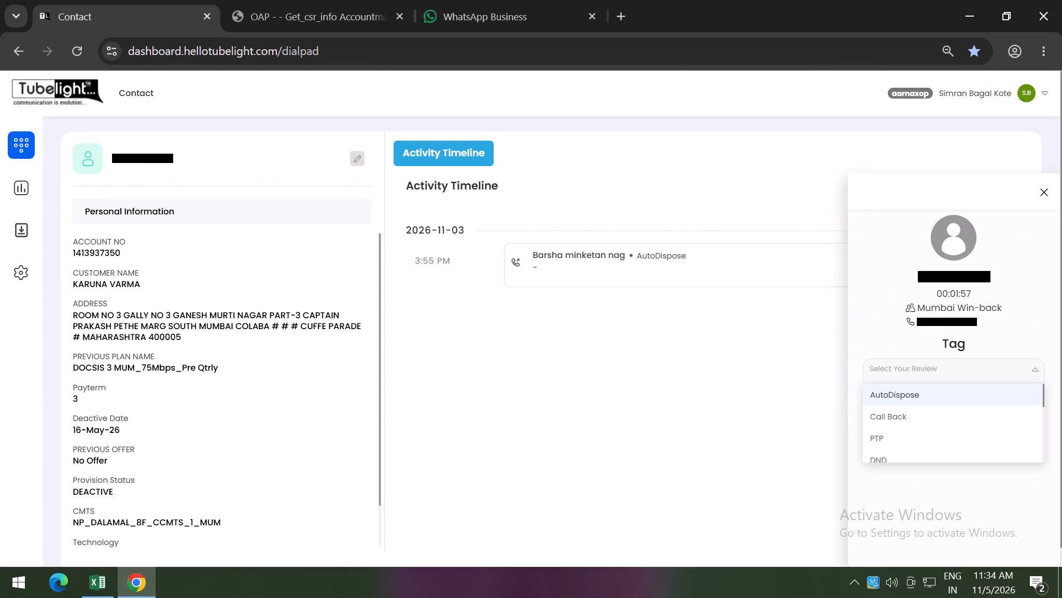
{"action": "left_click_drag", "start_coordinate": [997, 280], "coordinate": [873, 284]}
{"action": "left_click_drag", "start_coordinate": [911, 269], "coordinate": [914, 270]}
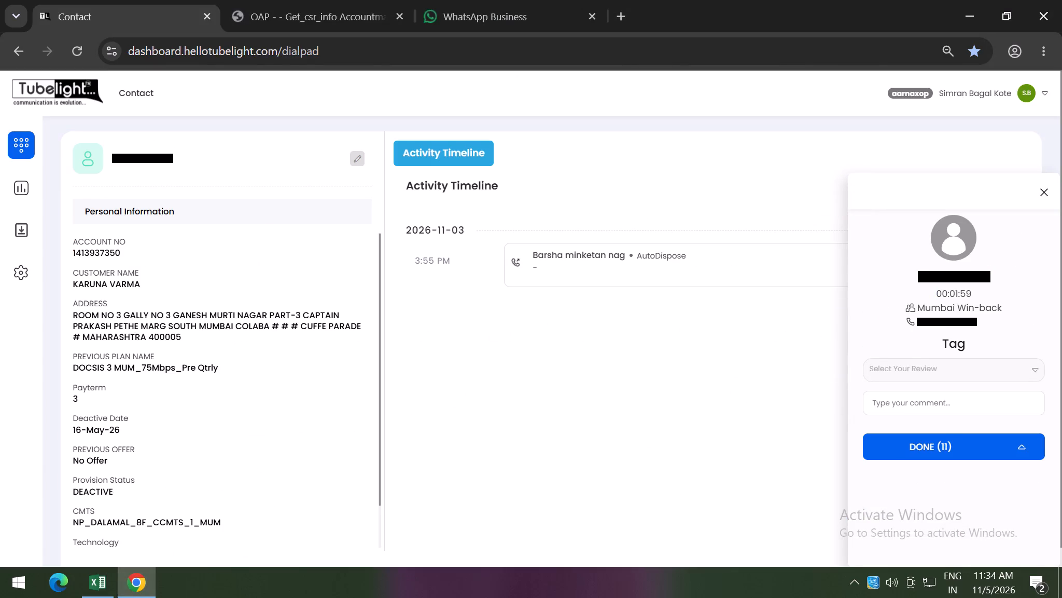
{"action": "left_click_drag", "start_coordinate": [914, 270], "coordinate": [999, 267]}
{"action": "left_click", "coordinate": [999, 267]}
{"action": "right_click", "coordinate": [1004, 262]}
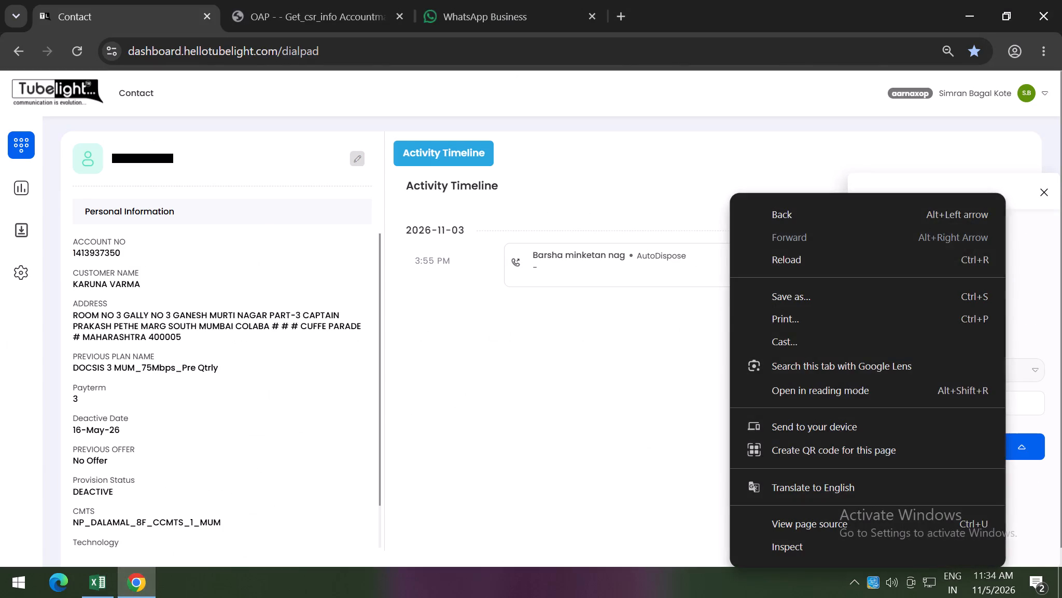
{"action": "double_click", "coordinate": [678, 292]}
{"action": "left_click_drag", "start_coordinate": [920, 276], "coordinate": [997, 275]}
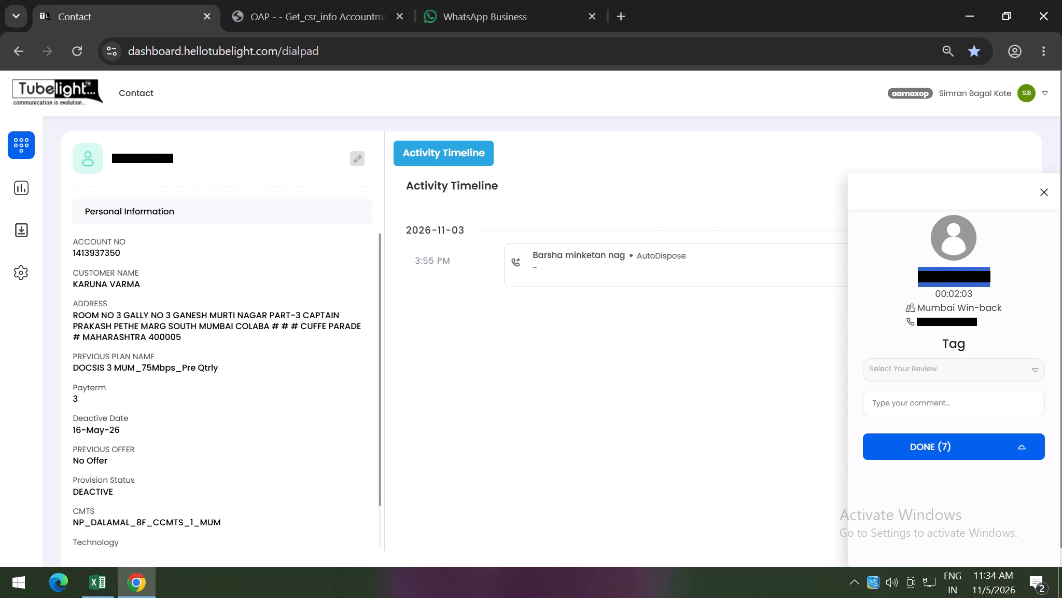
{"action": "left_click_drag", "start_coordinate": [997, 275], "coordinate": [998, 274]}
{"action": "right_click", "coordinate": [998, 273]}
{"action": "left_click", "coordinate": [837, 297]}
Tag the ended Mumbai Win-back call with the PTP review.
{"action": "left_click", "coordinate": [929, 363]}
{"action": "left_click", "coordinate": [913, 431]}
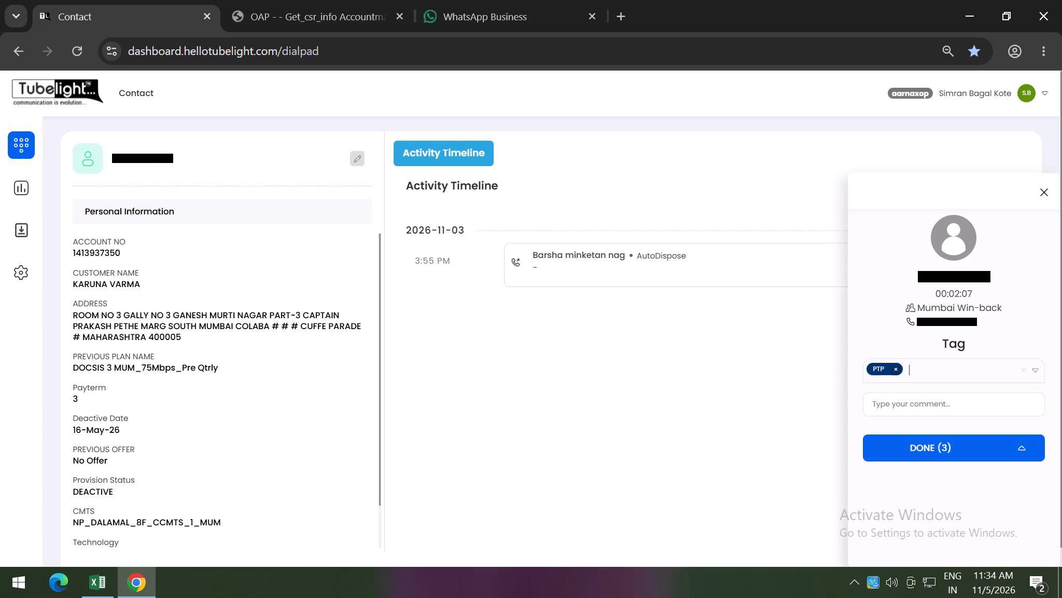
{"action": "left_click", "coordinate": [969, 365]}
{"action": "left_click", "coordinate": [885, 436]}
{"action": "left_click", "coordinate": [989, 375]}
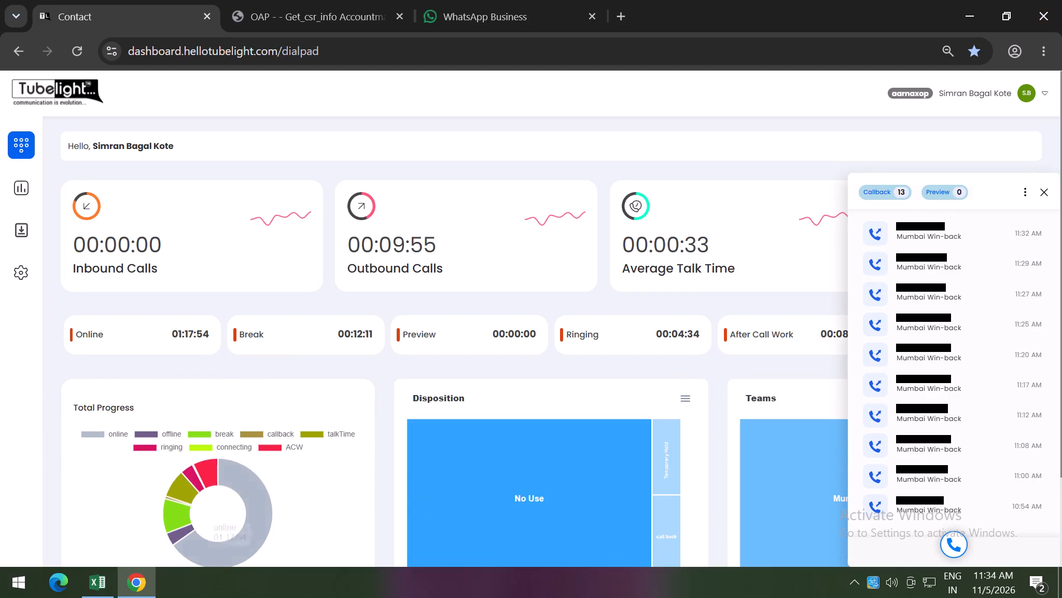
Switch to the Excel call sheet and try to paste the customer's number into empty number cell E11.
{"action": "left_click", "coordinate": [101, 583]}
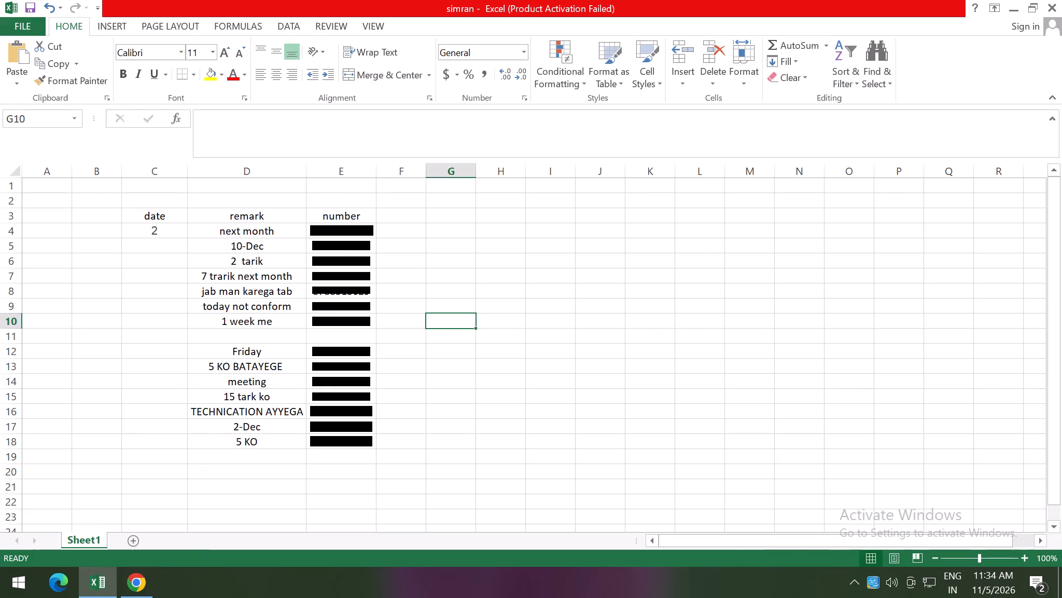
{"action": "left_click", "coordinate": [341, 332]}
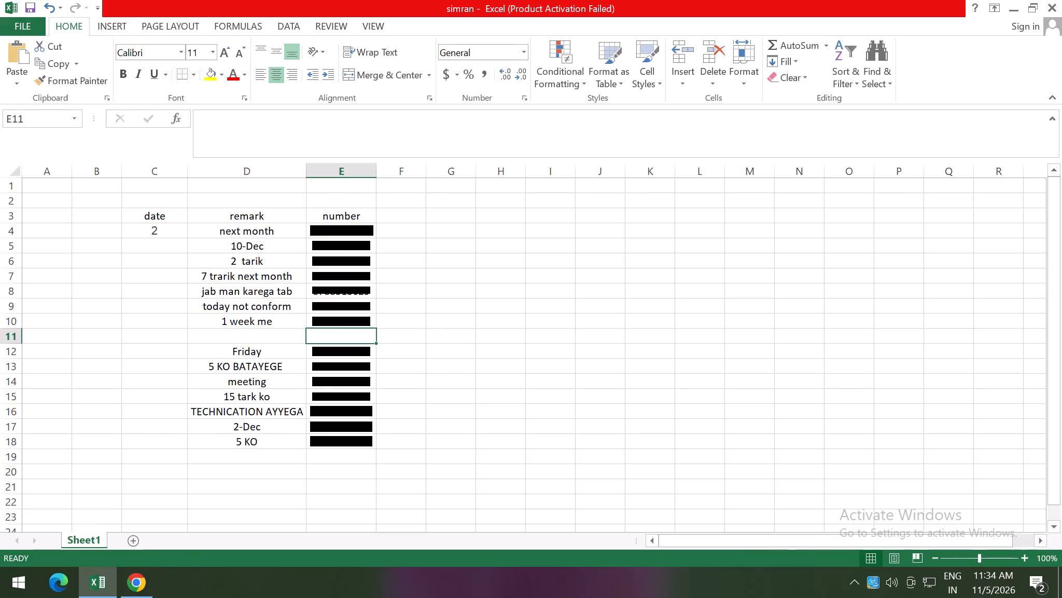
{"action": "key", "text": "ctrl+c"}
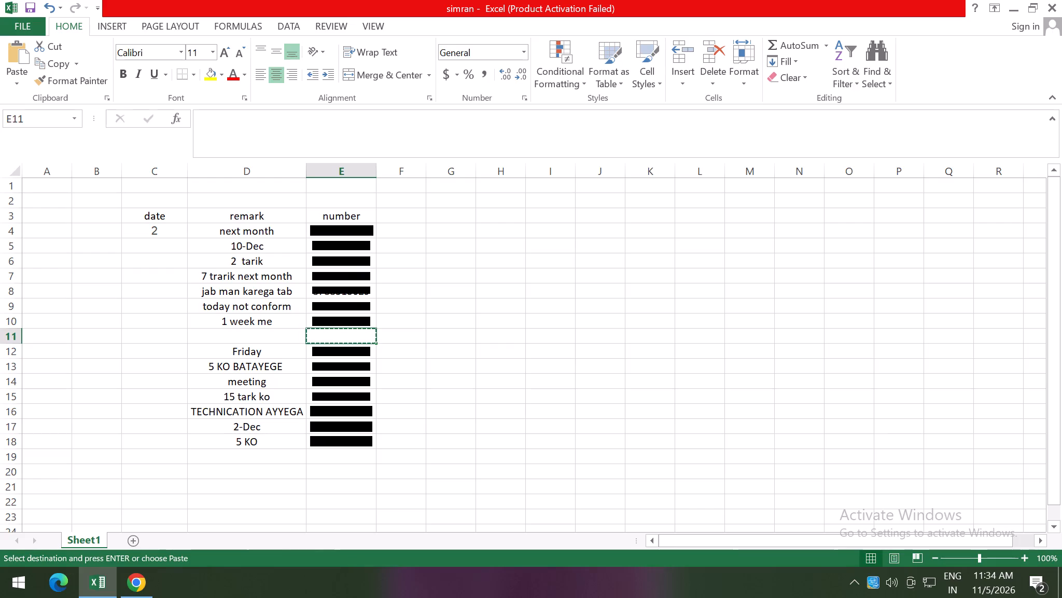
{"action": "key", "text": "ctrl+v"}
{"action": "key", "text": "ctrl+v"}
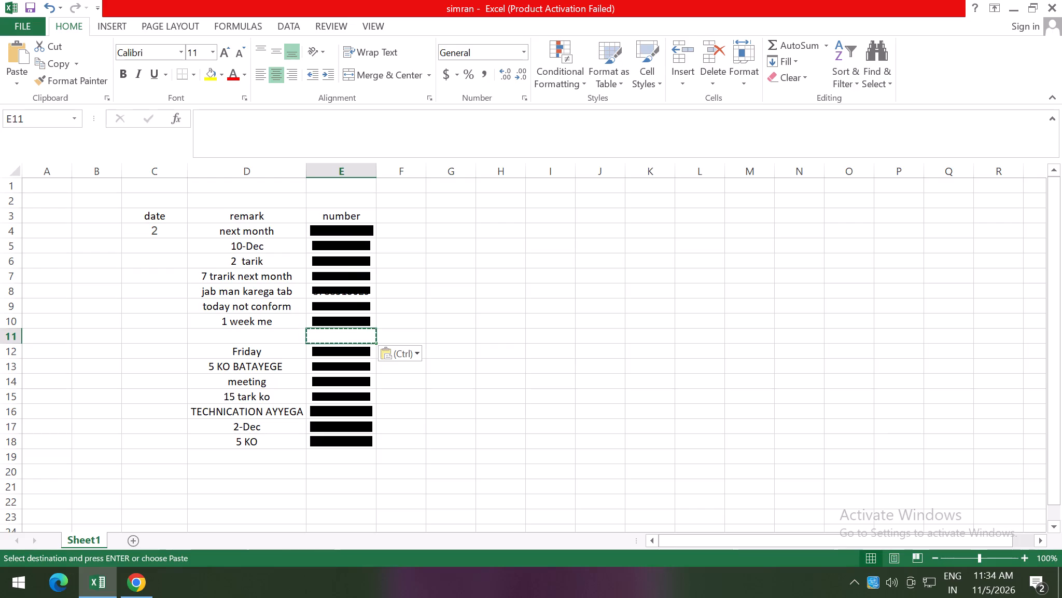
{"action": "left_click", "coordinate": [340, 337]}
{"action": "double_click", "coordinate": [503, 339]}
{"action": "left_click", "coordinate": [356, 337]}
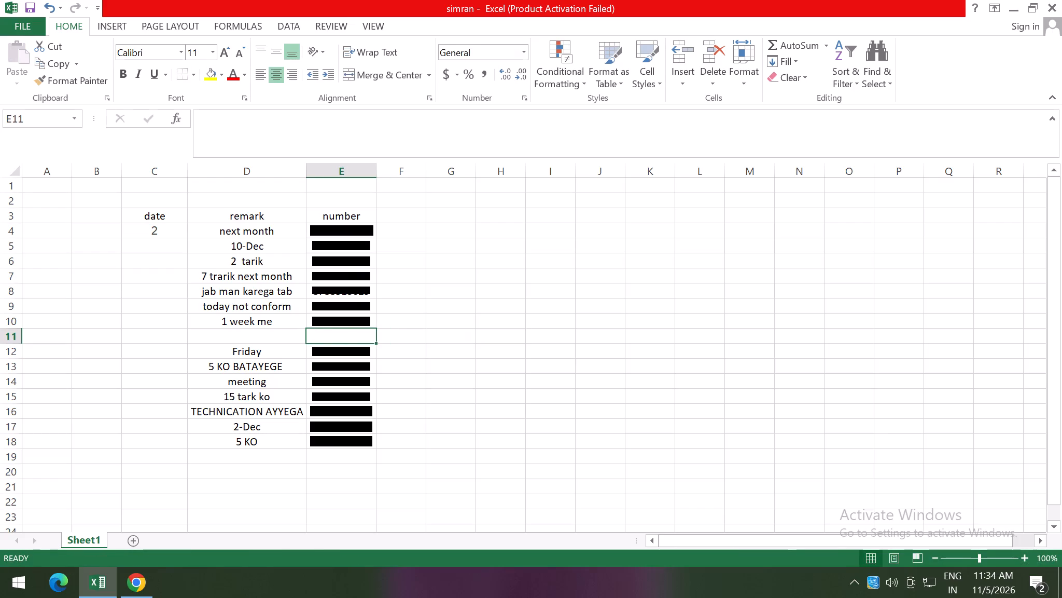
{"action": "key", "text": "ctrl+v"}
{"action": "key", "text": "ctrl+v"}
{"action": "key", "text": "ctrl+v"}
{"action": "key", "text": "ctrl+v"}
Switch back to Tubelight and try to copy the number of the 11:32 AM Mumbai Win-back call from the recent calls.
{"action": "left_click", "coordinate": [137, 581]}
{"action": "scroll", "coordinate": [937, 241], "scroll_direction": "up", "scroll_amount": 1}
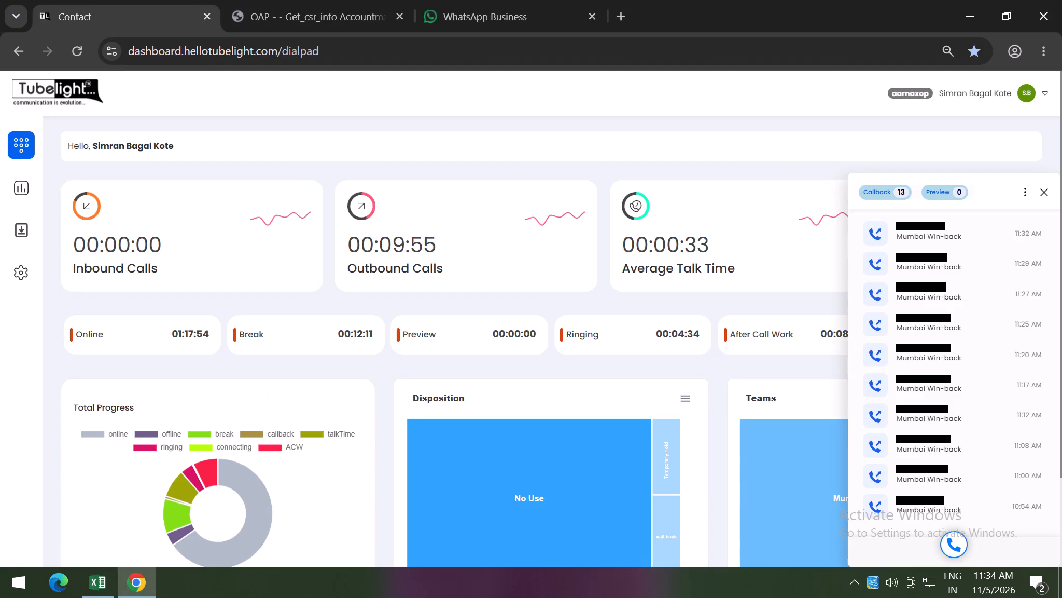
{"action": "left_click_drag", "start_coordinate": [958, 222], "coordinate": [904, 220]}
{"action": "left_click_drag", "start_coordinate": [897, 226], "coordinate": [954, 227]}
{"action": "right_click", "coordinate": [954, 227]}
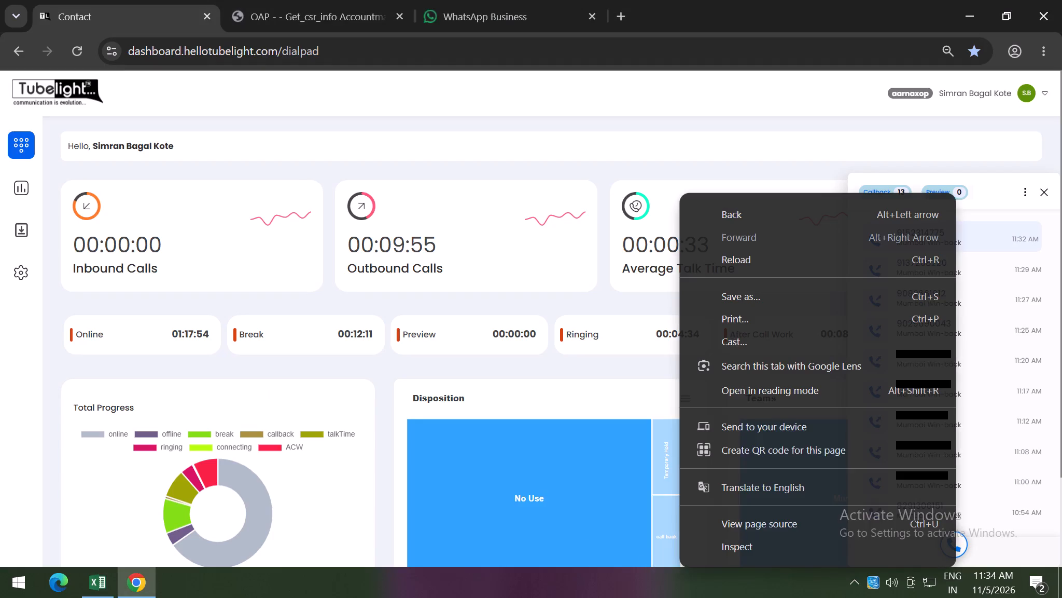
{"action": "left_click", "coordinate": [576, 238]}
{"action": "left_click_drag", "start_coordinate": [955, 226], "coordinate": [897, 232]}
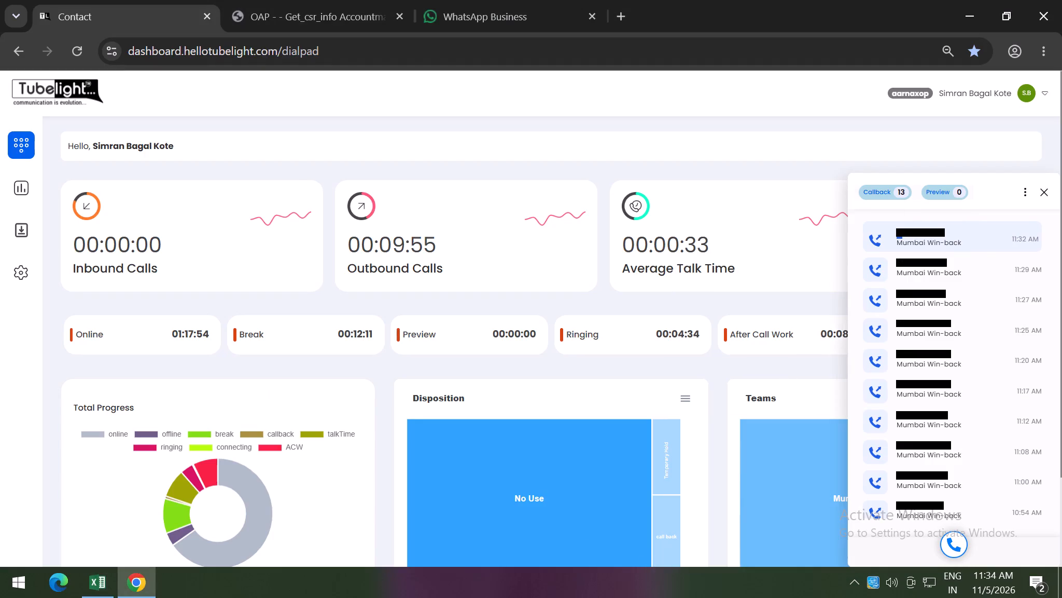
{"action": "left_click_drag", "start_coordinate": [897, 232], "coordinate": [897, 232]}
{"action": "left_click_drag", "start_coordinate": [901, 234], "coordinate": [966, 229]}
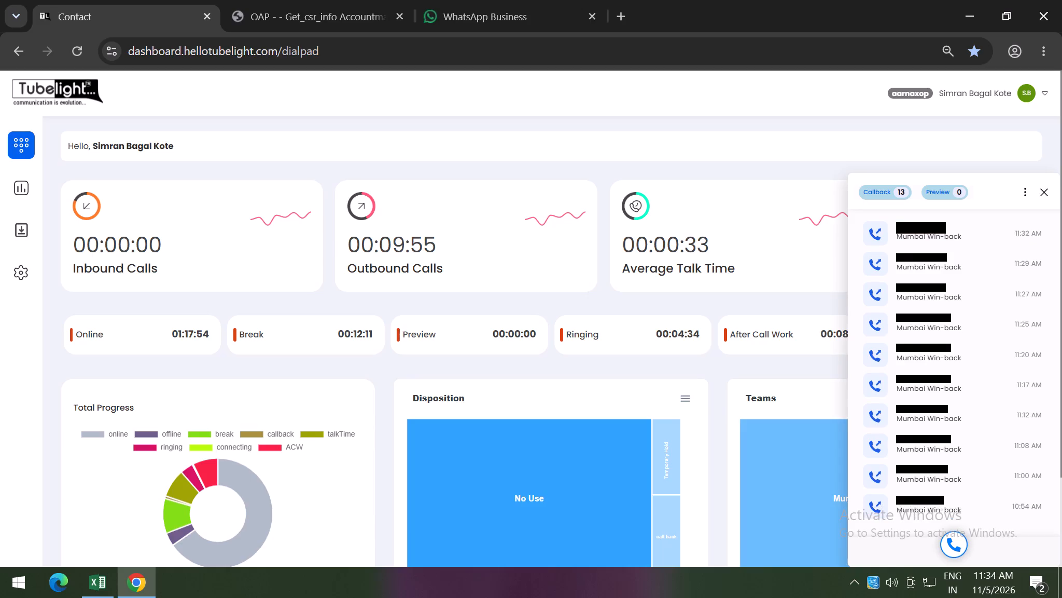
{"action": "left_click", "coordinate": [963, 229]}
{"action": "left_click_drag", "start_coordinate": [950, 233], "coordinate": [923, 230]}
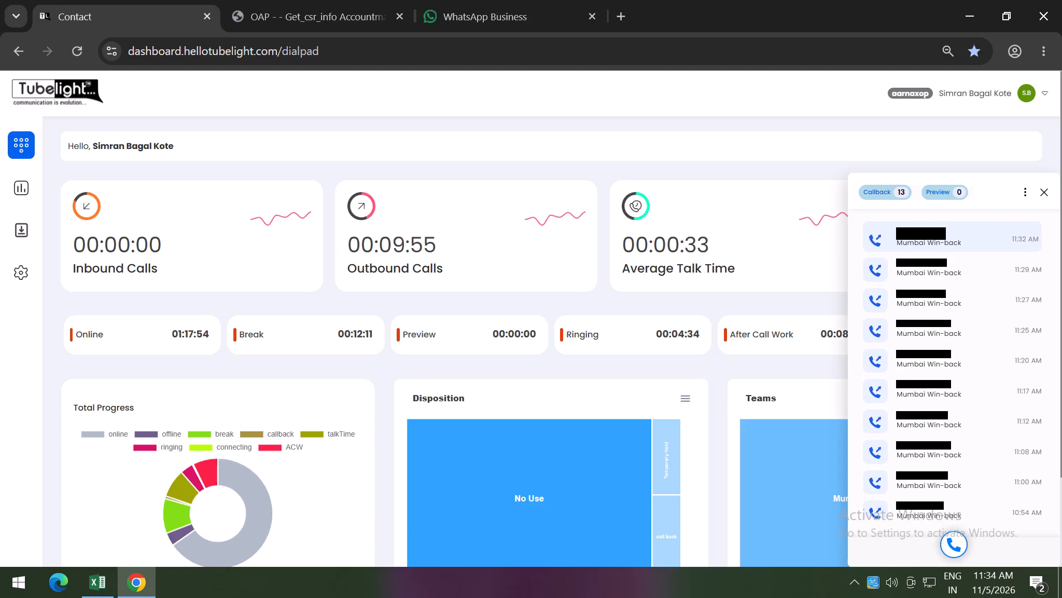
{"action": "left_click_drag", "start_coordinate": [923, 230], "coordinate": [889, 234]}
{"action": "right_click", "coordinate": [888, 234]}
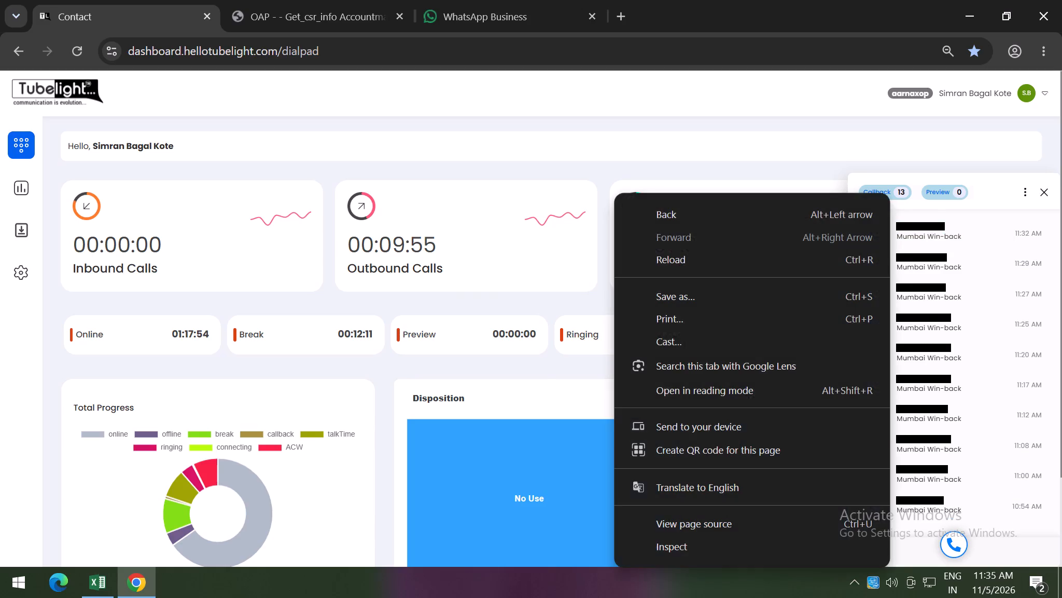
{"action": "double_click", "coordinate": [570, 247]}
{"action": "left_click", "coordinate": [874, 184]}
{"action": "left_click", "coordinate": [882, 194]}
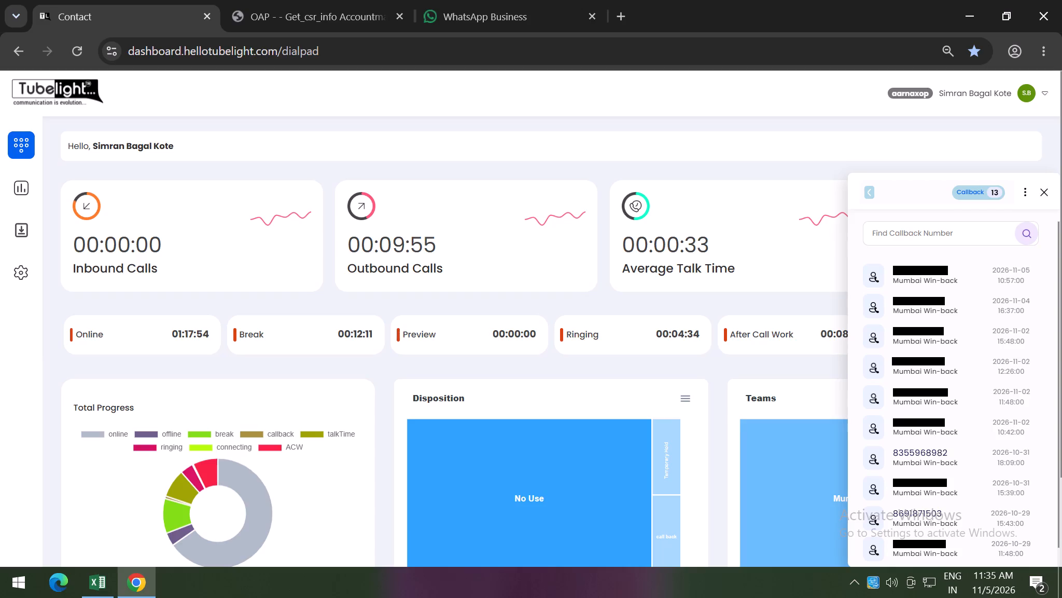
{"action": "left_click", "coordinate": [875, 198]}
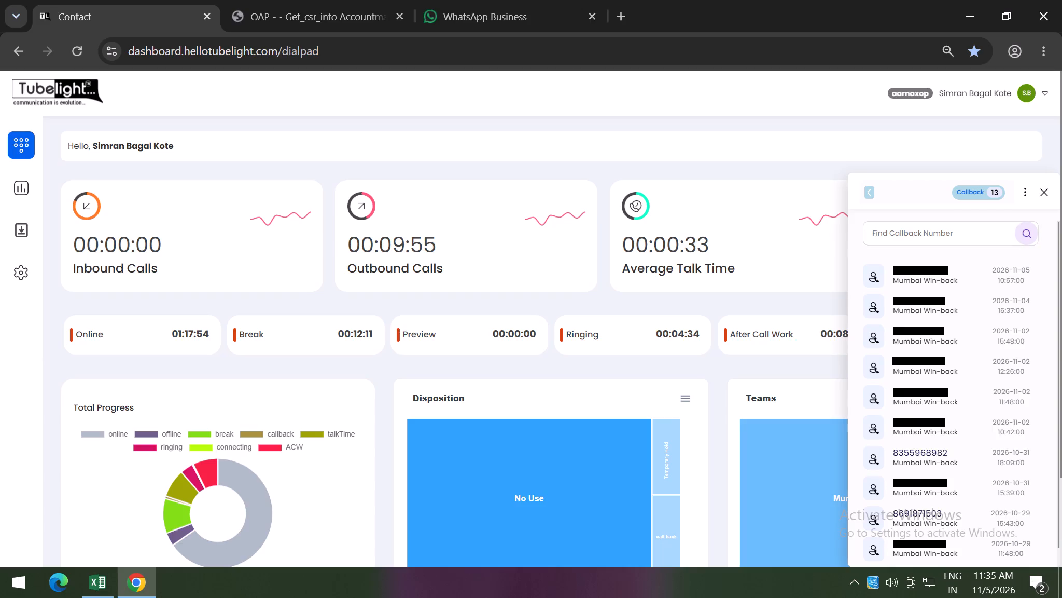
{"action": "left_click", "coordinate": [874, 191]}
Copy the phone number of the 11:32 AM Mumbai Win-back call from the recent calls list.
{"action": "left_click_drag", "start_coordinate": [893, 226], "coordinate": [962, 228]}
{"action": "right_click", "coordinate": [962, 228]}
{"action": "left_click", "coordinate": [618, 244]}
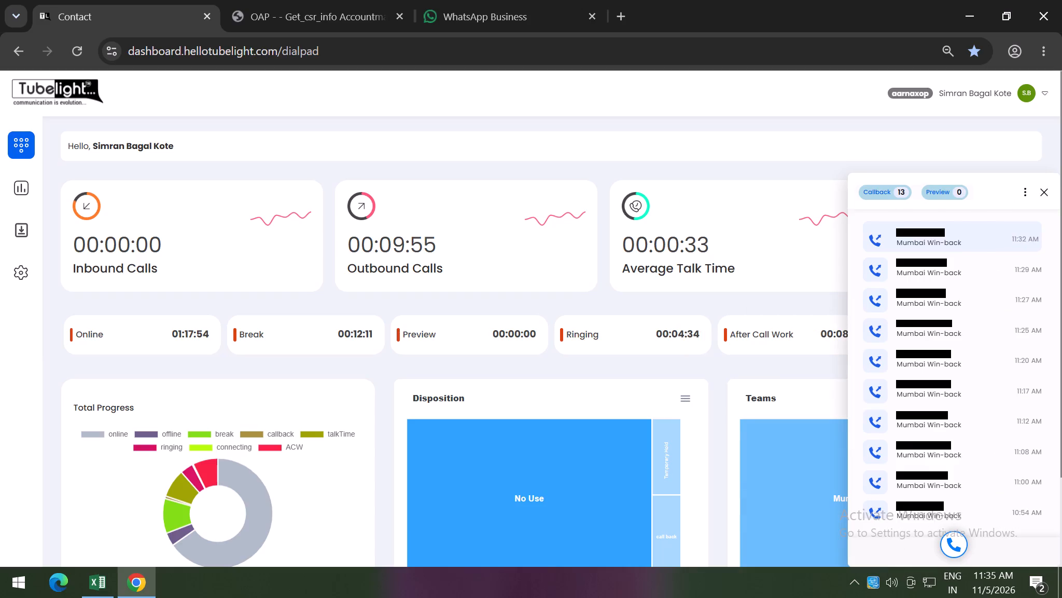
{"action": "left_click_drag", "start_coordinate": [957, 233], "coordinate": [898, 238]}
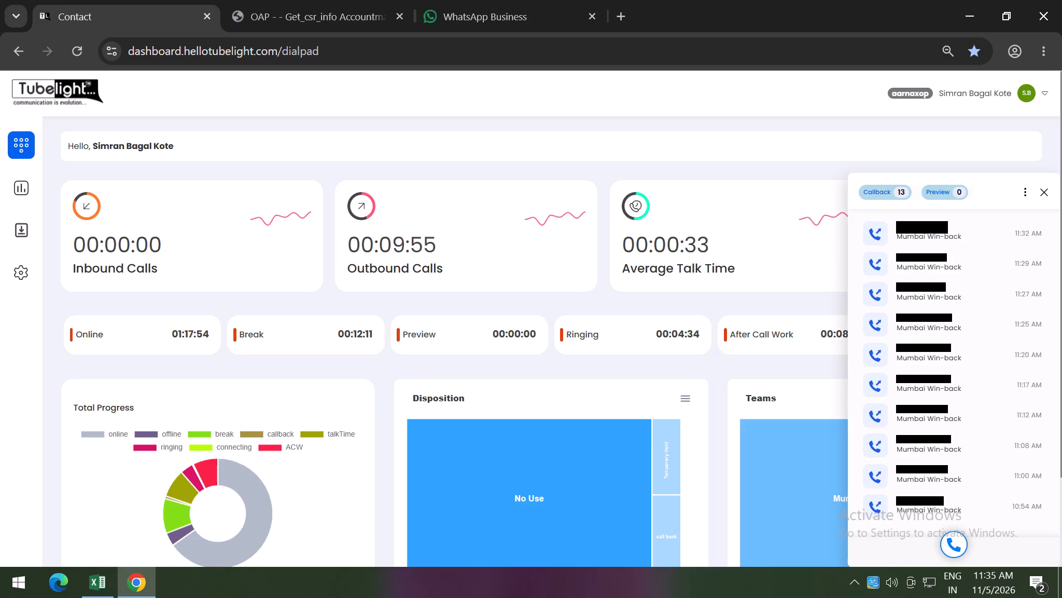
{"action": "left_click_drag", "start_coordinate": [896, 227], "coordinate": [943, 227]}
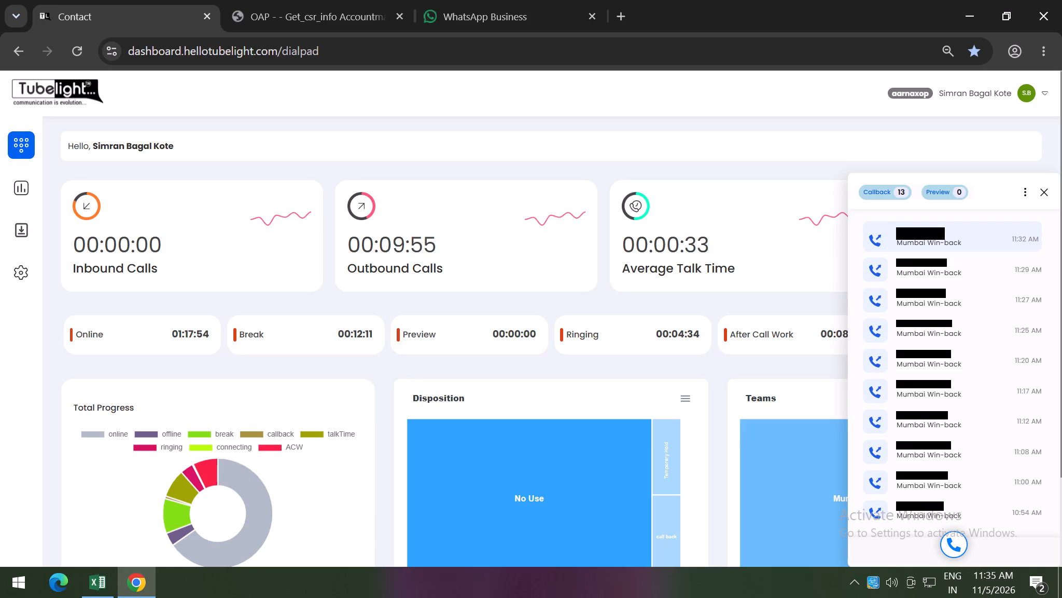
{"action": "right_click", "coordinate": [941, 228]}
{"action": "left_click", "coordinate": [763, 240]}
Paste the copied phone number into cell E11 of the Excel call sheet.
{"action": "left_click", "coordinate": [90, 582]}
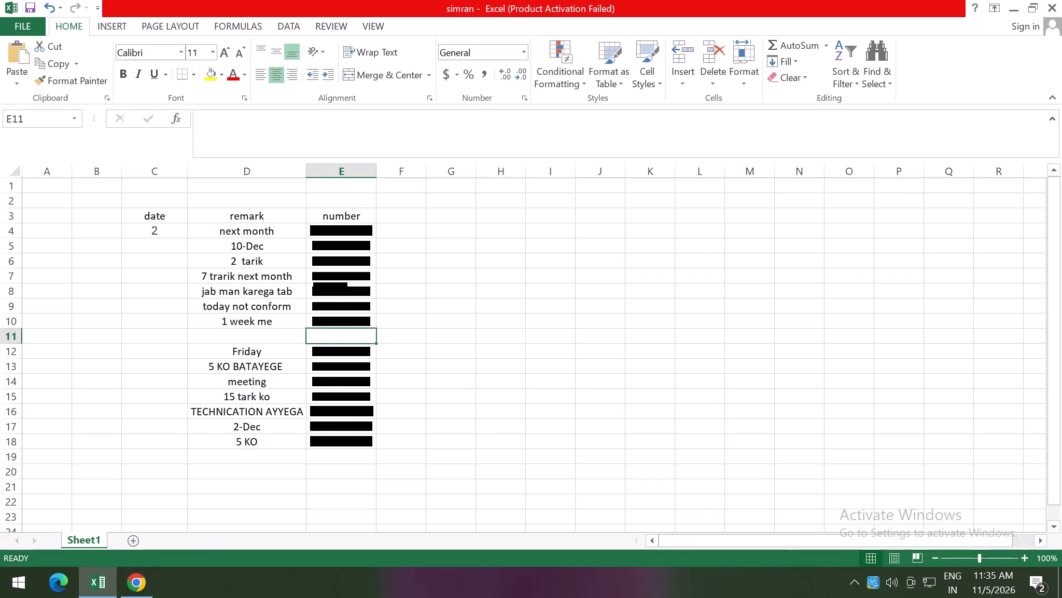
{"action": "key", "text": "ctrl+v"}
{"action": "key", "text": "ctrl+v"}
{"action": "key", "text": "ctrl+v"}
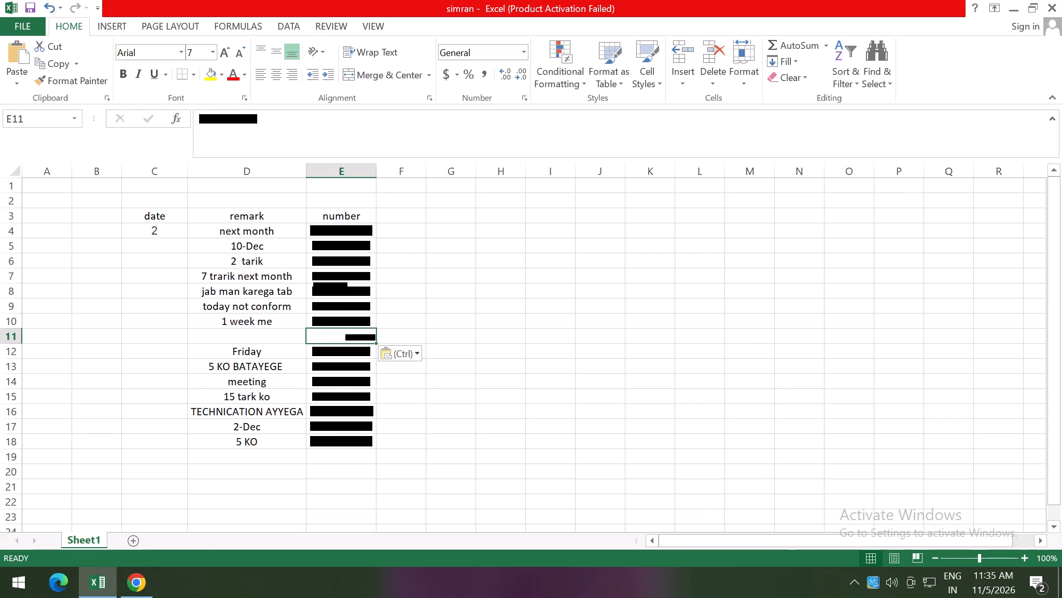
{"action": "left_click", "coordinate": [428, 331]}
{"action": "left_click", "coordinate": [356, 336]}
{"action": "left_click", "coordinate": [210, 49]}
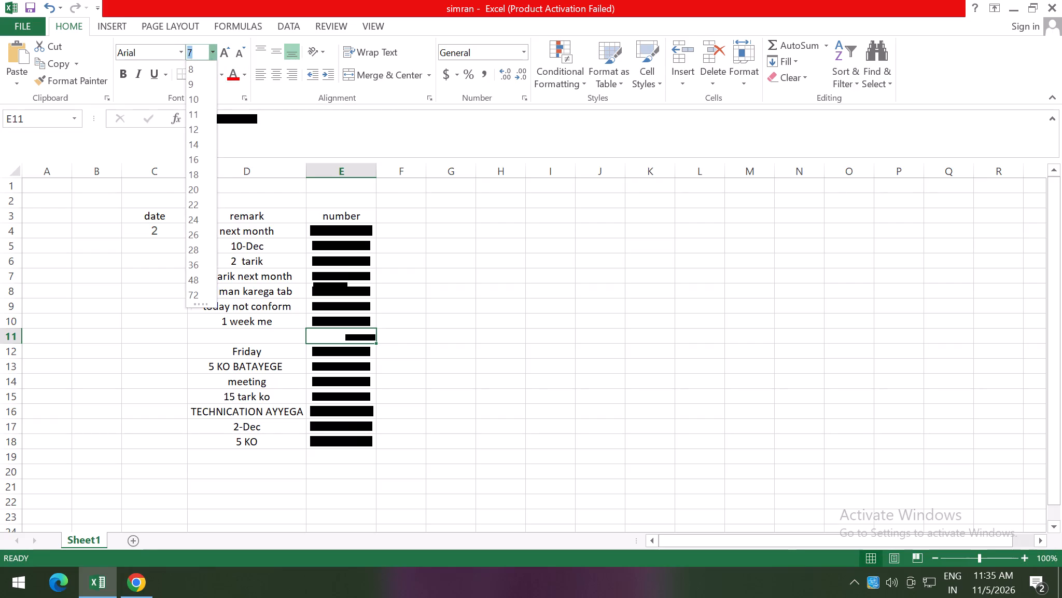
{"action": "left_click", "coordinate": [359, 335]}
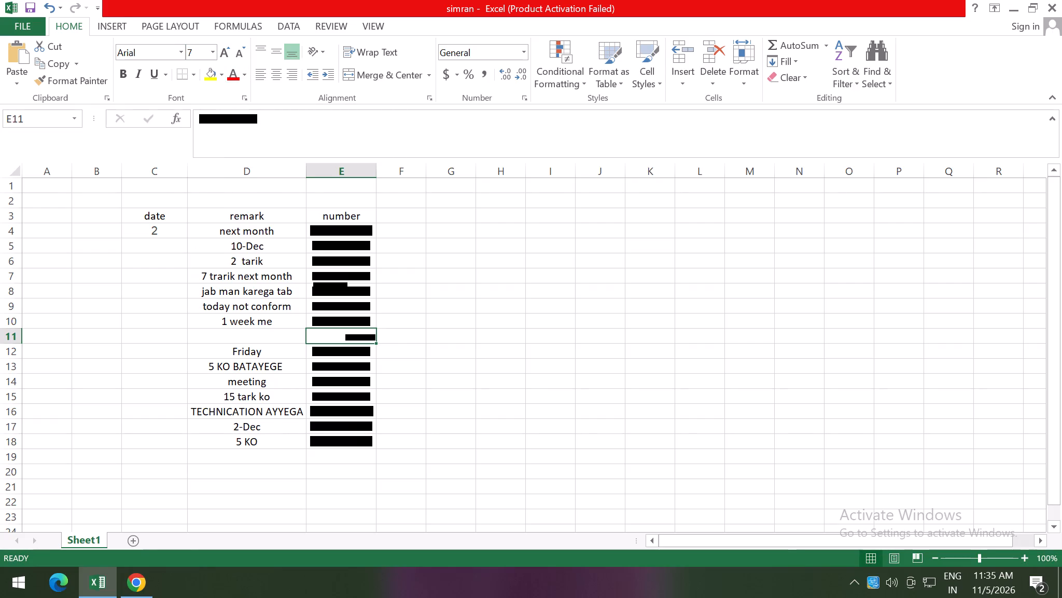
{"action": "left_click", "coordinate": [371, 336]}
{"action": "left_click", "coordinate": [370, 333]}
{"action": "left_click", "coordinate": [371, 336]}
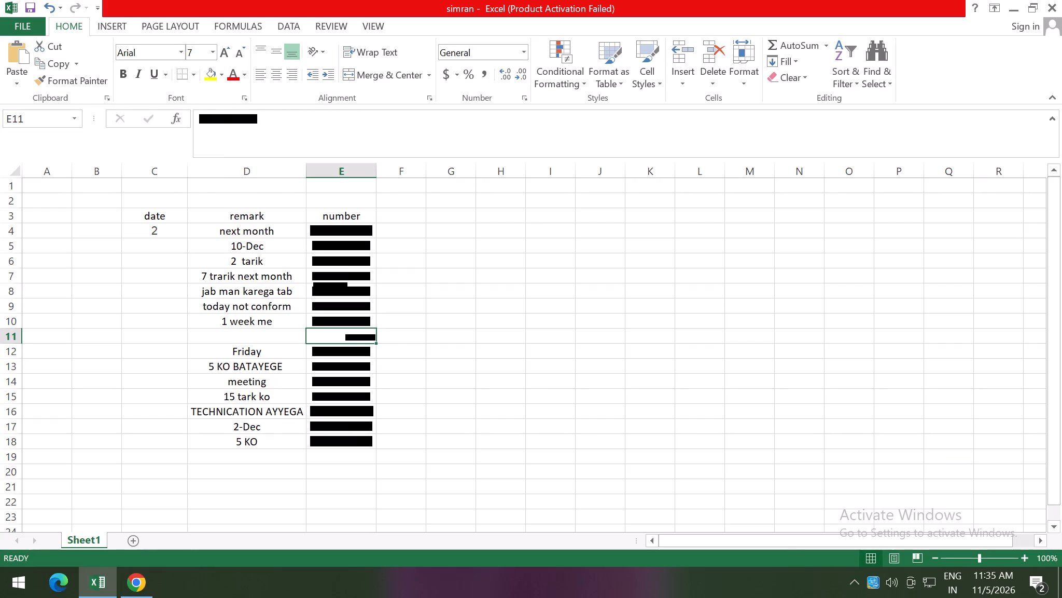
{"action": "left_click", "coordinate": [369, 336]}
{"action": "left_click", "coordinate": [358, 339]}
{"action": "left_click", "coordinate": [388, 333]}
Clear the pasted number from cell E11 of the call sheet.
{"action": "left_click", "coordinate": [341, 342]}
{"action": "key", "text": "BackSpace"}
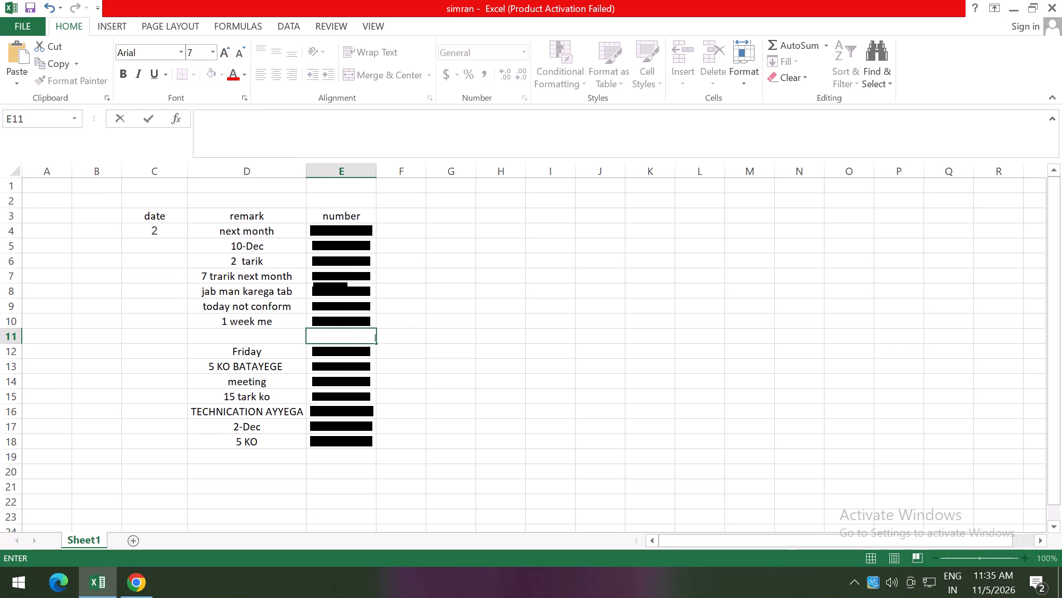
Switch to Tubelight, call back the 11:32 AM Mumbai Win-back contact and copy the phone number shown for the call.
{"action": "left_click", "coordinate": [135, 584]}
{"action": "left_click", "coordinate": [988, 234]}
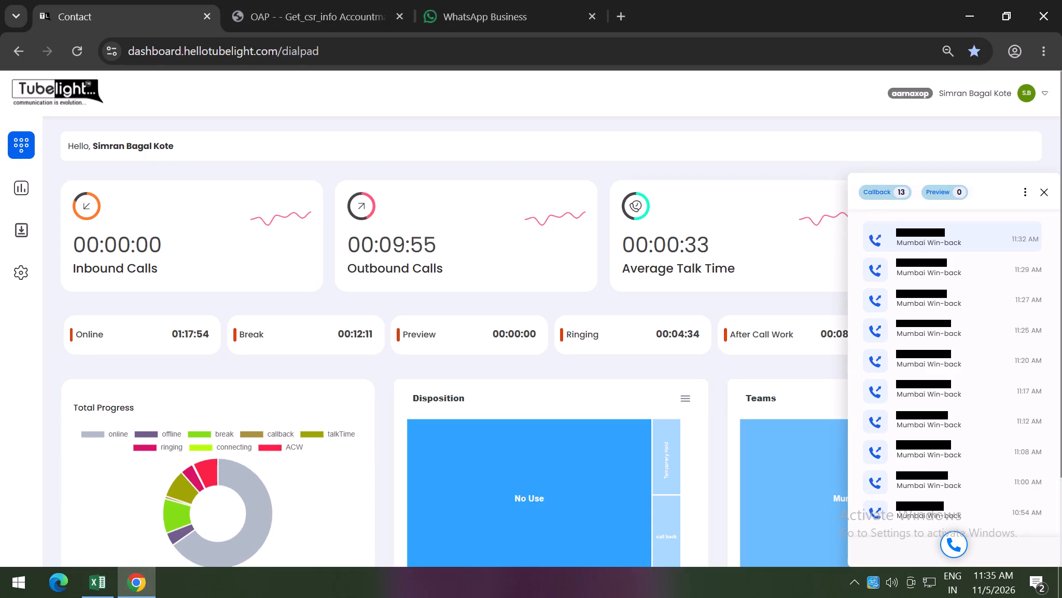
{"action": "left_click", "coordinate": [875, 238]}
{"action": "left_click_drag", "start_coordinate": [914, 277], "coordinate": [1012, 276]}
{"action": "right_click", "coordinate": [1012, 276]}
{"action": "left_click", "coordinate": [819, 297]}
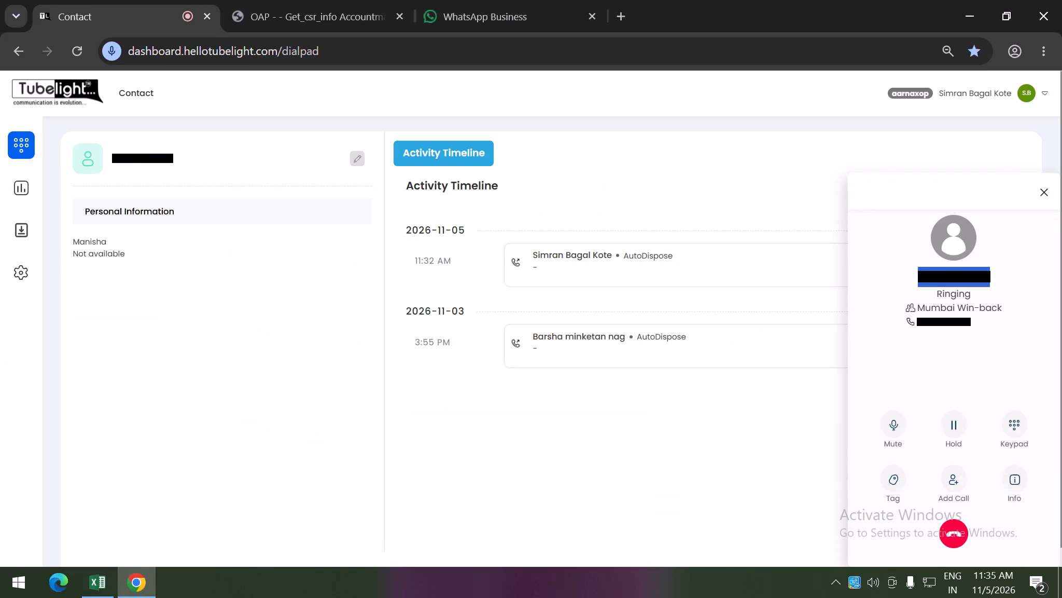
End the call and submit it with the tags Personal reasons, Not Required and No Use.
{"action": "left_click", "coordinate": [954, 527]}
{"action": "left_click", "coordinate": [955, 375]}
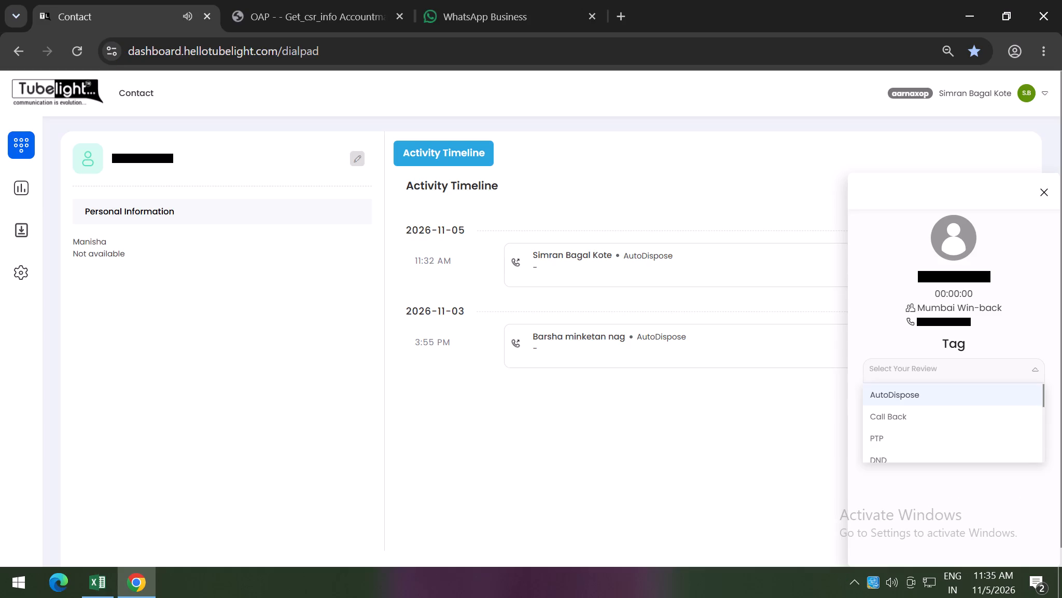
{"action": "scroll", "coordinate": [899, 437], "scroll_direction": "down", "scroll_amount": 1}
{"action": "left_click", "coordinate": [907, 427]}
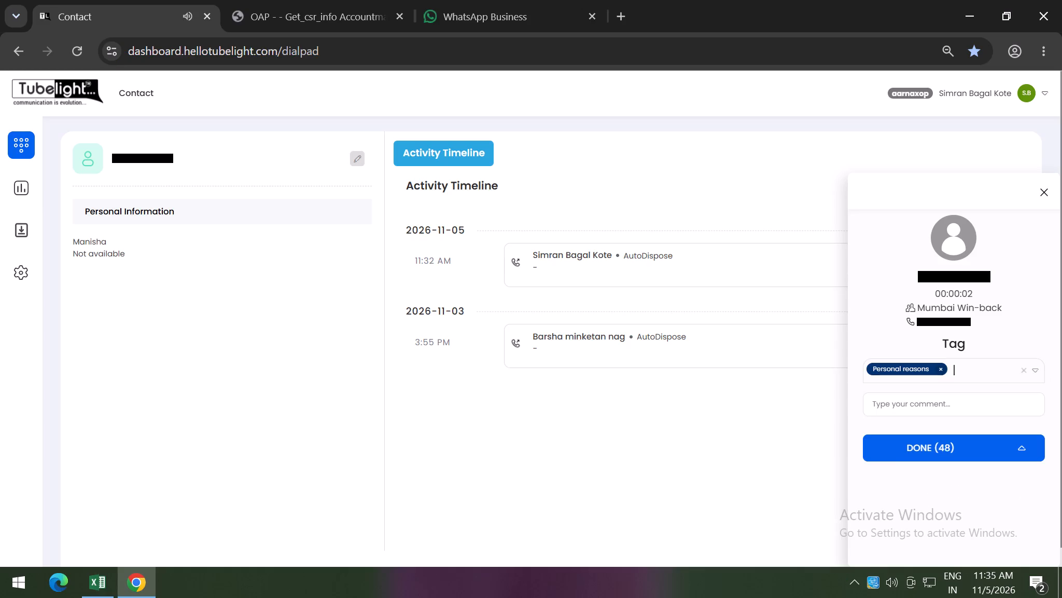
{"action": "left_click", "coordinate": [963, 371]}
{"action": "left_click", "coordinate": [911, 434]}
{"action": "left_click", "coordinate": [989, 371]}
{"action": "left_click", "coordinate": [921, 406]}
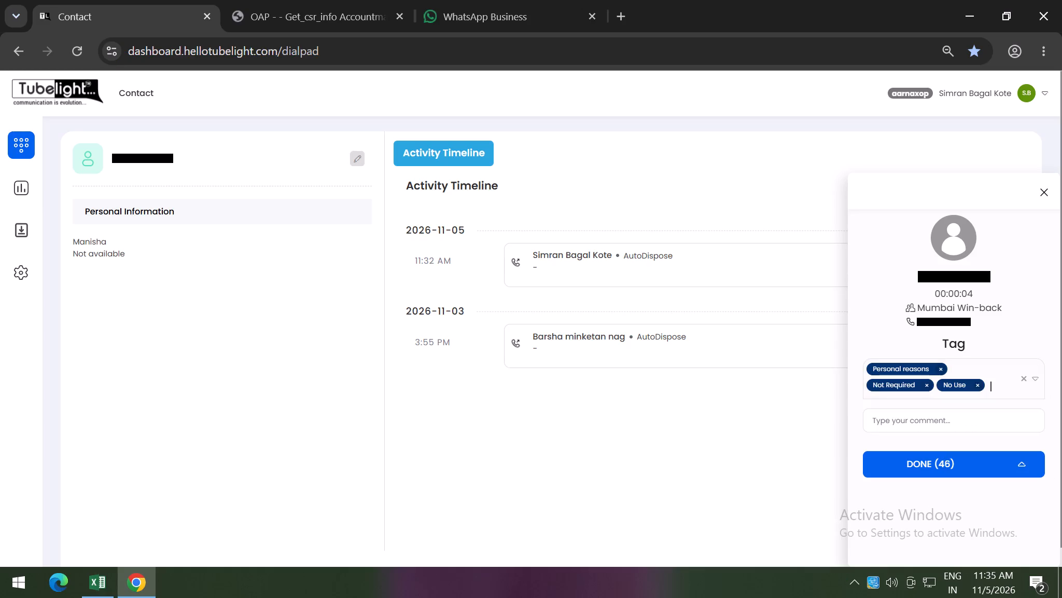
{"action": "left_click", "coordinate": [906, 459]}
Switch to the Excel call sheet and paste the copied phone number into cell E11.
{"action": "left_click", "coordinate": [98, 579]}
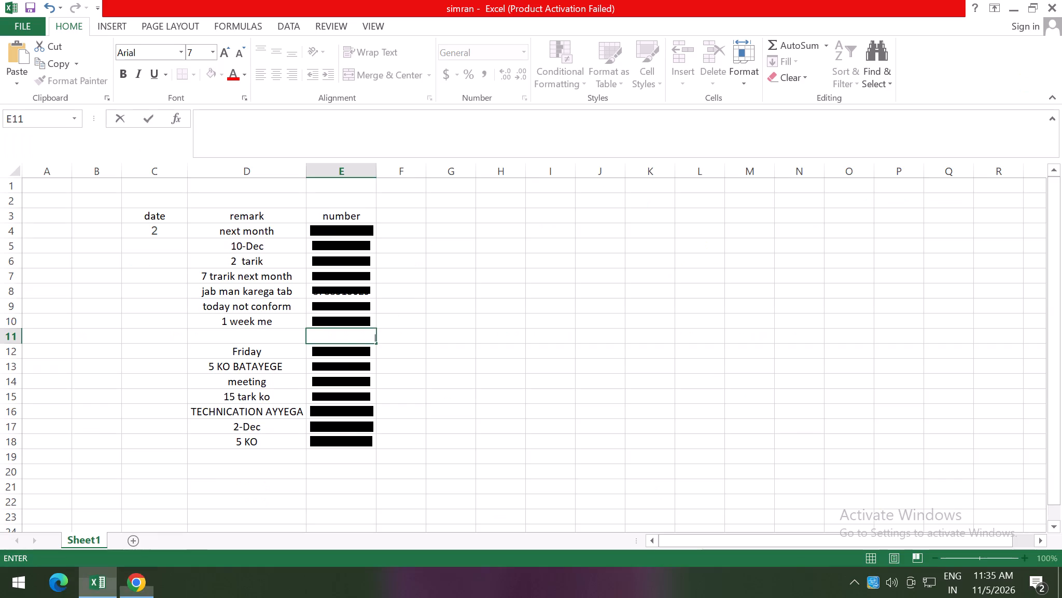
{"action": "left_click", "coordinate": [339, 339]}
{"action": "left_click", "coordinate": [439, 331]}
{"action": "left_click", "coordinate": [363, 338]}
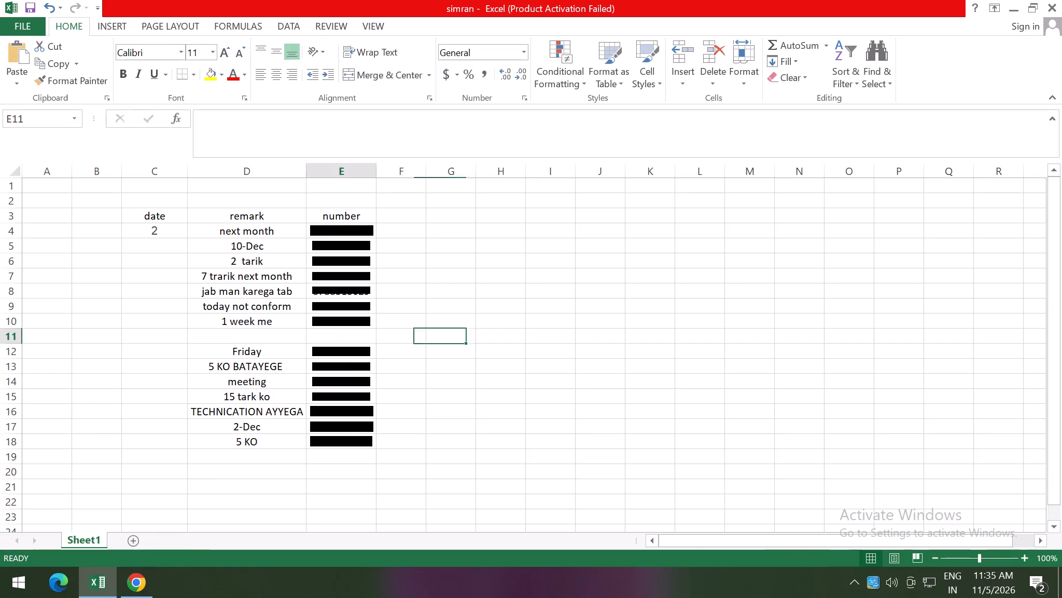
{"action": "key", "text": "ctrl+v"}
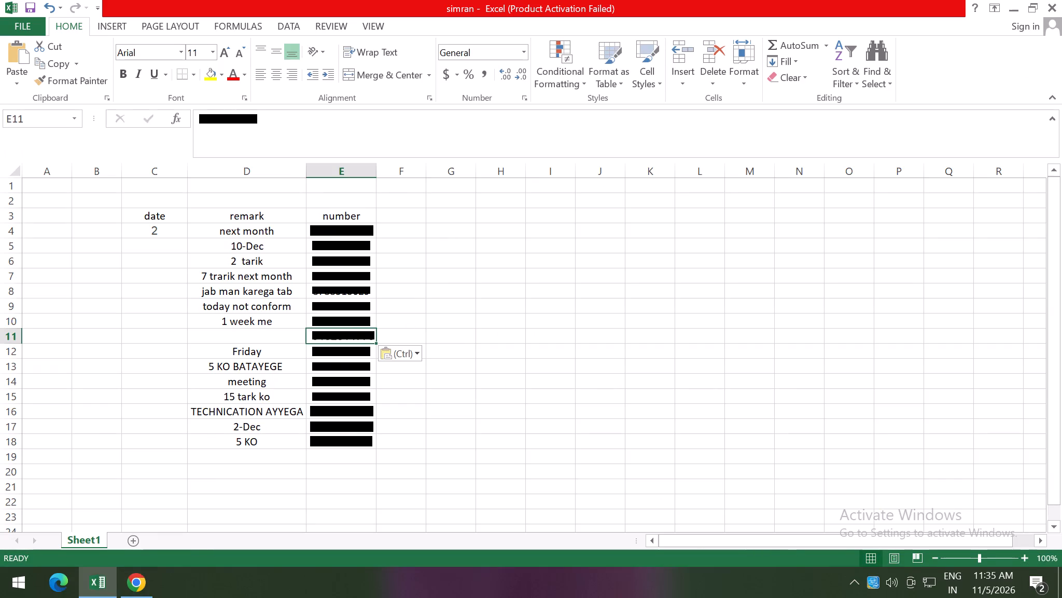
Enter the remark "AJ BATAYEGE" in cell D11.
{"action": "left_click", "coordinate": [262, 334]}
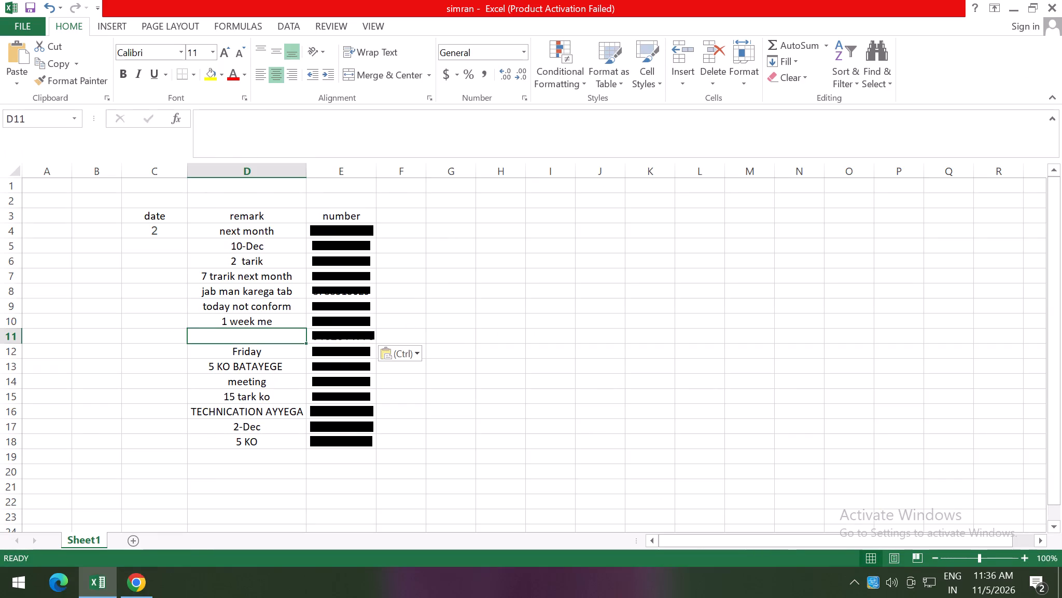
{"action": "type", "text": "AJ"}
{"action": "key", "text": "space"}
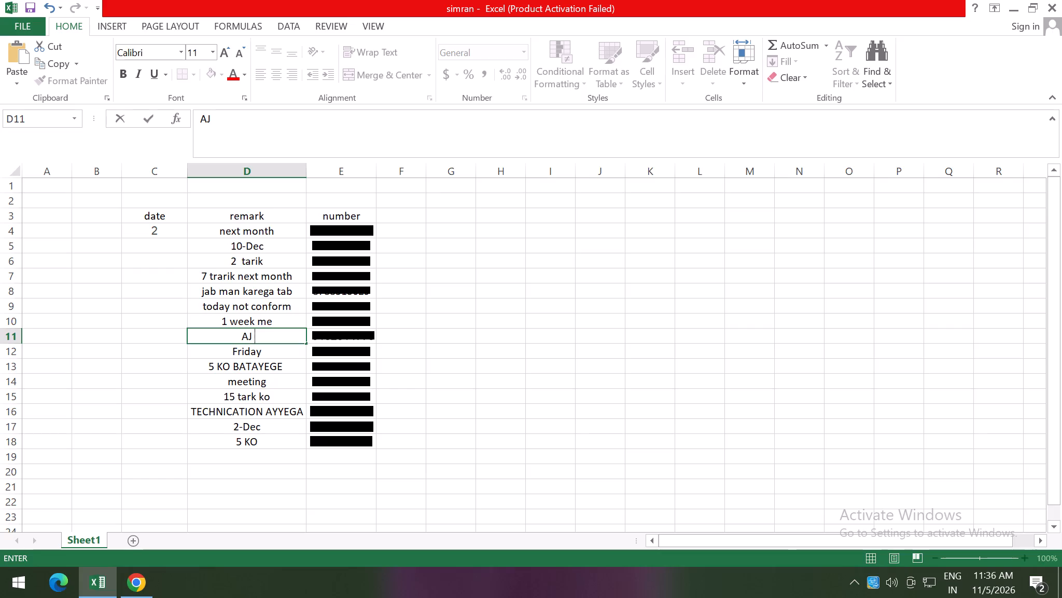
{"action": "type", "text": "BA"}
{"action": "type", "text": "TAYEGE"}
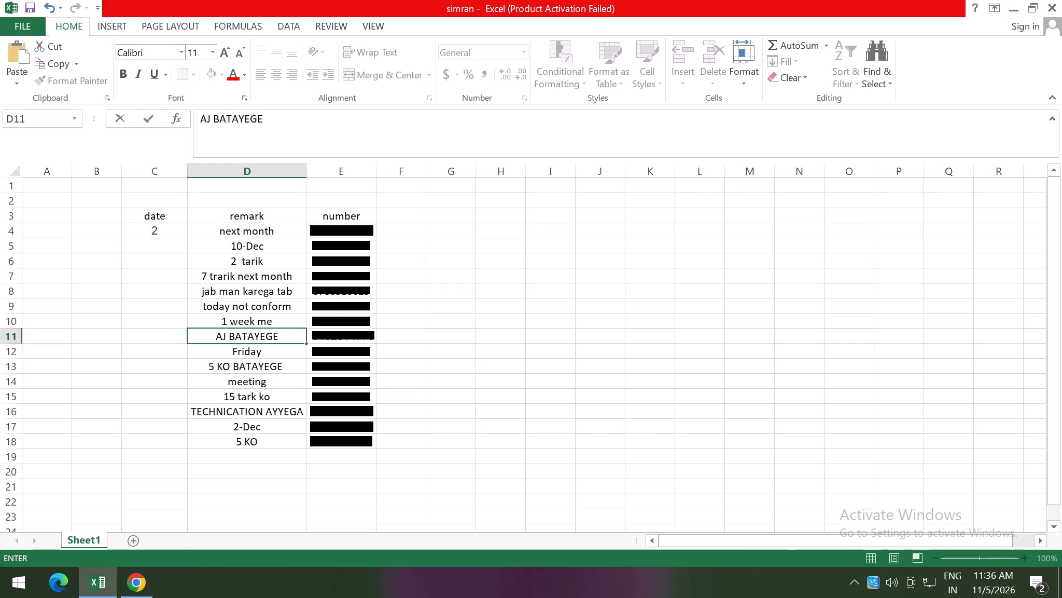
{"action": "left_click", "coordinate": [469, 305]}
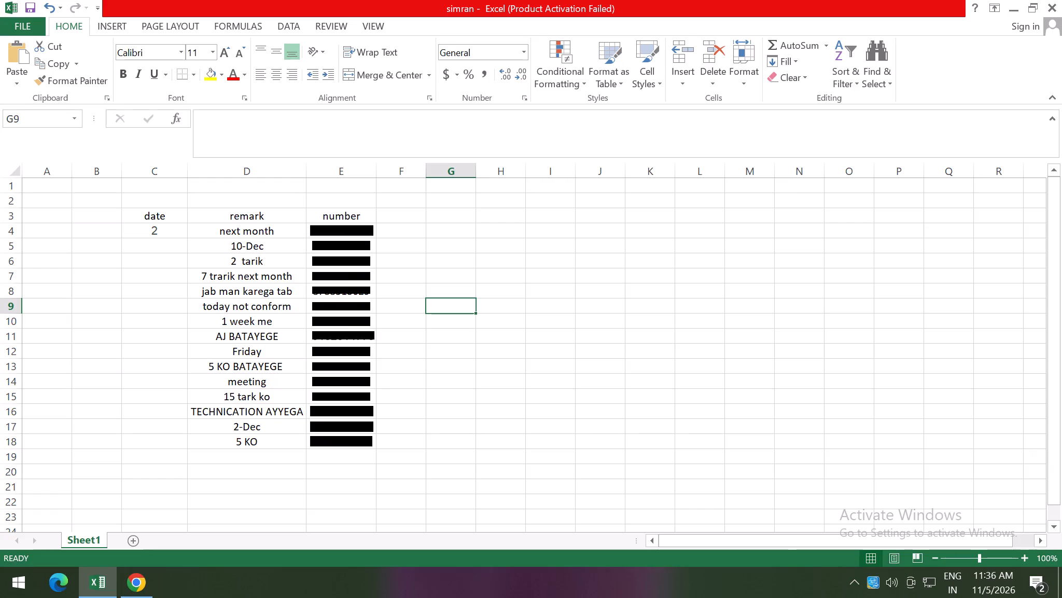
Save the call sheet workbook.
{"action": "left_click", "coordinate": [409, 237]}
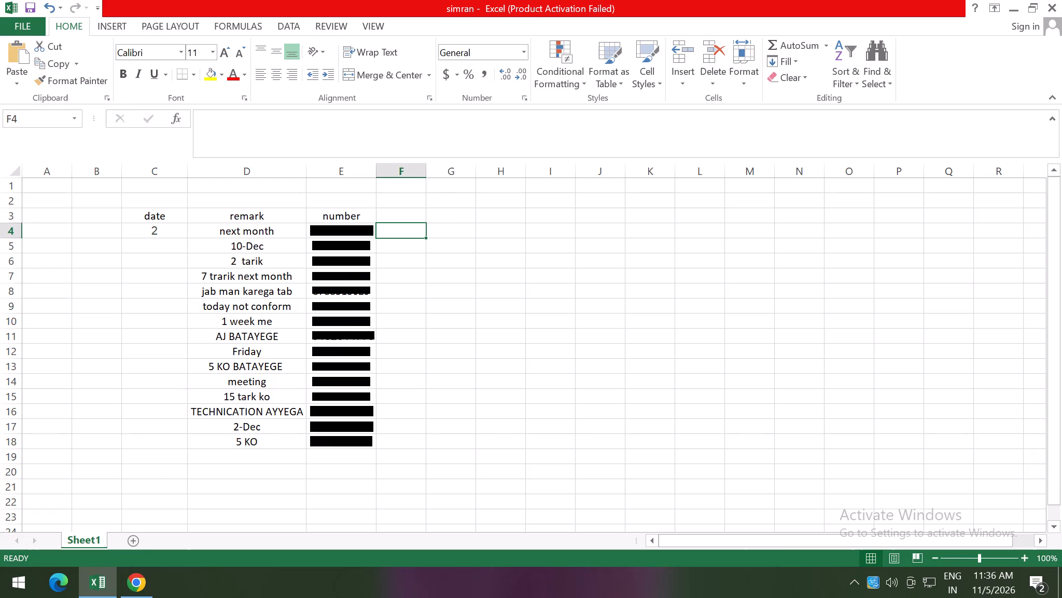
{"action": "key", "text": "ctrl+s"}
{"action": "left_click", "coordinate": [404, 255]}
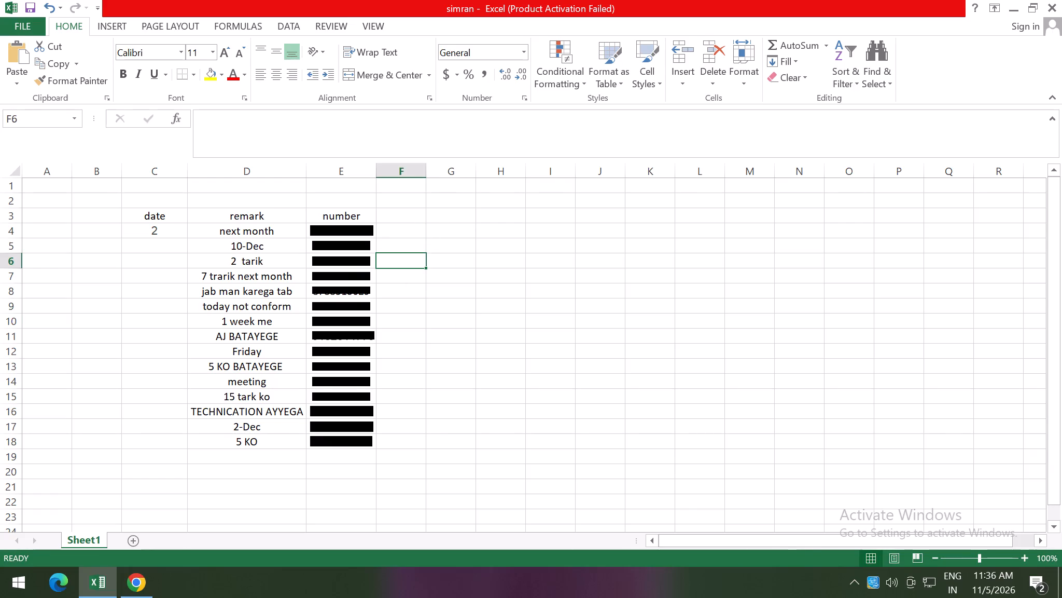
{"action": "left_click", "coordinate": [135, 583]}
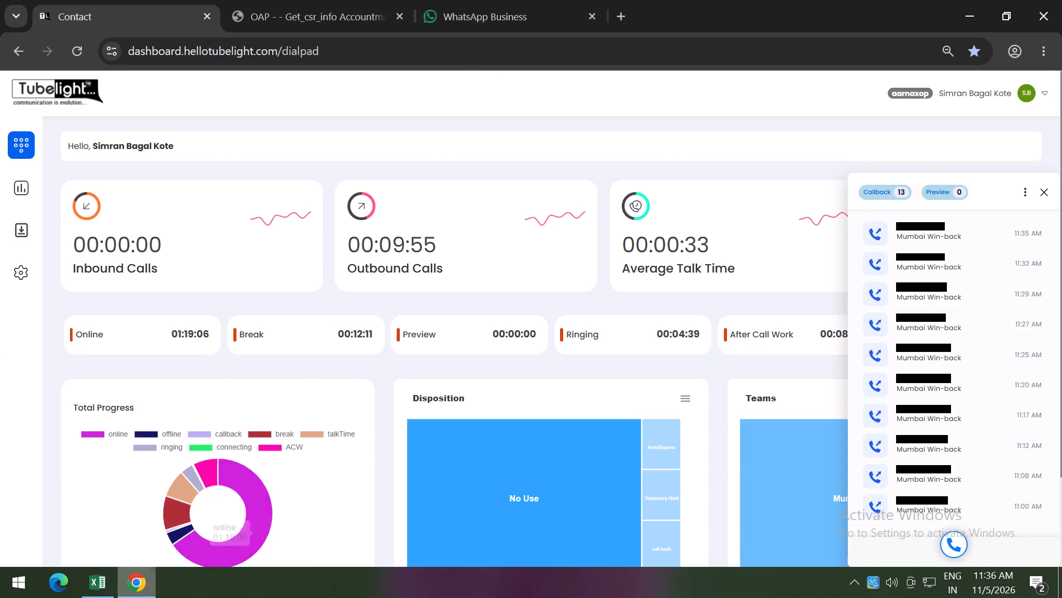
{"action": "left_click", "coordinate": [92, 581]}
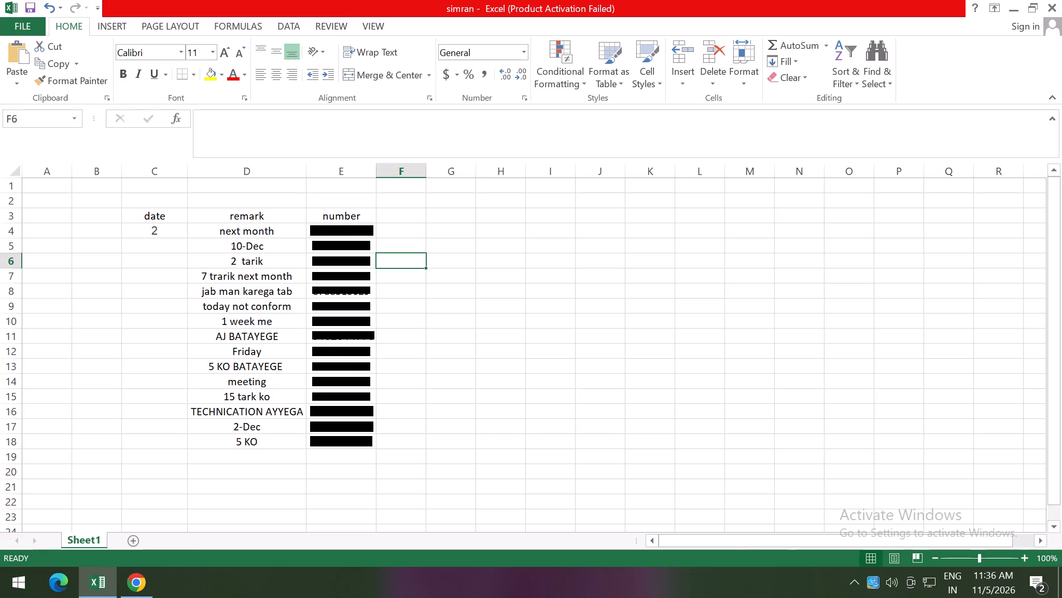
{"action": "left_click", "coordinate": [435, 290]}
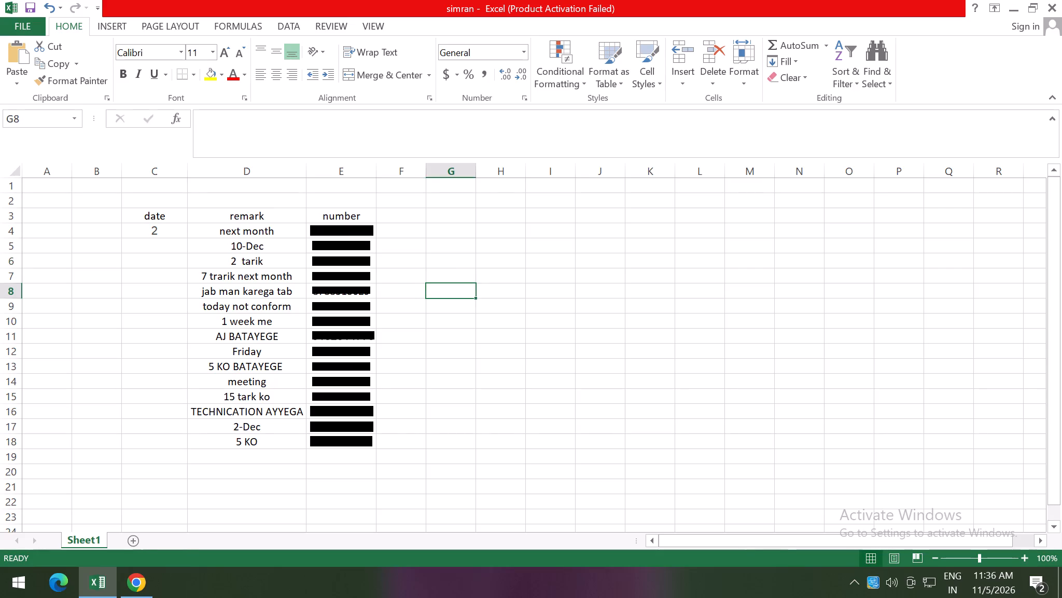
Enter the remark "DIWALI BADD" in cell D19, the first empty remark row below "5 KO".
{"action": "scroll", "coordinate": [272, 256], "scroll_direction": "up", "scroll_amount": 1}
{"action": "scroll", "coordinate": [267, 373], "scroll_direction": "down", "scroll_amount": 1}
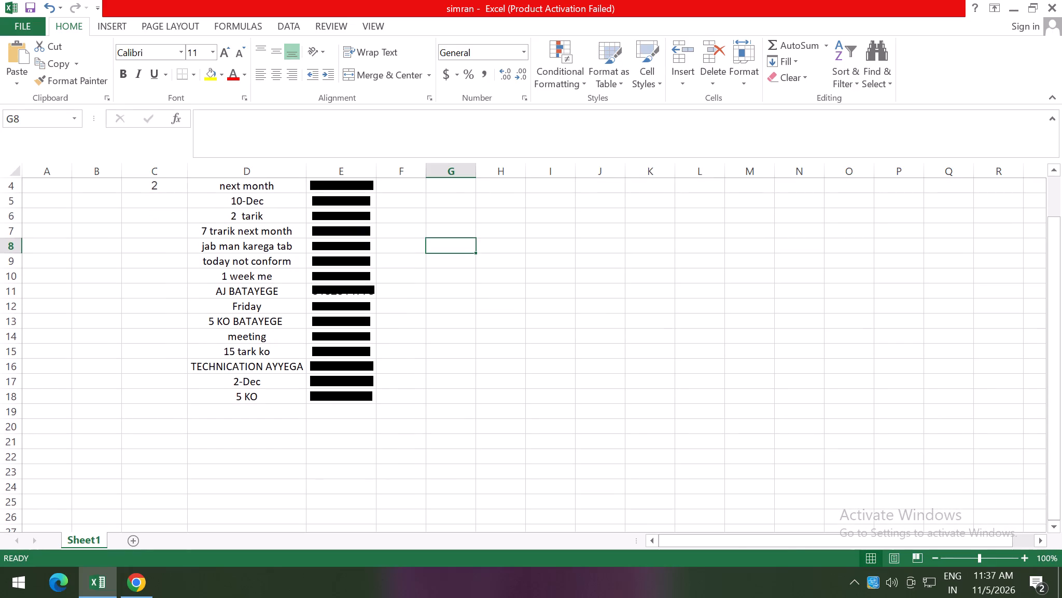
{"action": "left_click", "coordinate": [235, 414]}
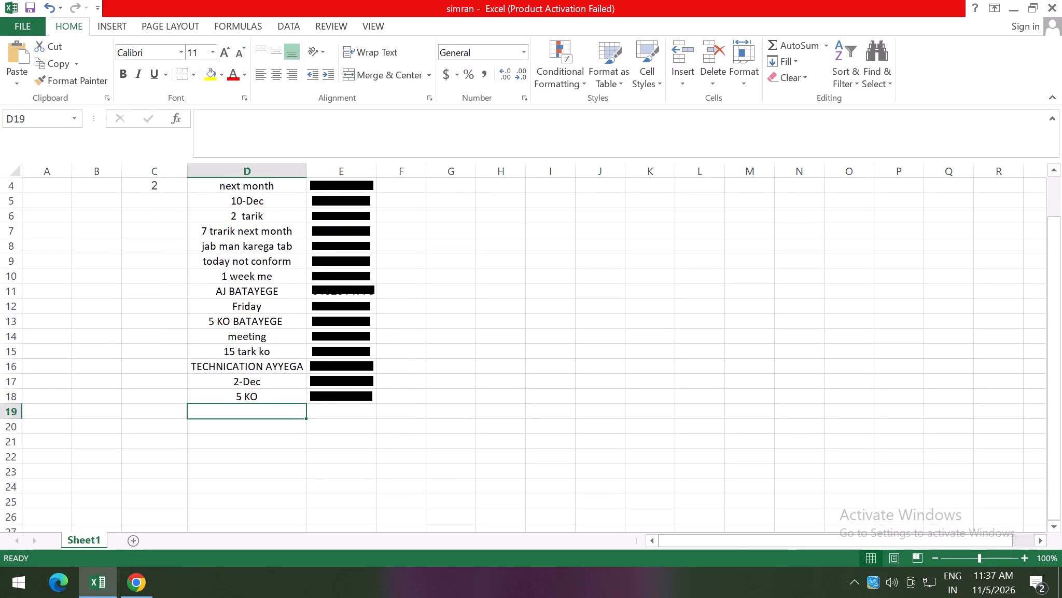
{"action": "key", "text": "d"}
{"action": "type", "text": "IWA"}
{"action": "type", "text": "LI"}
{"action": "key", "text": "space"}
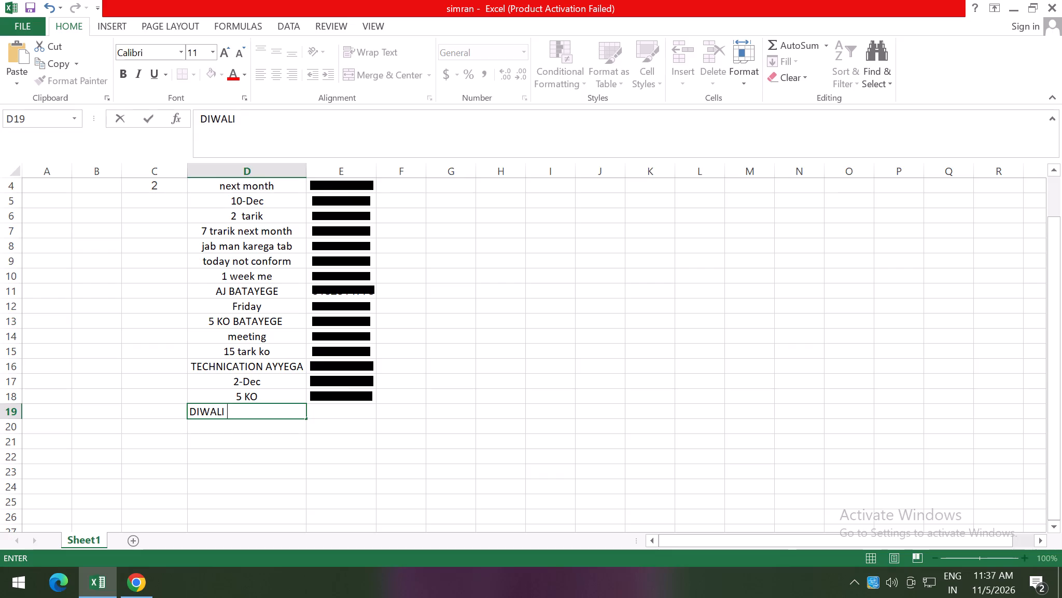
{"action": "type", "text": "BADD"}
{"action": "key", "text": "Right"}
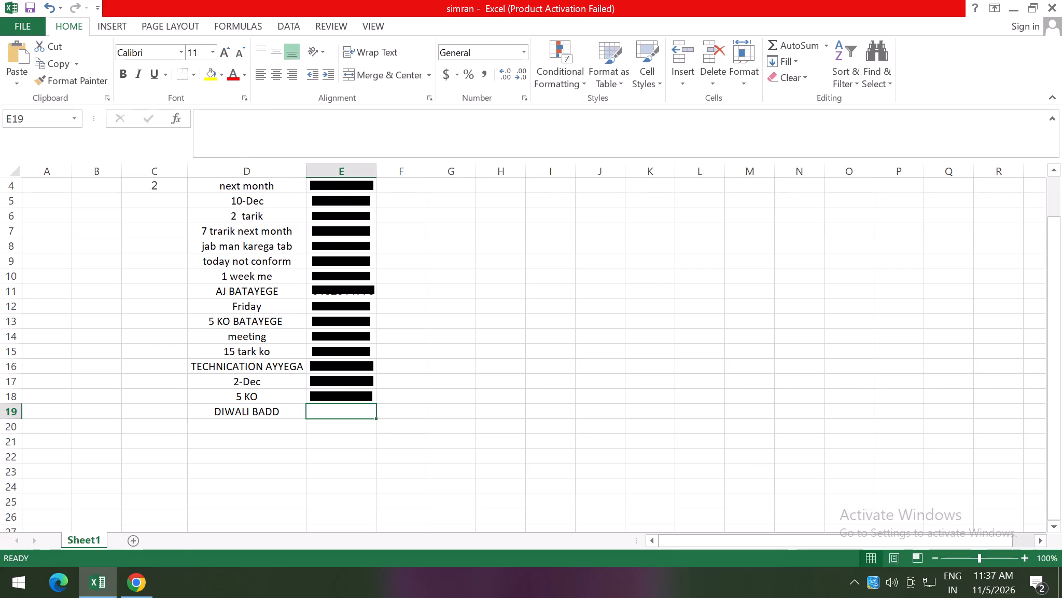
Enter the customer's phone number in cell E19 beside the "DIWALI BADD" remark.
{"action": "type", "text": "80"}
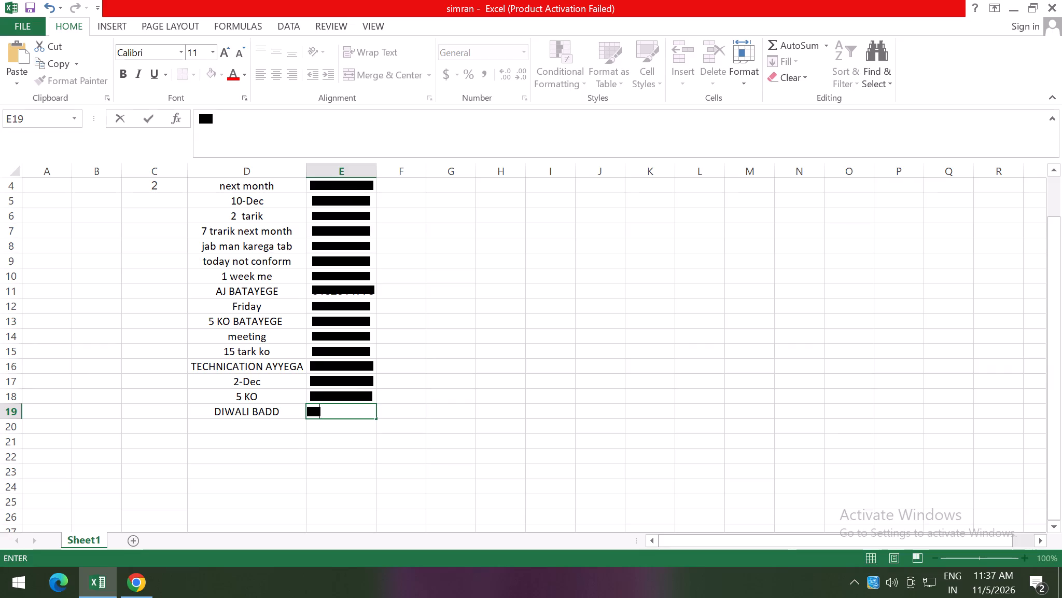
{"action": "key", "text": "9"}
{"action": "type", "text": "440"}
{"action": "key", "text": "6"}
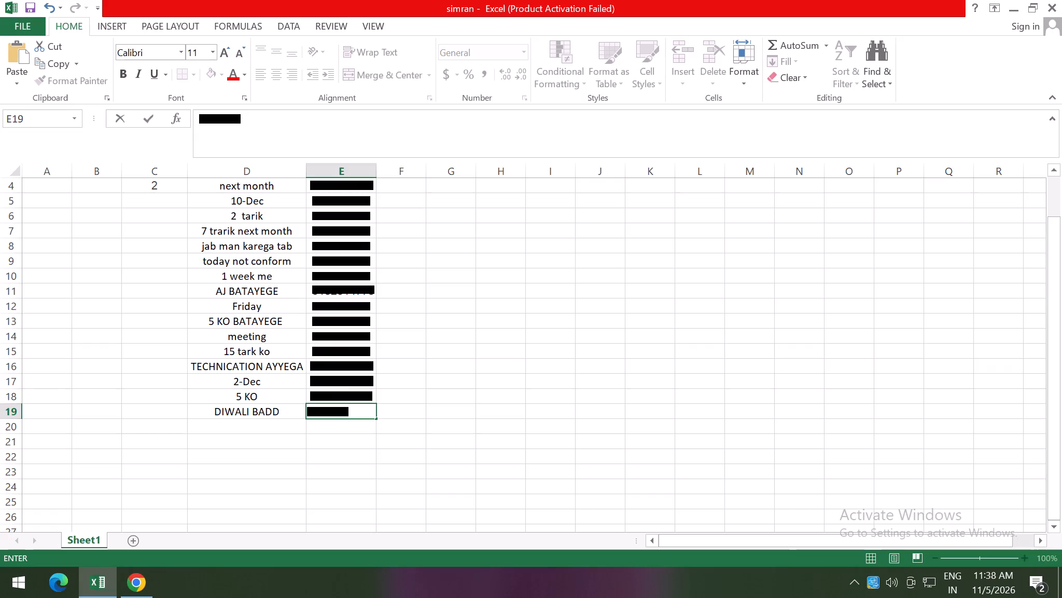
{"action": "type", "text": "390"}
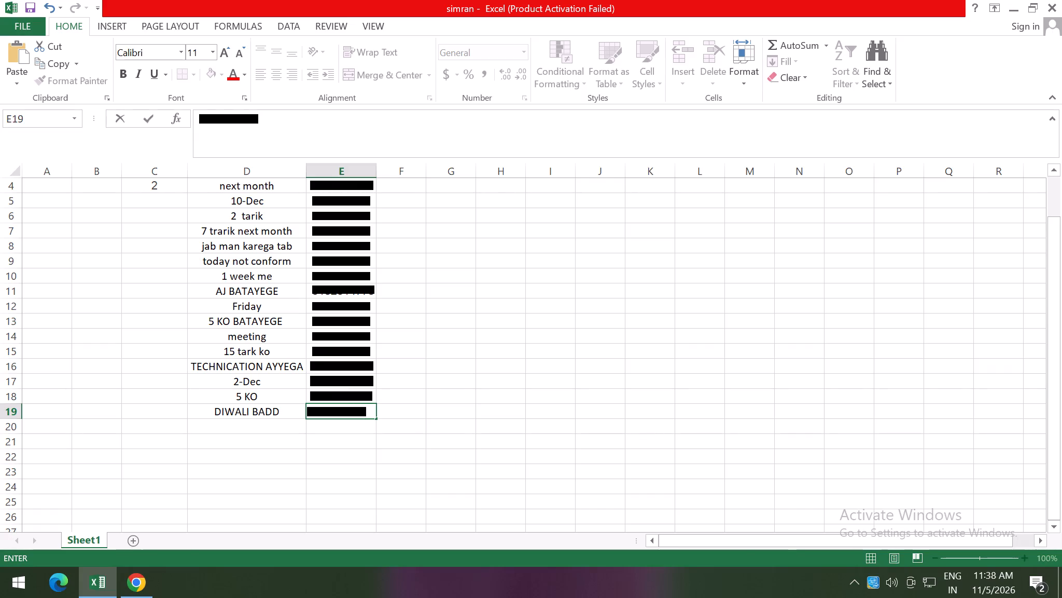
{"action": "left_click", "coordinate": [509, 388]}
Save the call sheet as a new workbook named "simran 1" in the Desktop folder.
{"action": "scroll", "coordinate": [460, 374], "scroll_direction": "up", "scroll_amount": 1}
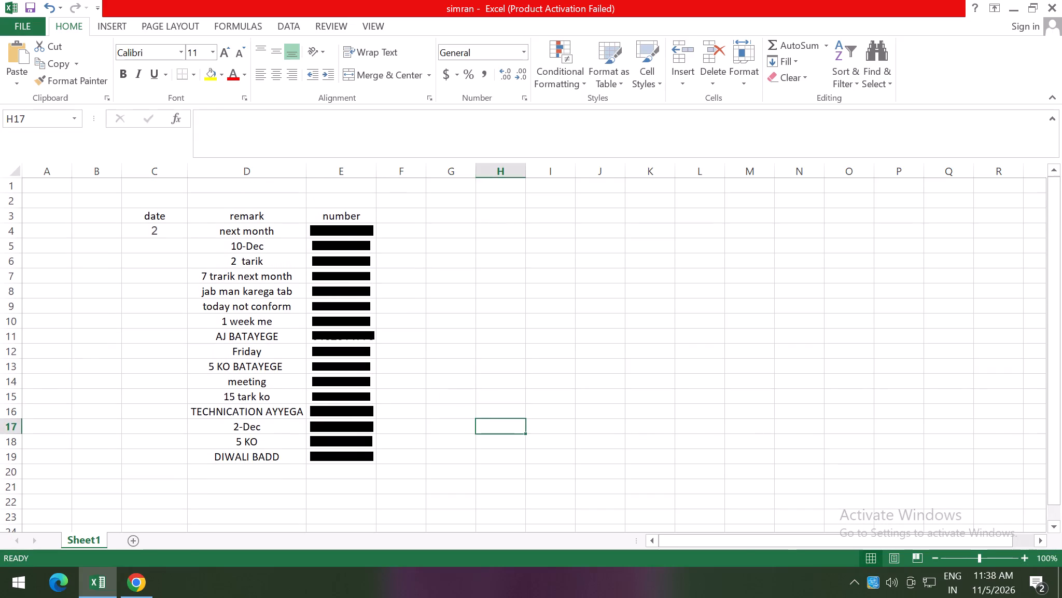
{"action": "left_click", "coordinate": [32, 28]}
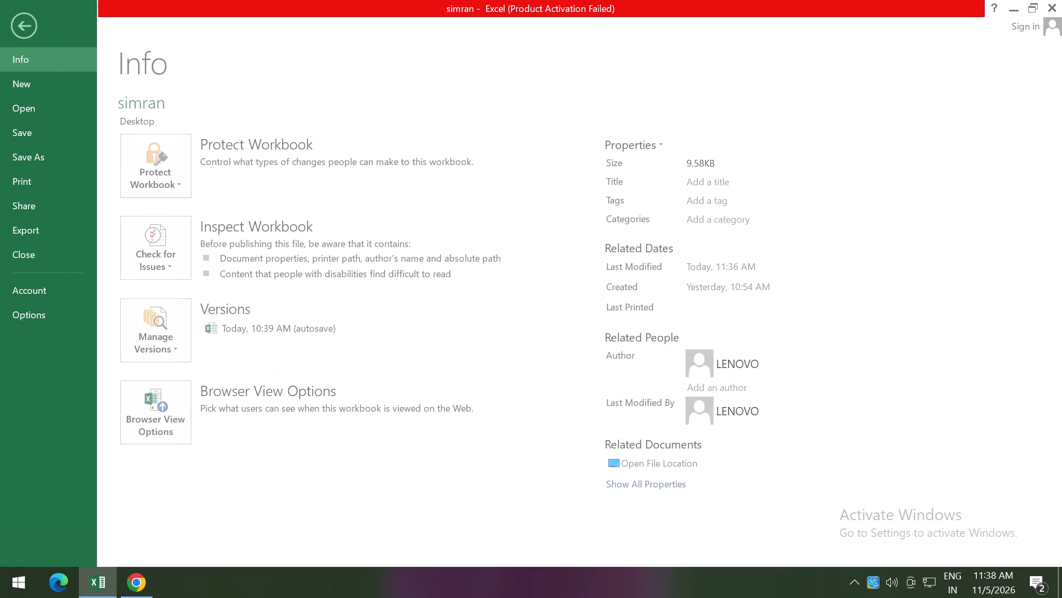
{"action": "left_click", "coordinate": [36, 151]}
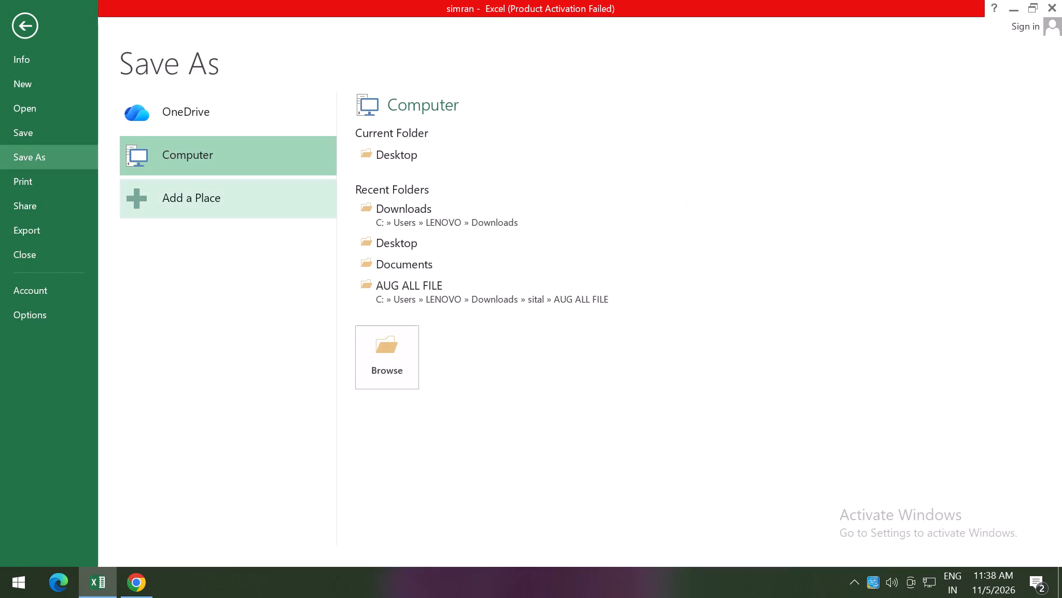
{"action": "left_click", "coordinate": [433, 153]}
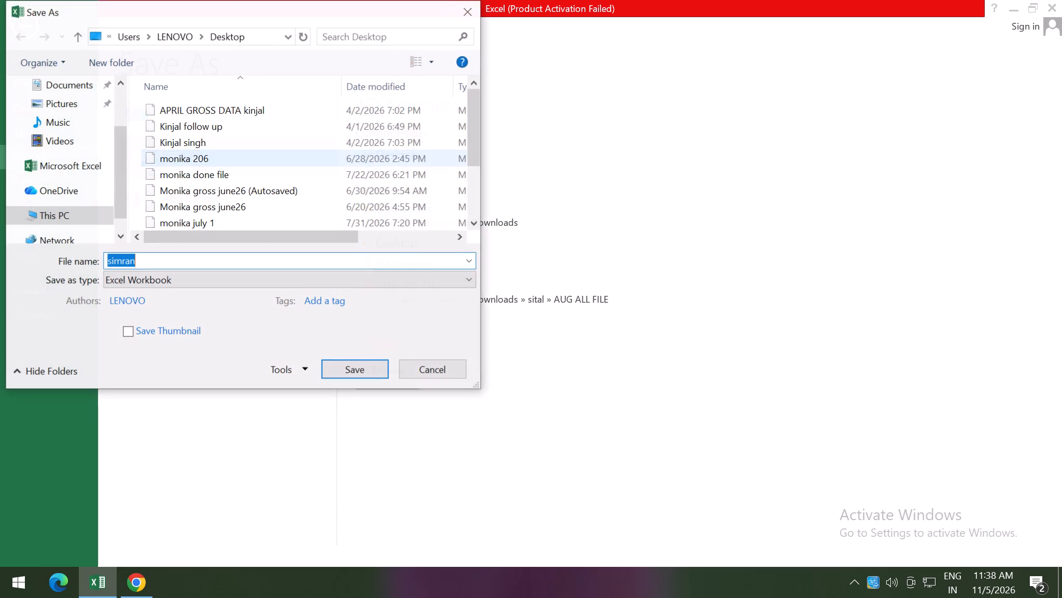
{"action": "left_click", "coordinate": [150, 264]}
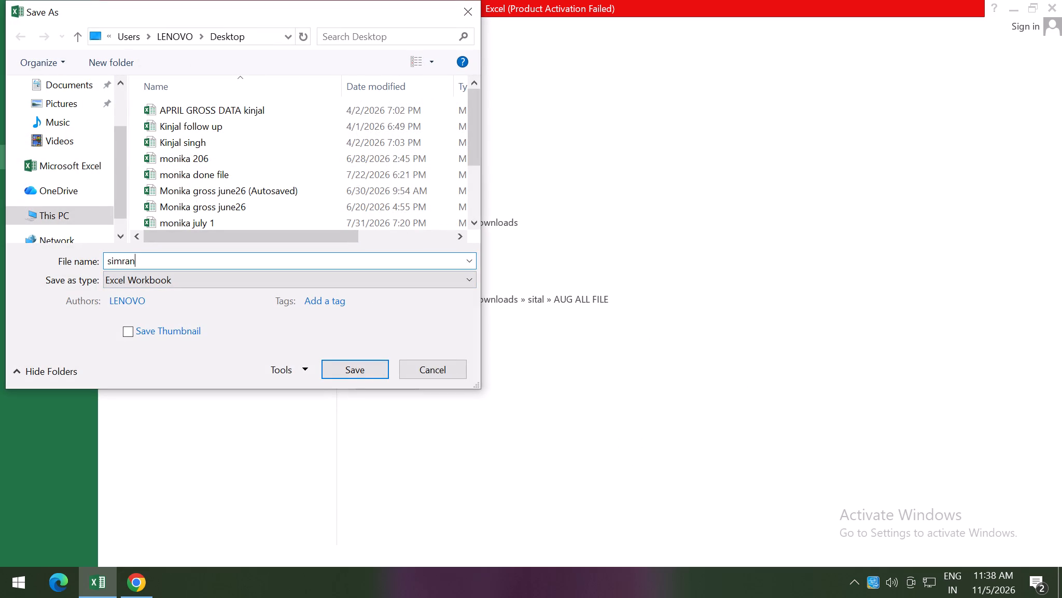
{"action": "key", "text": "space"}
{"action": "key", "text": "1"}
{"action": "left_click", "coordinate": [350, 369]}
{"action": "left_click", "coordinate": [422, 364]}
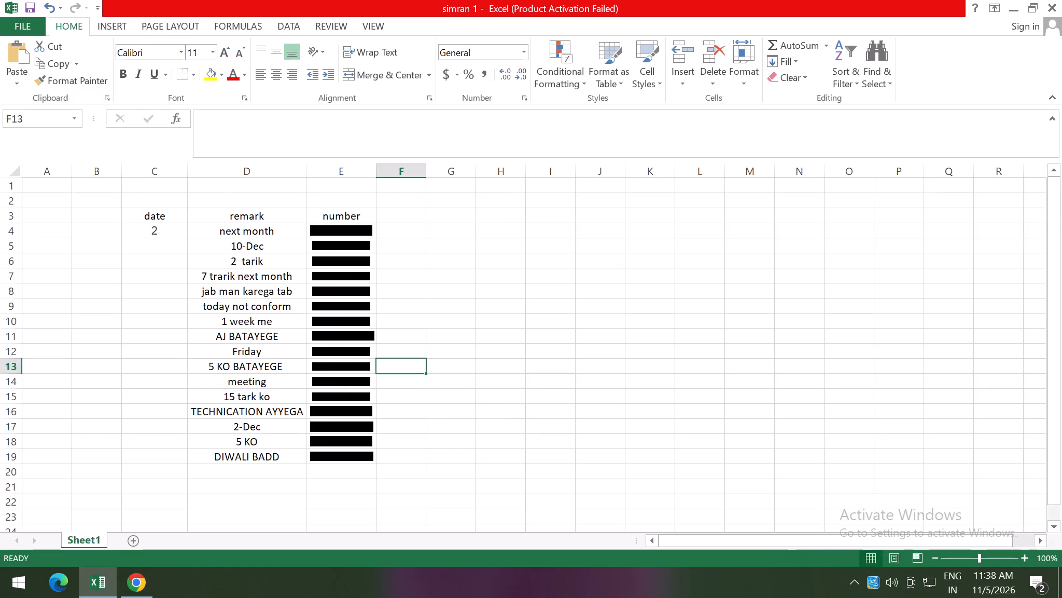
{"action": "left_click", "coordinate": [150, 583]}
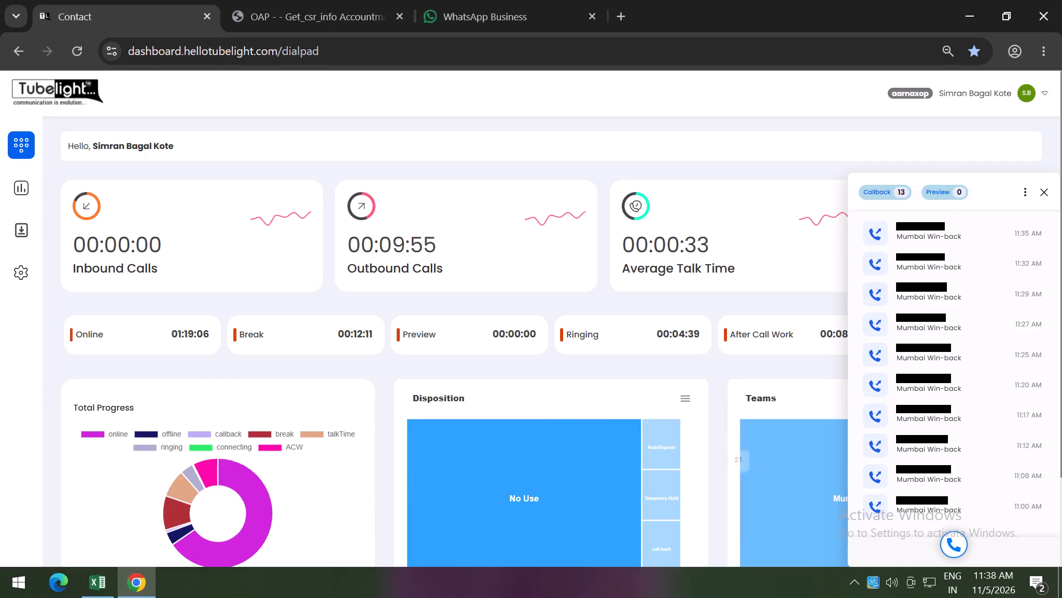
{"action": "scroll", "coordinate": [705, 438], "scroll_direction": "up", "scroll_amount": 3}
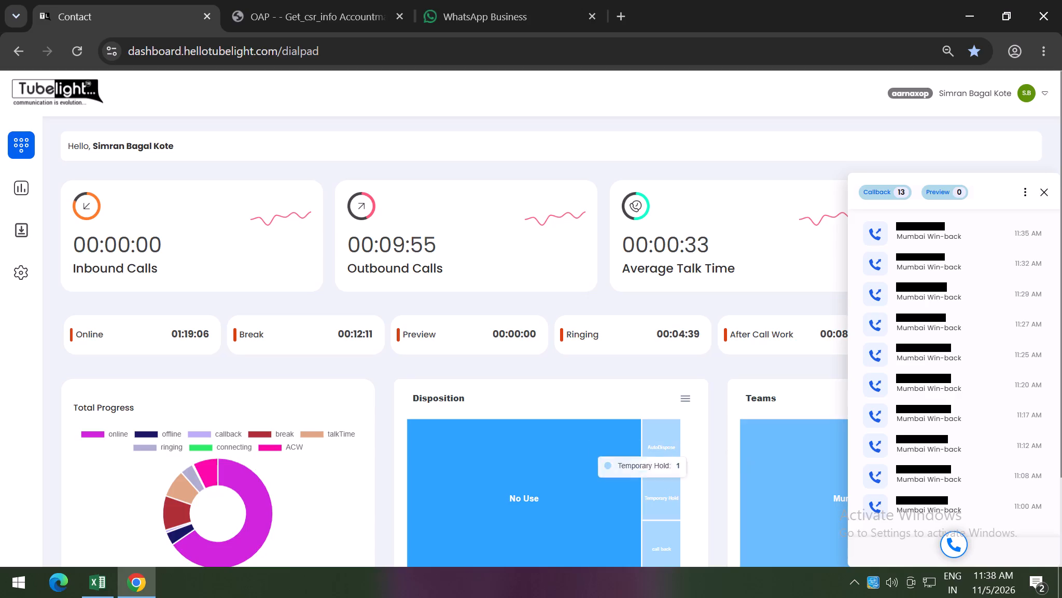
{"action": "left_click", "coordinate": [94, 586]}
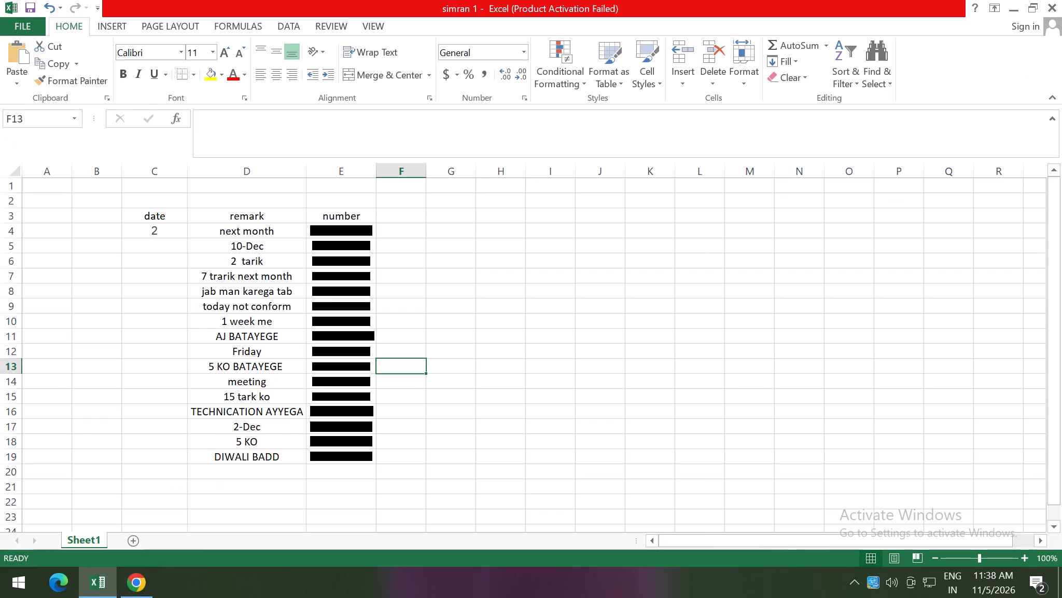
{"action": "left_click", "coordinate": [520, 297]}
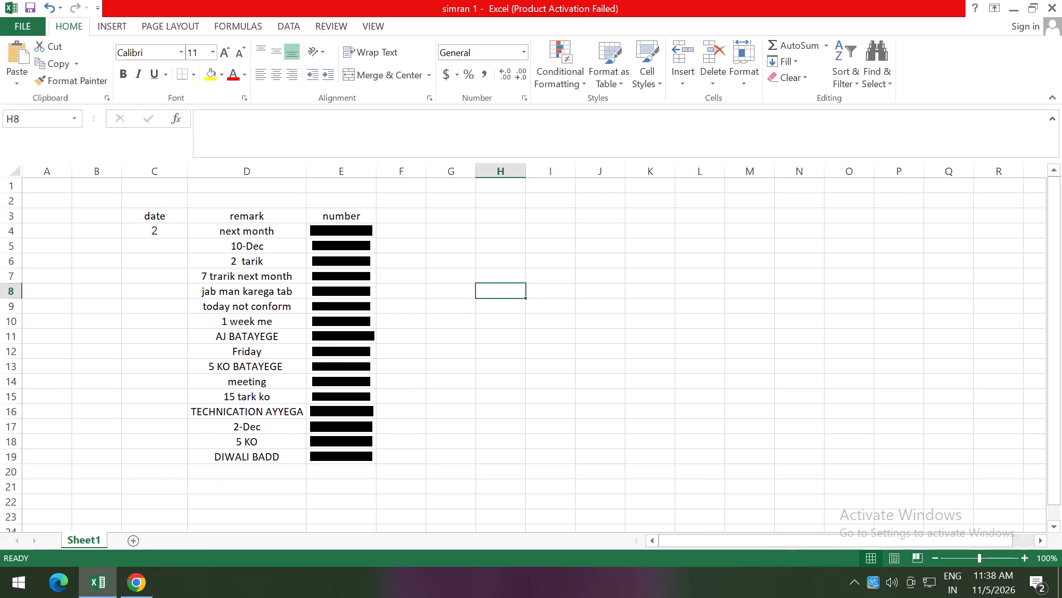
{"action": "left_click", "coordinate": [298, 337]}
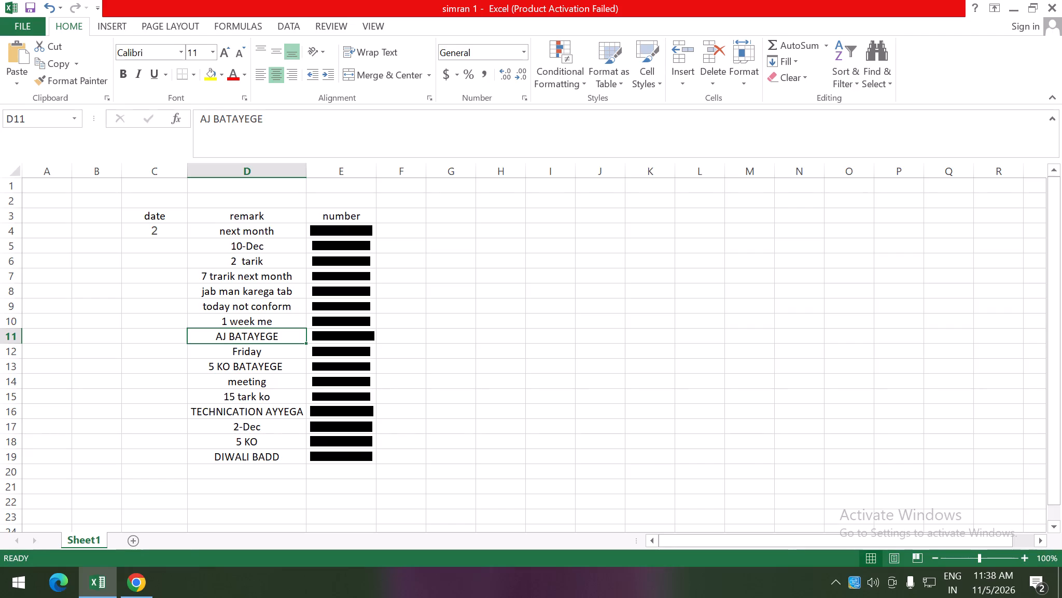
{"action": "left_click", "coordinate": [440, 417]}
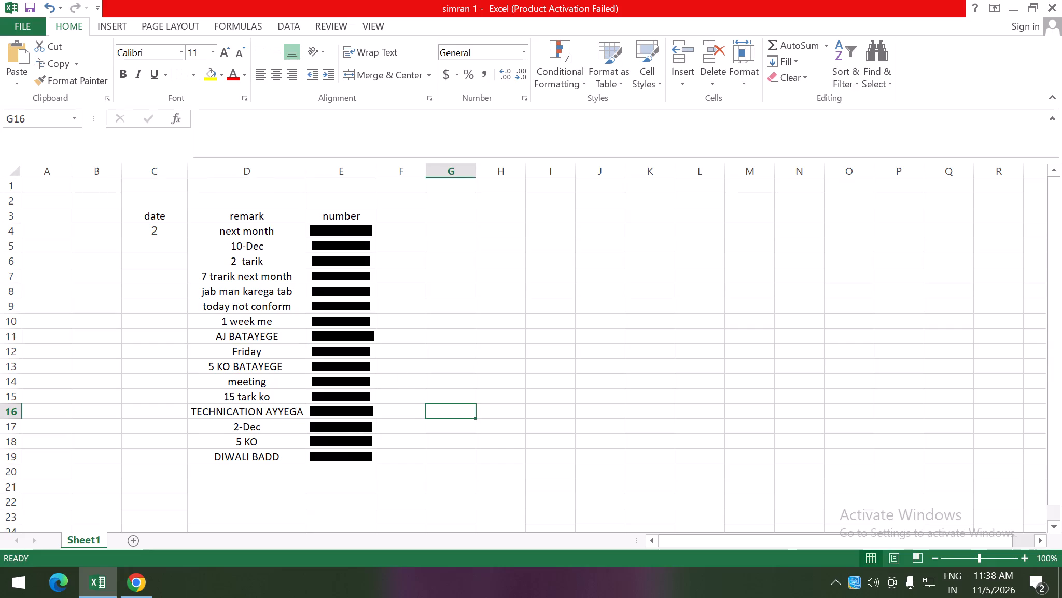
Switch to the Tubelight dialpad in Chrome, end the active Mumbai Win-back call and tag it as "Personal reasons".
{"action": "left_click", "coordinate": [139, 578]}
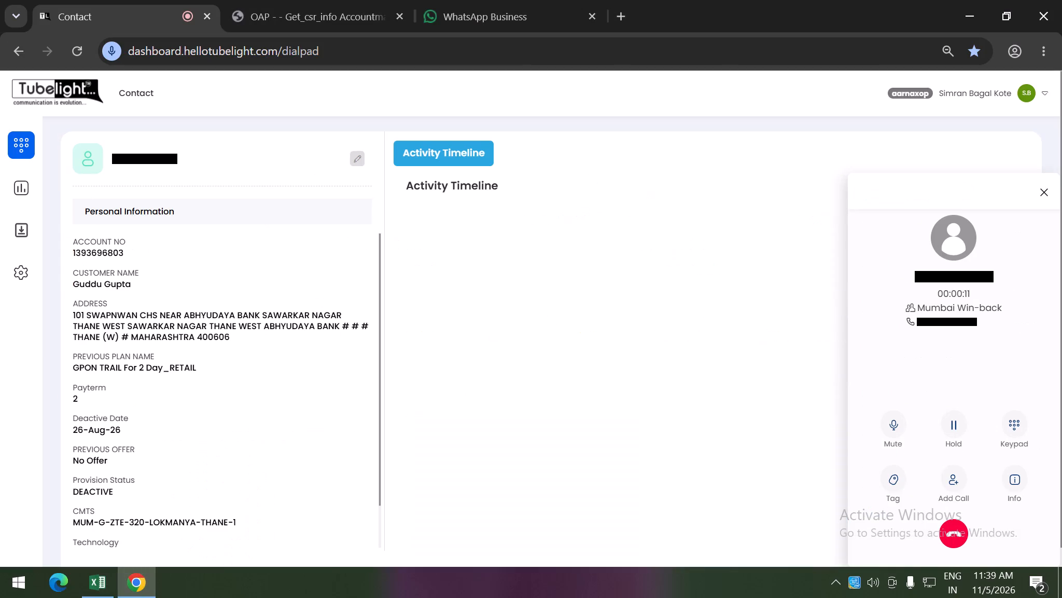
{"action": "left_click", "coordinate": [949, 522]}
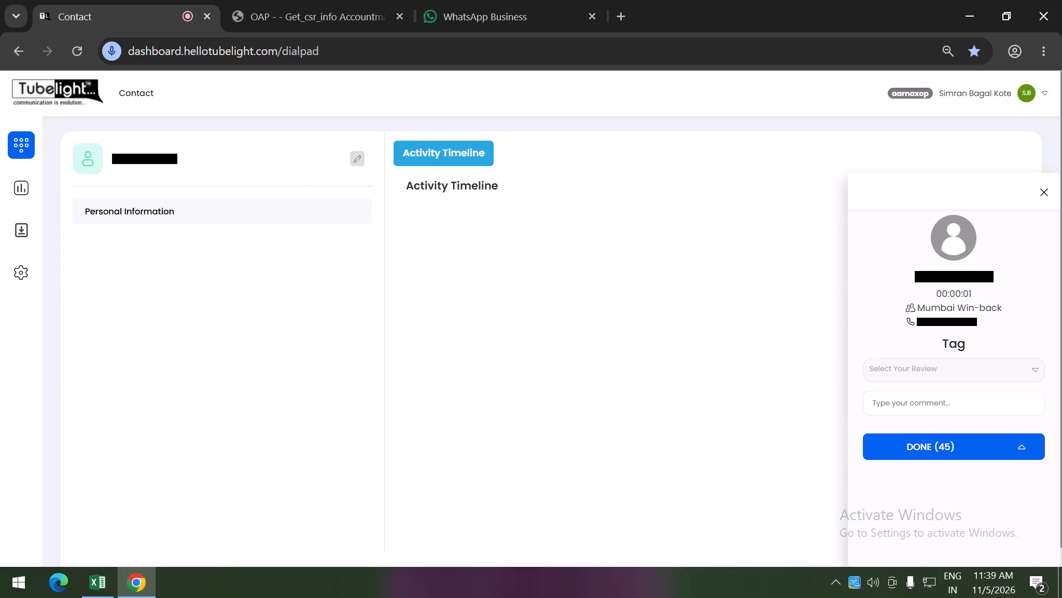
{"action": "left_click", "coordinate": [947, 382]}
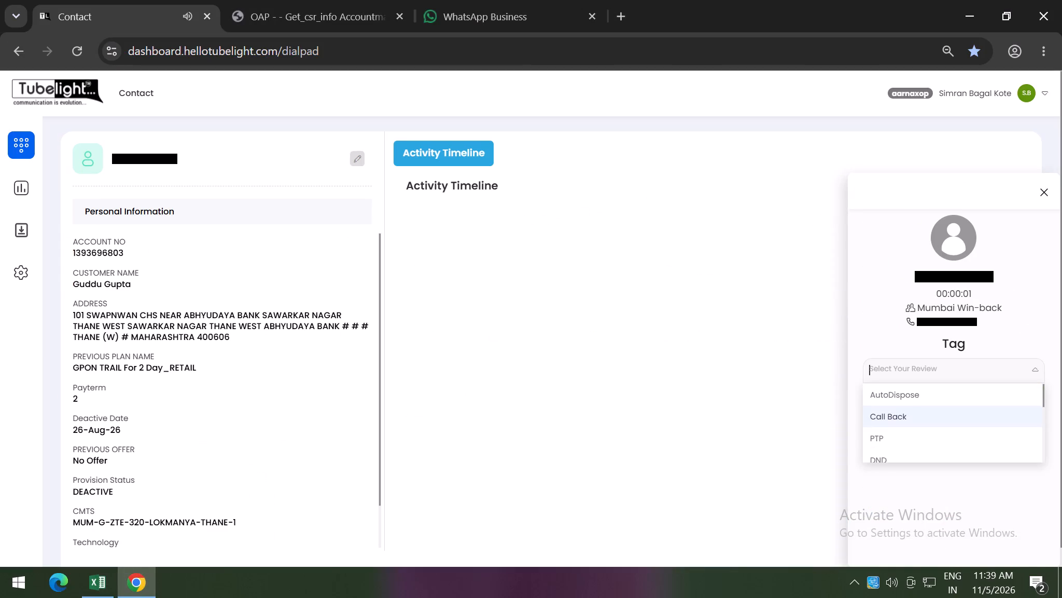
{"action": "scroll", "coordinate": [931, 417], "scroll_direction": "down", "scroll_amount": 1}
{"action": "left_click", "coordinate": [926, 422]}
{"action": "left_click", "coordinate": [954, 374]}
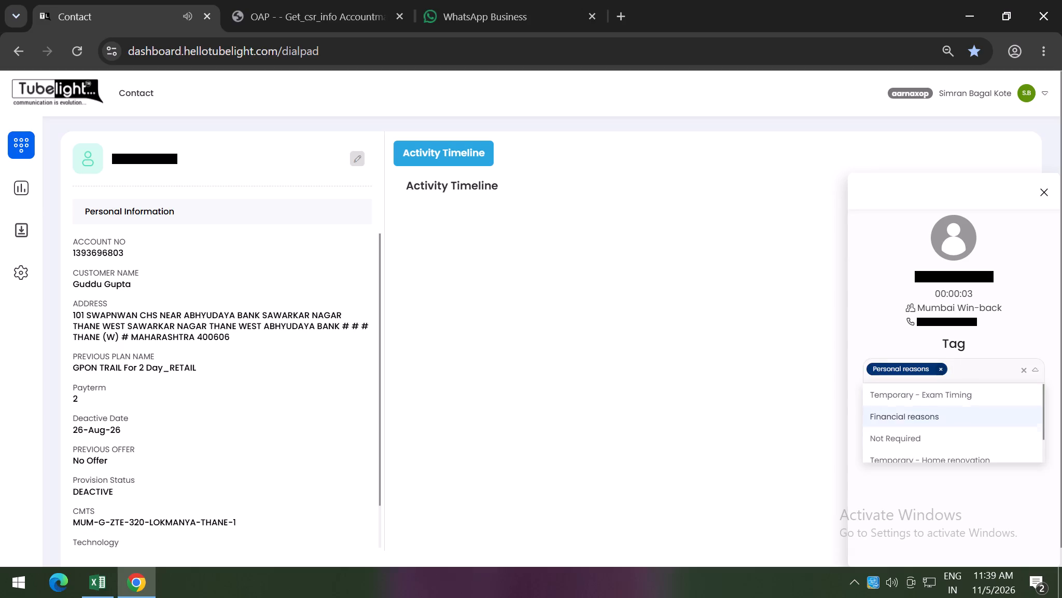
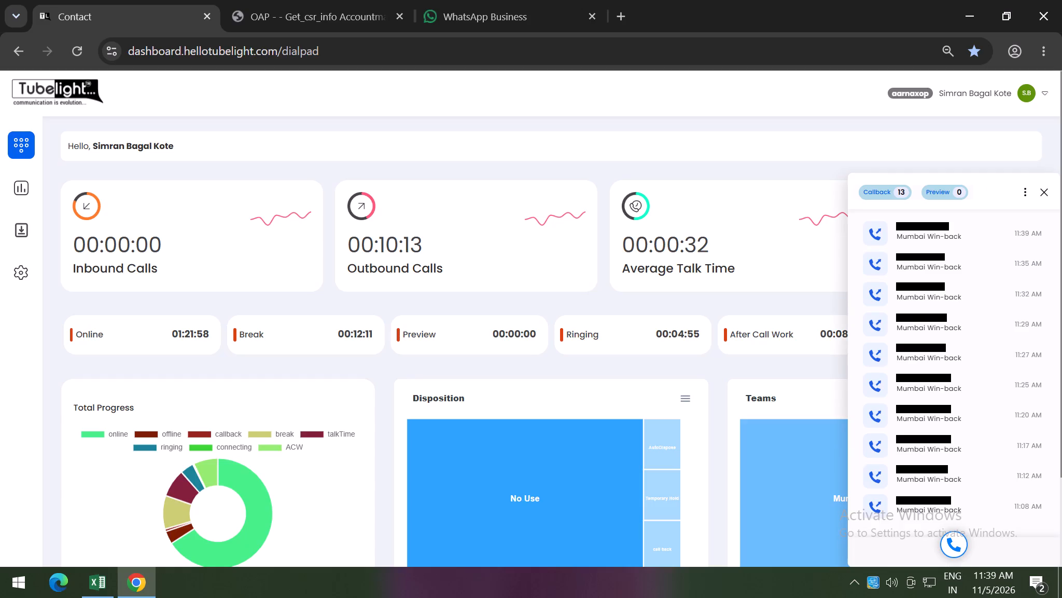
Reload the Tubelight dialpad page.
{"action": "key", "text": "F5"}
{"action": "key", "text": "F5"}
{"action": "key", "text": "F5"}
{"action": "key", "text": "F5"}
{"action": "key", "text": "F5"}
{"action": "key", "text": "F5"}
{"action": "key", "text": "F5"}
{"action": "key", "text": "F5"}
{"action": "key", "text": "F5"}
{"action": "key", "text": "F5"}
{"action": "key", "text": "F5"}
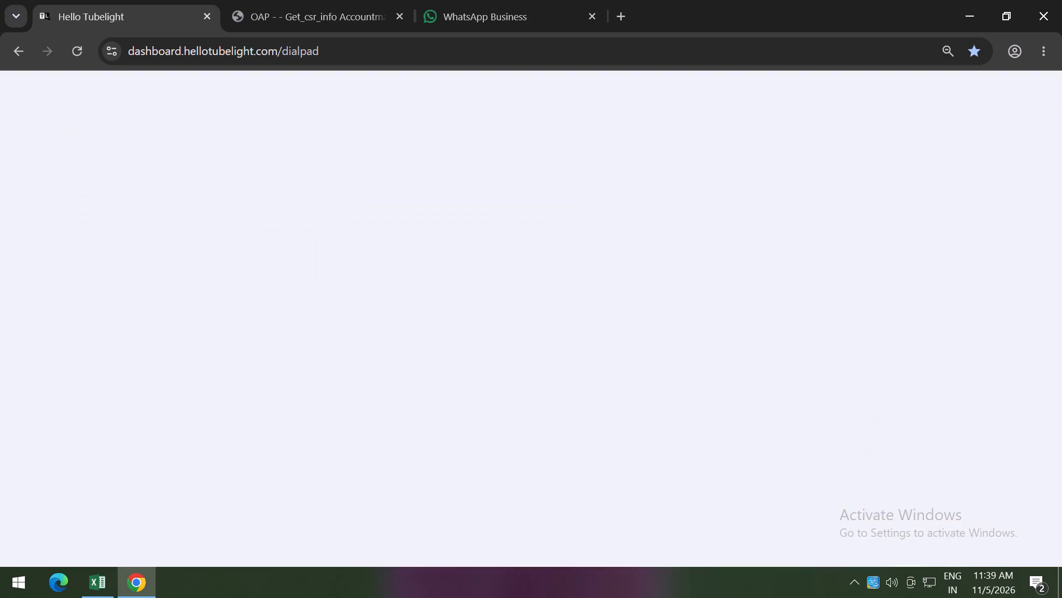
{"action": "left_click", "coordinate": [938, 352]}
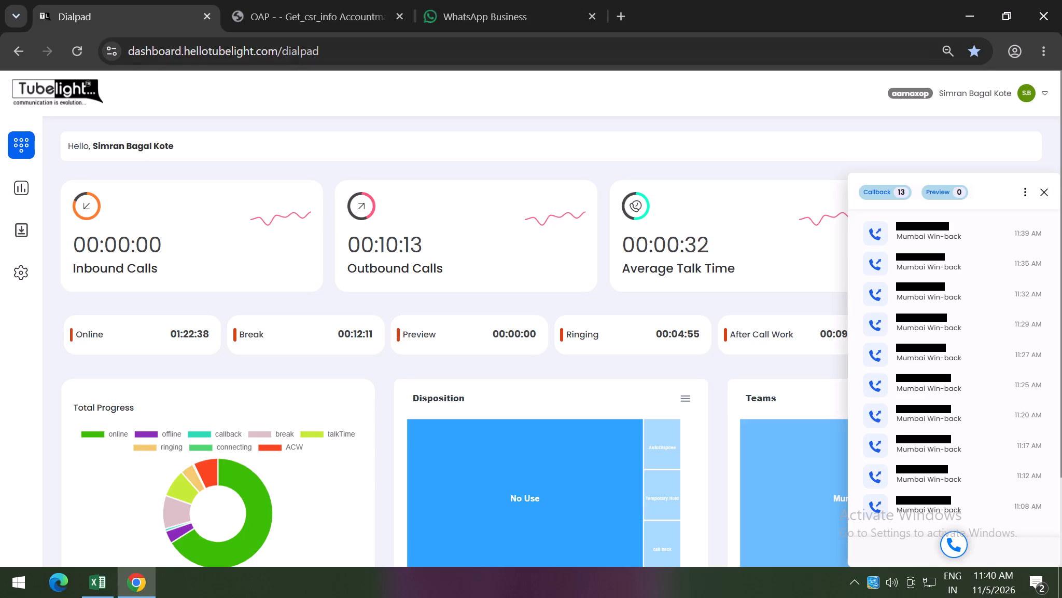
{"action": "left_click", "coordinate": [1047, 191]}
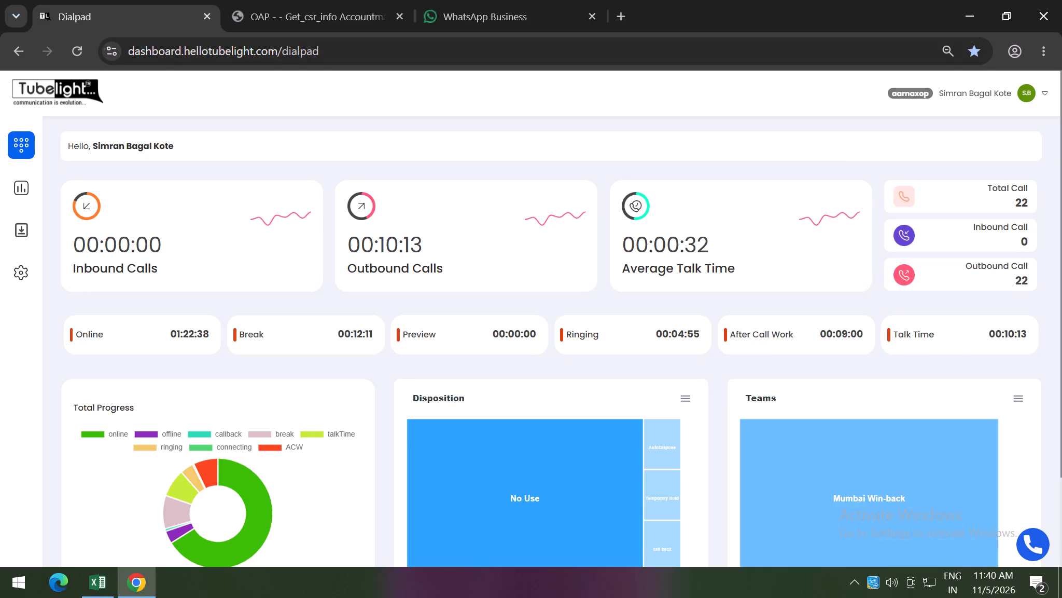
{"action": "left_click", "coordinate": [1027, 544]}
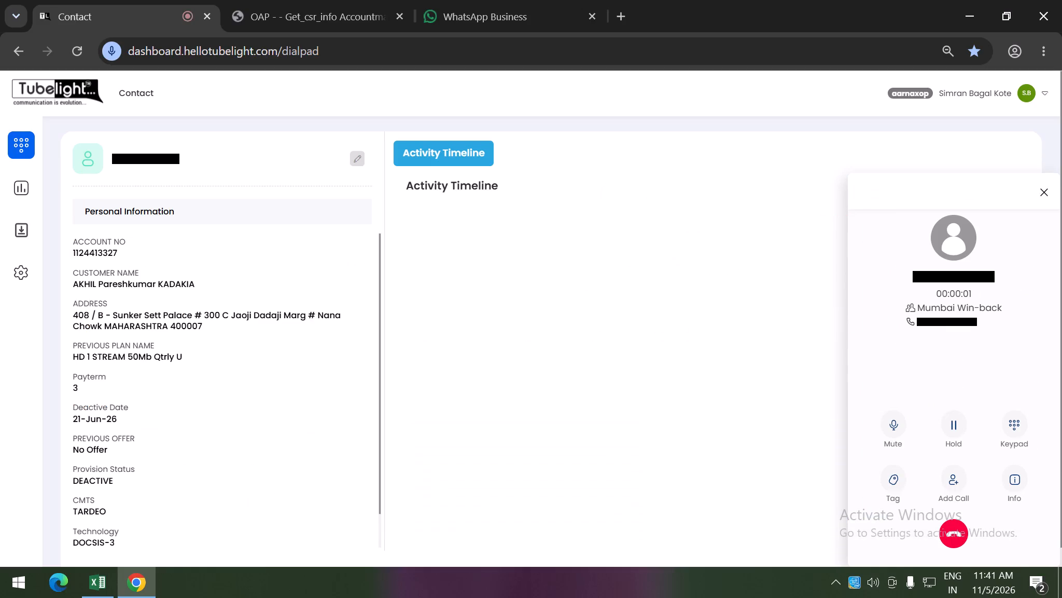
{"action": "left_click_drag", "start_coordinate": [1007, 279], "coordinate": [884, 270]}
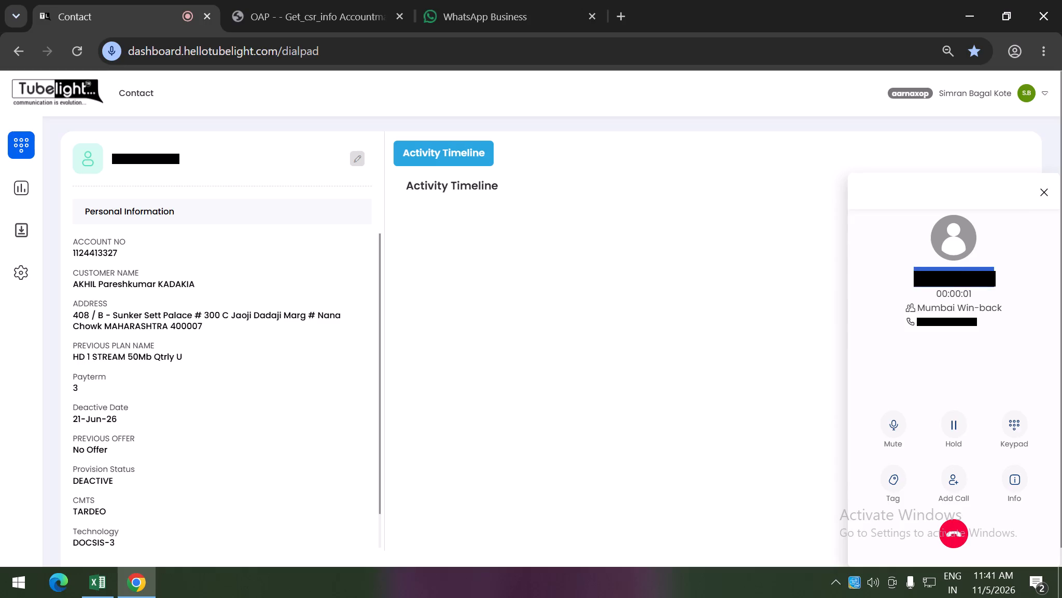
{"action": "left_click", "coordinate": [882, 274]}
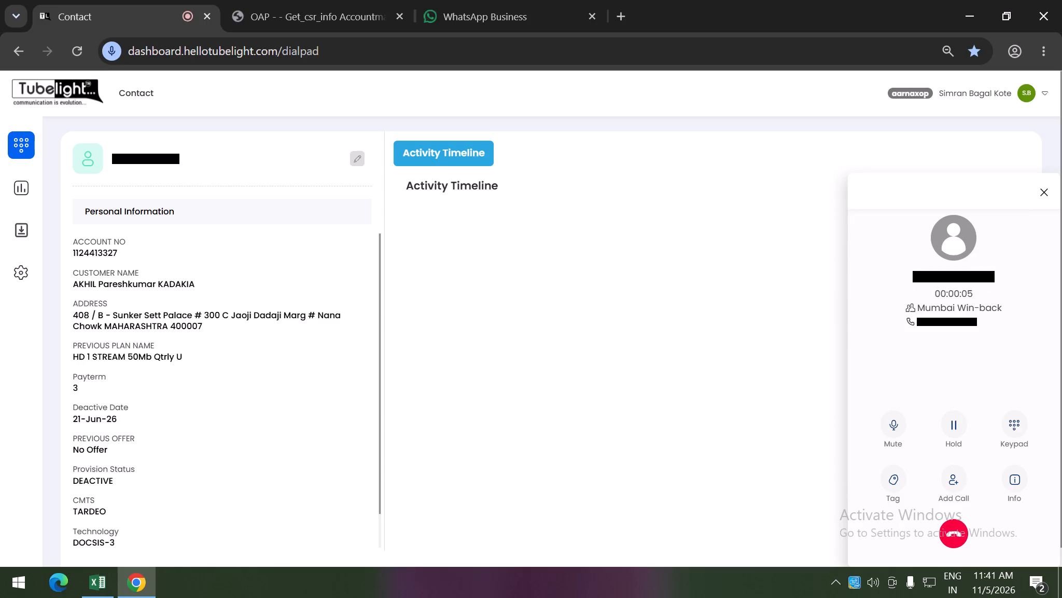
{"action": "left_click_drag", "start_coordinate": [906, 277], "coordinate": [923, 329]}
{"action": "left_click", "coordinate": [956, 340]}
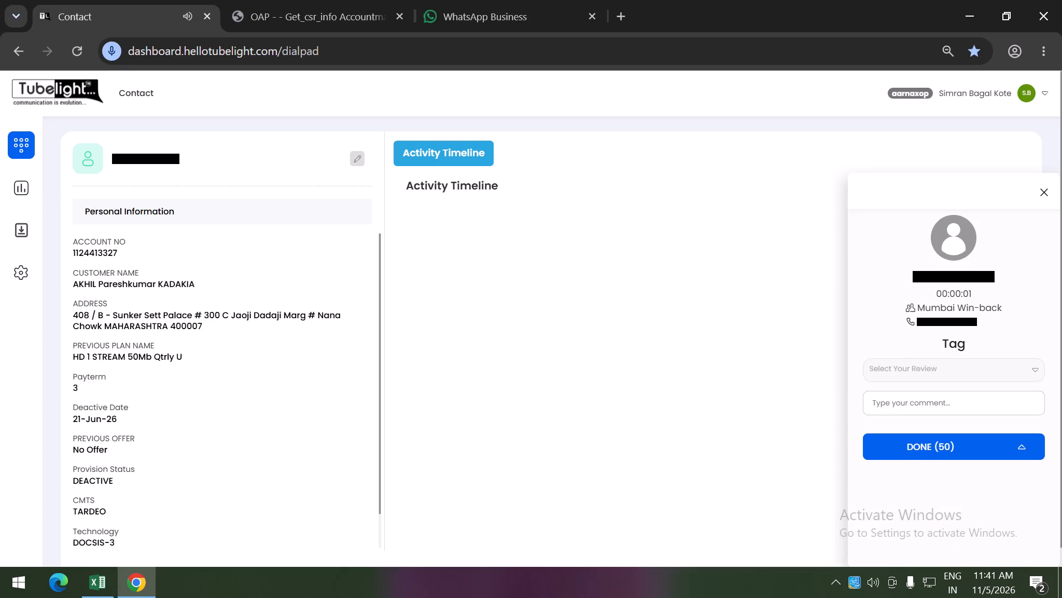
Tag the ended Mumbai Win-back call as Personal reasons, Not Required and No Use, and submit the tags.
{"action": "left_click", "coordinate": [948, 362]}
{"action": "scroll", "coordinate": [927, 416], "scroll_direction": "down", "scroll_amount": 1}
{"action": "left_click", "coordinate": [927, 416]}
{"action": "left_click", "coordinate": [975, 363]}
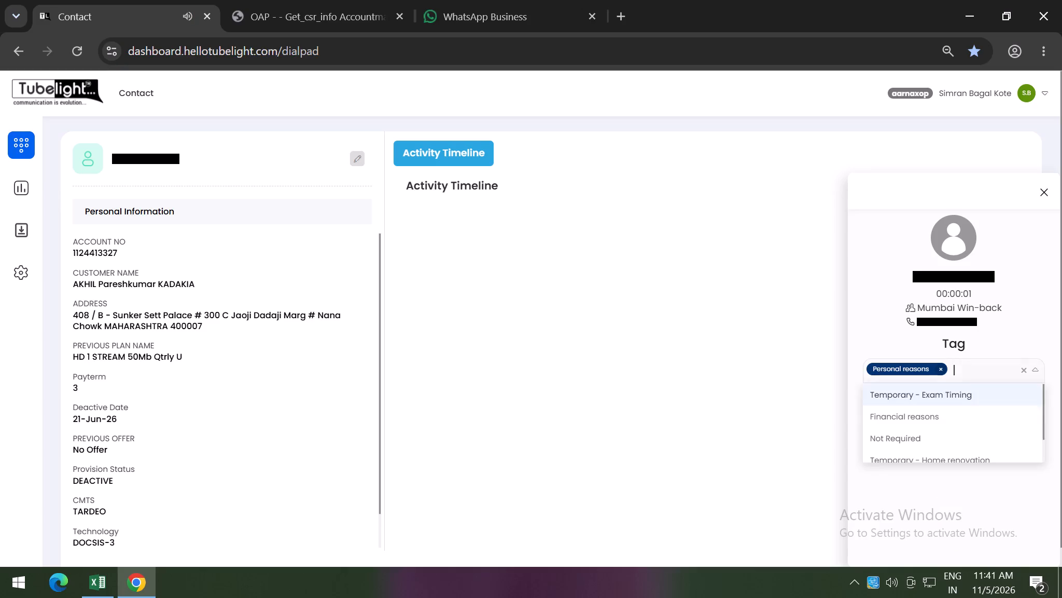
{"action": "left_click", "coordinate": [906, 434]}
{"action": "left_click", "coordinate": [956, 391]}
{"action": "left_click", "coordinate": [928, 414]}
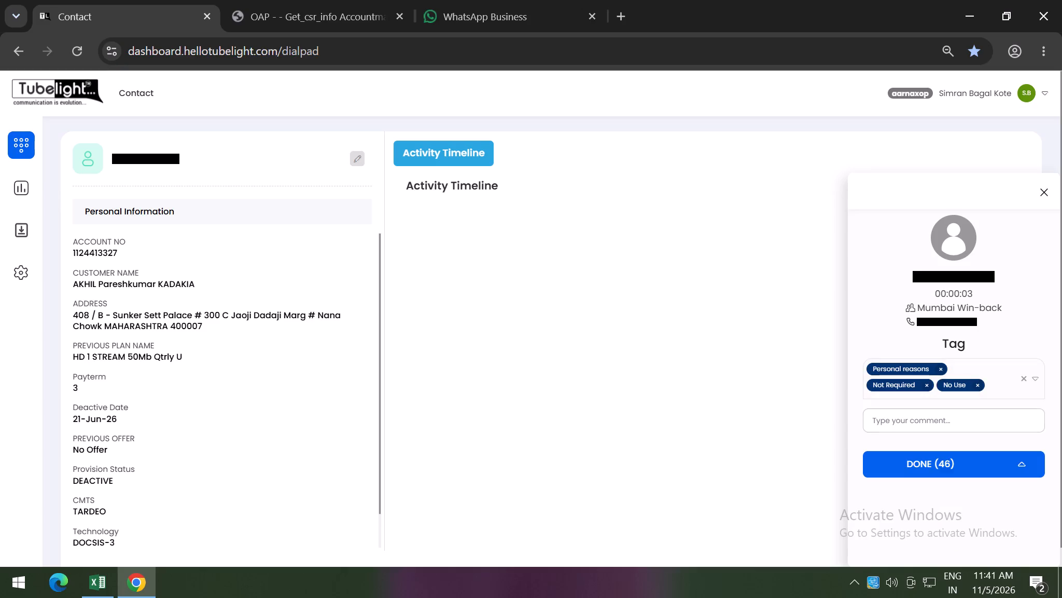
{"action": "left_click", "coordinate": [911, 460]}
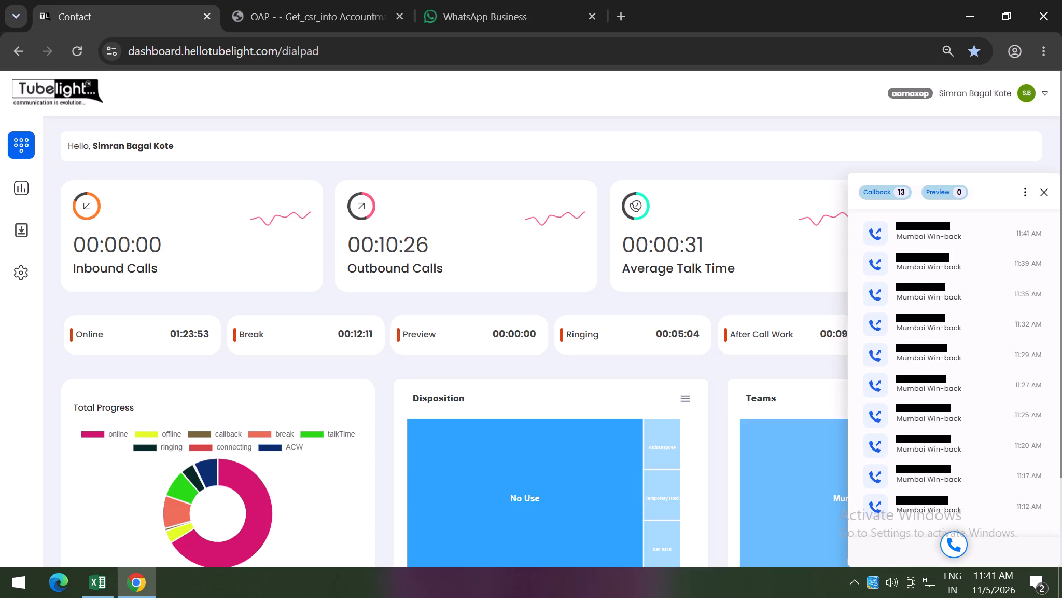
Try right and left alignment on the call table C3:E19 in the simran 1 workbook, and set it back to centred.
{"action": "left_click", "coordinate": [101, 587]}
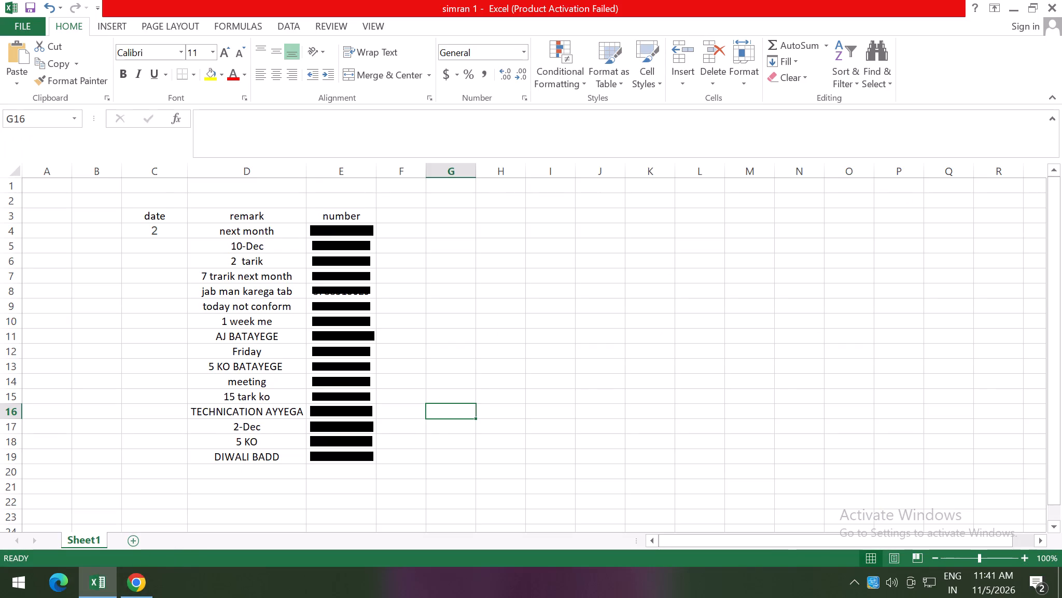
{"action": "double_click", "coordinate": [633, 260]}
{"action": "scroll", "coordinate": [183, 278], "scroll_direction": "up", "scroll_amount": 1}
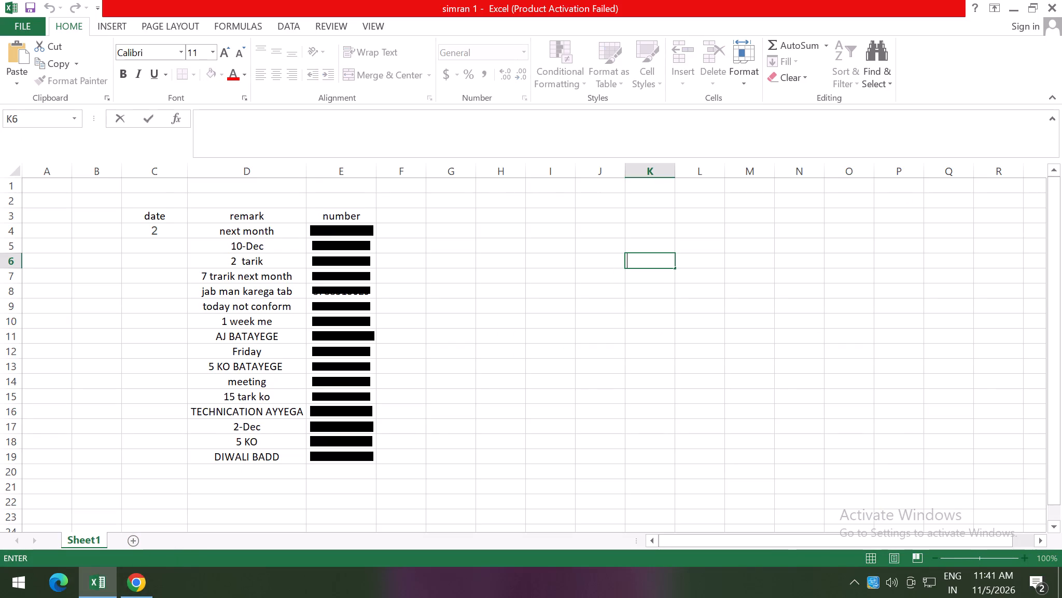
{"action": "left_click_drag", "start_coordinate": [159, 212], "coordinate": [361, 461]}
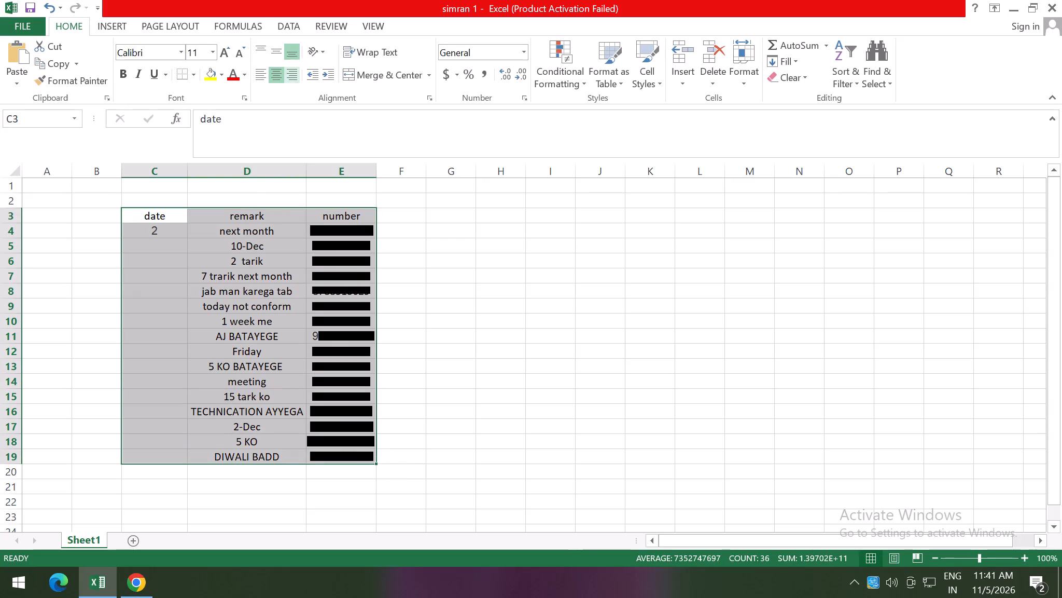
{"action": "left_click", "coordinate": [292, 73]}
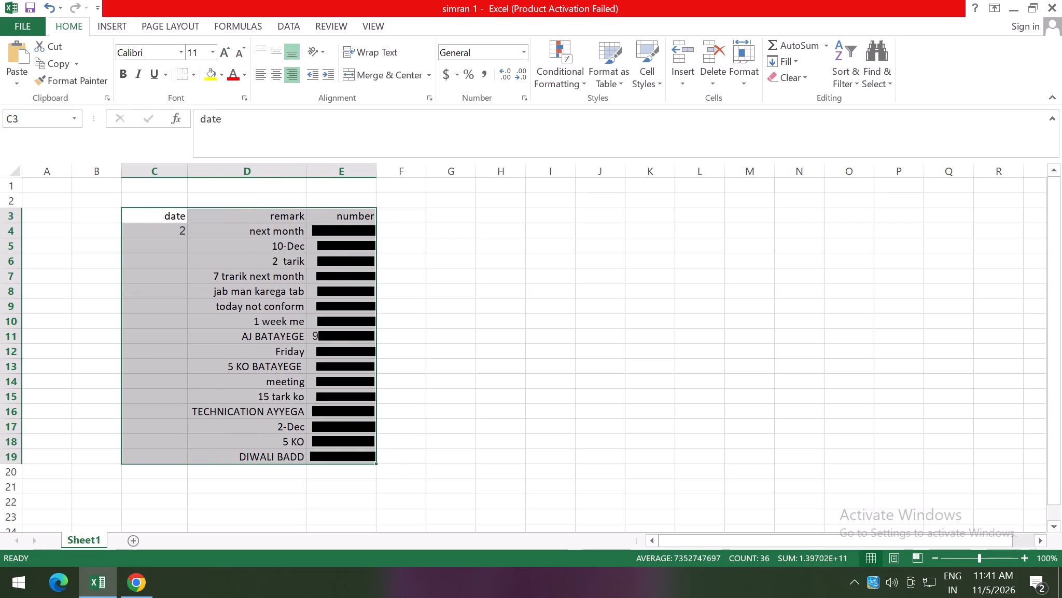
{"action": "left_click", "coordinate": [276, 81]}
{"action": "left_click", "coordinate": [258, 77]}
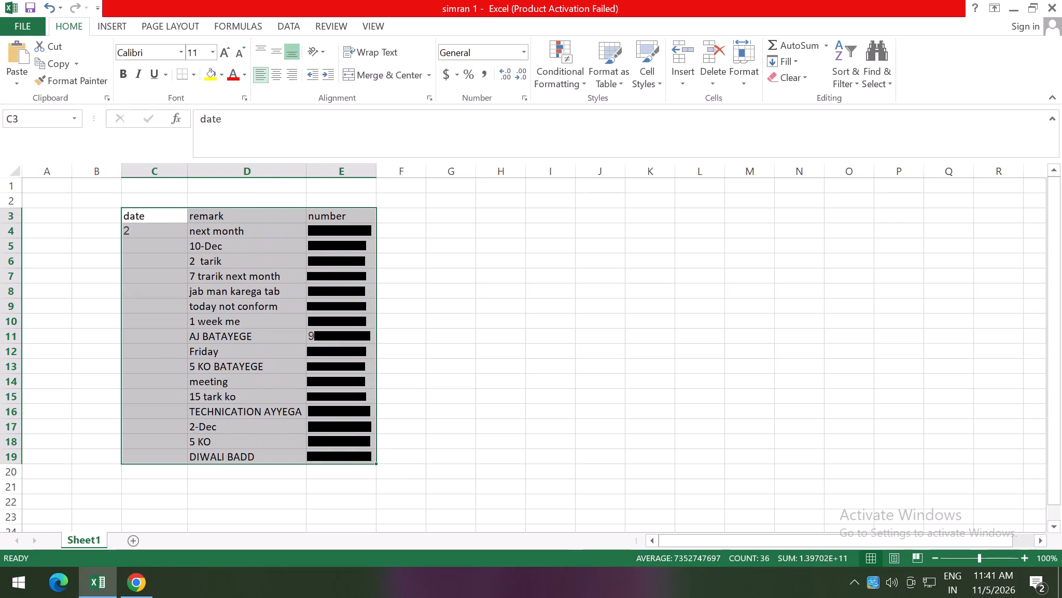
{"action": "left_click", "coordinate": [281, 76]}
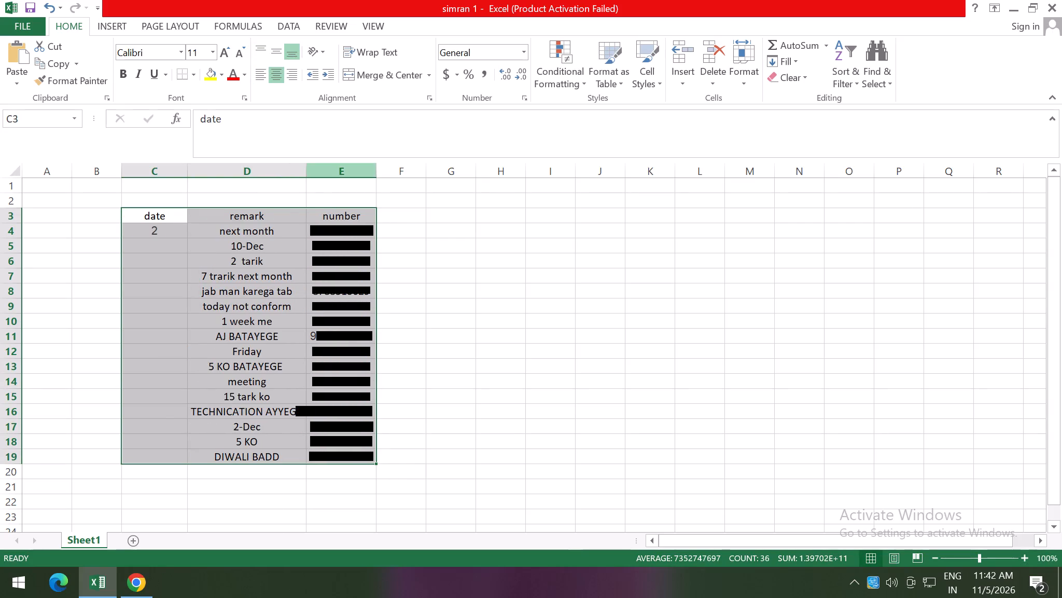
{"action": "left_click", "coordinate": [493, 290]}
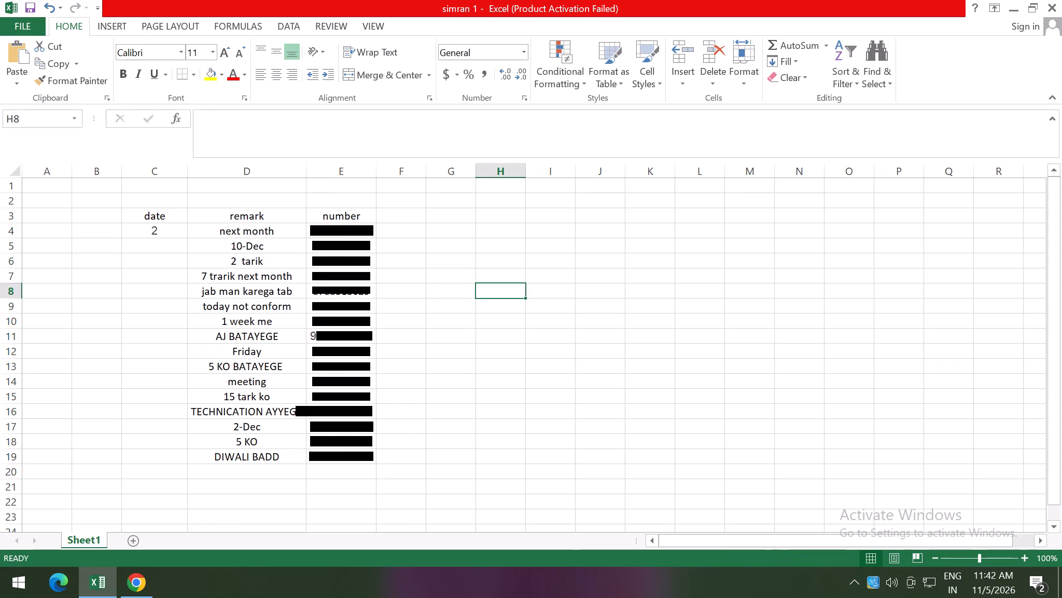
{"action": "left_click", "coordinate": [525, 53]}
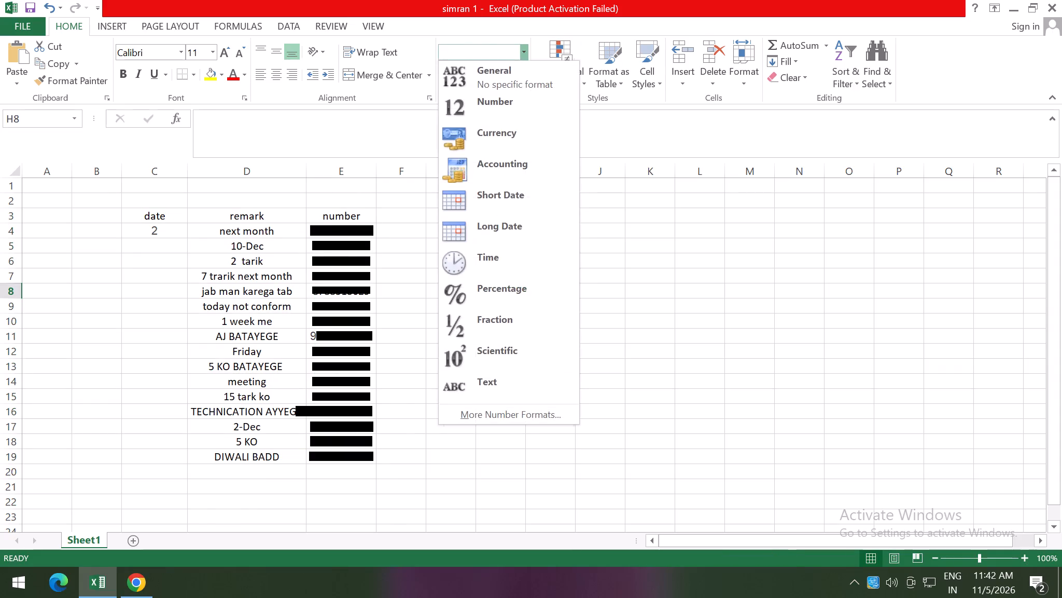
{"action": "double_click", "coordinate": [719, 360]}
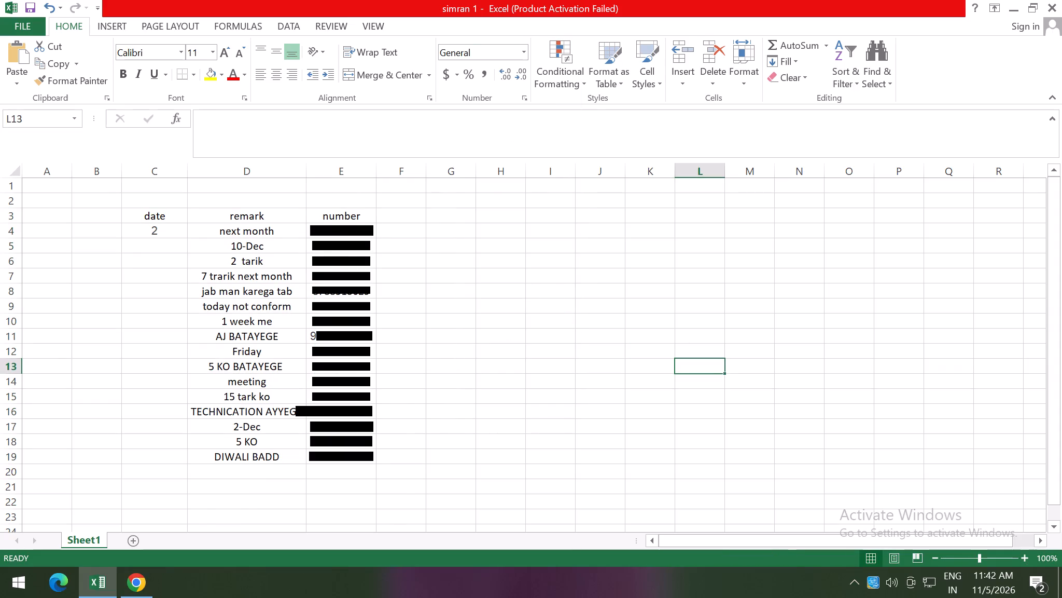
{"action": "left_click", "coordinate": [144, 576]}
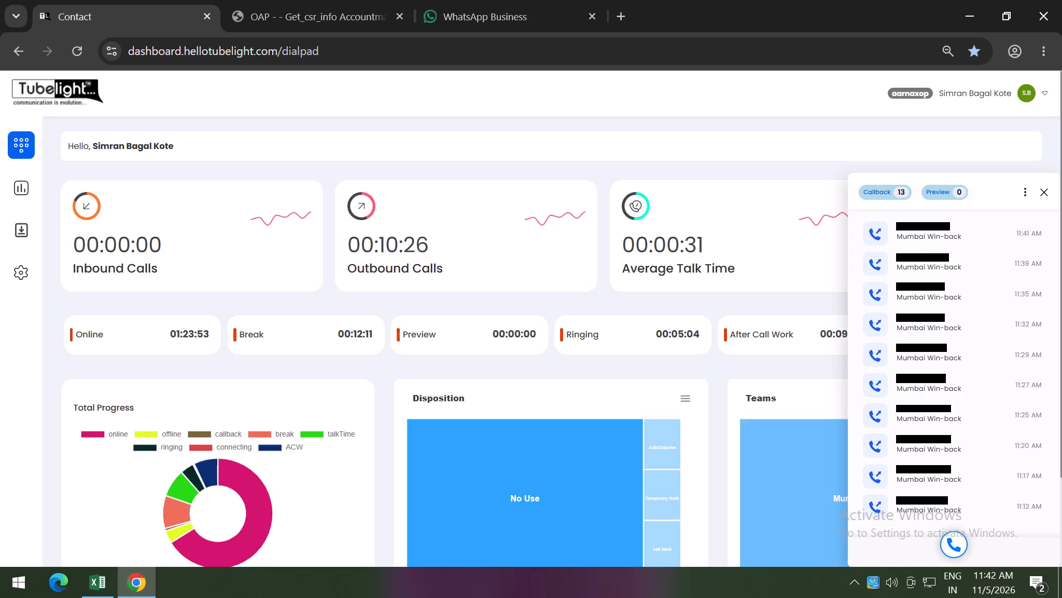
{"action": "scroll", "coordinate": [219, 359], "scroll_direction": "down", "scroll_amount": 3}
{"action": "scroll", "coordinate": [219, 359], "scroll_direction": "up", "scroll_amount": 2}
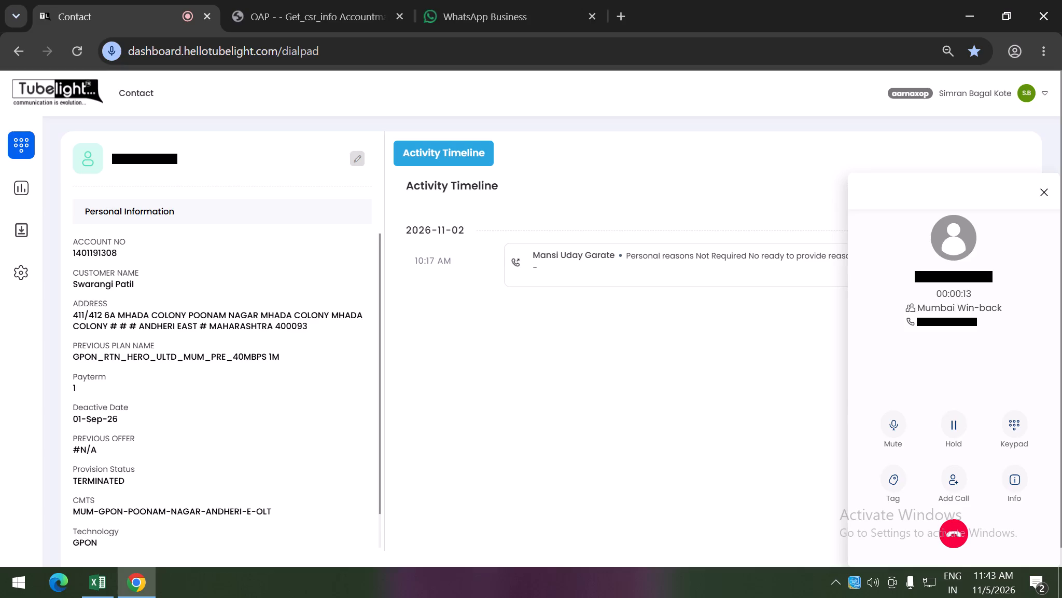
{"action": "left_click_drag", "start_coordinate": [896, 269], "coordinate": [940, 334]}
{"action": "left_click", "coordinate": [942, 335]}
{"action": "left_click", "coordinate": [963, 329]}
Copy the customer's contact number from the heading of the active Mumbai Win-back call.
{"action": "left_click_drag", "start_coordinate": [913, 272], "coordinate": [915, 321]}
{"action": "left_click", "coordinate": [1014, 293]}
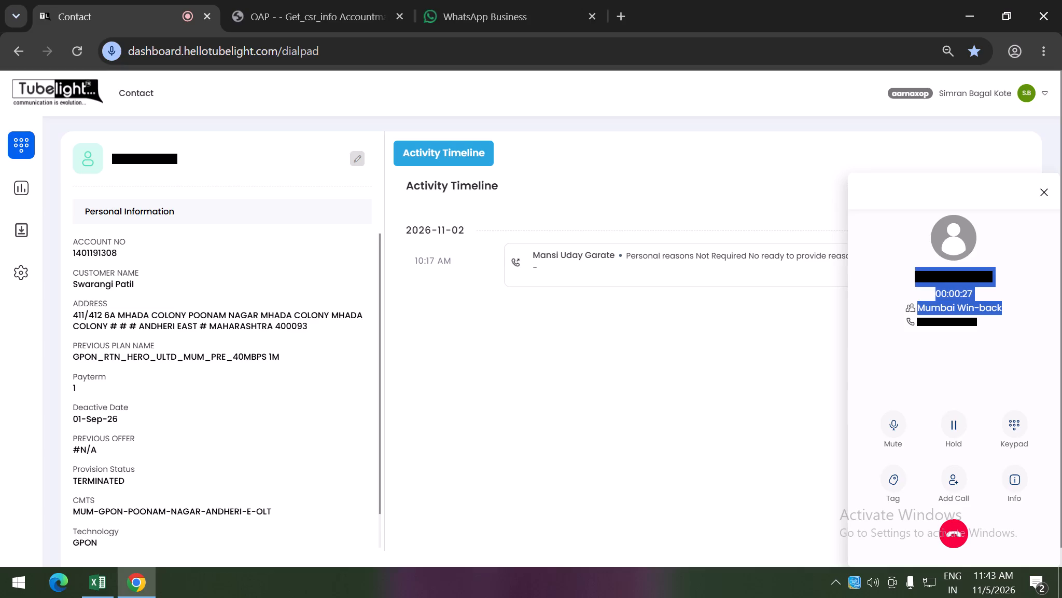
{"action": "left_click", "coordinate": [1003, 283]}
{"action": "left_click_drag", "start_coordinate": [999, 276], "coordinate": [929, 274]}
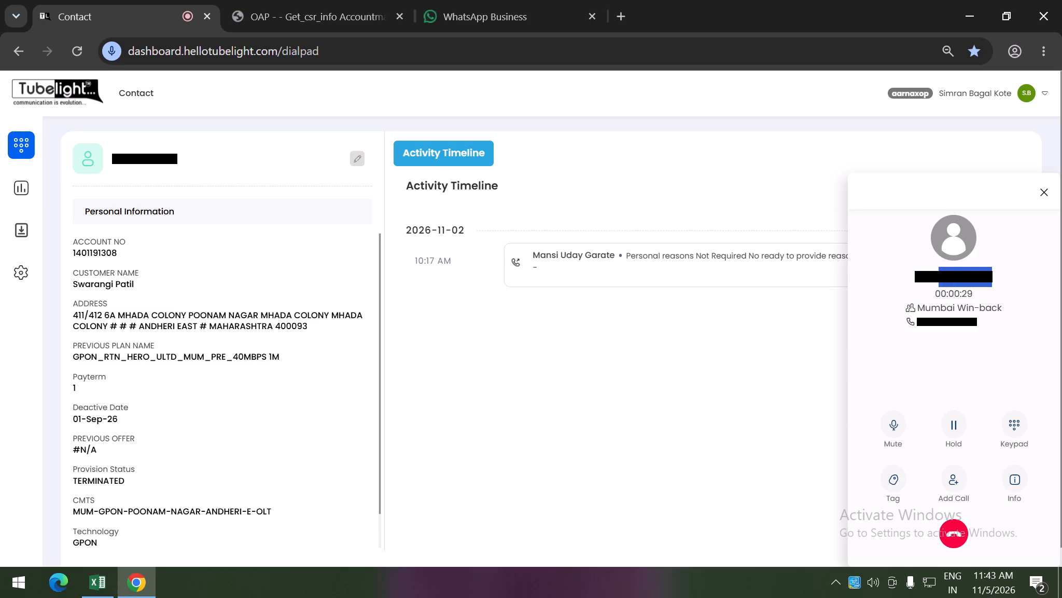
{"action": "left_click_drag", "start_coordinate": [929, 274], "coordinate": [905, 272]}
{"action": "right_click", "coordinate": [905, 272]}
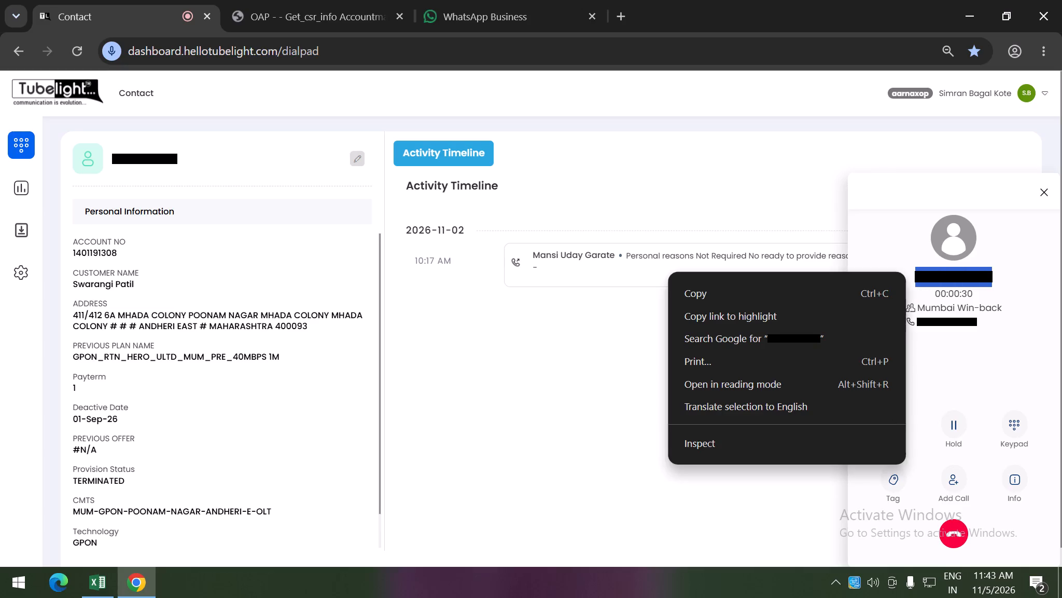
{"action": "left_click", "coordinate": [707, 288]}
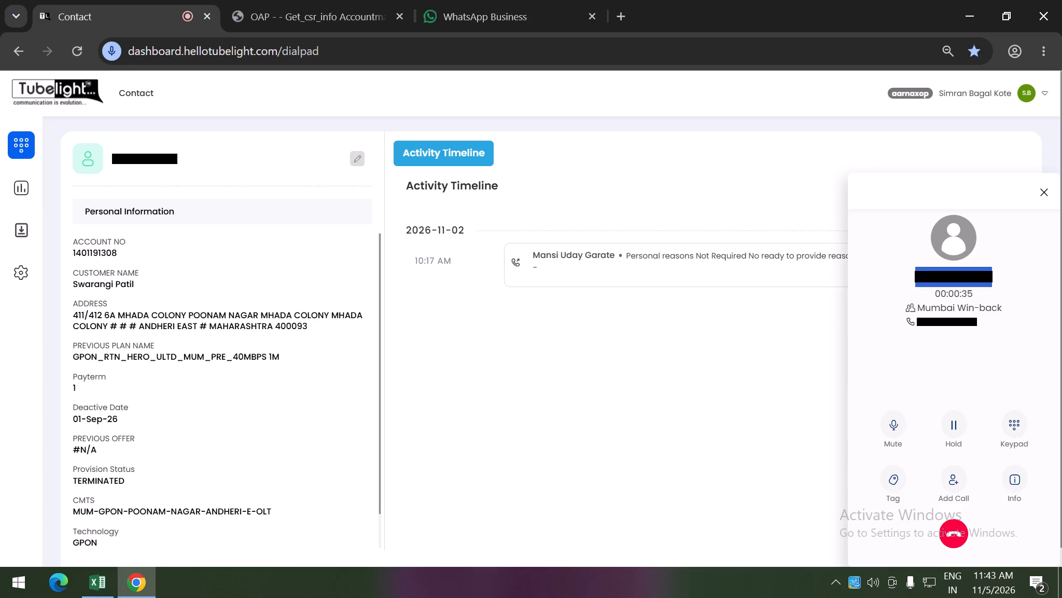
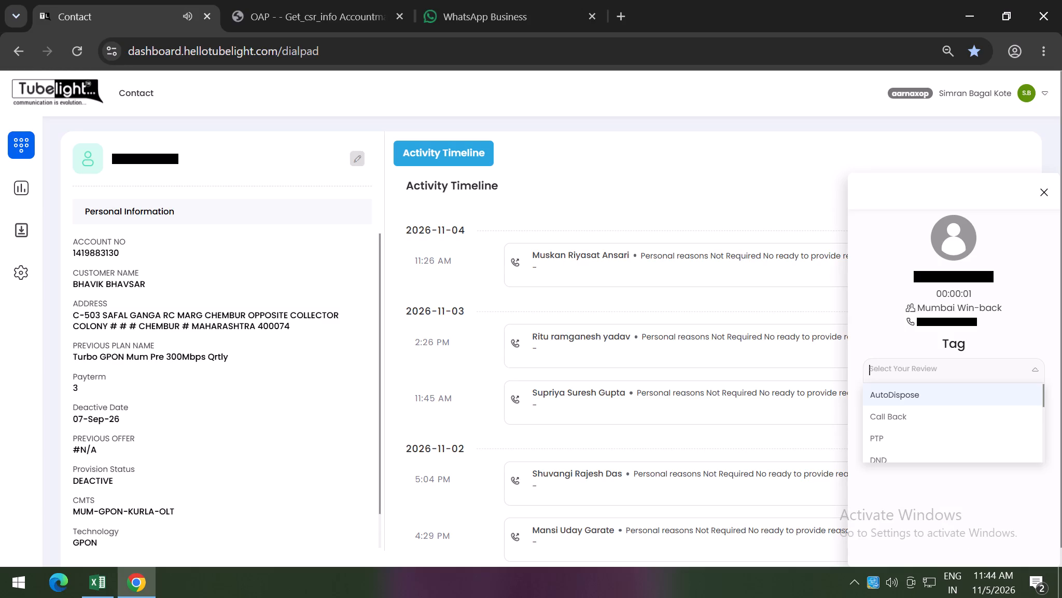
Tag the ended Mumbai Win-back call as Not Connect, Not Contactable and Not Connected, and submit the tags.
{"action": "scroll", "coordinate": [946, 425], "scroll_direction": "down", "scroll_amount": 2}
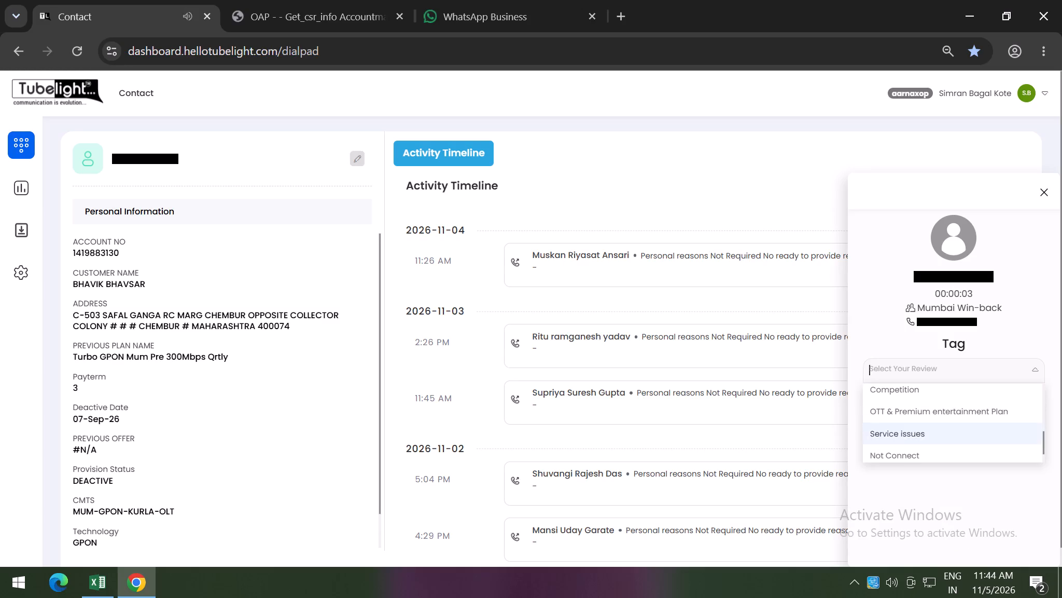
{"action": "left_click", "coordinate": [924, 448]}
{"action": "left_click", "coordinate": [960, 374]}
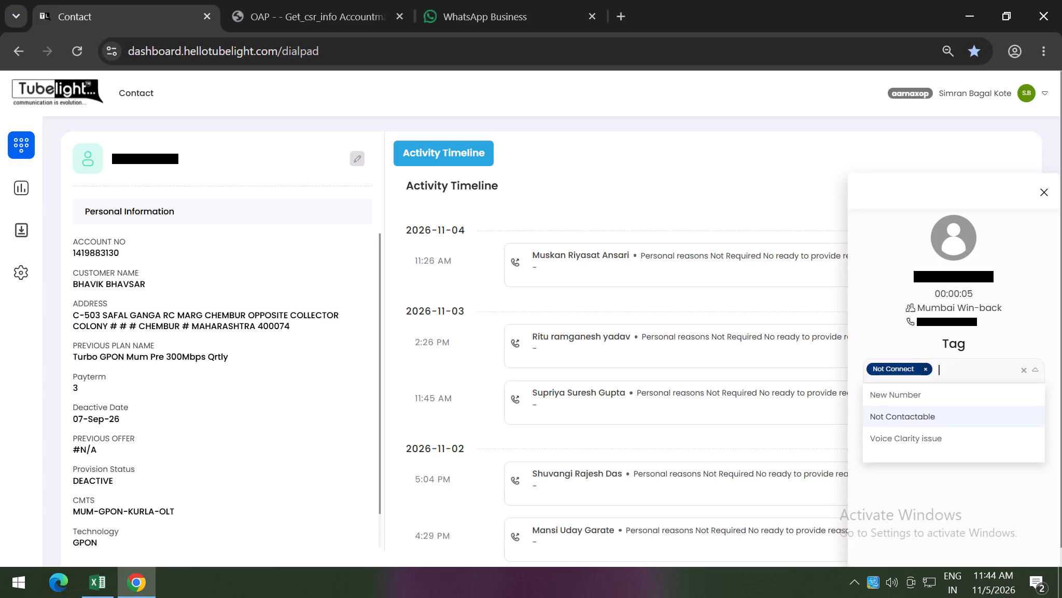
{"action": "left_click", "coordinate": [917, 415]}
{"action": "left_click", "coordinate": [956, 385]}
{"action": "scroll", "coordinate": [918, 419], "scroll_direction": "down", "scroll_amount": 1}
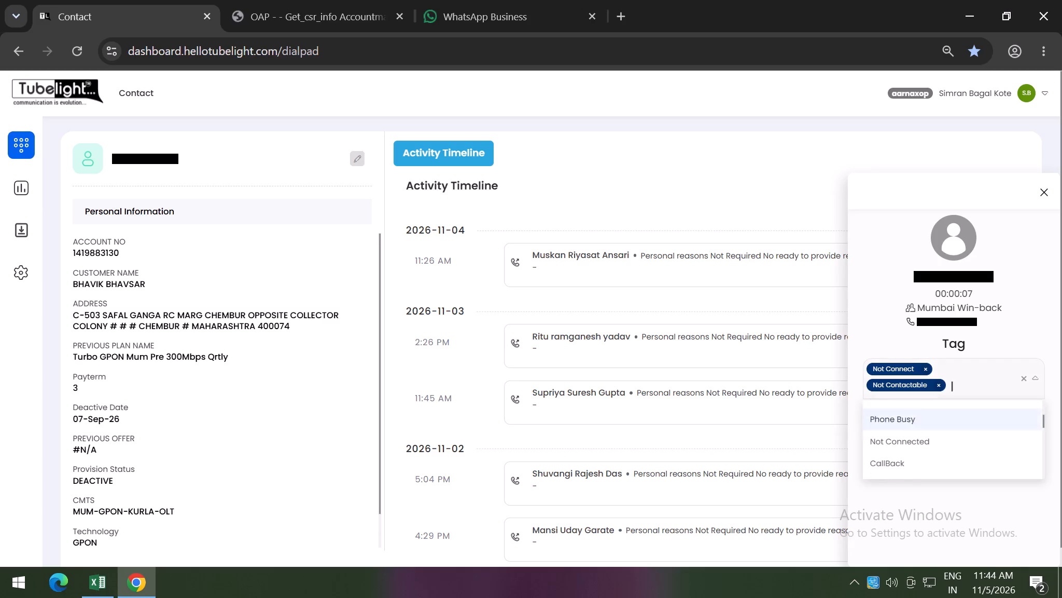
{"action": "left_click", "coordinate": [902, 443]}
{"action": "triple_click", "coordinate": [900, 477]}
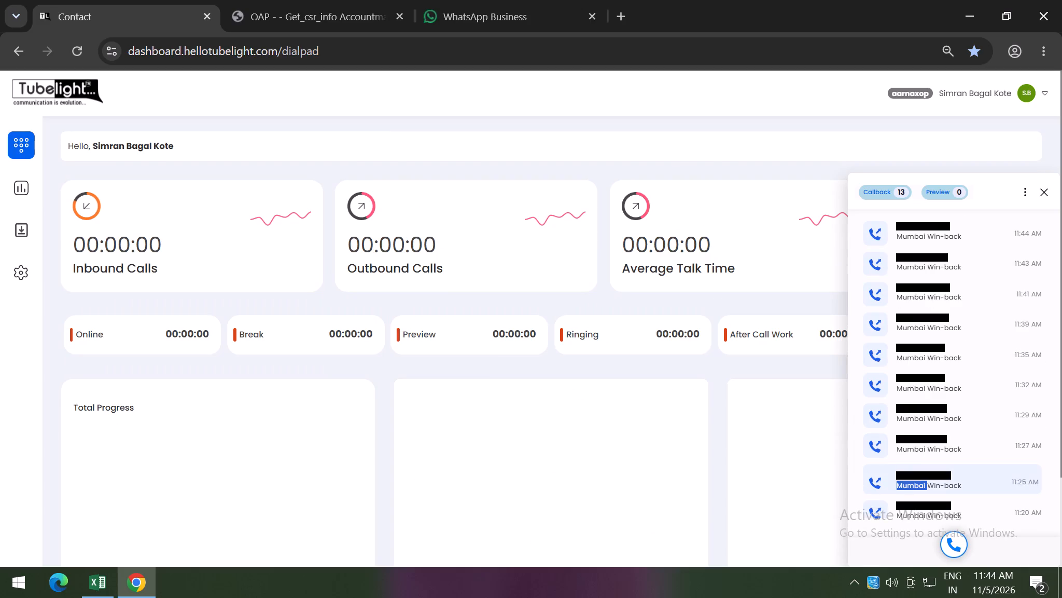
{"action": "left_click", "coordinate": [758, 467]}
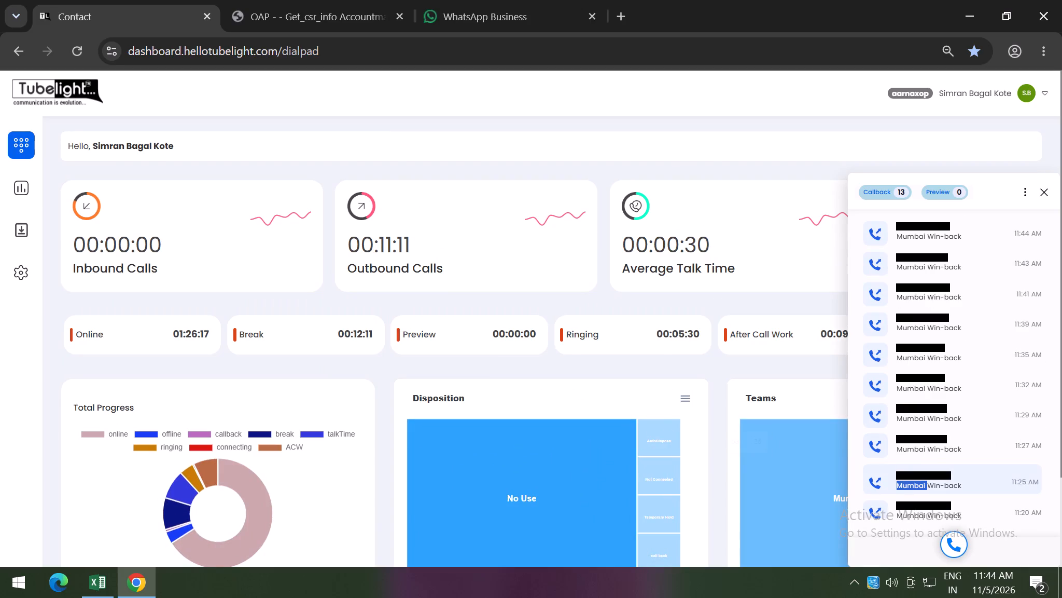
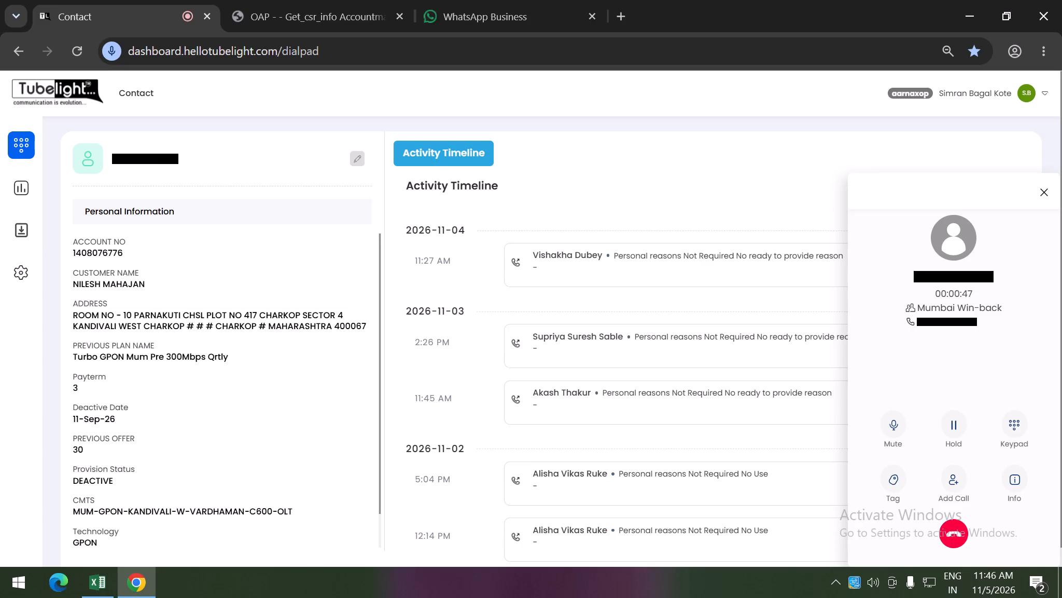
Review the caller's account, previous plan, deactivation and bucket details in the personal information during the Mumbai Win-back call.
{"action": "scroll", "coordinate": [144, 319], "scroll_direction": "down", "scroll_amount": 2}
{"action": "scroll", "coordinate": [144, 319], "scroll_direction": "up", "scroll_amount": 3}
{"action": "scroll", "coordinate": [128, 400], "scroll_direction": "down", "scroll_amount": 2}
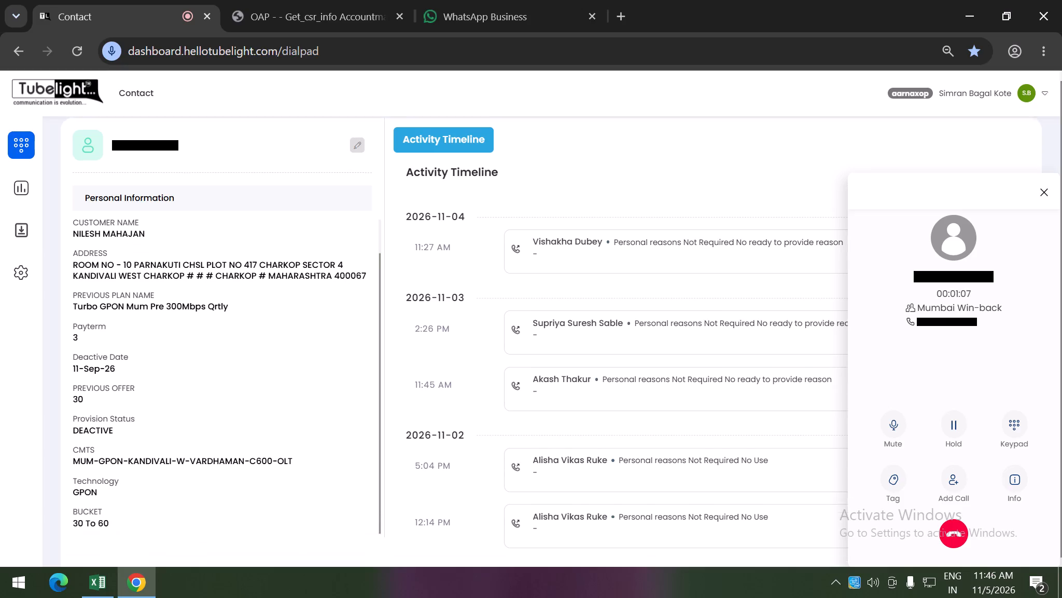
{"action": "scroll", "coordinate": [128, 400], "scroll_direction": "down", "scroll_amount": 2}
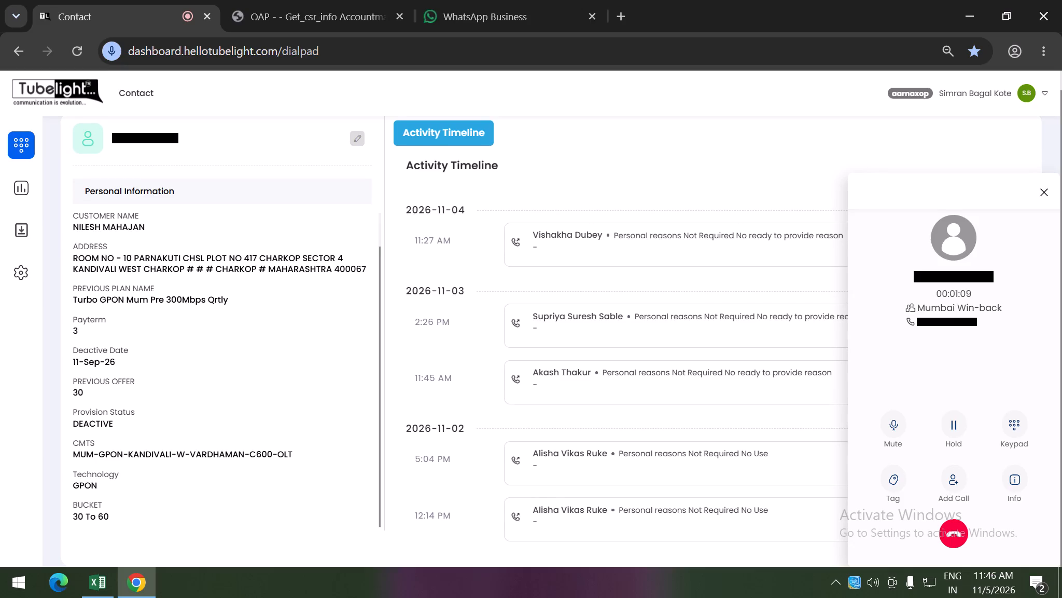
{"action": "left_click", "coordinate": [221, 415]}
{"action": "scroll", "coordinate": [221, 415], "scroll_direction": "up", "scroll_amount": 1}
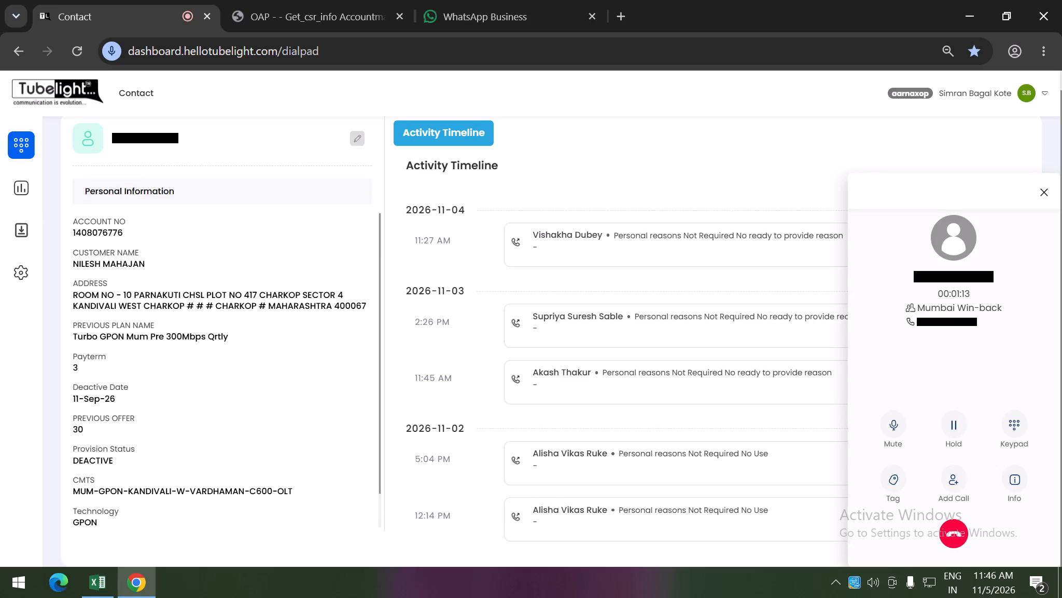
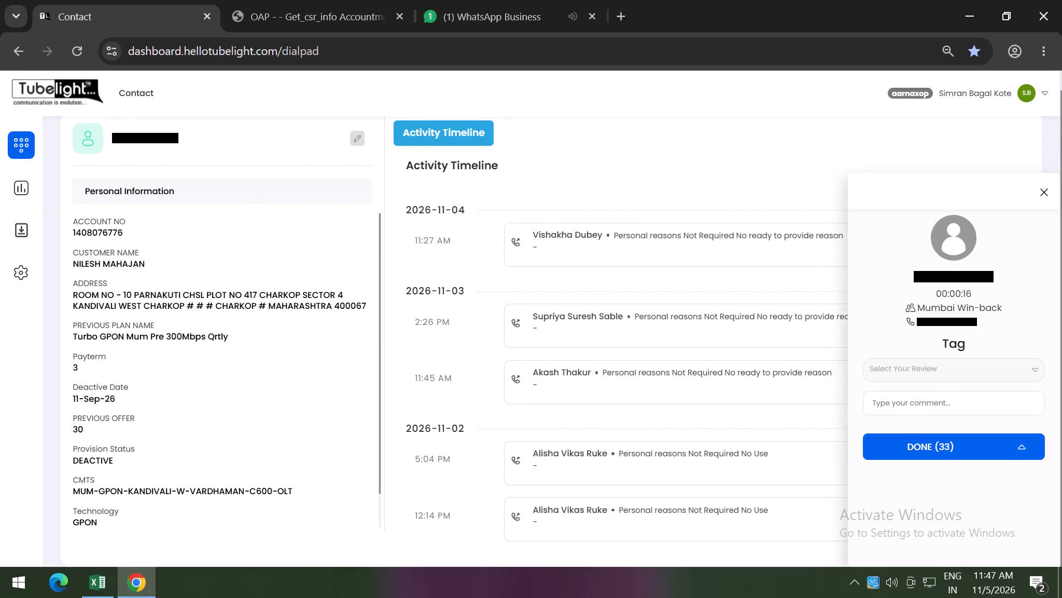
Copy the caller's full account number from the personal information of the Mumbai Win-back call.
{"action": "left_click_drag", "start_coordinate": [133, 229], "coordinate": [77, 229]}
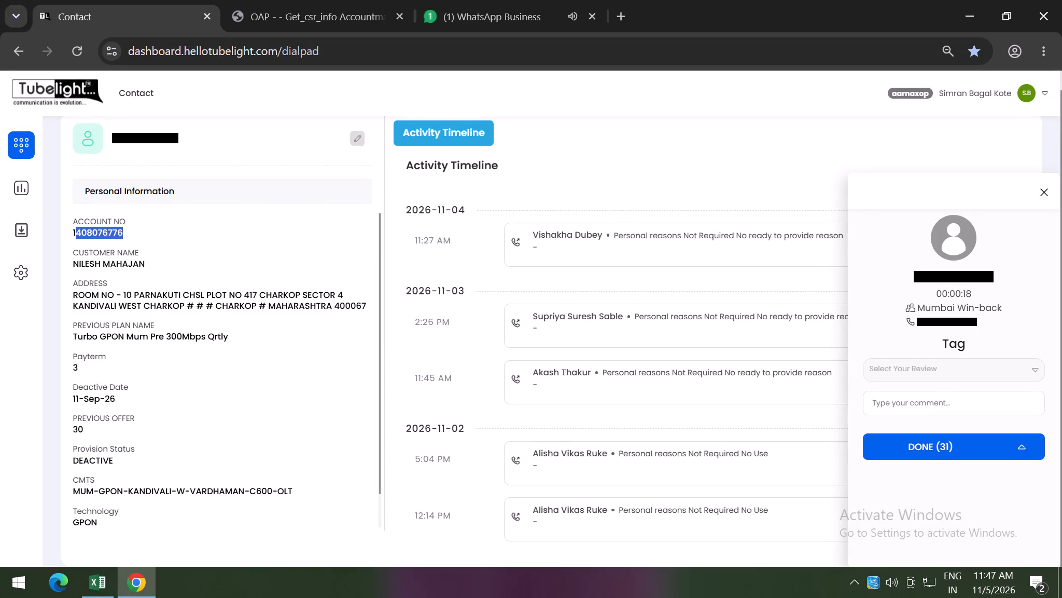
{"action": "left_click", "coordinate": [123, 235]}
{"action": "left_click_drag", "start_coordinate": [124, 234], "coordinate": [79, 229]}
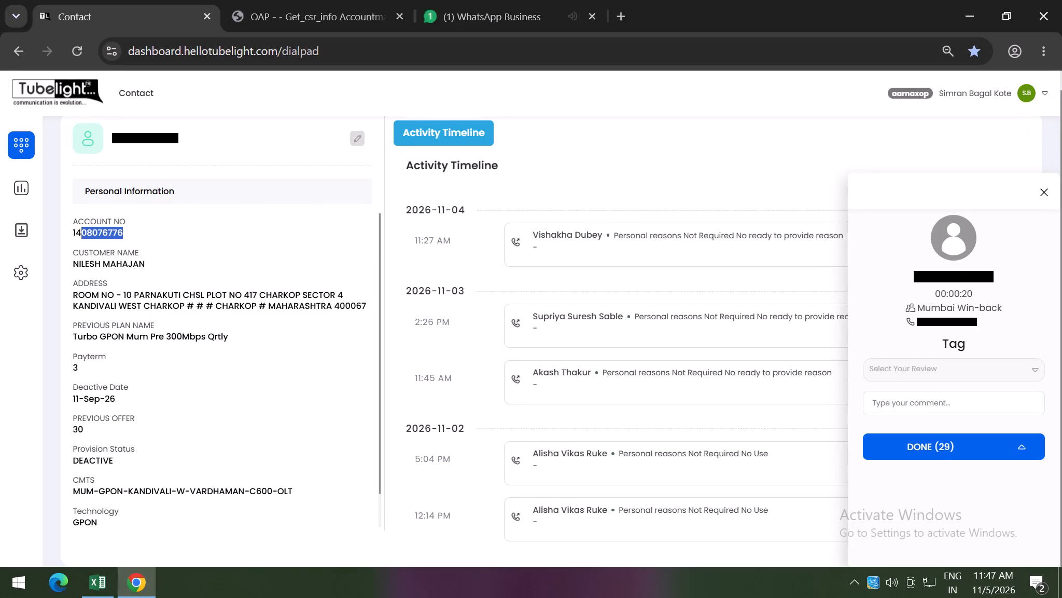
{"action": "left_click_drag", "start_coordinate": [79, 229], "coordinate": [65, 228]}
{"action": "right_click", "coordinate": [65, 228]}
{"action": "left_click", "coordinate": [104, 245]}
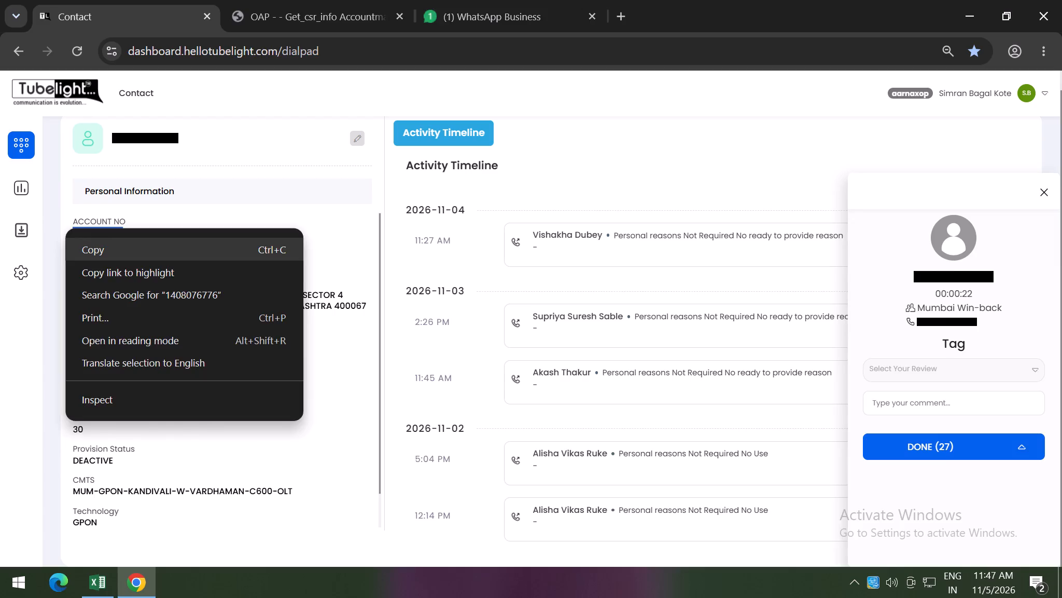
Tag the Mumbai Win-back call as PTP, ptp and Same day, and submit the disposition.
{"action": "left_click", "coordinate": [934, 372]}
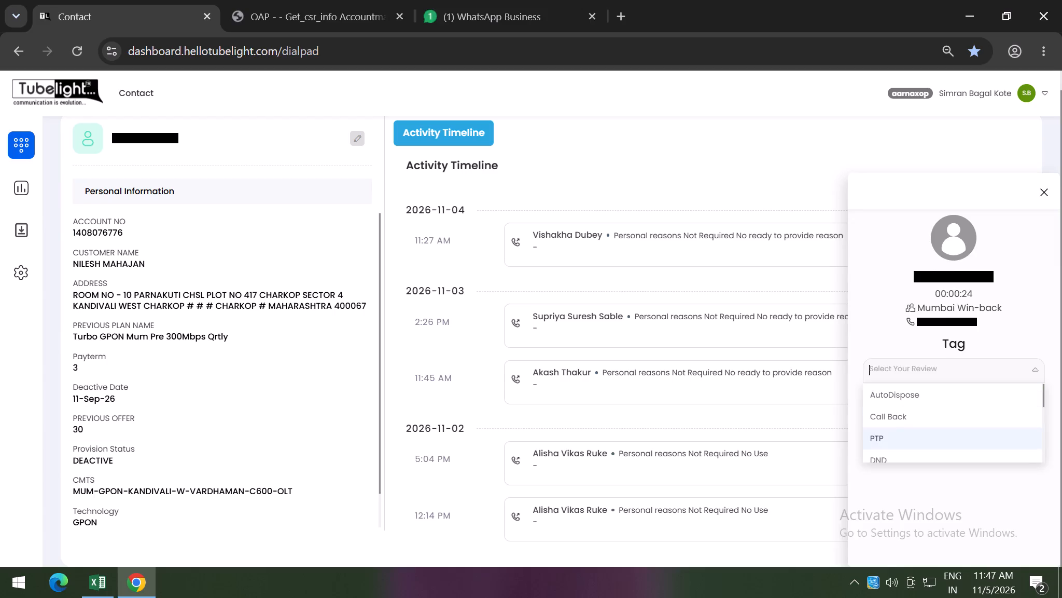
{"action": "left_click", "coordinate": [891, 438]}
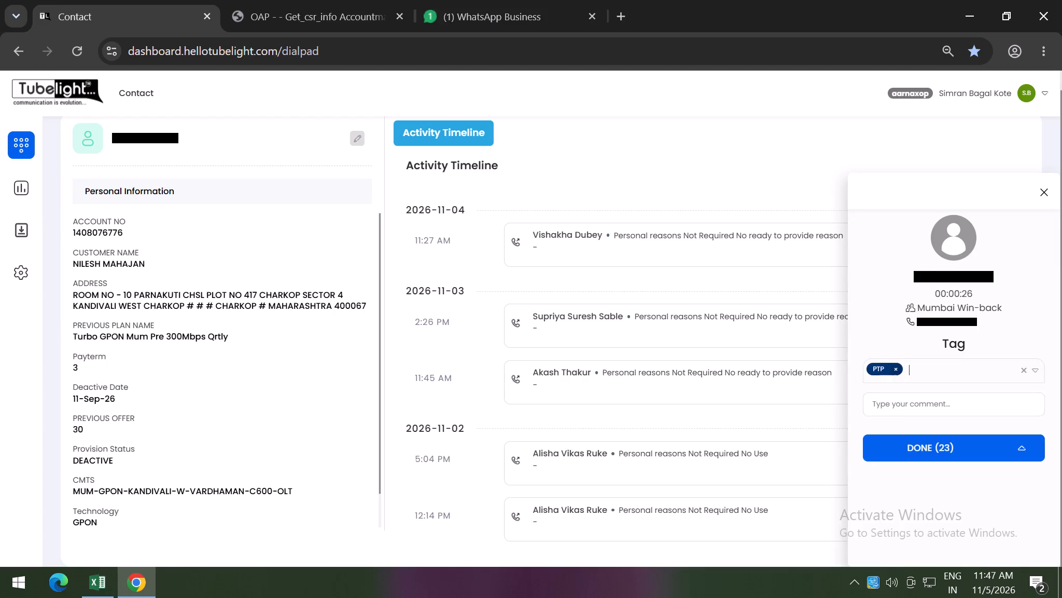
{"action": "left_click", "coordinate": [955, 362]}
{"action": "left_click", "coordinate": [884, 438]}
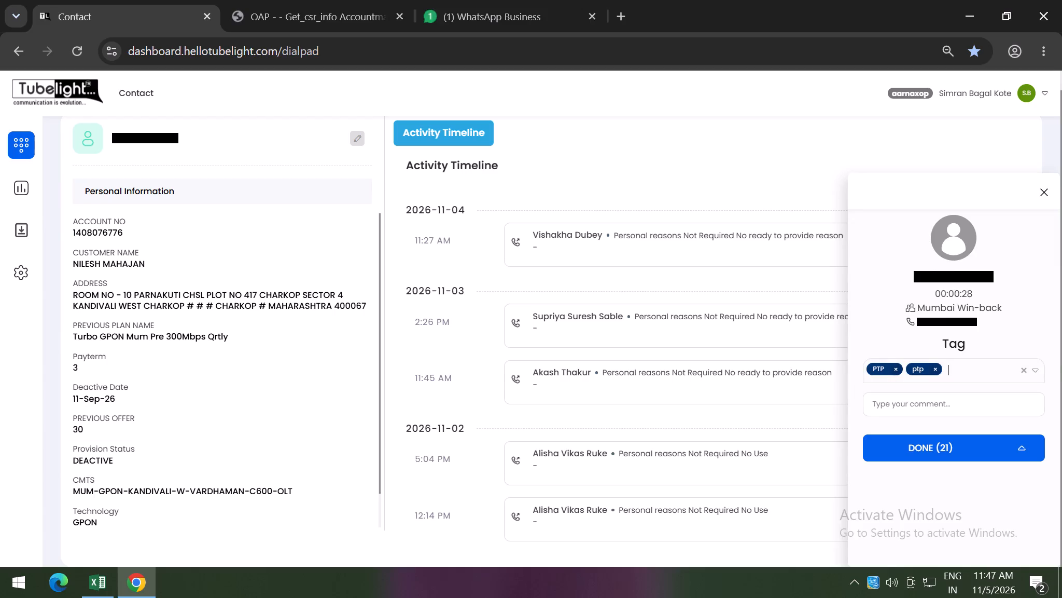
{"action": "left_click", "coordinate": [982, 370]}
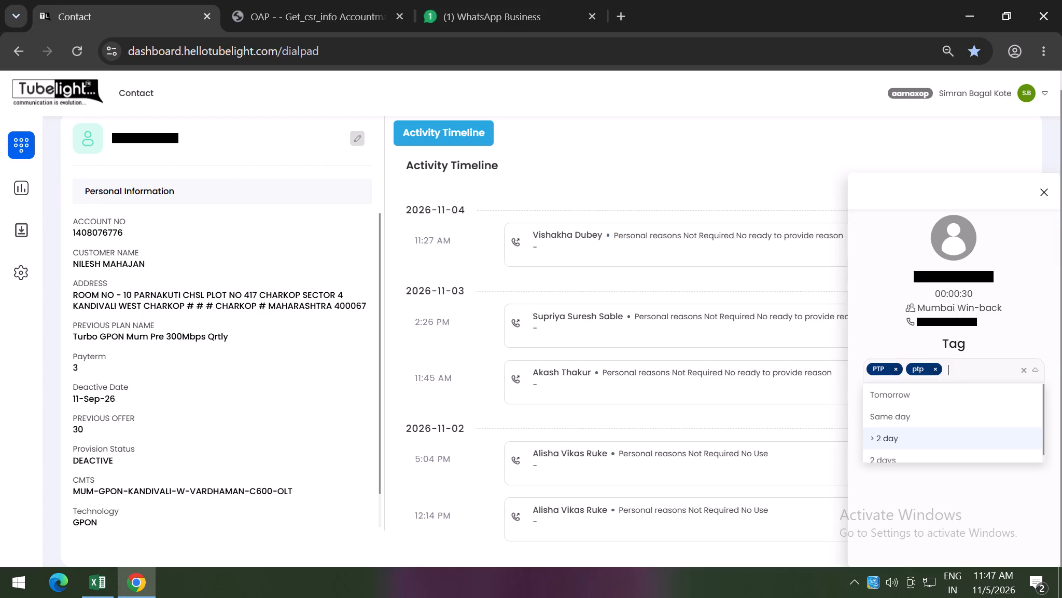
{"action": "left_click", "coordinate": [939, 422]}
{"action": "left_click", "coordinate": [928, 457]}
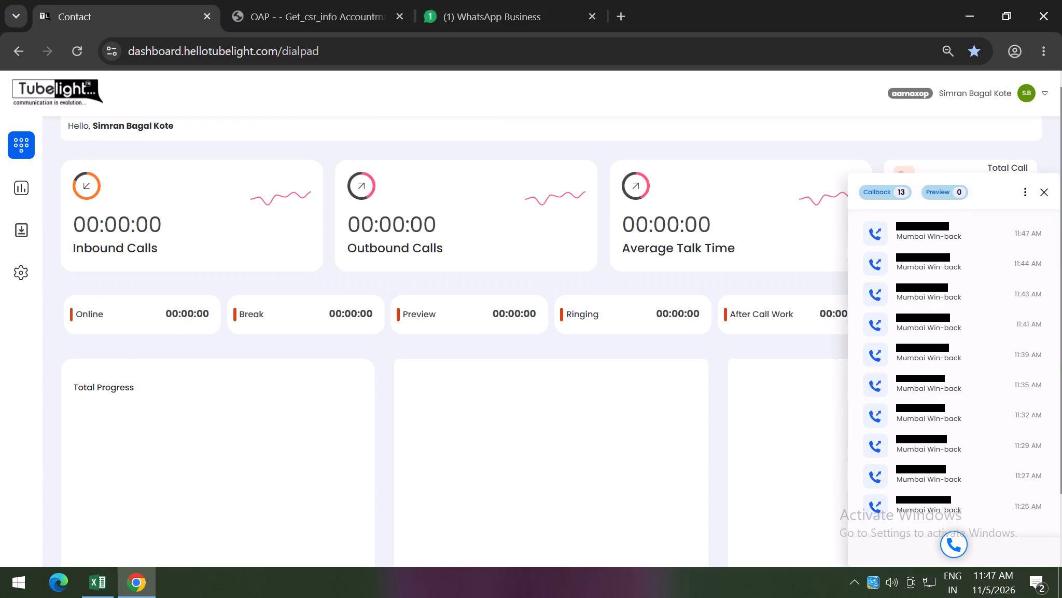
Switch to OAP and search by Account Number for the copied customer account number, retrying until the search runs.
{"action": "left_click", "coordinate": [338, 0]}
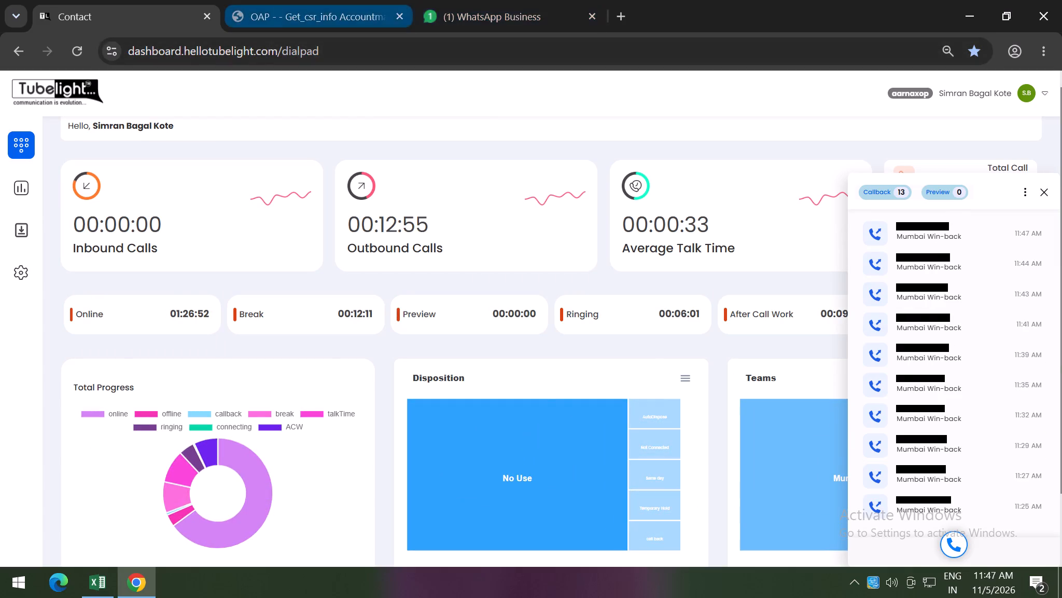
{"action": "left_click", "coordinate": [809, 80]}
{"action": "right_click", "coordinate": [809, 80]}
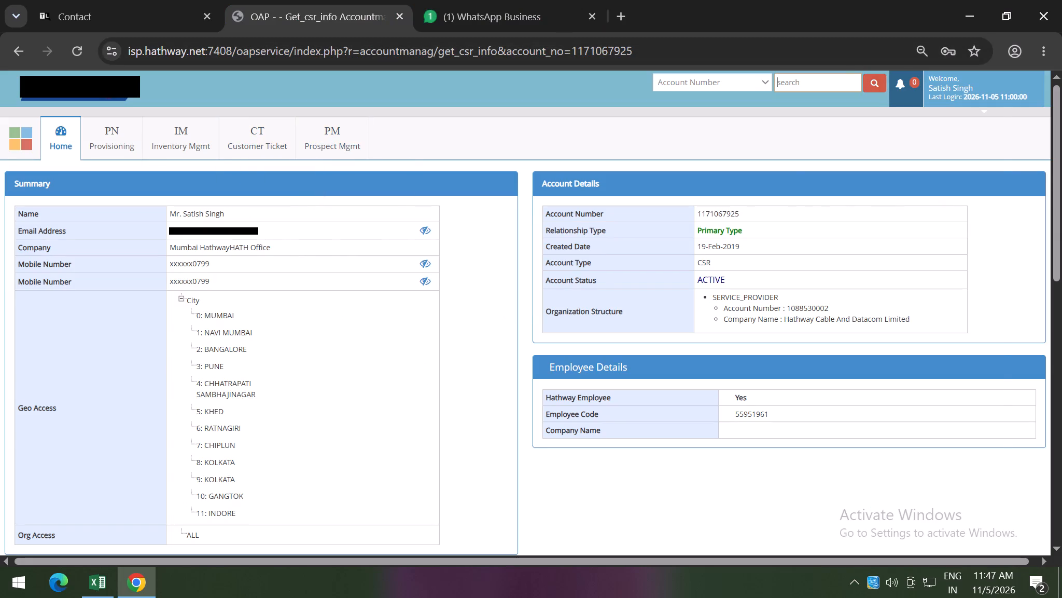
{"action": "left_click", "coordinate": [851, 279]}
{"action": "left_click", "coordinate": [873, 79]}
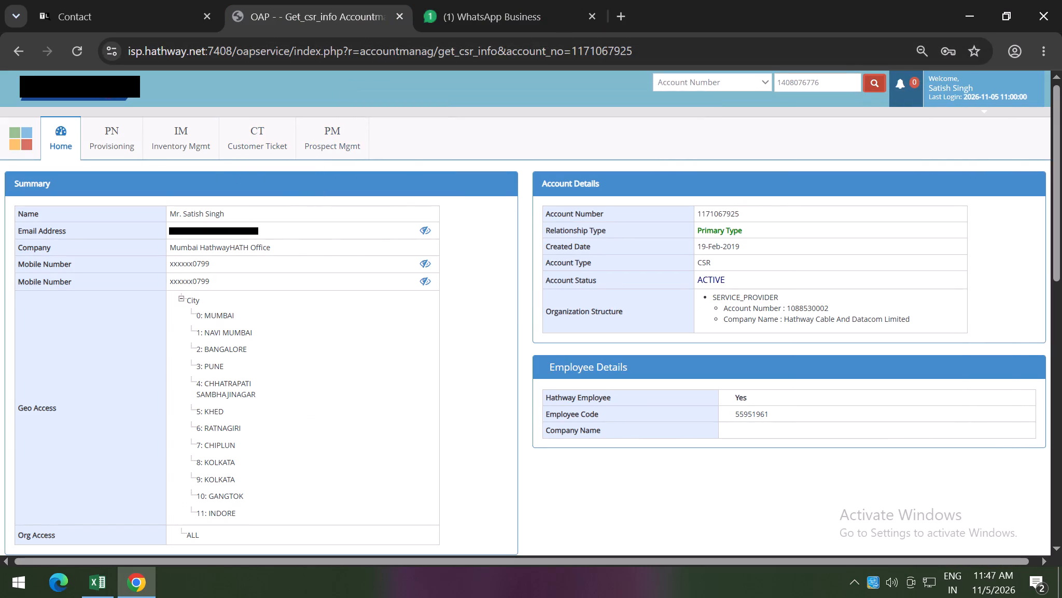
{"action": "left_click", "coordinate": [874, 77]}
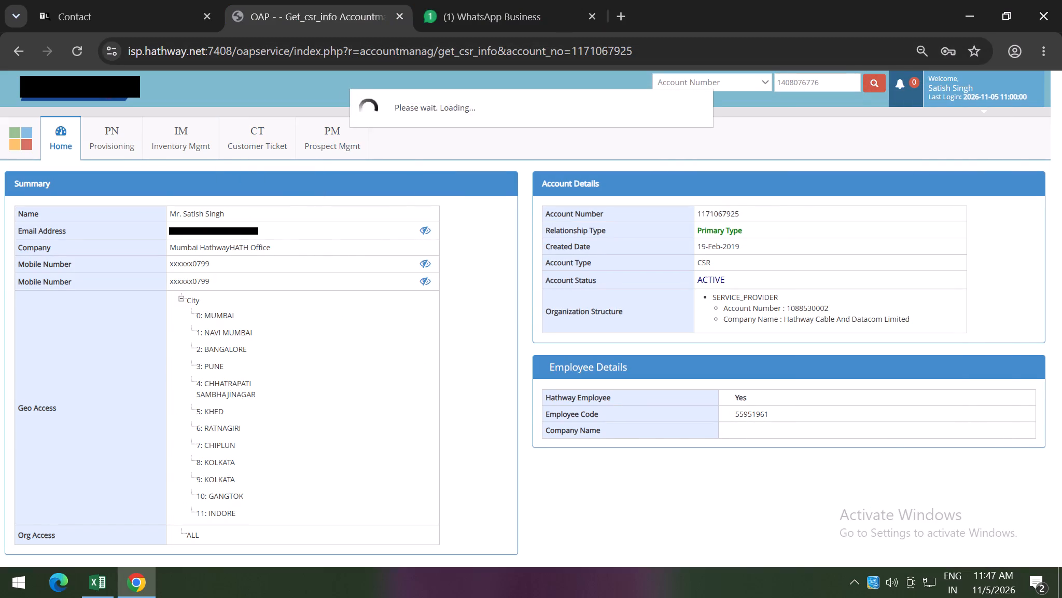
{"action": "left_click", "coordinate": [874, 78]}
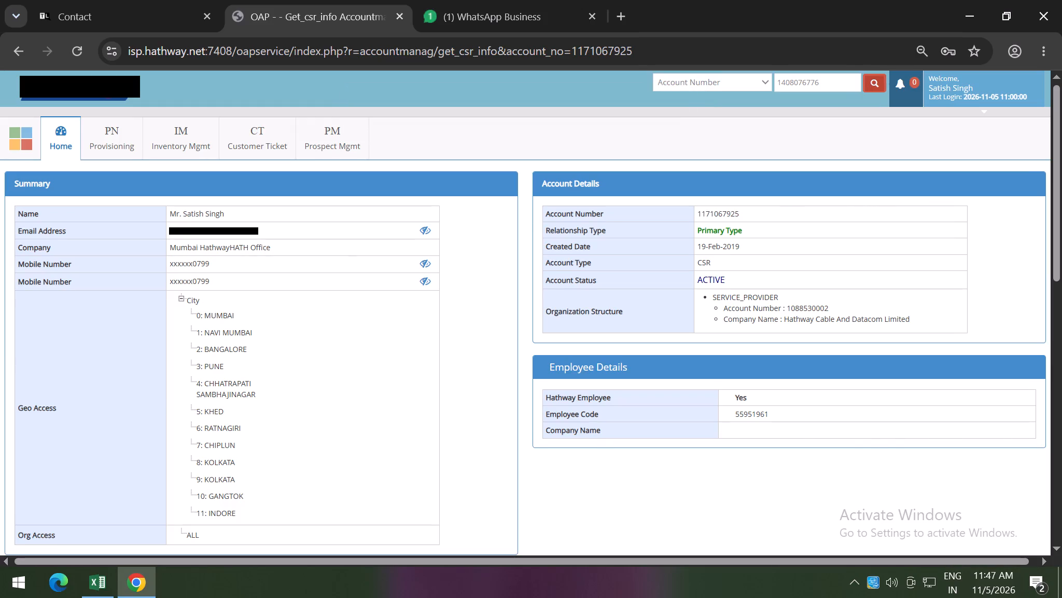
{"action": "triple_click", "coordinate": [878, 81]}
{"action": "double_click", "coordinate": [877, 81]}
{"action": "left_click", "coordinate": [71, 89]}
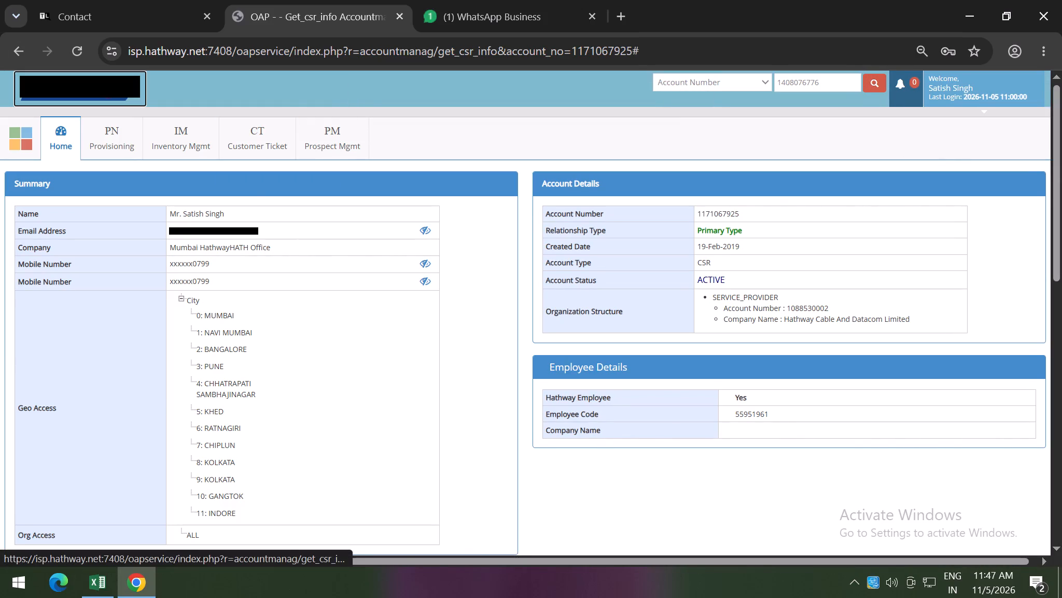
{"action": "left_click", "coordinate": [831, 77]}
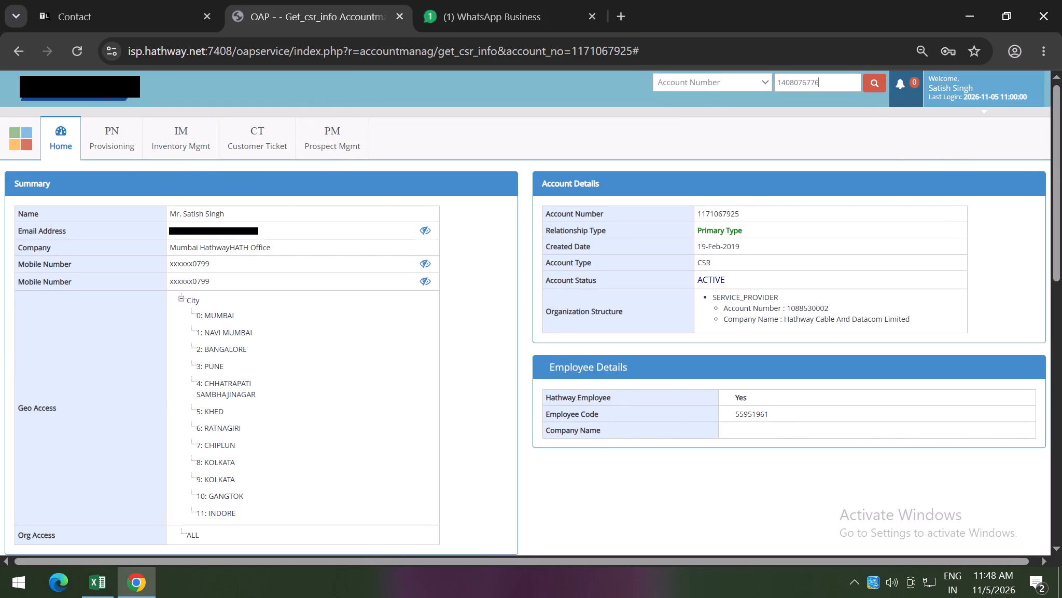
{"action": "left_click", "coordinate": [873, 85]}
{"action": "left_click", "coordinate": [873, 85]}
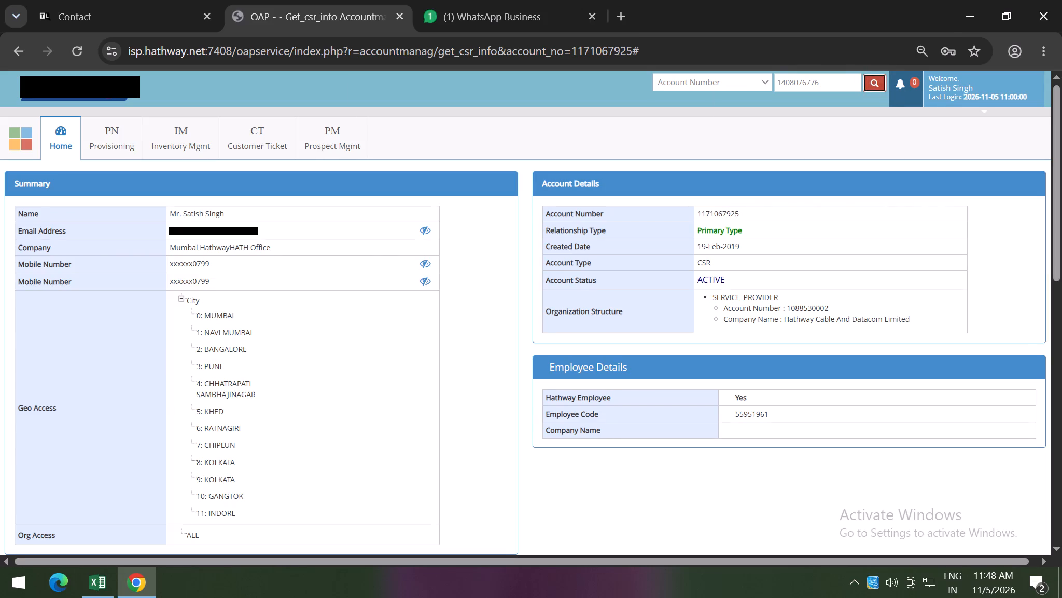
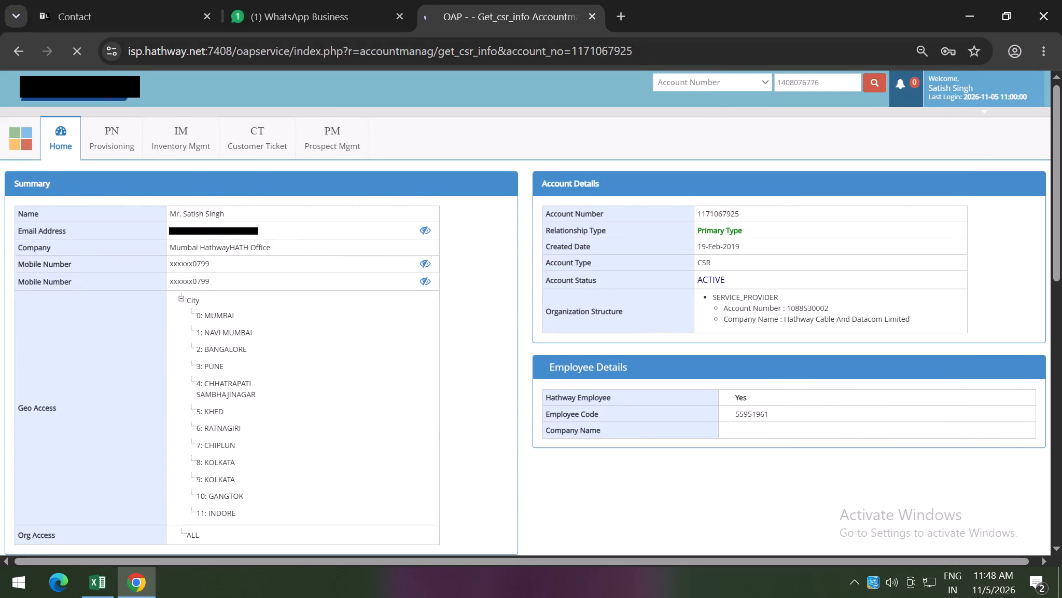
Run the OAP search for the copied account number and reveal the customer's masked mobile number and e-mail address.
{"action": "left_click", "coordinate": [874, 83]}
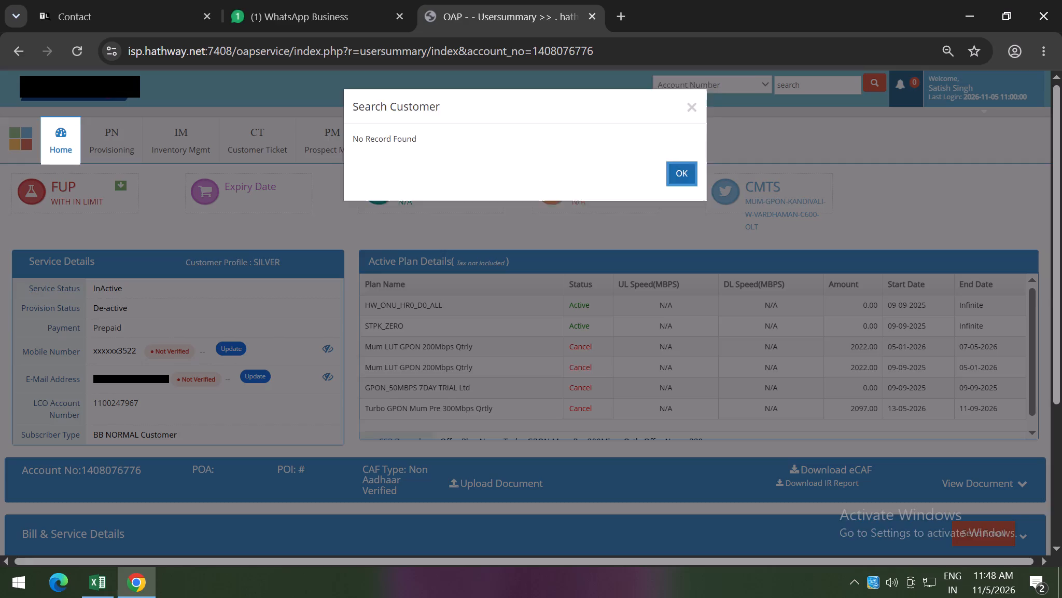
{"action": "left_click", "coordinate": [692, 174]}
{"action": "left_click", "coordinate": [327, 348]}
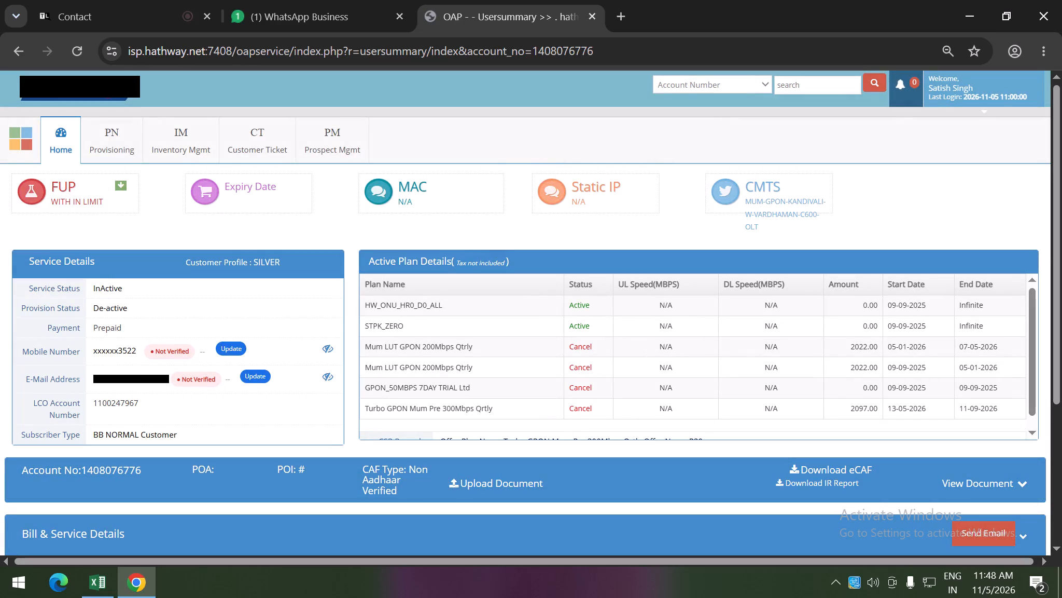
{"action": "left_click", "coordinate": [322, 378]}
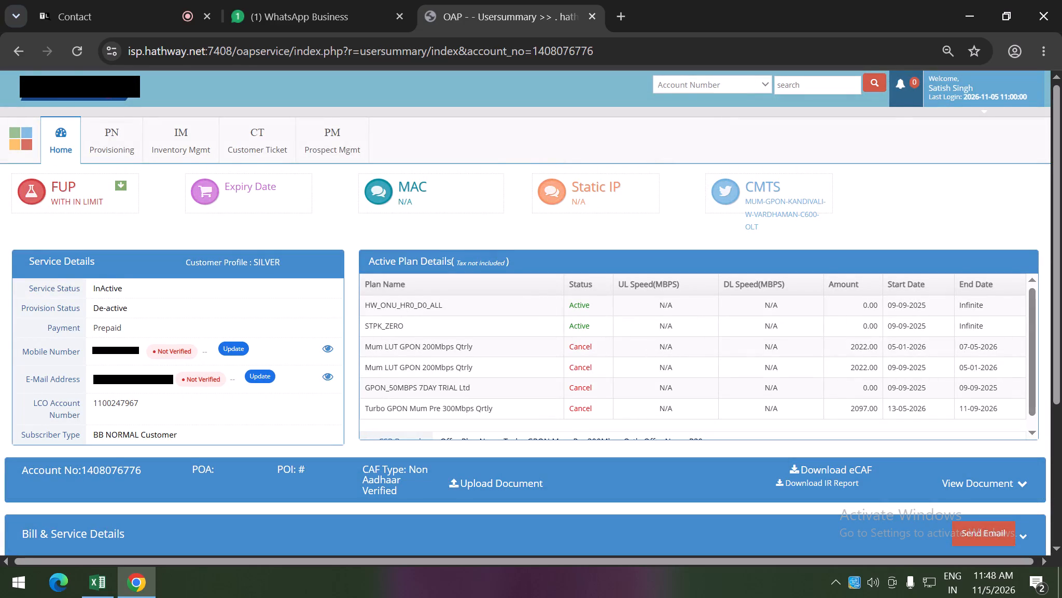
Search the account's payment history from 16-June-2020 to 5-November-2026 and review the payments alongside the plan details and CSR remarks.
{"action": "scroll", "coordinate": [191, 214], "scroll_direction": "down", "scroll_amount": 8}
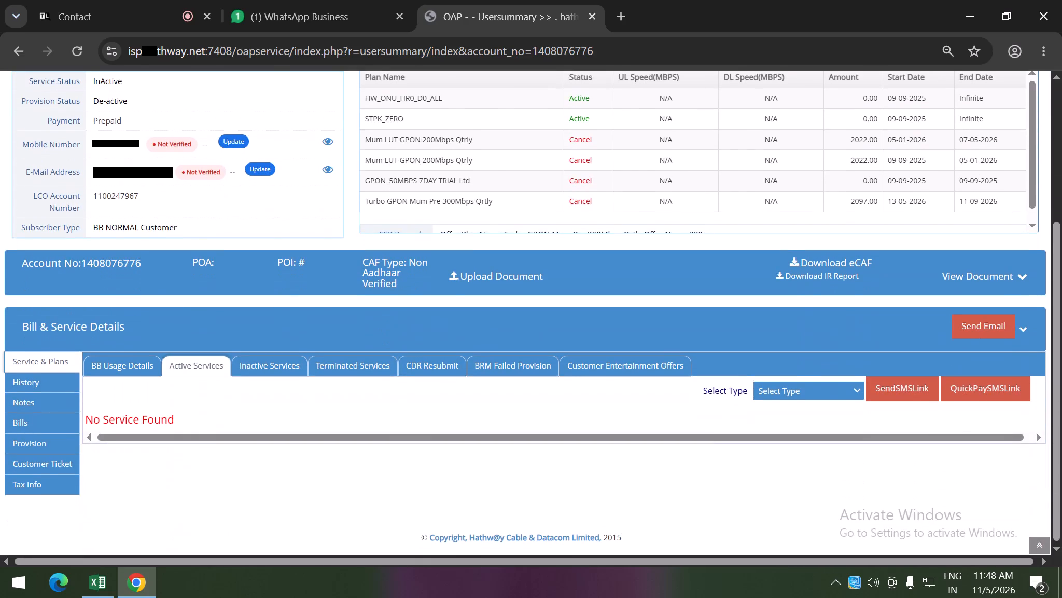
{"action": "left_click", "coordinate": [54, 384]}
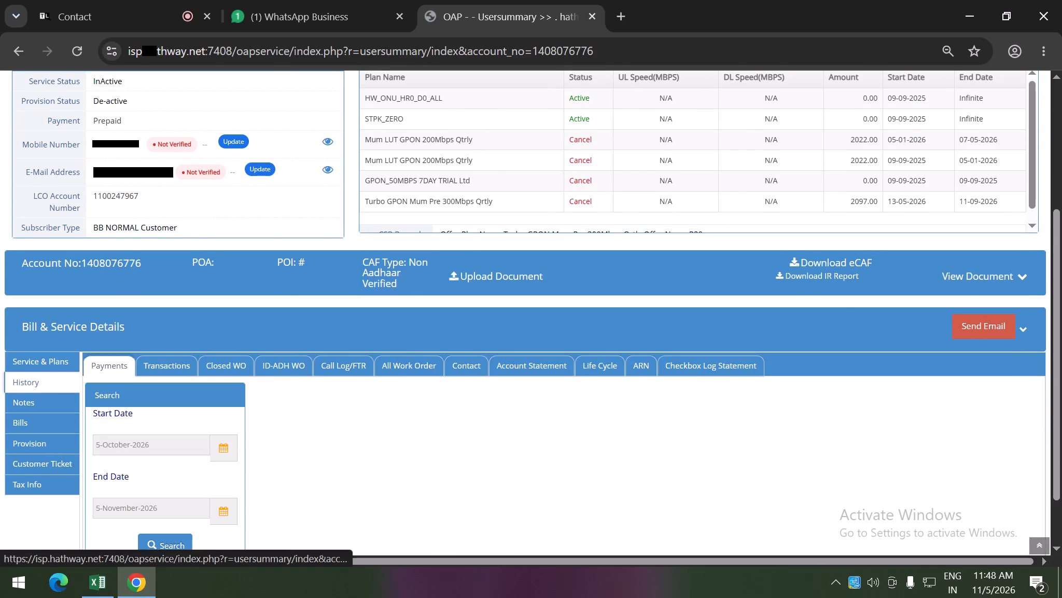
{"action": "scroll", "coordinate": [130, 420], "scroll_direction": "down", "scroll_amount": 1}
{"action": "double_click", "coordinate": [221, 381]}
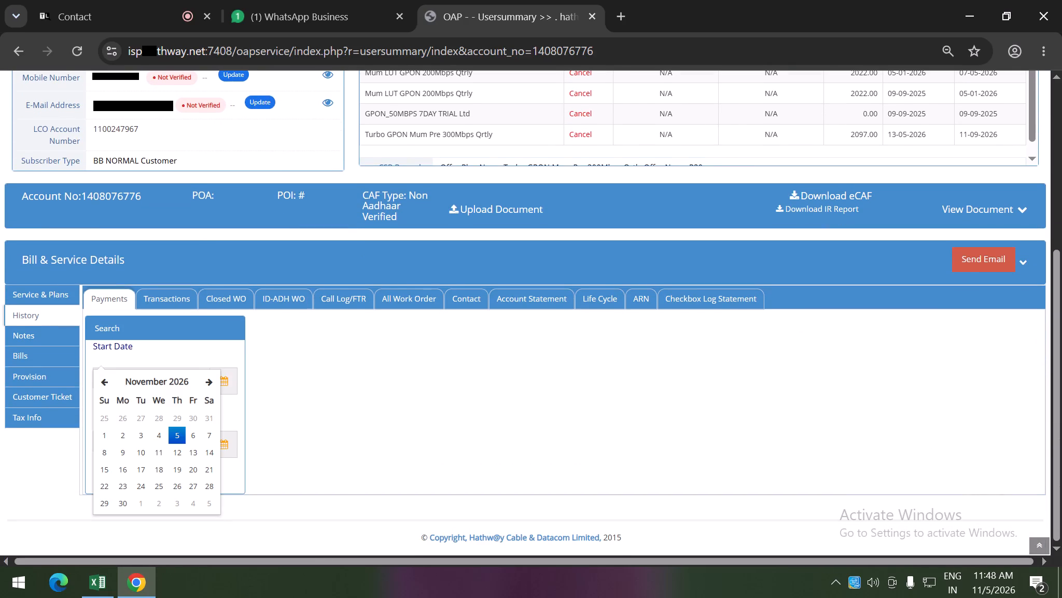
{"action": "double_click", "coordinate": [175, 390]}
{"action": "left_click", "coordinate": [147, 407]}
{"action": "left_click", "coordinate": [141, 436]}
{"action": "left_click", "coordinate": [142, 454]}
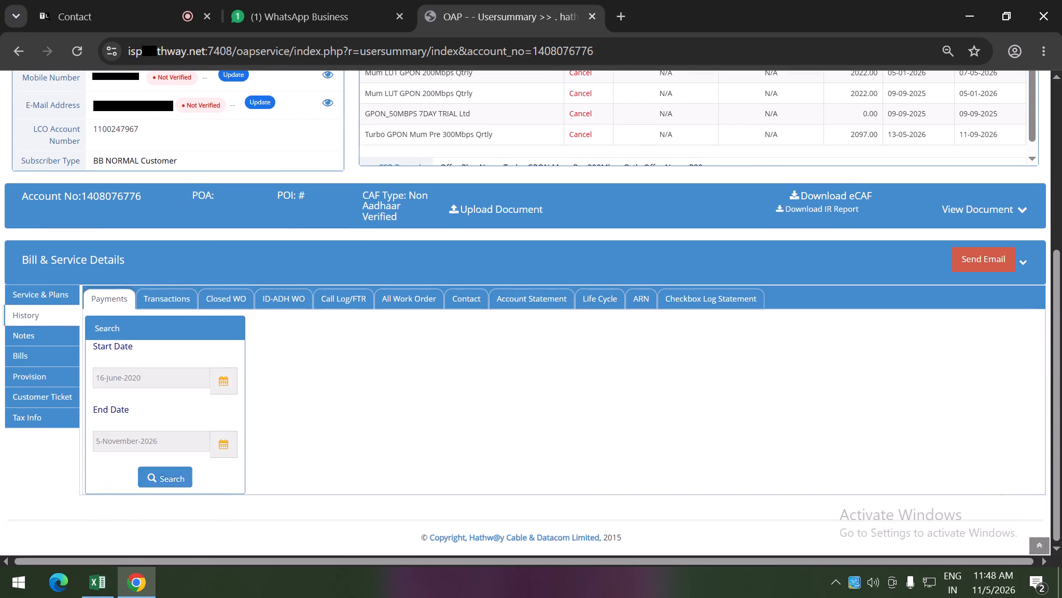
{"action": "left_click", "coordinate": [143, 472]}
{"action": "scroll", "coordinate": [283, 446], "scroll_direction": "down", "scroll_amount": 3}
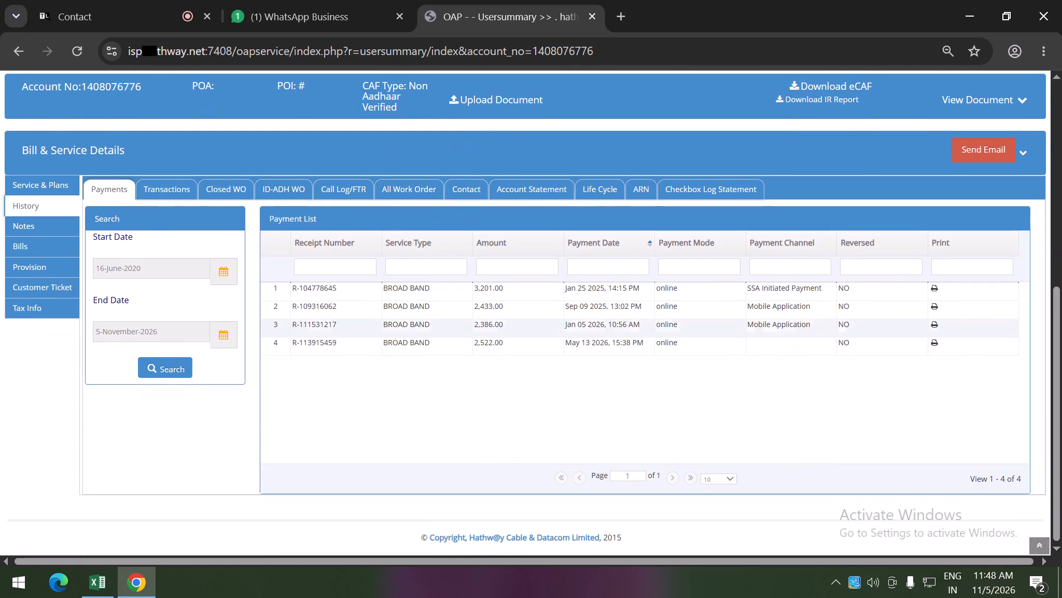
{"action": "scroll", "coordinate": [494, 352], "scroll_direction": "up", "scroll_amount": 4}
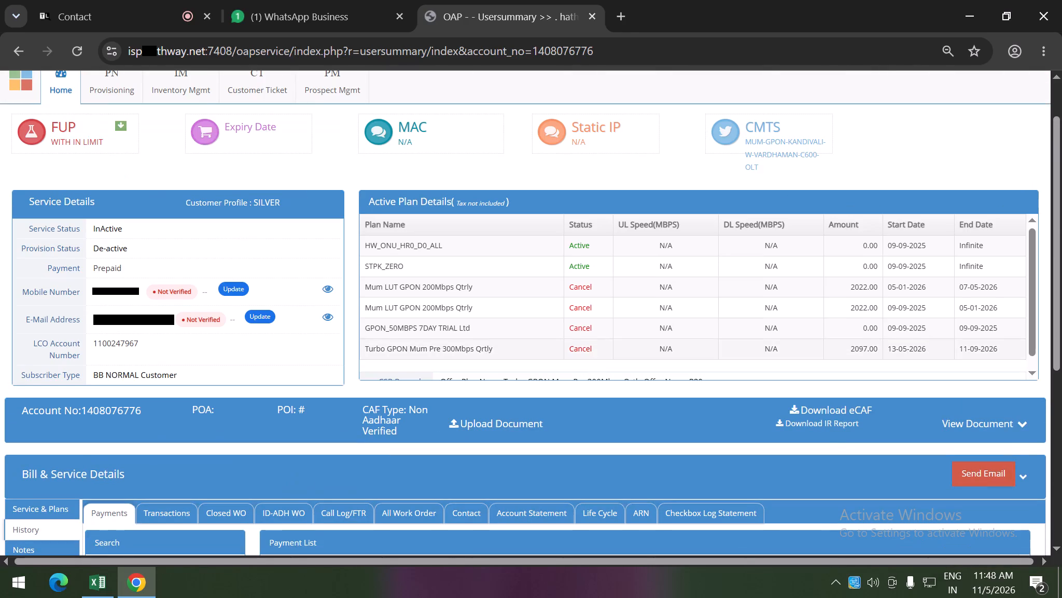
{"action": "scroll", "coordinate": [494, 352], "scroll_direction": "down", "scroll_amount": 4}
{"action": "scroll", "coordinate": [537, 441], "scroll_direction": "down", "scroll_amount": 7}
{"action": "scroll", "coordinate": [584, 238], "scroll_direction": "up", "scroll_amount": 3}
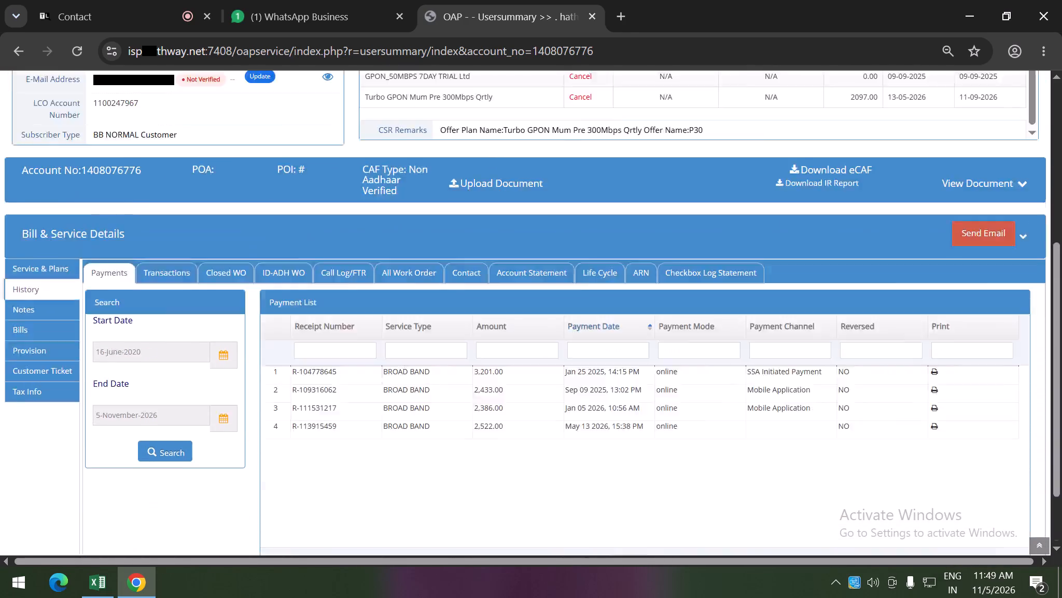
{"action": "scroll", "coordinate": [584, 238], "scroll_direction": "up", "scroll_amount": 1}
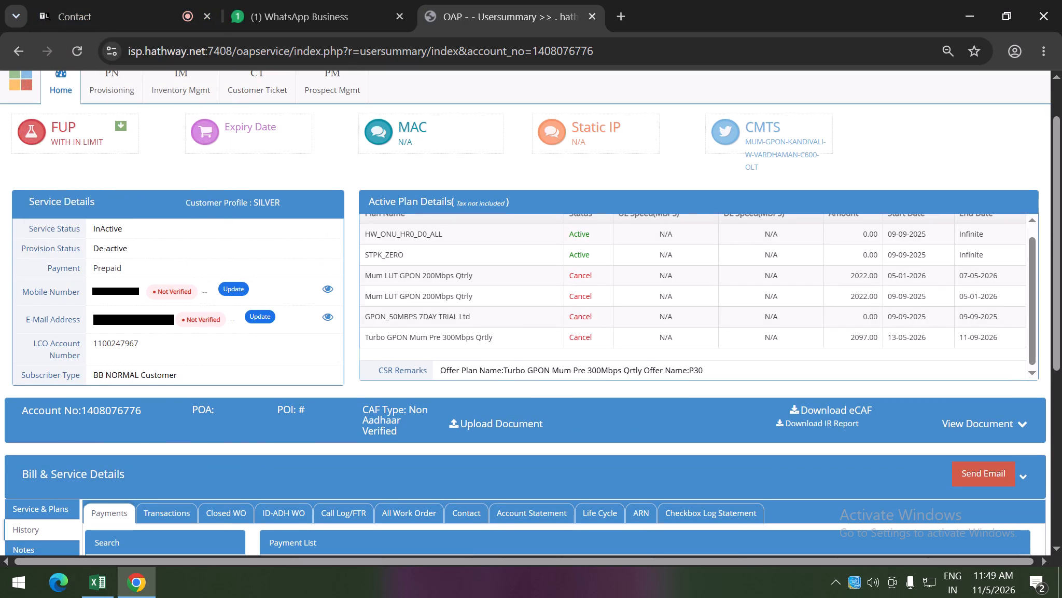
Return to the Tubelight contact page, end the Mumbai Win-back call, tag it Personal reasons, Not Required and No Use, and submit.
{"action": "left_click", "coordinate": [135, 590]}
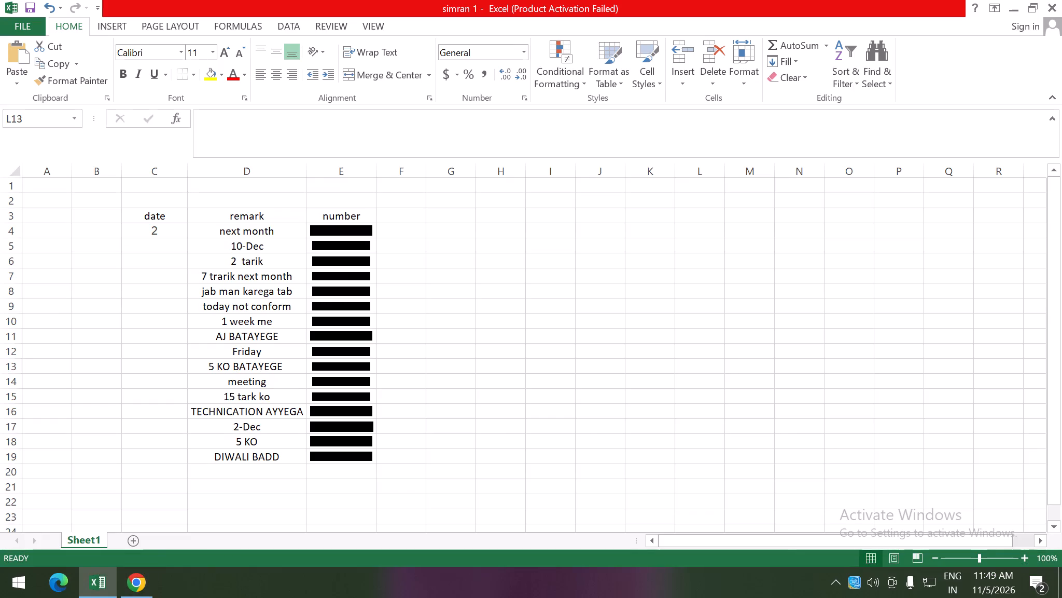
{"action": "left_click", "coordinate": [131, 585]}
{"action": "left_click", "coordinate": [49, 0]}
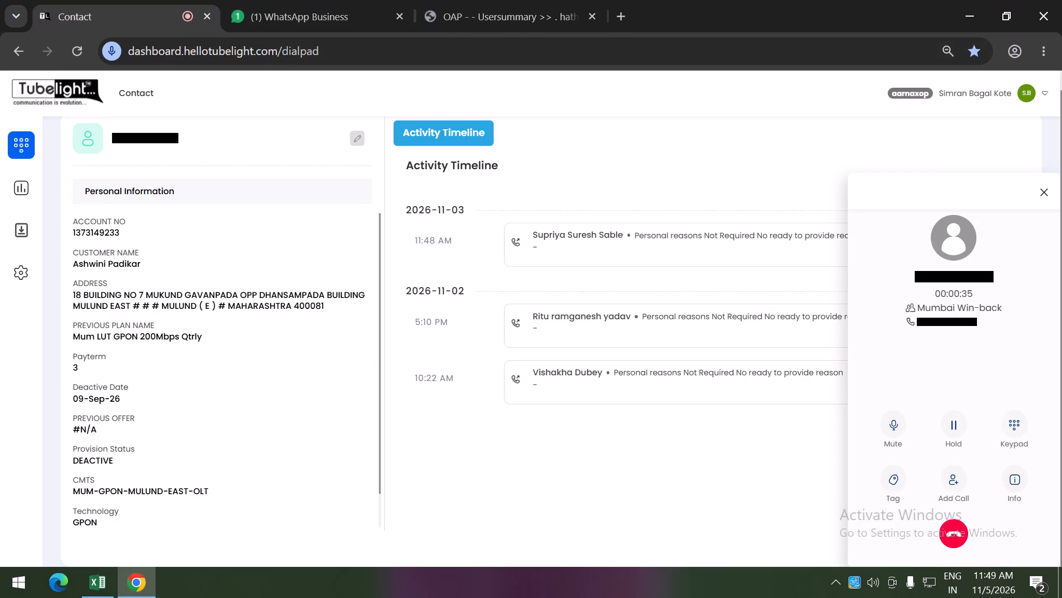
{"action": "left_click", "coordinate": [955, 520]}
{"action": "left_click", "coordinate": [942, 371]}
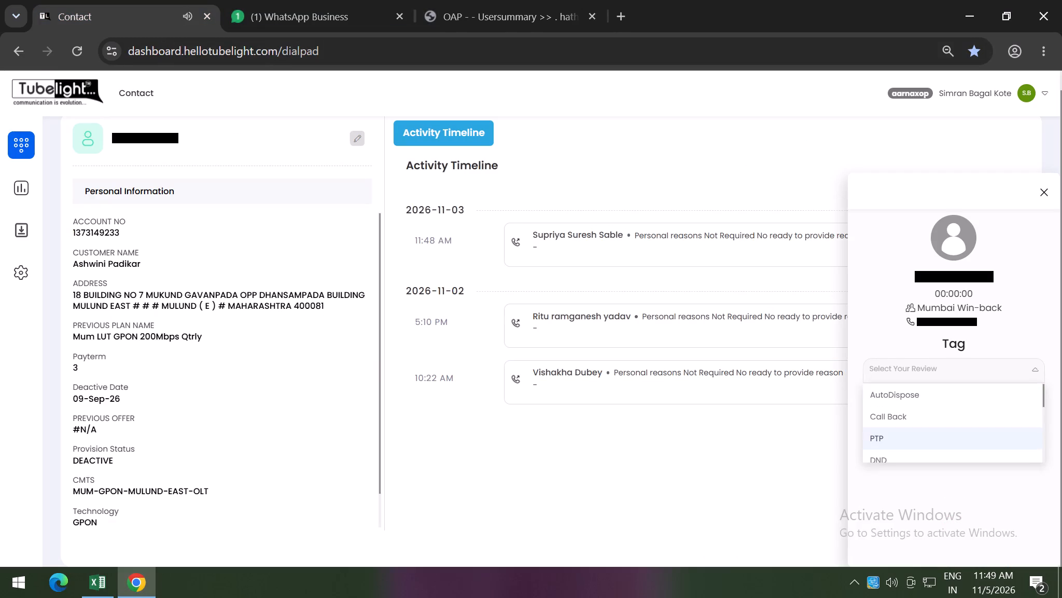
{"action": "scroll", "coordinate": [922, 432], "scroll_direction": "down", "scroll_amount": 1}
{"action": "left_click", "coordinate": [911, 427]}
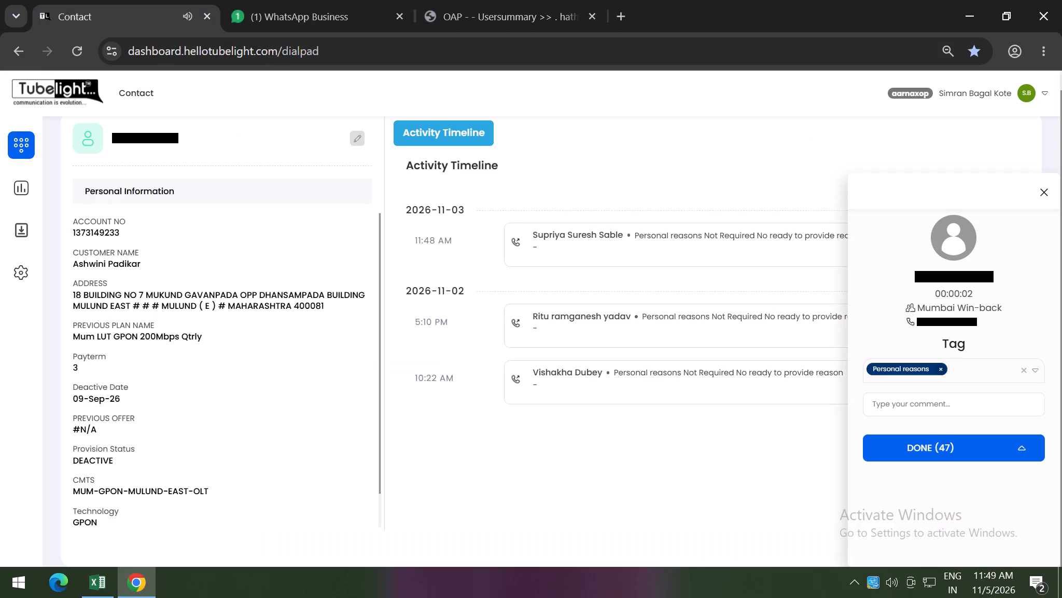
{"action": "left_click", "coordinate": [973, 368]}
{"action": "left_click", "coordinate": [910, 437]}
{"action": "left_click", "coordinate": [975, 387]}
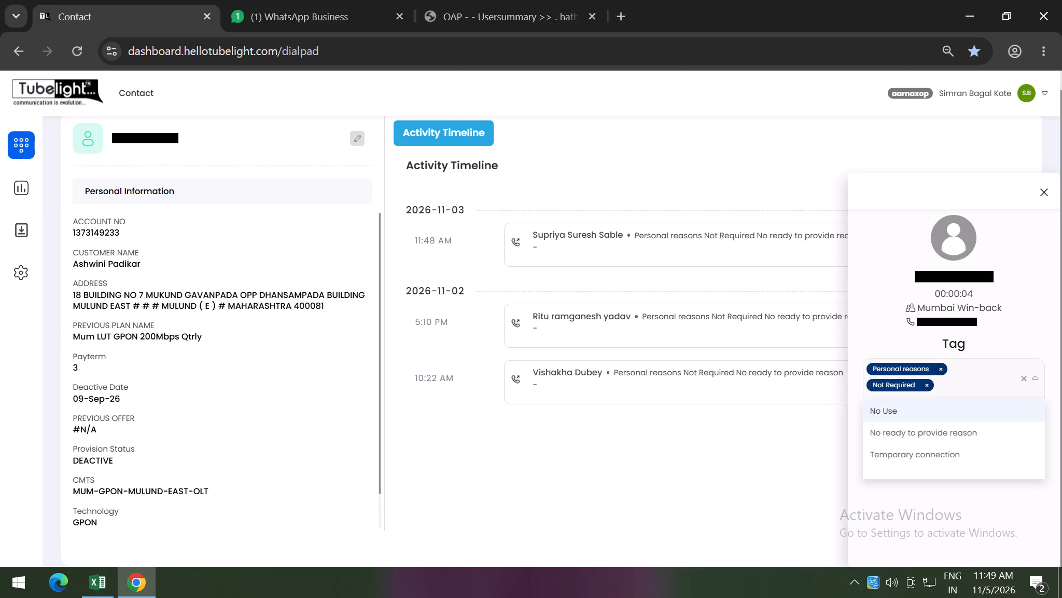
{"action": "left_click", "coordinate": [919, 417]}
{"action": "left_click", "coordinate": [918, 462]}
{"action": "scroll", "coordinate": [933, 291], "scroll_direction": "up", "scroll_amount": 1}
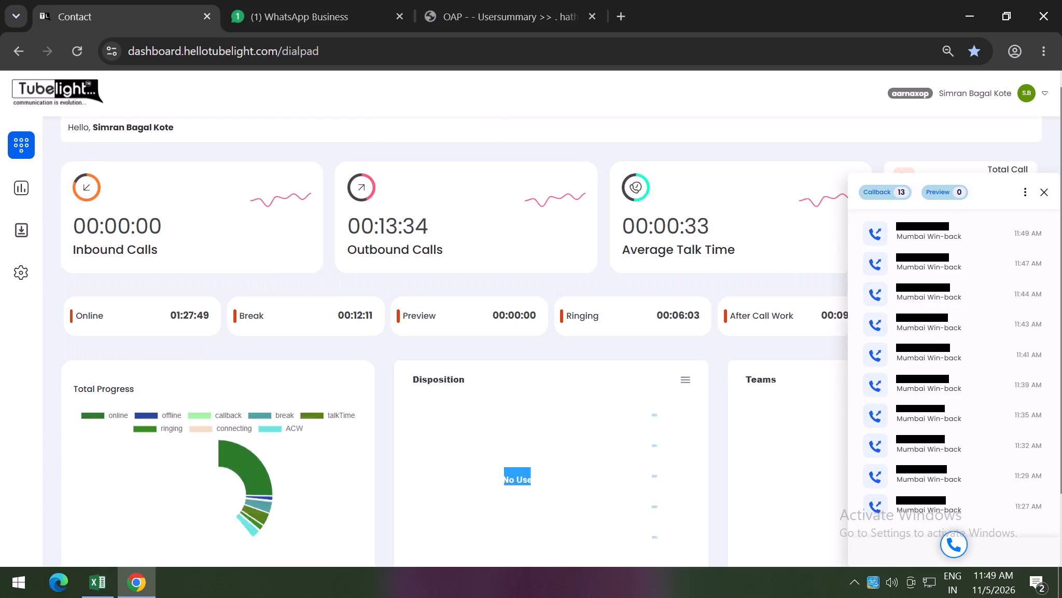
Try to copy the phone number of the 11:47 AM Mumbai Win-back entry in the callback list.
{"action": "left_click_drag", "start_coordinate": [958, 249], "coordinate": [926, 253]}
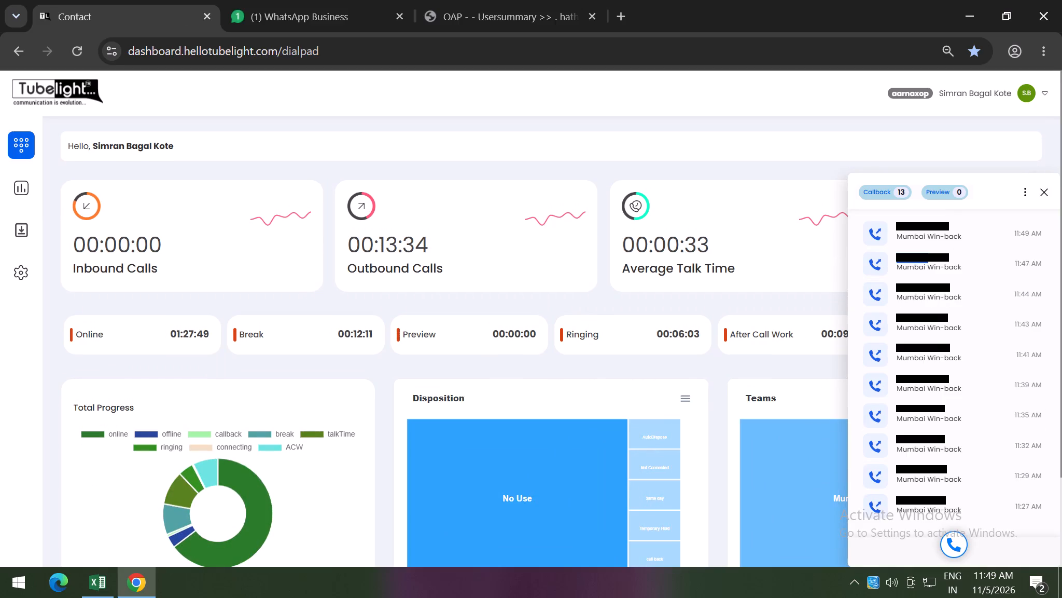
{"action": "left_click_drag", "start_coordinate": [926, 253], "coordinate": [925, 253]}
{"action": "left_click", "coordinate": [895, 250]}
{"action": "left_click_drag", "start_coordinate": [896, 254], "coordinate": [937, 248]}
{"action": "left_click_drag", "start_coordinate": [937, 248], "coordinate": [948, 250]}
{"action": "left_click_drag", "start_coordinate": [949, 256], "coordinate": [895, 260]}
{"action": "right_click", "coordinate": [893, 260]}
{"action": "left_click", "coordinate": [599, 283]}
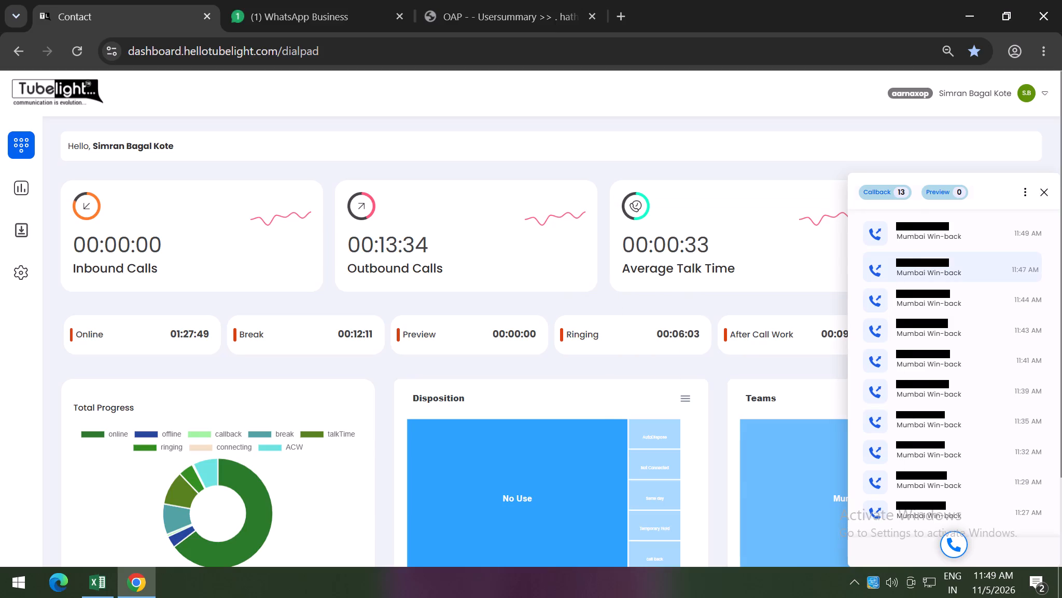
Call back the 11:47 AM Mumbai Win-back entry and copy the customer's phone number from the call card.
{"action": "left_click", "coordinate": [870, 273]}
{"action": "left_click_drag", "start_coordinate": [1000, 279], "coordinate": [889, 292]}
{"action": "left_click", "coordinate": [920, 273]}
{"action": "left_click_drag", "start_coordinate": [910, 276], "coordinate": [913, 274]}
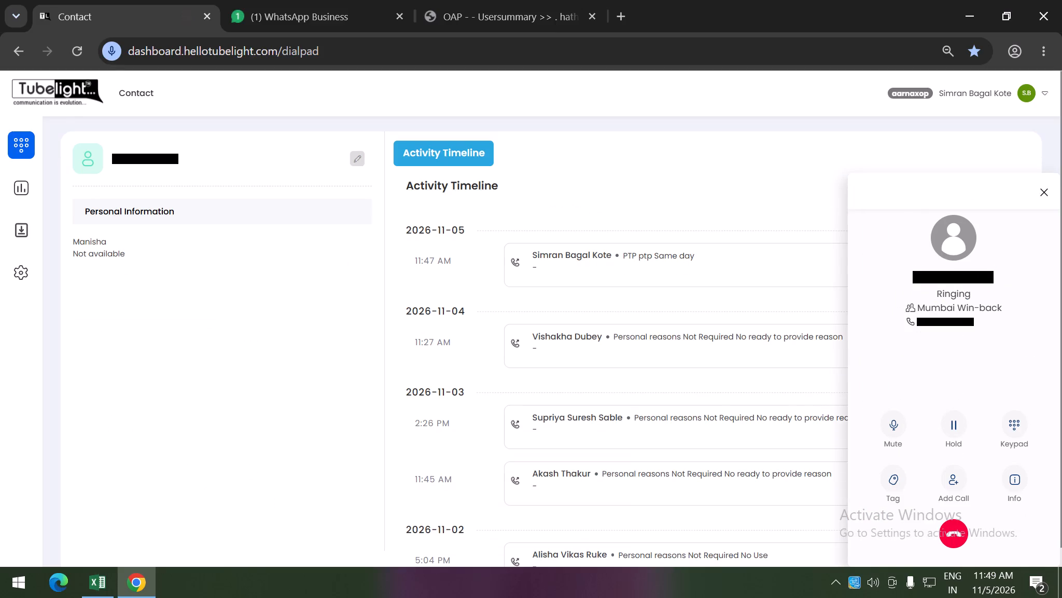
{"action": "left_click_drag", "start_coordinate": [913, 274], "coordinate": [1016, 270]}
{"action": "right_click", "coordinate": [1016, 270]}
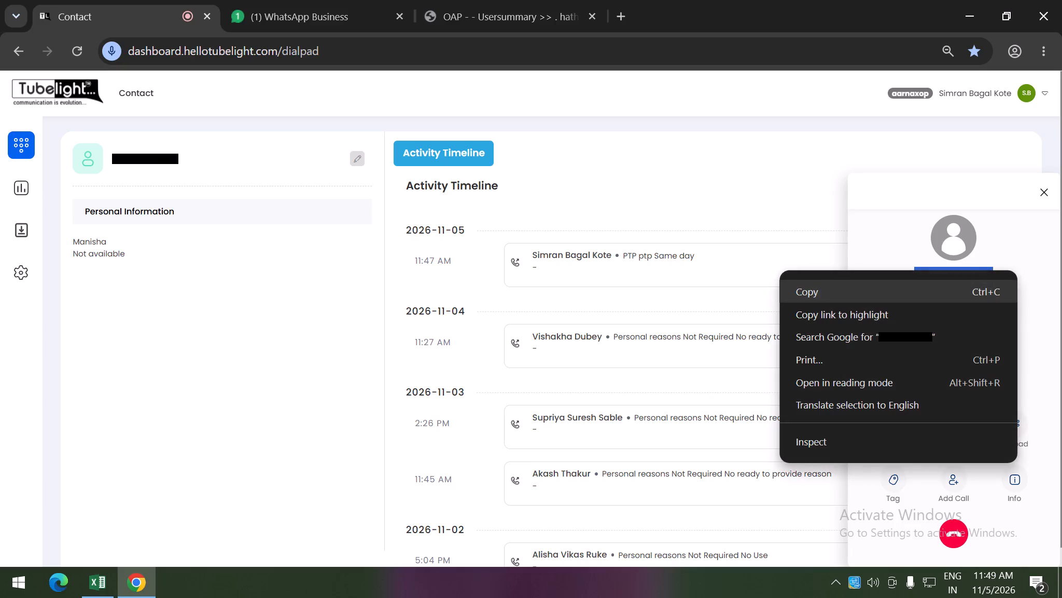
{"action": "left_click", "coordinate": [816, 289]}
End the callback, tag it as PTP, ptp and Same day, and submit the disposition.
{"action": "left_click", "coordinate": [949, 528]}
{"action": "left_click", "coordinate": [941, 372]}
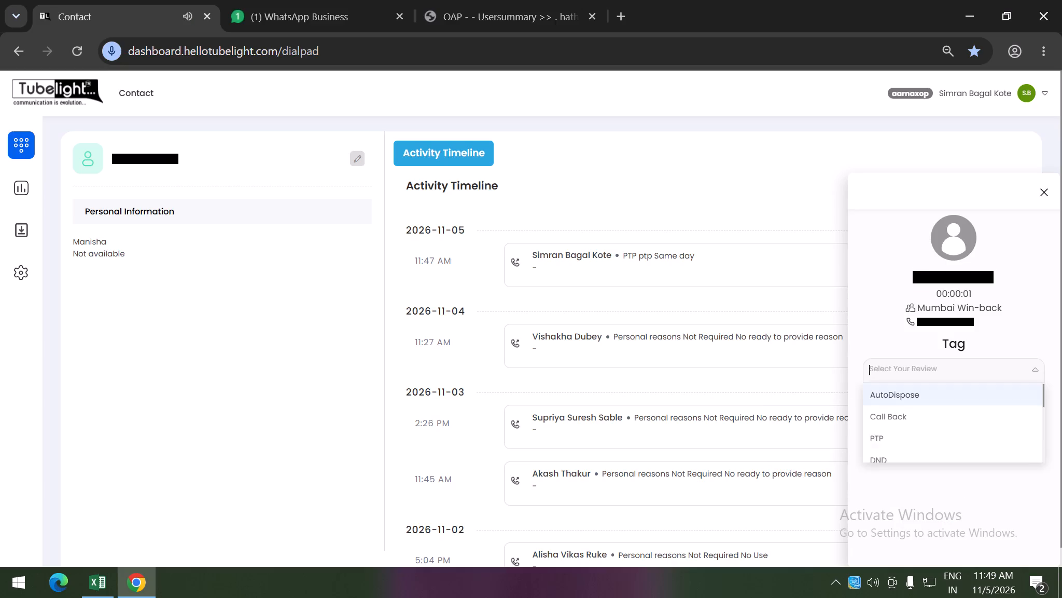
{"action": "left_click", "coordinate": [934, 433]}
{"action": "left_click", "coordinate": [945, 369]}
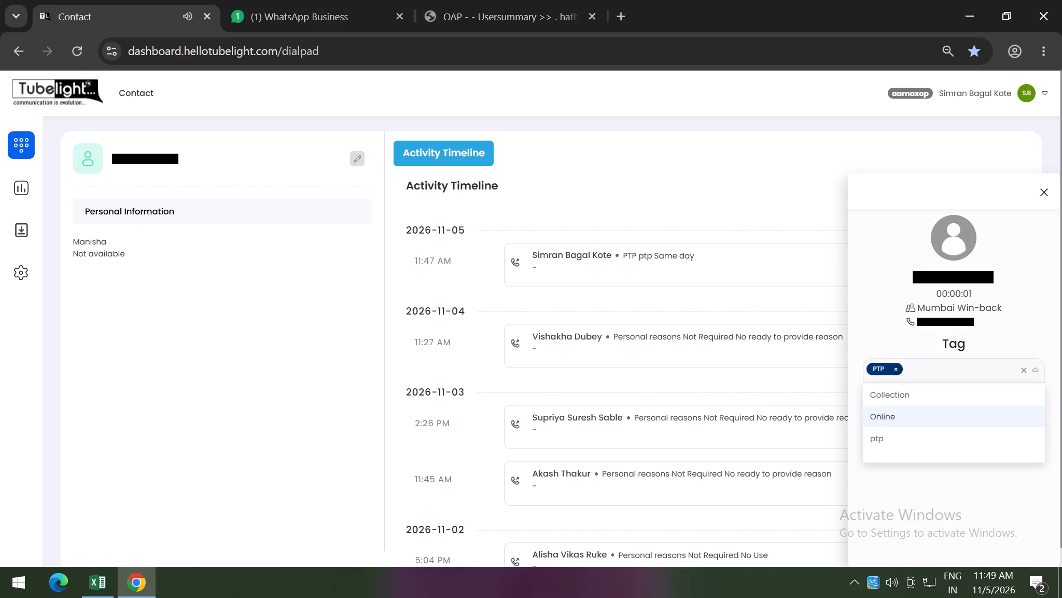
{"action": "left_click", "coordinate": [887, 440]}
{"action": "left_click", "coordinate": [959, 367]}
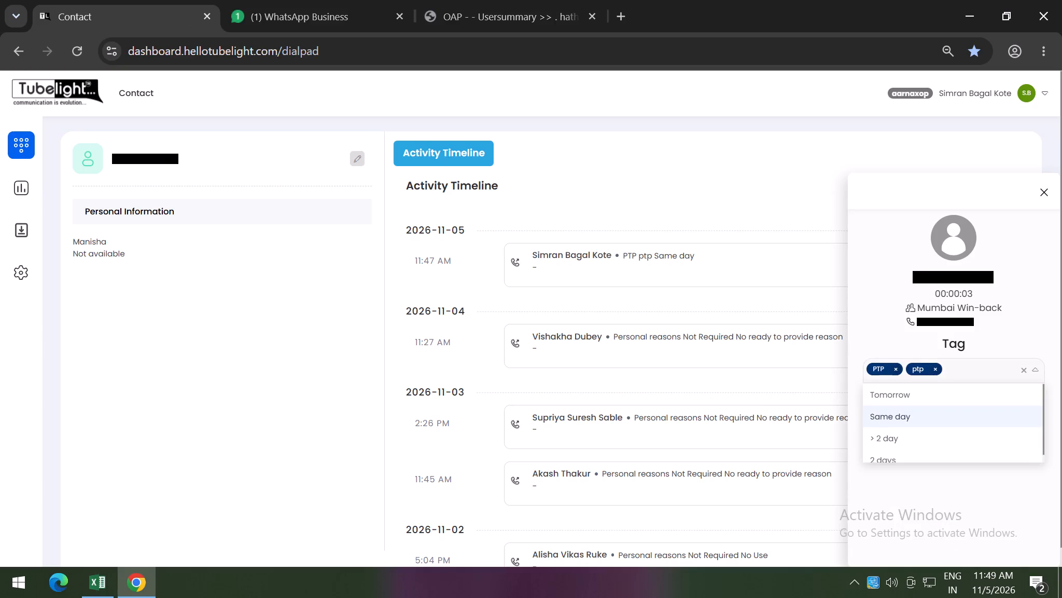
{"action": "left_click", "coordinate": [902, 421]}
{"action": "left_click", "coordinate": [910, 456]}
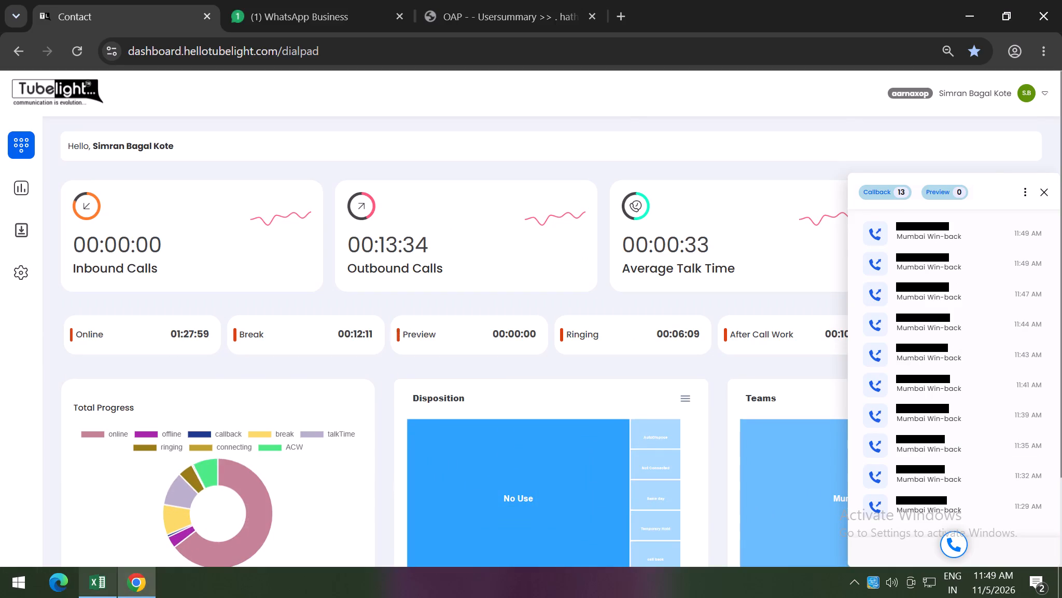
Switch to the Excel workbook simran 1 and paste the copied phone number into cell E20 of the number column.
{"action": "left_click", "coordinate": [104, 587]}
{"action": "scroll", "coordinate": [329, 375], "scroll_direction": "down", "scroll_amount": 2}
{"action": "left_click", "coordinate": [361, 379]}
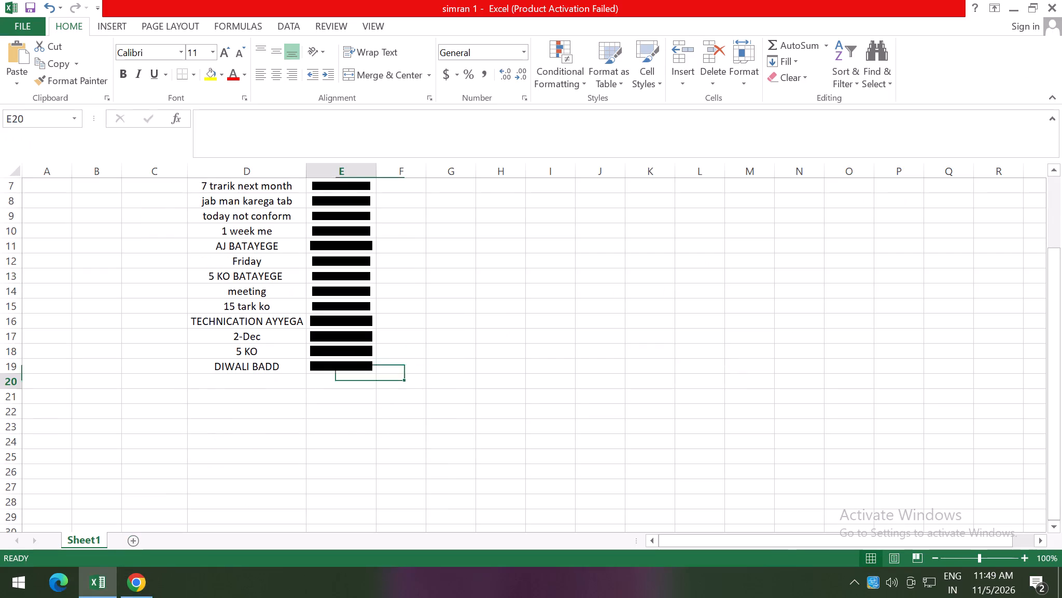
{"action": "key", "text": "ctrl+v"}
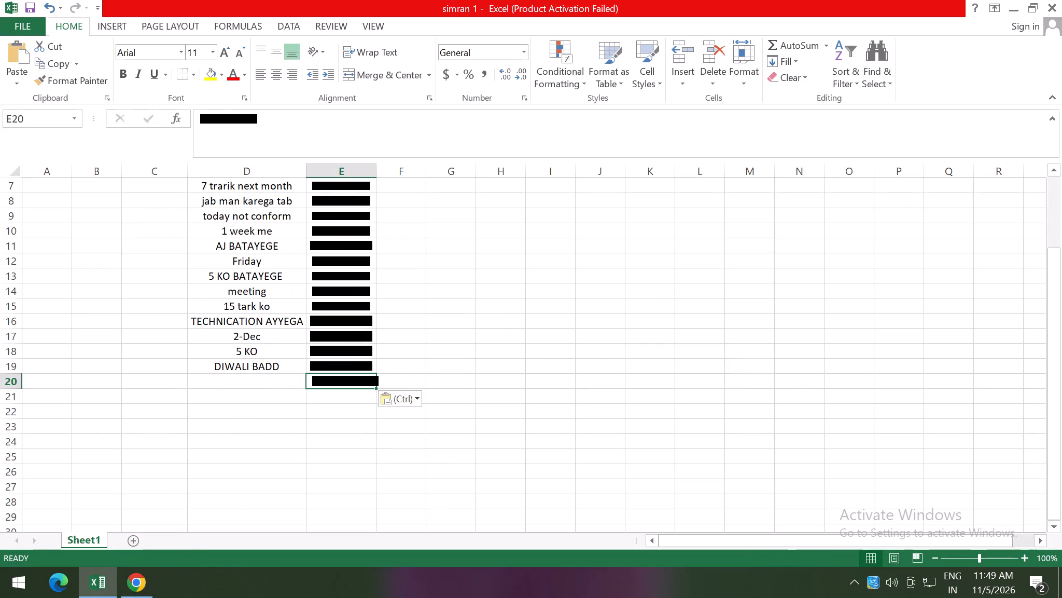
Copy the phone number cell E20 in the number column.
{"action": "left_click", "coordinate": [351, 388]}
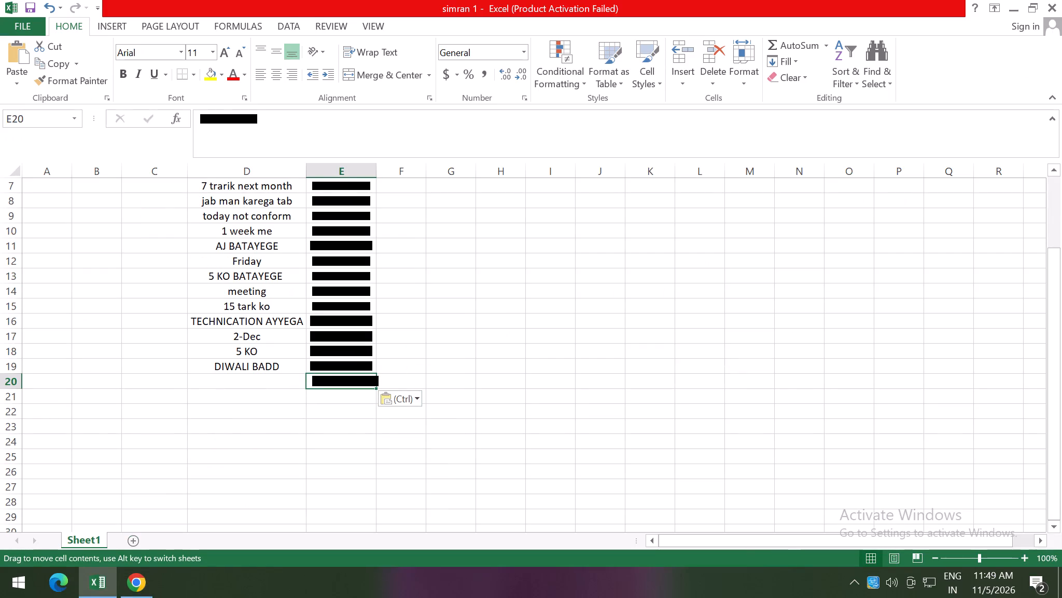
{"action": "left_click", "coordinate": [435, 384]}
{"action": "left_click", "coordinate": [330, 380]}
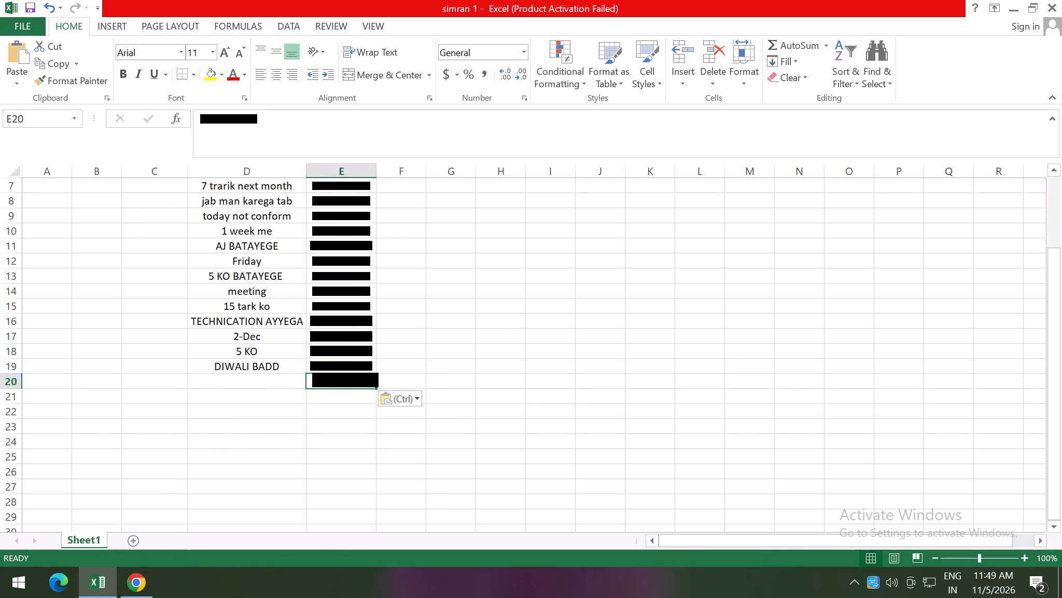
{"action": "key", "text": "ctrl+c"}
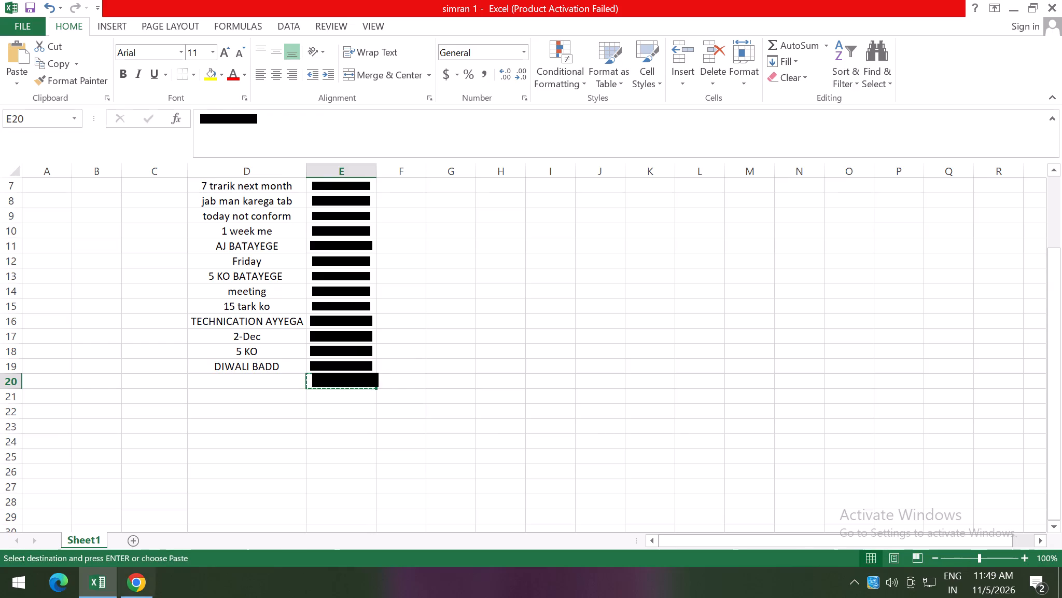
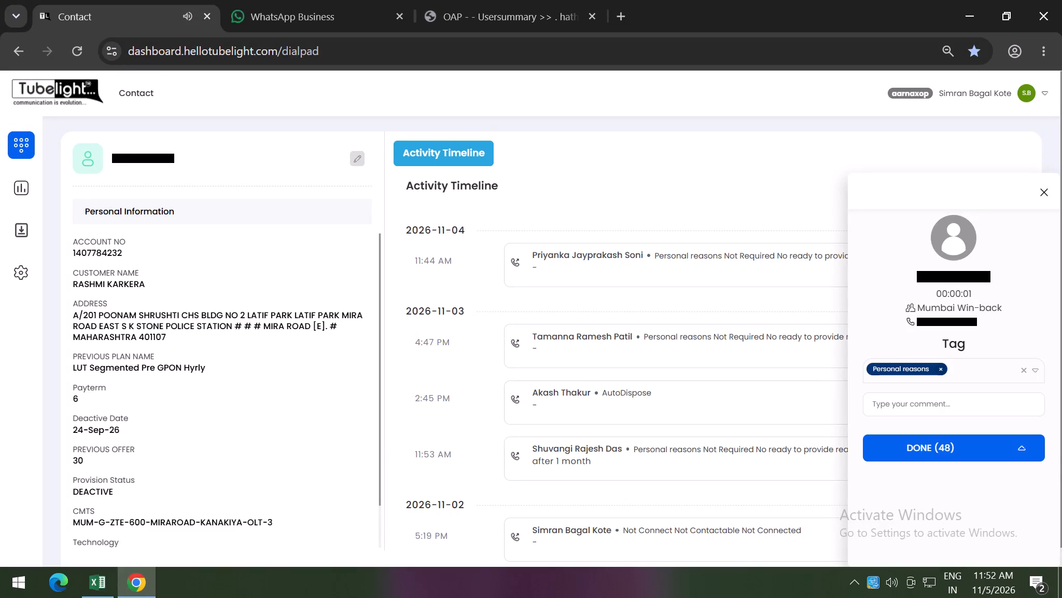
Add the tags Not Required and No Use to the ended Mumbai Win-back call and submit the disposition.
{"action": "left_click", "coordinate": [969, 378]}
{"action": "left_click", "coordinate": [927, 442]}
{"action": "left_click", "coordinate": [966, 381]}
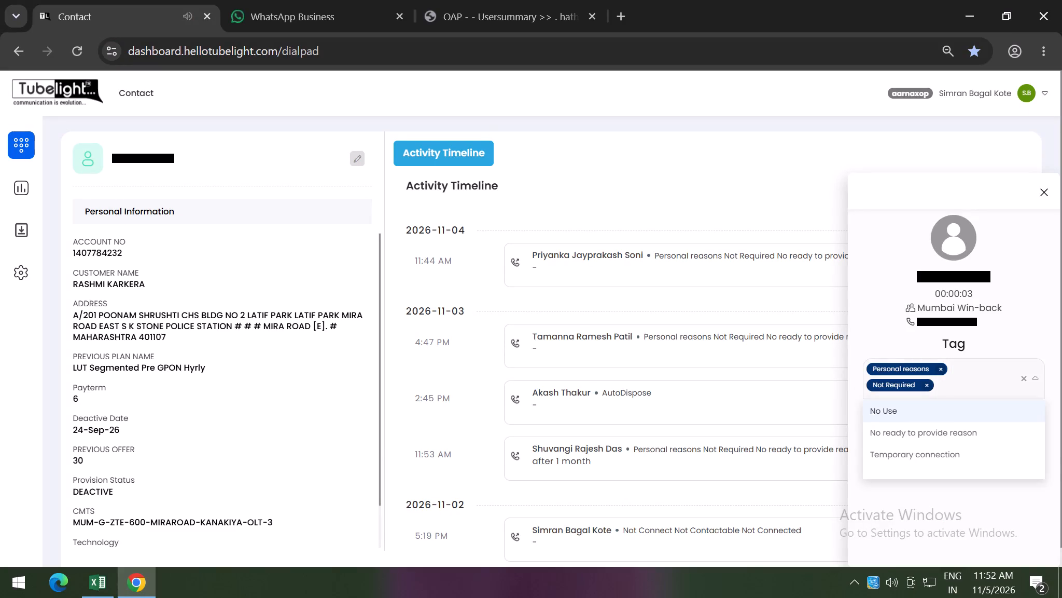
{"action": "left_click", "coordinate": [928, 411]}
{"action": "left_click", "coordinate": [923, 461]}
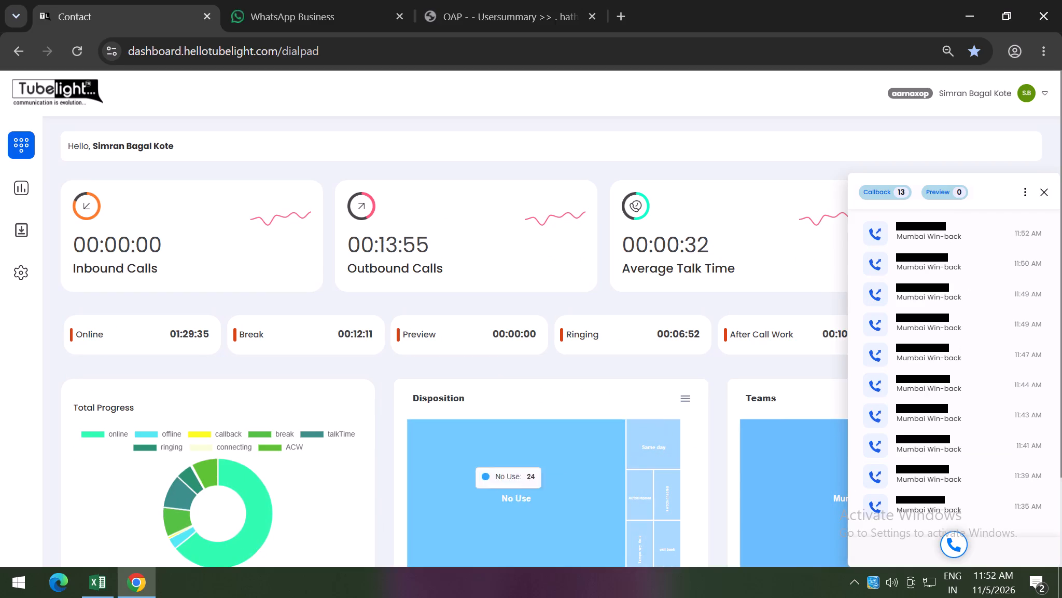
Switch to the Excel workbook simran 1 and select number cell E6 beside the remark 2 tarik.
{"action": "left_click", "coordinate": [84, 588]}
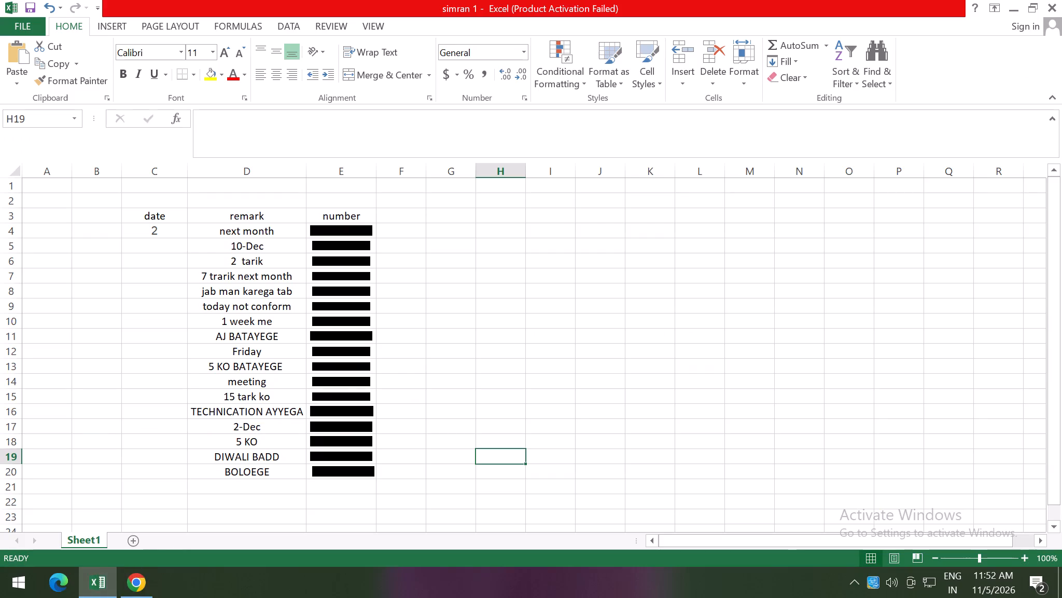
{"action": "scroll", "coordinate": [356, 413], "scroll_direction": "up", "scroll_amount": 1}
{"action": "left_click", "coordinate": [462, 334]}
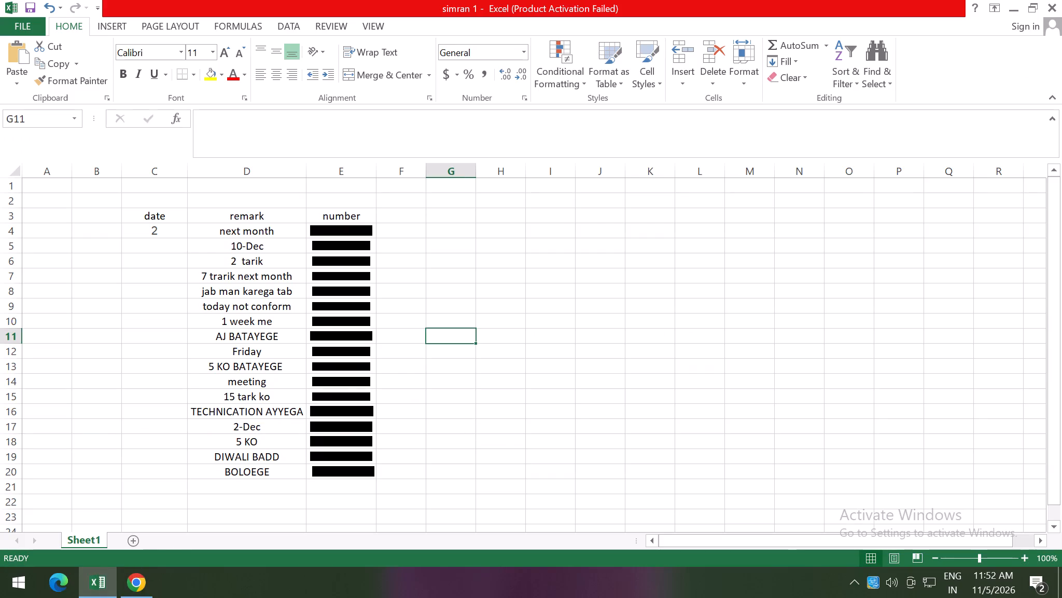
{"action": "left_click", "coordinate": [419, 255]}
{"action": "left_click", "coordinate": [357, 264]}
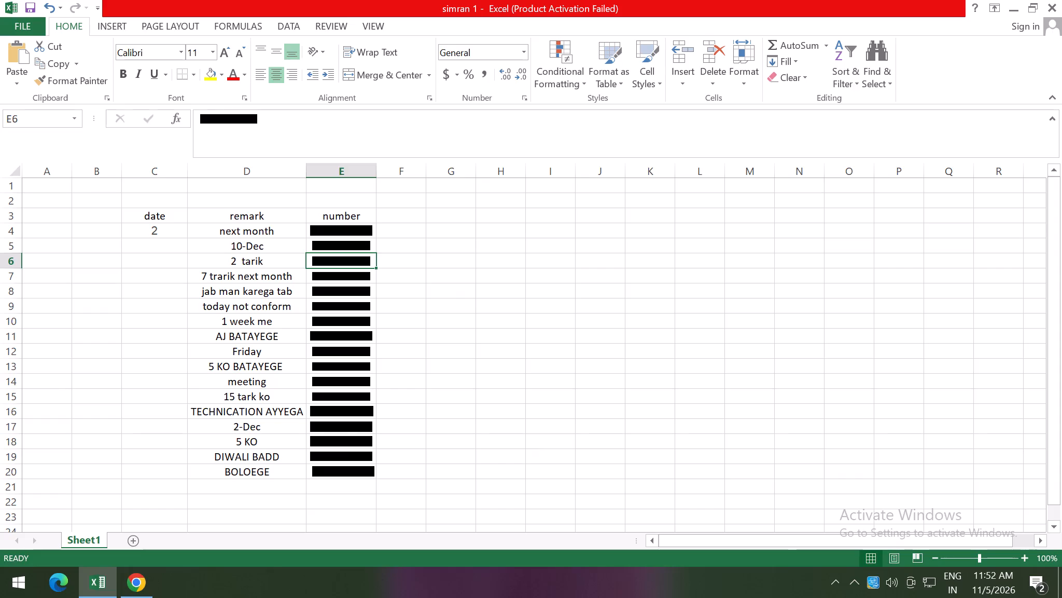
Switch to the Tubelight dialpad, tag the Mumbai Win-back call as Personal reasons, Not Required and No Use, and submit the disposition.
{"action": "left_click", "coordinate": [140, 592]}
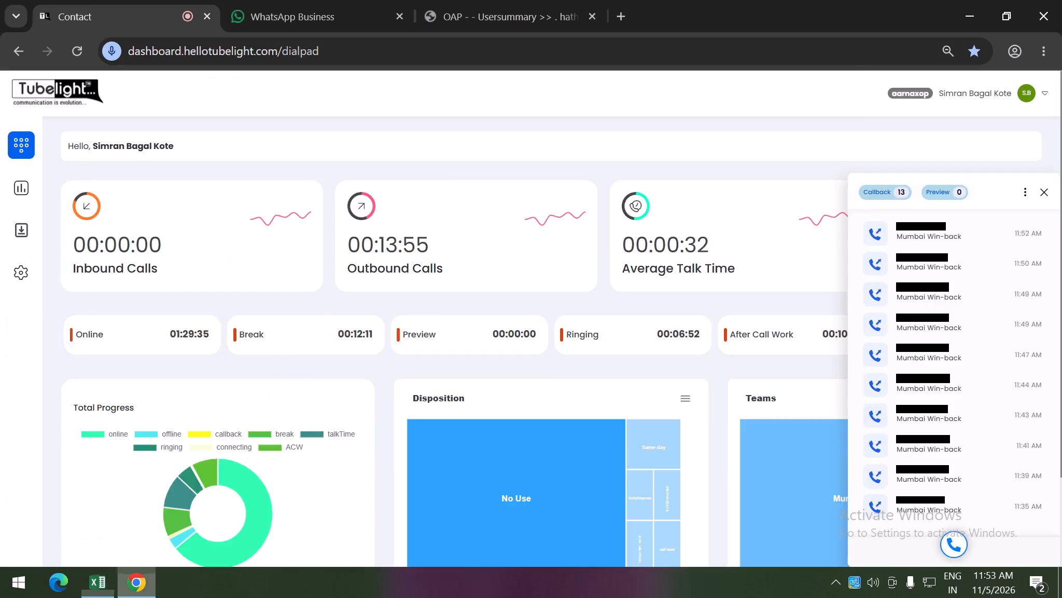
{"action": "left_click", "coordinate": [961, 371]}
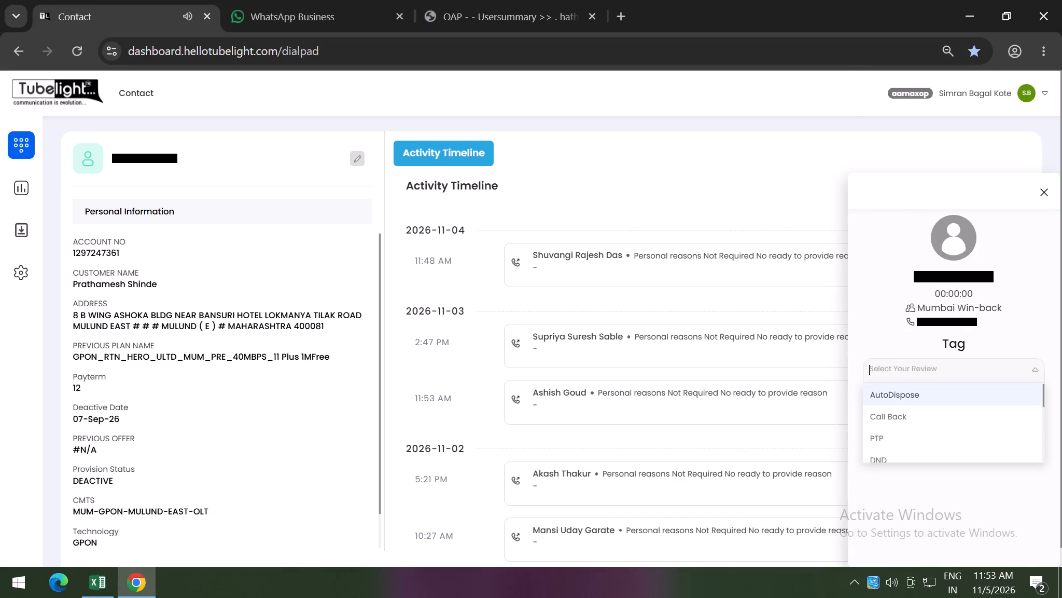
{"action": "scroll", "coordinate": [927, 426], "scroll_direction": "down", "scroll_amount": 1}
{"action": "left_click", "coordinate": [927, 424]}
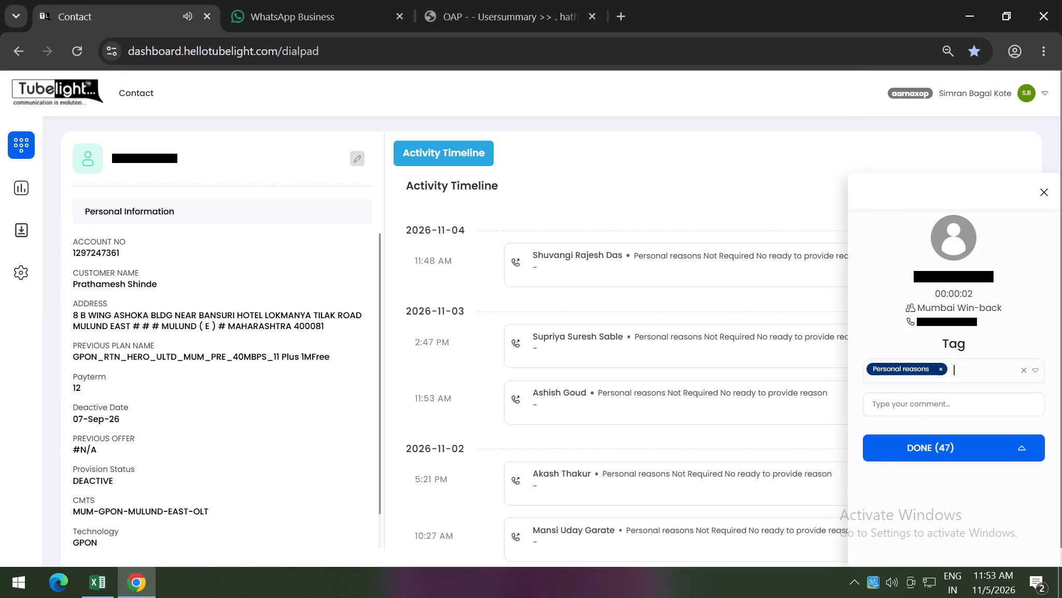
{"action": "left_click", "coordinate": [972, 371]}
{"action": "left_click", "coordinate": [911, 438]}
{"action": "left_click", "coordinate": [970, 395]}
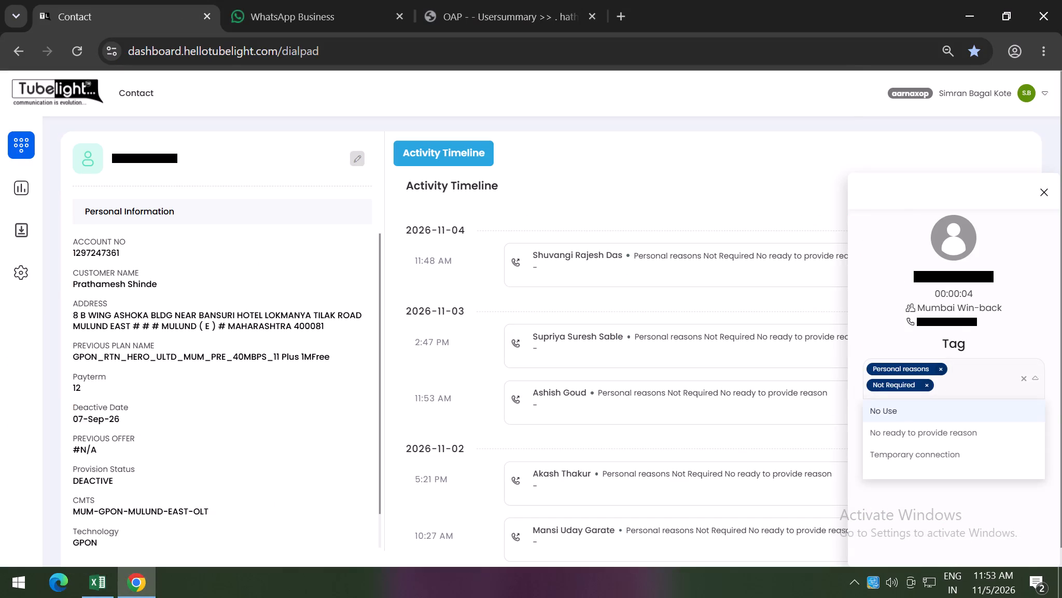
{"action": "left_click", "coordinate": [921, 412]}
{"action": "left_click", "coordinate": [915, 460]}
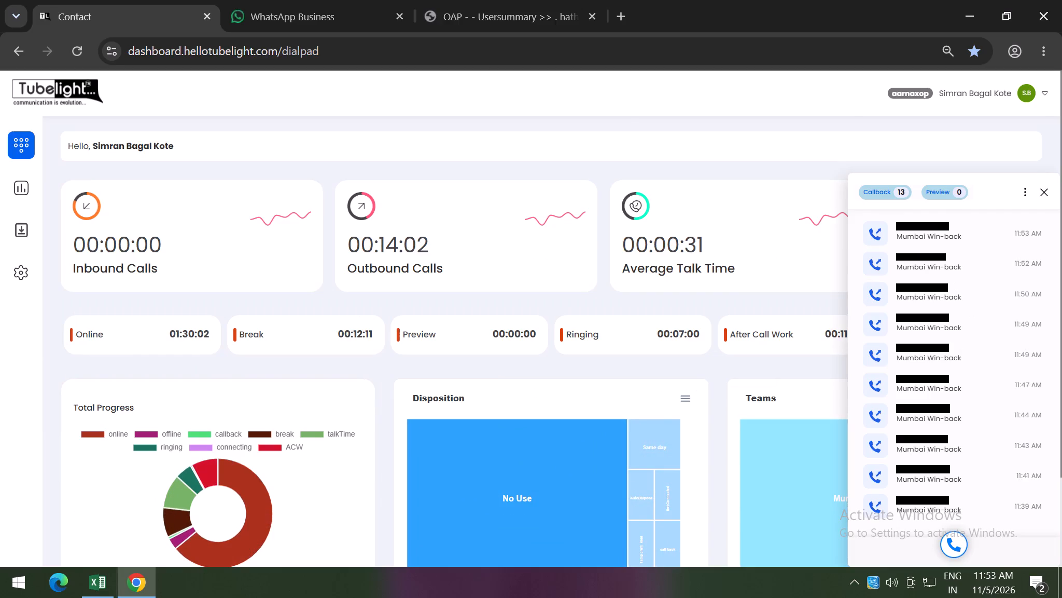
Switch to the Excel workbook simran 1 and copy the phone number in cell E11, beside the remark AJ BATAYEGE.
{"action": "left_click_drag", "start_coordinate": [97, 585], "coordinate": [103, 585]}
{"action": "left_click", "coordinate": [444, 268]}
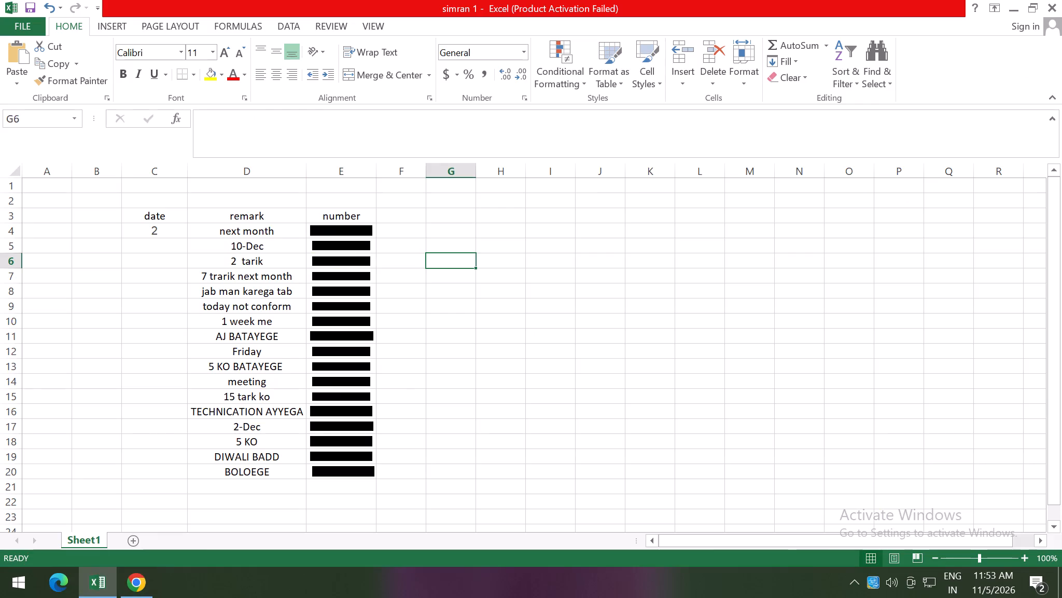
{"action": "left_click", "coordinate": [340, 342]}
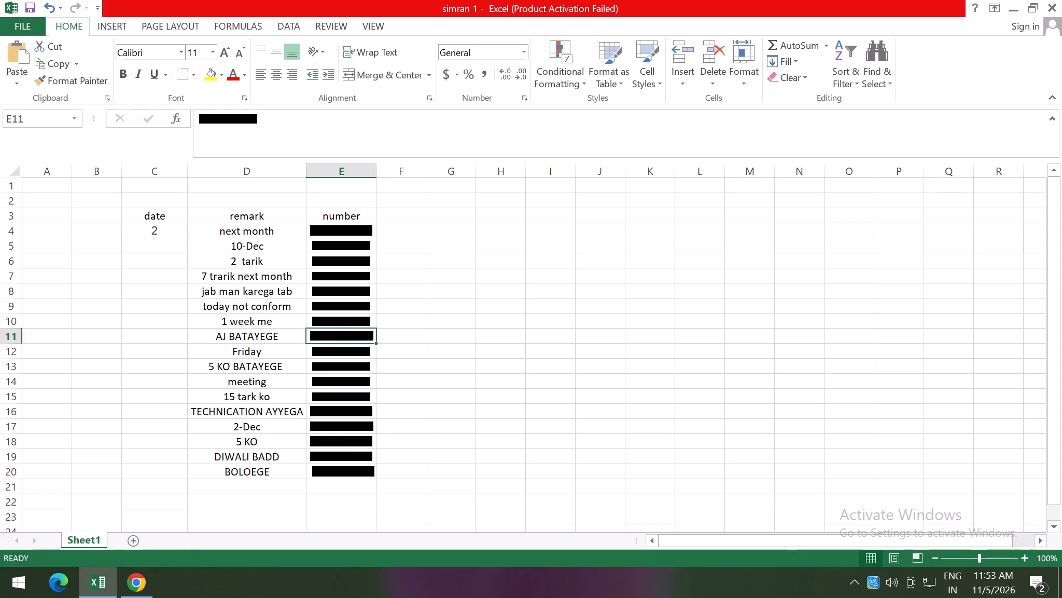
{"action": "key", "text": "ctrl+c"}
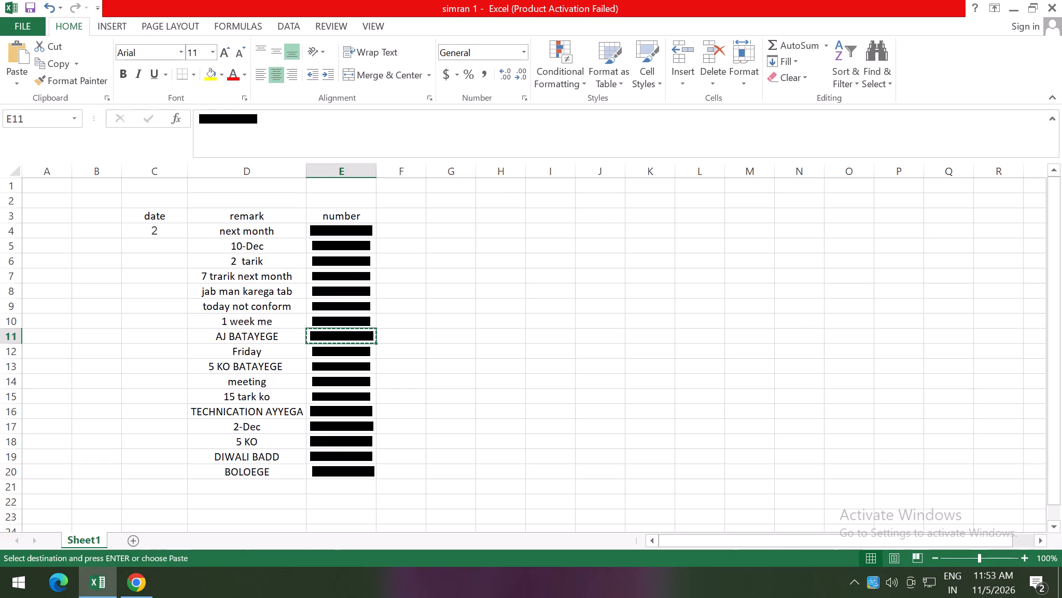
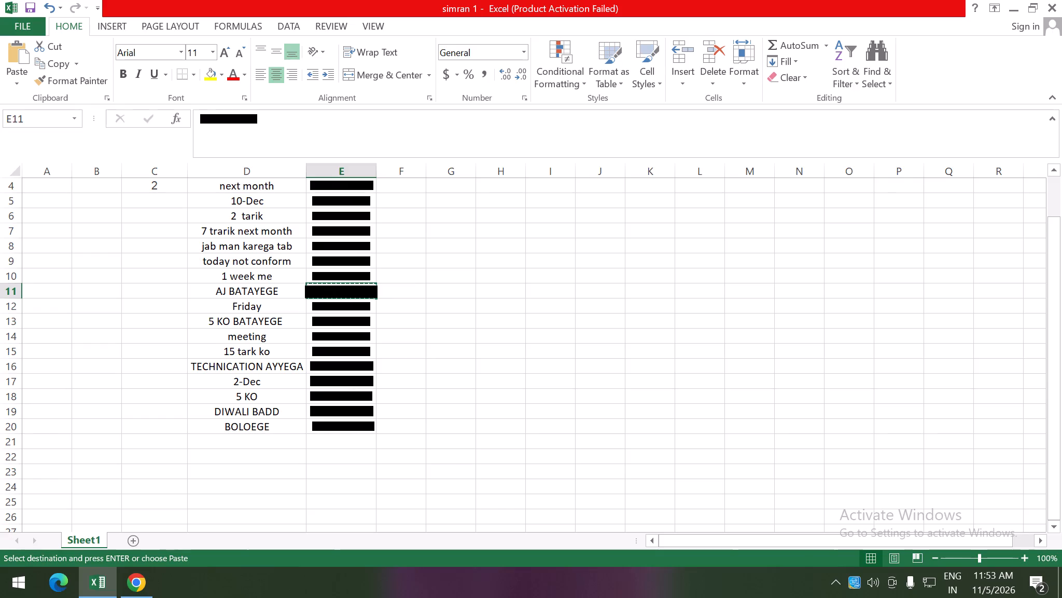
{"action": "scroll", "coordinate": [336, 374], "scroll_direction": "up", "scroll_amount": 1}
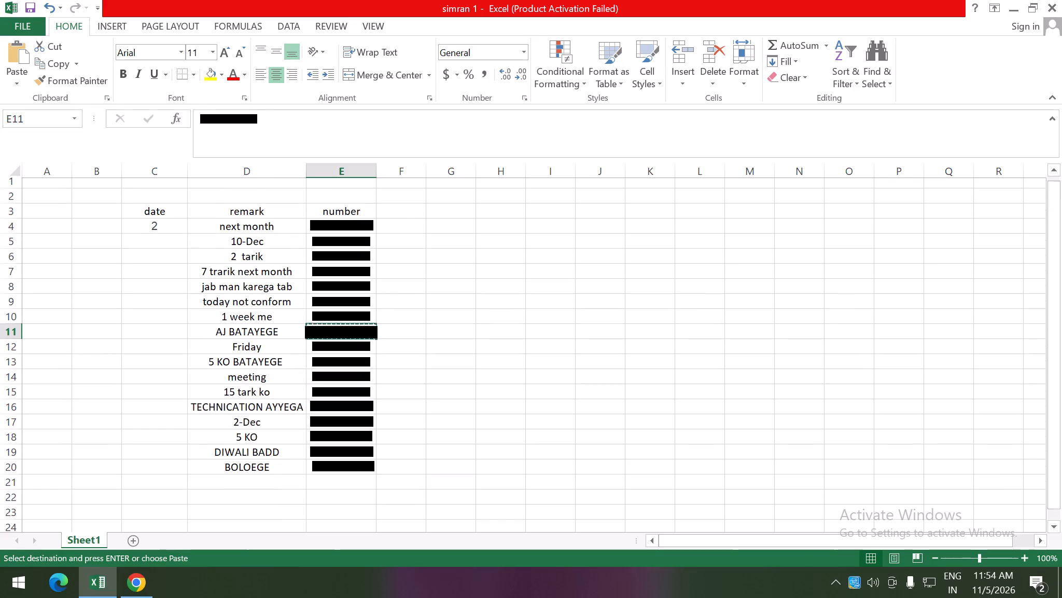
Switch to the Tubelight dialpad, tag the Mumbai Win-back call as Personal reasons, Not Required and No Use, and submit the disposition.
{"action": "left_click", "coordinate": [144, 578]}
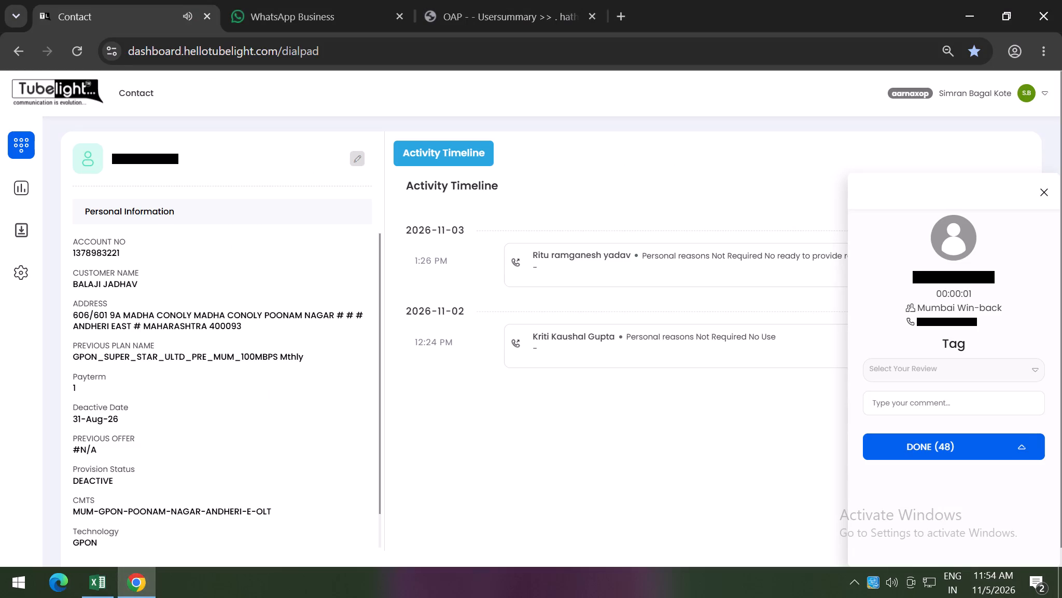
{"action": "left_click", "coordinate": [931, 365]}
{"action": "scroll", "coordinate": [910, 407], "scroll_direction": "down", "scroll_amount": 1}
{"action": "left_click", "coordinate": [913, 422]}
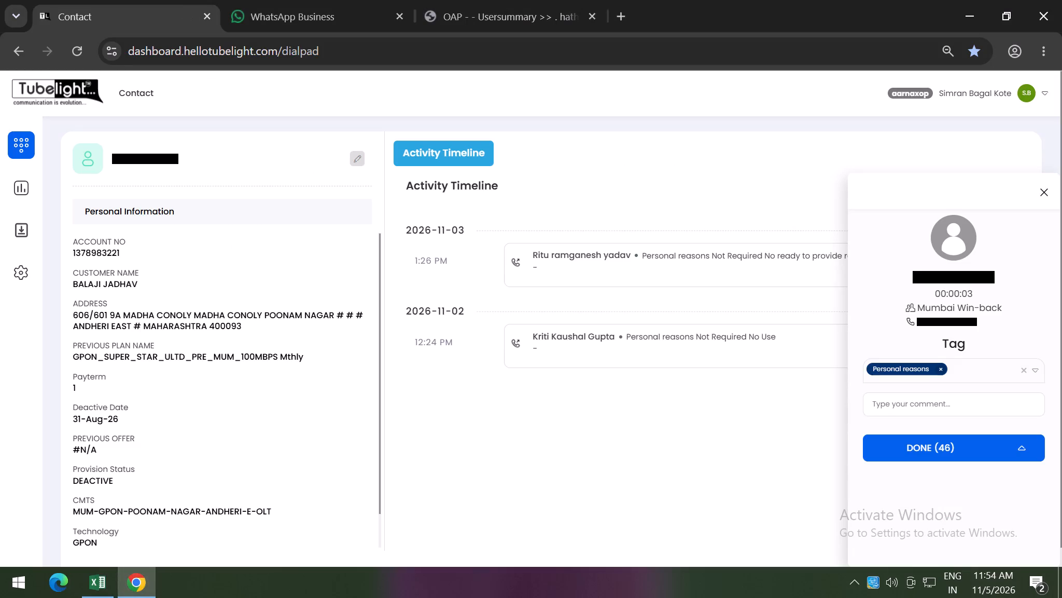
{"action": "left_click", "coordinate": [978, 370]}
{"action": "left_click", "coordinate": [902, 438]}
{"action": "left_click", "coordinate": [971, 390]}
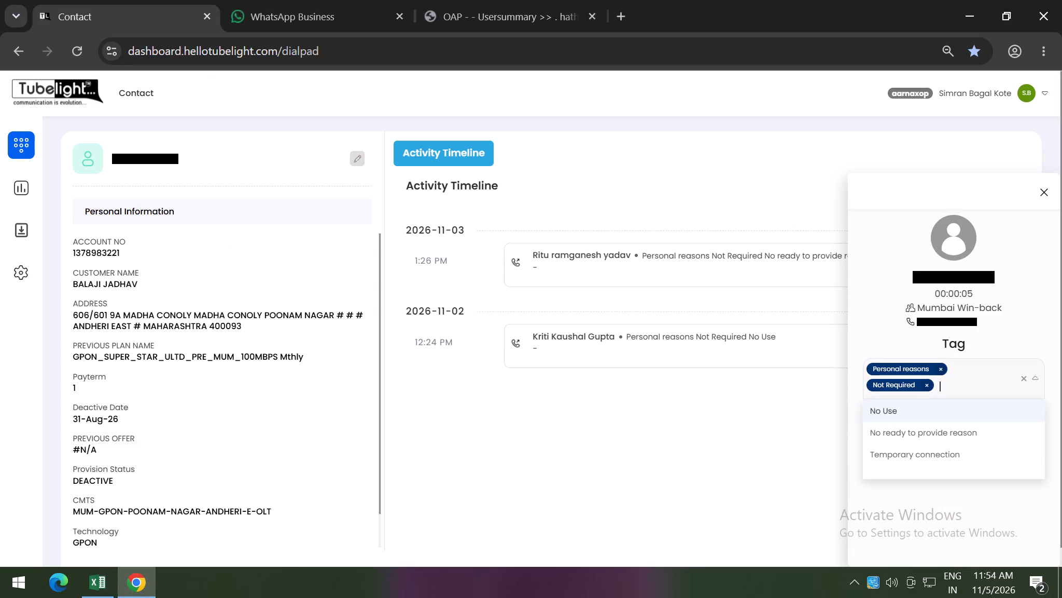
{"action": "left_click", "coordinate": [919, 409]}
{"action": "left_click", "coordinate": [903, 453]}
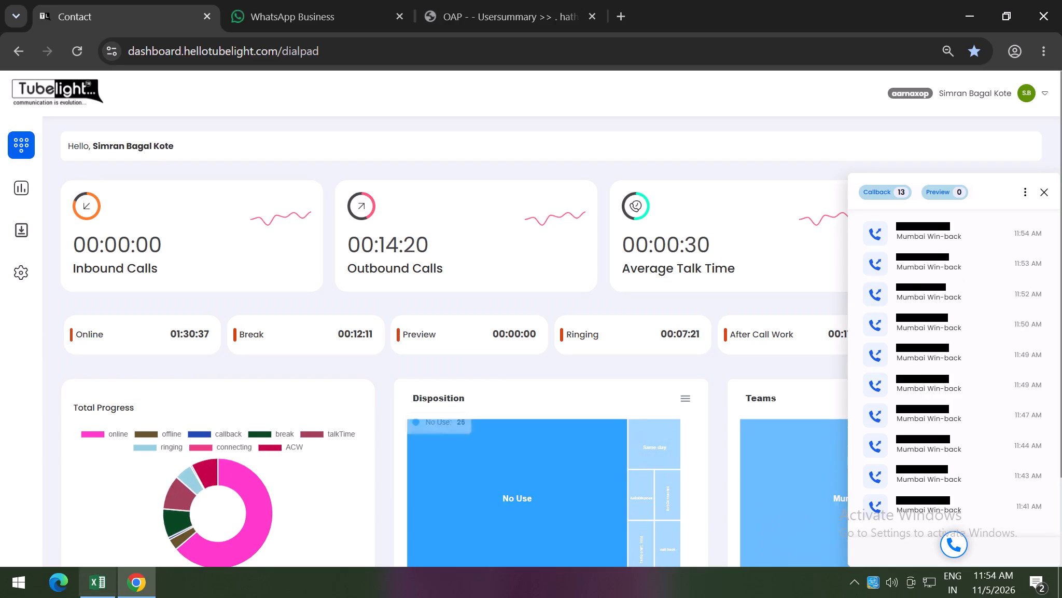
Switch back to the Excel workbook simran 1 with the follow-up remarks and numbers.
{"action": "left_click", "coordinate": [103, 575]}
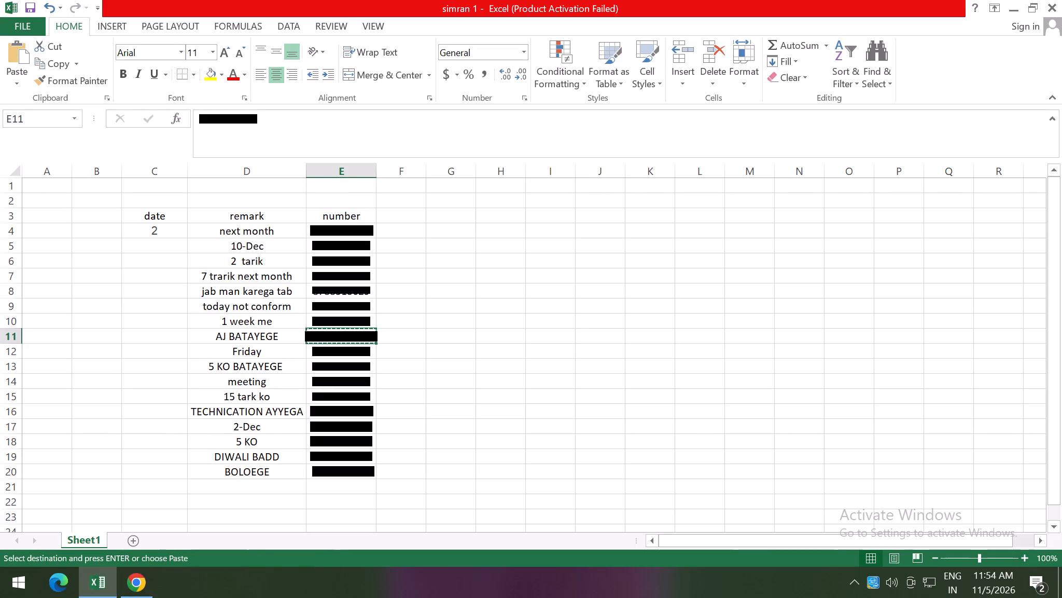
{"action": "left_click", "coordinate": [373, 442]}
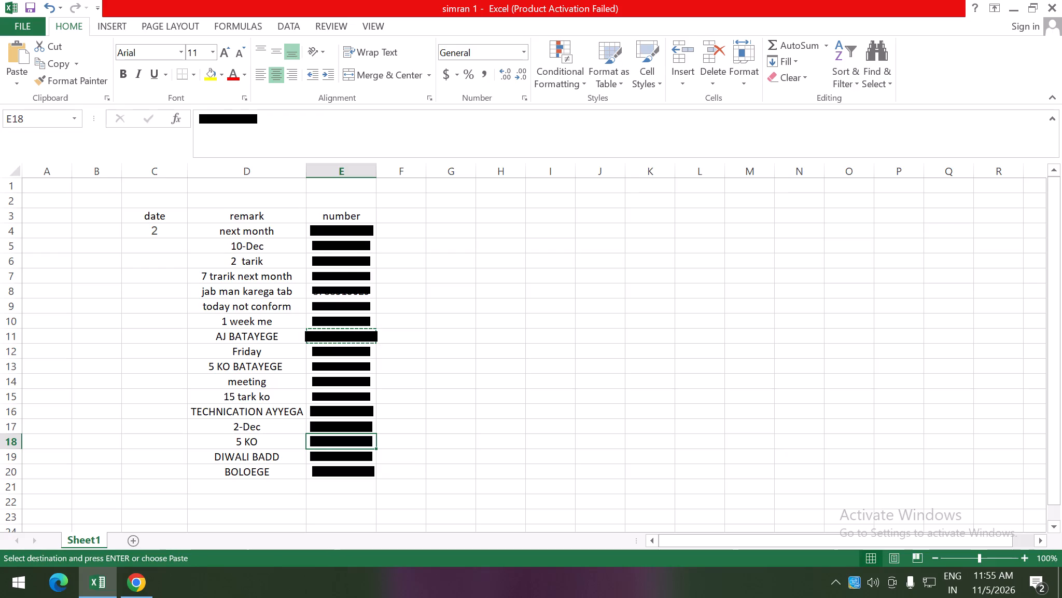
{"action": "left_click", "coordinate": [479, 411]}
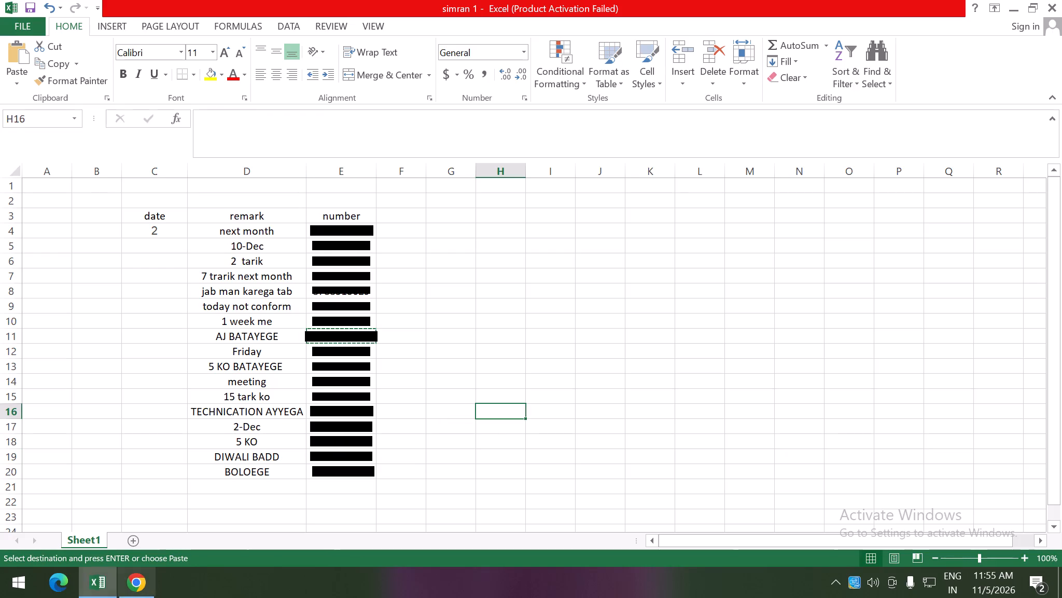
Switch to the Tubelight dialpad and end the current Mumbai Win-back call.
{"action": "left_click", "coordinate": [124, 578]}
{"action": "left_click", "coordinate": [959, 531]}
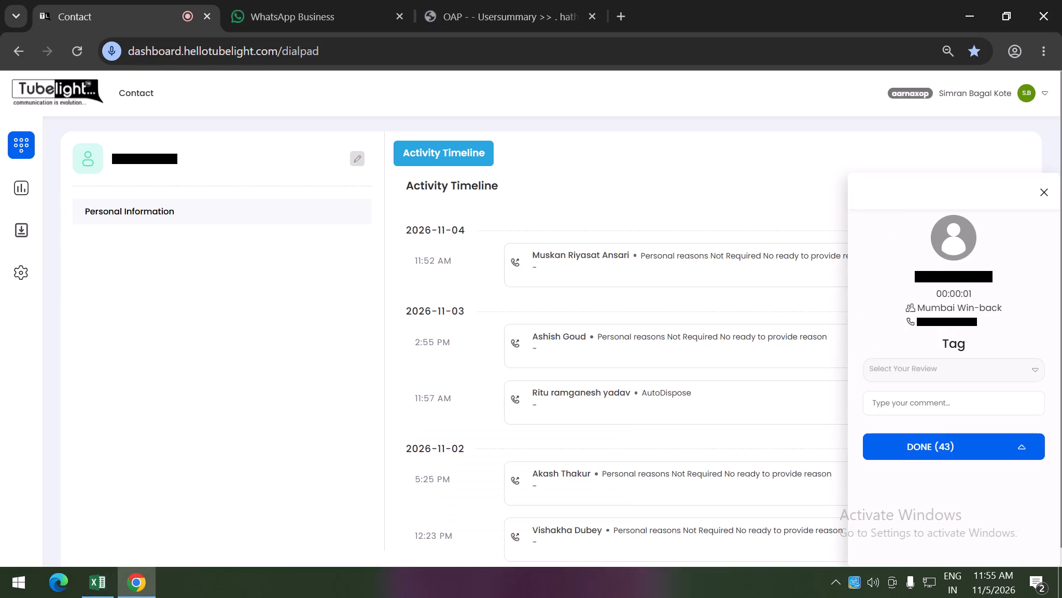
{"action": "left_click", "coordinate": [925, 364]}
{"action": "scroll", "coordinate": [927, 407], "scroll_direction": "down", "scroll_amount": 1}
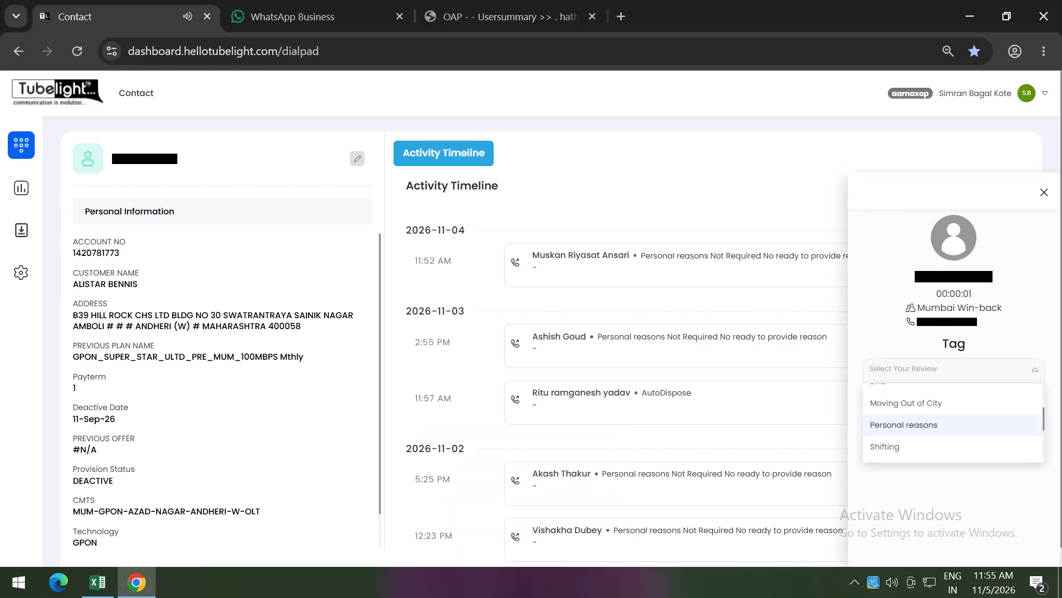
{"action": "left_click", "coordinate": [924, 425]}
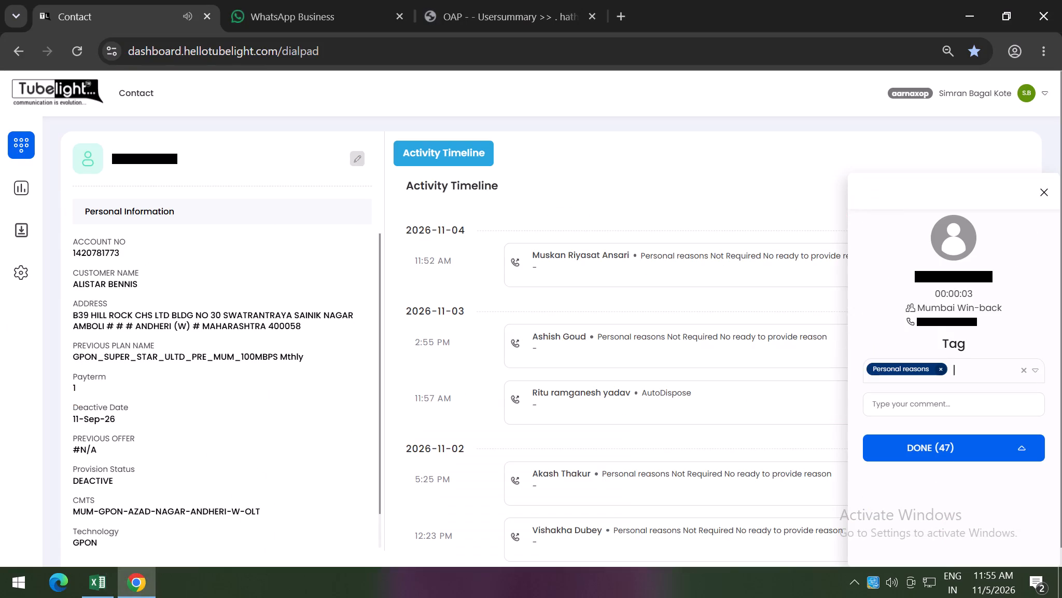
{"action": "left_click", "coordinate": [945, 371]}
Tag the Mumbai Win-back call as Not Connect, Not Contactable and Not Connected, and submit the disposition.
{"action": "left_click", "coordinate": [941, 365]}
{"action": "scroll", "coordinate": [917, 421], "scroll_direction": "down", "scroll_amount": 1}
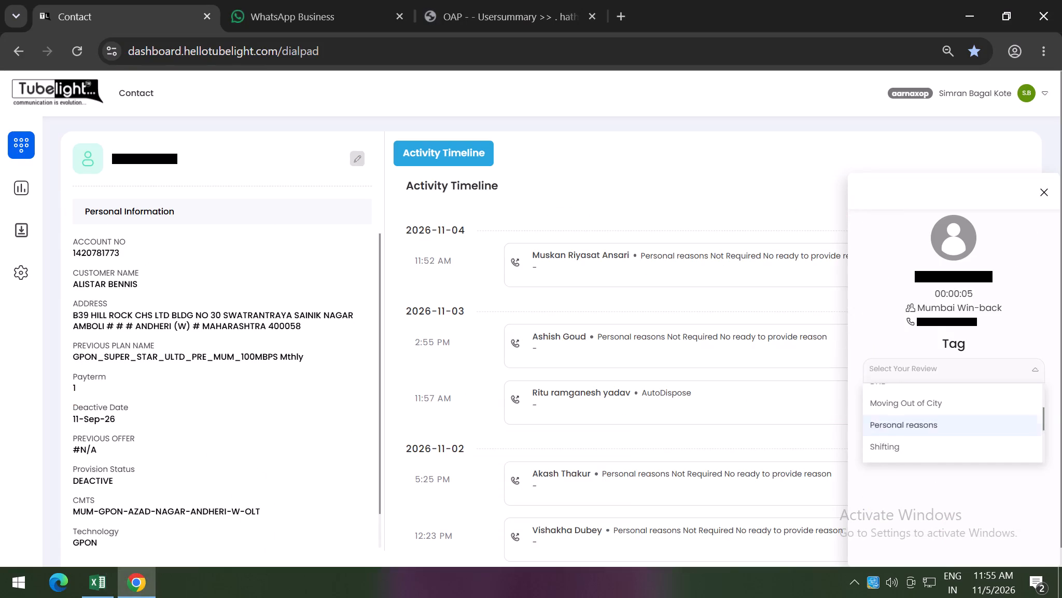
{"action": "scroll", "coordinate": [917, 421], "scroll_direction": "down", "scroll_amount": 1}
{"action": "left_click", "coordinate": [904, 454]}
{"action": "left_click", "coordinate": [960, 372]}
{"action": "left_click", "coordinate": [920, 420]}
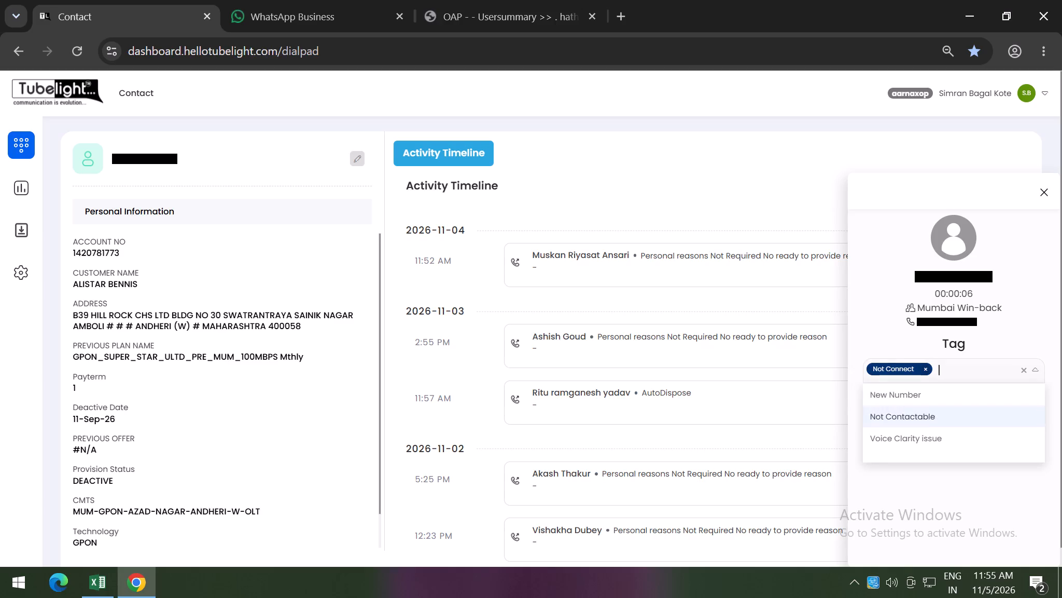
{"action": "left_click", "coordinate": [980, 387]}
{"action": "scroll", "coordinate": [925, 431], "scroll_direction": "down", "scroll_amount": 1}
{"action": "left_click", "coordinate": [923, 442]}
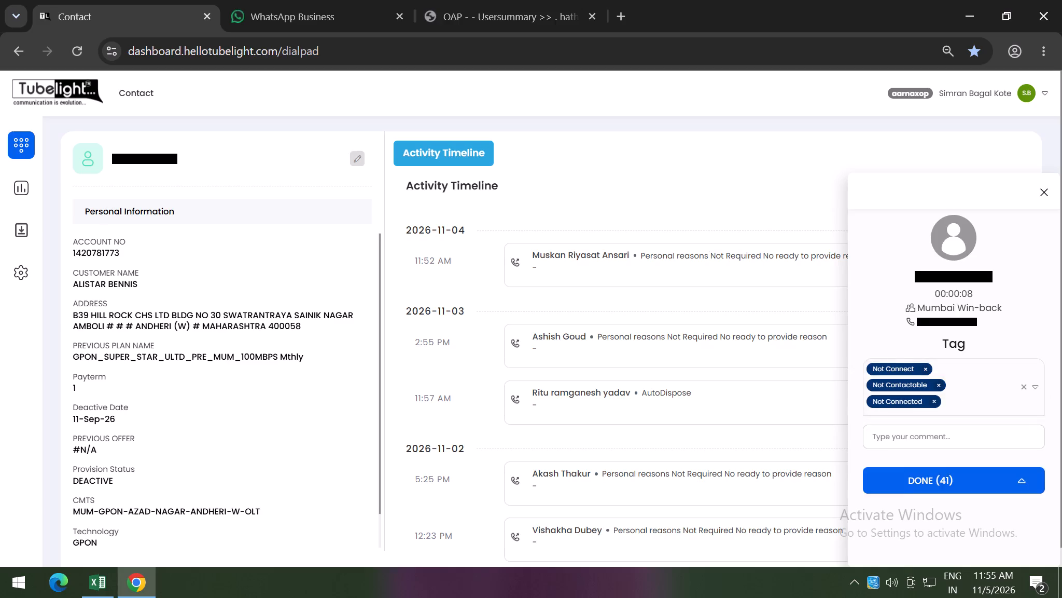
{"action": "left_click", "coordinate": [919, 473]}
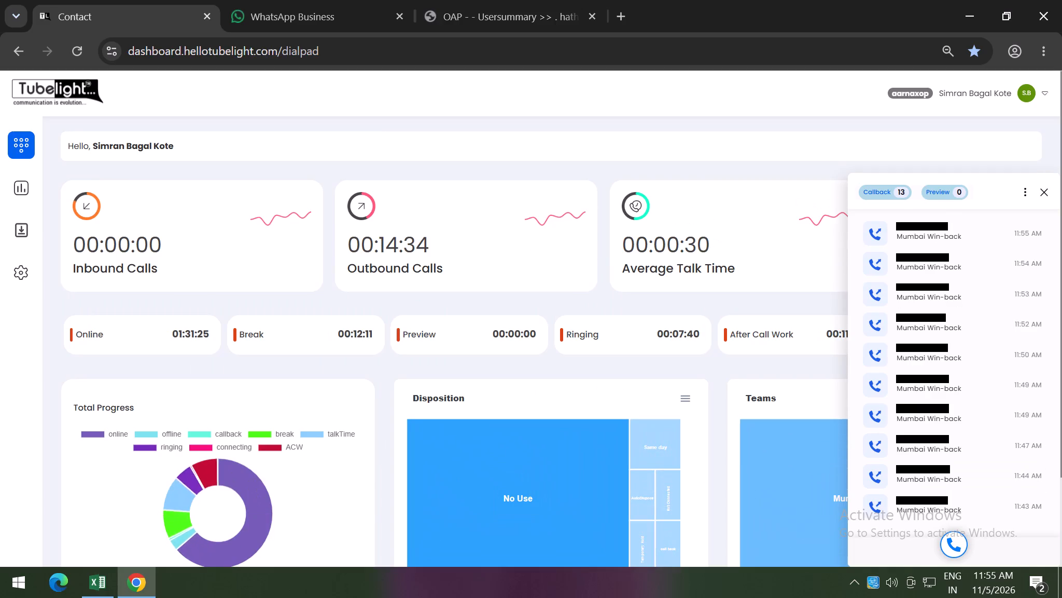
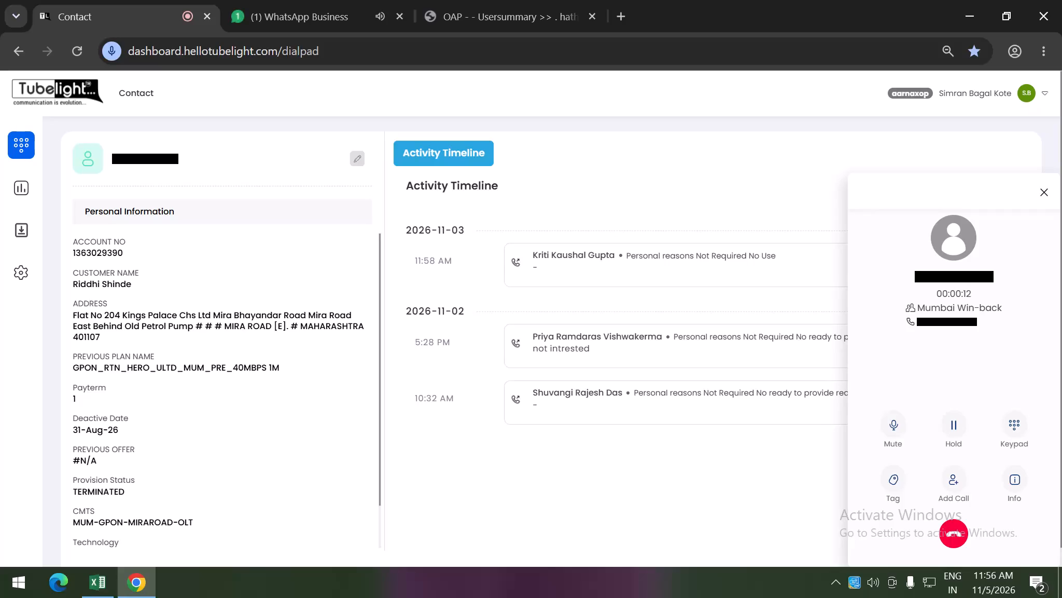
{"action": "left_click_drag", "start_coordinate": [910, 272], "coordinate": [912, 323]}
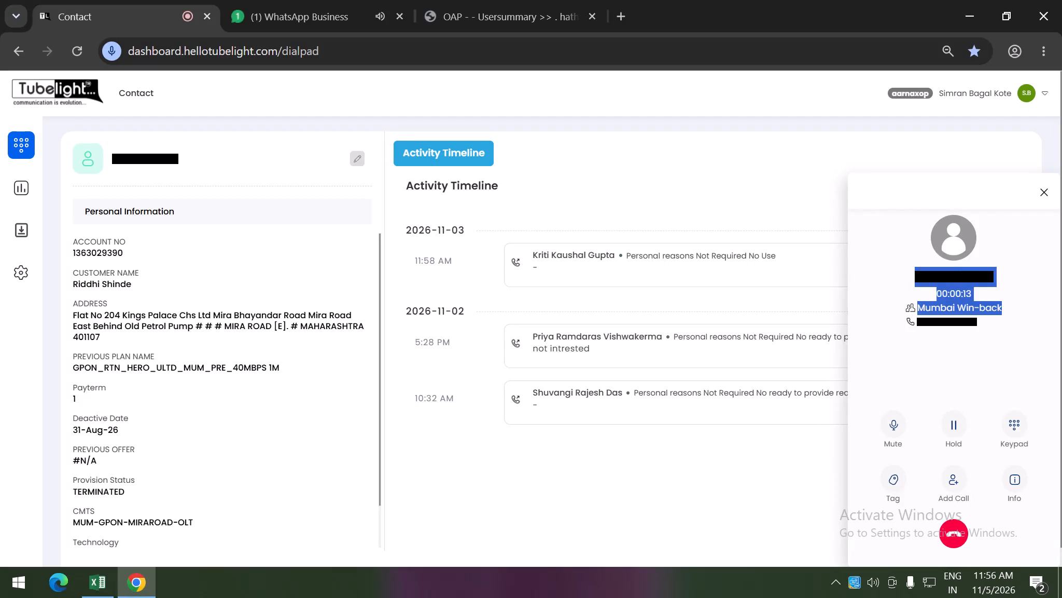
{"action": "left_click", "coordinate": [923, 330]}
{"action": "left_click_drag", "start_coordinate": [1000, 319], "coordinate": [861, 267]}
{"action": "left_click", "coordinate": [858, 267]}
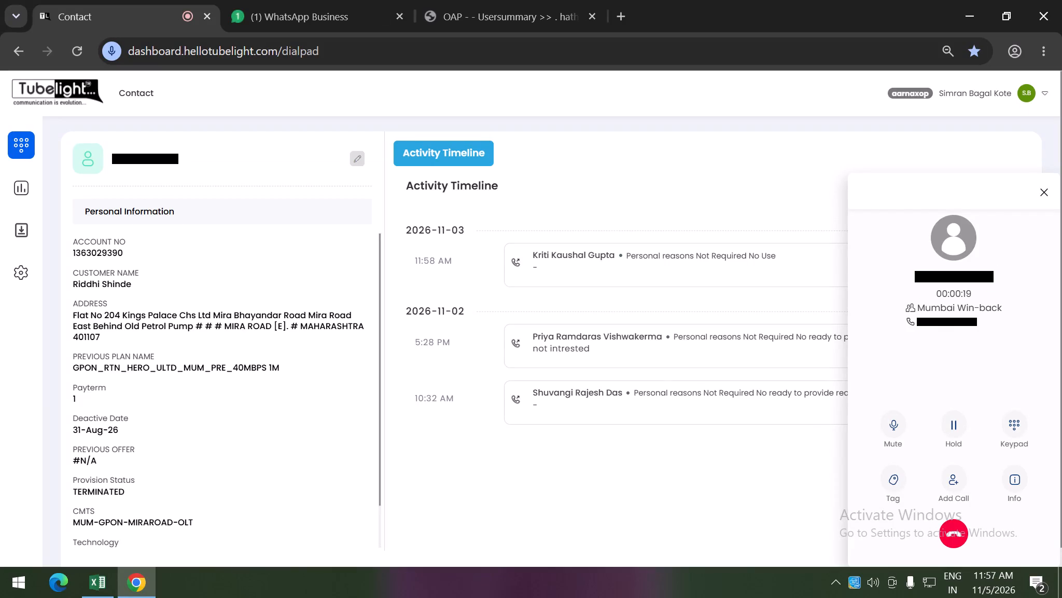
End the current Mumbai Win-back call.
{"action": "left_click", "coordinate": [951, 535]}
Tag the ended Mumbai Win-back call as DND with the sub-tag dnd, and open the choices for the third tag level.
{"action": "left_click", "coordinate": [957, 362]}
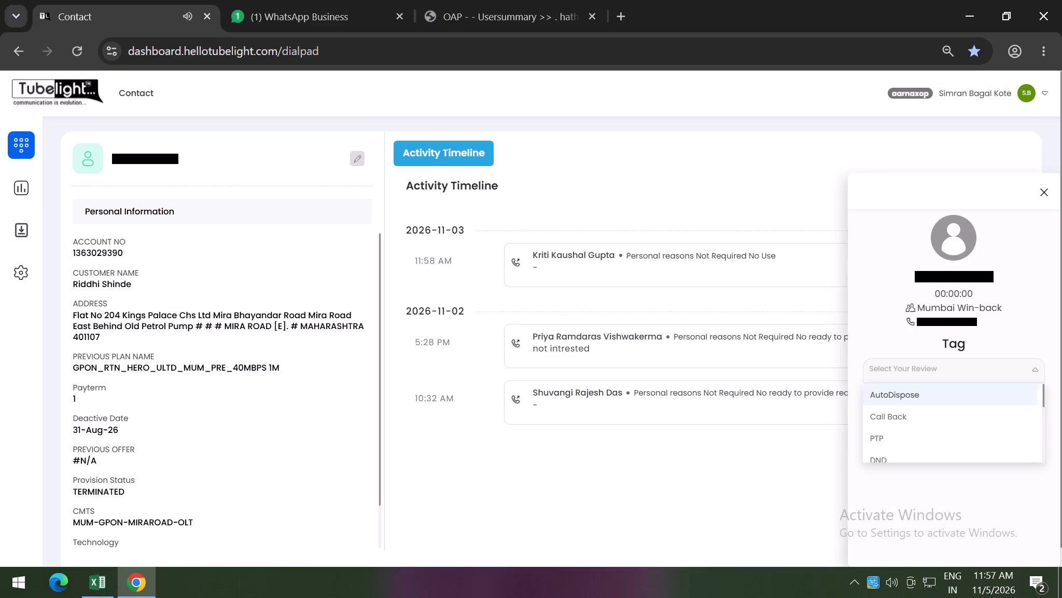
{"action": "scroll", "coordinate": [909, 438], "scroll_direction": "down", "scroll_amount": 2}
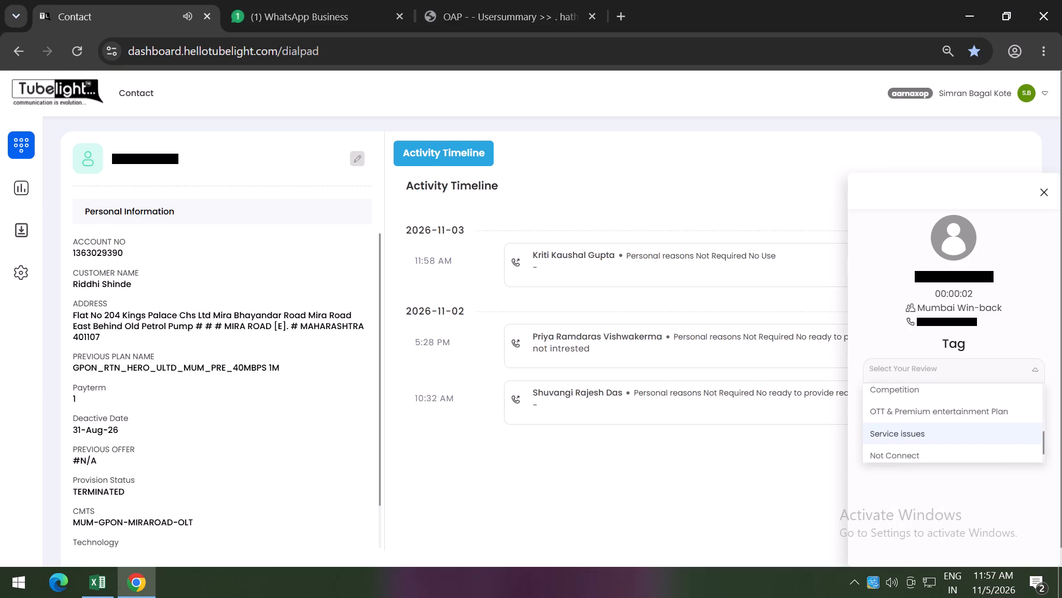
{"action": "scroll", "coordinate": [919, 432], "scroll_direction": "down", "scroll_amount": 1}
{"action": "scroll", "coordinate": [913, 443], "scroll_direction": "up", "scroll_amount": 1}
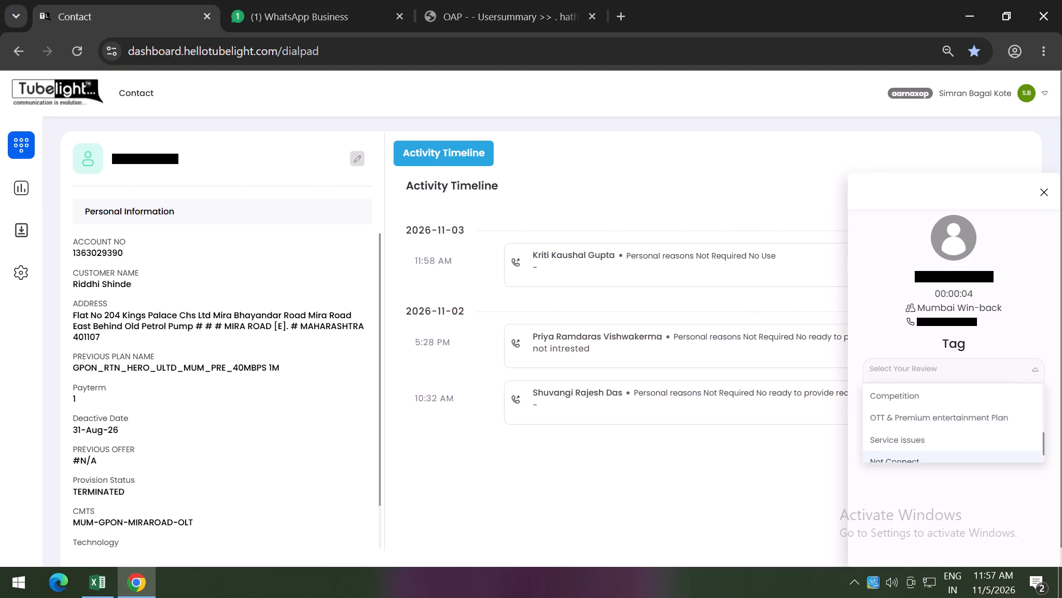
{"action": "scroll", "coordinate": [914, 433], "scroll_direction": "up", "scroll_amount": 1}
{"action": "left_click", "coordinate": [909, 429]}
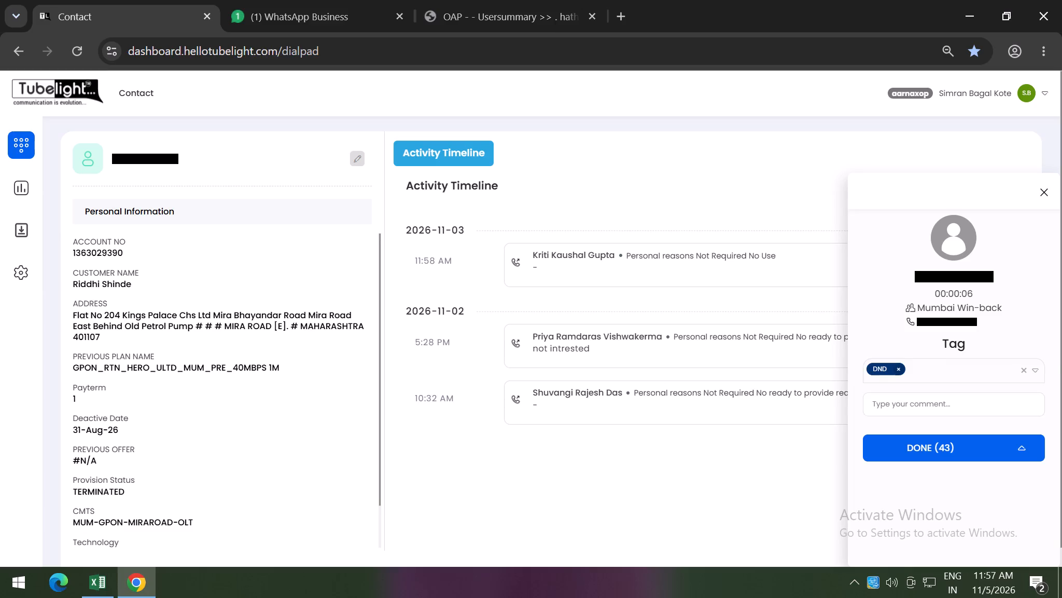
{"action": "left_click", "coordinate": [952, 372]}
{"action": "left_click", "coordinate": [909, 397]}
{"action": "left_click", "coordinate": [959, 362]}
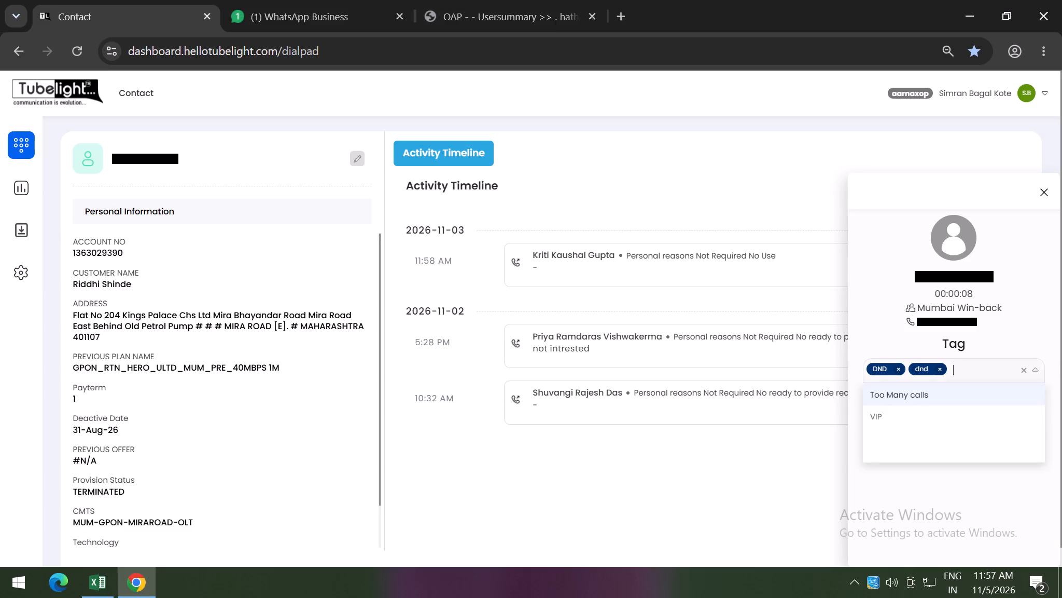
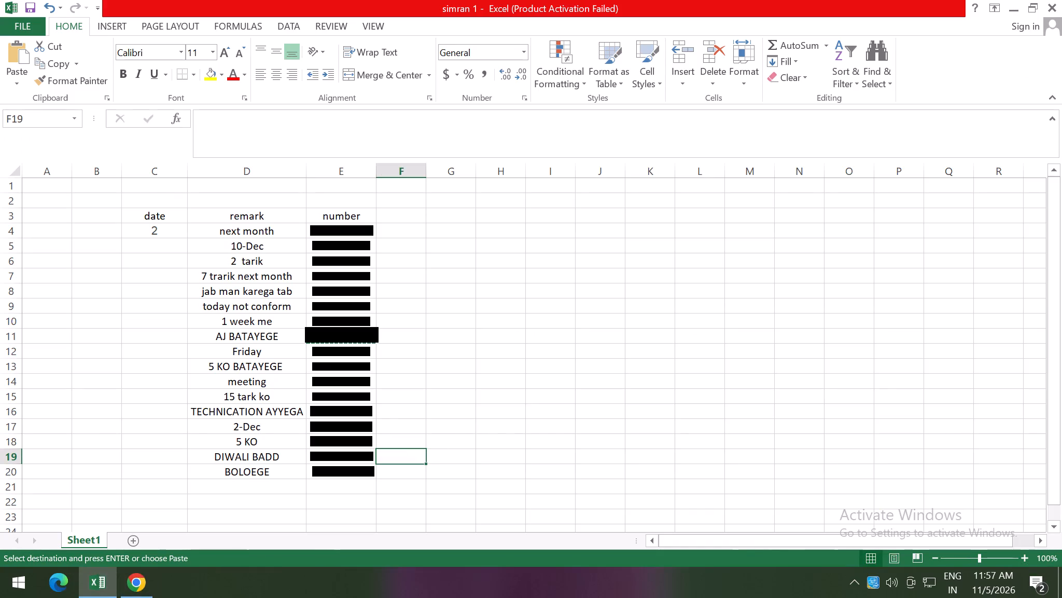
Select the date, remark and number columns from C3 to E19 in the Excel follow-up sheet.
{"action": "left_click_drag", "start_coordinate": [156, 215], "coordinate": [356, 457]}
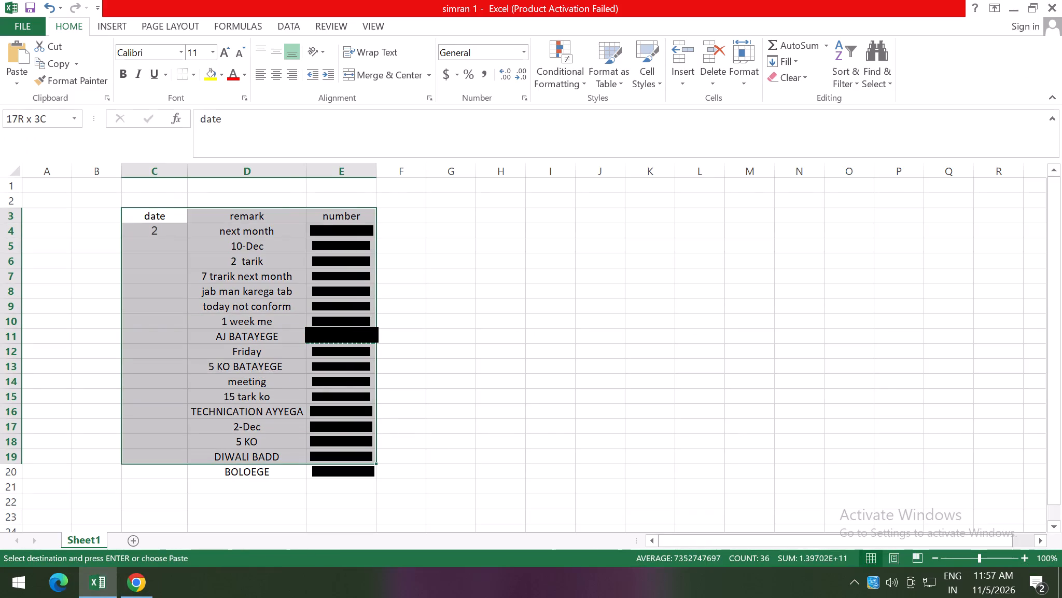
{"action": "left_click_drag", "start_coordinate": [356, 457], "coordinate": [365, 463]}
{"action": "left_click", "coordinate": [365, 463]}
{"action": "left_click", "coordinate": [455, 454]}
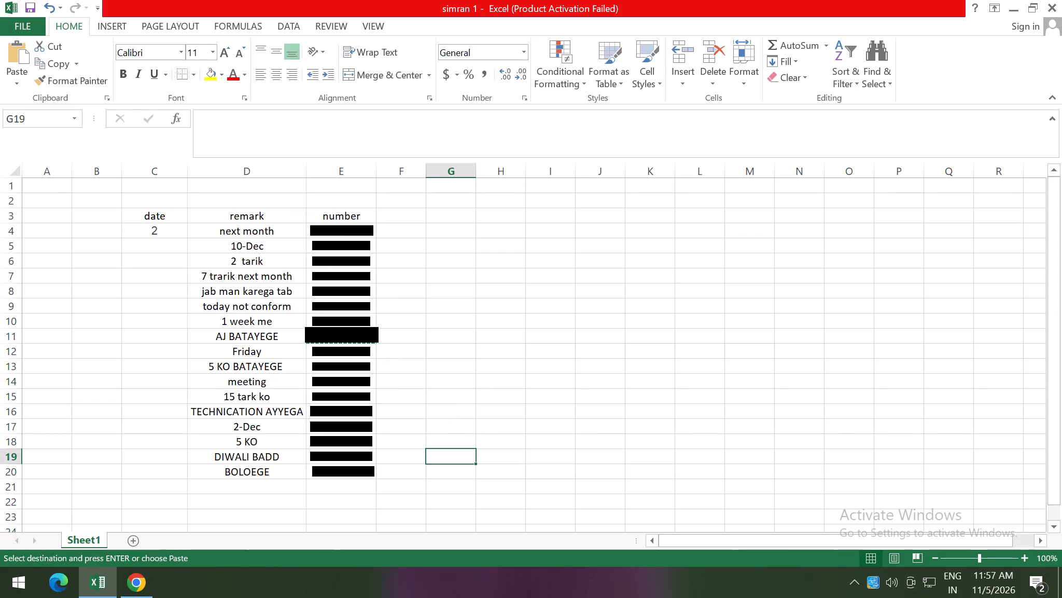
Switch to the Tubelight dialpad, tag the Mumbai Win-back call as Personal reasons, Not Required and No Use, and submit the disposition.
{"action": "left_click", "coordinate": [129, 582]}
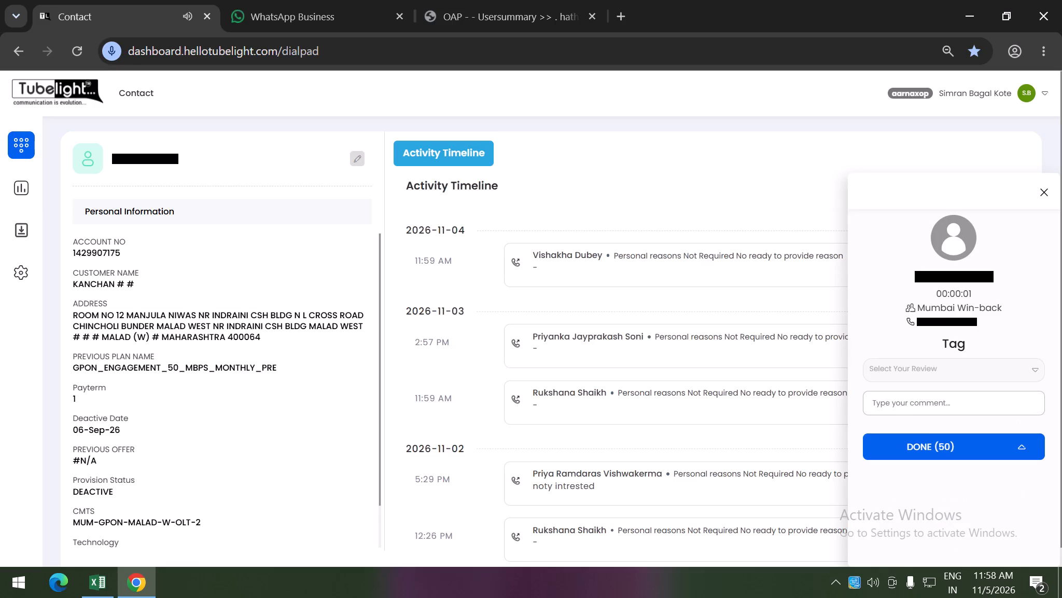
{"action": "left_click", "coordinate": [940, 372]}
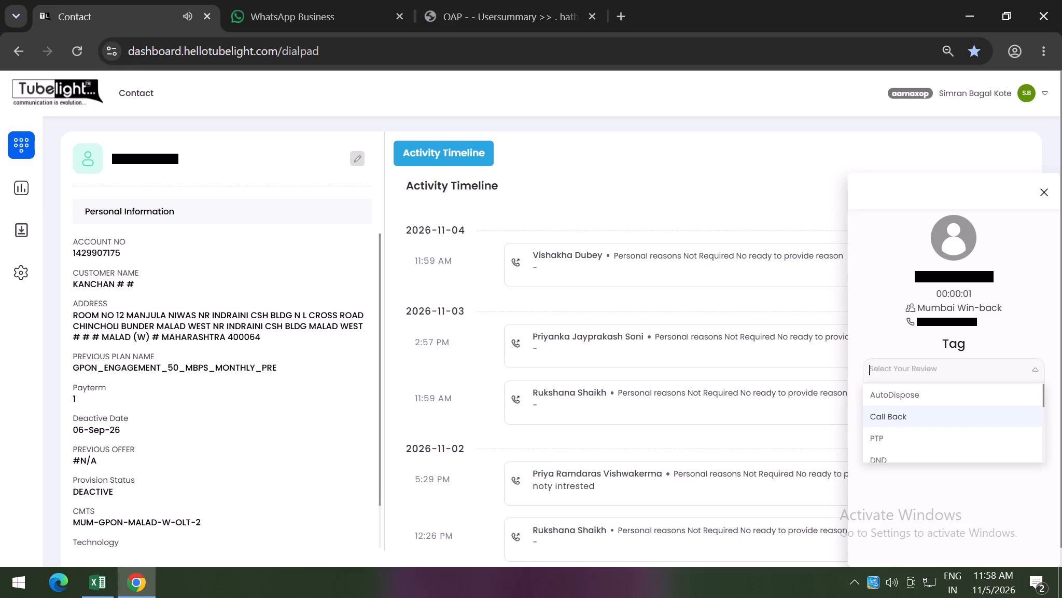
{"action": "scroll", "coordinate": [939, 411], "scroll_direction": "down", "scroll_amount": 1}
{"action": "left_click", "coordinate": [937, 414]}
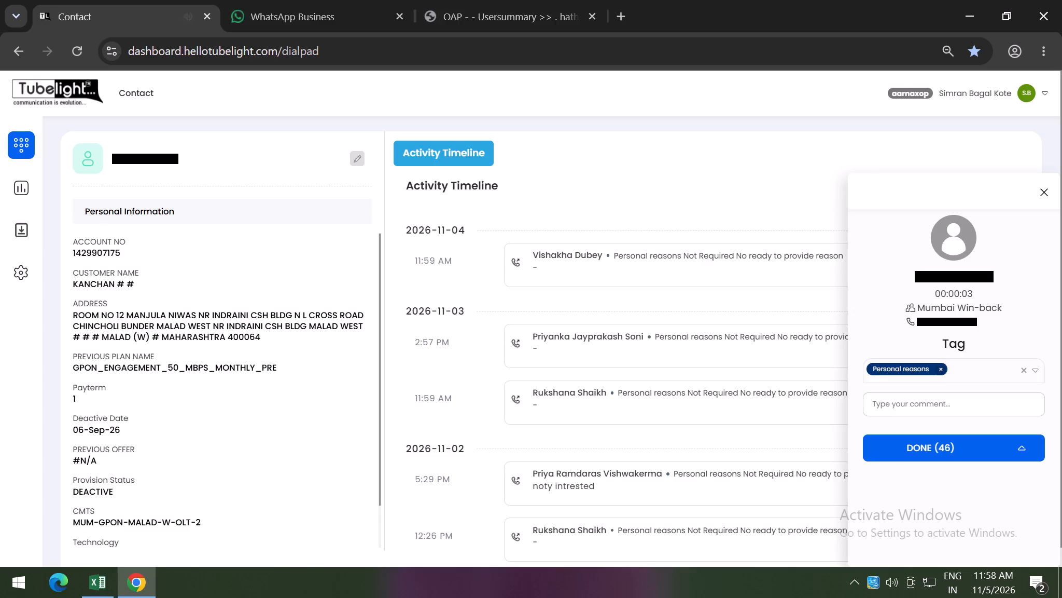
{"action": "left_click", "coordinate": [965, 367]}
{"action": "left_click", "coordinate": [913, 439]}
{"action": "left_click_drag", "start_coordinate": [962, 386], "coordinate": [961, 390]}
{"action": "left_click", "coordinate": [896, 417]}
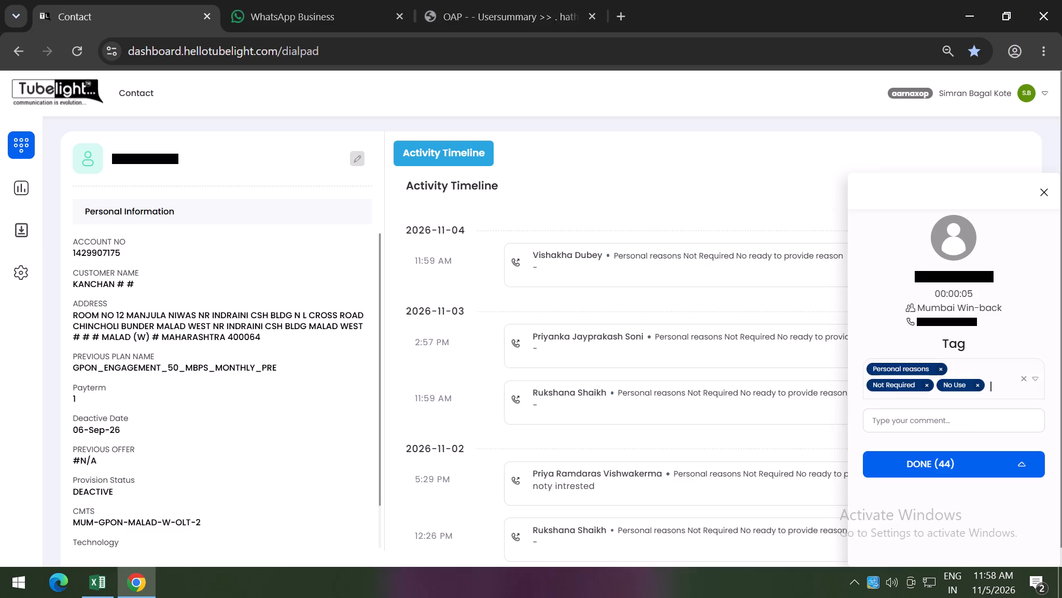
{"action": "left_click", "coordinate": [900, 468]}
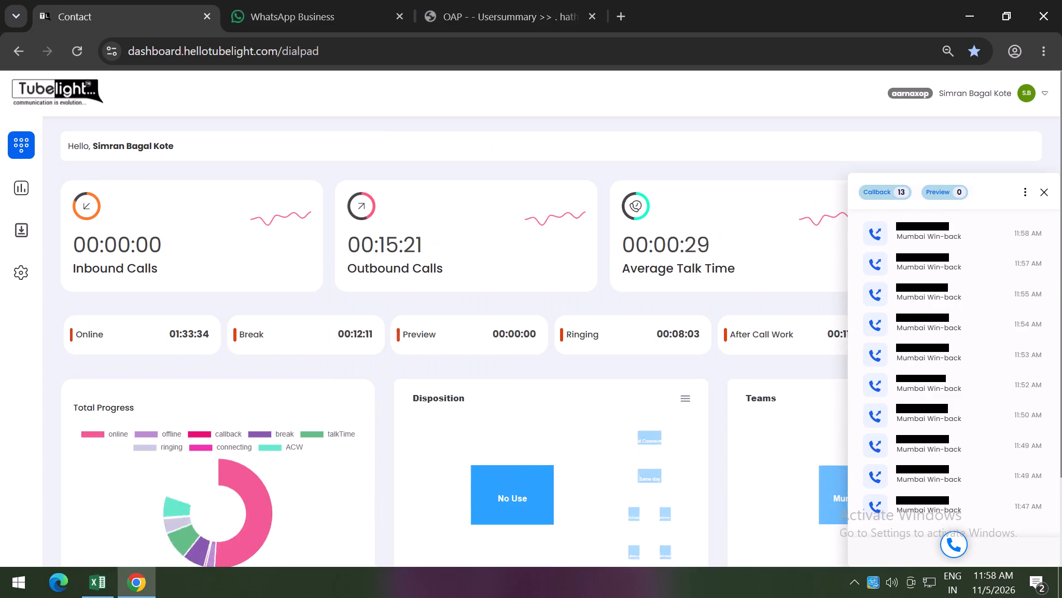
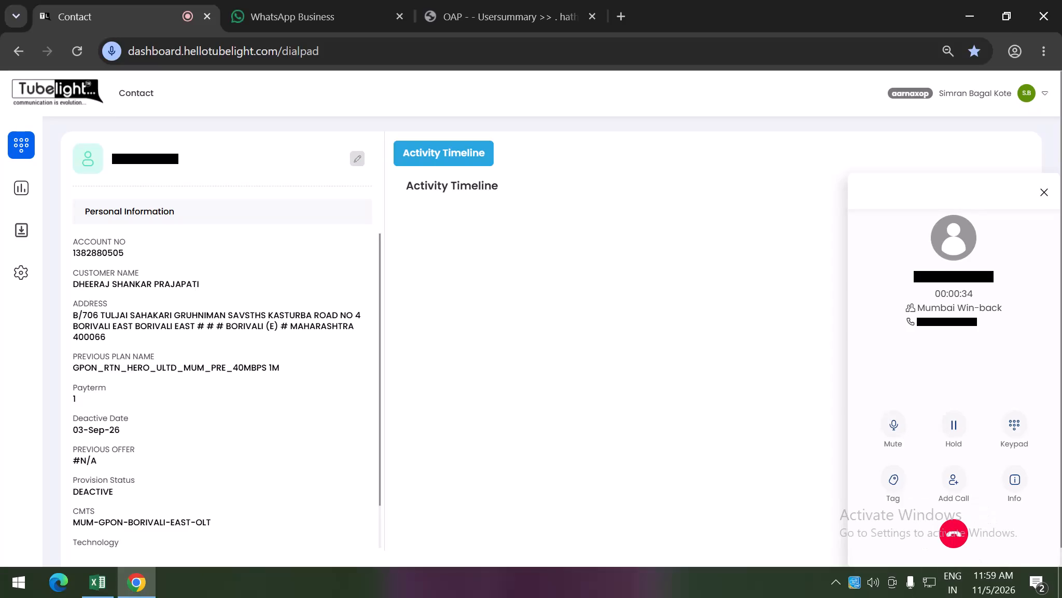
Copy the customer's phone number from the Mumbai Win-back call details.
{"action": "left_click_drag", "start_coordinate": [999, 277], "coordinate": [862, 280]}
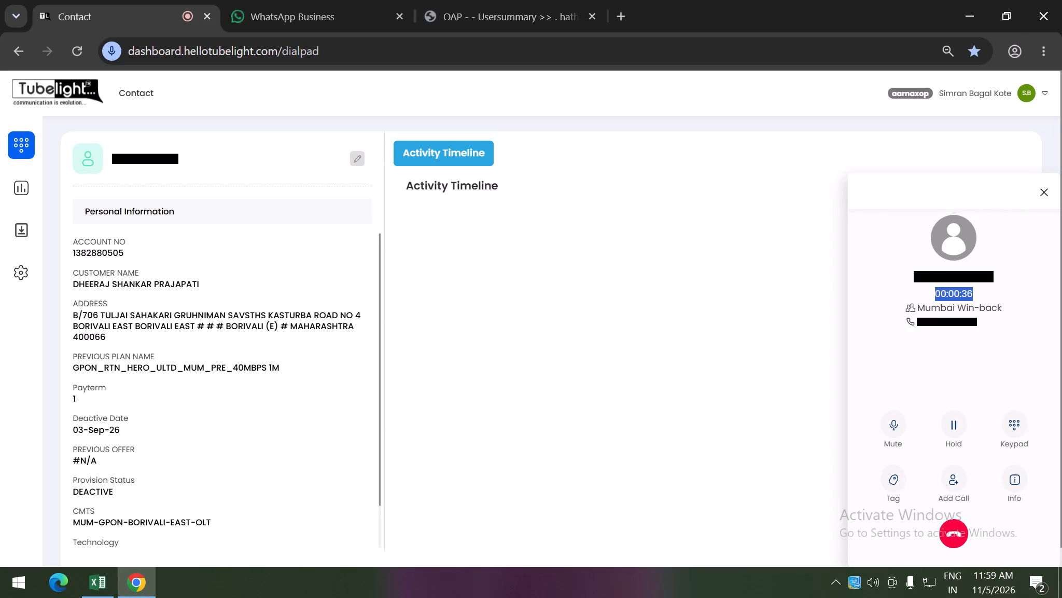
{"action": "left_click", "coordinate": [909, 269]}
{"action": "left_click_drag", "start_coordinate": [909, 270], "coordinate": [1042, 280]}
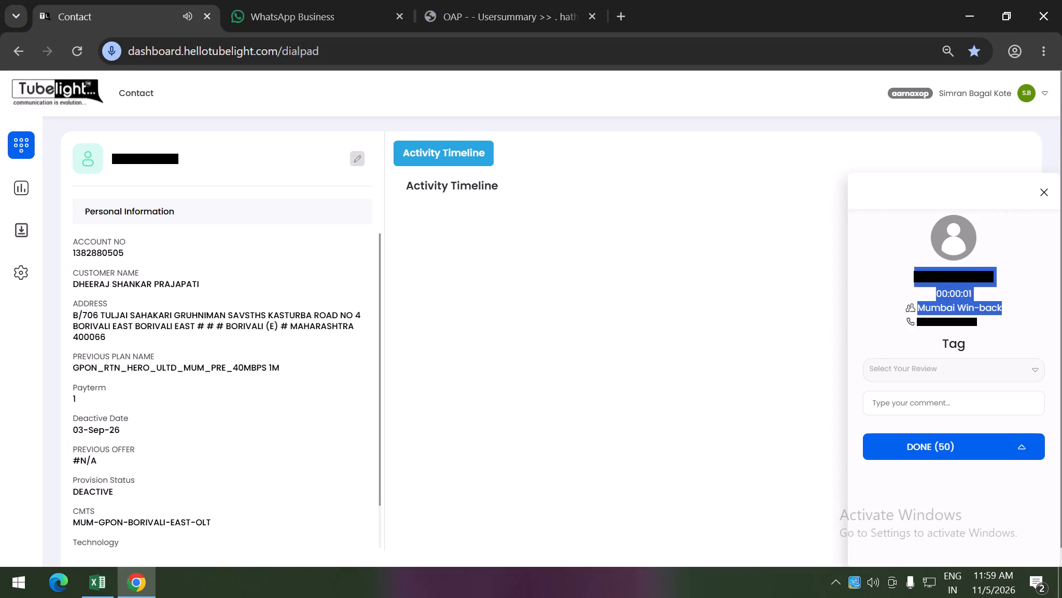
{"action": "left_click", "coordinate": [1039, 277]}
{"action": "left_click_drag", "start_coordinate": [1009, 274], "coordinate": [920, 269]}
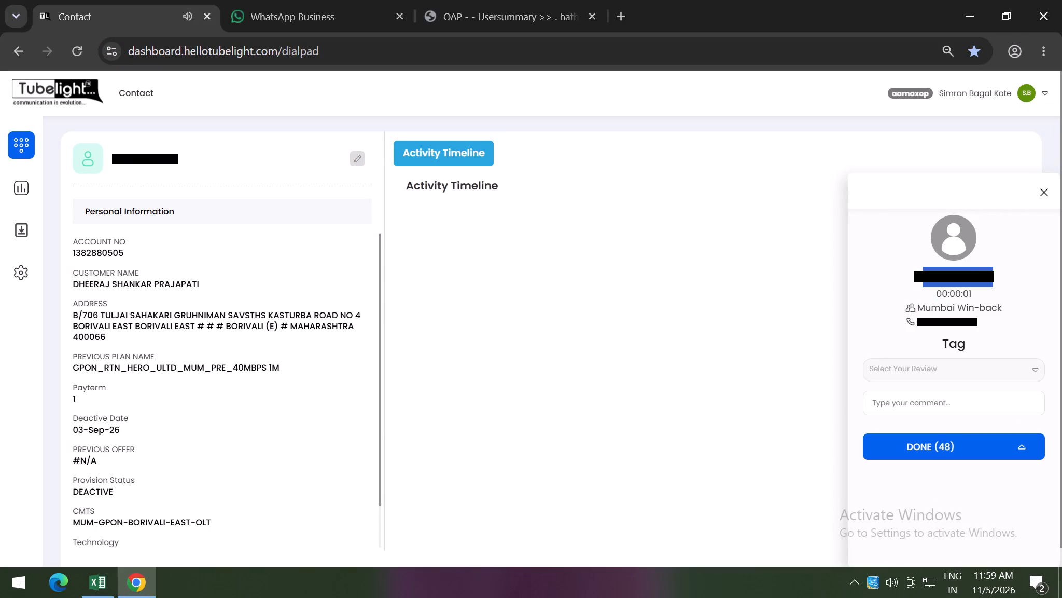
{"action": "left_click", "coordinate": [893, 267]}
{"action": "left_click_drag", "start_coordinate": [910, 274], "coordinate": [933, 270]}
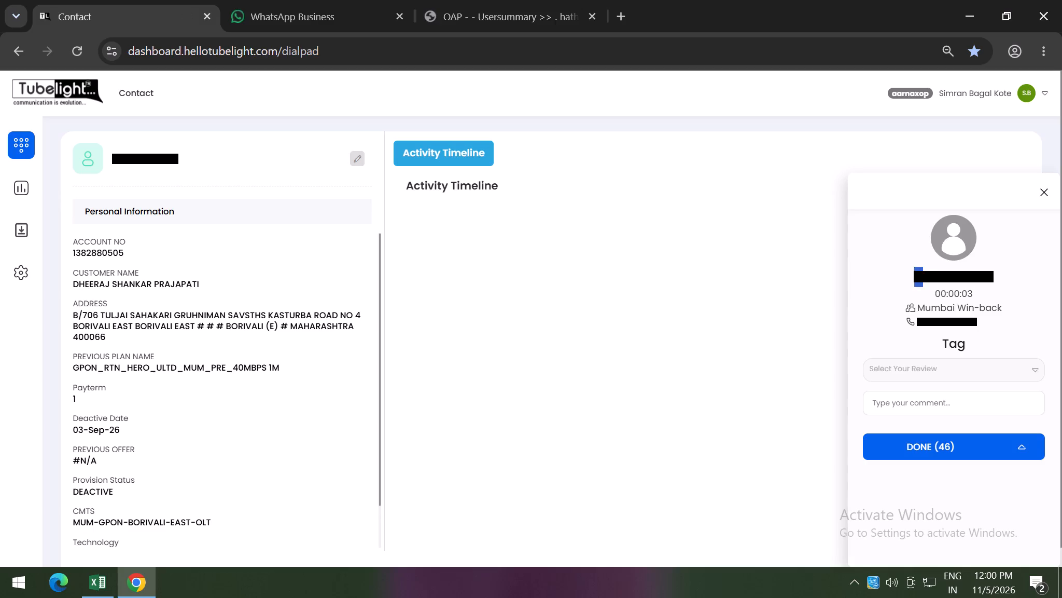
{"action": "left_click_drag", "start_coordinate": [933, 270], "coordinate": [1016, 277]}
{"action": "right_click", "coordinate": [1016, 277]}
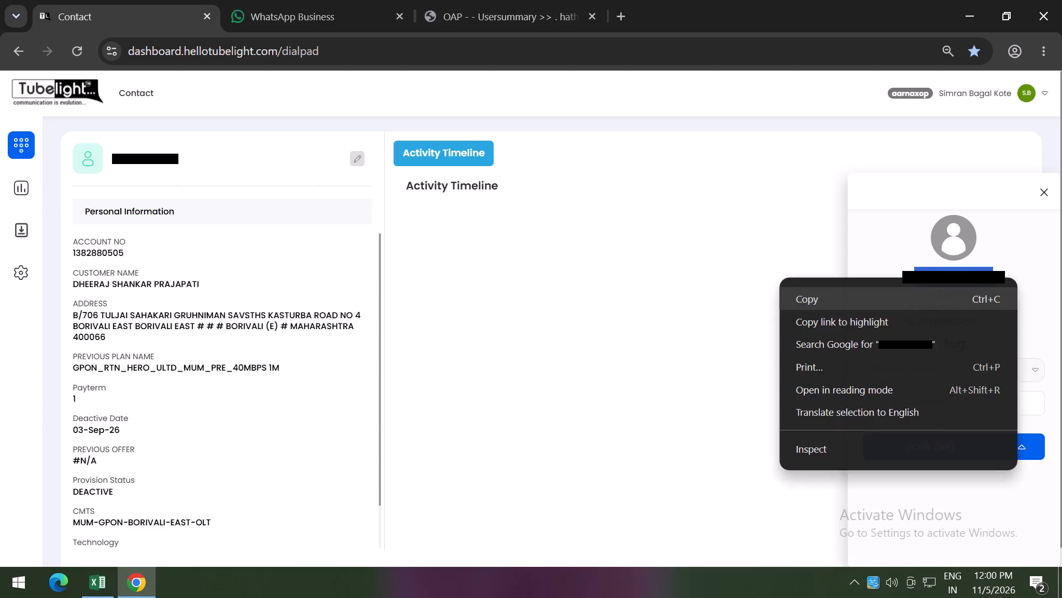
{"action": "left_click", "coordinate": [844, 296]}
Tag the ended call as PTP, ptp and 2 days, and submit the disposition.
{"action": "left_click", "coordinate": [929, 360]}
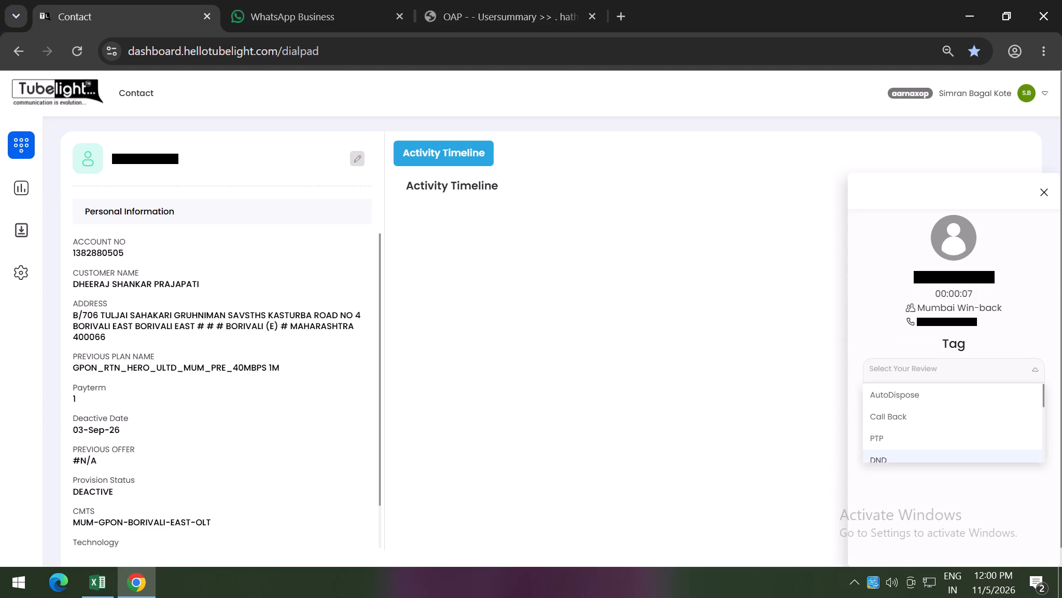
{"action": "left_click", "coordinate": [909, 437]}
{"action": "left_click", "coordinate": [959, 353]}
{"action": "left_click", "coordinate": [948, 365]}
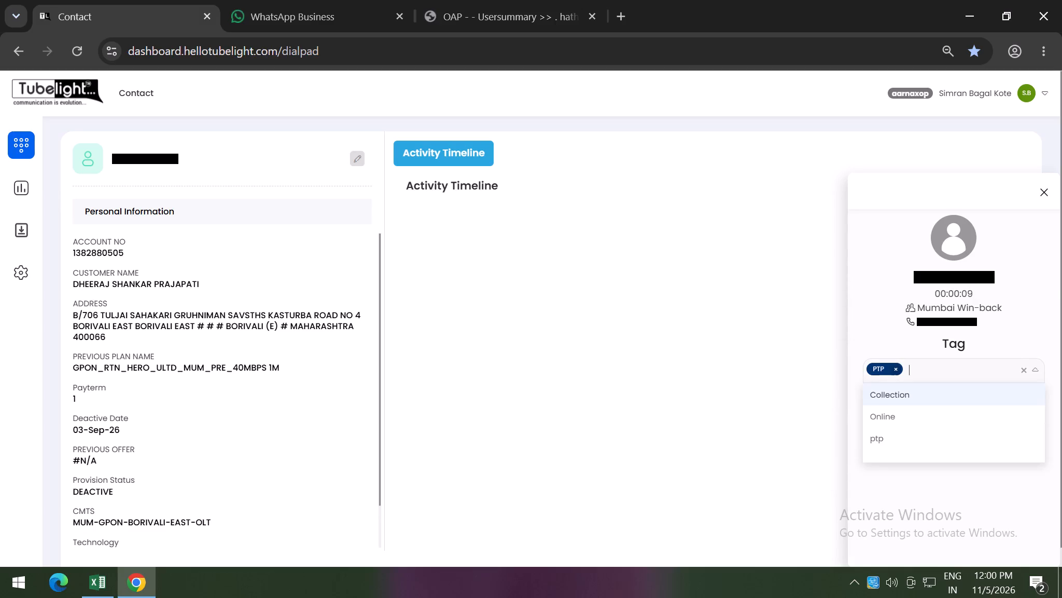
{"action": "left_click", "coordinate": [904, 434]}
{"action": "left_click", "coordinate": [954, 371]}
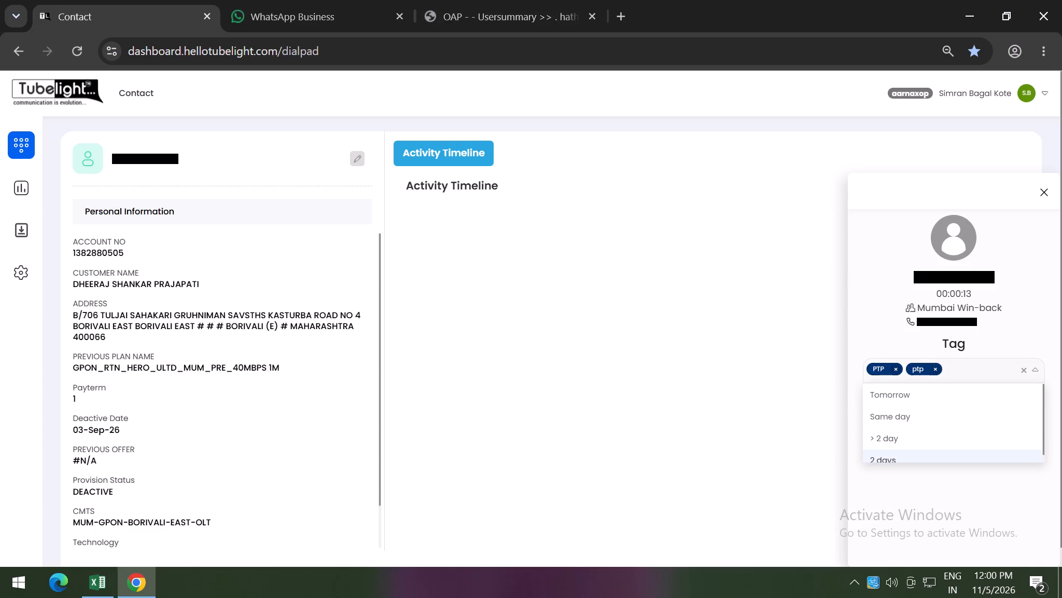
{"action": "left_click", "coordinate": [906, 461]}
{"action": "left_click", "coordinate": [932, 449]}
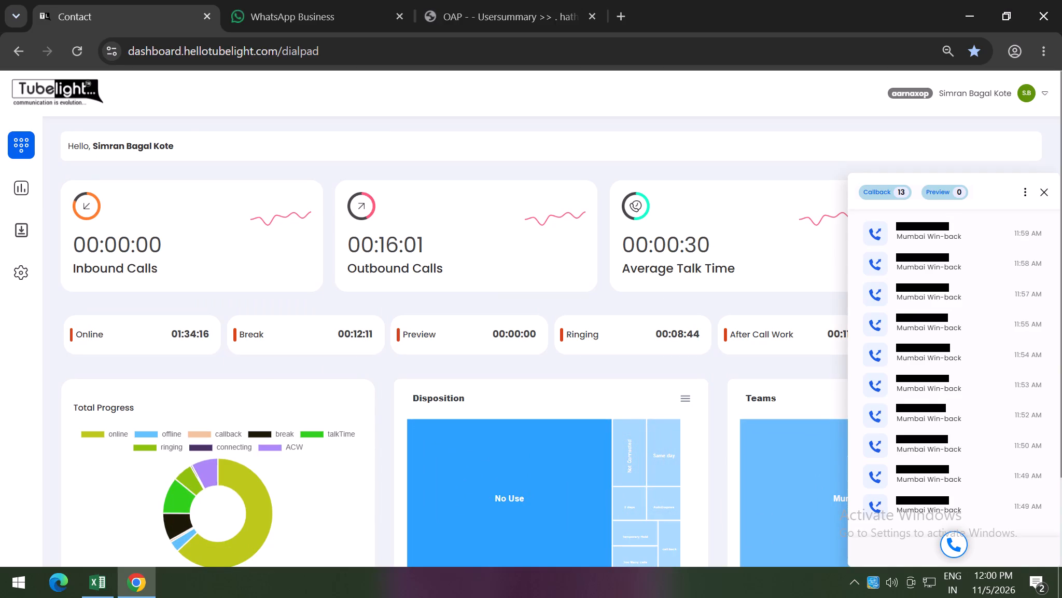
Switch to the simran 1 workbook in Excel and paste the copied phone number into cell E21.
{"action": "left_click", "coordinate": [99, 585]}
{"action": "scroll", "coordinate": [380, 351], "scroll_direction": "down", "scroll_amount": 2}
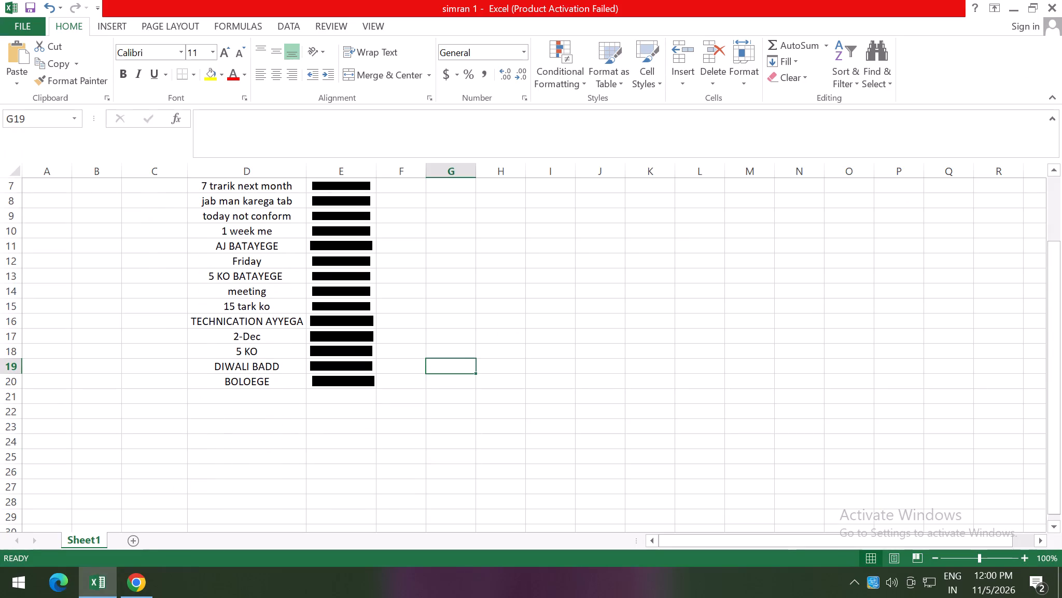
{"action": "left_click", "coordinate": [337, 399]}
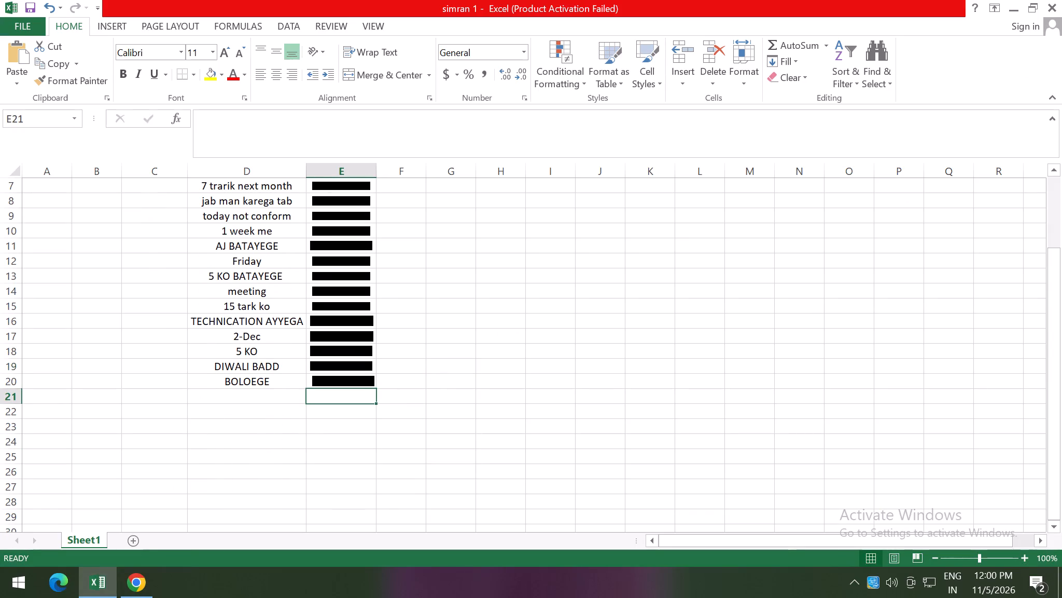
{"action": "key", "text": "ctrl+v"}
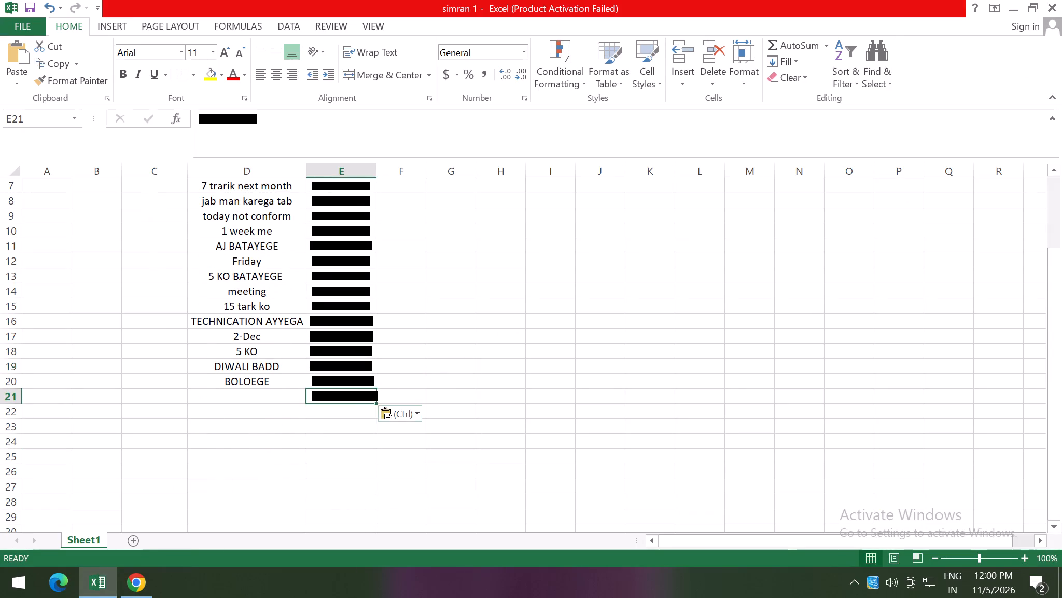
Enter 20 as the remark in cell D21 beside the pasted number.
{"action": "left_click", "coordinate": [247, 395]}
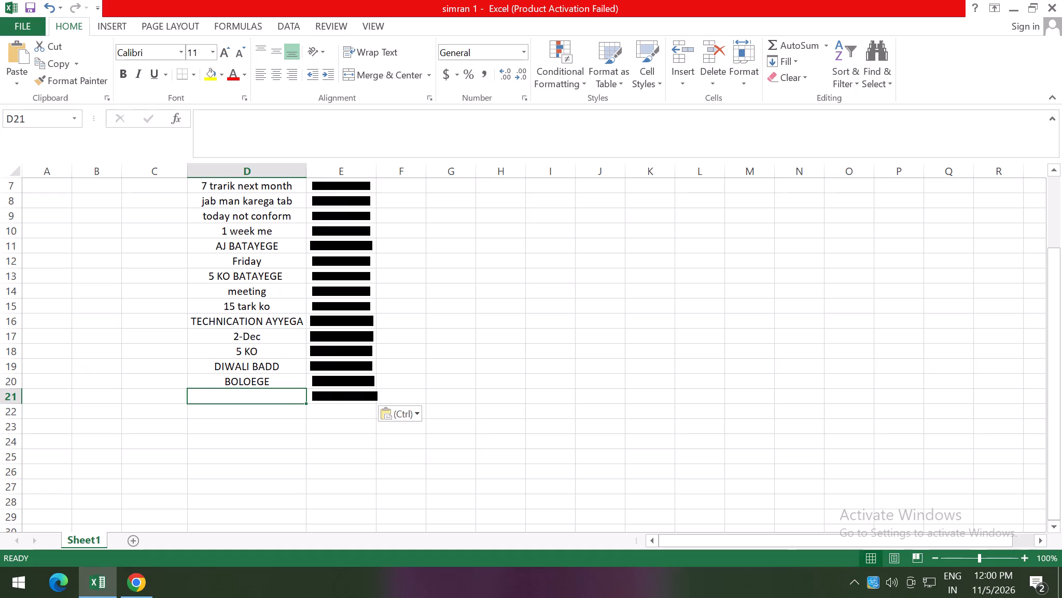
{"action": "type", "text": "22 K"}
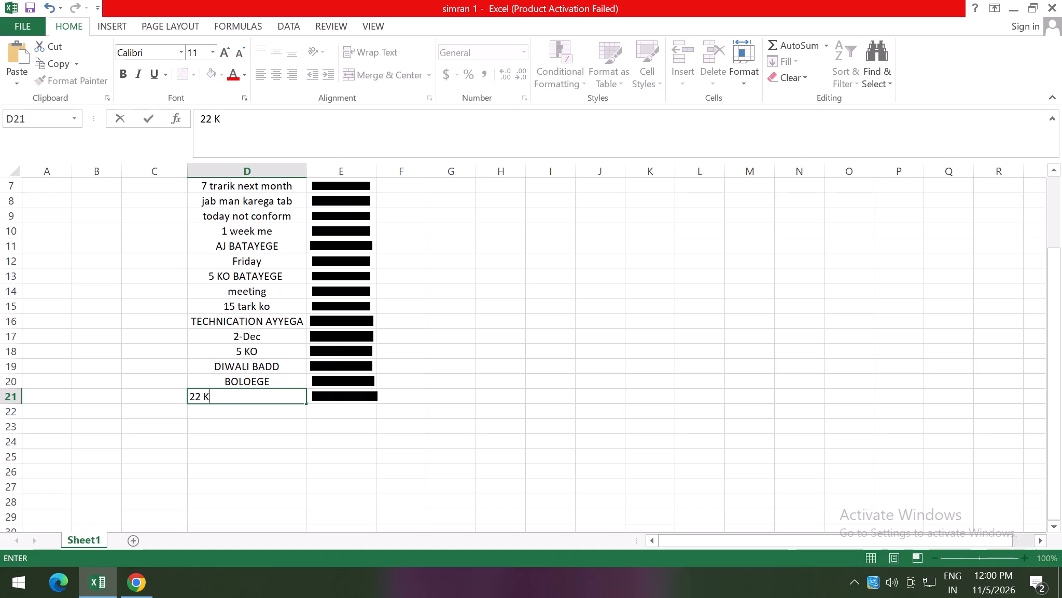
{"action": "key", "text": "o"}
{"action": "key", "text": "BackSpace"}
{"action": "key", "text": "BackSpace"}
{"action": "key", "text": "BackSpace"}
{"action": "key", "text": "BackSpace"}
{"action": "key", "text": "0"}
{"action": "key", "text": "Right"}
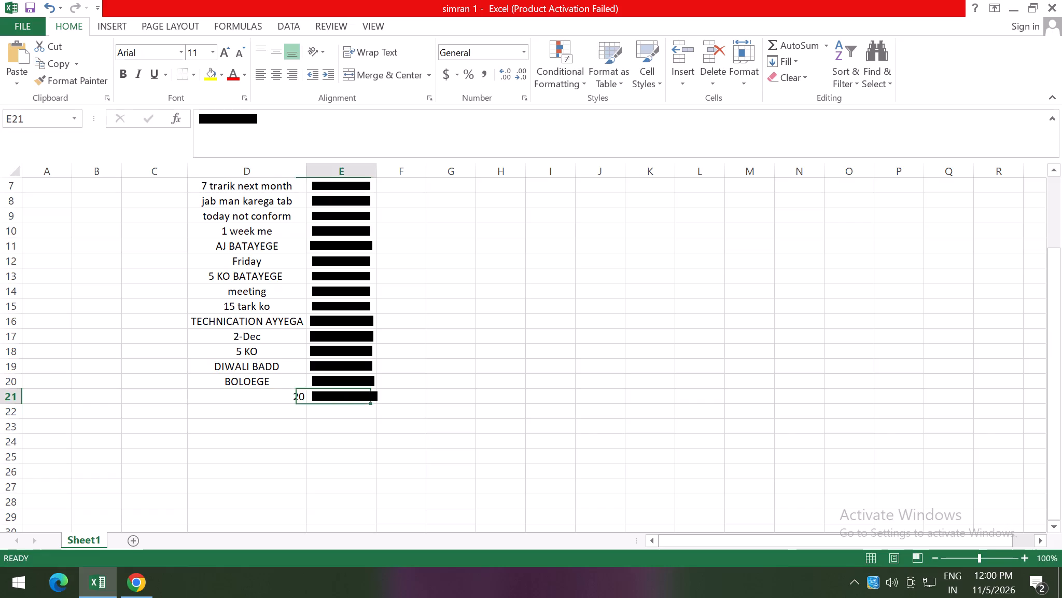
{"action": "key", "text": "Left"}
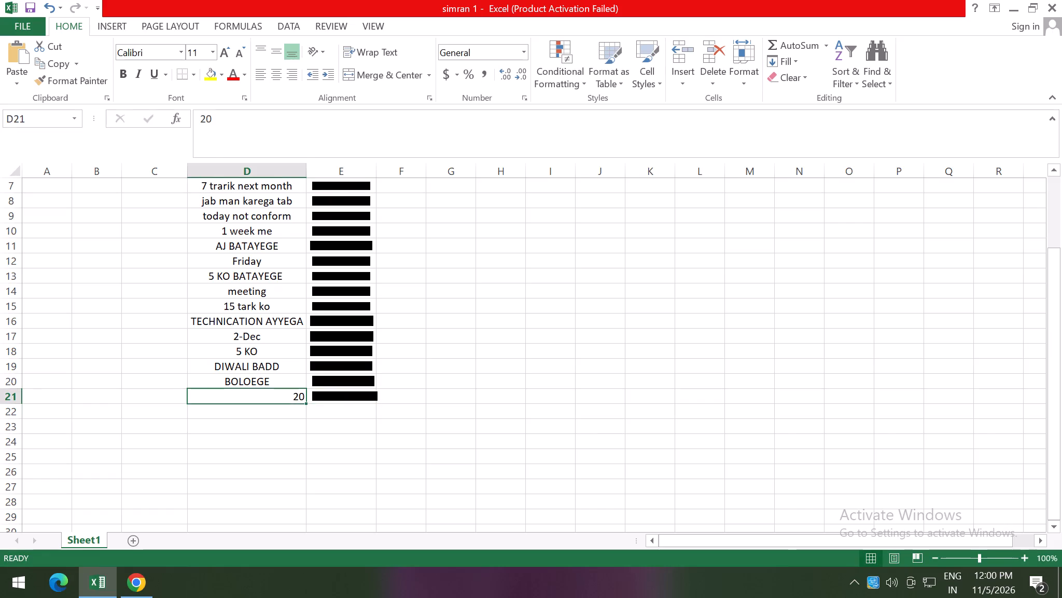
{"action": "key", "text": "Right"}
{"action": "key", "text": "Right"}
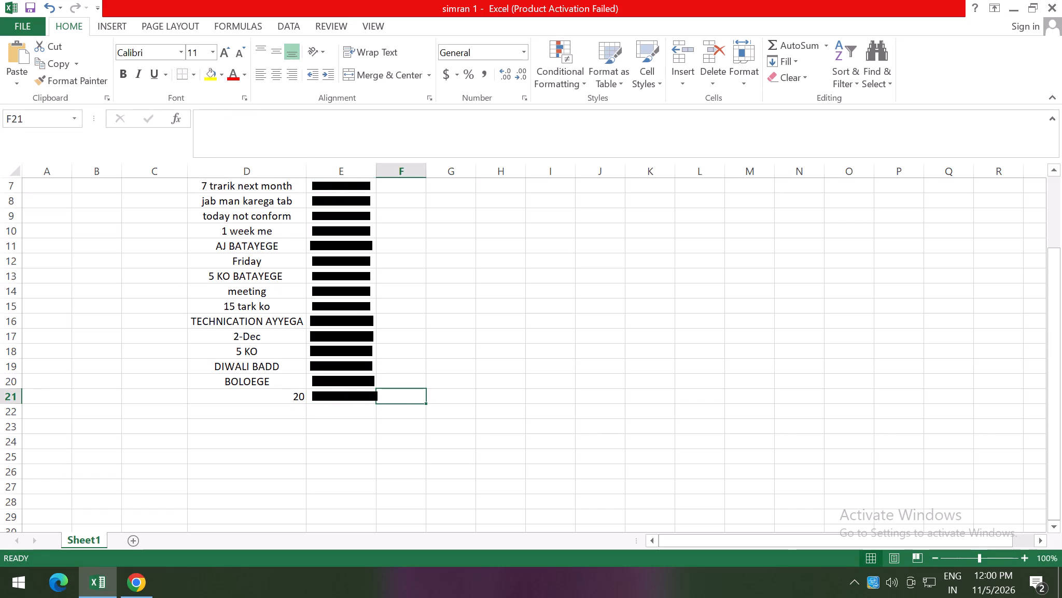
Centre the remark in D21 and the phone number in E21 horizontally.
{"action": "left_click", "coordinate": [246, 393]}
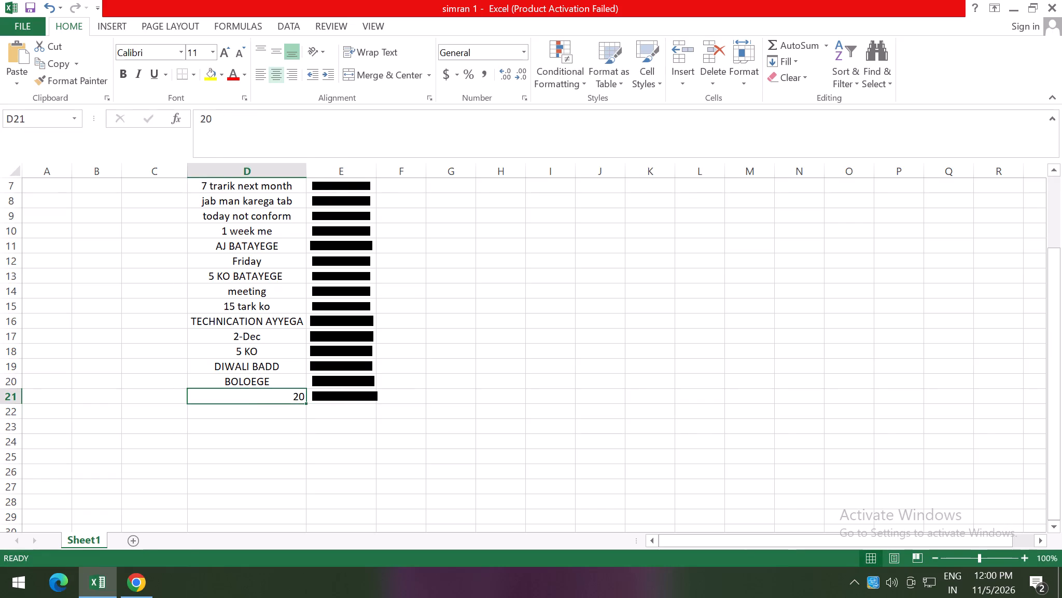
{"action": "left_click", "coordinate": [276, 80]}
{"action": "left_click", "coordinate": [353, 400]}
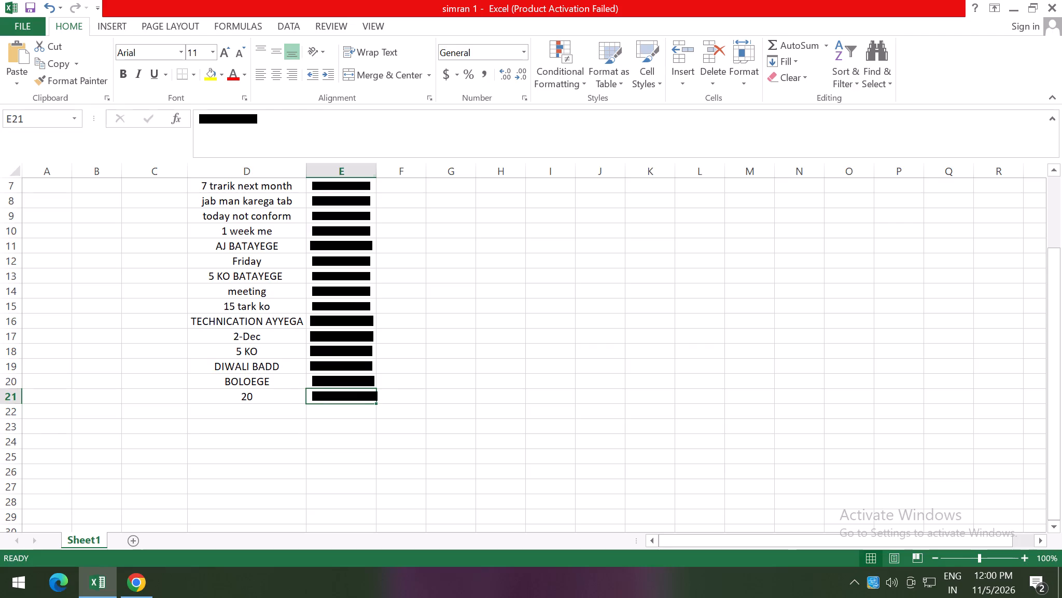
{"action": "left_click", "coordinate": [277, 78]}
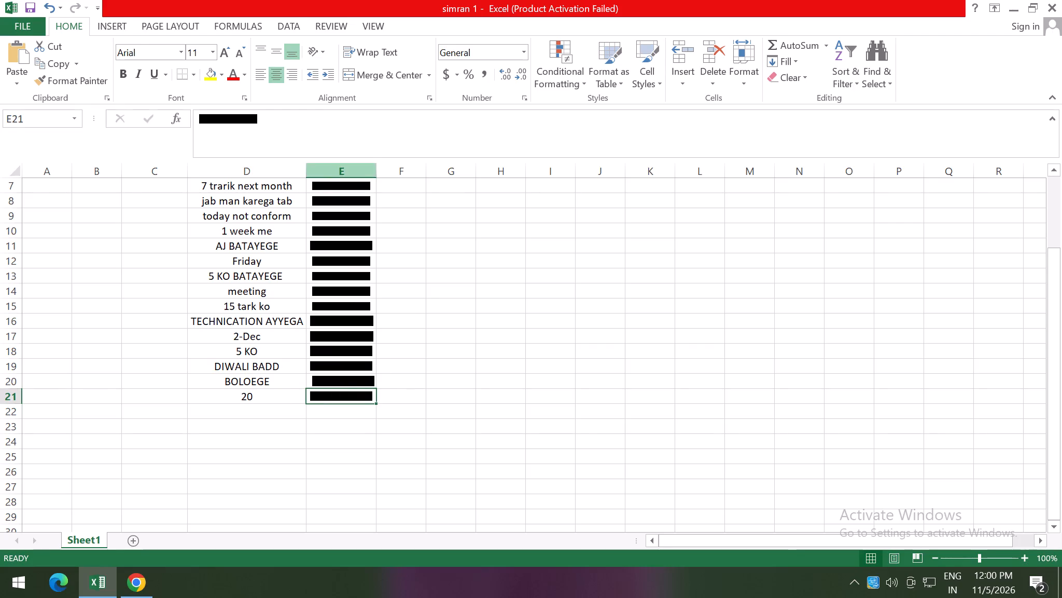
{"action": "left_click", "coordinate": [411, 296]}
Replace the remark in cell D21 with 20 KO.
{"action": "double_click", "coordinate": [278, 401]}
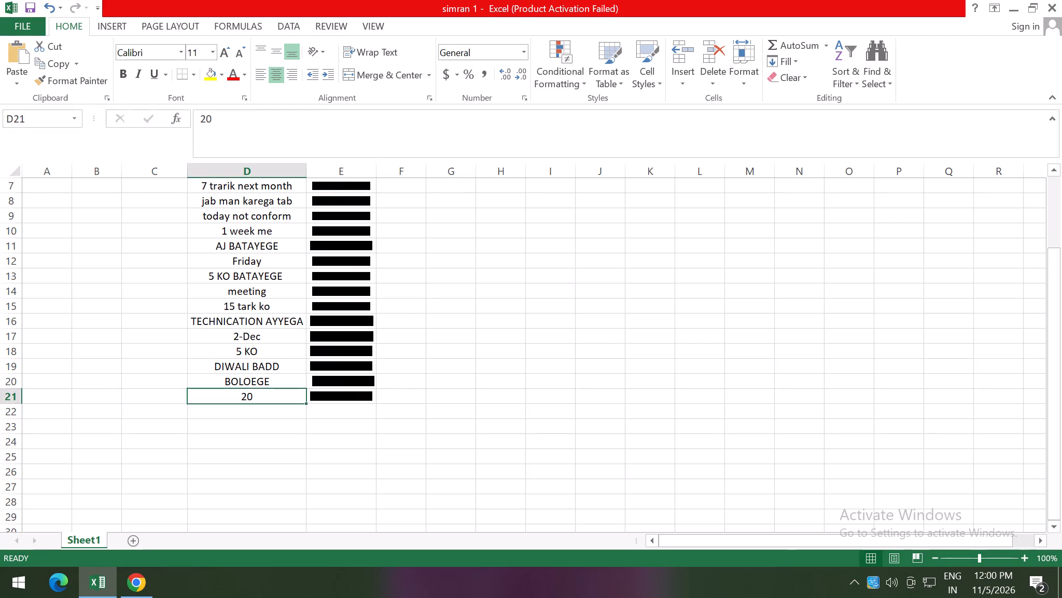
{"action": "triple_click", "coordinate": [278, 396]}
{"action": "triple_click", "coordinate": [278, 396]}
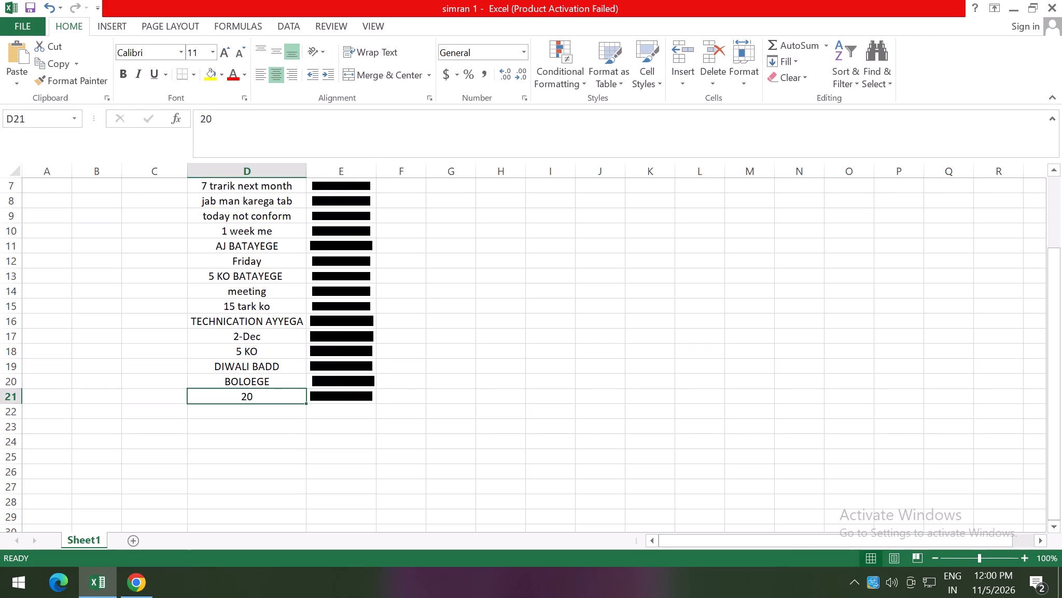
{"action": "left_click", "coordinate": [266, 401]}
{"action": "key", "text": "BackSpace"}
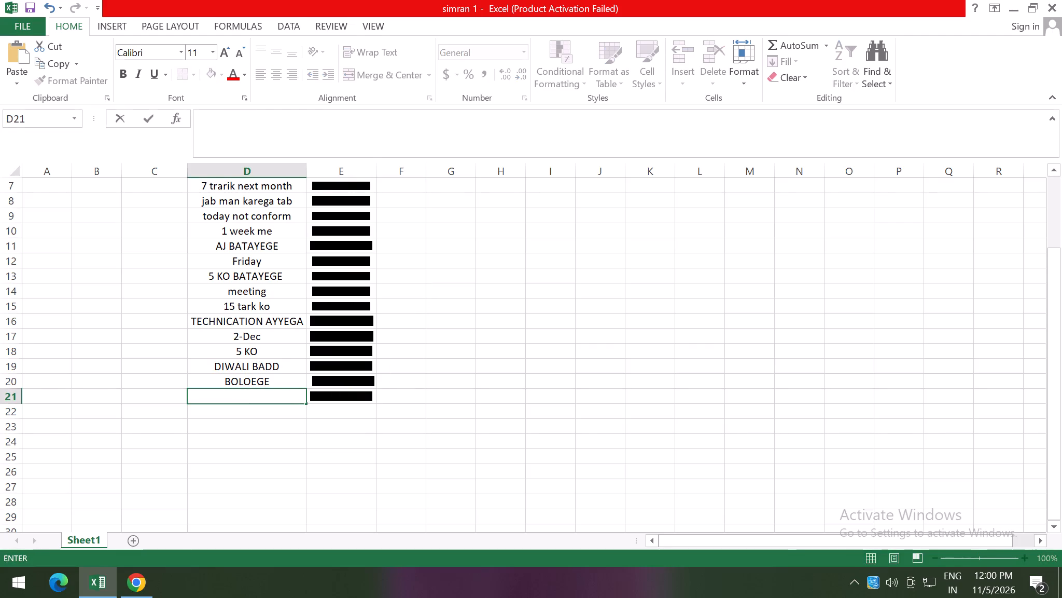
{"action": "type", "text": "20 J"}
{"action": "key", "text": "BackSpace"}
{"action": "type", "text": "KO"}
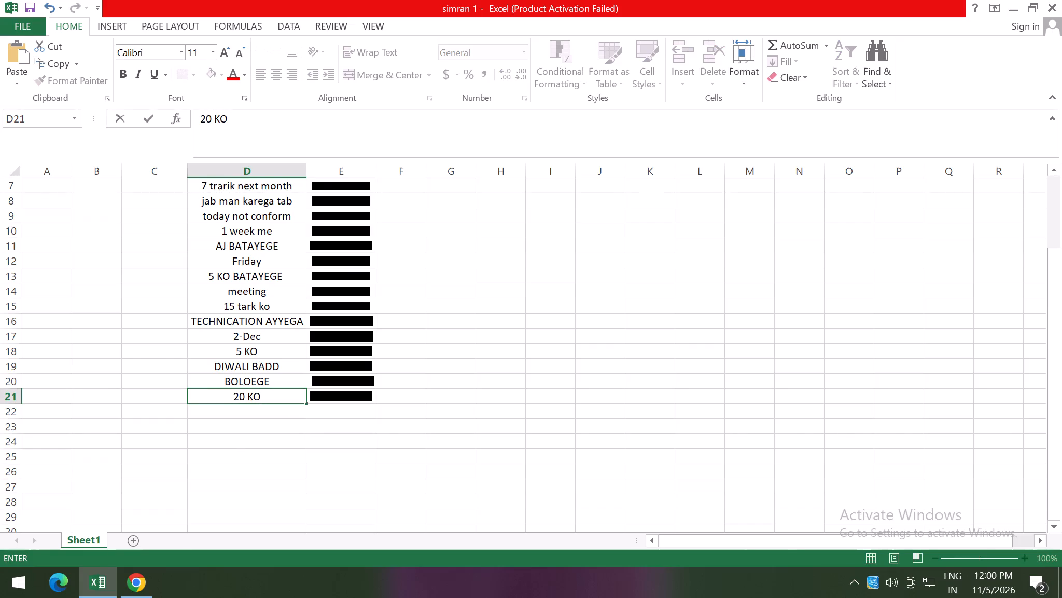
{"action": "left_click", "coordinate": [487, 368]}
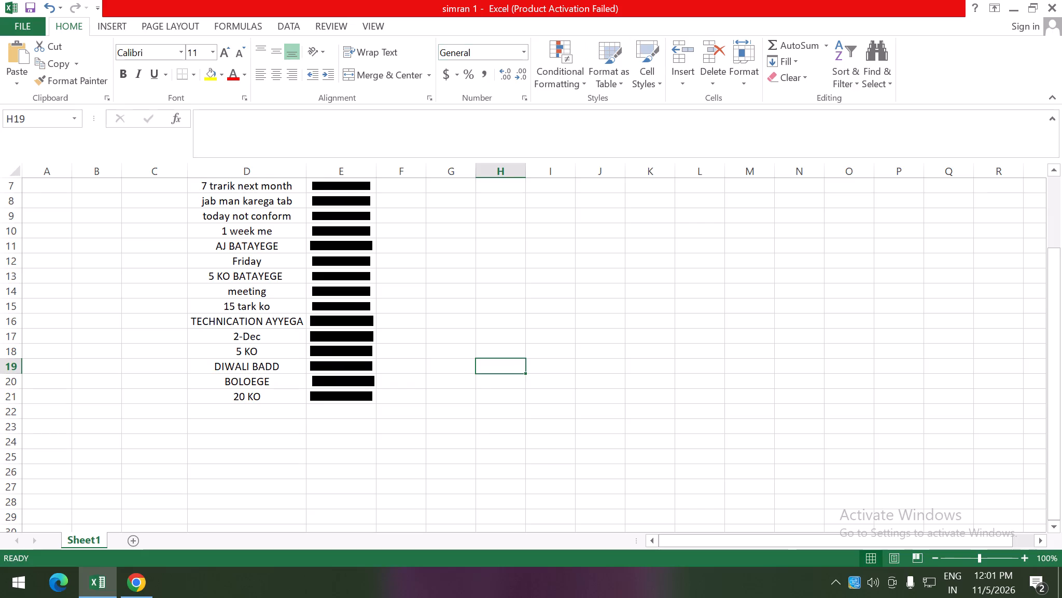
Switch to the Tubelight dialpad in Chrome and end the ongoing Mumbai Win-back call.
{"action": "left_click", "coordinate": [152, 586]}
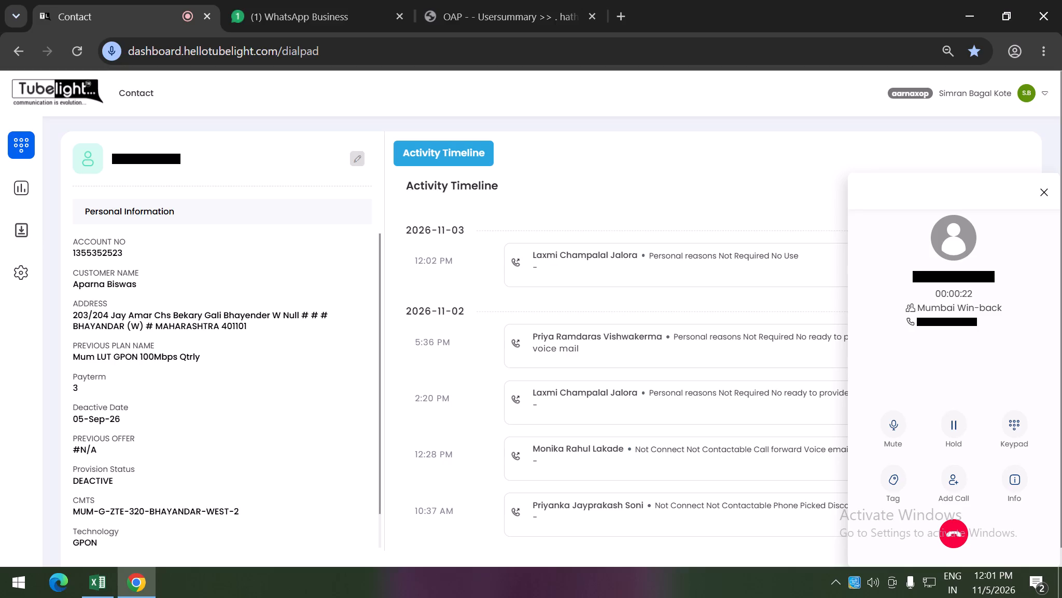
{"action": "left_click", "coordinate": [961, 527]}
{"action": "left_click", "coordinate": [953, 537]}
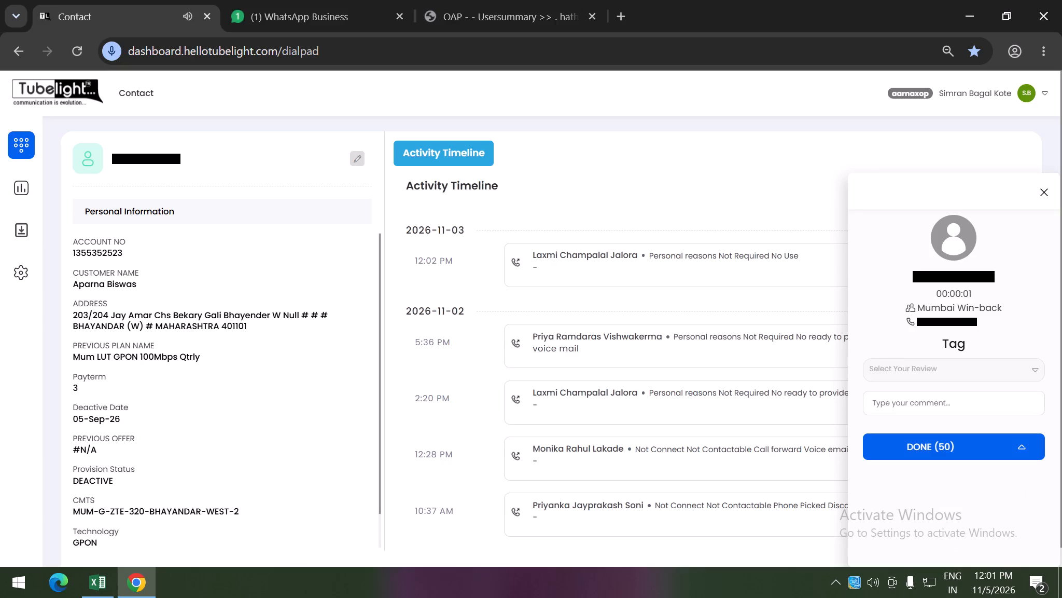
Tag the ended call as Personal reasons, Not Required and No Use, and submit the disposition.
{"action": "left_click", "coordinate": [960, 373]}
{"action": "scroll", "coordinate": [951, 410], "scroll_direction": "down", "scroll_amount": 1}
{"action": "left_click", "coordinate": [942, 415]}
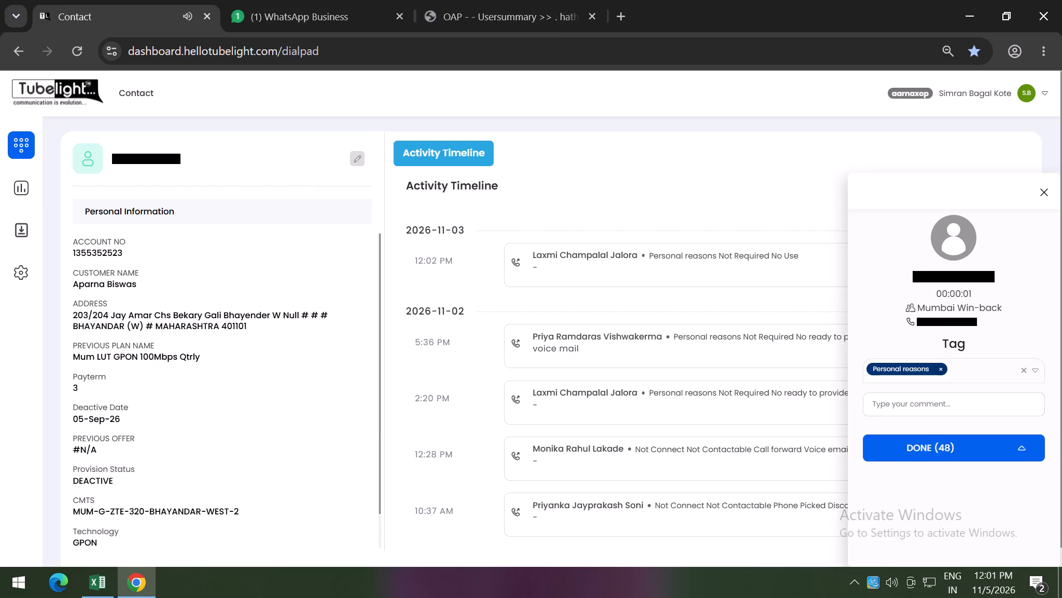
{"action": "left_click", "coordinate": [969, 359]}
{"action": "left_click", "coordinate": [921, 439]}
{"action": "left_click", "coordinate": [965, 390]}
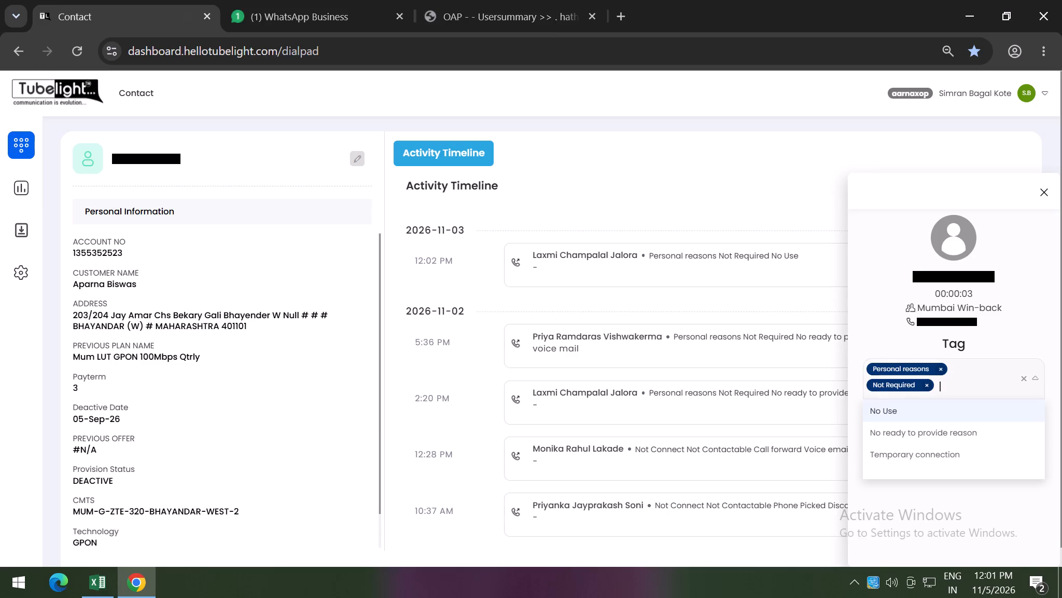
{"action": "left_click", "coordinate": [892, 413]}
{"action": "left_click", "coordinate": [893, 459]}
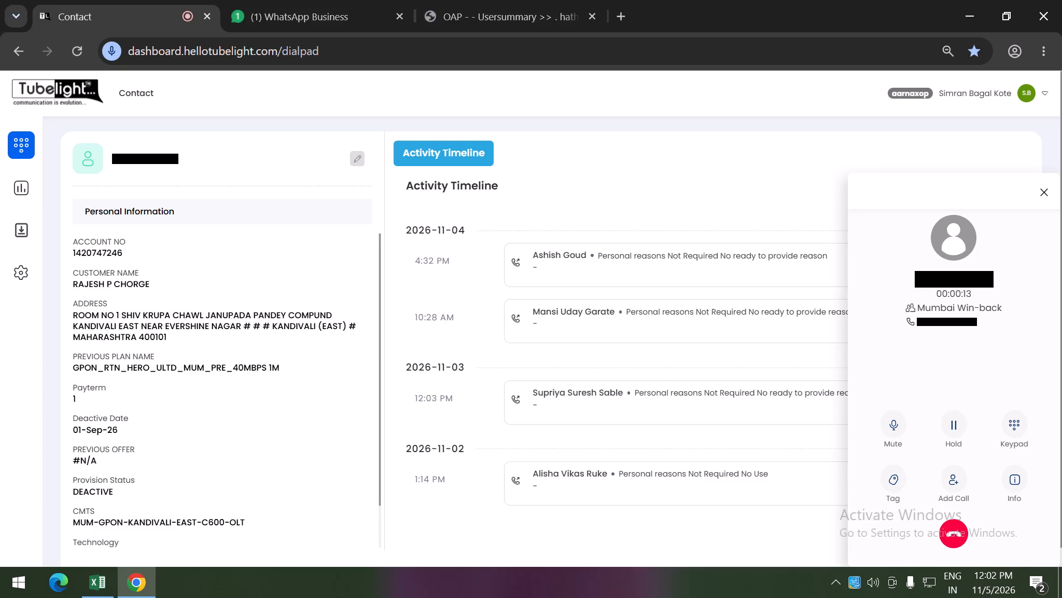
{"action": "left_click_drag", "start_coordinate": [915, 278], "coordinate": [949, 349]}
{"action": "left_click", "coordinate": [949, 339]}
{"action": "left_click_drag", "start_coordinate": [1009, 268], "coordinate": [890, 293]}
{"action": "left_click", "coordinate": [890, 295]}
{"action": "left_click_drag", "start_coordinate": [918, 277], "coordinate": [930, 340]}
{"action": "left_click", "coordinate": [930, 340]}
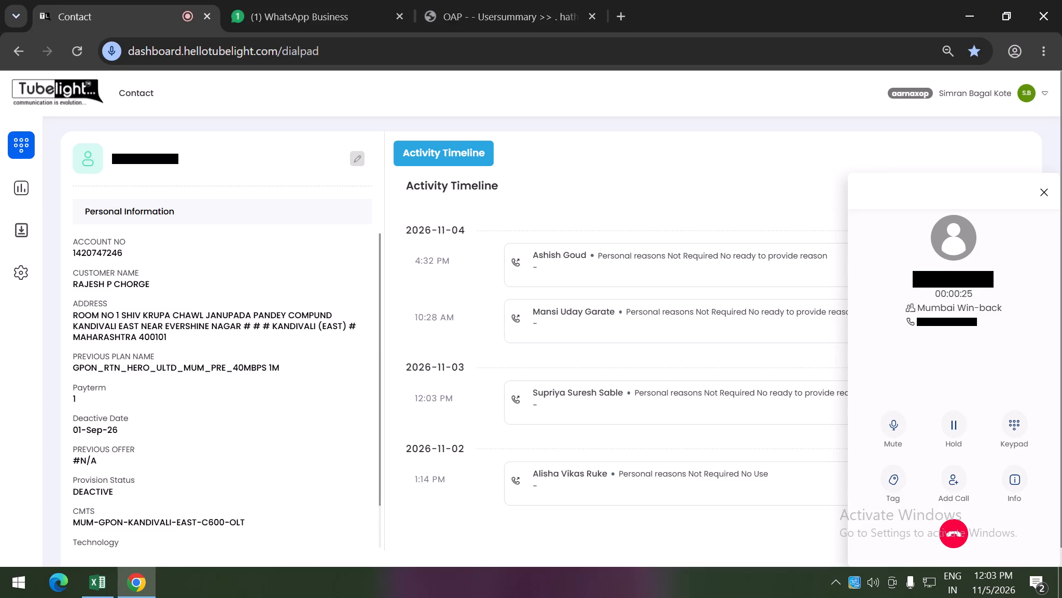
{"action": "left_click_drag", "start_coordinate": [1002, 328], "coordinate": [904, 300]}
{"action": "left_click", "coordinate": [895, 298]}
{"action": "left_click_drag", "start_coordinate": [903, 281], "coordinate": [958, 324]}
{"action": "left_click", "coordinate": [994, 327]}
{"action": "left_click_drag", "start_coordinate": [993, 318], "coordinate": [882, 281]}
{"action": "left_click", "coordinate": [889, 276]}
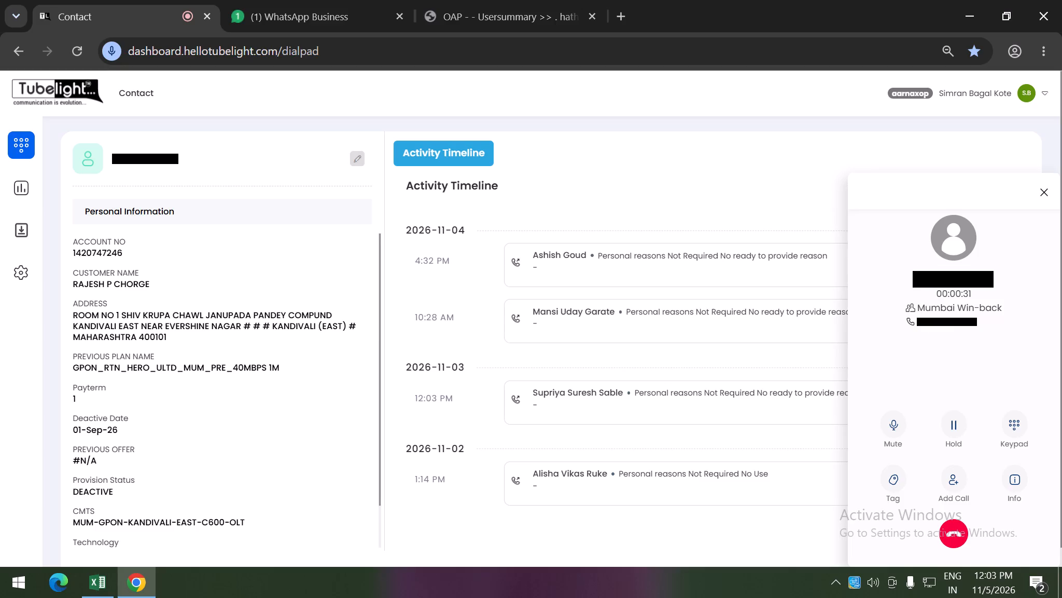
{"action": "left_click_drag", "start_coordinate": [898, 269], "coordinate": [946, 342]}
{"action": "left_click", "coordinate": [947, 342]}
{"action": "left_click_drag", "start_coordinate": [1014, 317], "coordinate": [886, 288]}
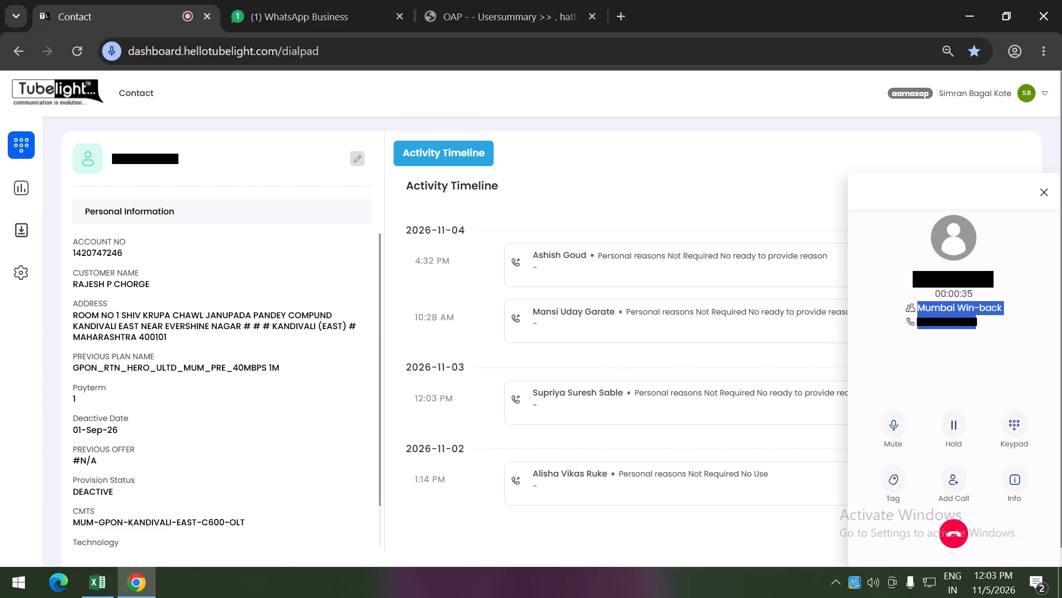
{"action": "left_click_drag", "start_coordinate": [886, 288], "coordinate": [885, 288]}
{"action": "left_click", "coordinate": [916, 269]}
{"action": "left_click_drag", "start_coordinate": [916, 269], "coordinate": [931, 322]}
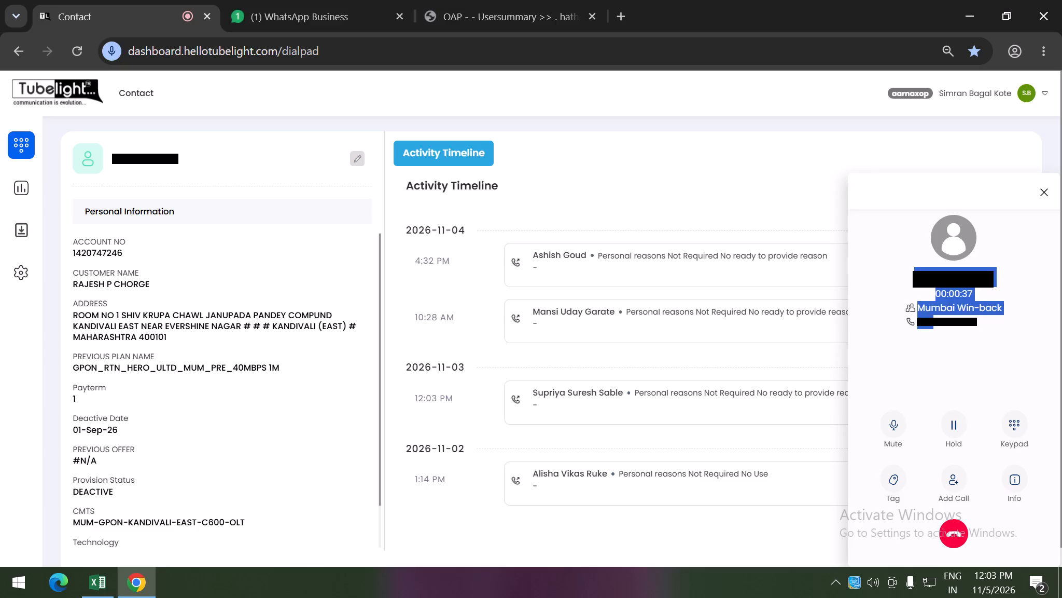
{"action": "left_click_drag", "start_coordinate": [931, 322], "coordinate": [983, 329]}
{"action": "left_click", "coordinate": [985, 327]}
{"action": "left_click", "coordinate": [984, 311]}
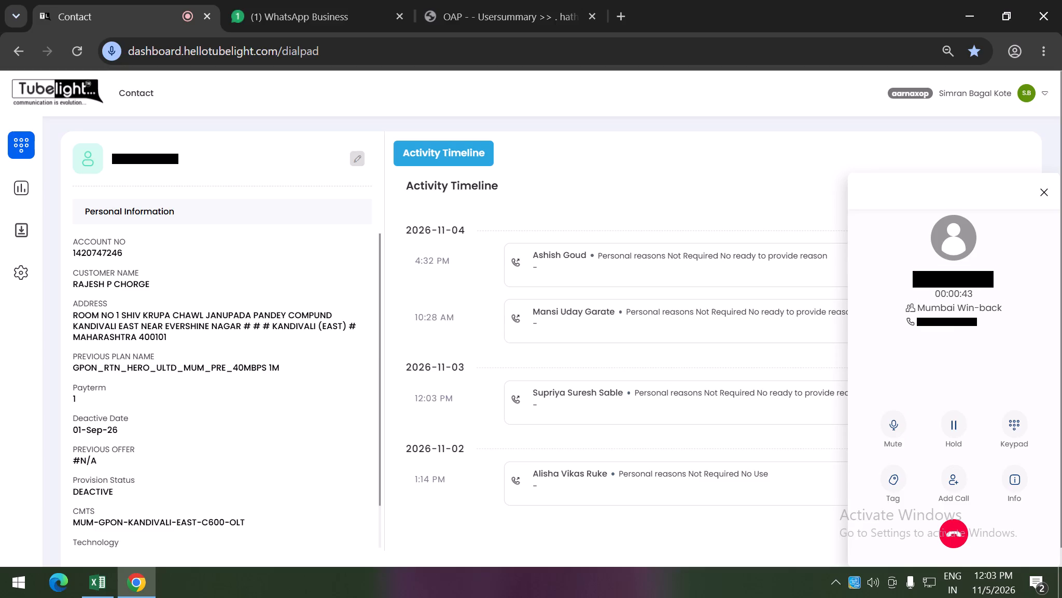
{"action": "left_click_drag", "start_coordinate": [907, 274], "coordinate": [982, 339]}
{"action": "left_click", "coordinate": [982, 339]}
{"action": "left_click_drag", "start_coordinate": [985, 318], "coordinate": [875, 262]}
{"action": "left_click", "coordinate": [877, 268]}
Copy the customer's phone number from the ongoing Mumbai Win-back call.
{"action": "left_click_drag", "start_coordinate": [913, 275], "coordinate": [997, 289]}
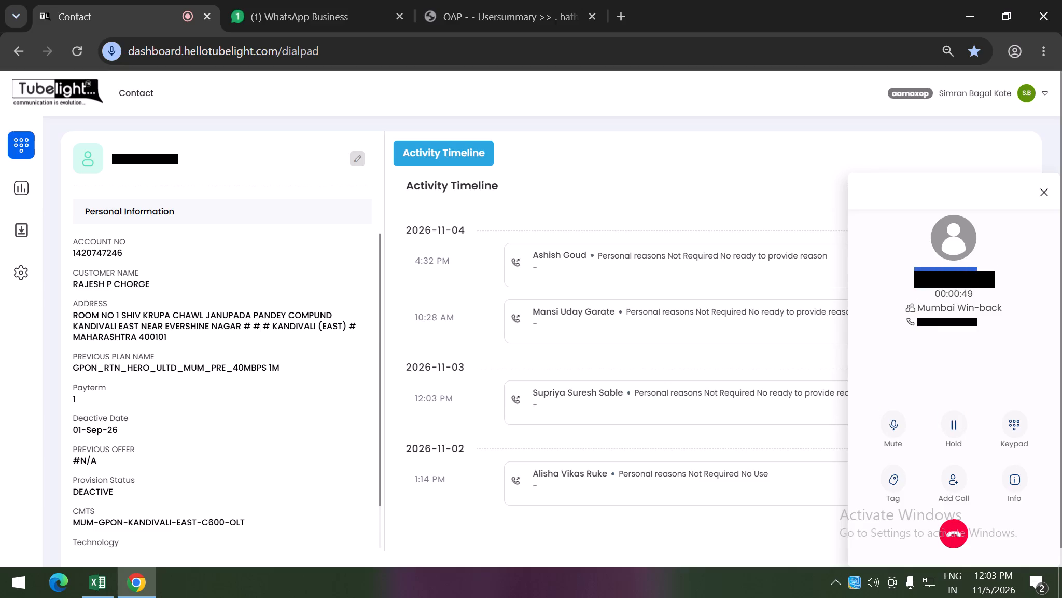
{"action": "left_click_drag", "start_coordinate": [997, 289], "coordinate": [1031, 273]}
{"action": "right_click", "coordinate": [1031, 273]}
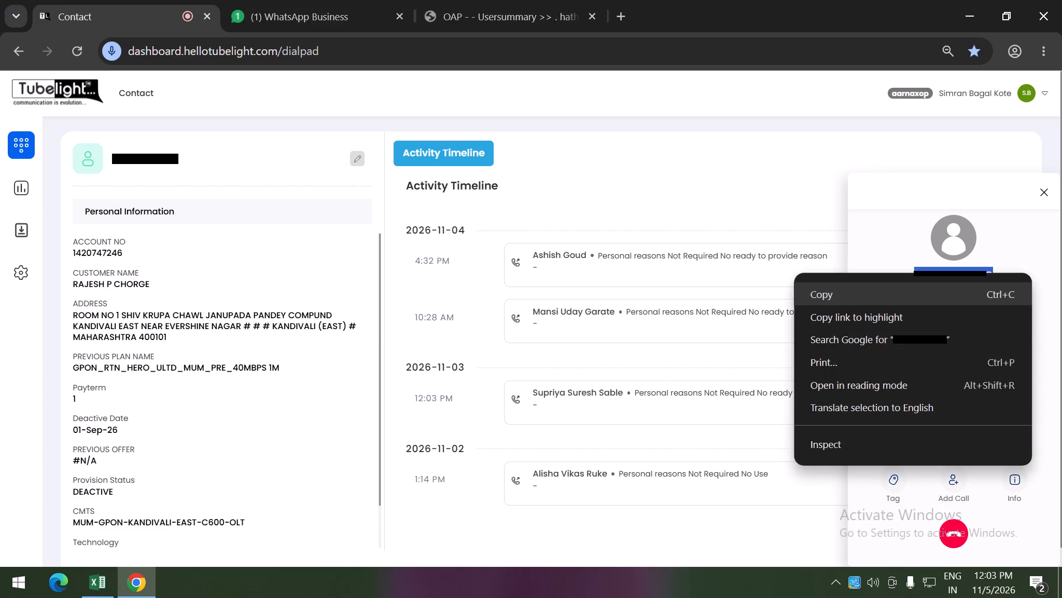
{"action": "left_click", "coordinate": [877, 289]}
End the ongoing Mumbai Win-back call, tag it as PTP, ptp and > 2 day, and submit the disposition.
{"action": "left_click", "coordinate": [947, 533]}
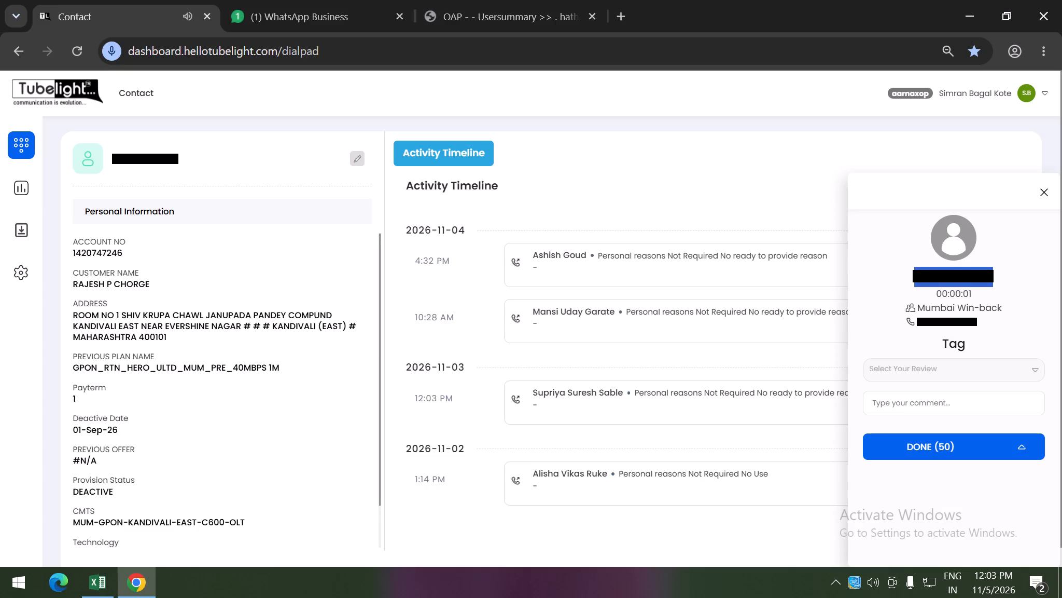
{"action": "left_click", "coordinate": [948, 366]}
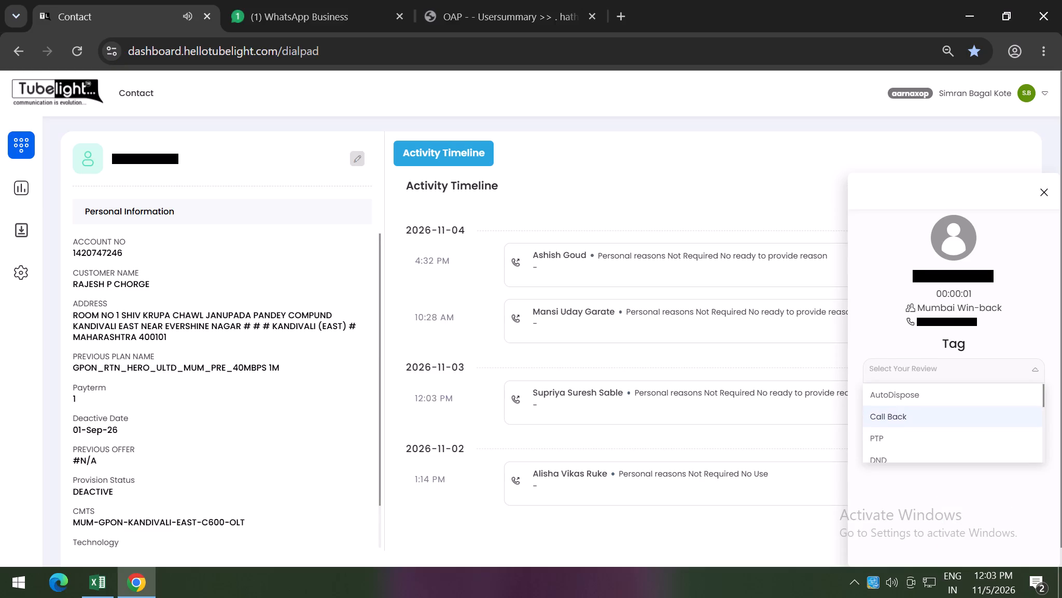
{"action": "left_click", "coordinate": [911, 431]}
{"action": "left_click", "coordinate": [949, 376]}
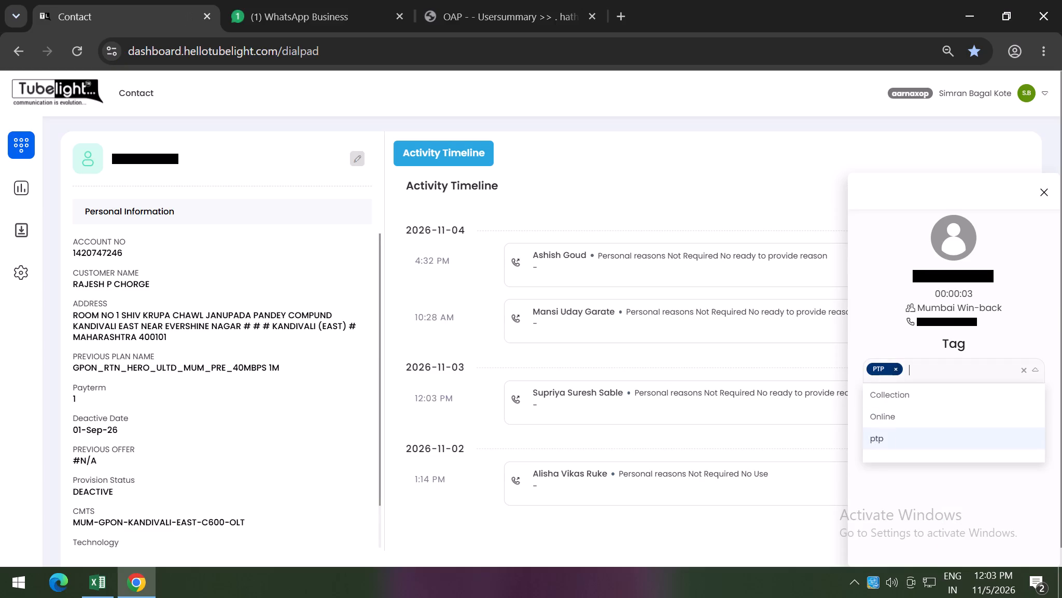
{"action": "left_click", "coordinate": [897, 436]}
{"action": "left_click", "coordinate": [955, 378]}
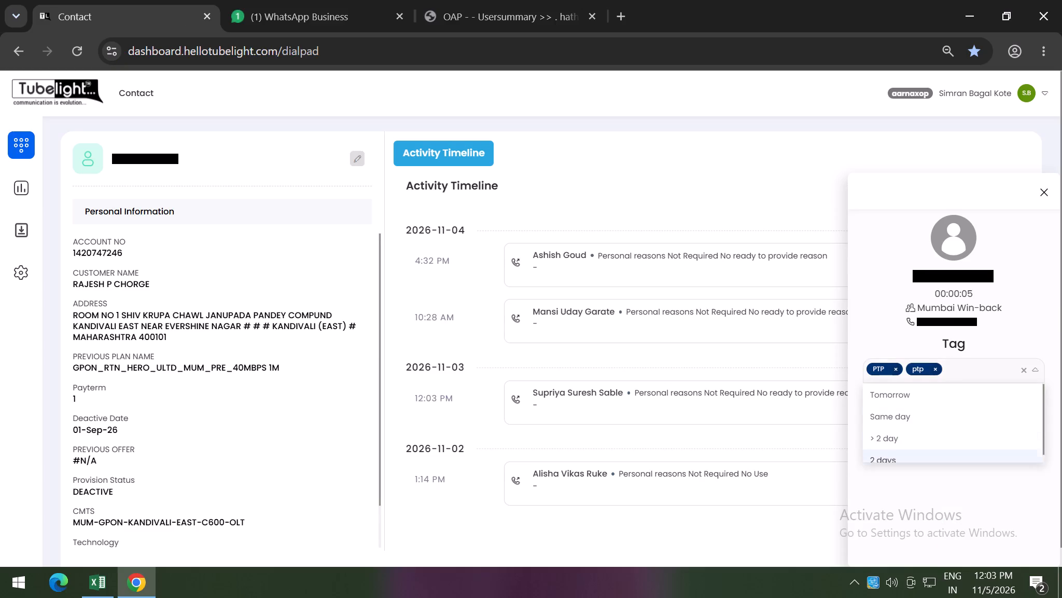
{"action": "left_click", "coordinate": [897, 444]}
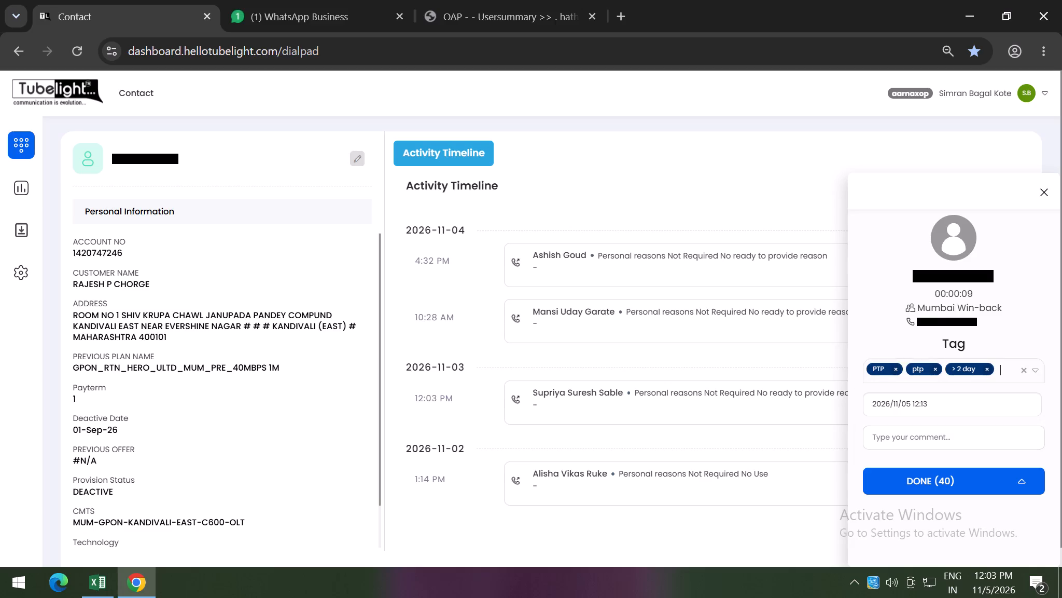
{"action": "left_click", "coordinate": [890, 471]}
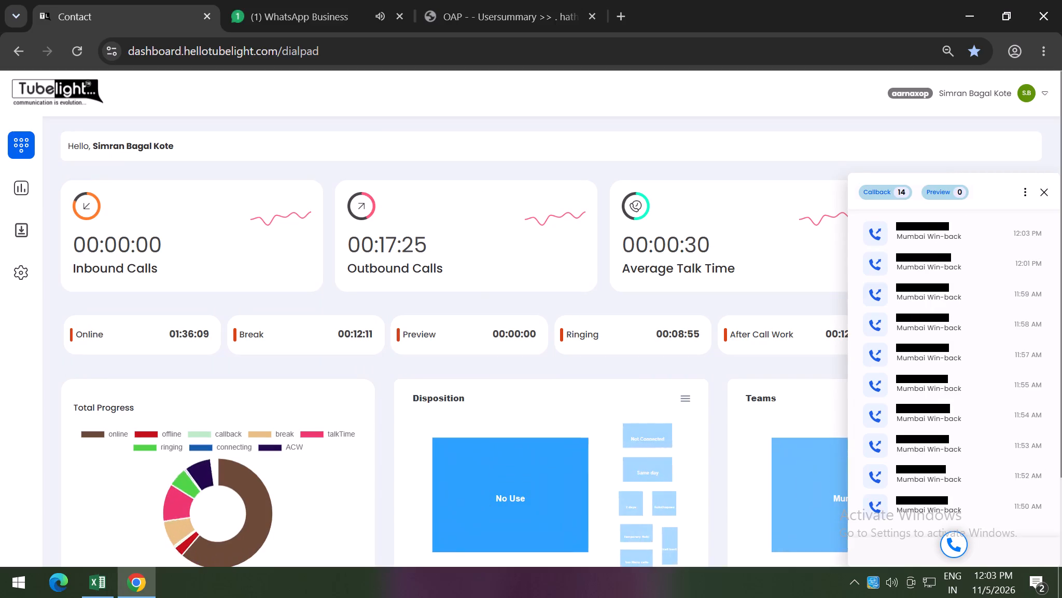
In the simran 1 Excel workbook, add row 22 with the copied customer phone number in E22 and the note "25 KO" in D22.
{"action": "left_click", "coordinate": [101, 585]}
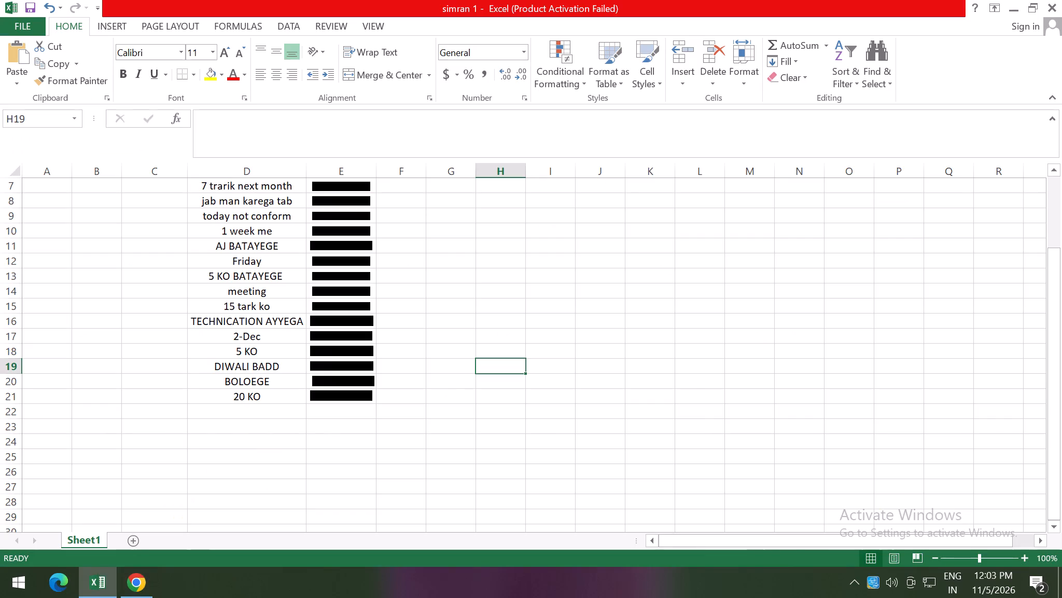
{"action": "left_click", "coordinate": [347, 410]}
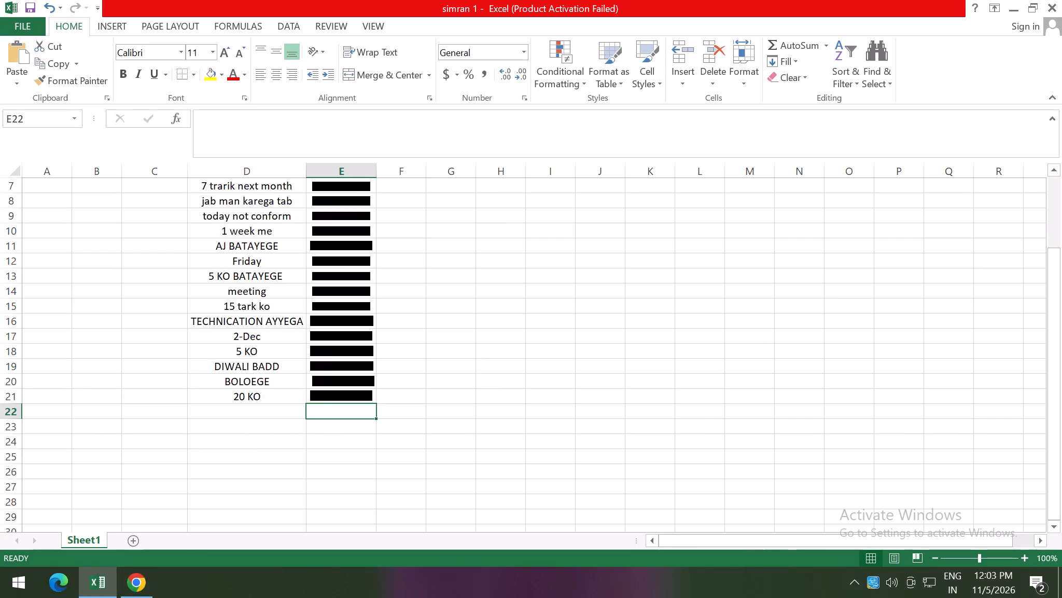
{"action": "key", "text": "ctrl+v"}
{"action": "key", "text": "ctrl+v"}
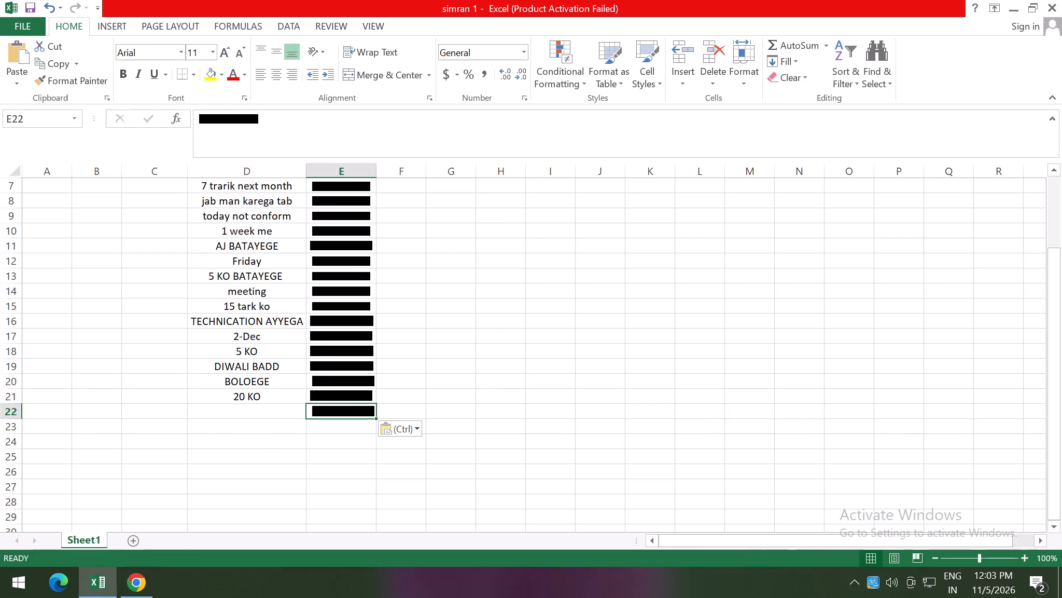
{"action": "left_click", "coordinate": [250, 410]}
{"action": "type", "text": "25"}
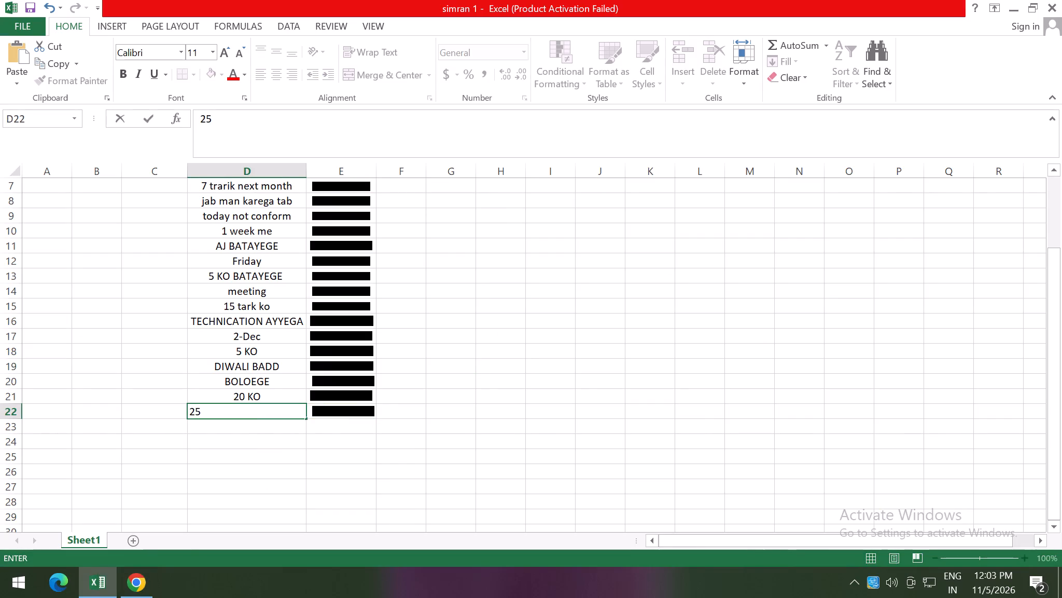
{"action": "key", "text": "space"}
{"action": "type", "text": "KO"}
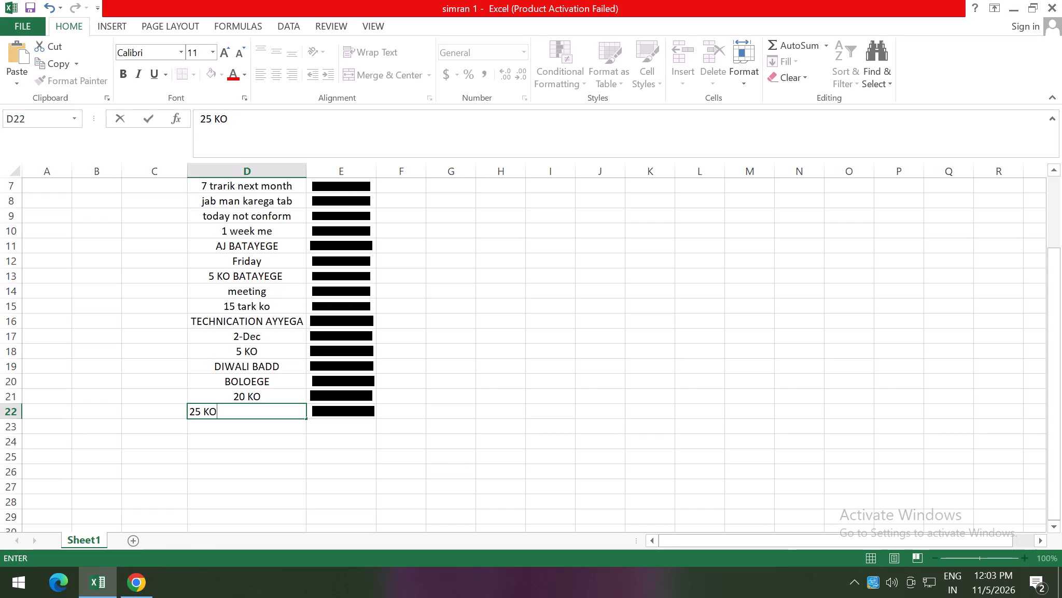
{"action": "left_click", "coordinate": [436, 328]}
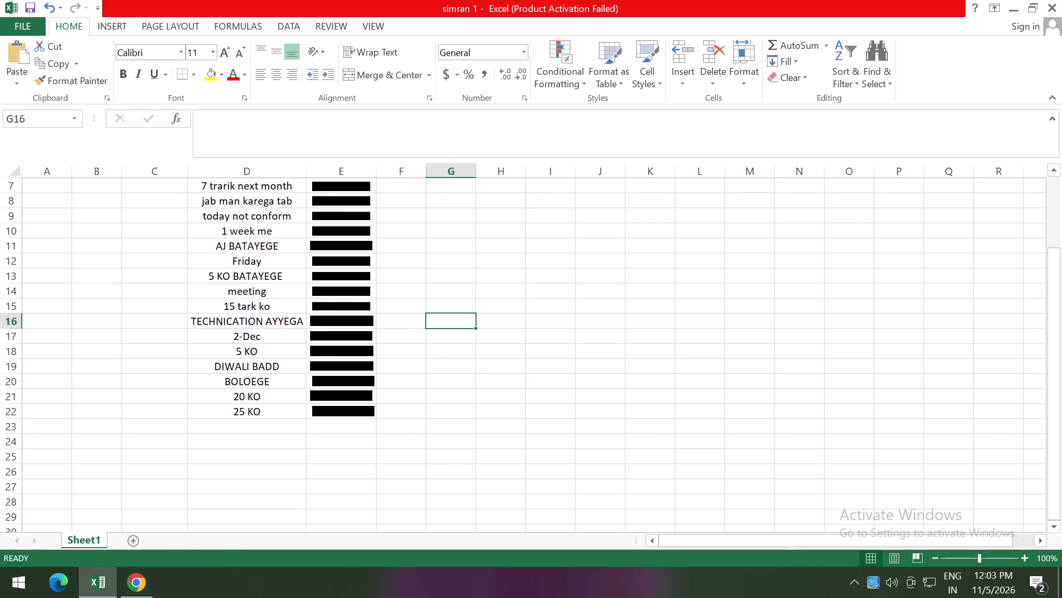
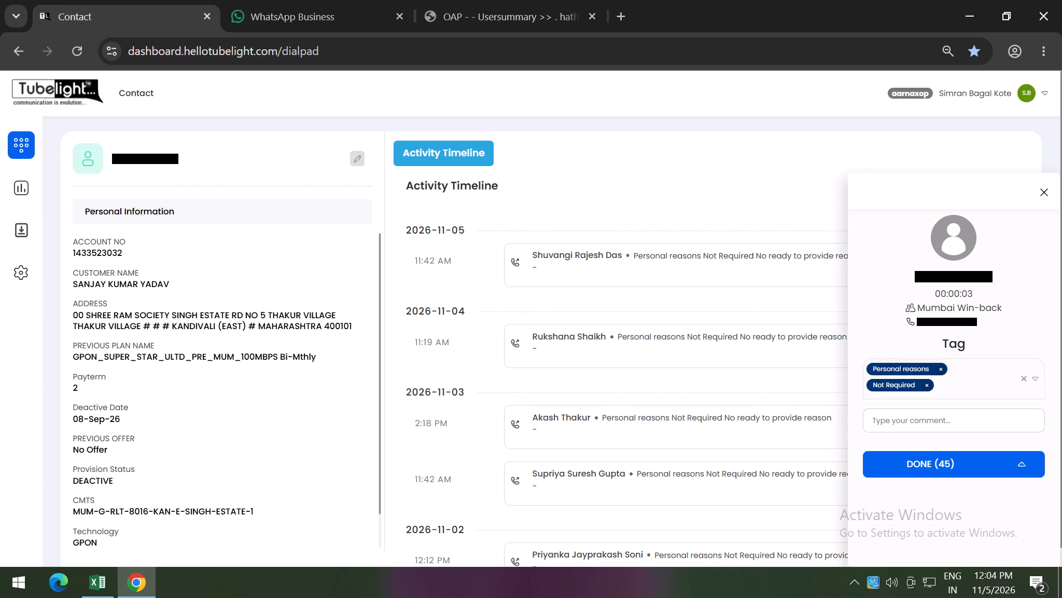
Add the remaining sub-reason to the ended Mumbai Win-back call's Personal reasons, Not Required tag and submit the disposition.
{"action": "left_click", "coordinate": [955, 385]}
{"action": "left_click", "coordinate": [900, 412]}
{"action": "left_click", "coordinate": [902, 468]}
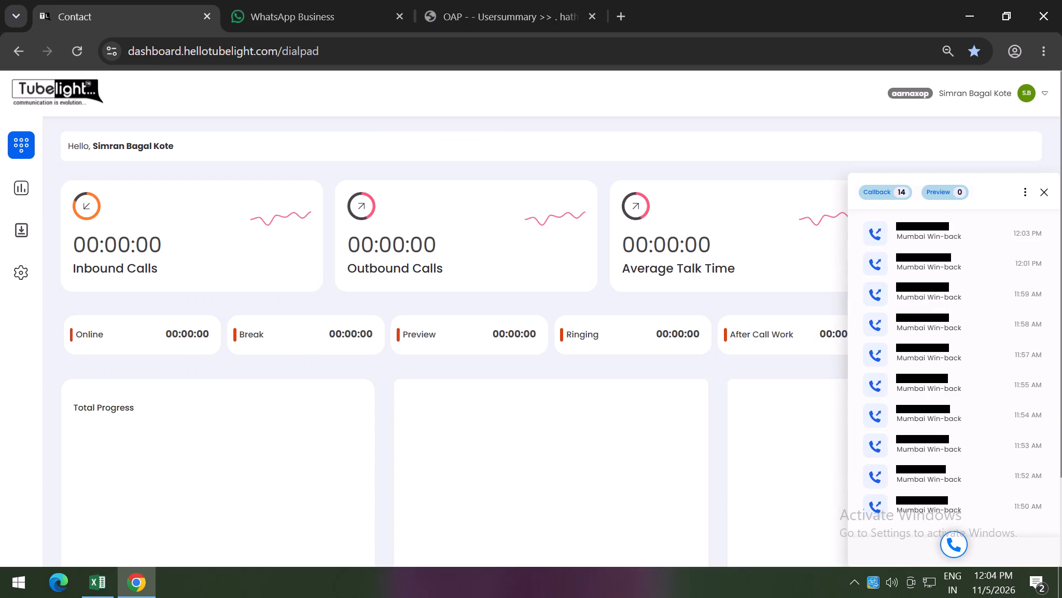
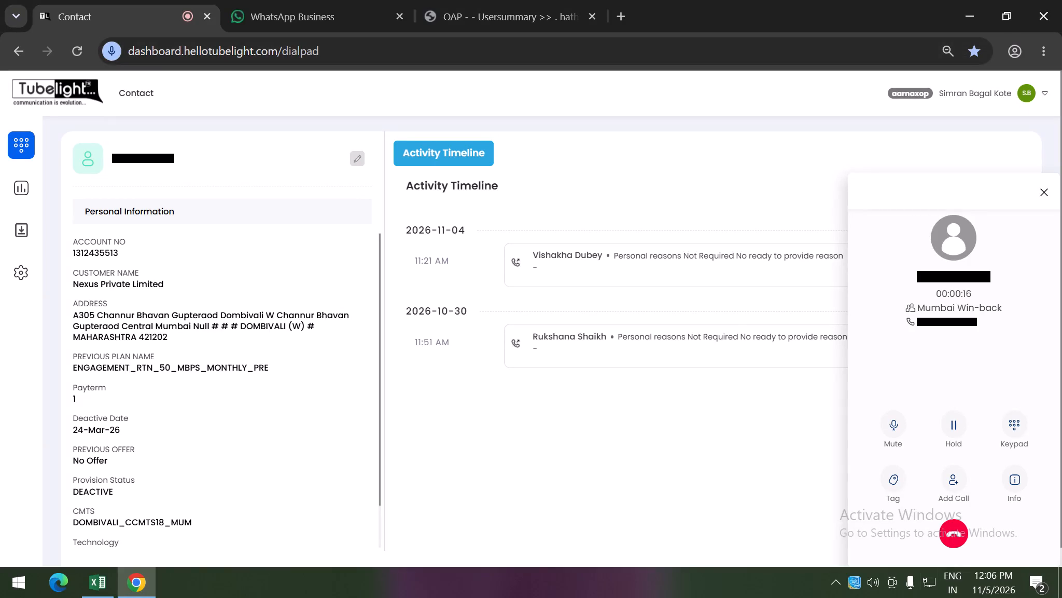
End the active Mumbai Win-back call, tag it Not Connect, Not Contactable, Not Connected, and submit the disposition.
{"action": "left_click", "coordinate": [951, 537]}
{"action": "left_click", "coordinate": [964, 376]}
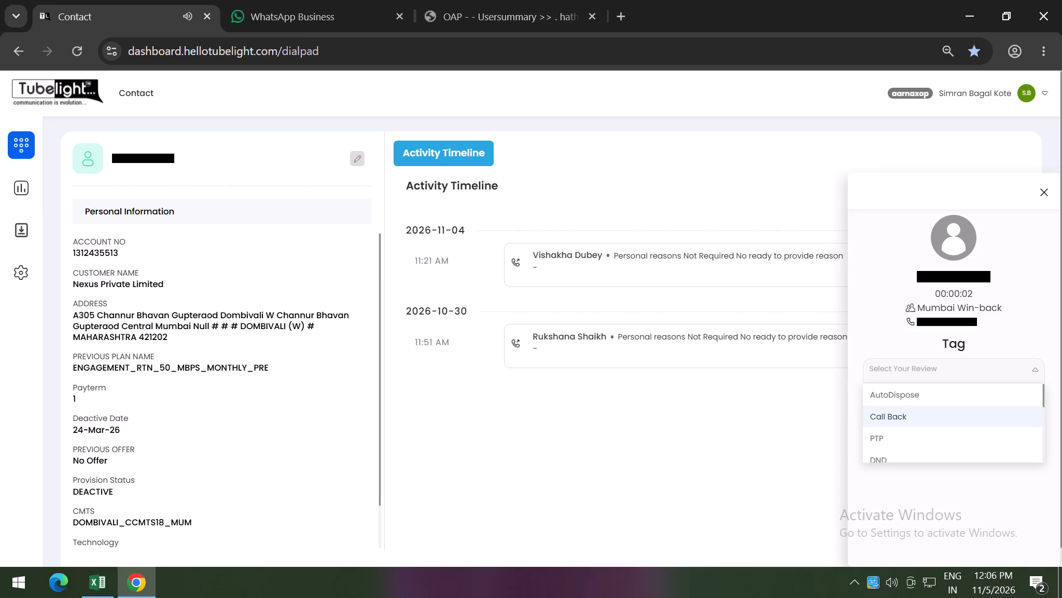
{"action": "scroll", "coordinate": [931, 423], "scroll_direction": "down", "scroll_amount": 2}
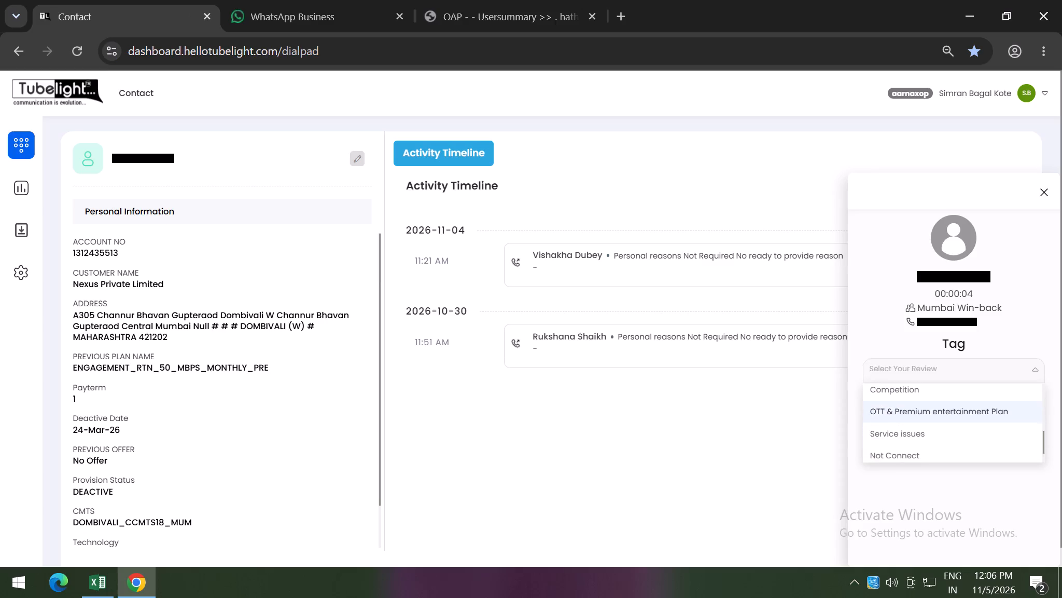
{"action": "left_click", "coordinate": [913, 451]}
{"action": "left_click", "coordinate": [957, 377]}
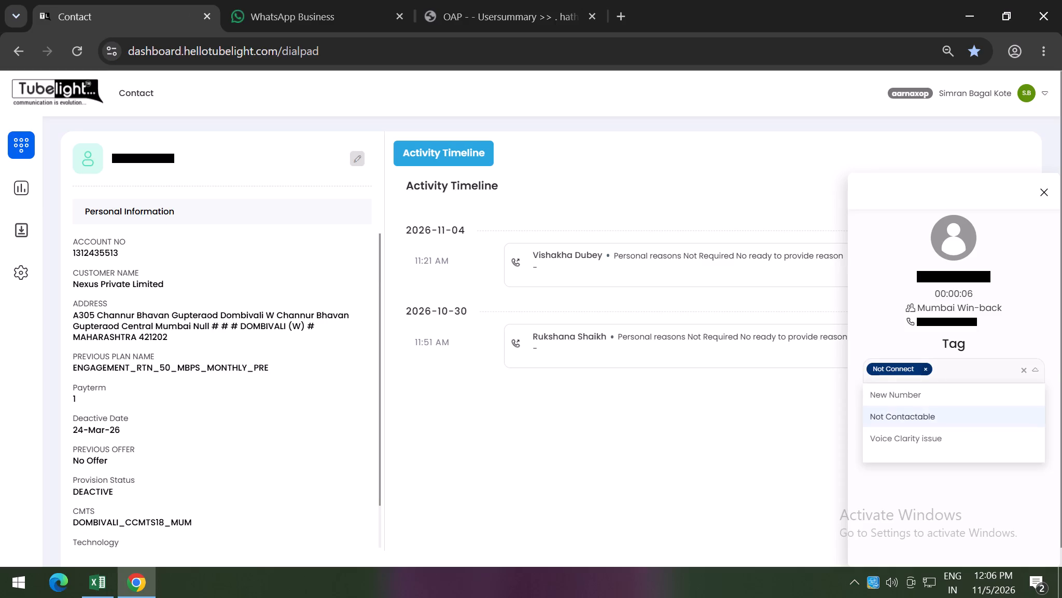
{"action": "left_click", "coordinate": [910, 415]}
{"action": "left_click", "coordinate": [961, 370]}
{"action": "scroll", "coordinate": [918, 420], "scroll_direction": "down", "scroll_amount": 1}
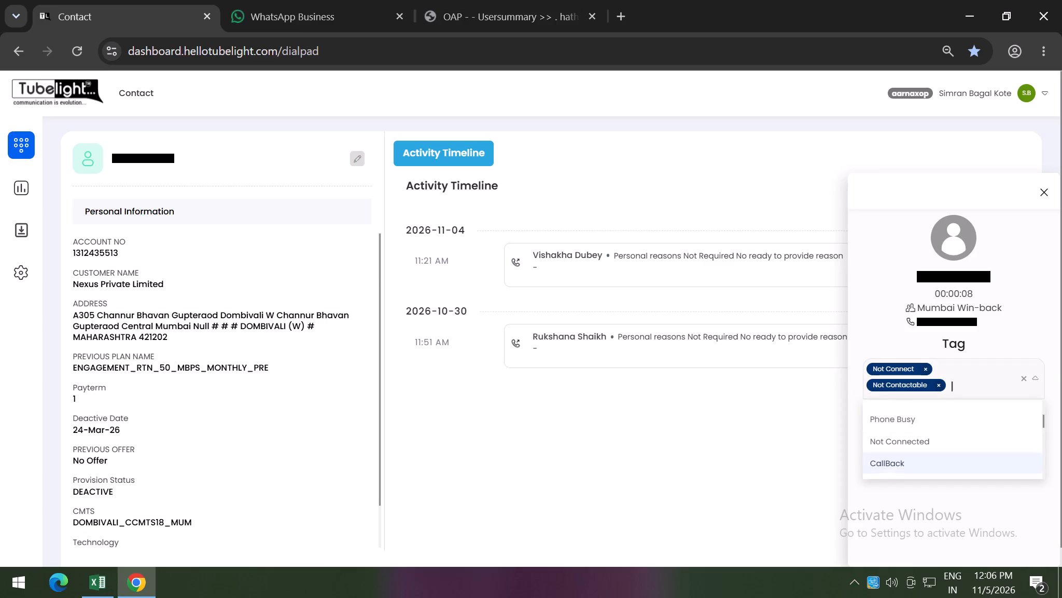
{"action": "left_click", "coordinate": [899, 444]}
{"action": "left_click", "coordinate": [897, 481]}
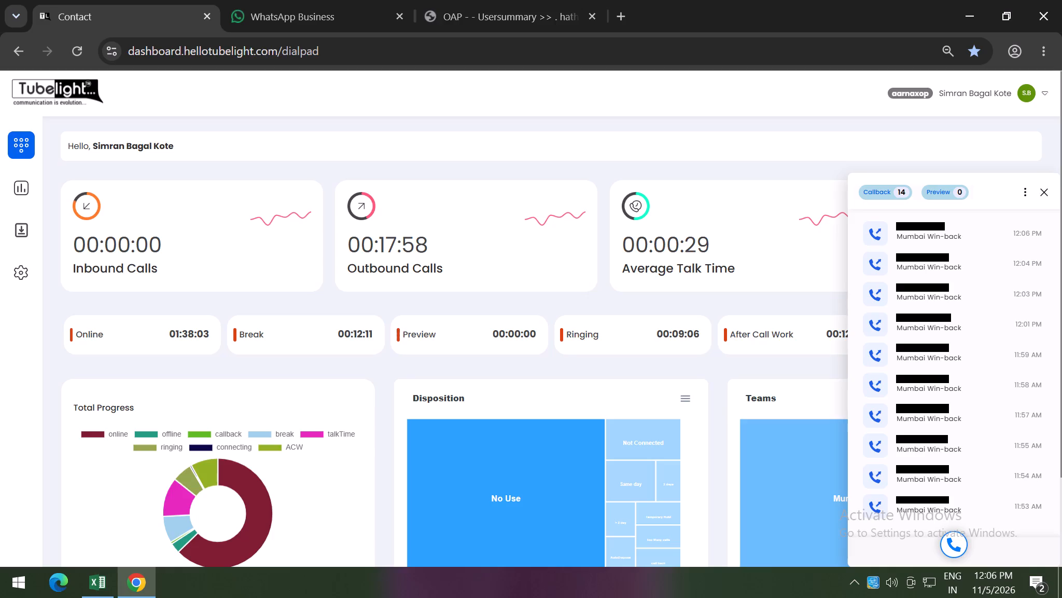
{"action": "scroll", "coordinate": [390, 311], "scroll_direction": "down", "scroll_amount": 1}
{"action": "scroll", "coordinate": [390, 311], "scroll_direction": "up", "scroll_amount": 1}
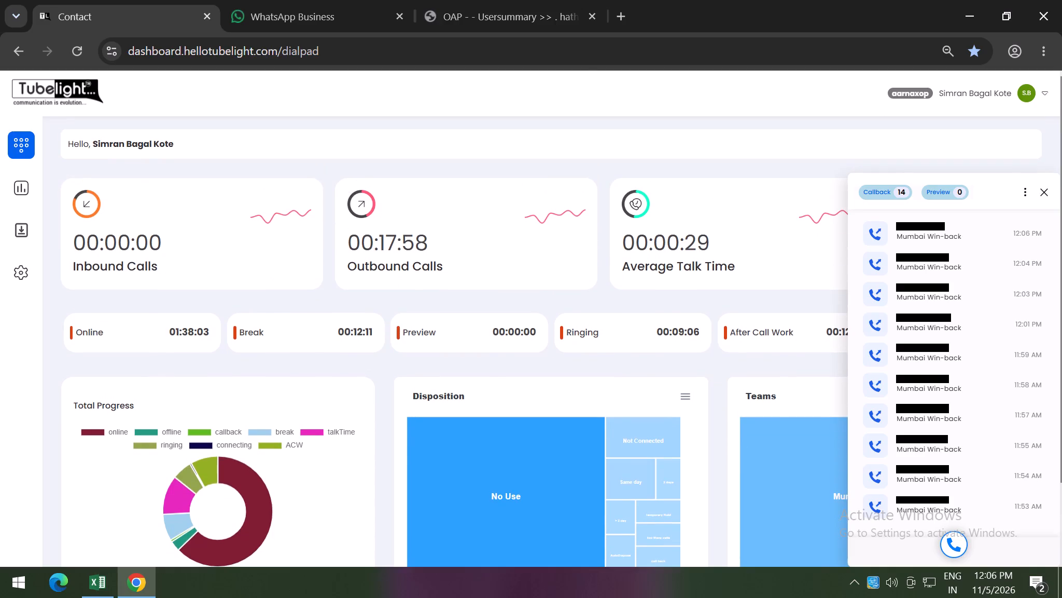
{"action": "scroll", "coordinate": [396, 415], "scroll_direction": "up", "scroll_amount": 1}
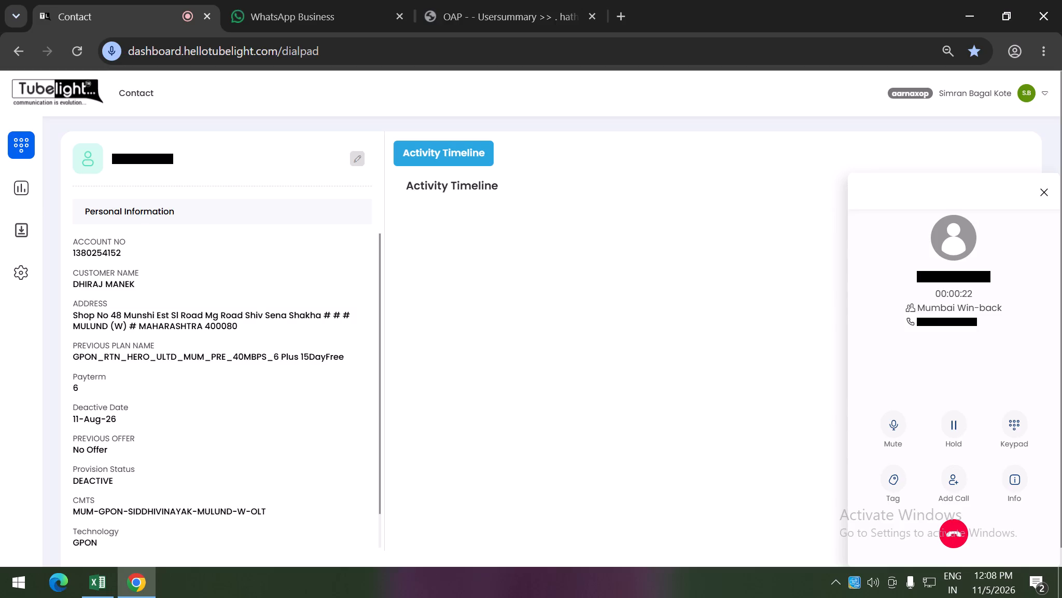
End the current Mumbai Win-back call, tag it Personal reasons, Not Required with a further sub-reason, and submit the disposition.
{"action": "left_click", "coordinate": [971, 528]}
{"action": "left_click", "coordinate": [962, 530]}
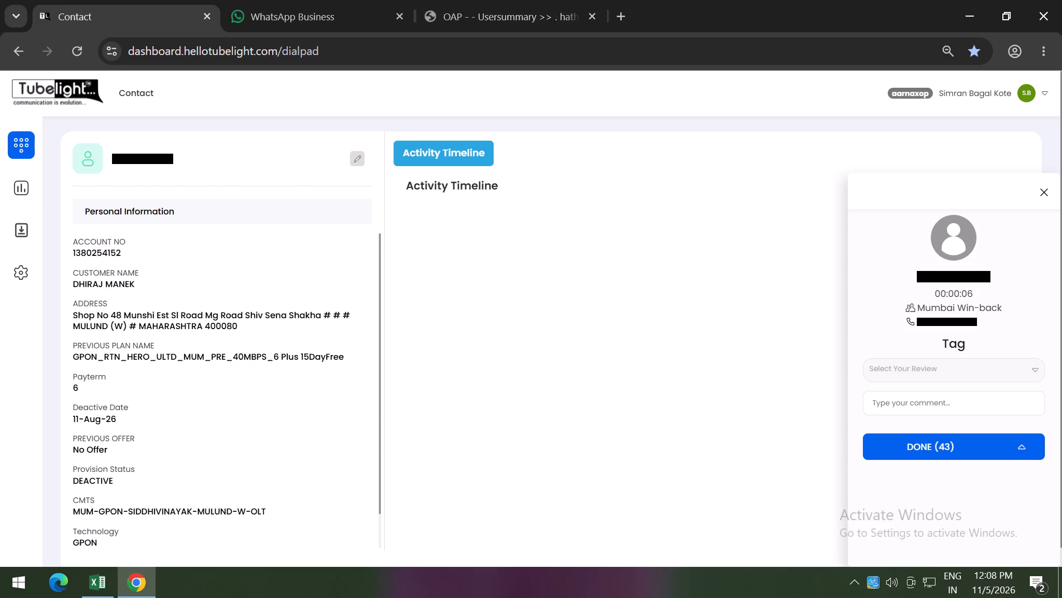
{"action": "left_click", "coordinate": [963, 368]}
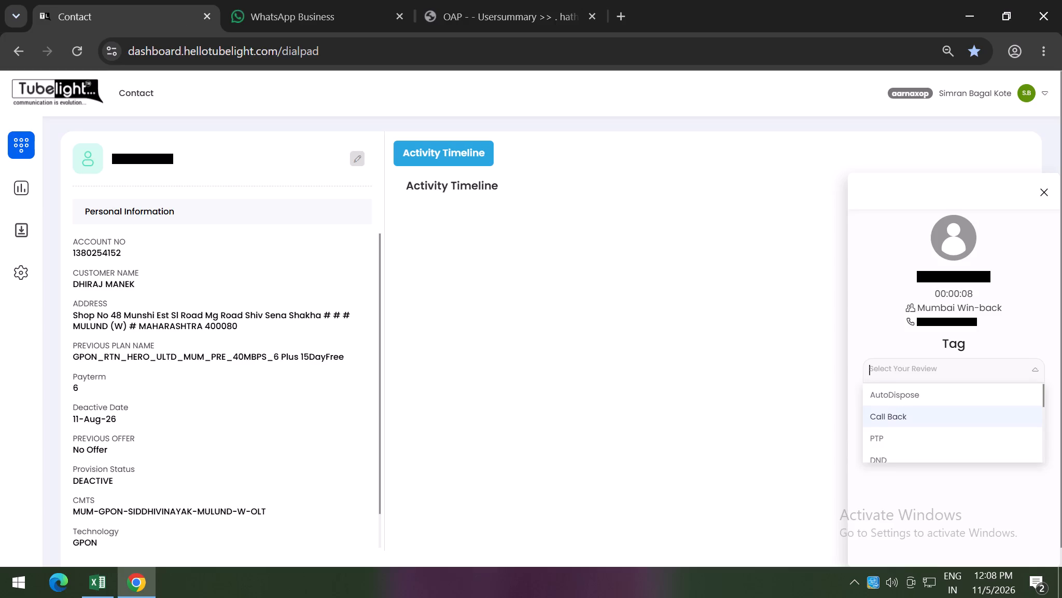
{"action": "scroll", "coordinate": [945, 422], "scroll_direction": "down", "scroll_amount": 1}
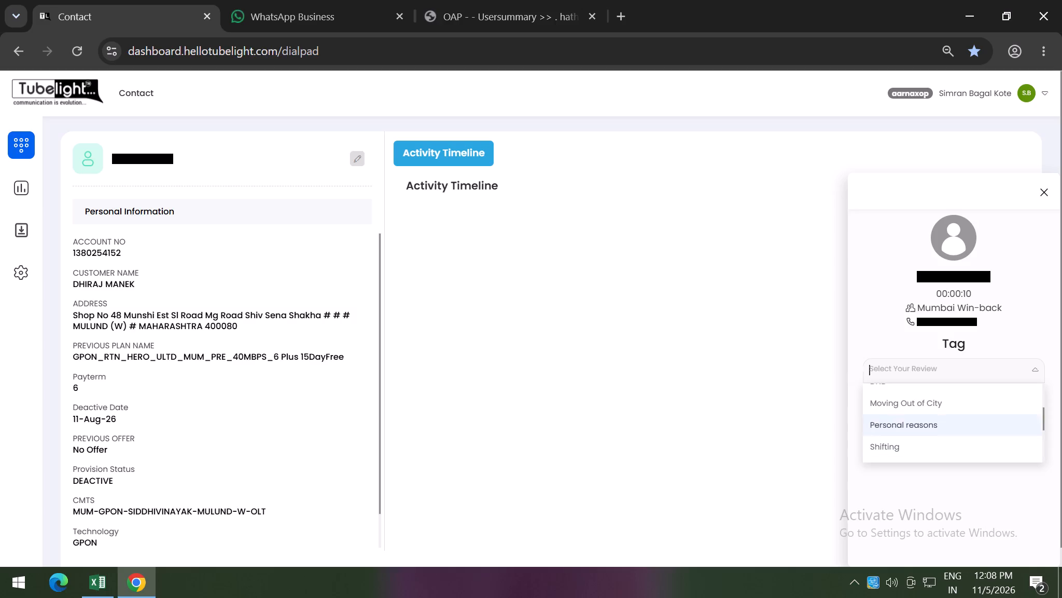
{"action": "left_click", "coordinate": [918, 430]}
{"action": "left_click", "coordinate": [971, 371]}
{"action": "left_click", "coordinate": [935, 433]}
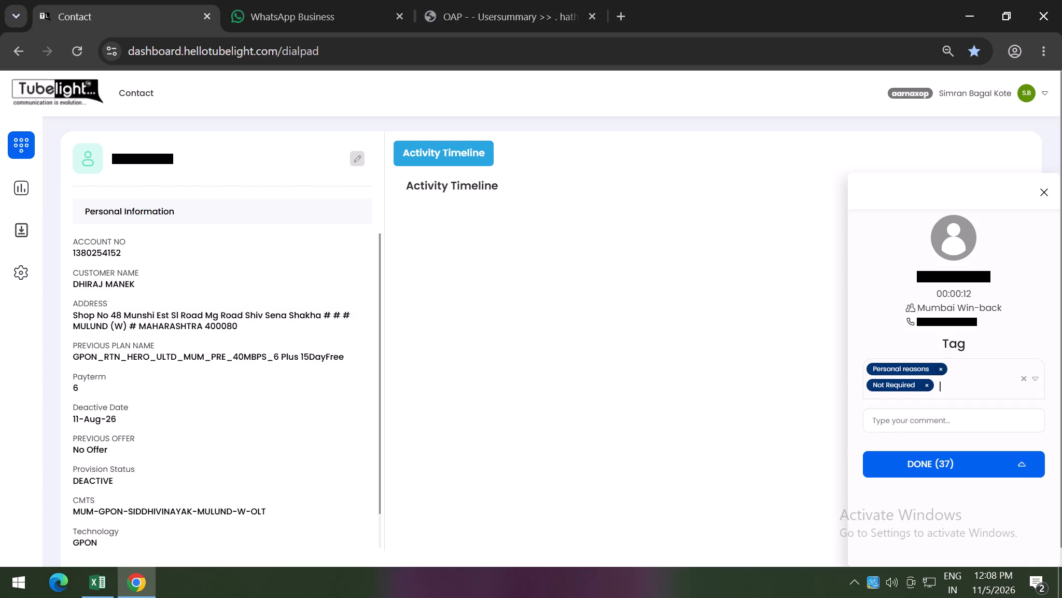
{"action": "left_click", "coordinate": [972, 372]}
{"action": "left_click", "coordinate": [884, 406]}
{"action": "left_click", "coordinate": [878, 463]}
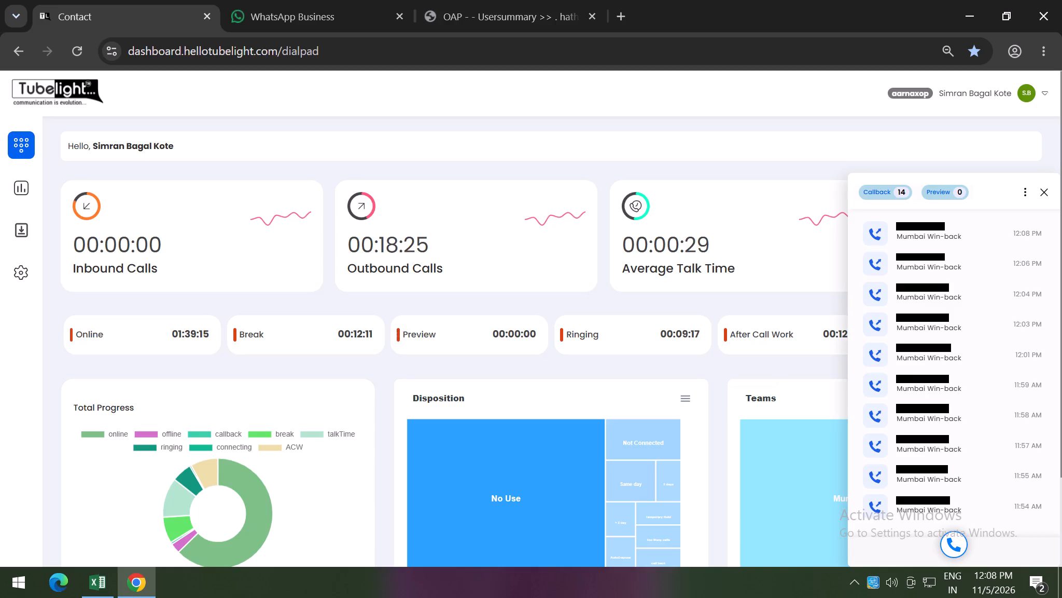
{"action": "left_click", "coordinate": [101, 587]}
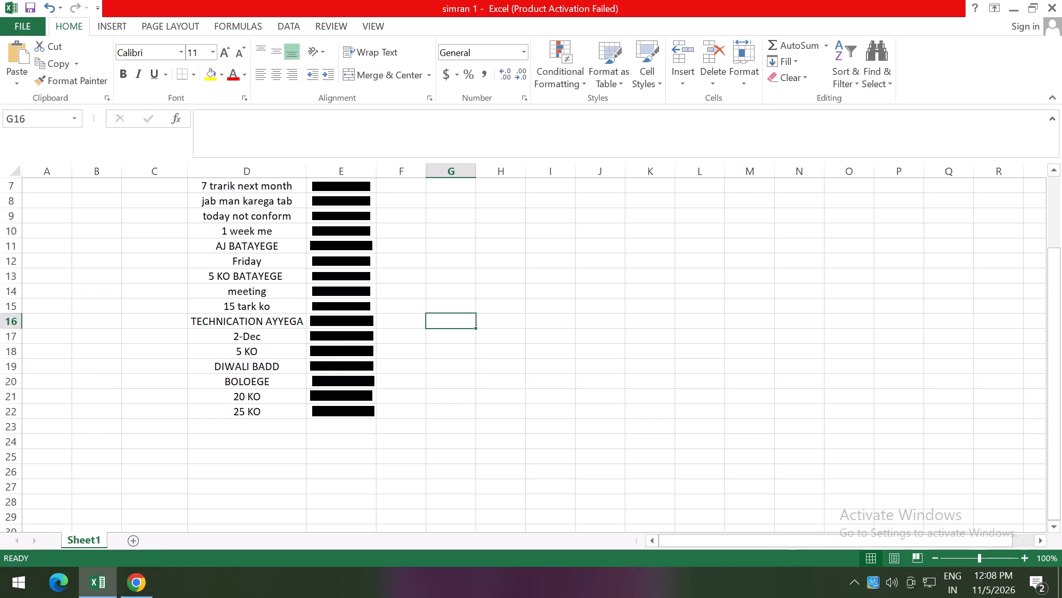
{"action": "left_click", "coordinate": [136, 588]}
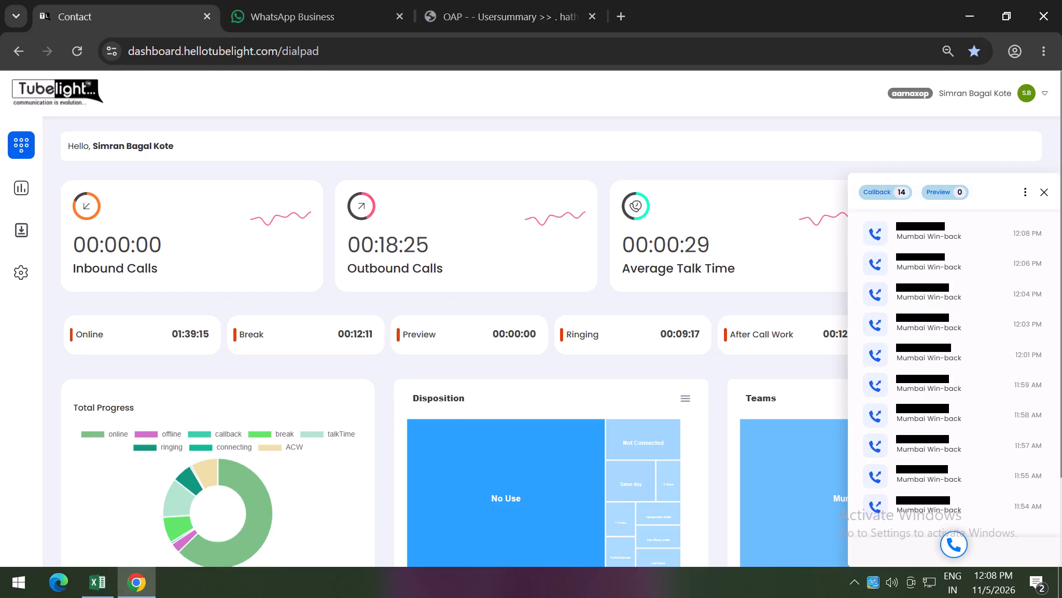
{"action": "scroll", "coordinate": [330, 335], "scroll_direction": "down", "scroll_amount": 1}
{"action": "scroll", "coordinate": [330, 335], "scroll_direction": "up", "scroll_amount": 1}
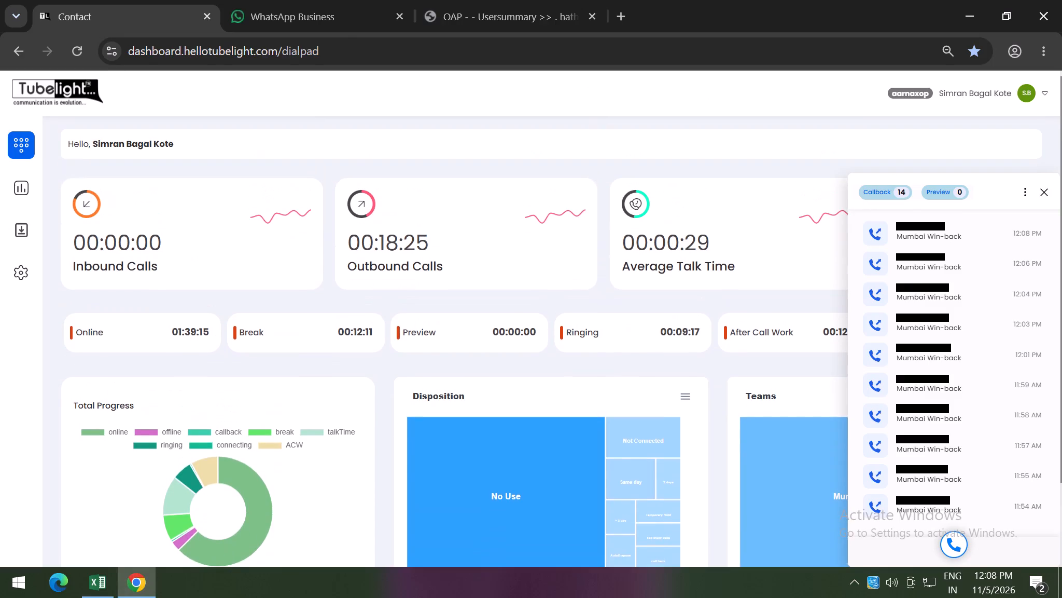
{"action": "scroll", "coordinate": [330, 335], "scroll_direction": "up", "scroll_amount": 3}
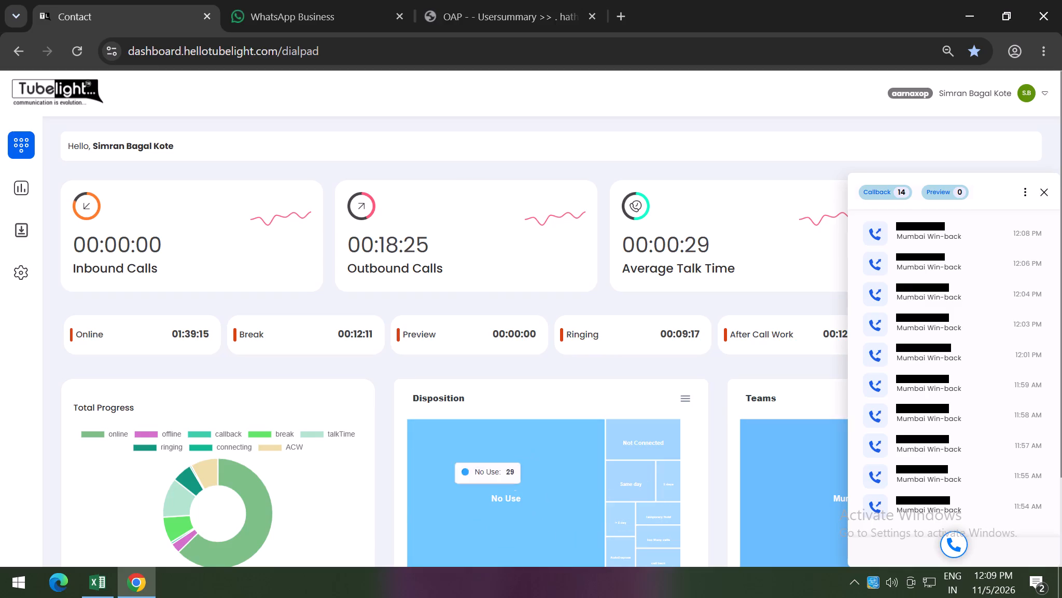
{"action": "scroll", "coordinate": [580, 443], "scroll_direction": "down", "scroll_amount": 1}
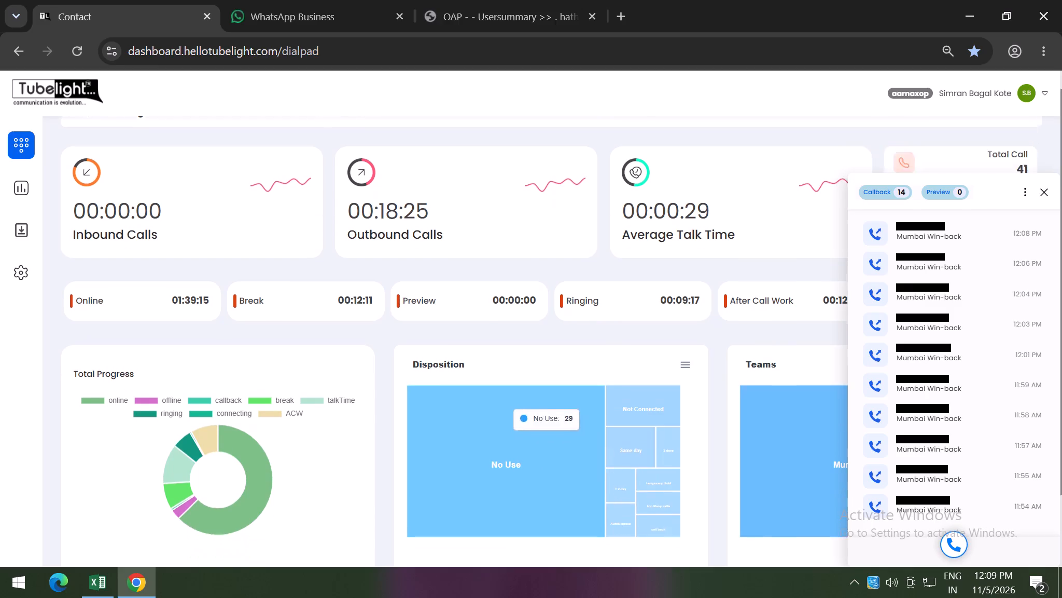
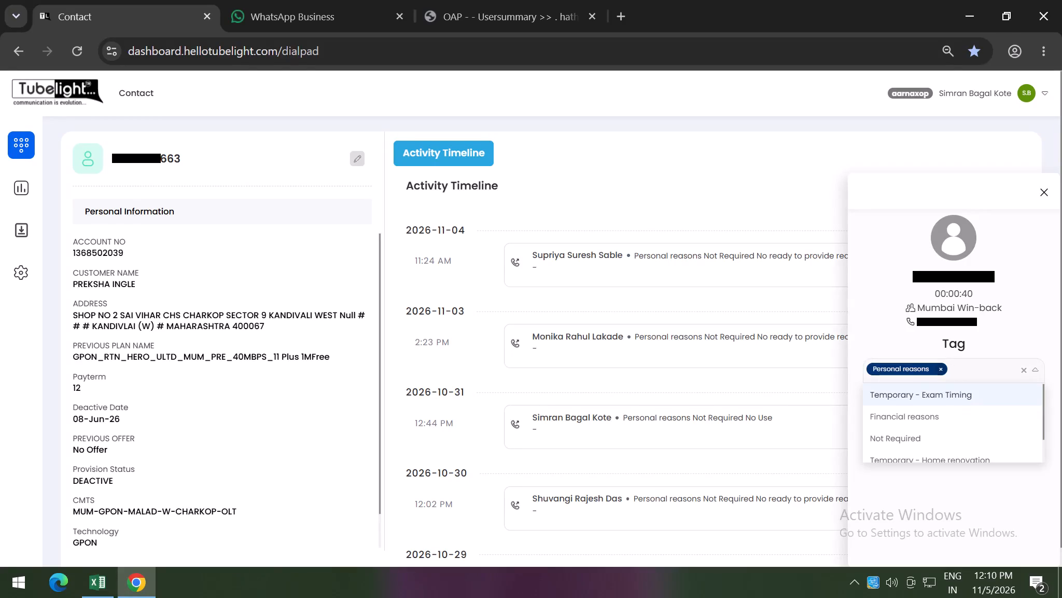
Add Not Required and No Use to the ended Mumbai Win-back call's Personal reasons tag and submit the disposition.
{"action": "left_click", "coordinate": [905, 438]}
{"action": "left_click", "coordinate": [956, 382]}
{"action": "left_click", "coordinate": [924, 405]}
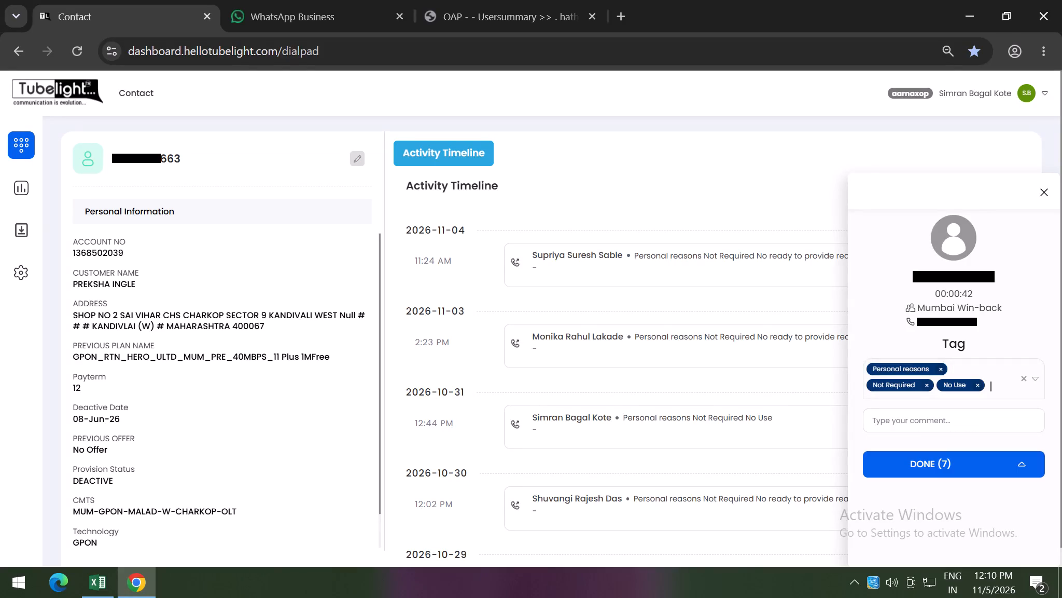
{"action": "left_click", "coordinate": [924, 452]}
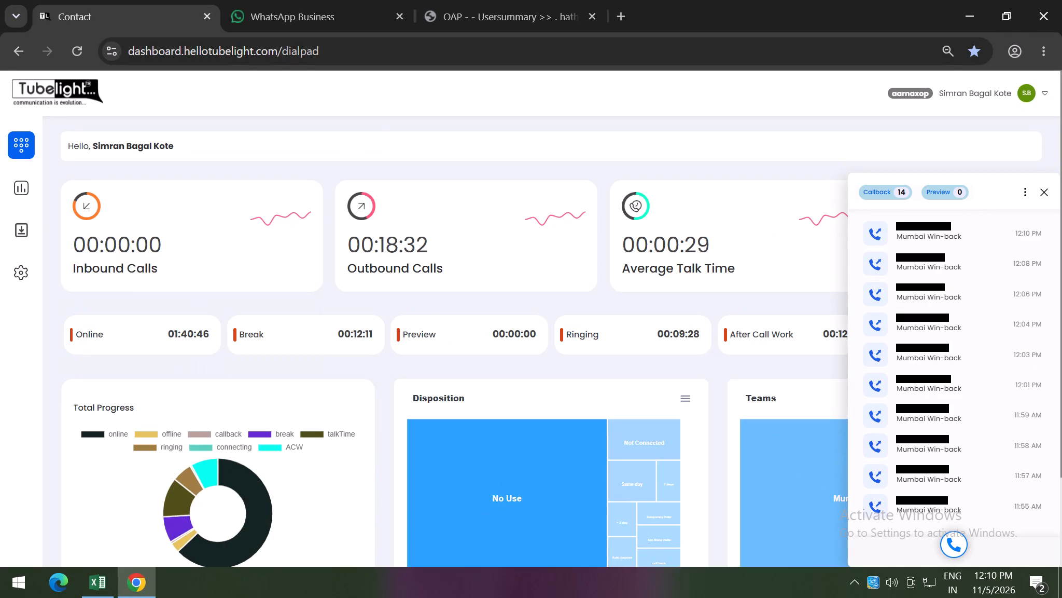
Switch to the Excel workbook containing the follow-up notes and customer numbers.
{"action": "left_click", "coordinate": [102, 579]}
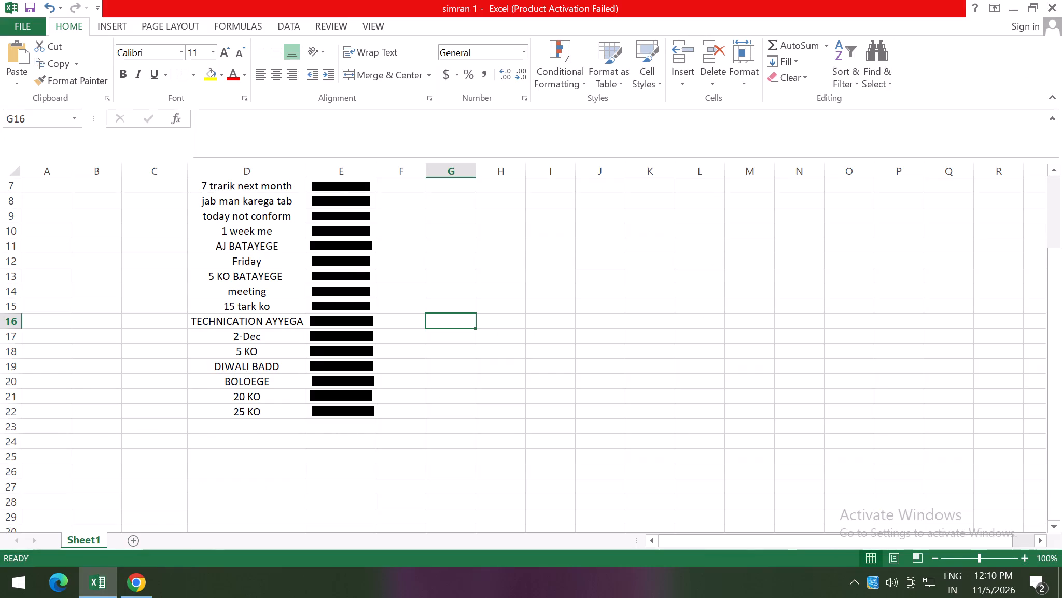
Replace the remark in cell D20 of the simran 1 workbook with "20 KO".
{"action": "left_click", "coordinate": [248, 389]}
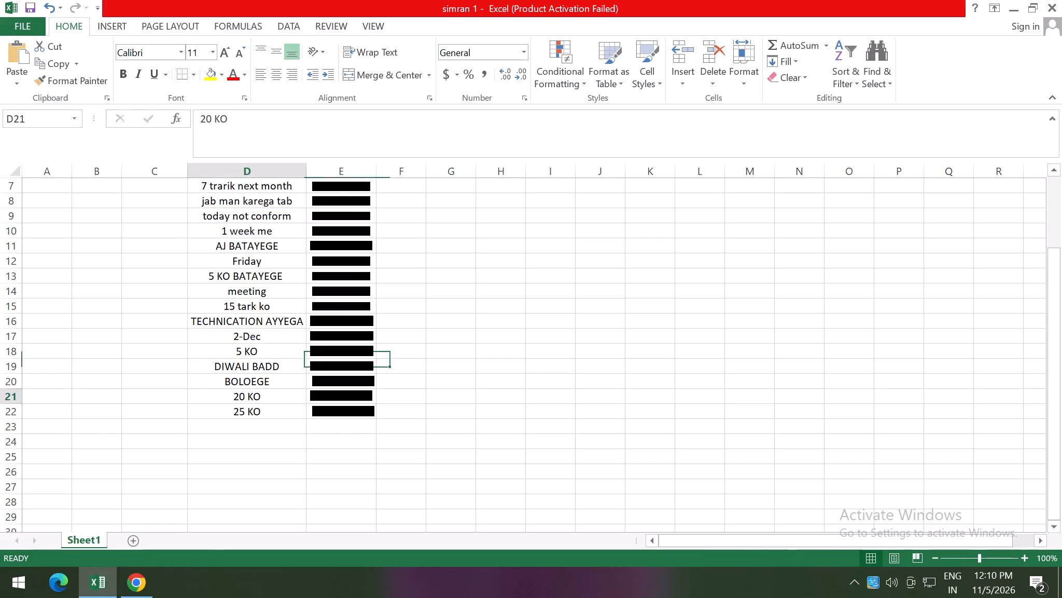
{"action": "left_click", "coordinate": [253, 385]}
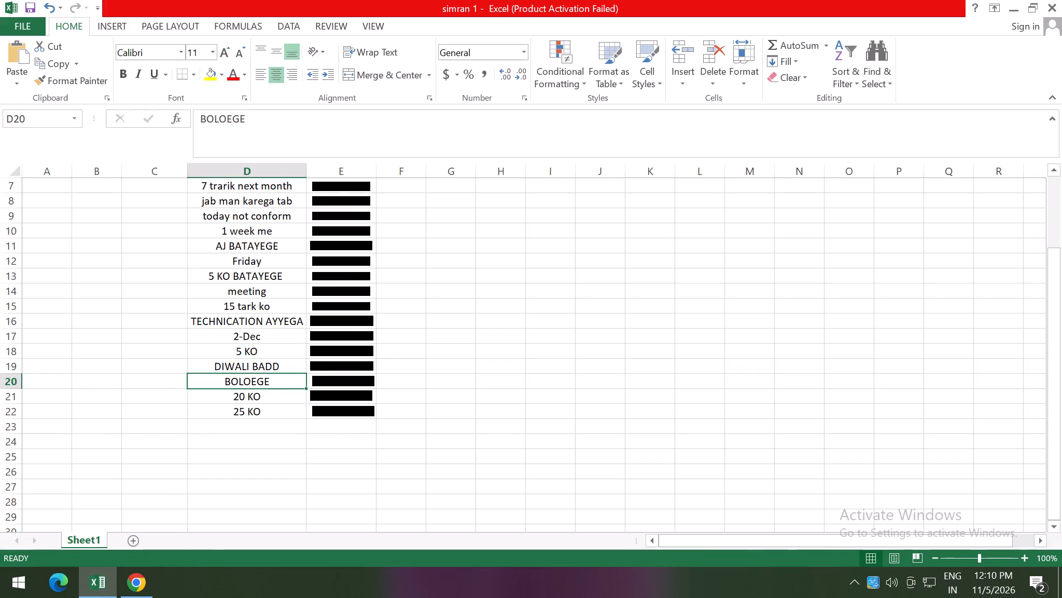
{"action": "key", "text": "BackSpace"}
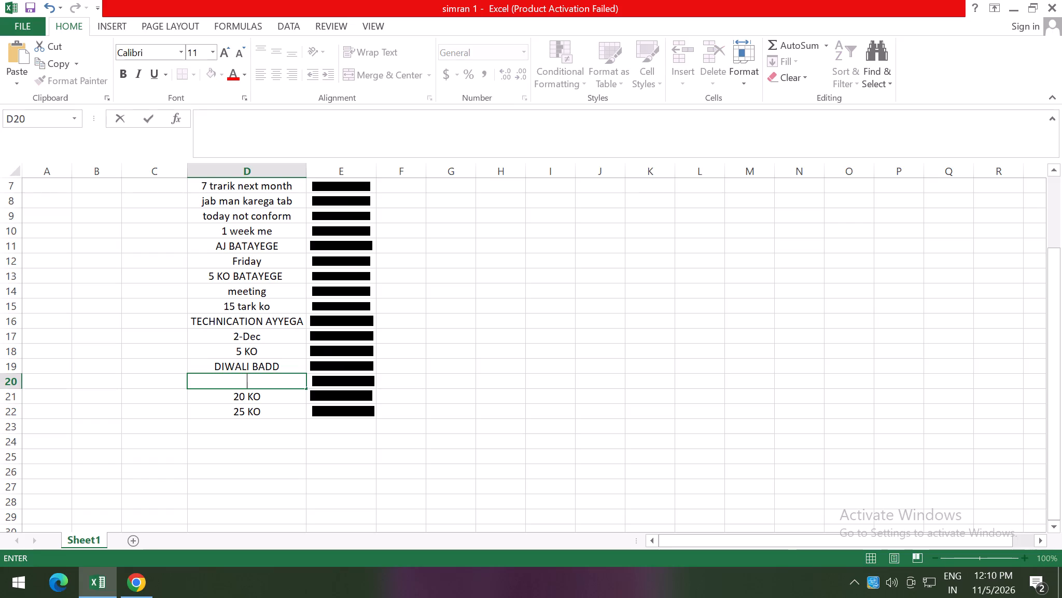
{"action": "key", "text": "2"}
{"action": "key", "text": "0"}
{"action": "key", "text": "space"}
{"action": "key", "text": "t"}
{"action": "key", "text": "BackSpace"}
{"action": "key", "text": "space"}
{"action": "type", "text": "KO"}
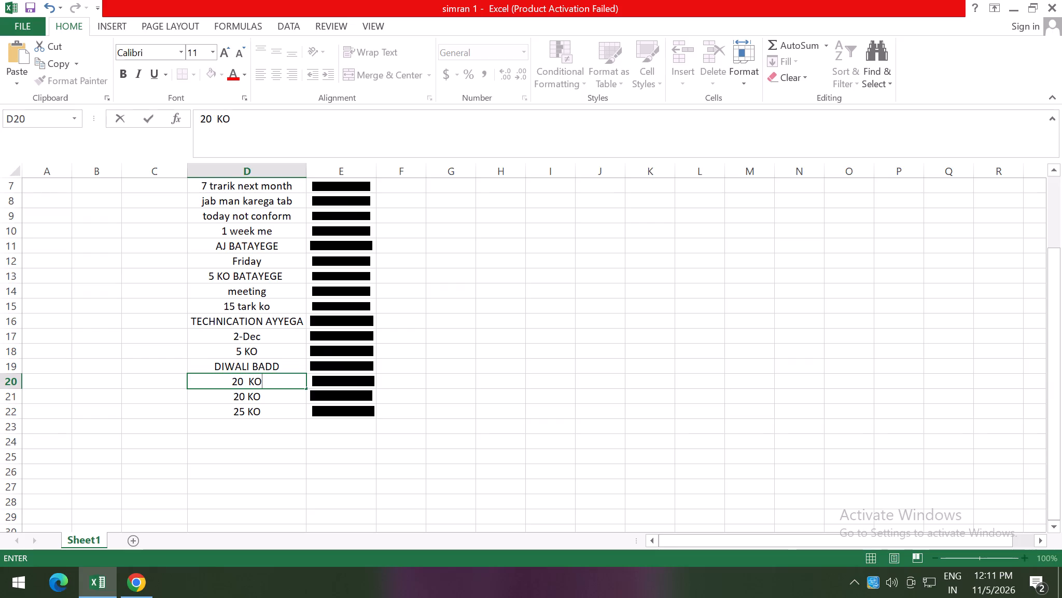
{"action": "left_click", "coordinate": [556, 362]}
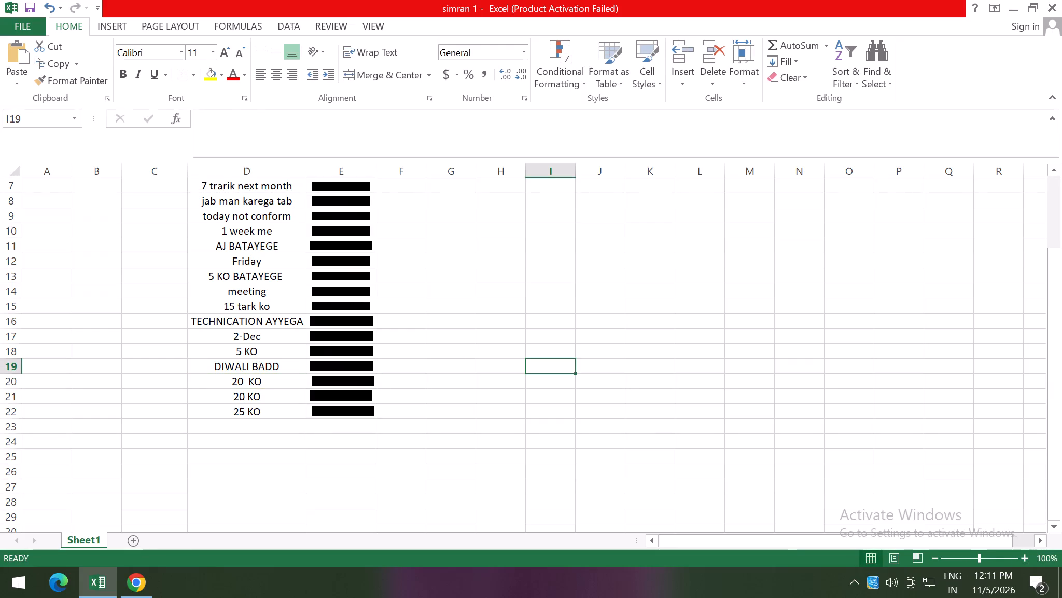
Switch to the Tubelight dialpad in Chrome to wait for the next Mumbai Win-back call.
{"action": "left_click", "coordinate": [146, 580]}
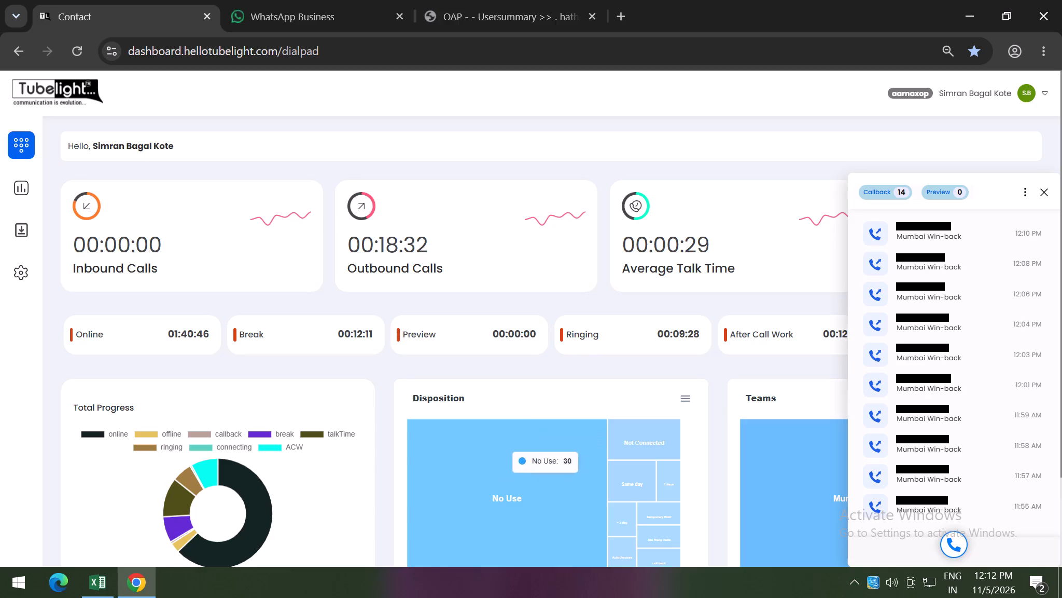
{"action": "scroll", "coordinate": [562, 473], "scroll_direction": "down", "scroll_amount": 1}
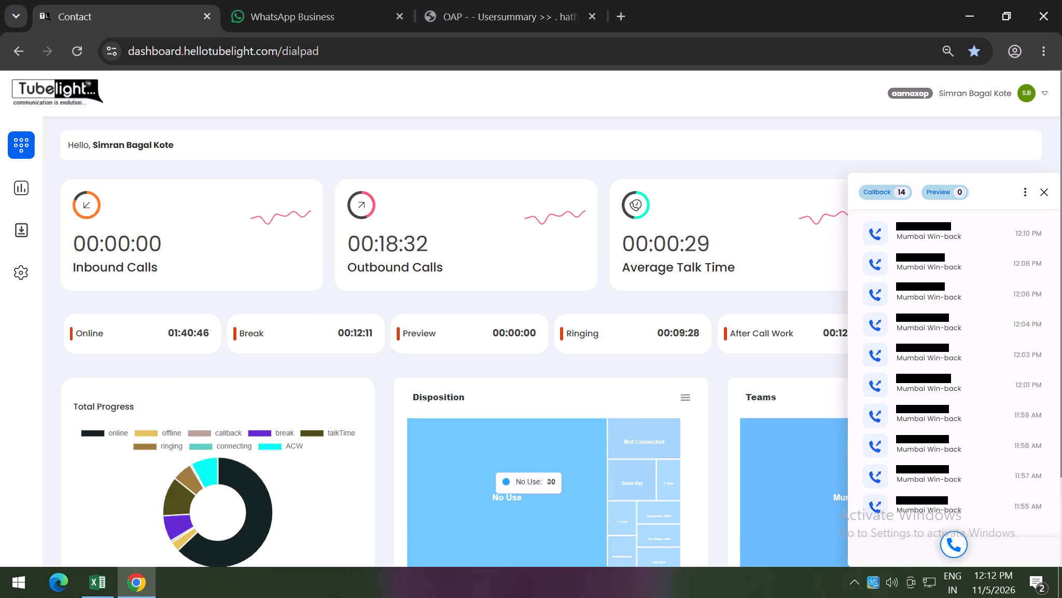
{"action": "scroll", "coordinate": [563, 475], "scroll_direction": "up", "scroll_amount": 2}
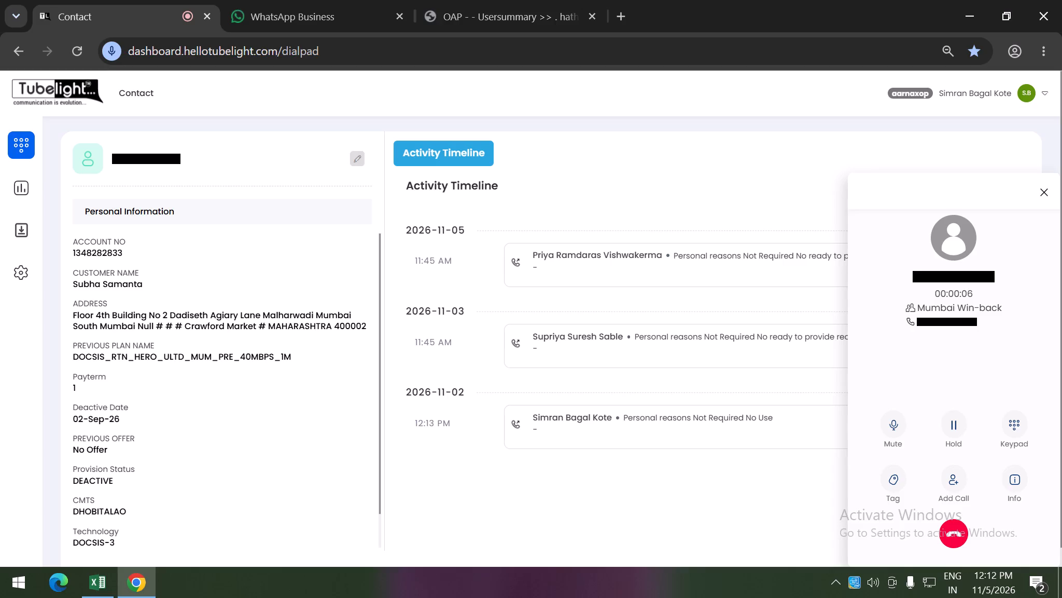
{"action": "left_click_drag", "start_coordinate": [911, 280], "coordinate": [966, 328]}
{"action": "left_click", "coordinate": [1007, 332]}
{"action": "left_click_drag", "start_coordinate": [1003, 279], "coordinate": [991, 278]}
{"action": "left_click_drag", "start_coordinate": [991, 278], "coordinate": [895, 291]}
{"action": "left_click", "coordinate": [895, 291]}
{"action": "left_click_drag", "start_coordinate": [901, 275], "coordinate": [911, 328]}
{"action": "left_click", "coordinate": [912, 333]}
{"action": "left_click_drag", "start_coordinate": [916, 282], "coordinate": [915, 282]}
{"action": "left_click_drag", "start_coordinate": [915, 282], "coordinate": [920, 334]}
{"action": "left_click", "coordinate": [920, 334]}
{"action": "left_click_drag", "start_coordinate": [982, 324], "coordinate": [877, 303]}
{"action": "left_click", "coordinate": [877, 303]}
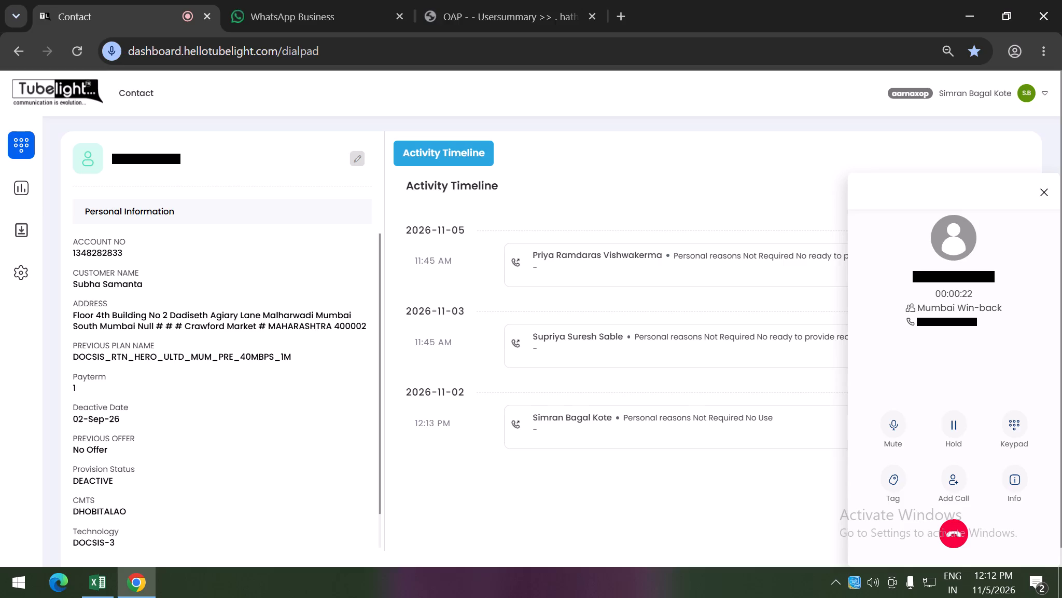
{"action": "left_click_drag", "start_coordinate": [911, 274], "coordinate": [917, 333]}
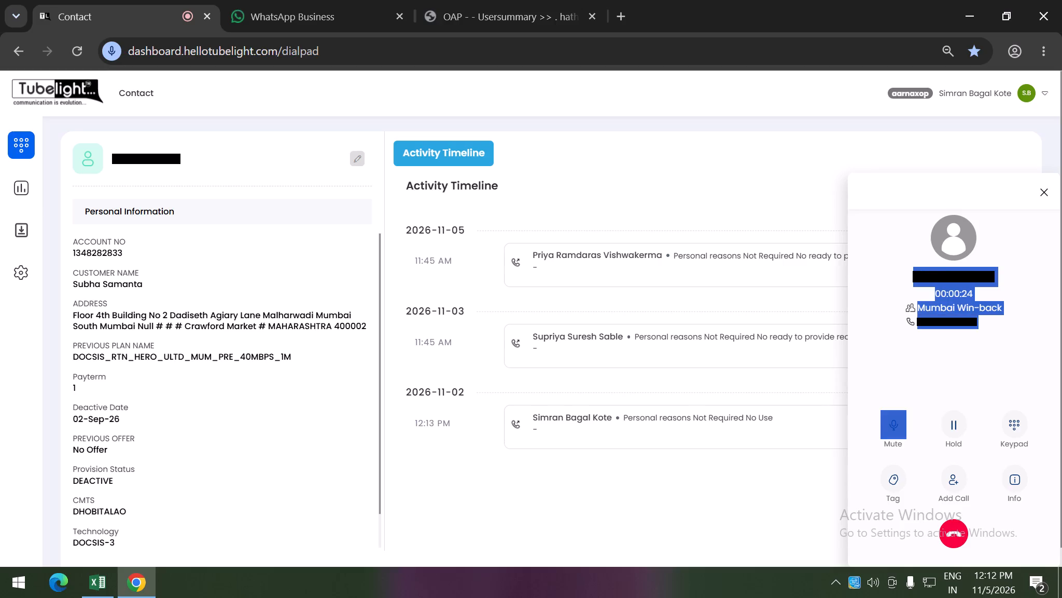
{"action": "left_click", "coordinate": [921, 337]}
End the active Mumbai Win-back call, tag it Personal reasons, Not Required, No Use, and submit the disposition.
{"action": "left_click", "coordinate": [950, 533]}
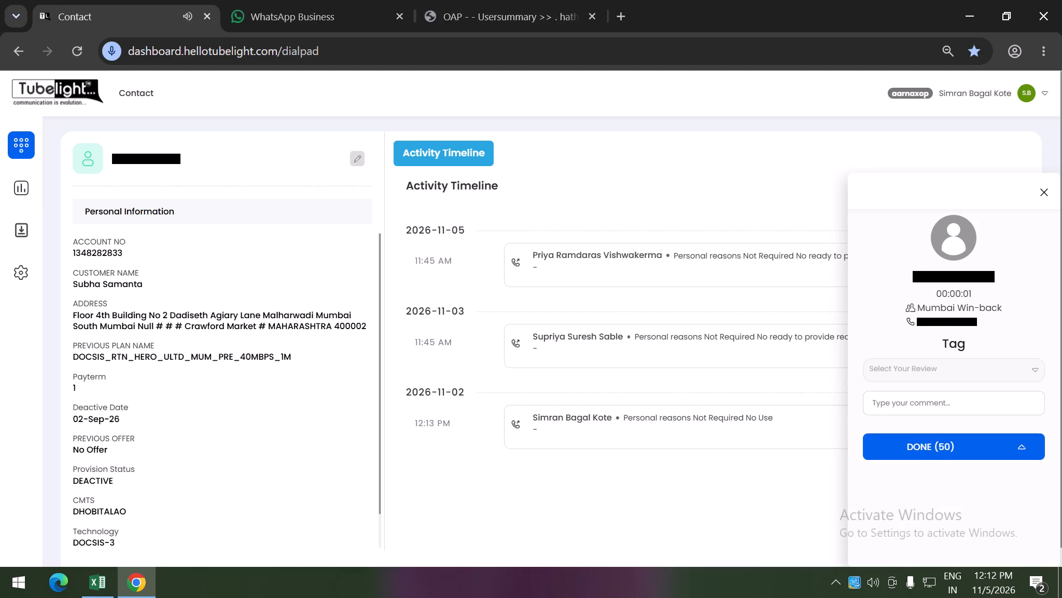
{"action": "left_click", "coordinate": [976, 377]}
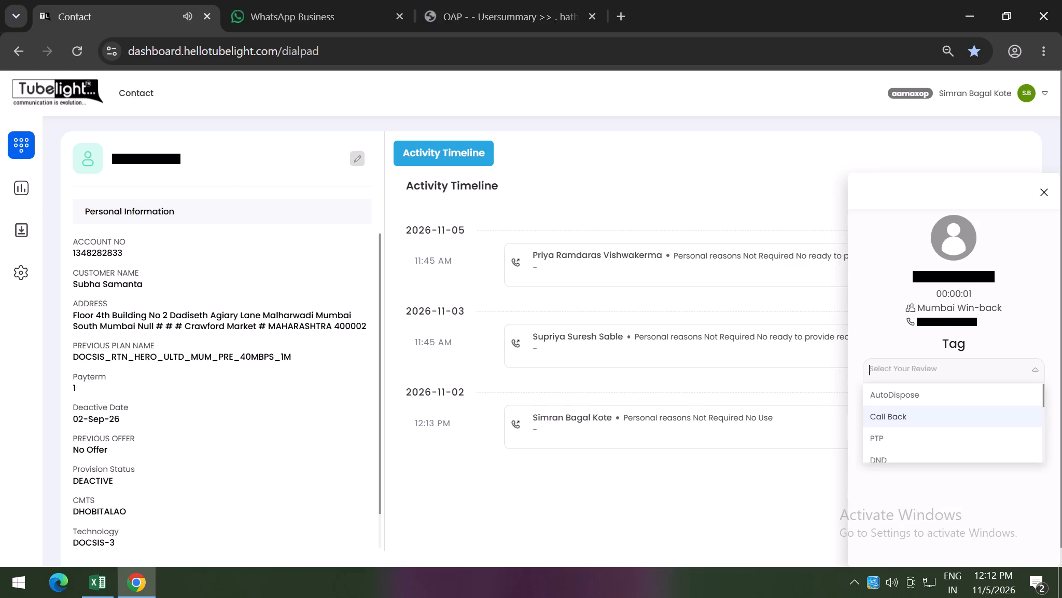
{"action": "scroll", "coordinate": [933, 424], "scroll_direction": "down", "scroll_amount": 1}
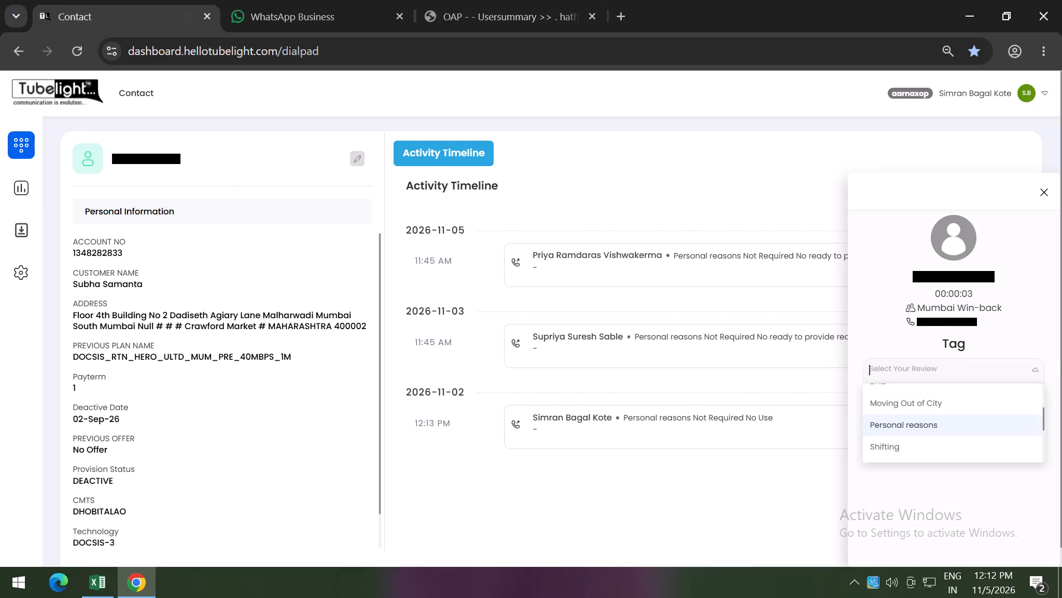
{"action": "left_click", "coordinate": [933, 424]}
{"action": "left_click", "coordinate": [961, 359]}
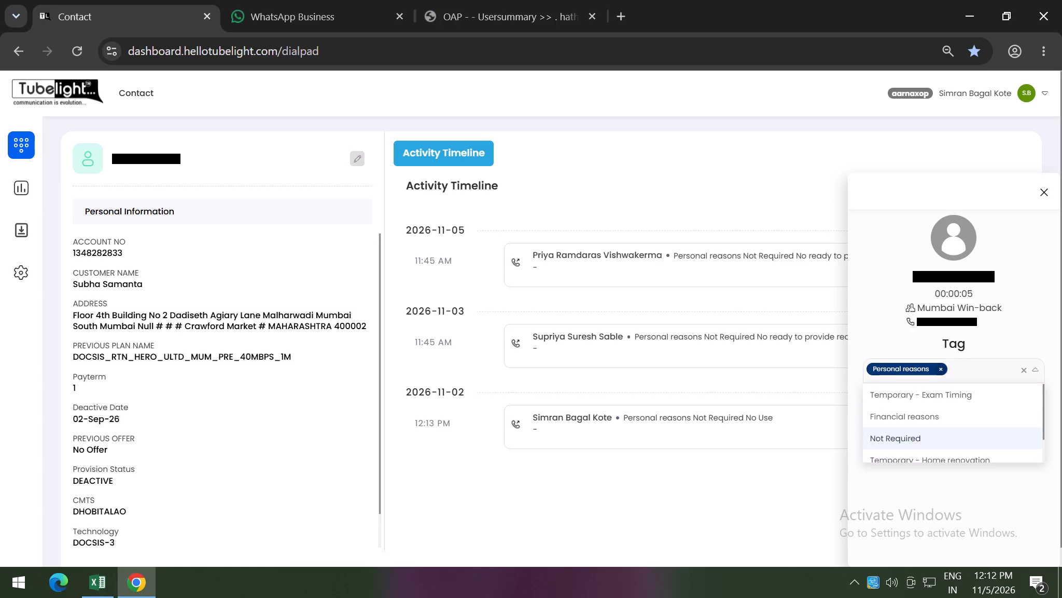
{"action": "left_click", "coordinate": [915, 432]}
{"action": "left_click", "coordinate": [980, 394]}
{"action": "left_click", "coordinate": [905, 411]}
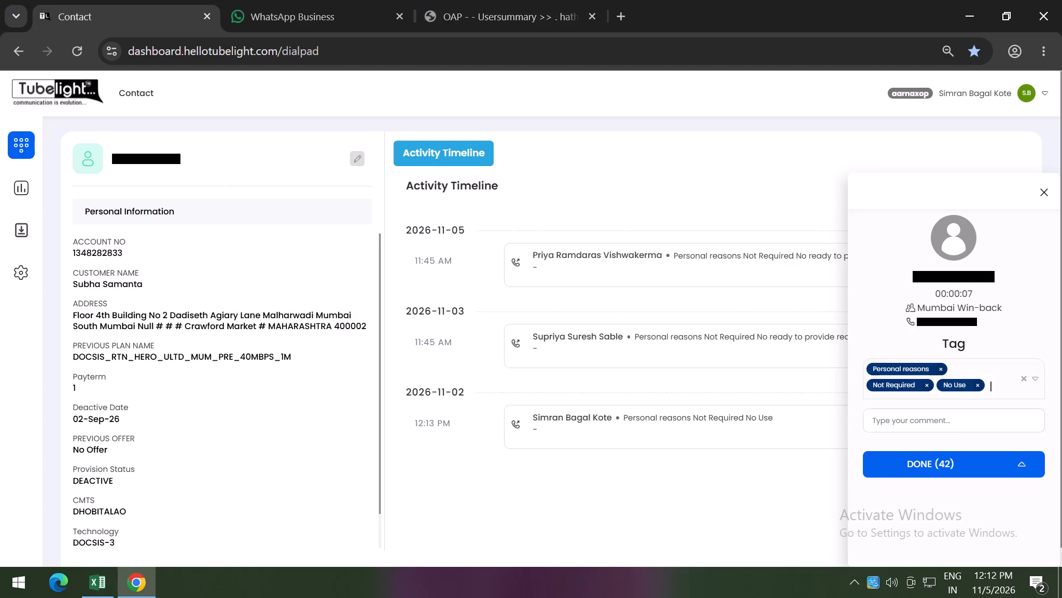
{"action": "left_click", "coordinate": [926, 463]}
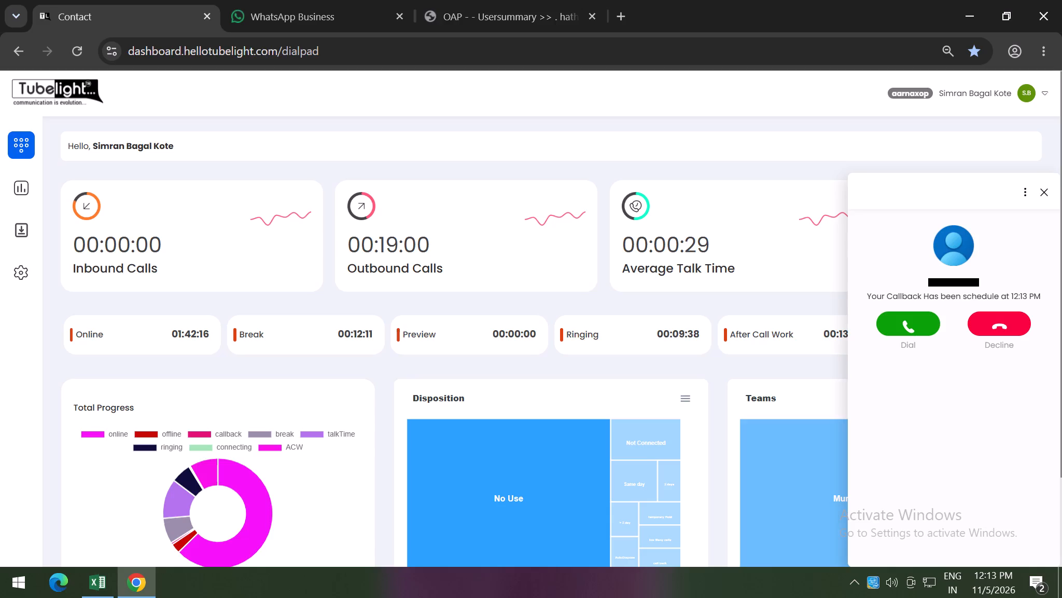
Decline the callback scheduled for 12:13 PM.
{"action": "left_click", "coordinate": [1004, 315]}
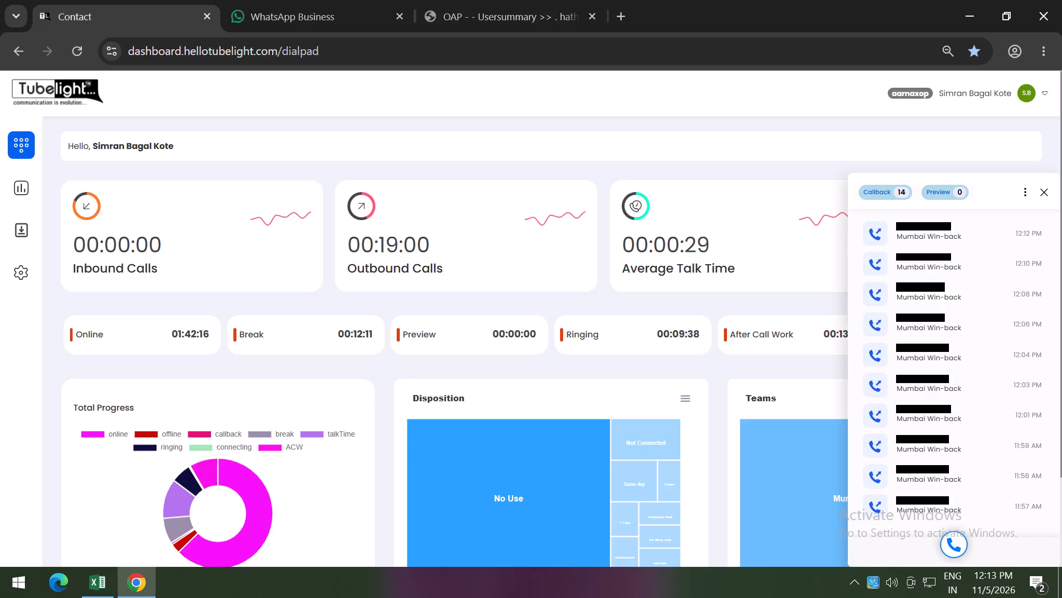
{"action": "scroll", "coordinate": [986, 355], "scroll_direction": "up", "scroll_amount": 1}
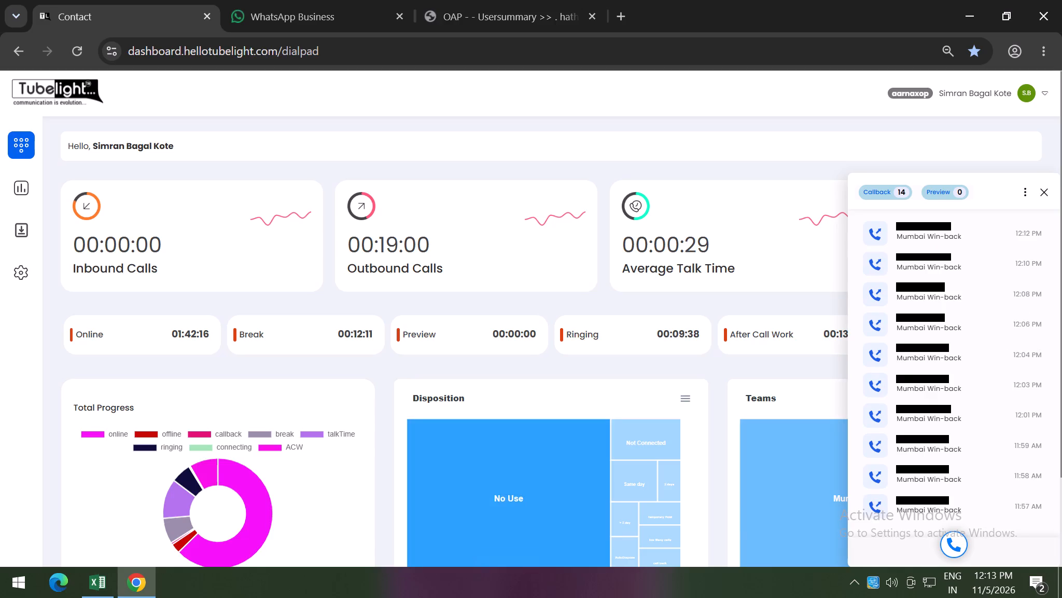
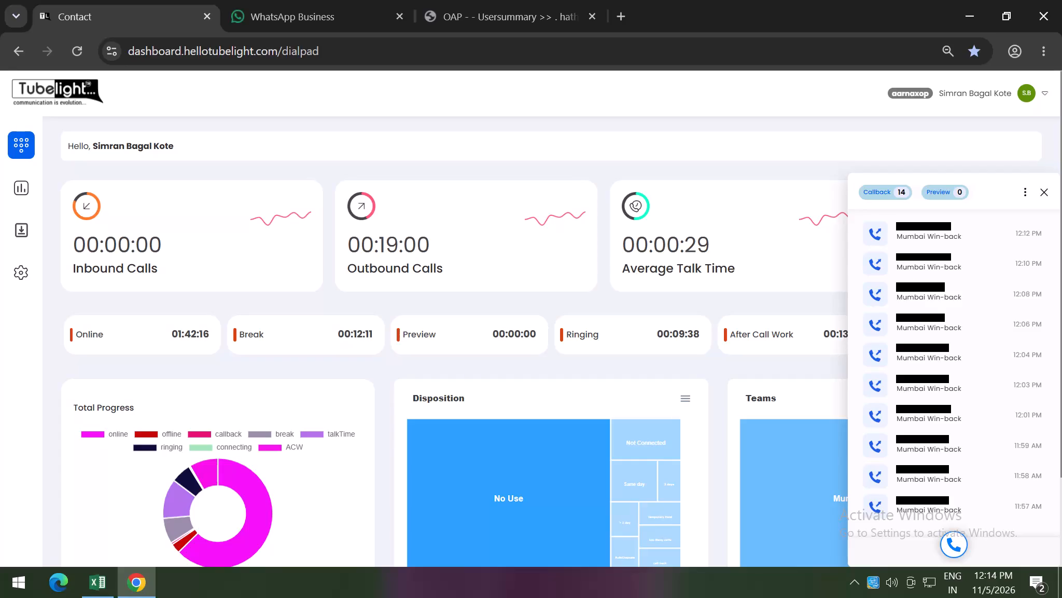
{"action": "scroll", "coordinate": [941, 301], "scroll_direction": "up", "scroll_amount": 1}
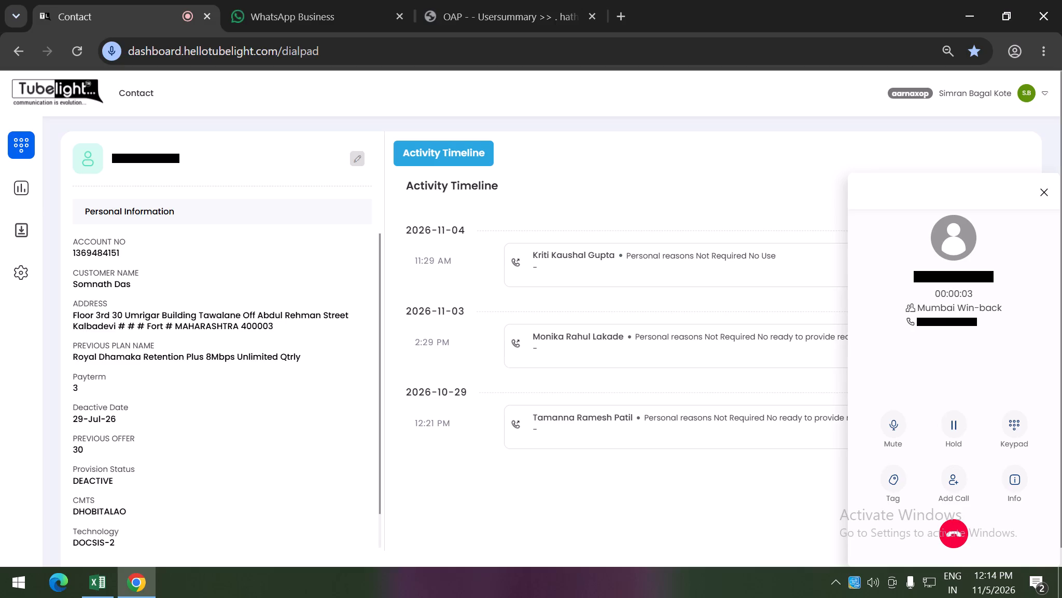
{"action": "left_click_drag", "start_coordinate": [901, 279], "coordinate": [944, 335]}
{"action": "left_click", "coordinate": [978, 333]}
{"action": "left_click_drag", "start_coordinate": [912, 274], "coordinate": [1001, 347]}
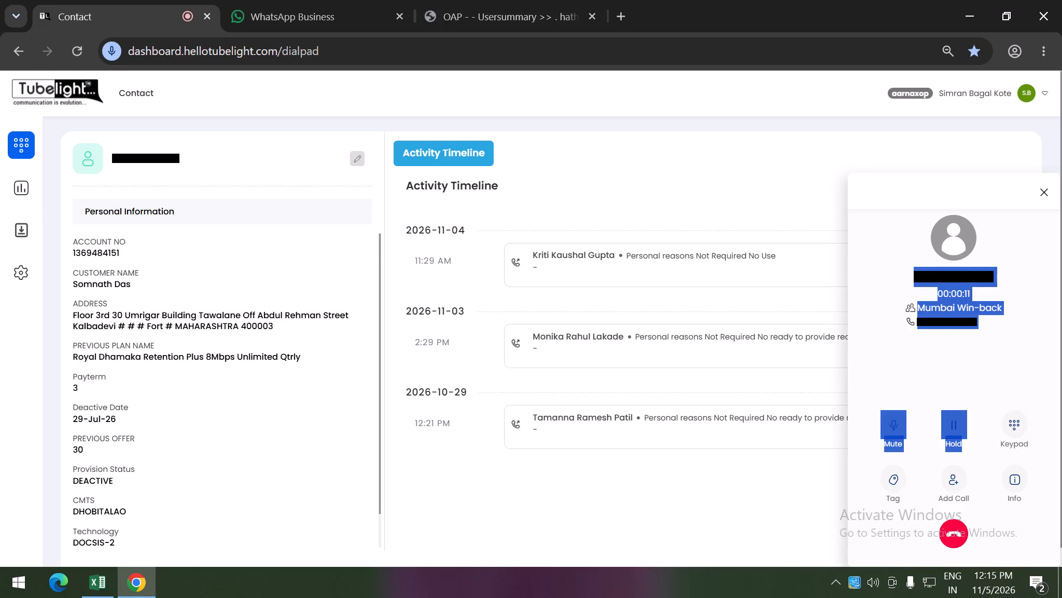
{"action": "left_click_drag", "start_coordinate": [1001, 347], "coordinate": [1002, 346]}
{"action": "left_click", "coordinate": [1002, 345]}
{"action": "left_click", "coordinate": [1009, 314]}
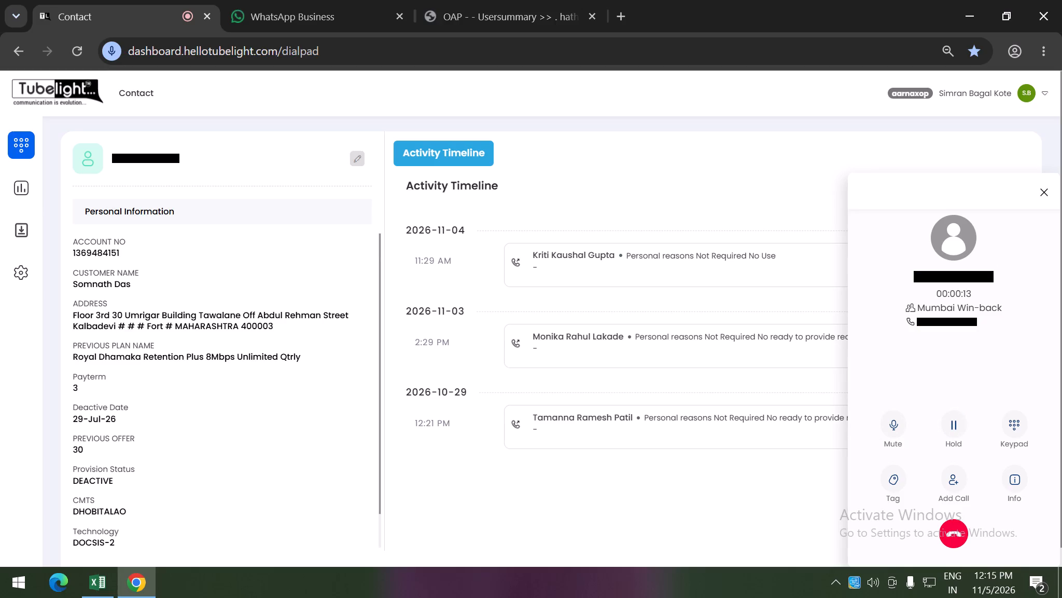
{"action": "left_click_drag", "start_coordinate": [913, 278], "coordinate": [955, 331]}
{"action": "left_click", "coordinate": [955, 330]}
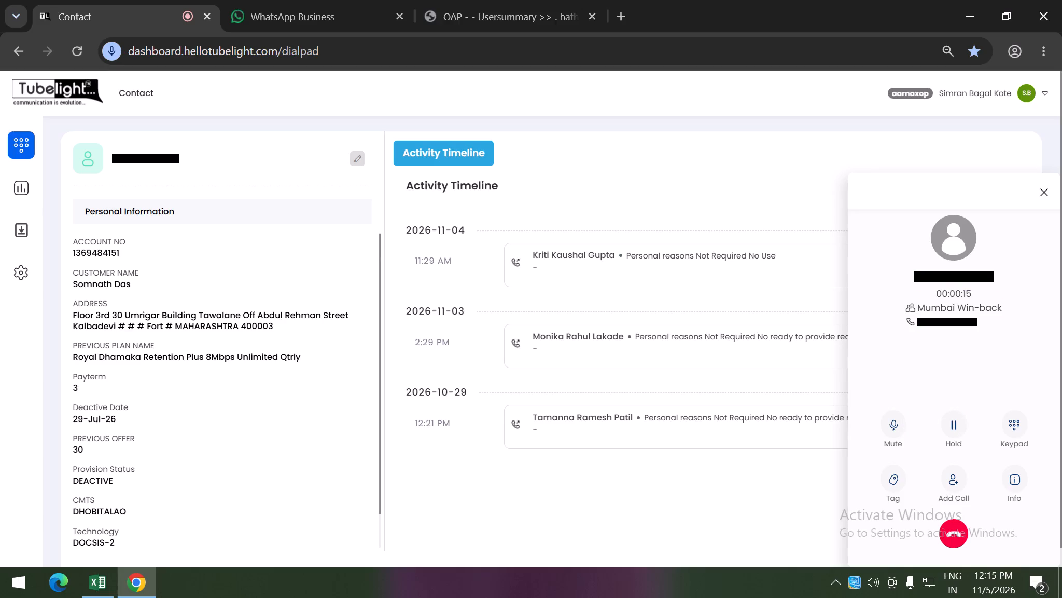
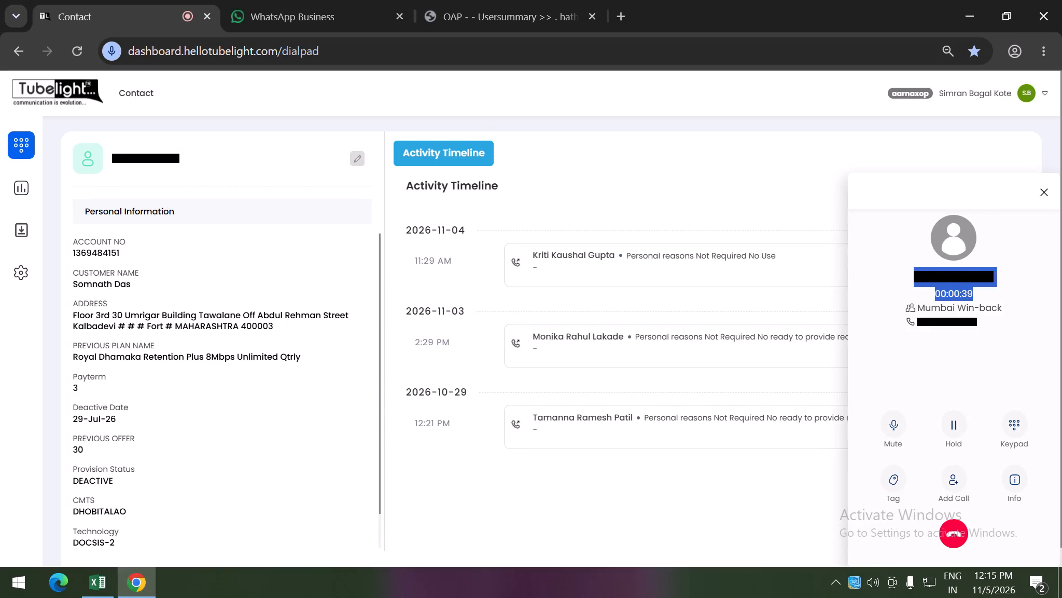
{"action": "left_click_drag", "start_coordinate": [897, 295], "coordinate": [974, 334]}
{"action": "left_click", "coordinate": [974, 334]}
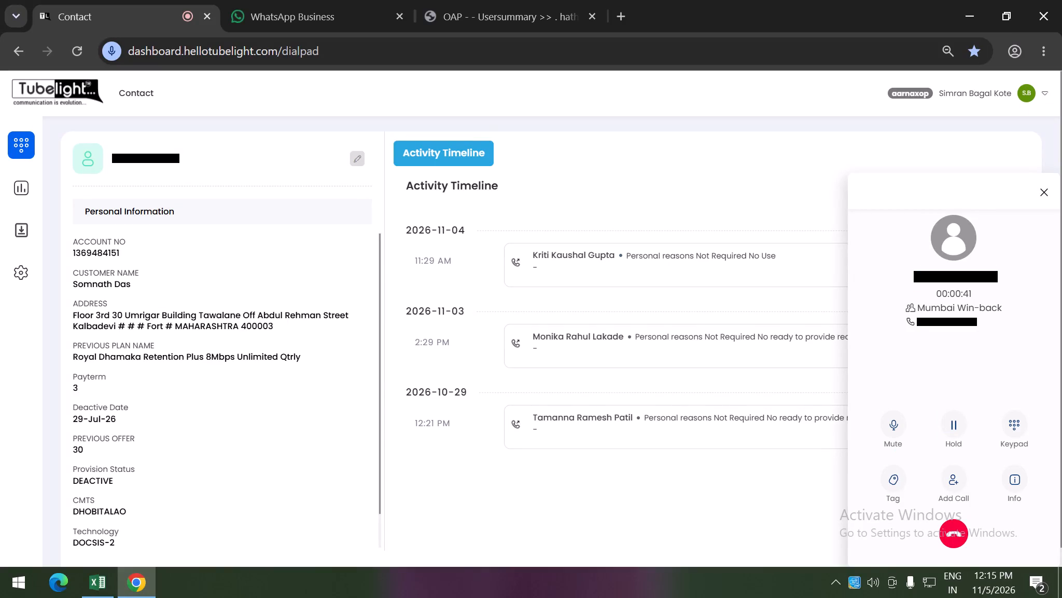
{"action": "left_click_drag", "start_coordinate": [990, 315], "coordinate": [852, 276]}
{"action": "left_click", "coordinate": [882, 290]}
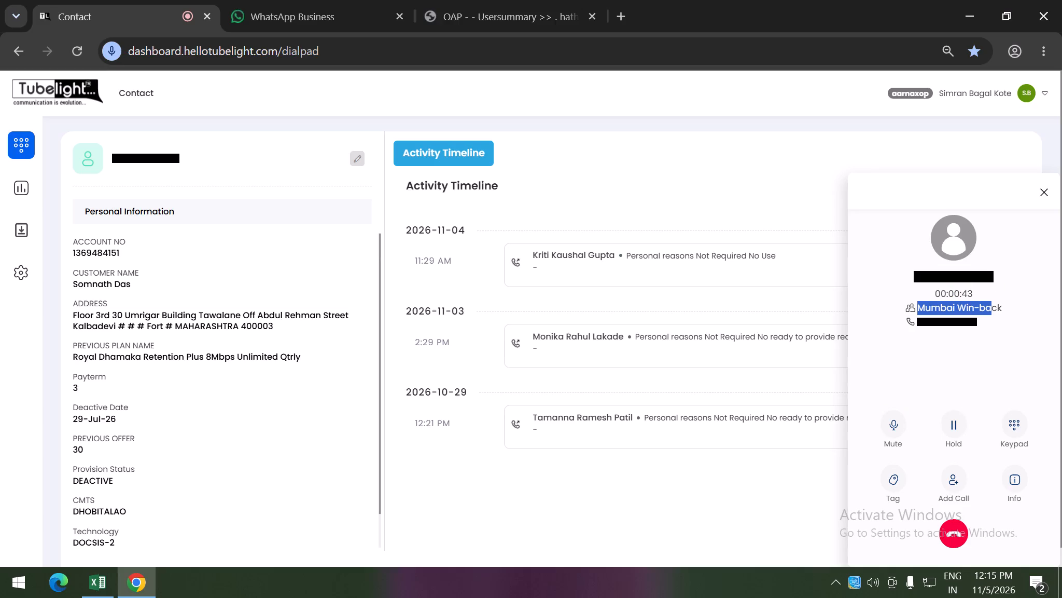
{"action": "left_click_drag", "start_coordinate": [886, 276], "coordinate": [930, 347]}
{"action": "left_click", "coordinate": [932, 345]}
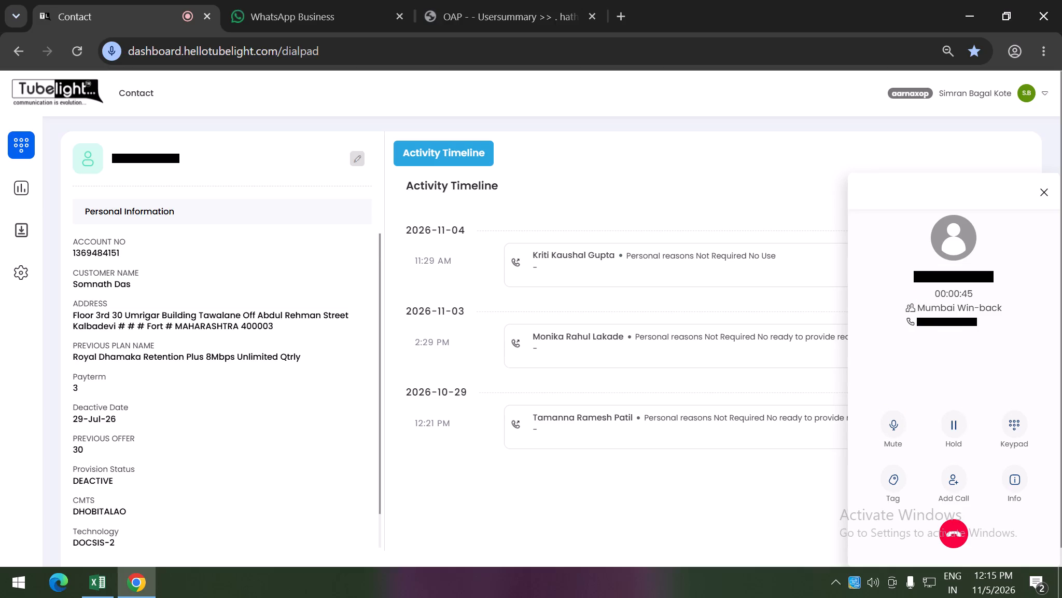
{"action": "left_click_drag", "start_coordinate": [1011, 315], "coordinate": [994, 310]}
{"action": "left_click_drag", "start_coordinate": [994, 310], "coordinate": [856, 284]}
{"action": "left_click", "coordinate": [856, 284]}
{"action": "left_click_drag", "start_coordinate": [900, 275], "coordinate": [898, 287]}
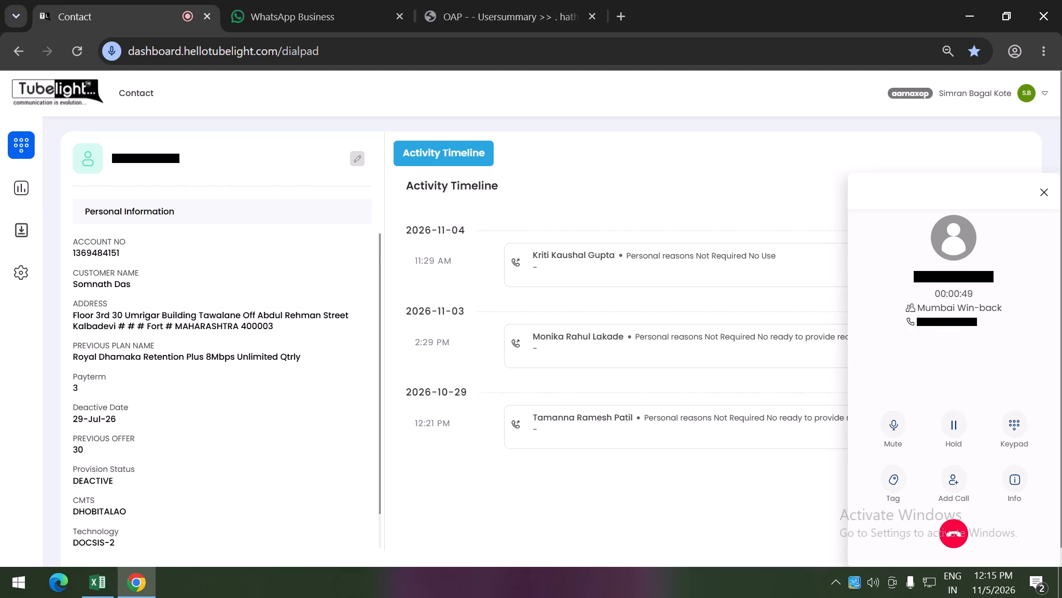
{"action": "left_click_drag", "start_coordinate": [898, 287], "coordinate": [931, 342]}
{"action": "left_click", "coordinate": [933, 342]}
Copy the customer's phone number from the active Mumbai Win-back call.
{"action": "left_click_drag", "start_coordinate": [1011, 275], "coordinate": [930, 265]}
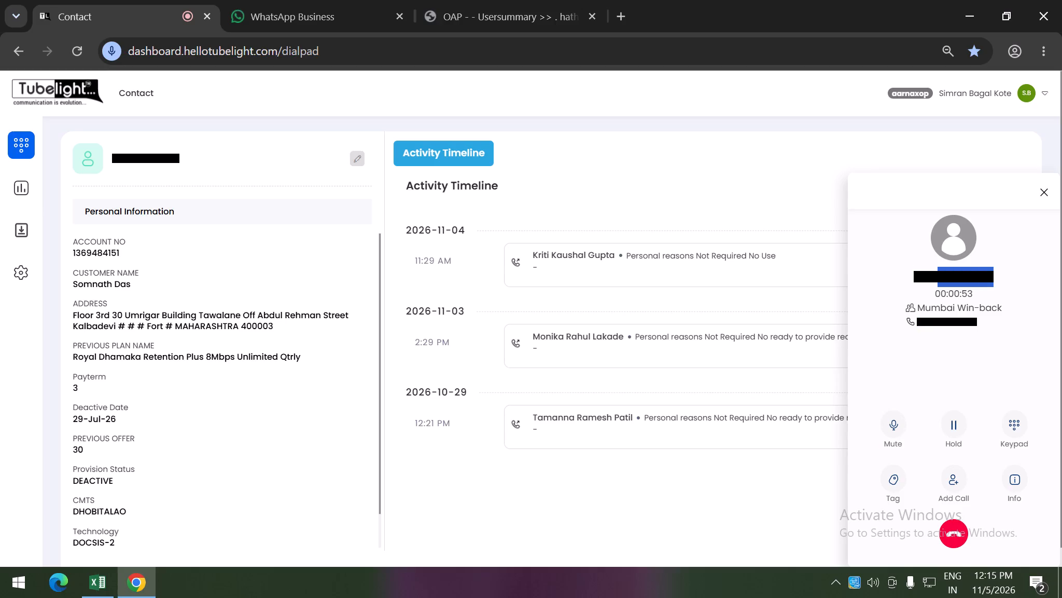
{"action": "left_click_drag", "start_coordinate": [930, 265], "coordinate": [897, 265]}
{"action": "right_click", "coordinate": [897, 265]}
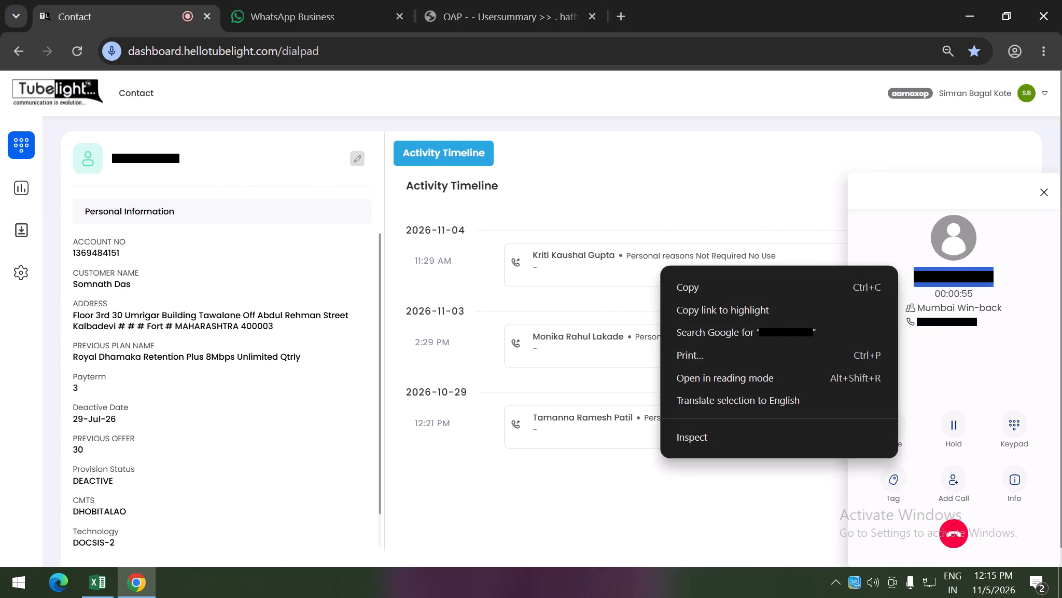
{"action": "left_click", "coordinate": [757, 281]}
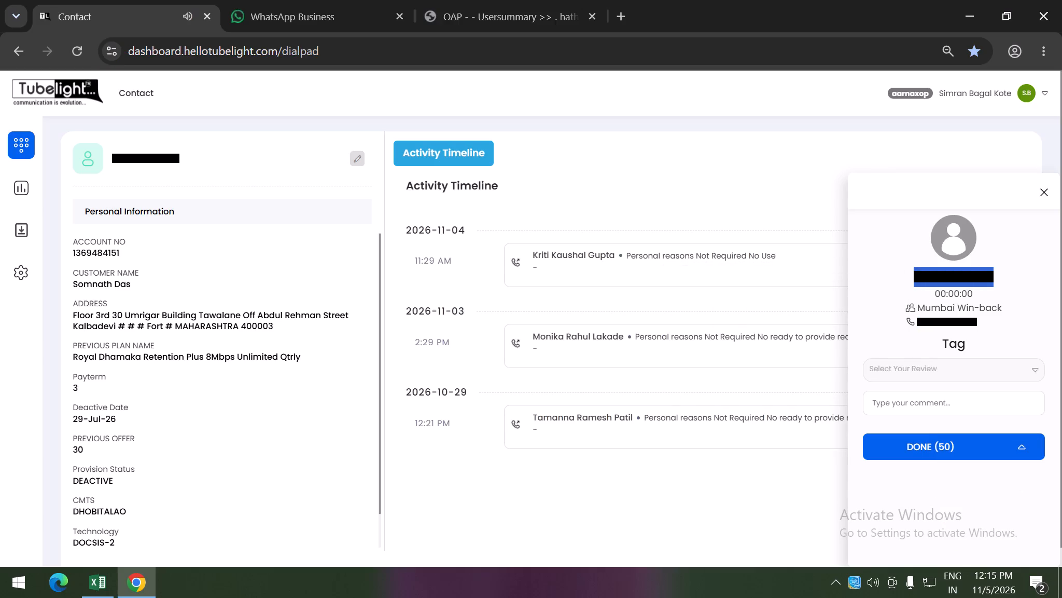
Tag the ended Mumbai Win-back call as PTP, ptp, Same day and submit the disposition.
{"action": "left_click", "coordinate": [911, 370]}
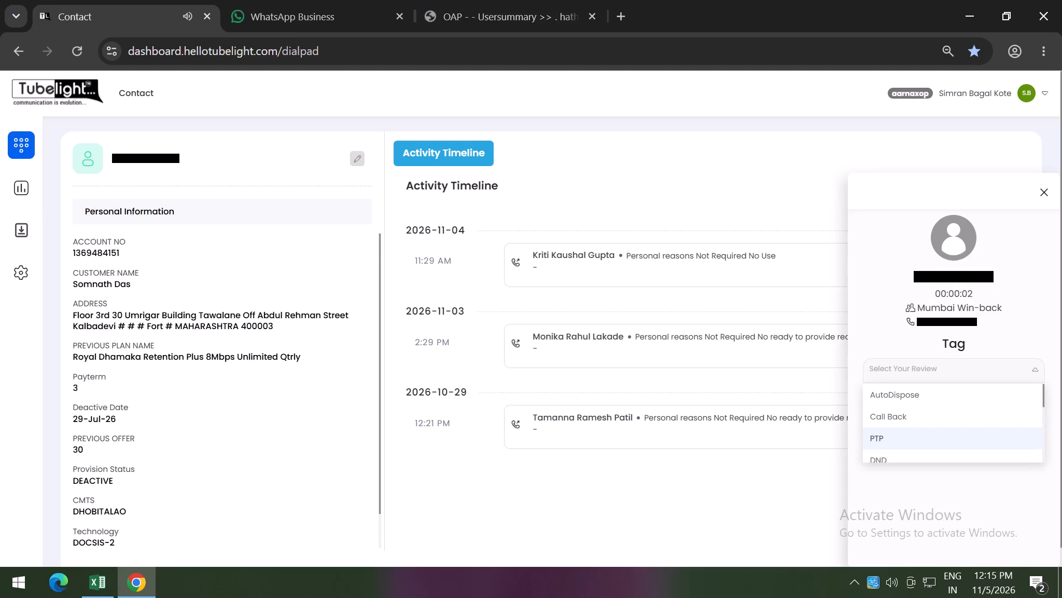
{"action": "scroll", "coordinate": [906, 438], "scroll_direction": "down", "scroll_amount": 1}
{"action": "scroll", "coordinate": [906, 438], "scroll_direction": "up", "scroll_amount": 1}
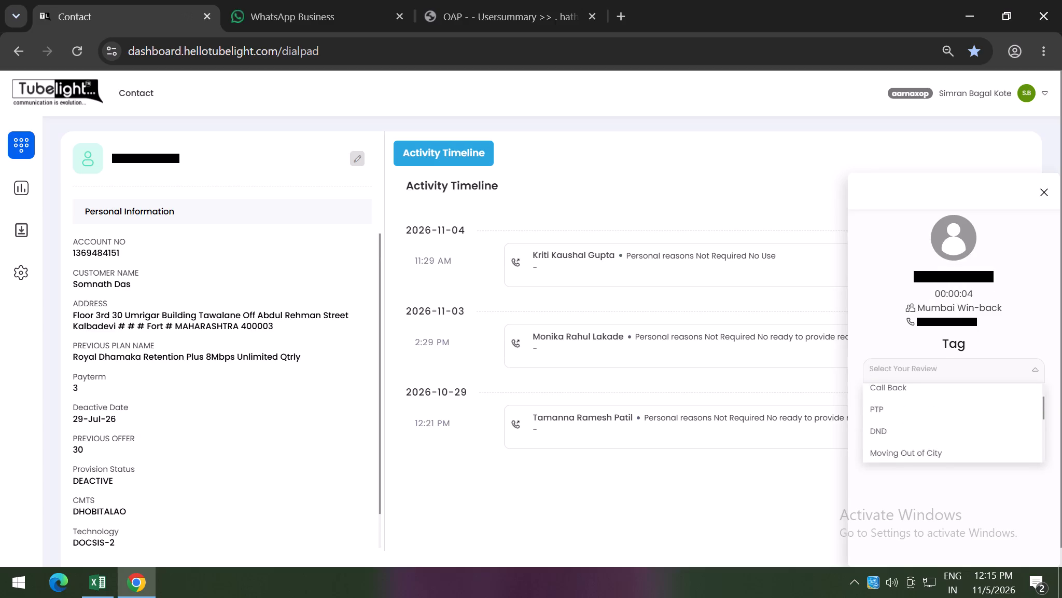
{"action": "left_click", "coordinate": [903, 433]}
{"action": "left_click", "coordinate": [948, 376]}
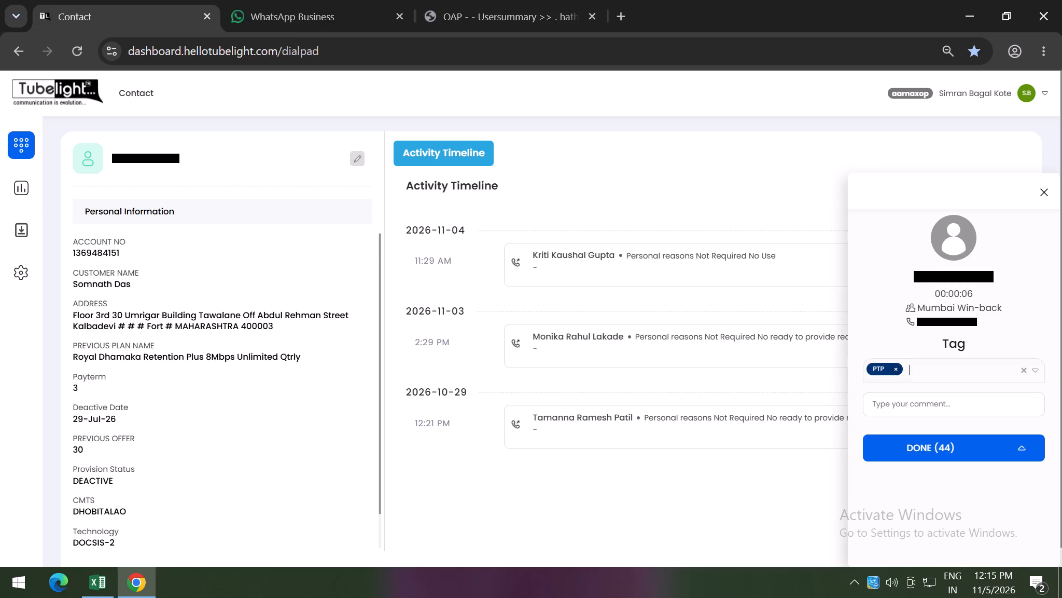
{"action": "left_click", "coordinate": [890, 431]}
{"action": "left_click", "coordinate": [975, 369]}
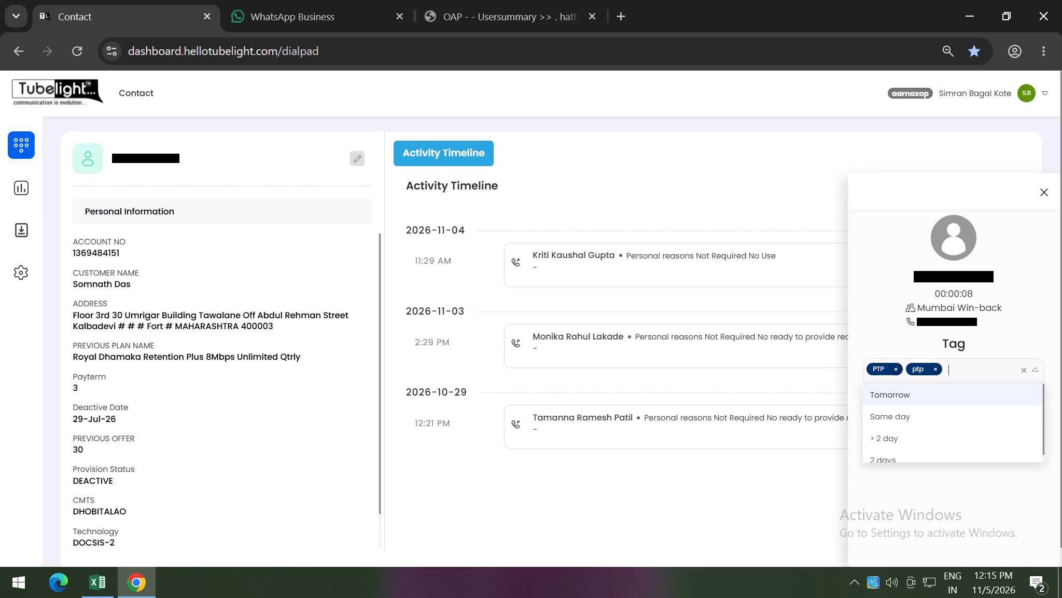
{"action": "left_click", "coordinate": [918, 415]}
{"action": "left_click", "coordinate": [931, 447]}
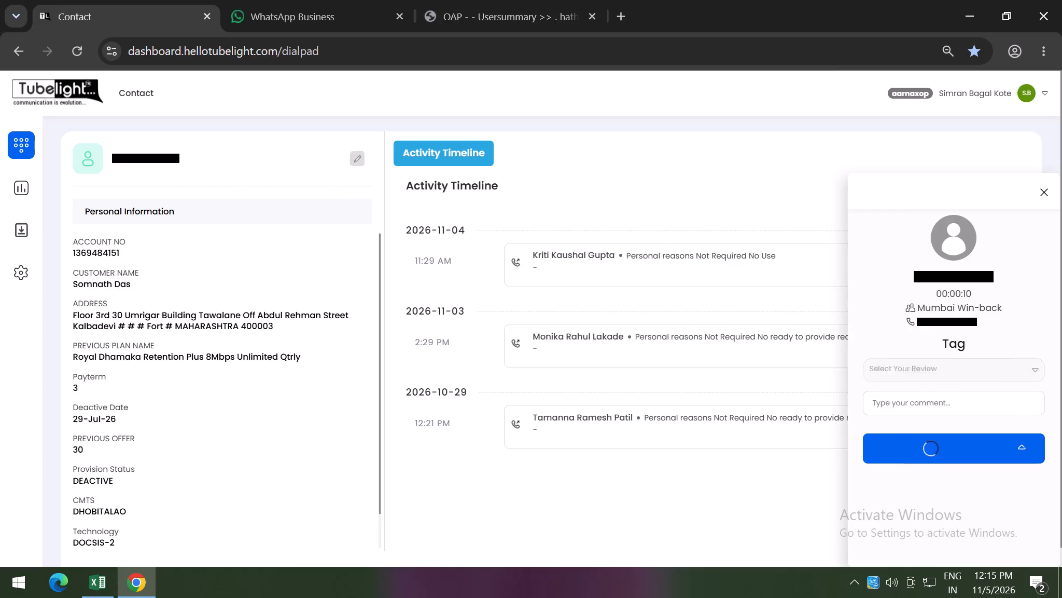
In Excel's simran 1 workbook, paste the copied number into E23 and enter the remark AJ BATAYEGE in D23.
{"action": "left_click", "coordinate": [95, 569]}
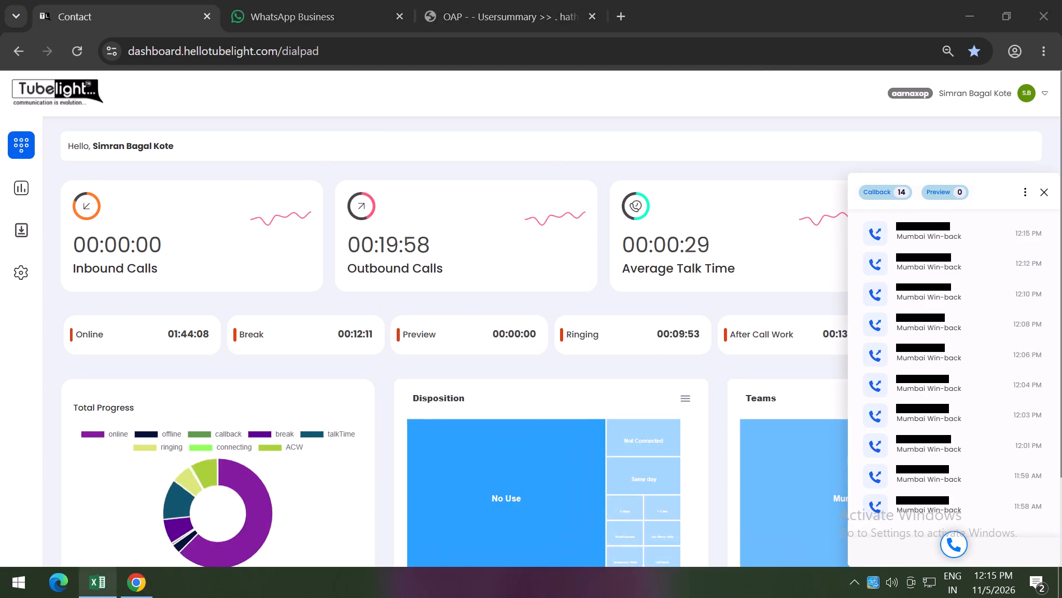
{"action": "left_click", "coordinate": [101, 579]}
{"action": "left_click", "coordinate": [338, 425]}
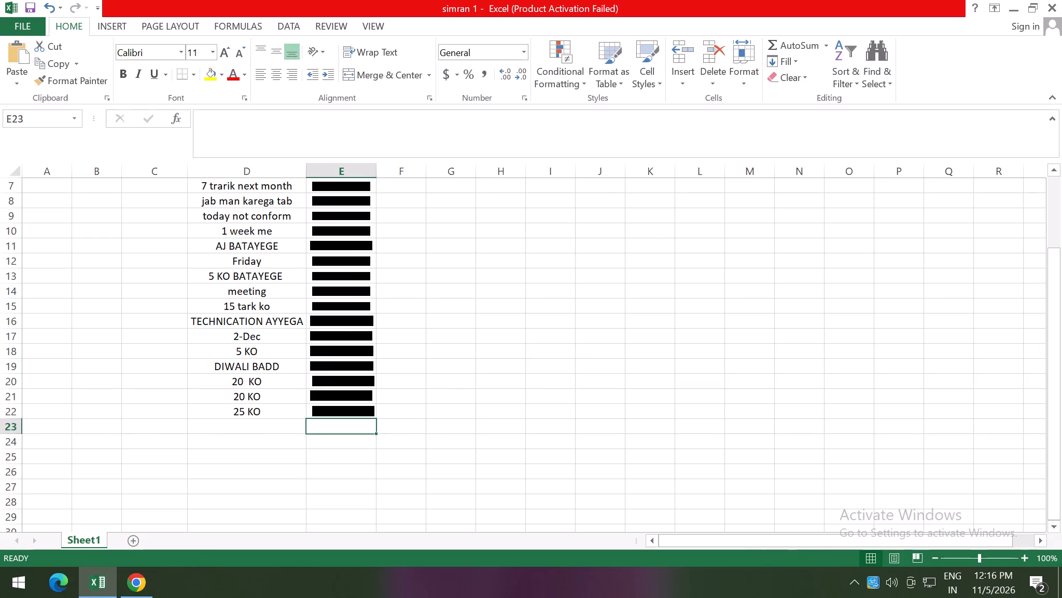
{"action": "key", "text": "ctrl+v"}
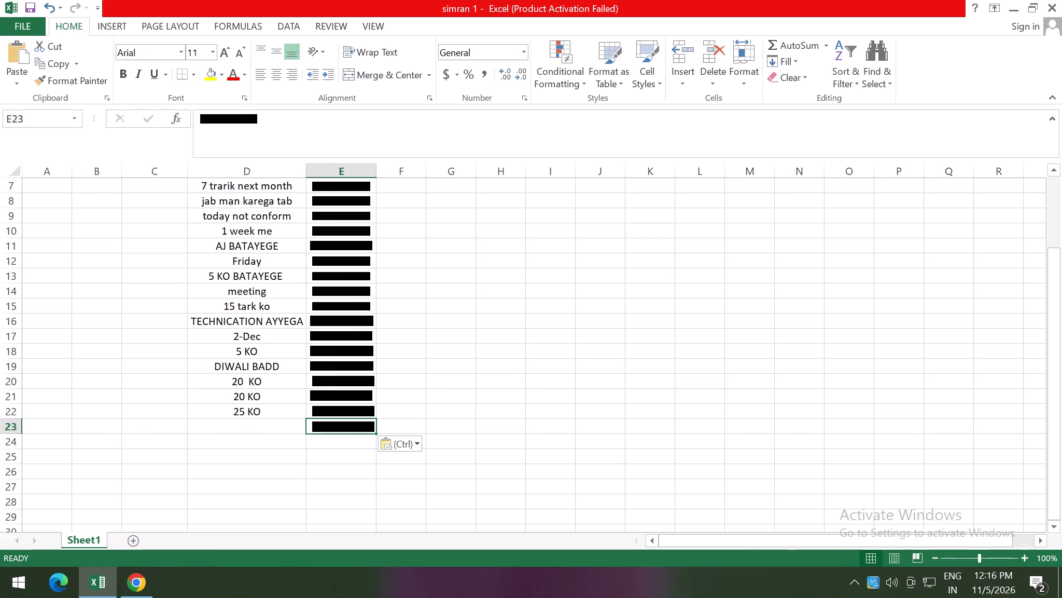
{"action": "left_click", "coordinate": [264, 430]}
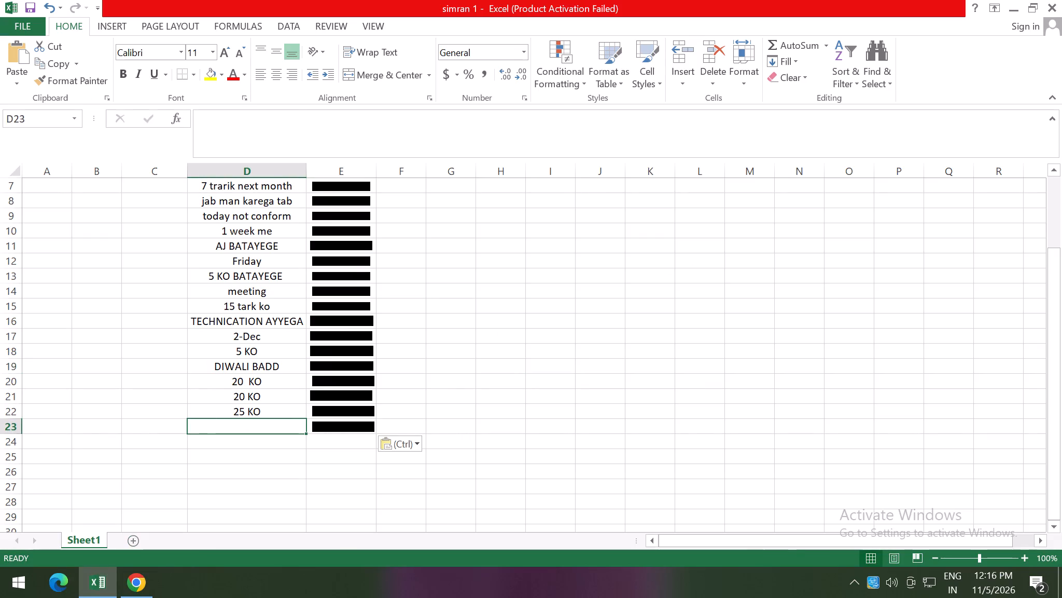
{"action": "key", "text": "a"}
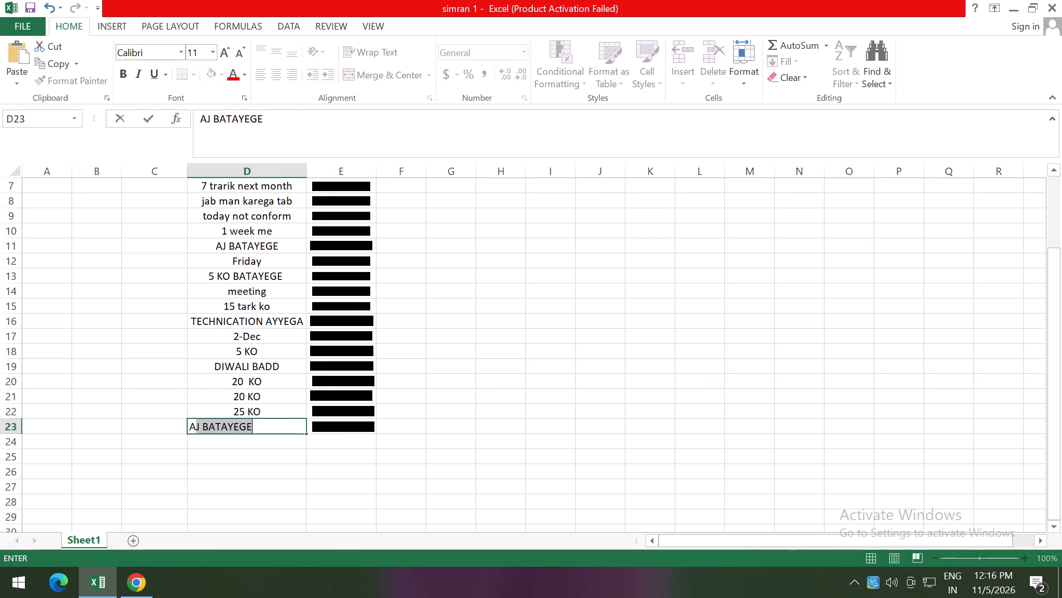
{"action": "key", "text": "j"}
{"action": "left_click", "coordinate": [449, 366]}
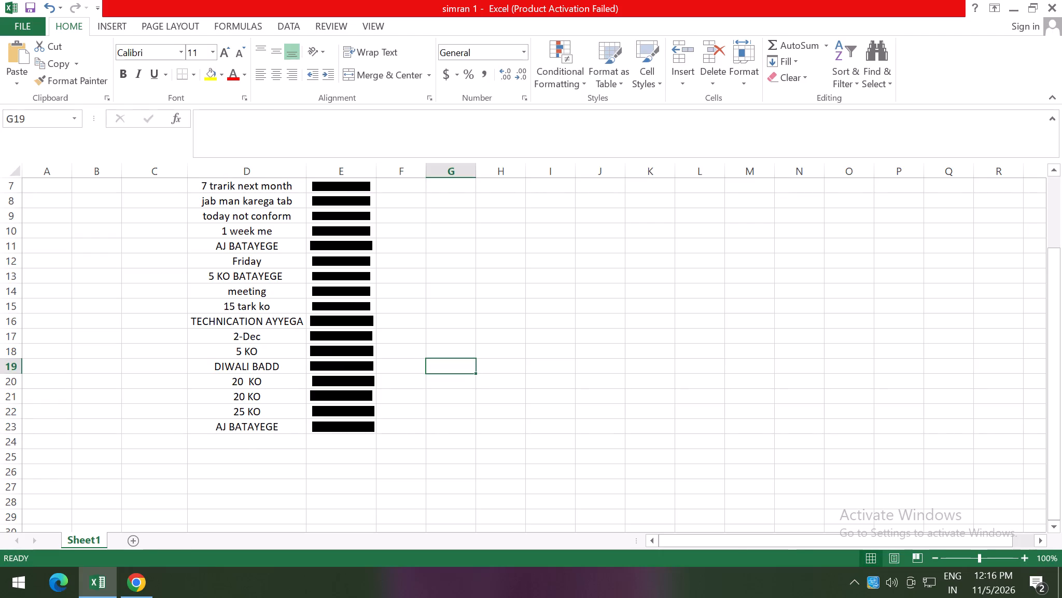
{"action": "left_click", "coordinate": [268, 427]}
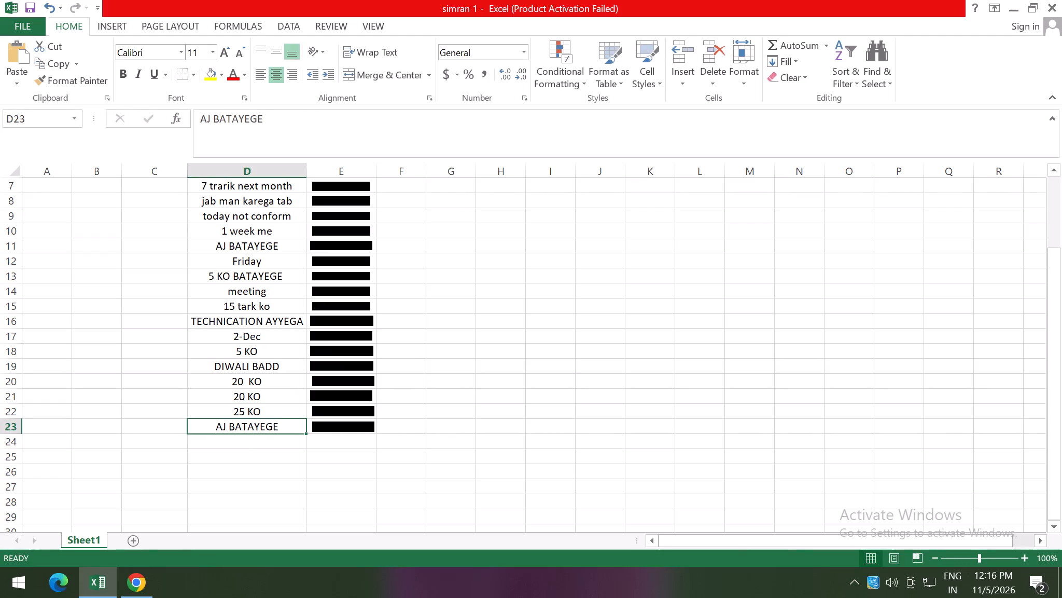
{"action": "scroll", "coordinate": [400, 360], "scroll_direction": "up", "scroll_amount": 2}
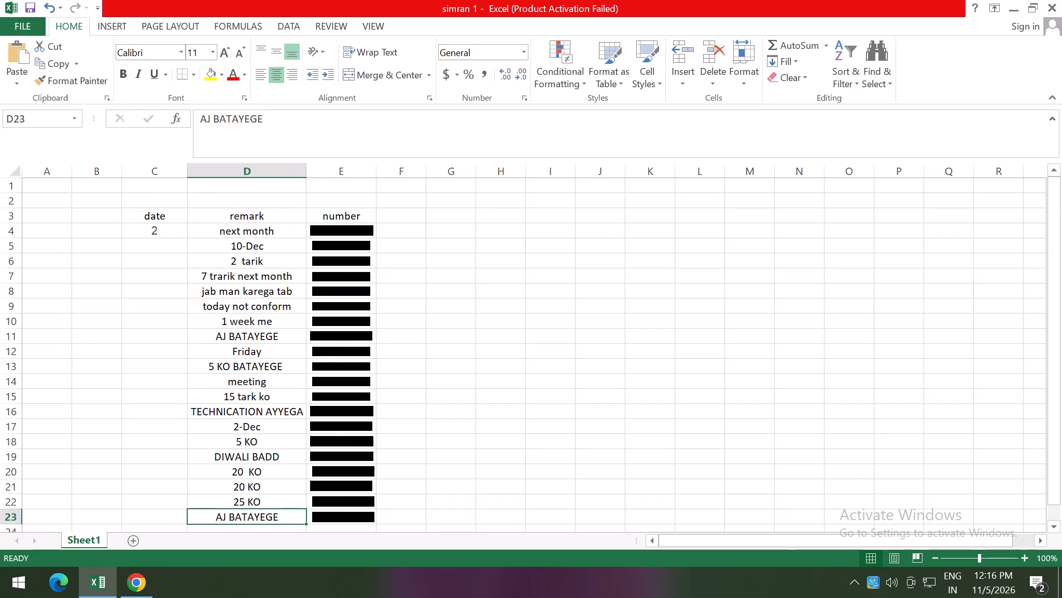
Switch back to the Tubelight dialpad in Chrome.
{"action": "left_click", "coordinate": [131, 580]}
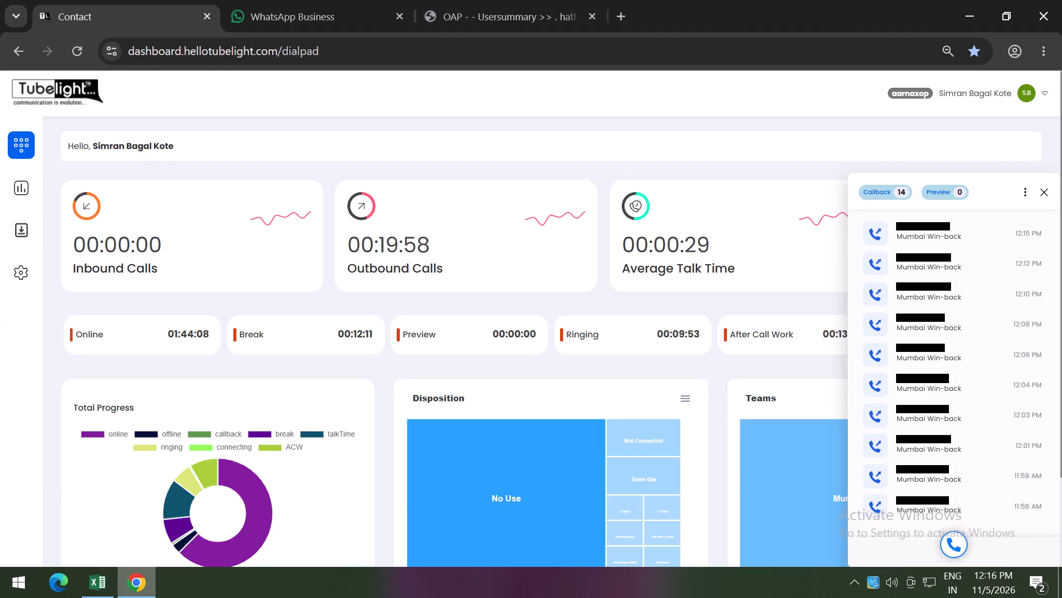
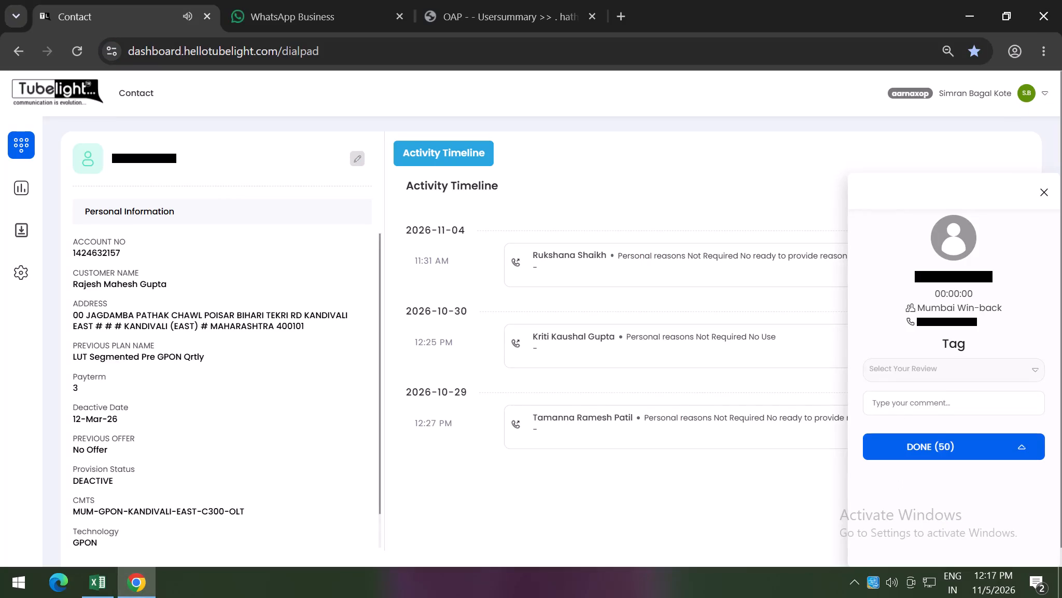
Tag the ended Mumbai Win-back call with Personal reasons and Not Required, and open the choices for the detailed reason.
{"action": "left_click", "coordinate": [882, 363]}
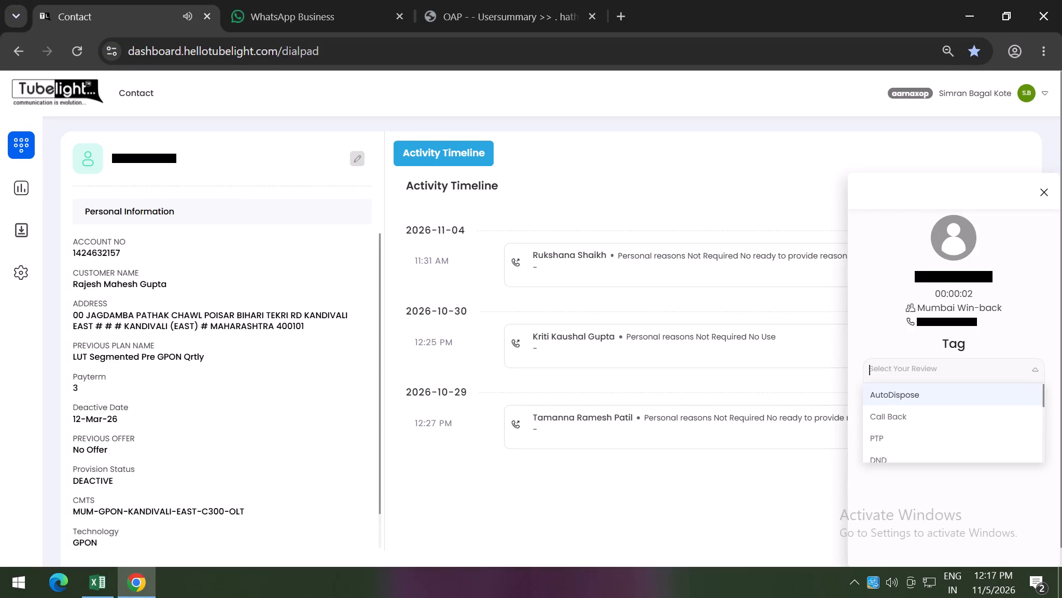
{"action": "scroll", "coordinate": [896, 409], "scroll_direction": "down", "scroll_amount": 1}
{"action": "left_click", "coordinate": [912, 426]}
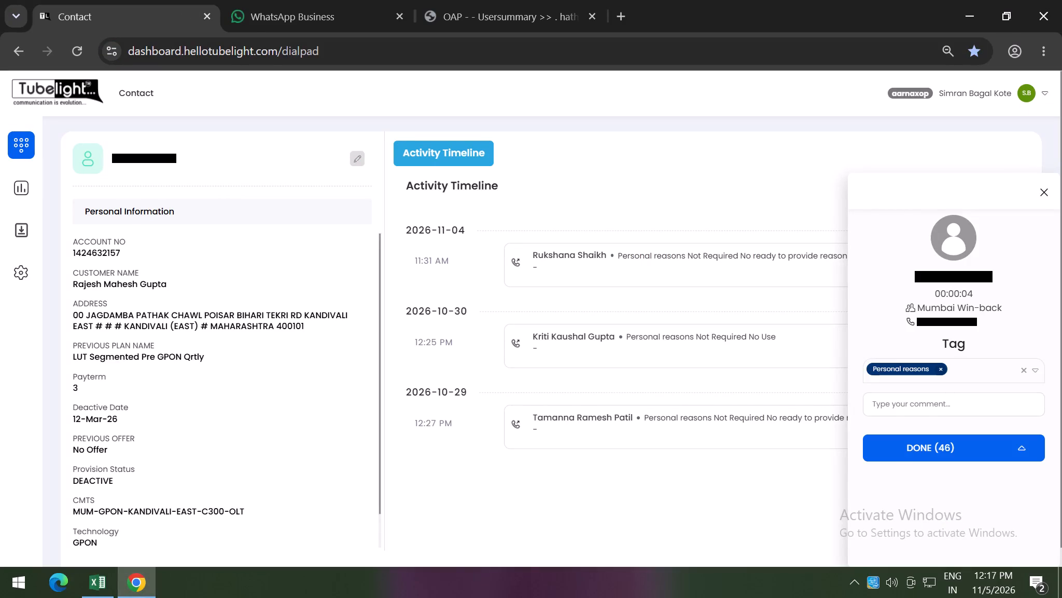
{"action": "left_click", "coordinate": [954, 372]}
{"action": "left_click", "coordinate": [899, 436]}
{"action": "left_click", "coordinate": [981, 386]}
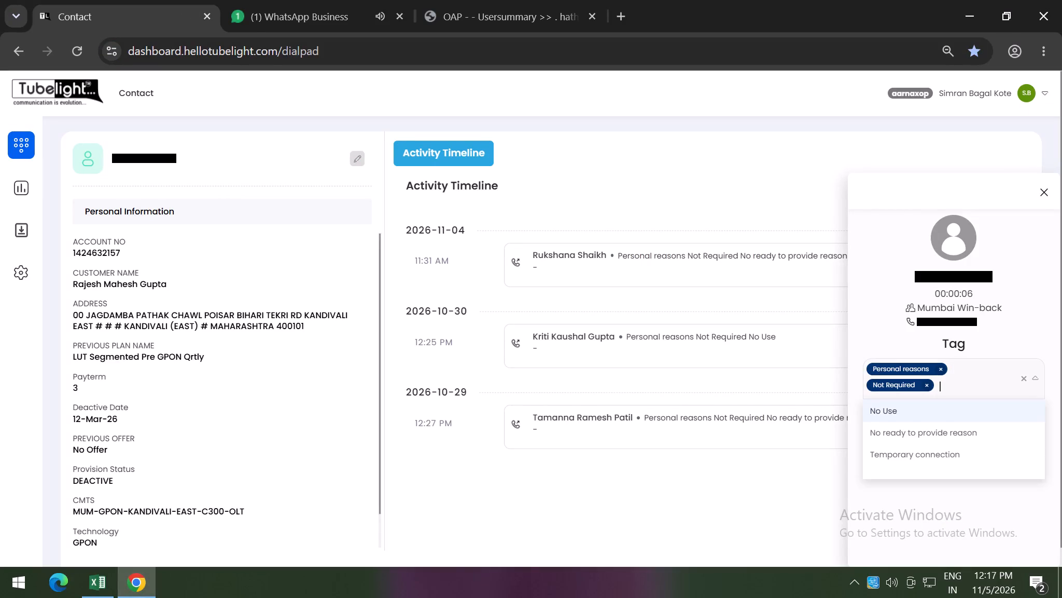
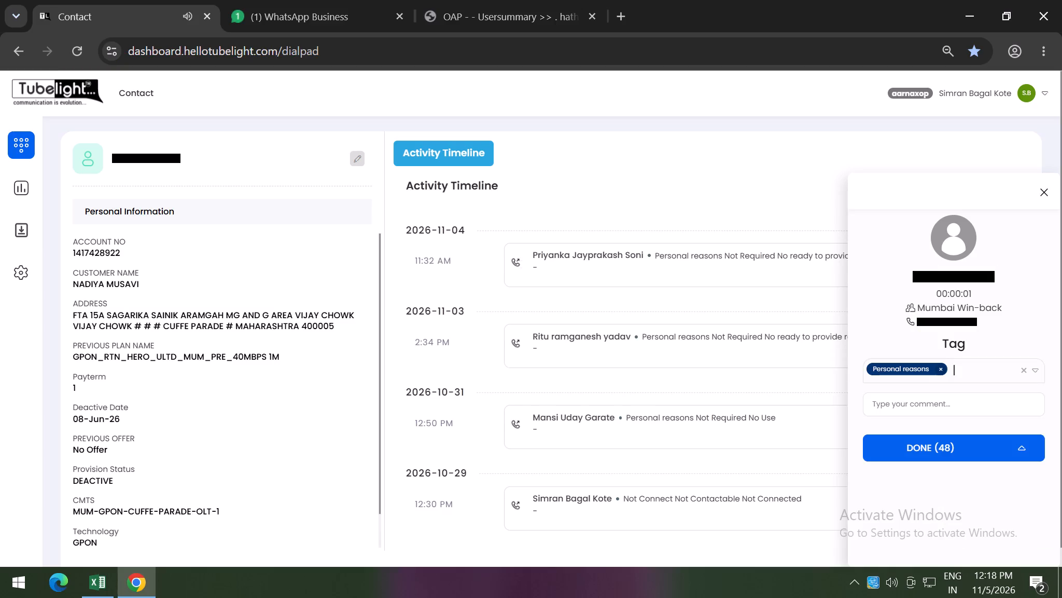
Tag the ended Mumbai Win-back call as Personal reasons, Not Required, No Use and submit the disposition.
{"action": "left_click", "coordinate": [959, 373]}
{"action": "left_click", "coordinate": [899, 439]}
{"action": "left_click", "coordinate": [953, 388]}
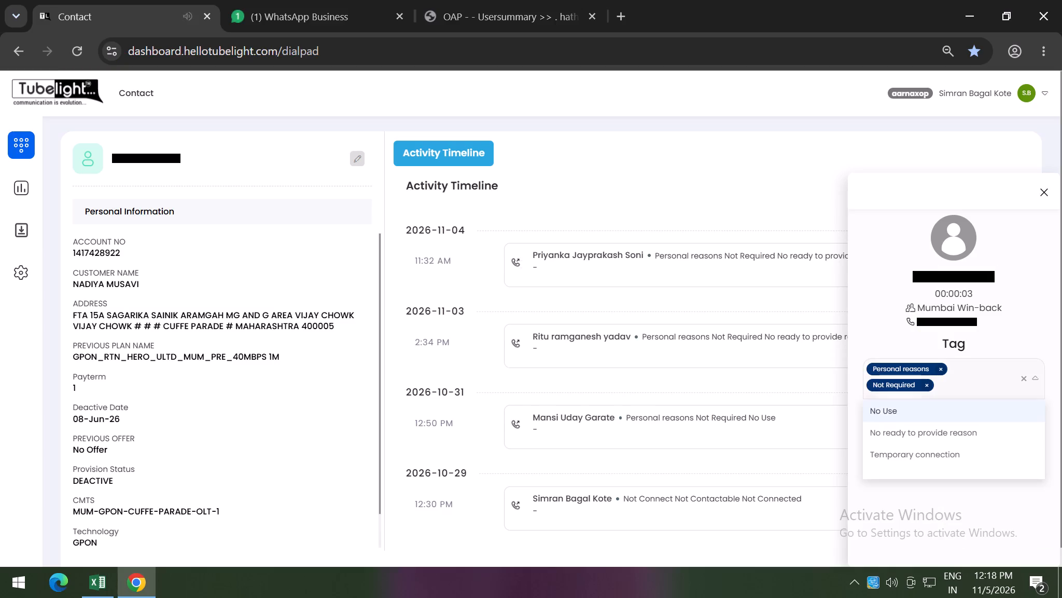
{"action": "left_click", "coordinate": [895, 407]}
{"action": "left_click", "coordinate": [886, 460]}
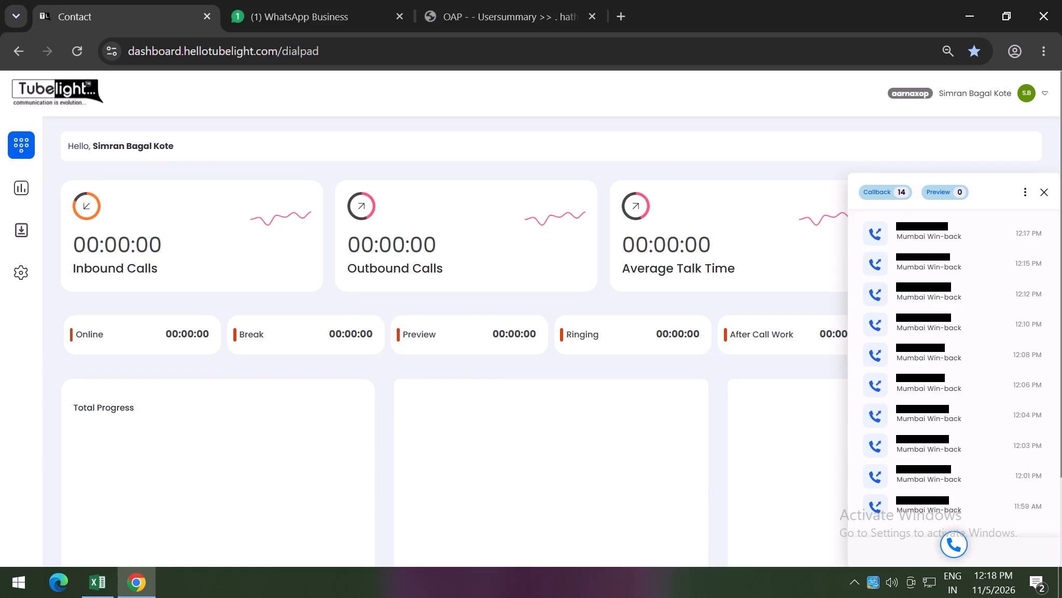
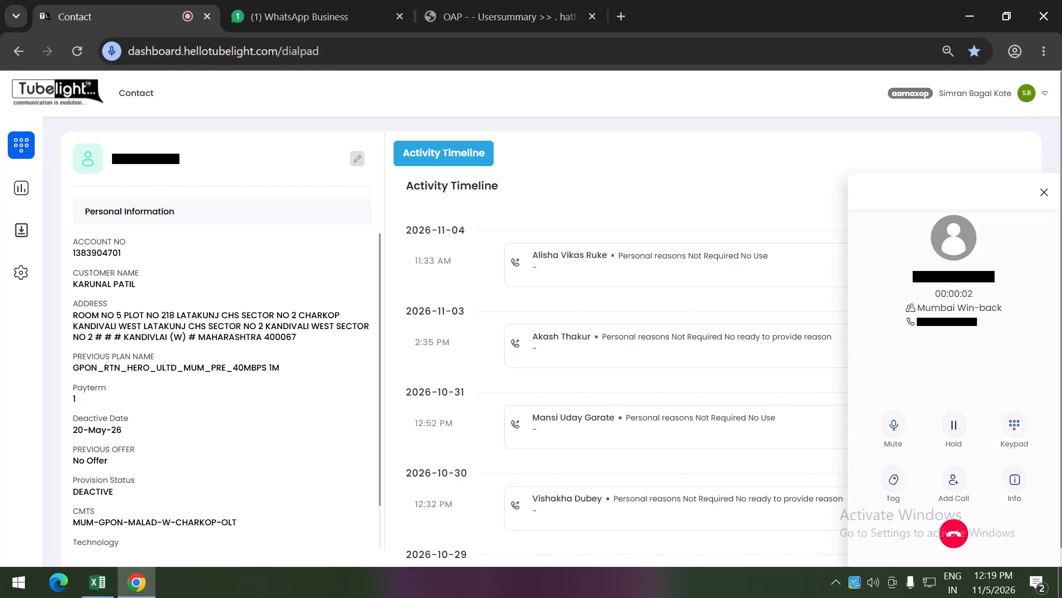
End the active Mumbai Win-back call, tag it as Personal reasons, Not Required, No Use and submit the disposition.
{"action": "left_click", "coordinate": [945, 538]}
{"action": "left_click", "coordinate": [968, 371]}
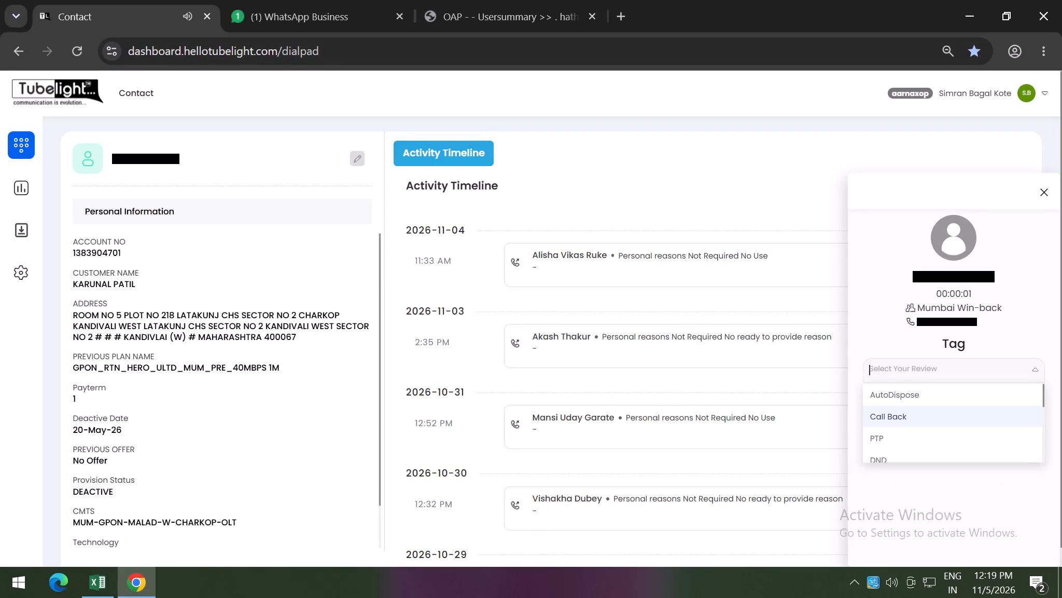
{"action": "scroll", "coordinate": [915, 426], "scroll_direction": "down", "scroll_amount": 1}
{"action": "left_click", "coordinate": [929, 424]}
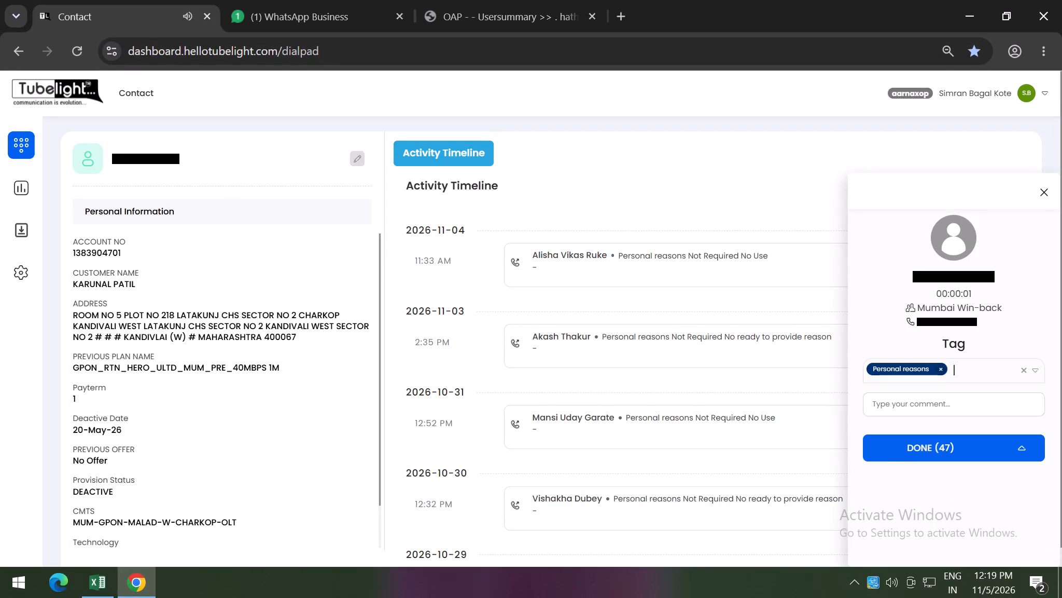
{"action": "left_click", "coordinate": [993, 366]}
{"action": "left_click", "coordinate": [941, 444]}
{"action": "left_click", "coordinate": [958, 388]}
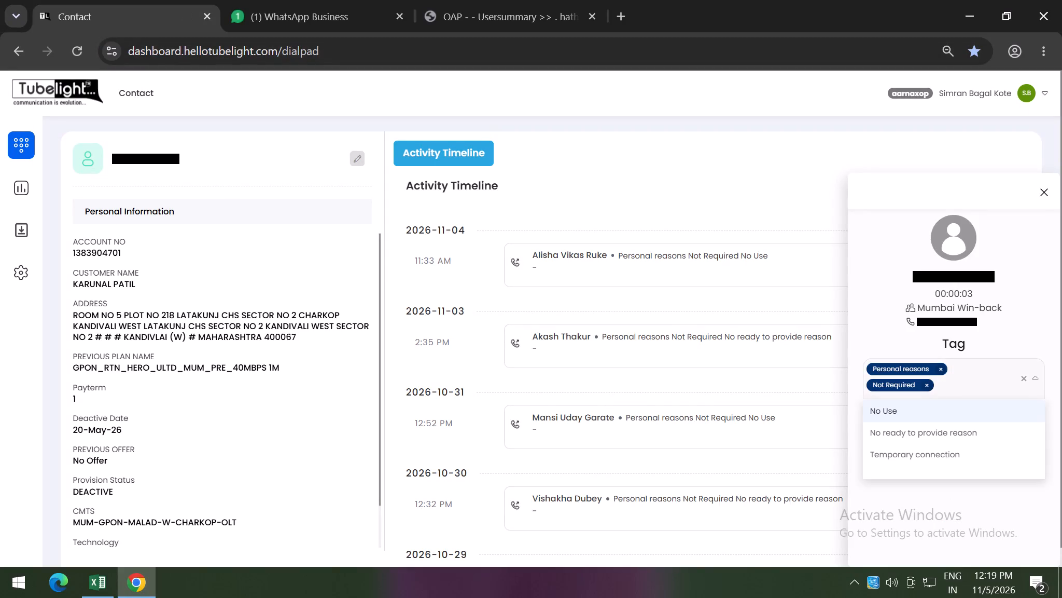
{"action": "left_click", "coordinate": [921, 413]}
{"action": "left_click", "coordinate": [929, 470]}
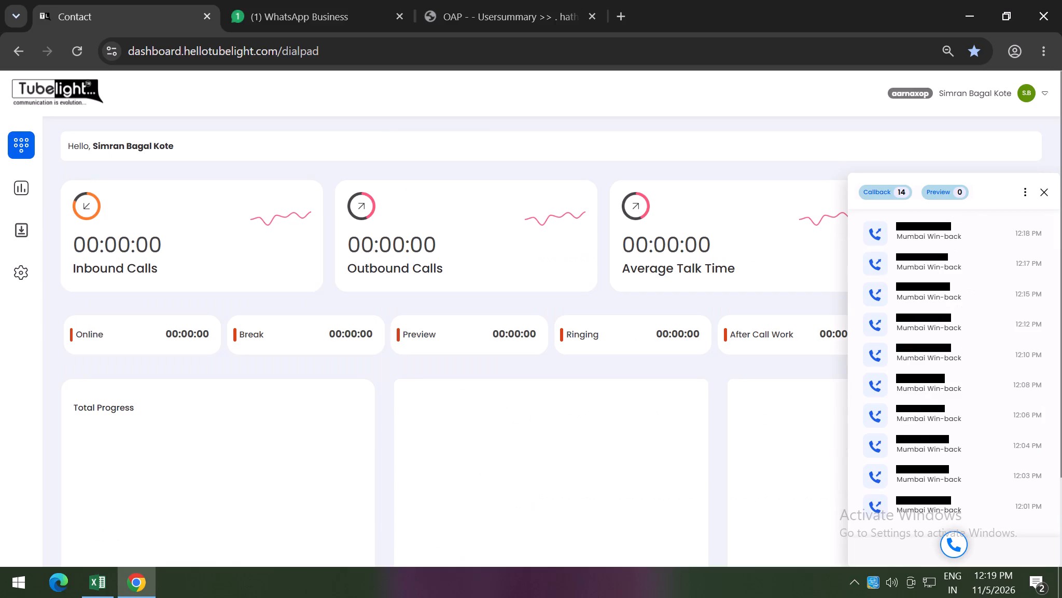
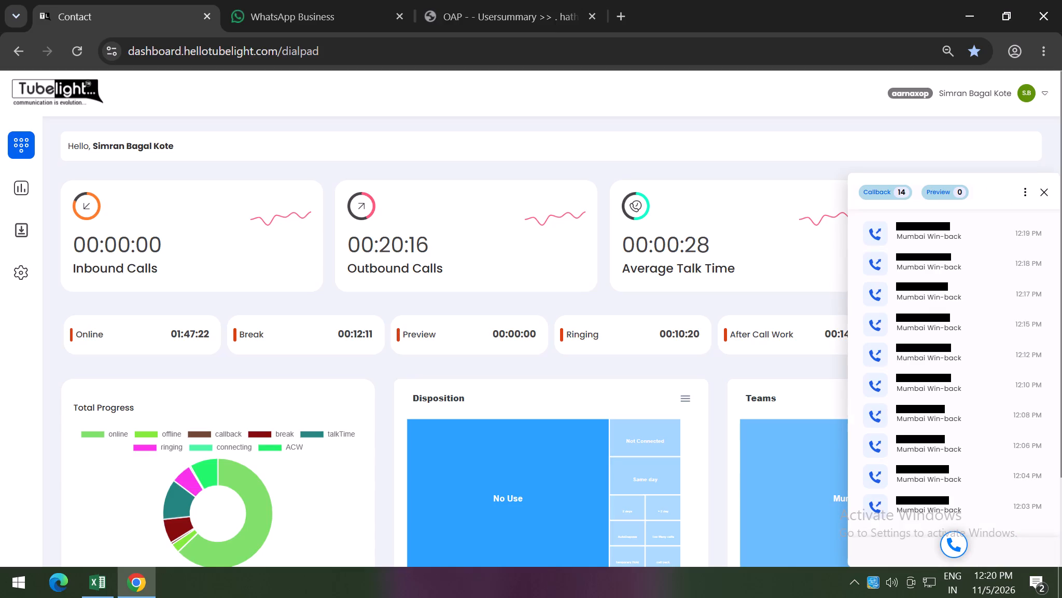
Call the most recent Mumbai Win-back contact, the 12:19 PM entry in the dialpad's call list.
{"action": "left_click", "coordinate": [1002, 234]}
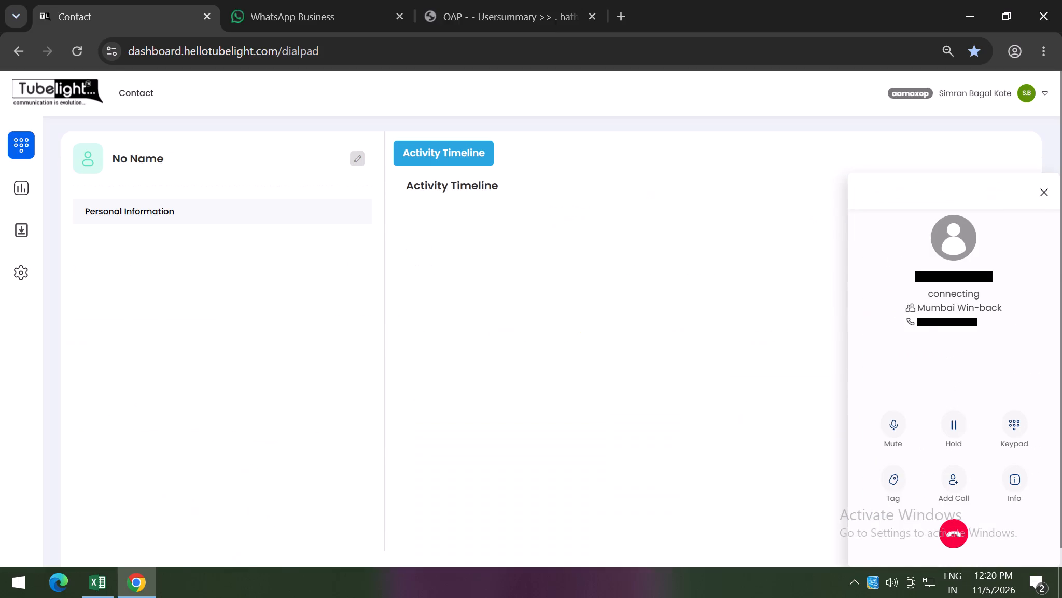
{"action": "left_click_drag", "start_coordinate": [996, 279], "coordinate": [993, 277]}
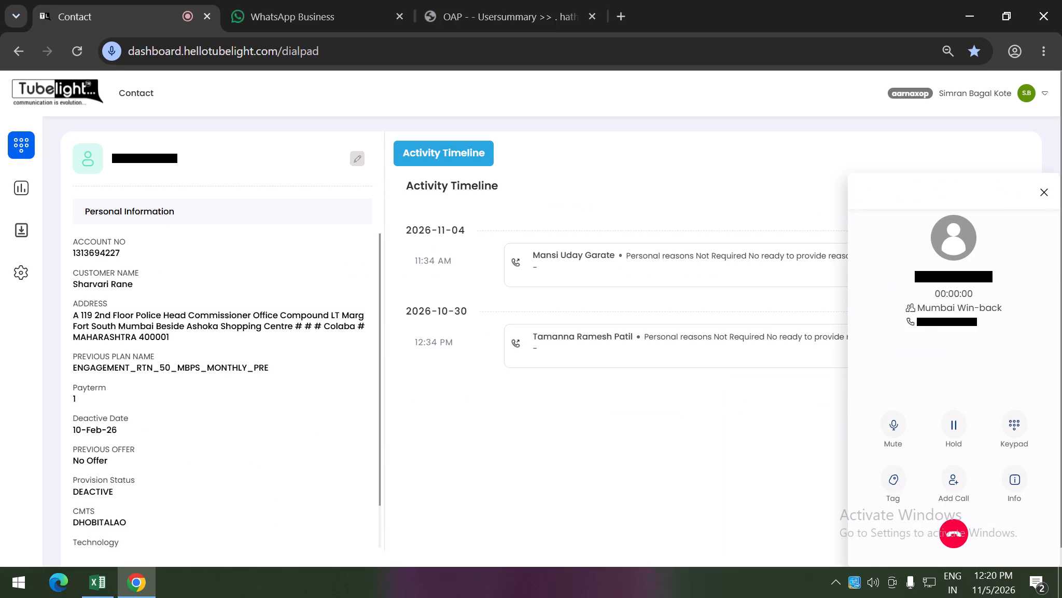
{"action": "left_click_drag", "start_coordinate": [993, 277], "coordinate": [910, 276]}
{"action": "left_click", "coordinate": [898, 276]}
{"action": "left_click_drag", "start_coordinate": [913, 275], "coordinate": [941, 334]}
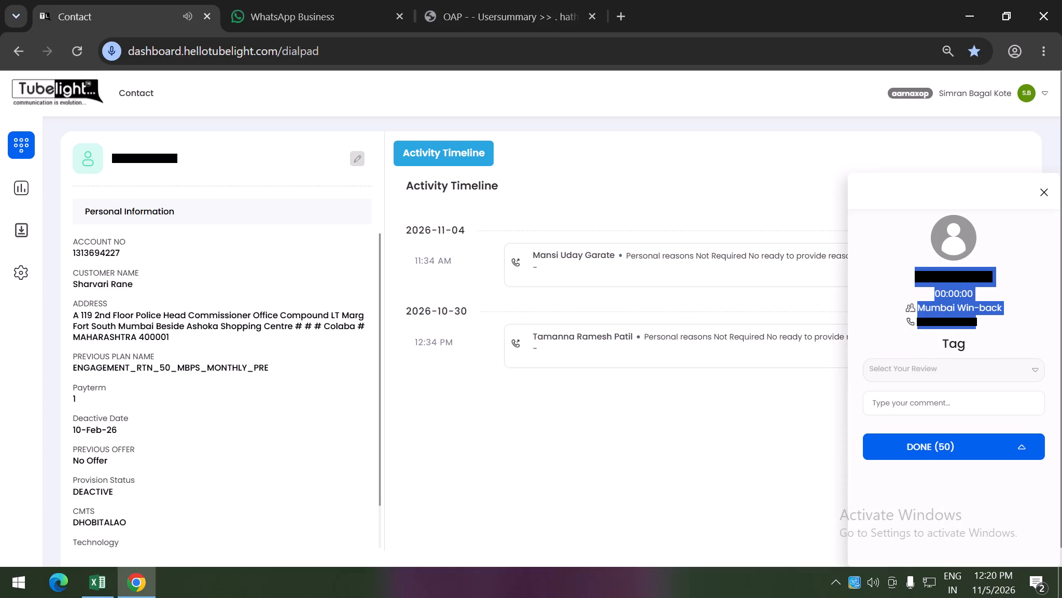
Tag the ended Mumbai Win-back call as Personal reasons, Not Required and No Use, and submit the disposition.
{"action": "left_click", "coordinate": [935, 362]}
{"action": "scroll", "coordinate": [934, 426], "scroll_direction": "down", "scroll_amount": 1}
{"action": "left_click", "coordinate": [934, 426]}
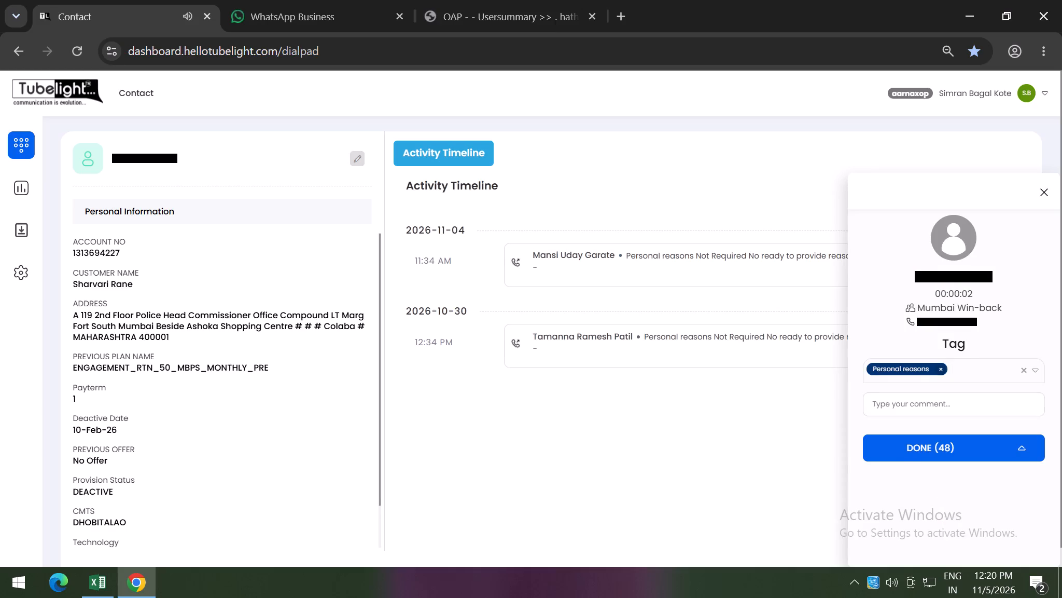
{"action": "left_click", "coordinate": [970, 369]}
{"action": "left_click", "coordinate": [880, 439]}
{"action": "left_click", "coordinate": [946, 385]}
{"action": "left_click", "coordinate": [927, 413]}
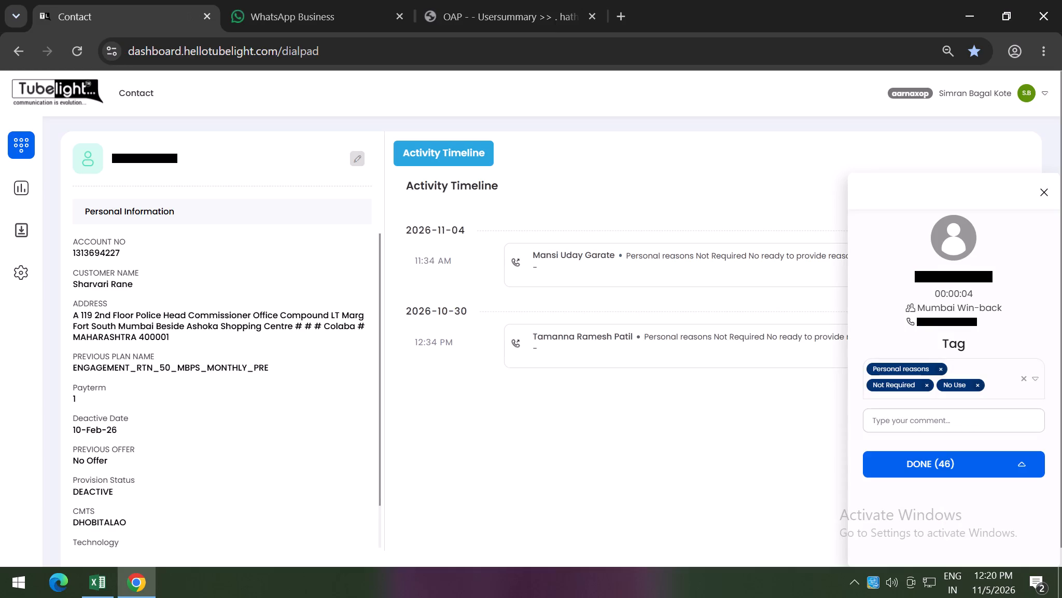
{"action": "left_click", "coordinate": [923, 456]}
Cycle the agent status through Lunch Break and back to online.
{"action": "left_click", "coordinate": [1029, 188]}
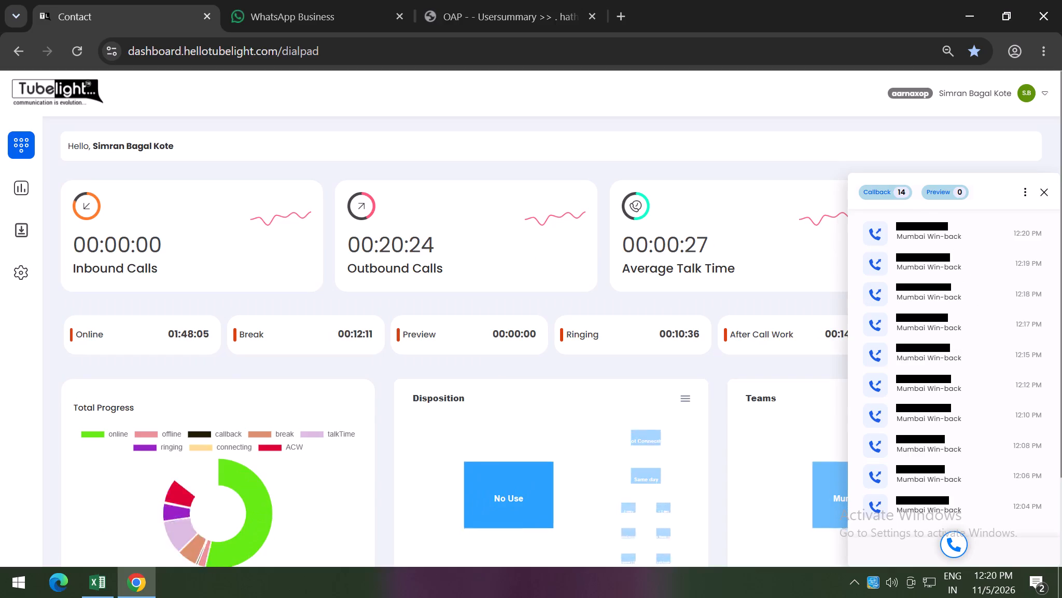
{"action": "left_click", "coordinate": [1009, 226]}
{"action": "left_click", "coordinate": [902, 258]}
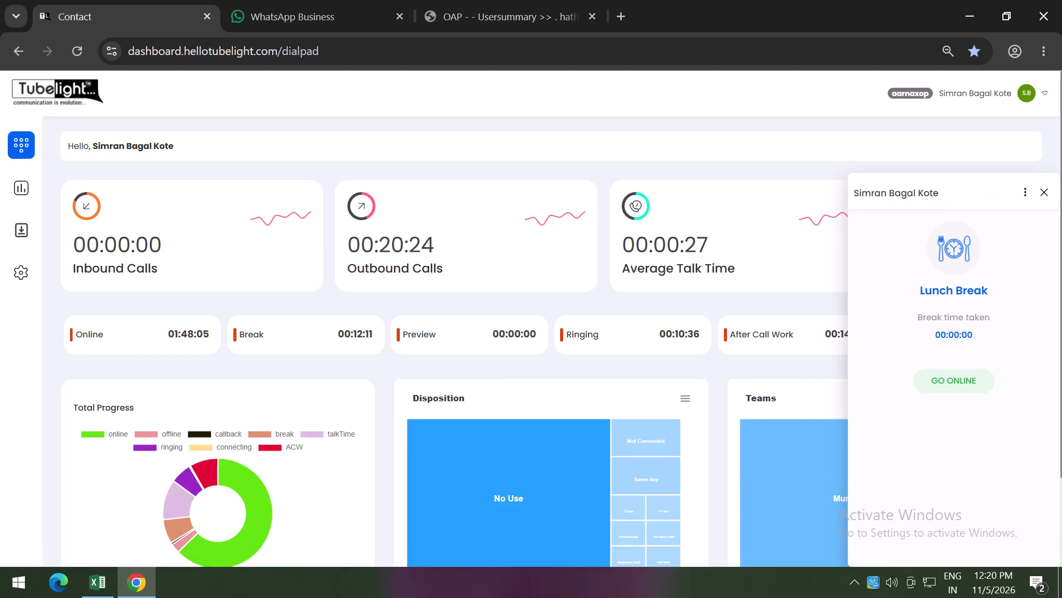
{"action": "left_click", "coordinate": [948, 374]}
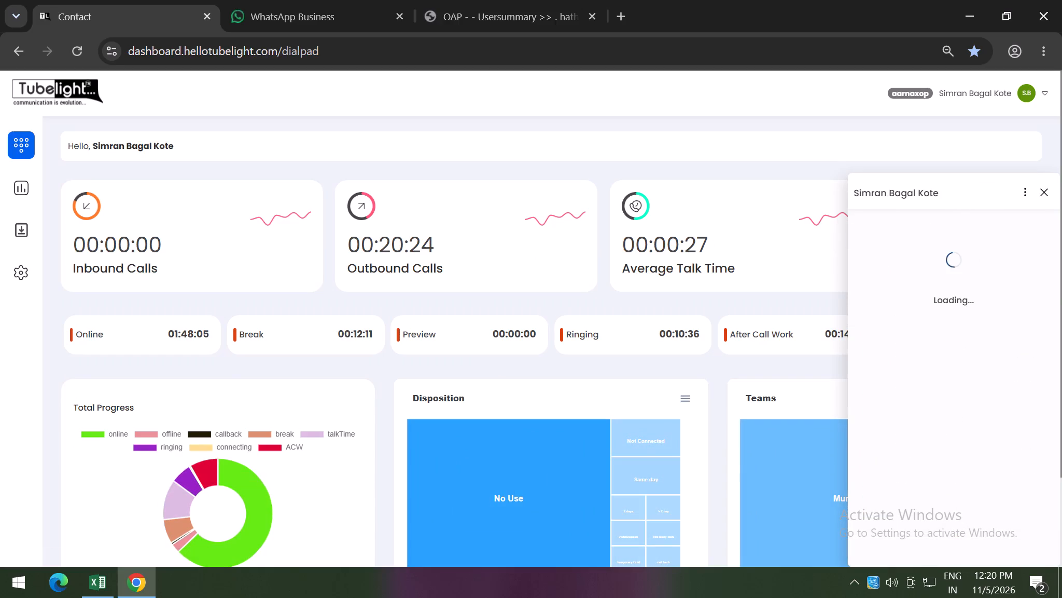
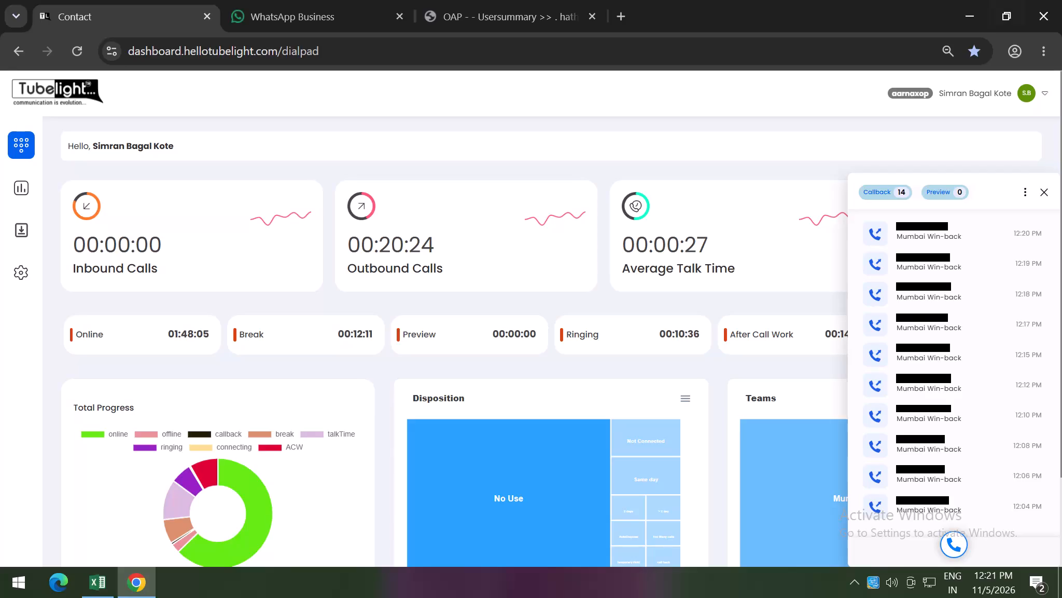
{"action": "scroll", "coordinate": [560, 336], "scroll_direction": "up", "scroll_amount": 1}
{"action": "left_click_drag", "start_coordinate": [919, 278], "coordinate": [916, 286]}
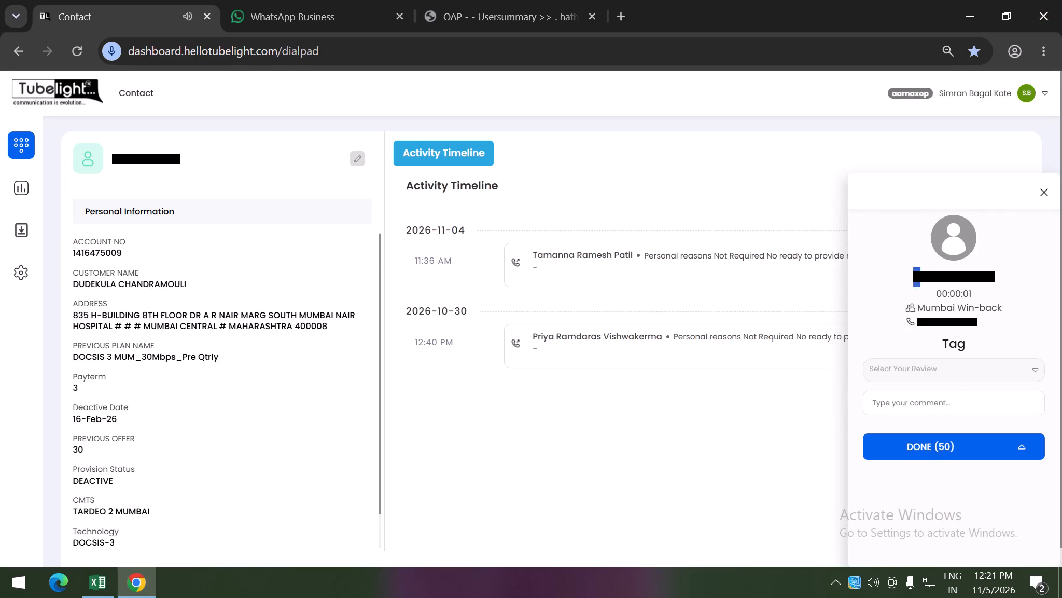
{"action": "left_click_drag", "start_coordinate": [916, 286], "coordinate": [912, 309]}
Tag the ended Mumbai Win-back call as Personal reasons, Not Required and No Use, and submit the disposition.
{"action": "left_click", "coordinate": [919, 373]}
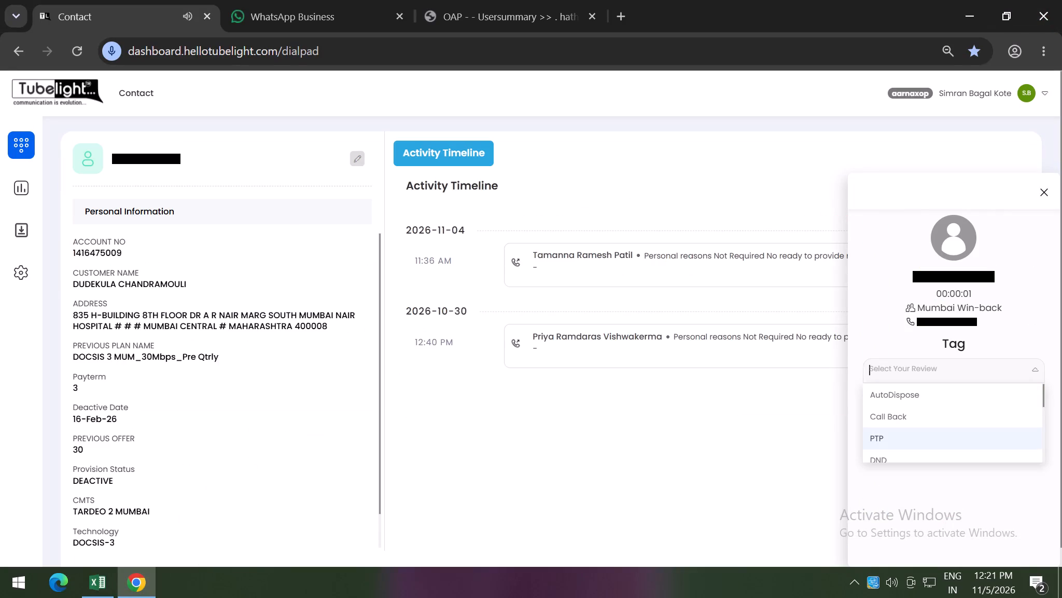
{"action": "scroll", "coordinate": [913, 433], "scroll_direction": "down", "scroll_amount": 1}
{"action": "left_click", "coordinate": [915, 425]}
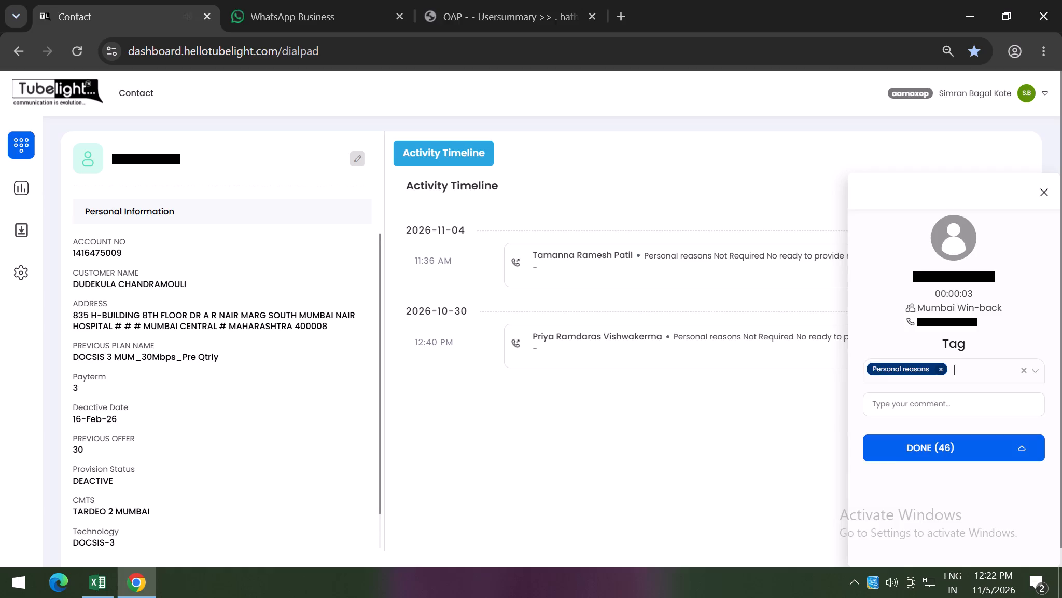
{"action": "left_click", "coordinate": [984, 372]}
{"action": "left_click", "coordinate": [925, 435]}
{"action": "left_click", "coordinate": [969, 373]}
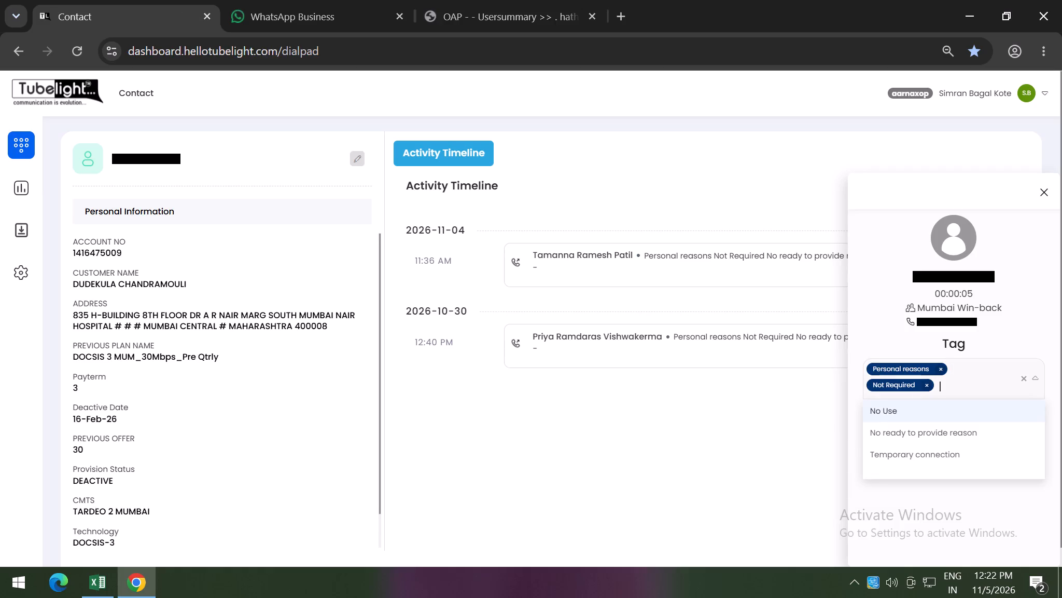
{"action": "left_click", "coordinate": [903, 405]}
{"action": "left_click", "coordinate": [901, 453]}
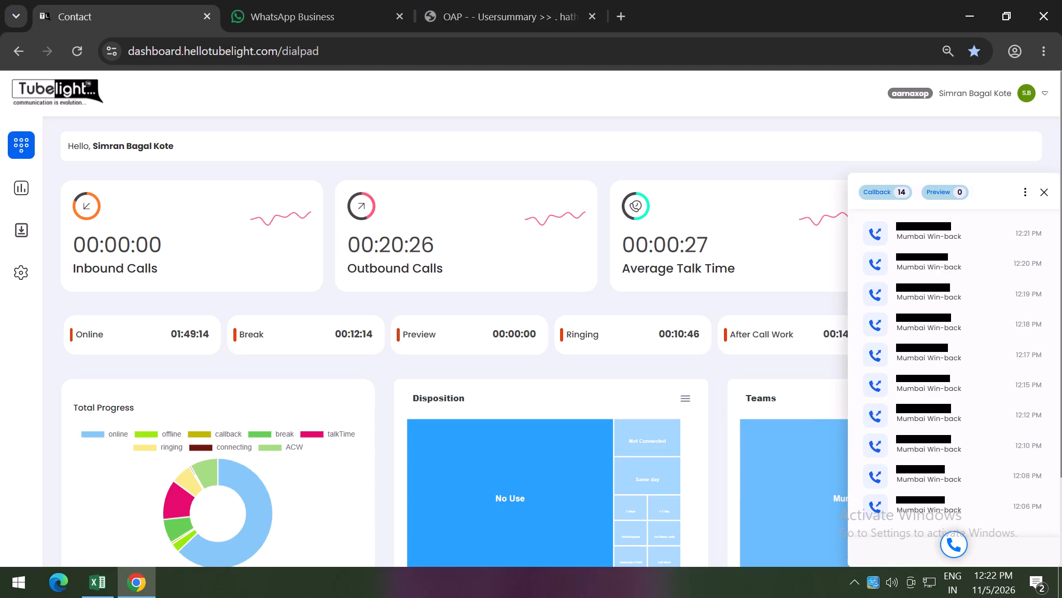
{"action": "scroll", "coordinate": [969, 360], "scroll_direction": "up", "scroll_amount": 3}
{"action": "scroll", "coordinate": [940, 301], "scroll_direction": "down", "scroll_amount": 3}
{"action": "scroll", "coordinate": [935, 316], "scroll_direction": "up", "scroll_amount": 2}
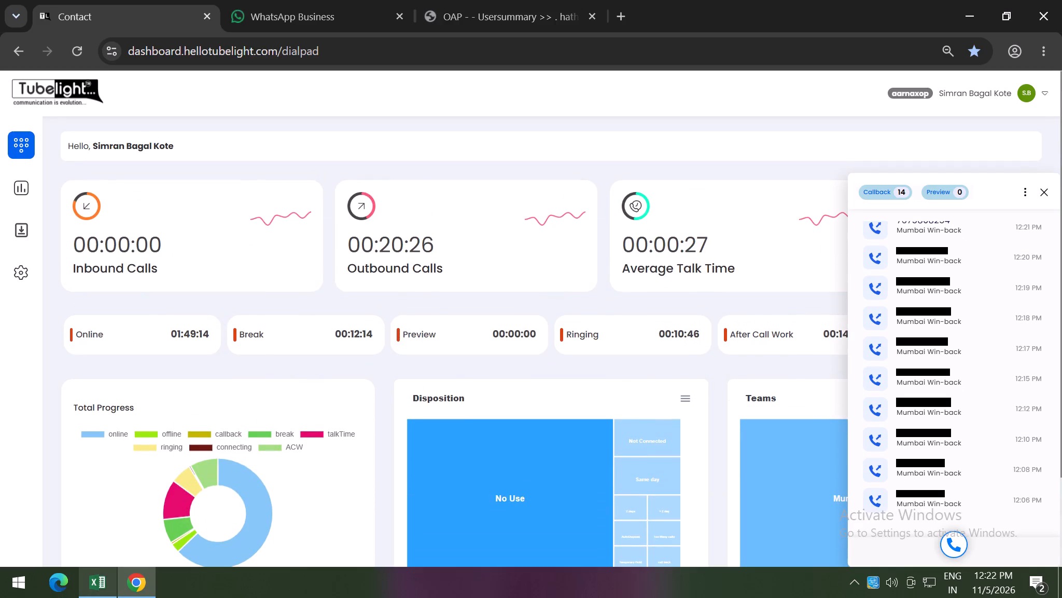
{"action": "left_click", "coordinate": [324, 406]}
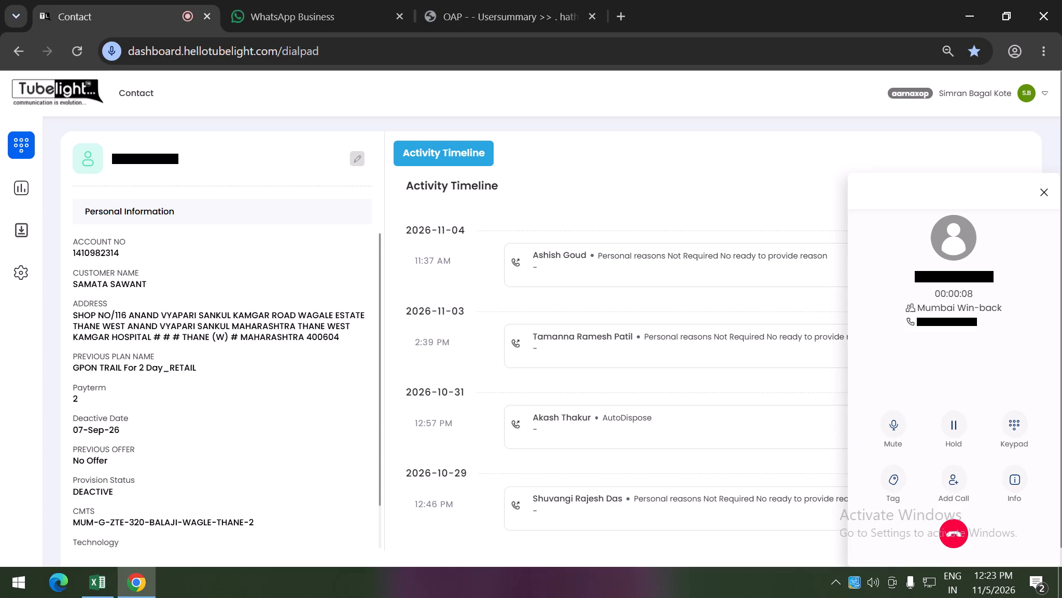
Tag the next ended Mumbai Win-back call as Personal reasons, Not Required and No Use, and submit the disposition.
{"action": "left_click", "coordinate": [954, 365]}
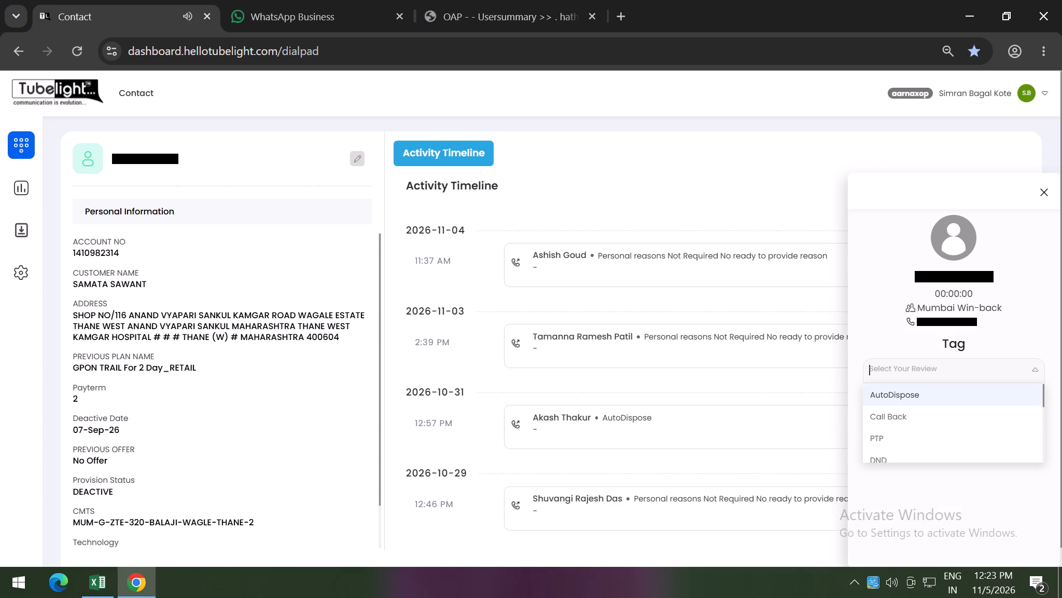
{"action": "scroll", "coordinate": [918, 416], "scroll_direction": "down", "scroll_amount": 1}
{"action": "left_click", "coordinate": [918, 417]}
{"action": "left_click", "coordinate": [969, 369]}
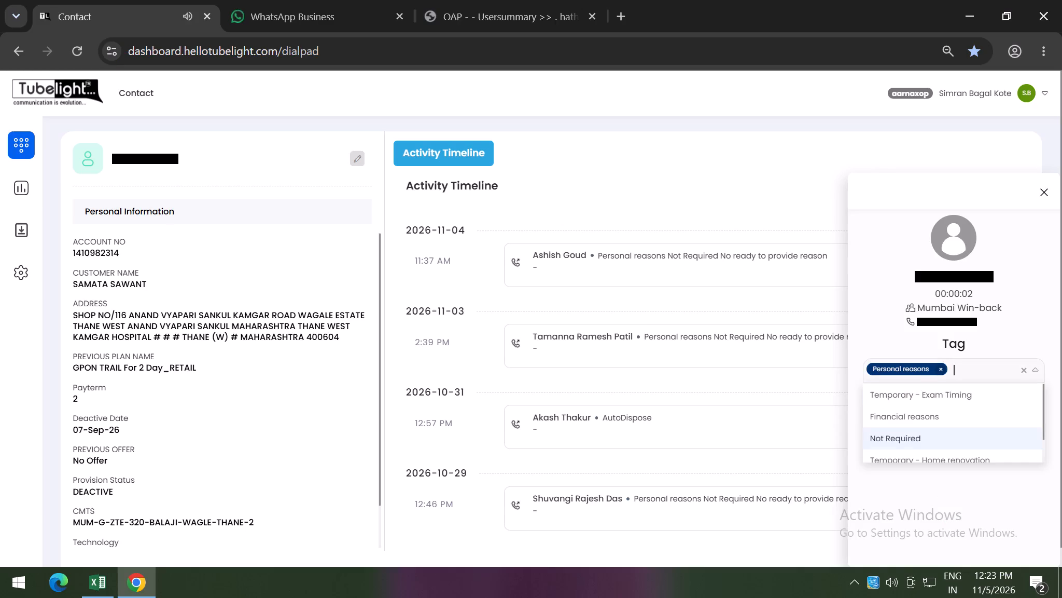
{"action": "left_click", "coordinate": [907, 439]}
{"action": "left_click", "coordinate": [940, 392]}
{"action": "left_click", "coordinate": [899, 409]}
{"action": "left_click", "coordinate": [910, 477]}
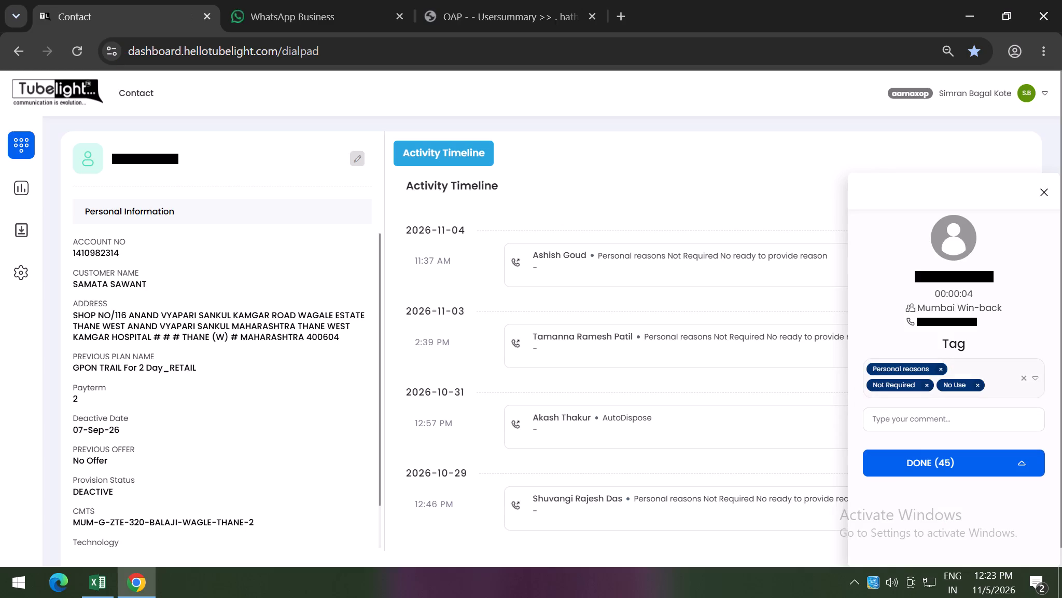
Submit the disposition of the ended Mumbai Win-back call with its Personal reasons, Not Required and No Use tags.
{"action": "left_click", "coordinate": [924, 442]}
{"action": "left_click", "coordinate": [904, 454]}
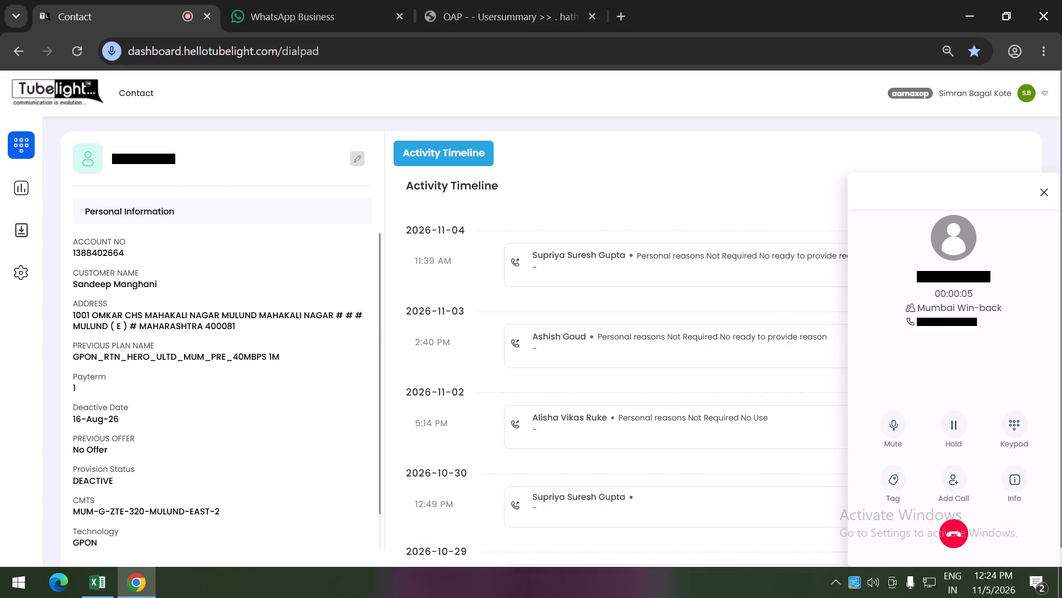
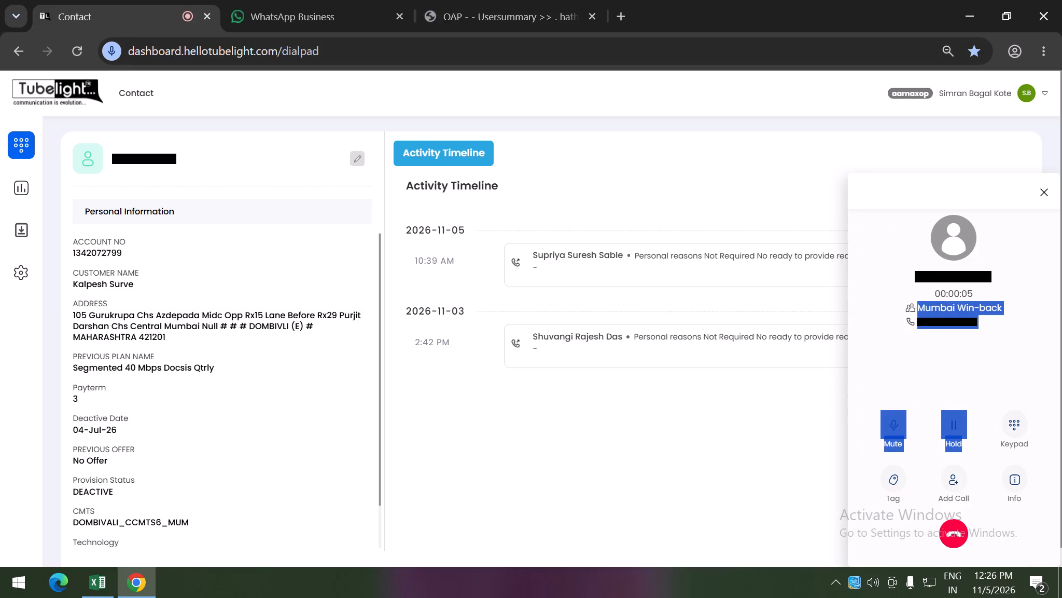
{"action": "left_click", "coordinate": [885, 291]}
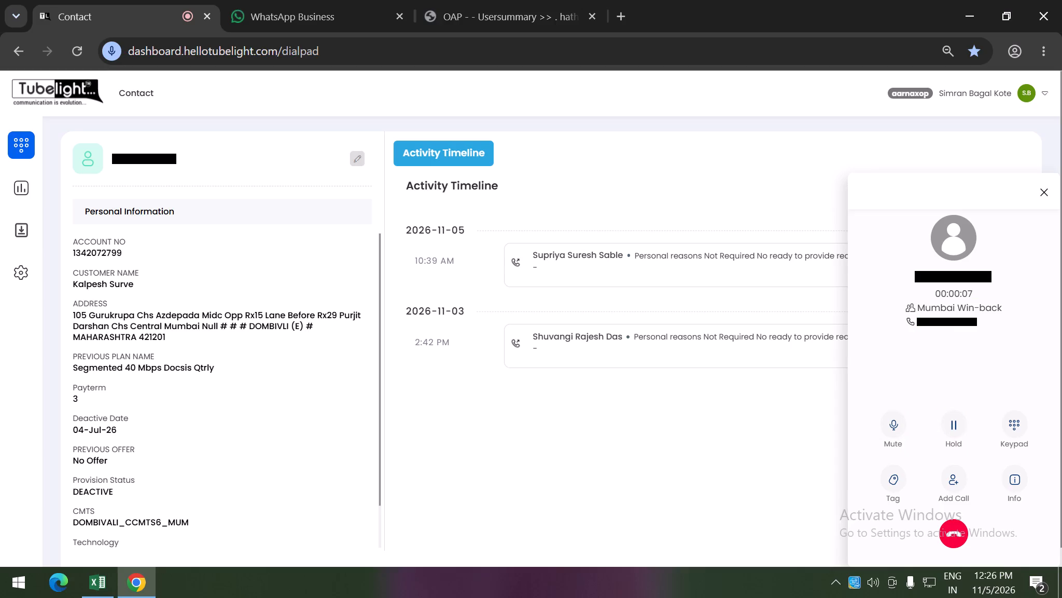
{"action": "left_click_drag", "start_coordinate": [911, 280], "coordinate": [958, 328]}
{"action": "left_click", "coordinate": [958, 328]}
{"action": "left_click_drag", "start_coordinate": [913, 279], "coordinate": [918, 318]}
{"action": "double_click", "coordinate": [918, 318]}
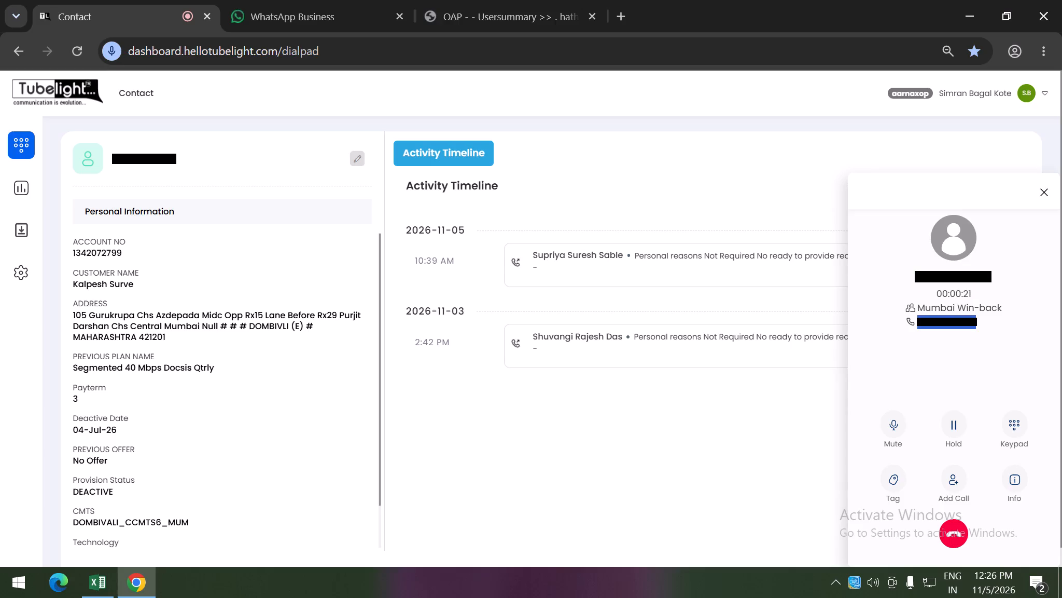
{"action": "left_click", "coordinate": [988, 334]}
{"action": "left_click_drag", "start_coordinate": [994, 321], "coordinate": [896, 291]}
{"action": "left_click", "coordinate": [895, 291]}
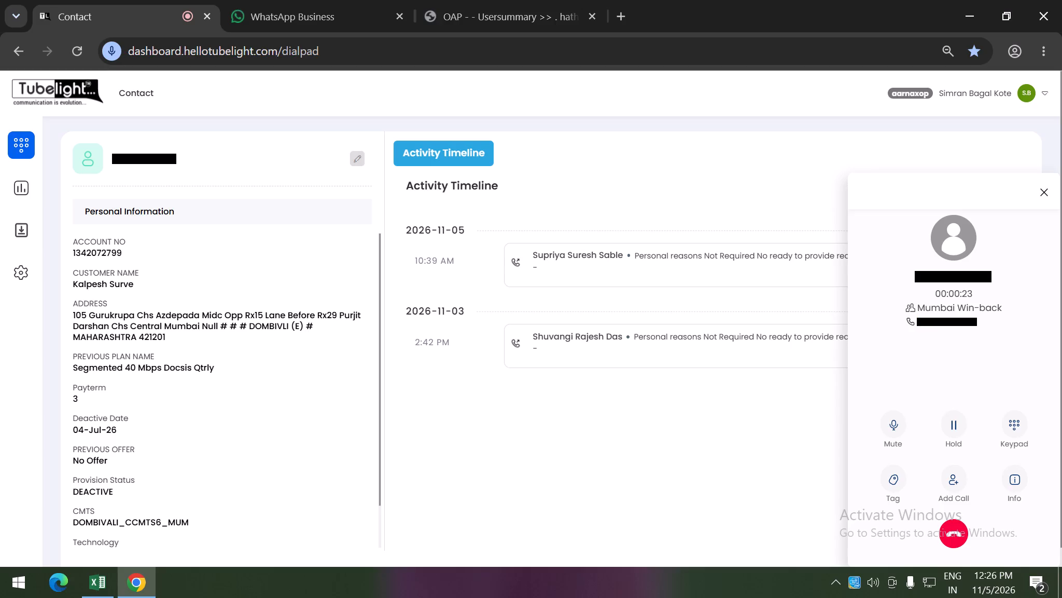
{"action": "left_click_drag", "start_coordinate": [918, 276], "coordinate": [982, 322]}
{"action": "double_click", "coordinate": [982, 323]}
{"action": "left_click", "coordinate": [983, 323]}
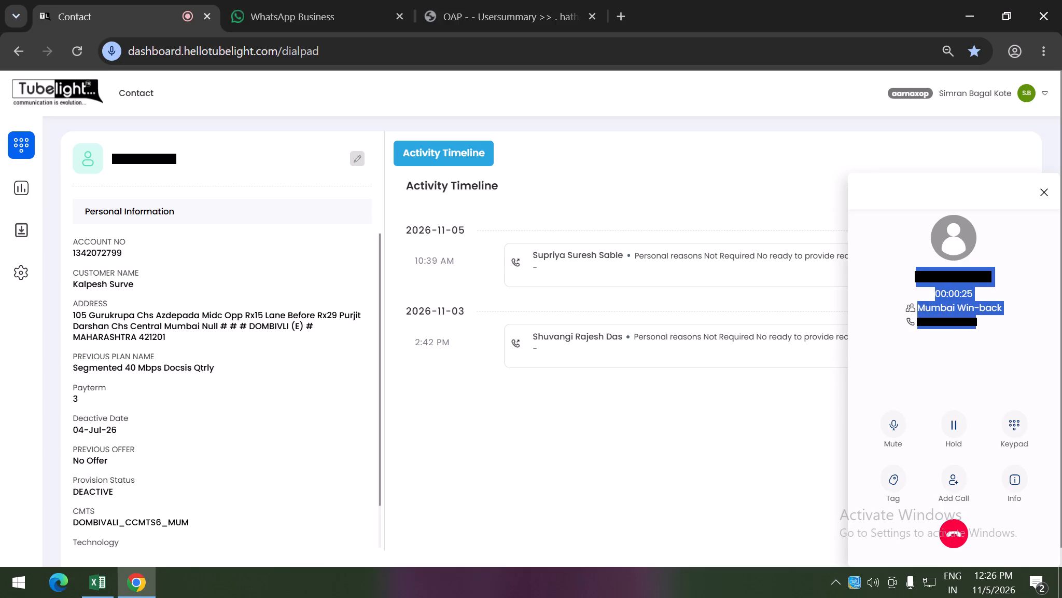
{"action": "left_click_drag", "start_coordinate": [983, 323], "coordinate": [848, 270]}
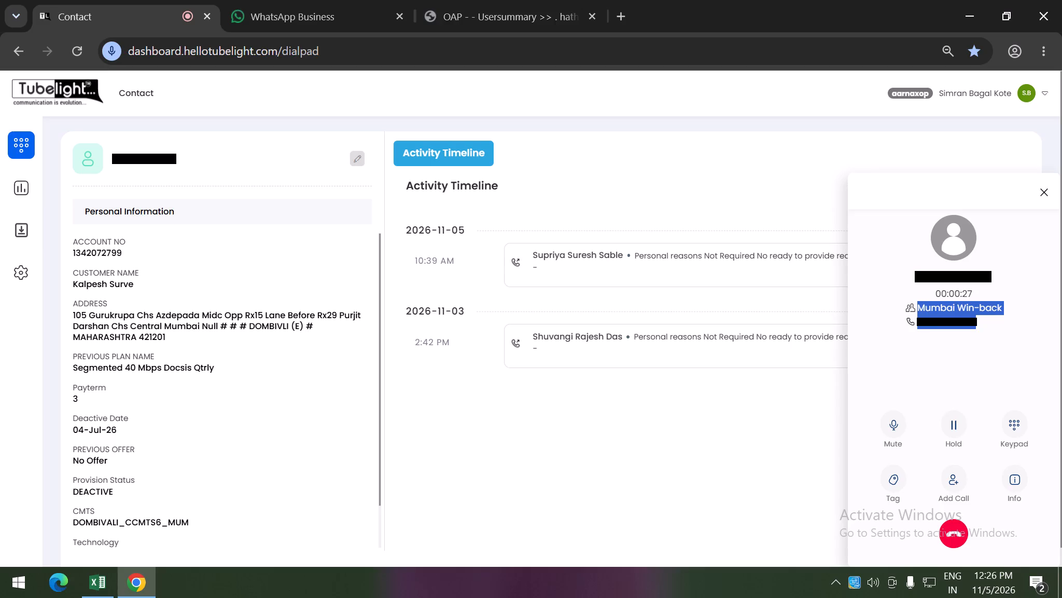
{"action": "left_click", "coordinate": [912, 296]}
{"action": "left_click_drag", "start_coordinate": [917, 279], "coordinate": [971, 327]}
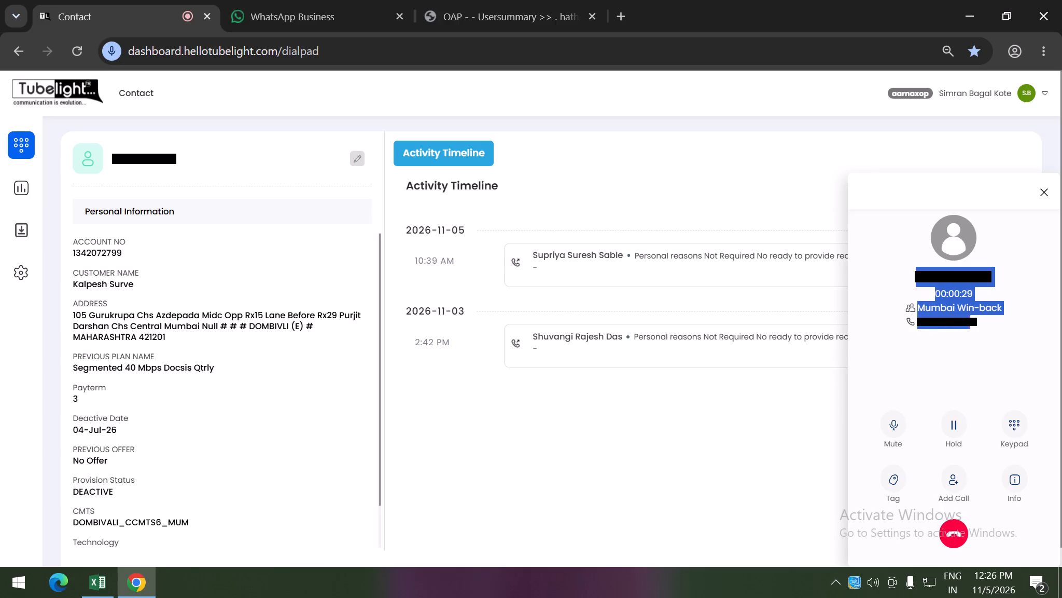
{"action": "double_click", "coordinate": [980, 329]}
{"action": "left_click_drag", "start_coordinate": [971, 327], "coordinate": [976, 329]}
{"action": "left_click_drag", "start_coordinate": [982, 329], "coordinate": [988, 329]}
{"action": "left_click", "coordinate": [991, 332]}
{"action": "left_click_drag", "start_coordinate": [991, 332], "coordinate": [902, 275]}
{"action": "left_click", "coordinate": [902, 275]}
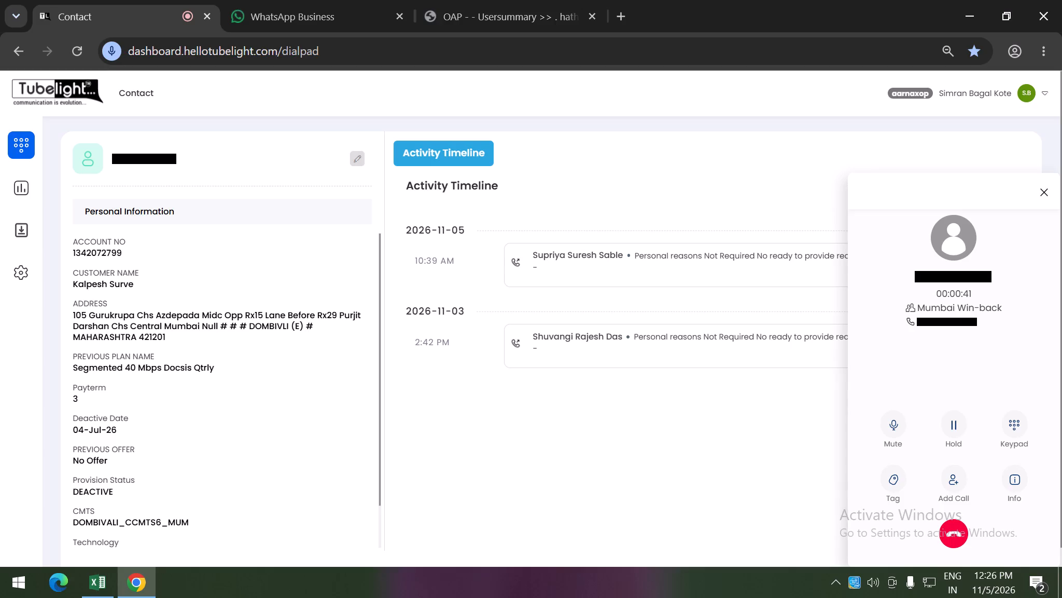
End the Mumbai Win-back call, tag it as Personal reasons, Not Required and No Use, and submit the disposition.
{"action": "left_click", "coordinate": [952, 532]}
{"action": "left_click", "coordinate": [937, 372]}
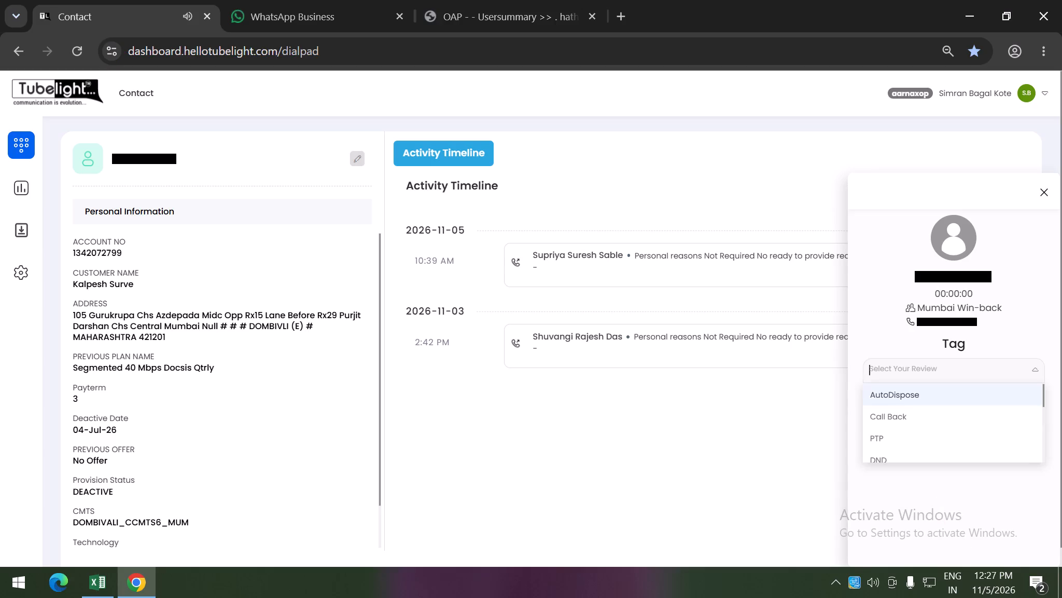
{"action": "scroll", "coordinate": [930, 428], "scroll_direction": "down", "scroll_amount": 1}
{"action": "left_click", "coordinate": [929, 428]}
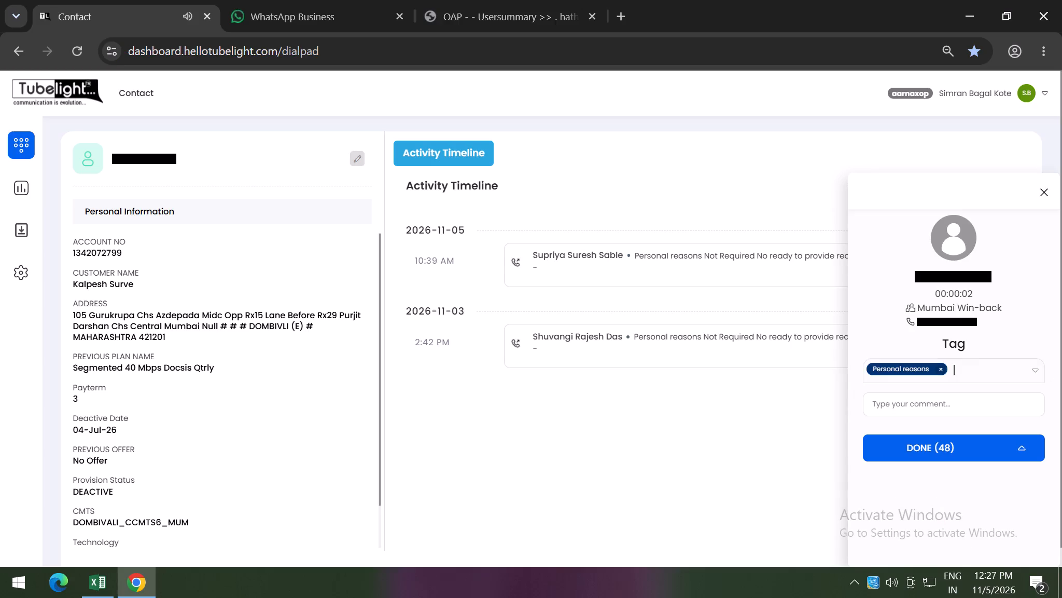
{"action": "left_click", "coordinate": [966, 368]}
{"action": "left_click", "coordinate": [901, 434]}
{"action": "left_click", "coordinate": [958, 391]}
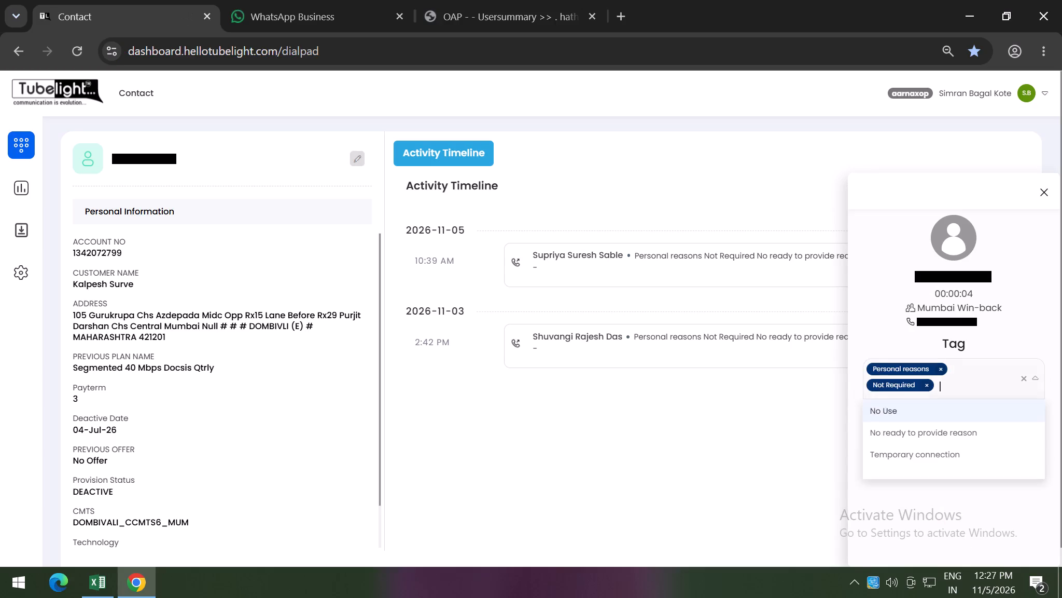
{"action": "left_click", "coordinate": [932, 408]}
{"action": "left_click", "coordinate": [909, 452]}
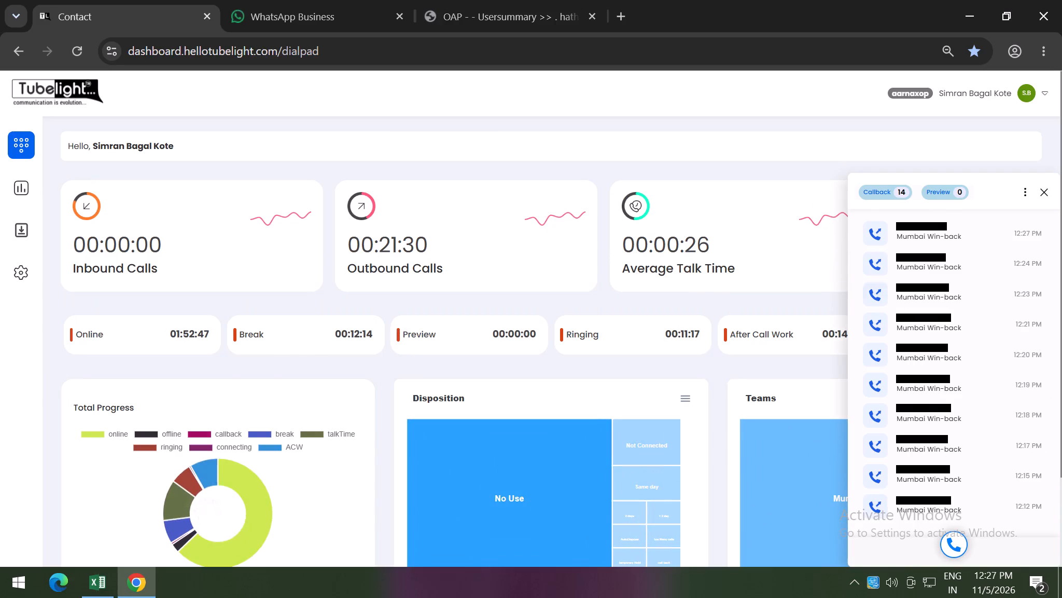
Switch to Excel and review the follow-up remarks and numbers in the simran 1 workbook.
{"action": "left_click", "coordinate": [99, 575]}
{"action": "scroll", "coordinate": [317, 369], "scroll_direction": "down", "scroll_amount": 2}
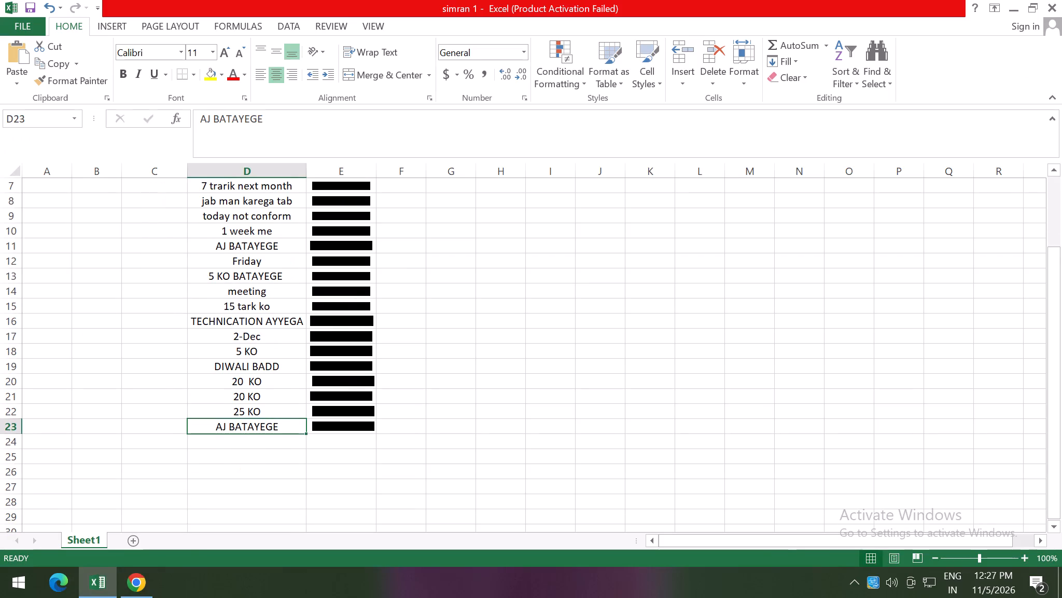
{"action": "left_click", "coordinate": [473, 407]}
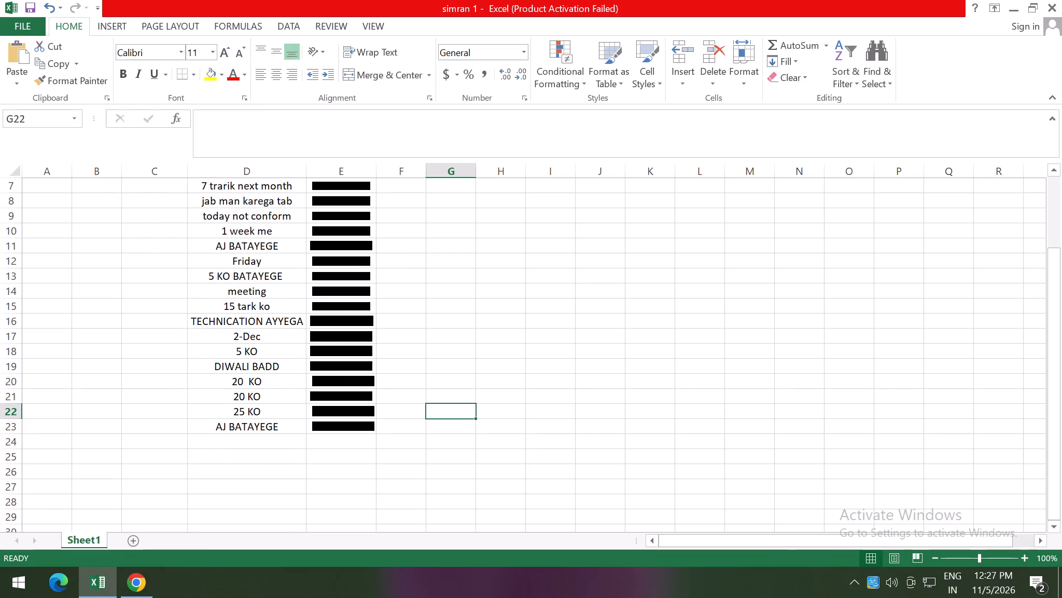
{"action": "left_click", "coordinate": [374, 426]}
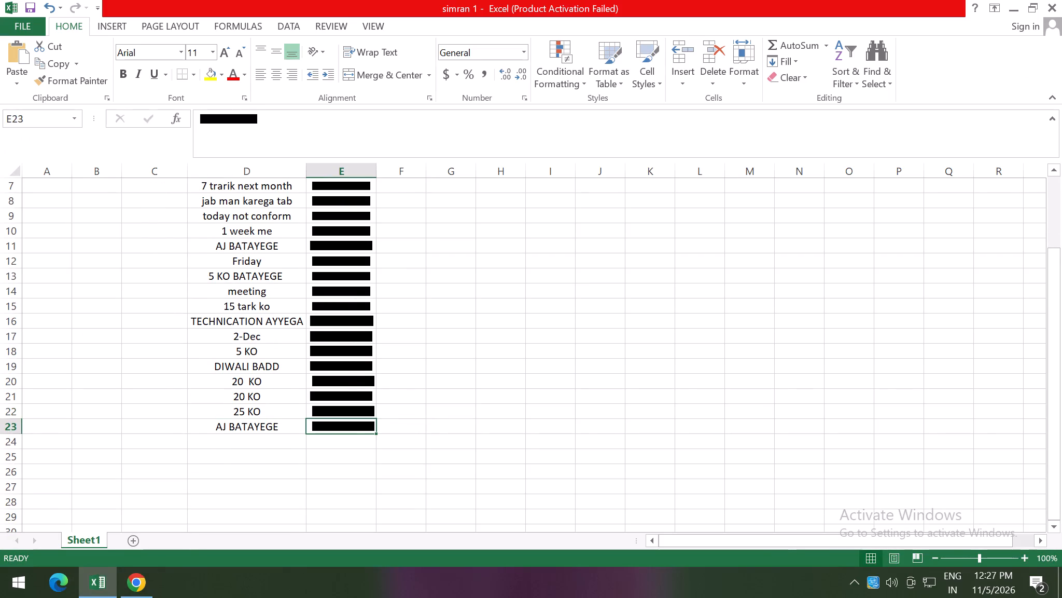
{"action": "scroll", "coordinate": [424, 403], "scroll_direction": "up", "scroll_amount": 1}
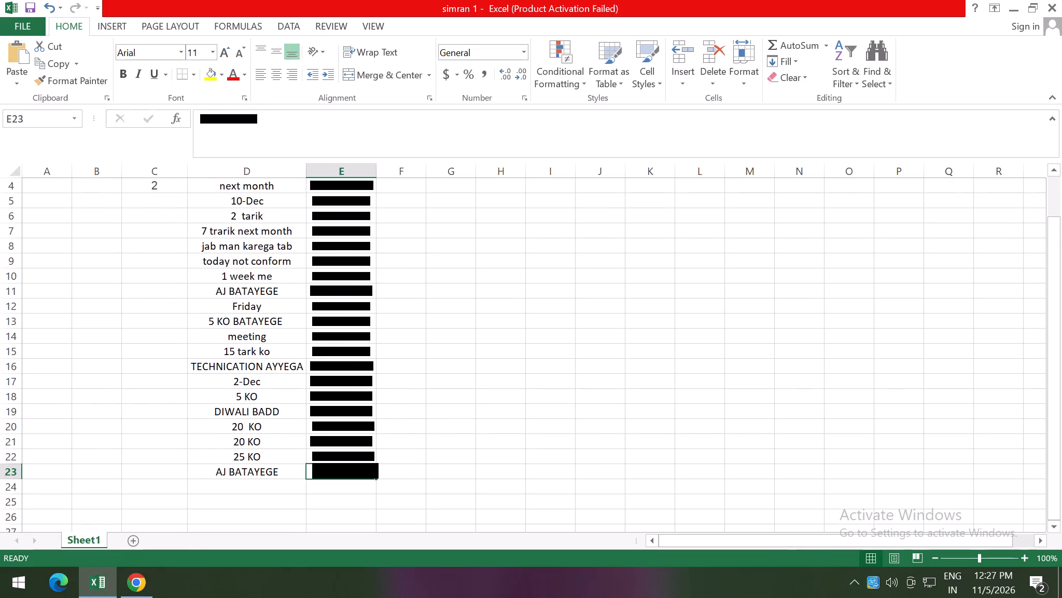
Return to the Tubelight dialpad in Chrome and set the agent status to Washroom Break.
{"action": "left_click", "coordinate": [148, 575]}
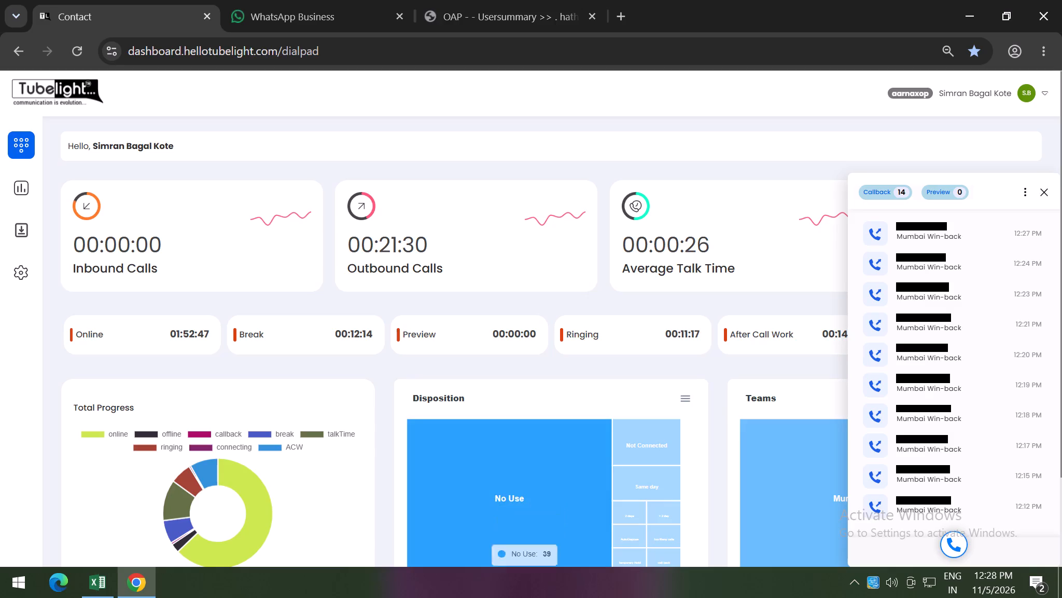
{"action": "left_click", "coordinate": [1027, 190]}
{"action": "left_click", "coordinate": [1006, 229]}
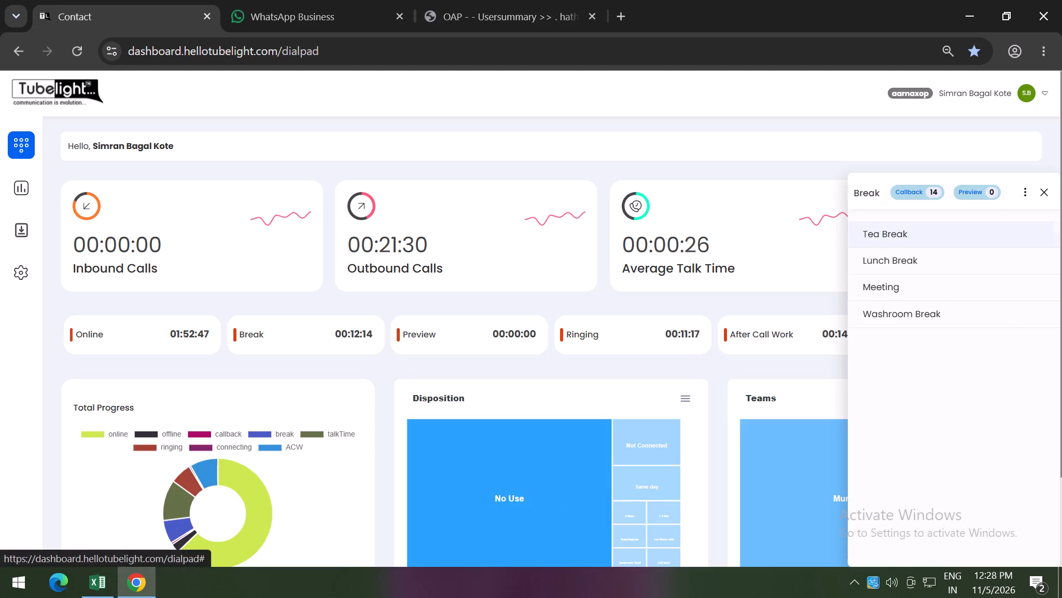
{"action": "left_click", "coordinate": [877, 312]}
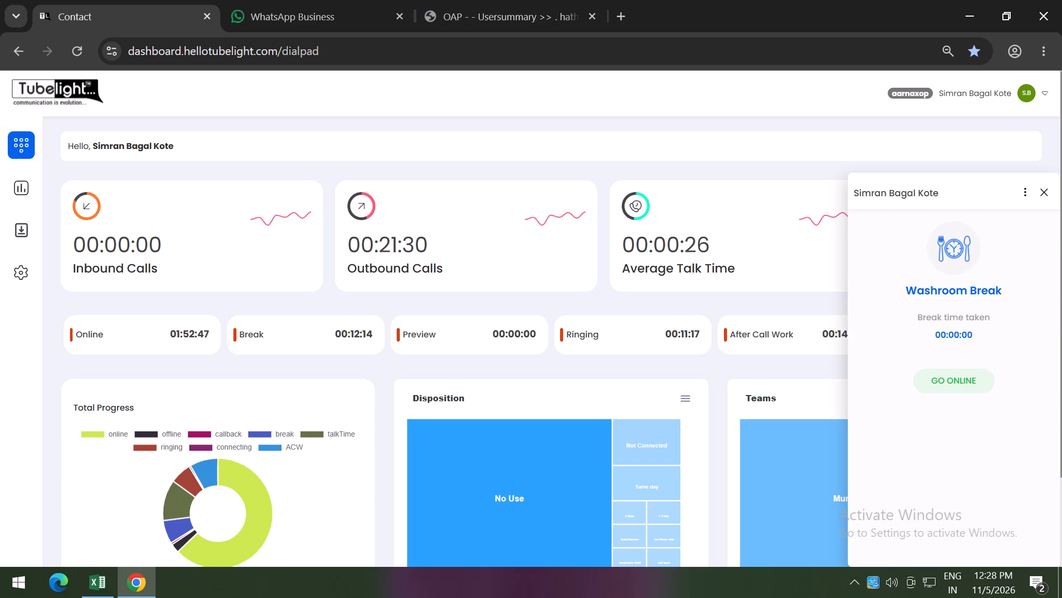
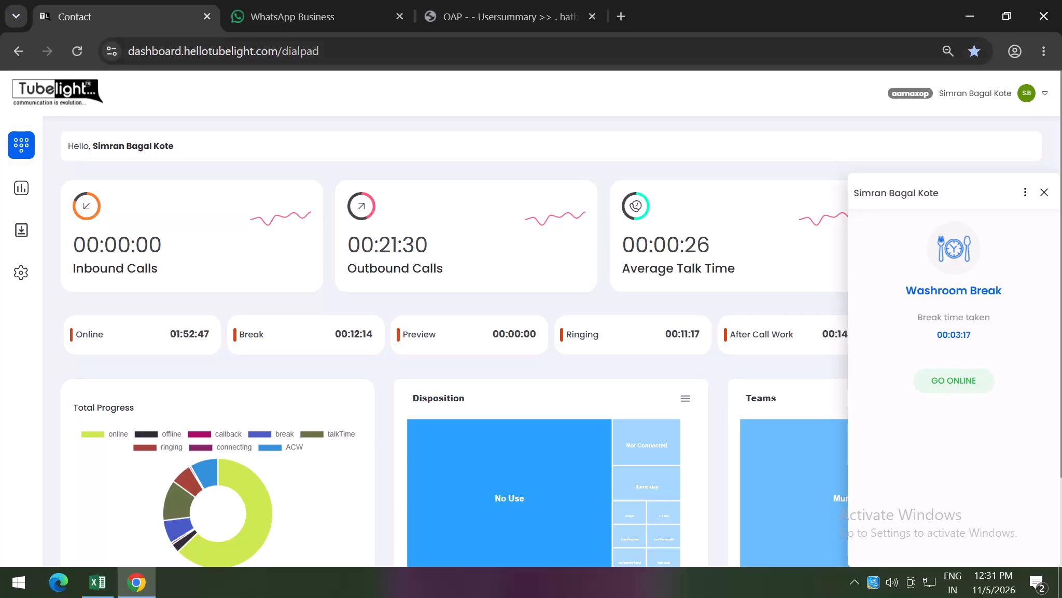
End the Washroom Break, reload the dialpad page and set the agent back online to take calls.
{"action": "left_click", "coordinate": [941, 380]}
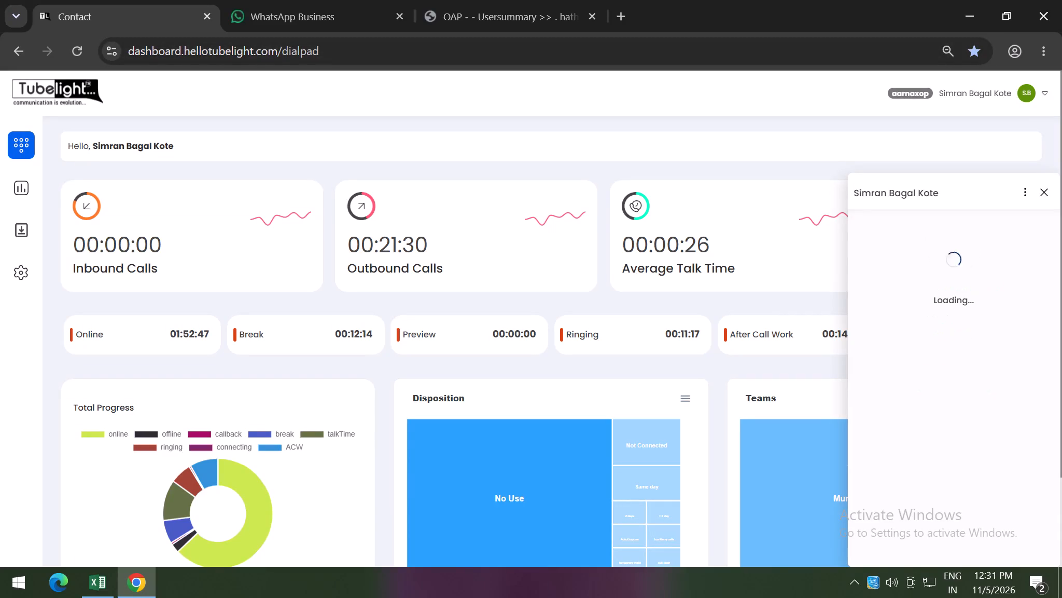
{"action": "left_click", "coordinate": [1043, 190]}
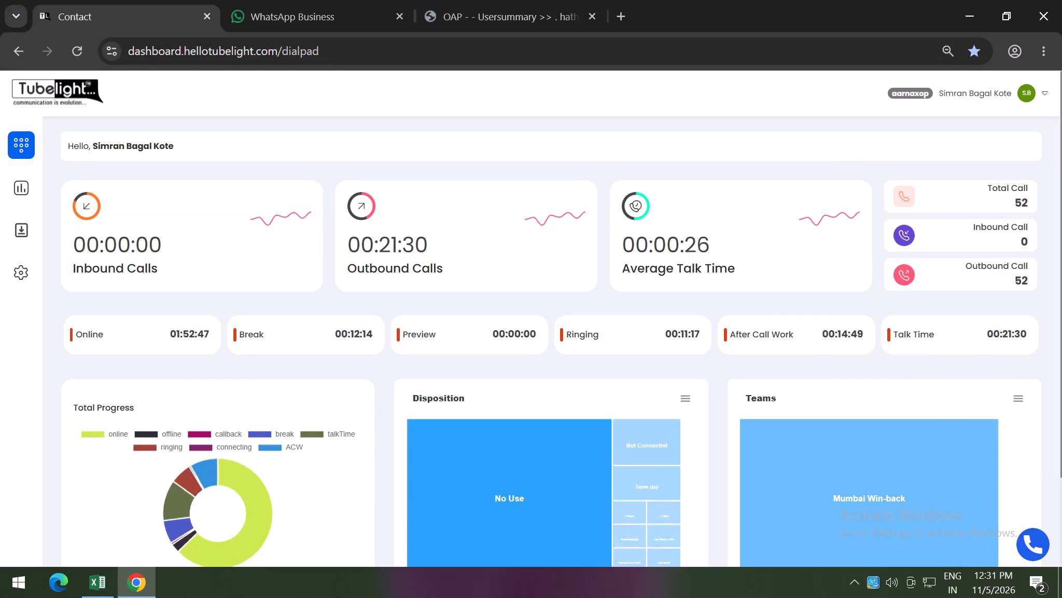
{"action": "left_click", "coordinate": [1033, 558]}
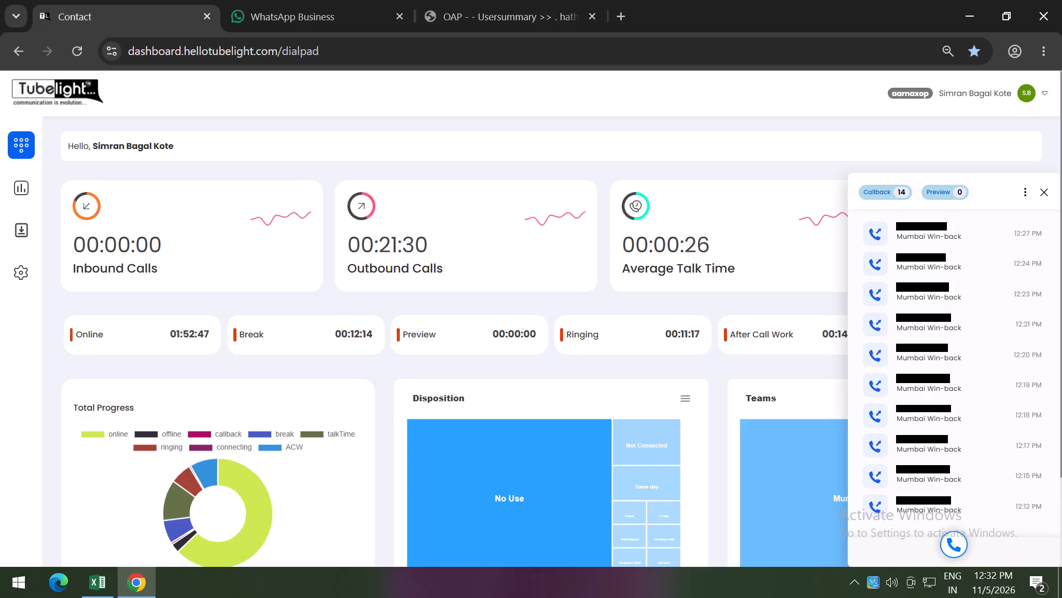
{"action": "key", "text": "F5"}
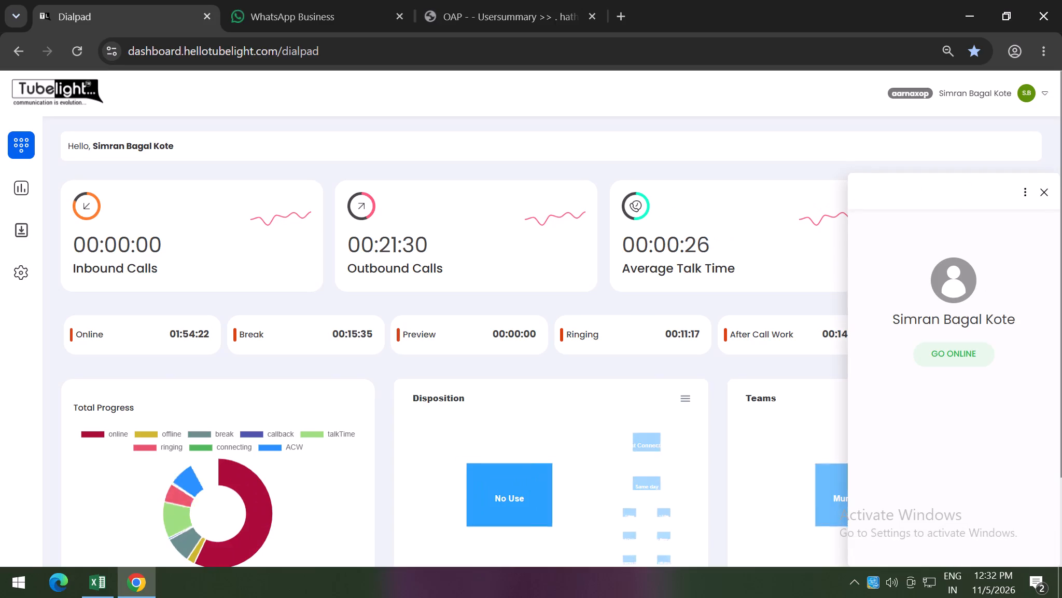
{"action": "left_click", "coordinate": [956, 353]}
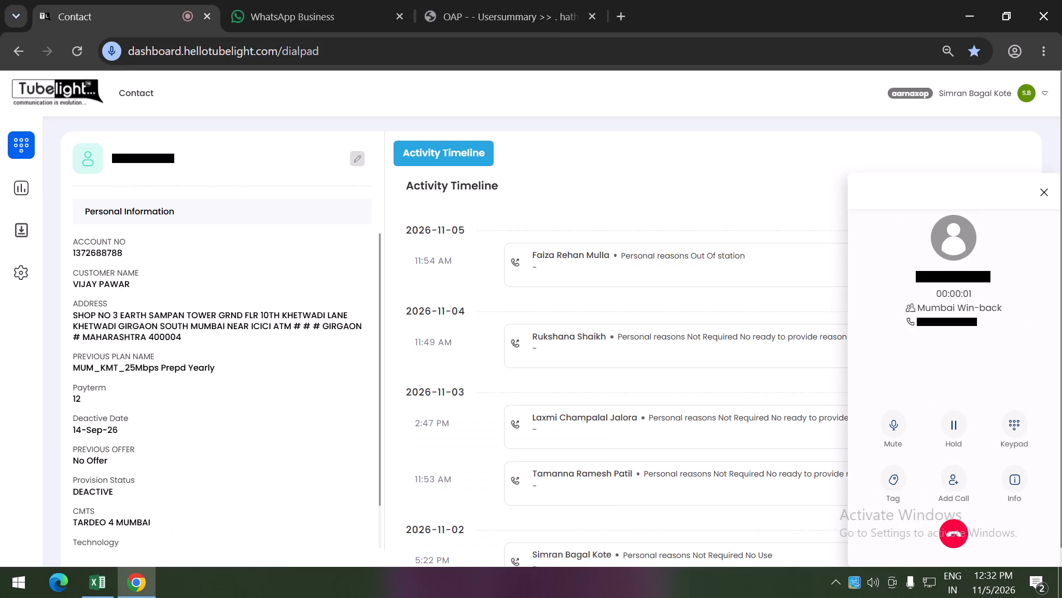
End the Mumbai Win-back call, tag it as Not Connect, Not Contactable and Not Connected, and submit the disposition.
{"action": "left_click", "coordinate": [968, 532]}
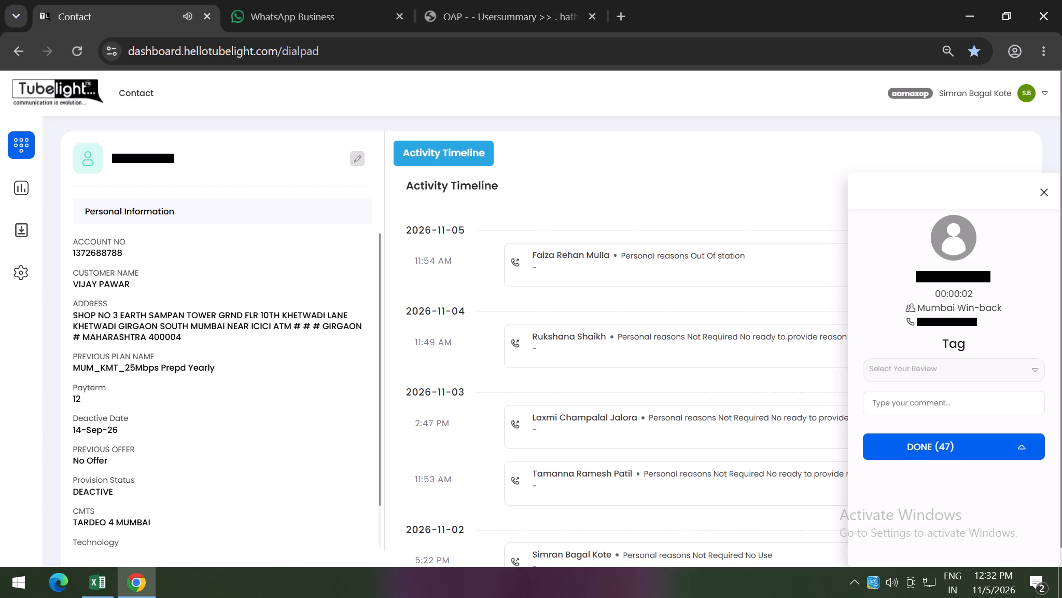
{"action": "left_click", "coordinate": [986, 374]}
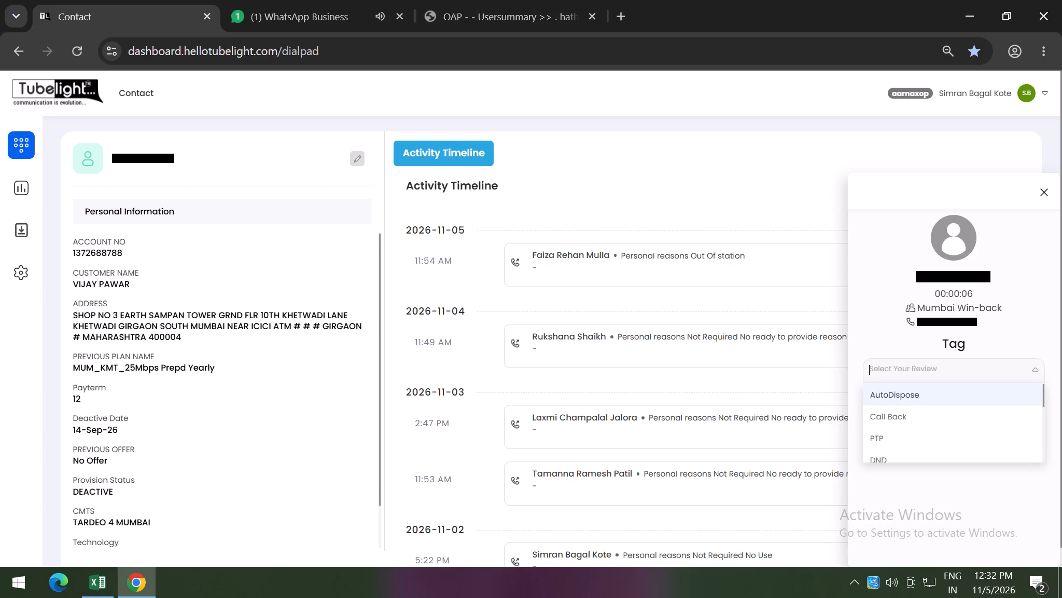
{"action": "scroll", "coordinate": [897, 442], "scroll_direction": "down", "scroll_amount": 1}
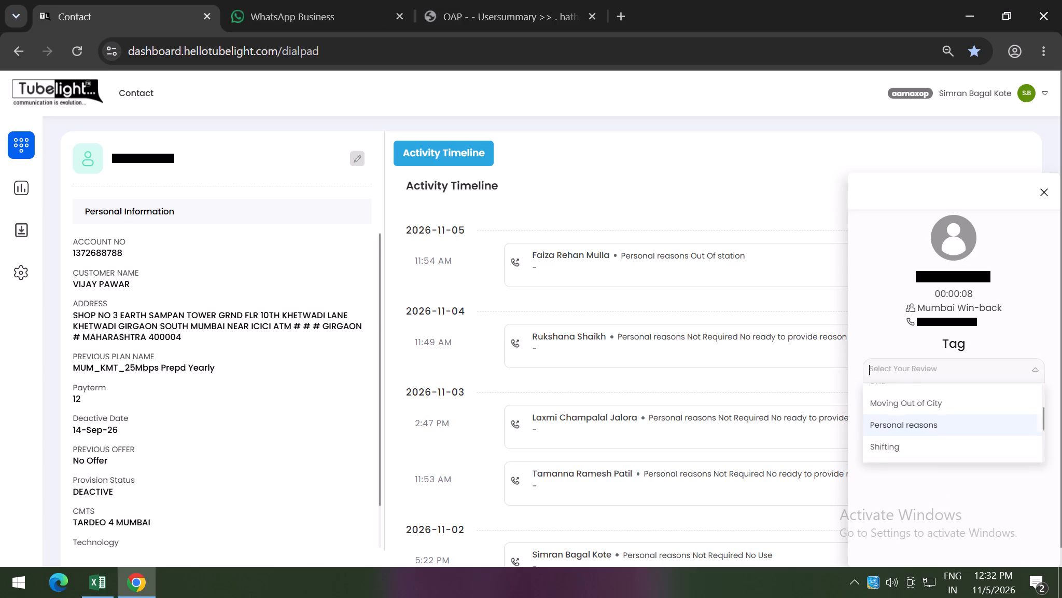
{"action": "scroll", "coordinate": [911, 444], "scroll_direction": "down", "scroll_amount": 1}
{"action": "left_click", "coordinate": [911, 457]}
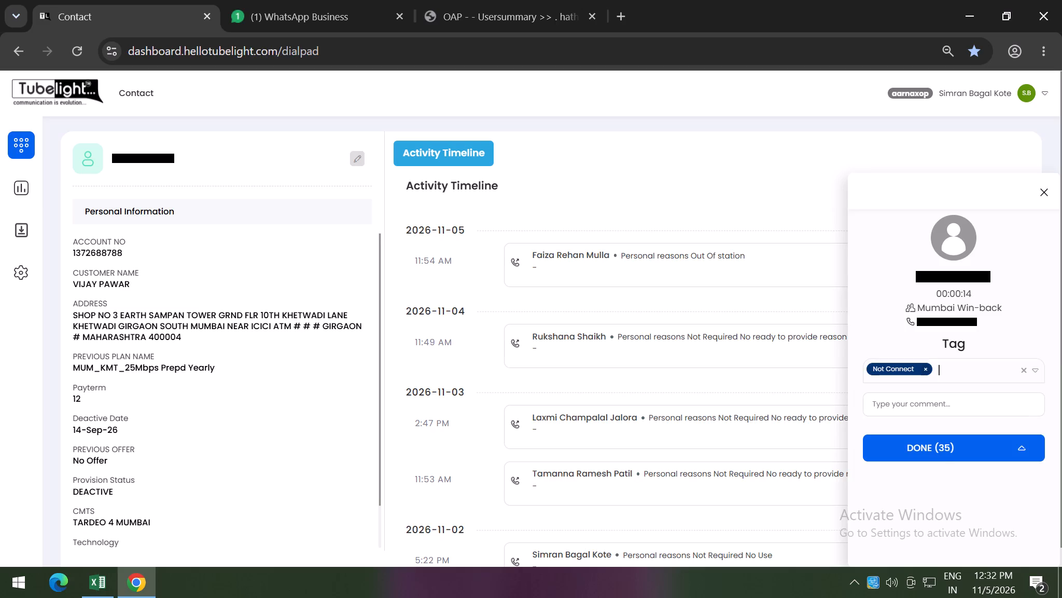
{"action": "left_click", "coordinate": [951, 362]}
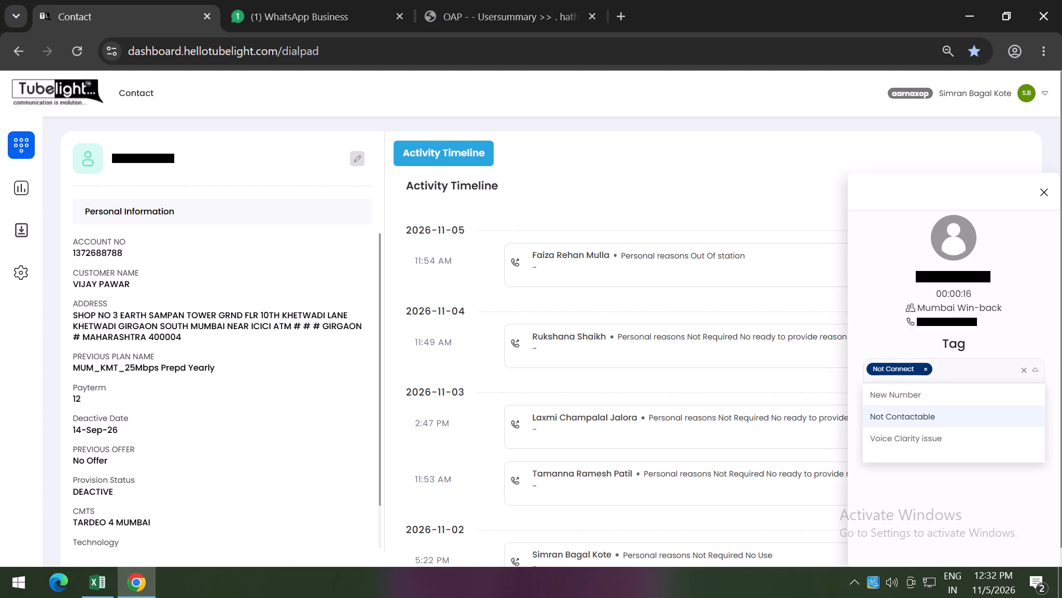
{"action": "left_click", "coordinate": [942, 423]}
{"action": "left_click", "coordinate": [996, 385]}
{"action": "scroll", "coordinate": [945, 433], "scroll_direction": "down", "scroll_amount": 1}
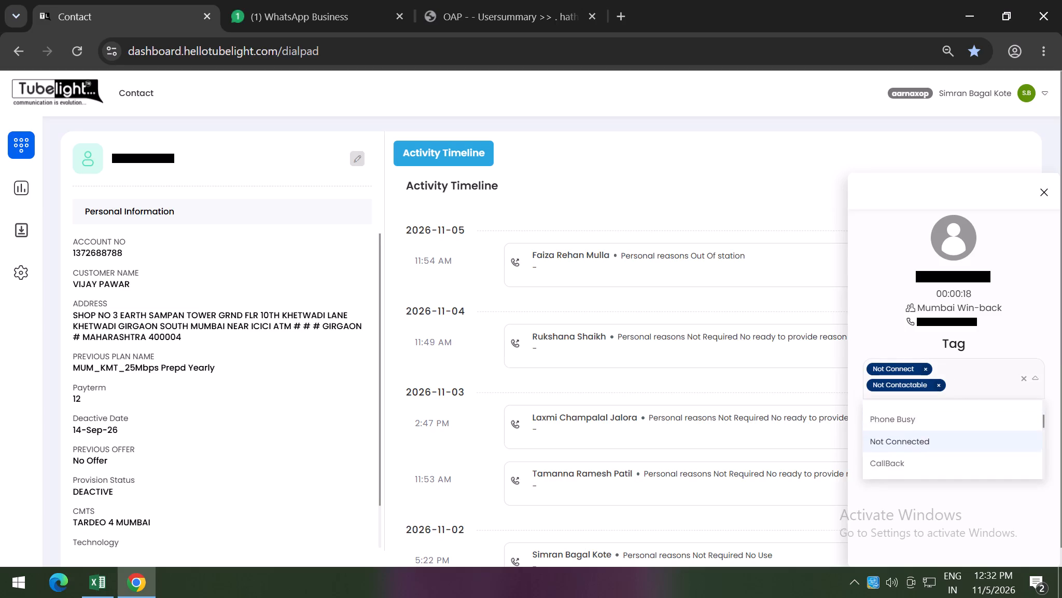
{"action": "left_click", "coordinate": [938, 442]}
{"action": "left_click", "coordinate": [934, 478]}
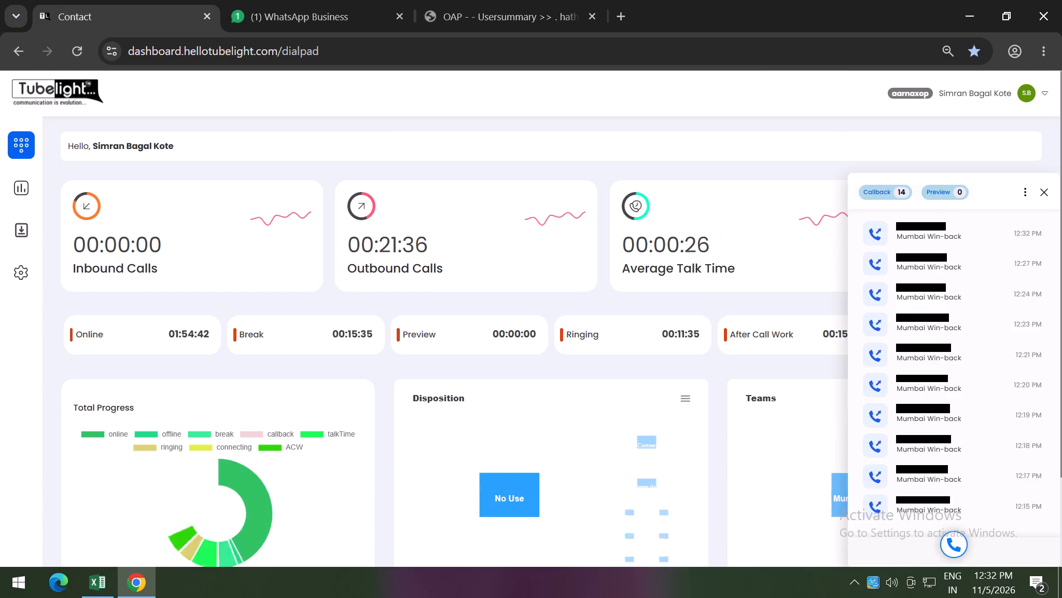
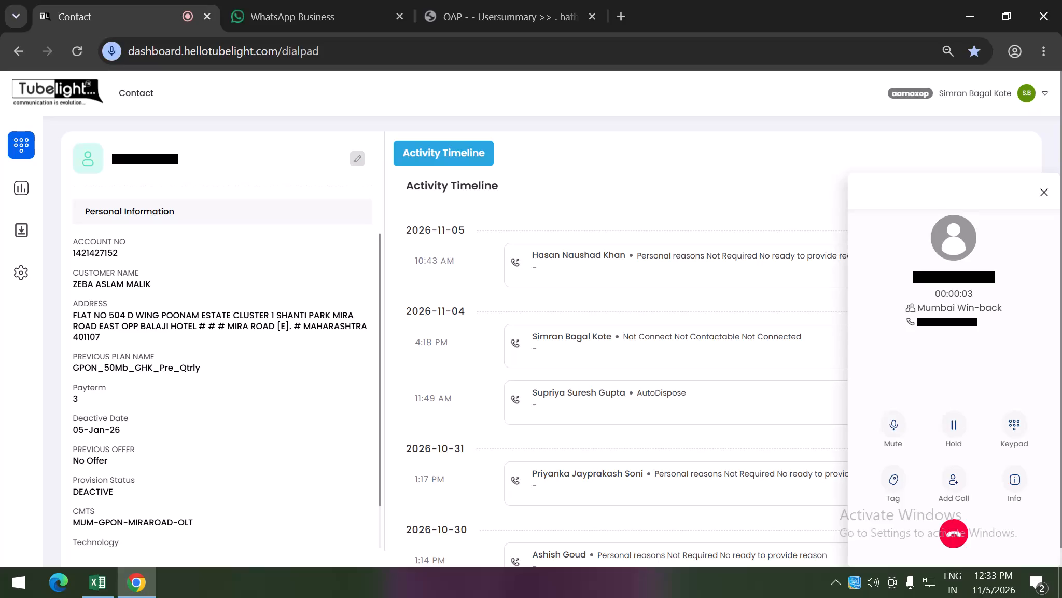
End the Mumbai Win-back call, tag it as Not Connect, Not Contactable and Not Connected, and submit the disposition.
{"action": "left_click", "coordinate": [951, 538]}
{"action": "left_click", "coordinate": [965, 374]}
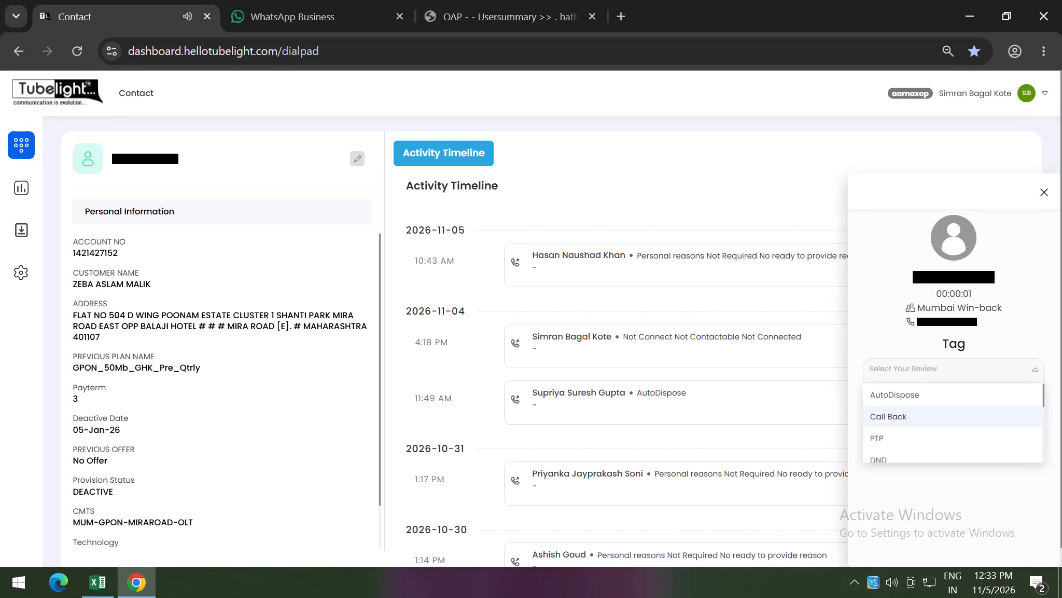
{"action": "scroll", "coordinate": [937, 421], "scroll_direction": "down", "scroll_amount": 2}
{"action": "left_click", "coordinate": [918, 455]}
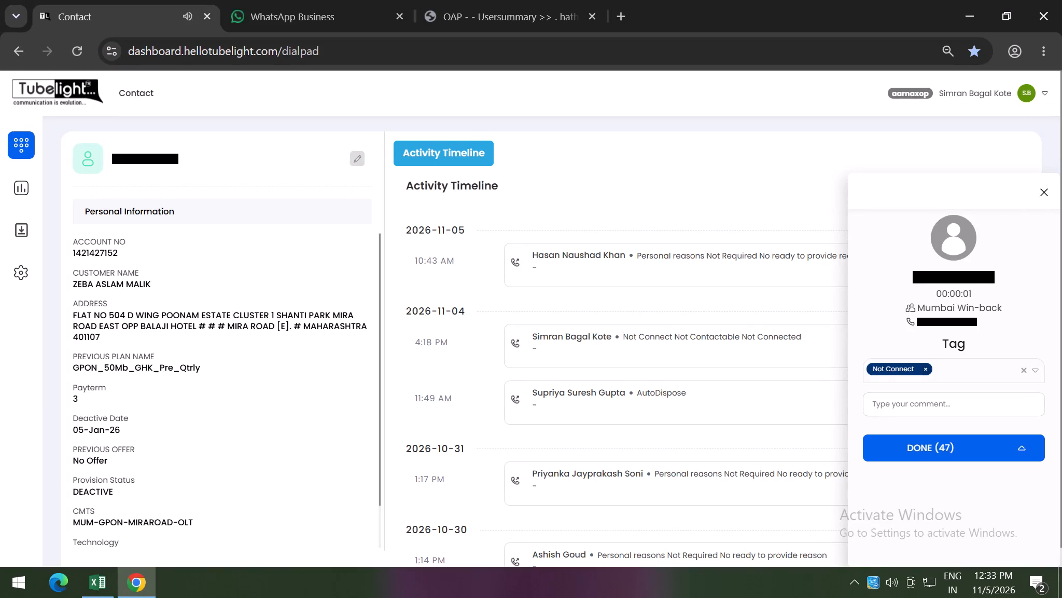
{"action": "left_click", "coordinate": [951, 379]}
{"action": "left_click", "coordinate": [923, 418]}
{"action": "left_click", "coordinate": [971, 384]}
{"action": "scroll", "coordinate": [922, 423], "scroll_direction": "down", "scroll_amount": 1}
{"action": "left_click", "coordinate": [921, 436]}
{"action": "left_click", "coordinate": [930, 491]}
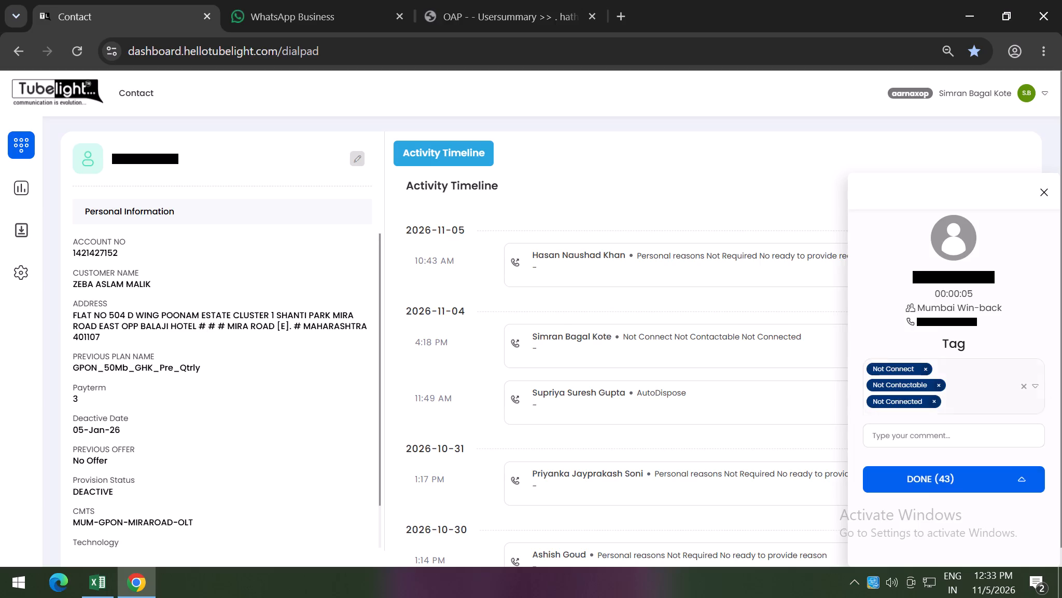
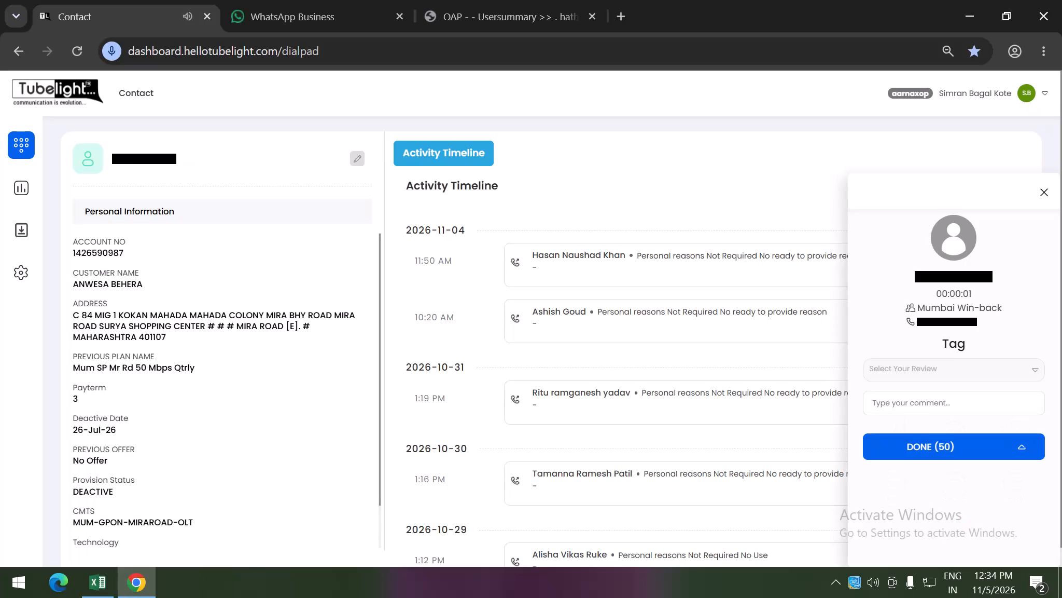
Tag the ended Mumbai Win-back call as Personal reasons, Not Required and No Use, and submit the disposition.
{"action": "left_click", "coordinate": [971, 374]}
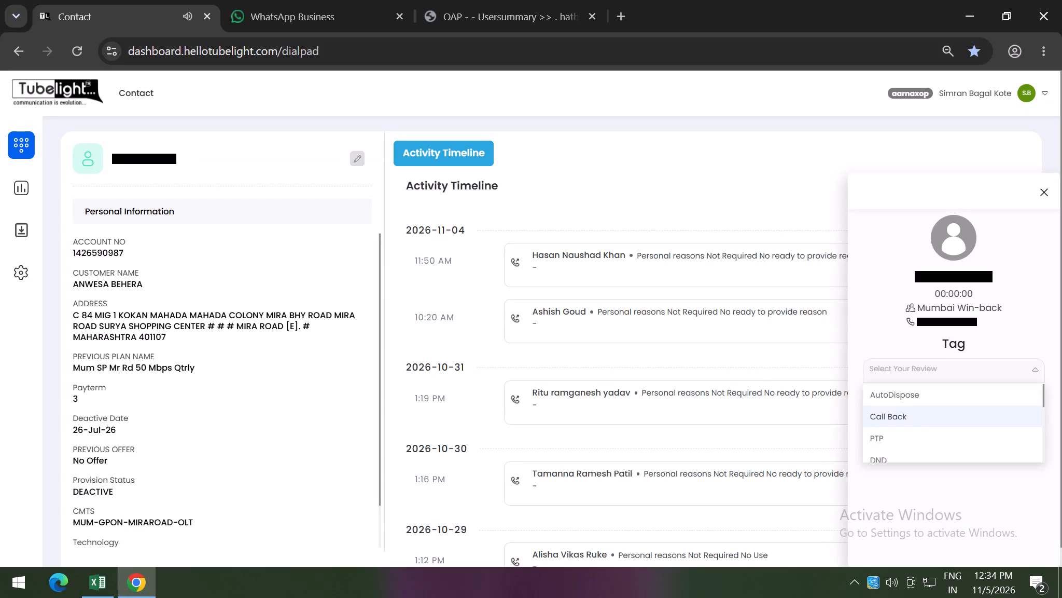
{"action": "scroll", "coordinate": [951, 425], "scroll_direction": "down", "scroll_amount": 1}
{"action": "left_click", "coordinate": [955, 427]}
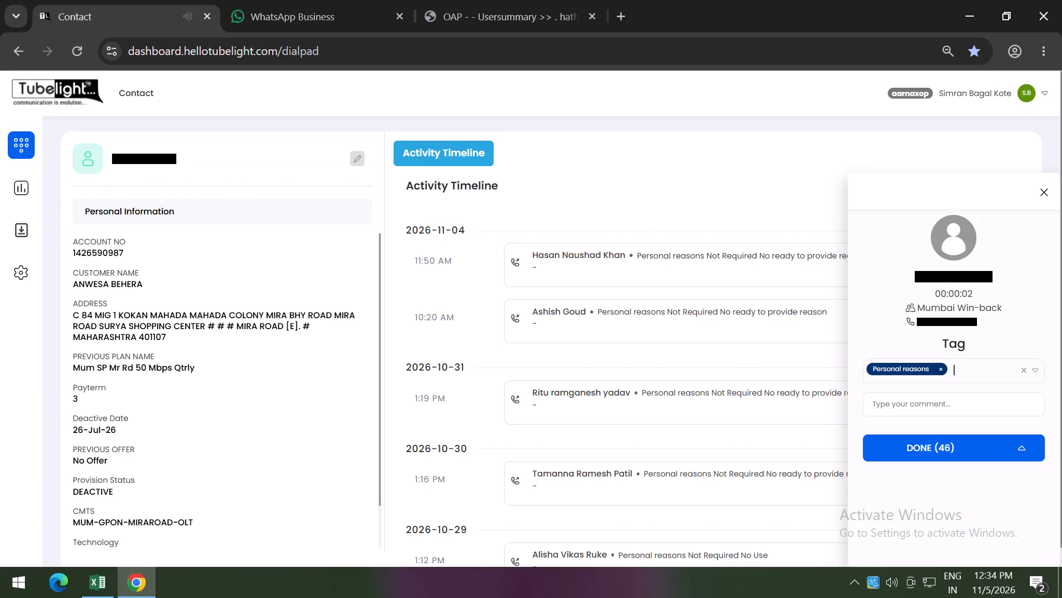
{"action": "left_click", "coordinate": [976, 374]}
{"action": "left_click", "coordinate": [916, 441]}
{"action": "left_click", "coordinate": [954, 378]}
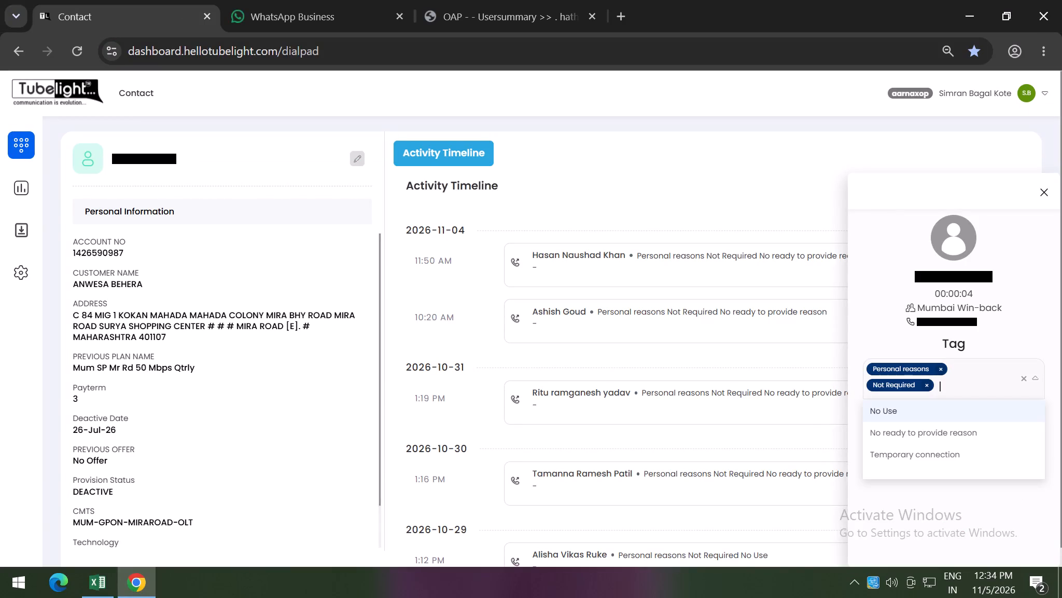
{"action": "left_click", "coordinate": [901, 411]}
{"action": "left_click", "coordinate": [914, 463]}
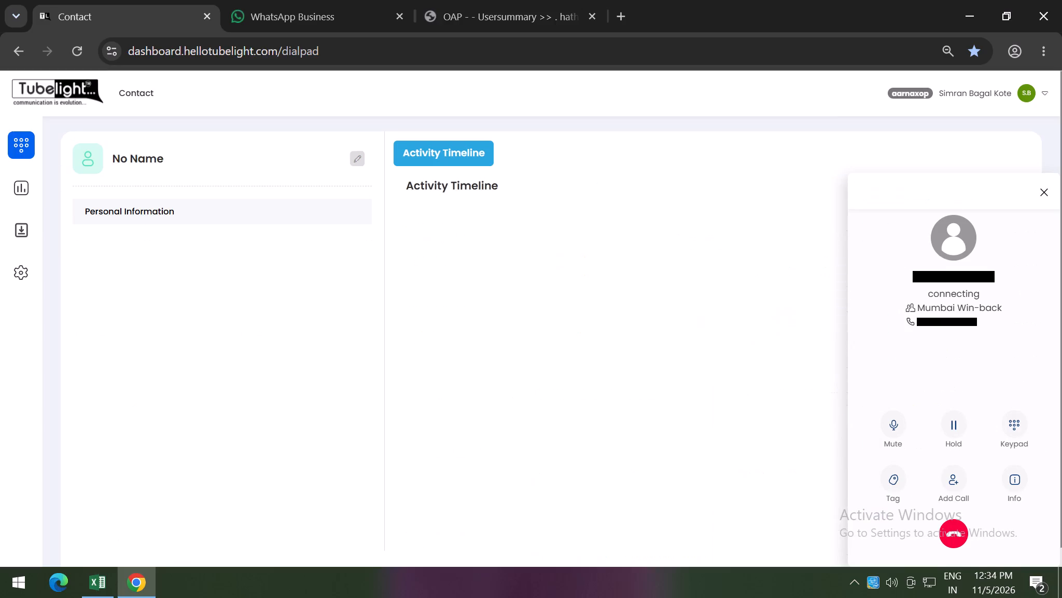
Once the newly connecting Mumbai Win-back call ends, tag it as Personal reasons, Not Required and No Use, and submit the disposition.
{"action": "left_click", "coordinate": [932, 358]}
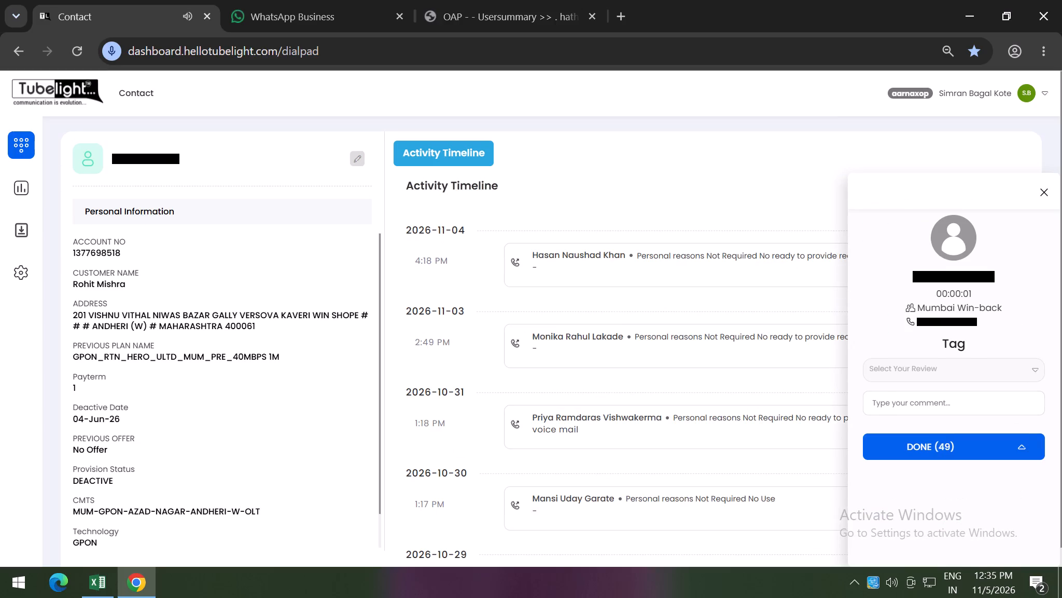
{"action": "left_click", "coordinate": [931, 364]}
{"action": "scroll", "coordinate": [902, 453], "scroll_direction": "down", "scroll_amount": 1}
{"action": "left_click", "coordinate": [920, 423]}
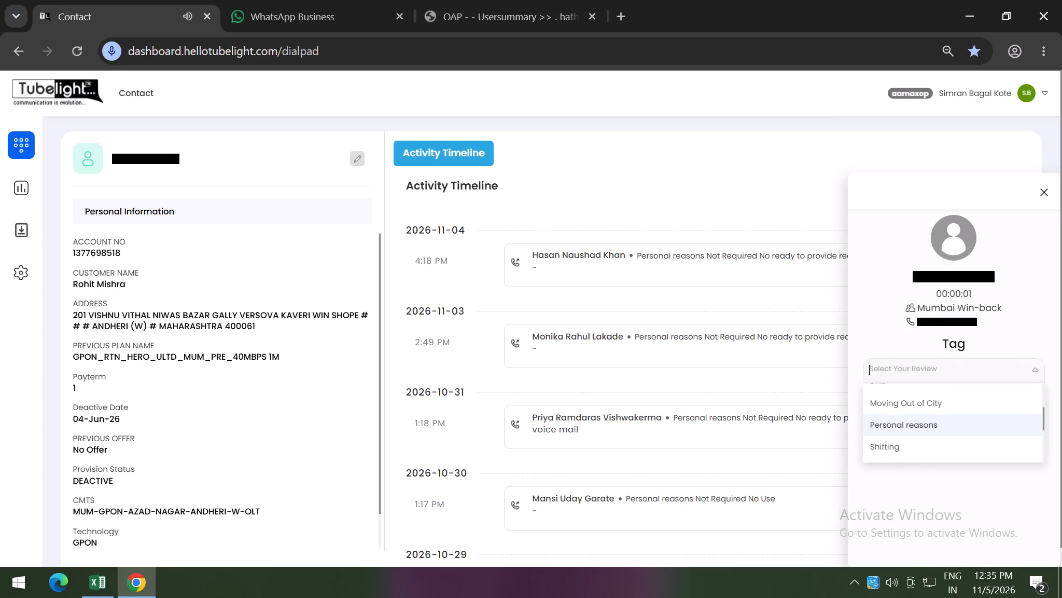
{"action": "left_click", "coordinate": [972, 371]}
{"action": "left_click", "coordinate": [899, 436]}
{"action": "left_click", "coordinate": [965, 391]}
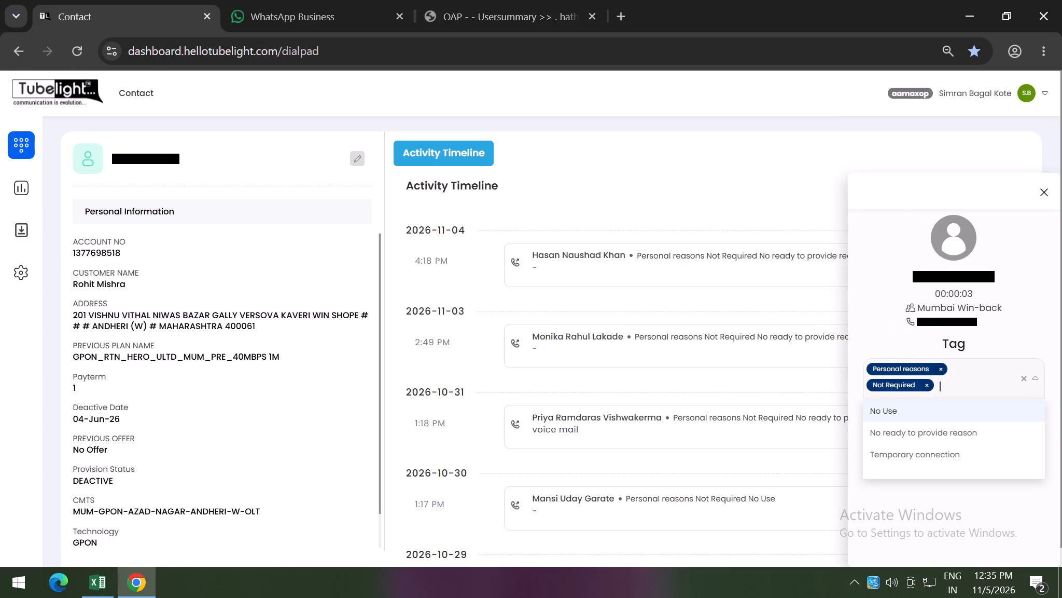
{"action": "left_click", "coordinate": [895, 413]}
{"action": "left_click", "coordinate": [893, 463]}
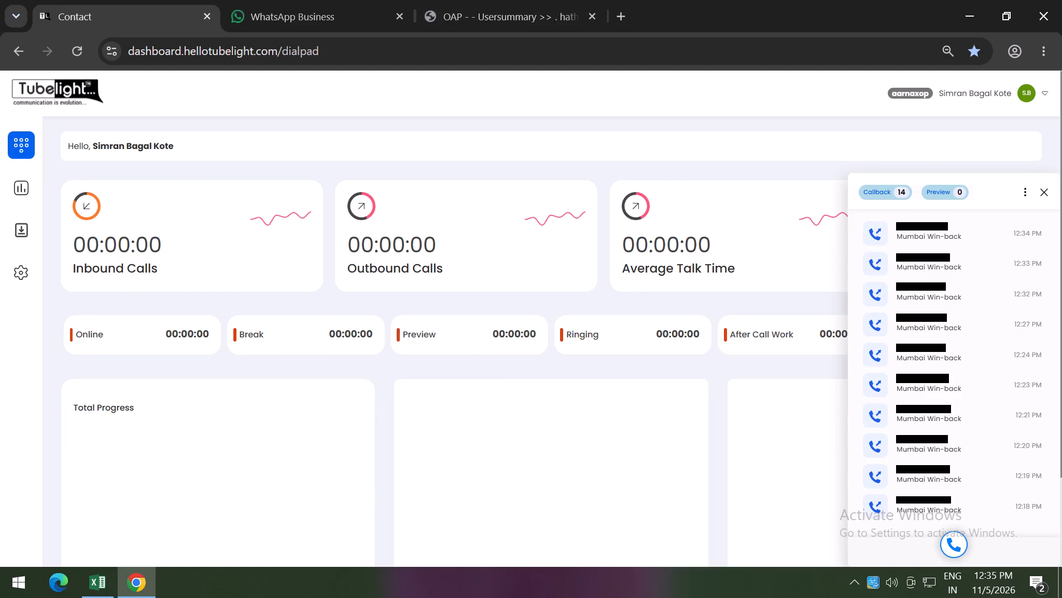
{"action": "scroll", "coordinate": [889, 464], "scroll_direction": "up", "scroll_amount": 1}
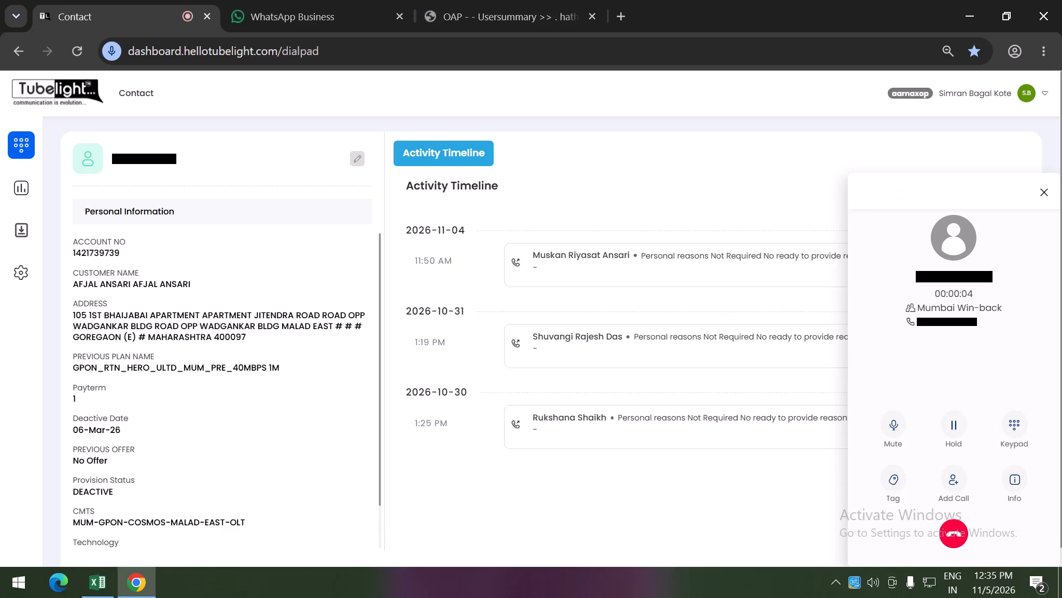
End the Mumbai Win-back call, tag it as Personal reasons, Not Required and No Use, and submit the disposition.
{"action": "left_click", "coordinate": [950, 539]}
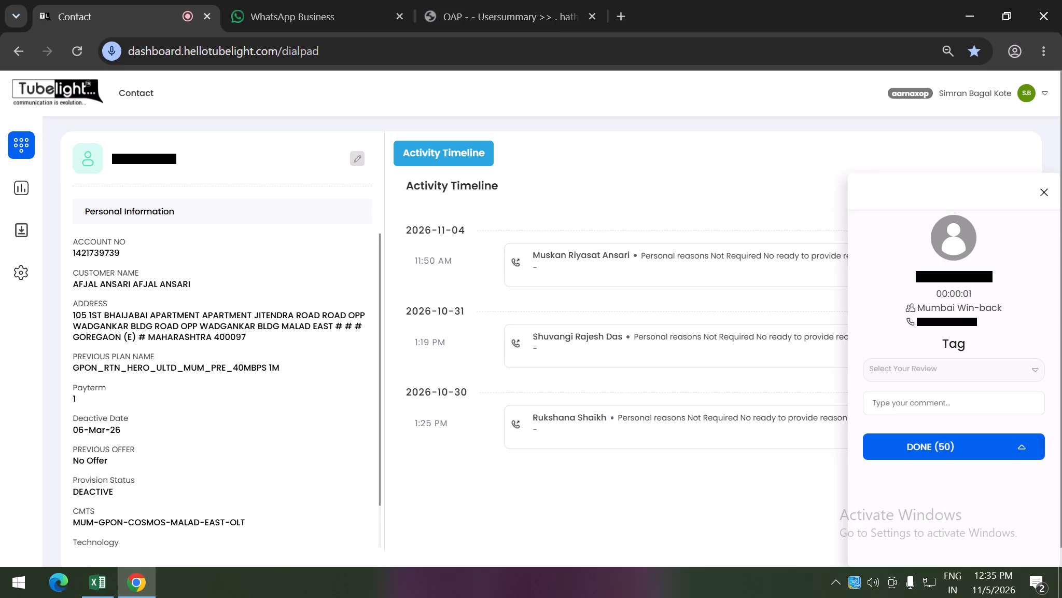
{"action": "left_click", "coordinate": [979, 371]}
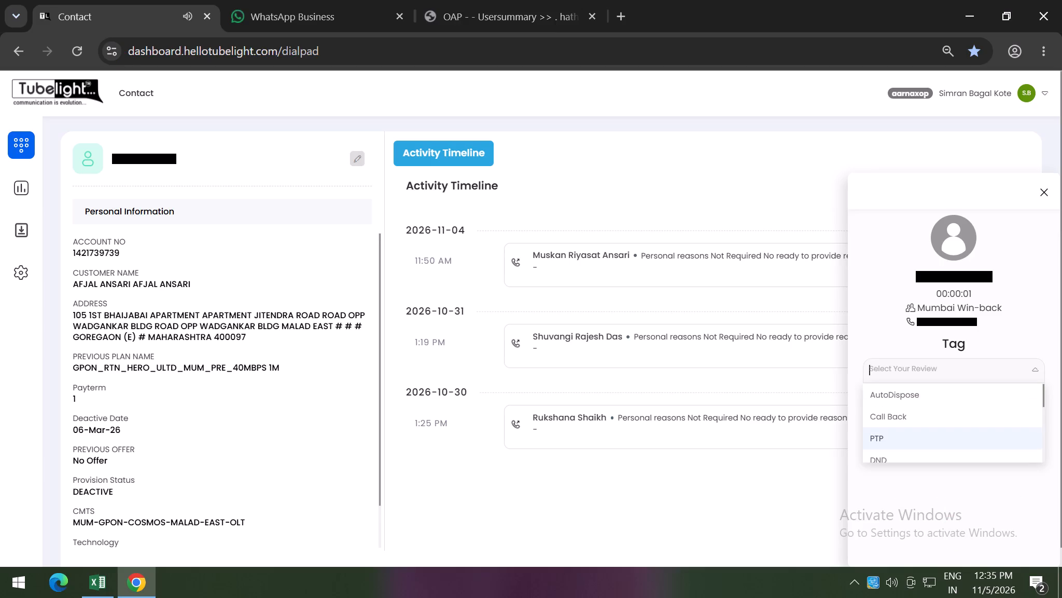
{"action": "scroll", "coordinate": [957, 428], "scroll_direction": "down", "scroll_amount": 1}
{"action": "left_click", "coordinate": [926, 418]}
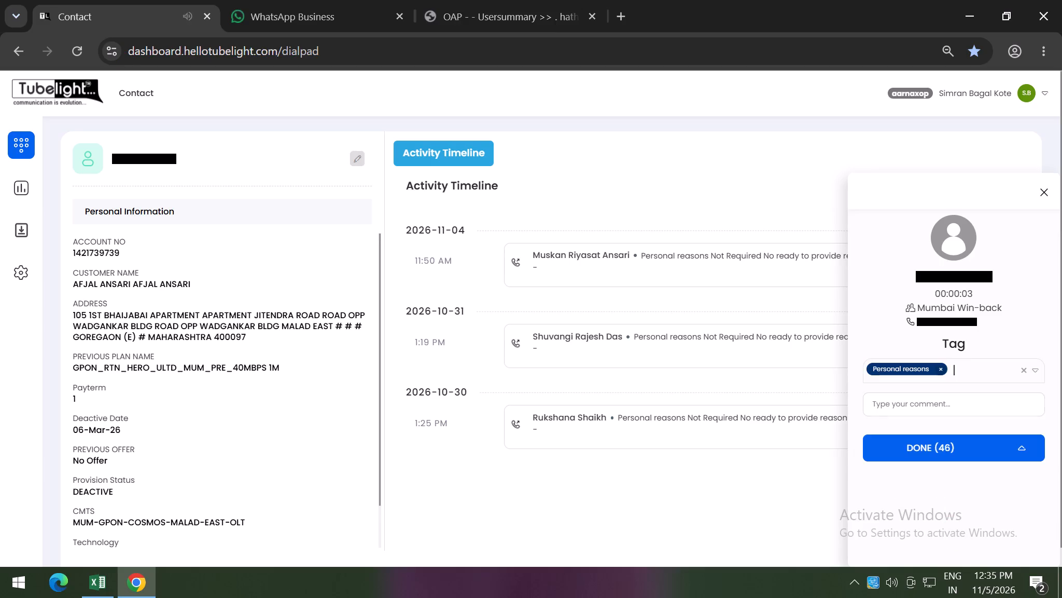
{"action": "left_click", "coordinate": [959, 375]}
{"action": "left_click", "coordinate": [910, 440]}
{"action": "left_click", "coordinate": [944, 400]}
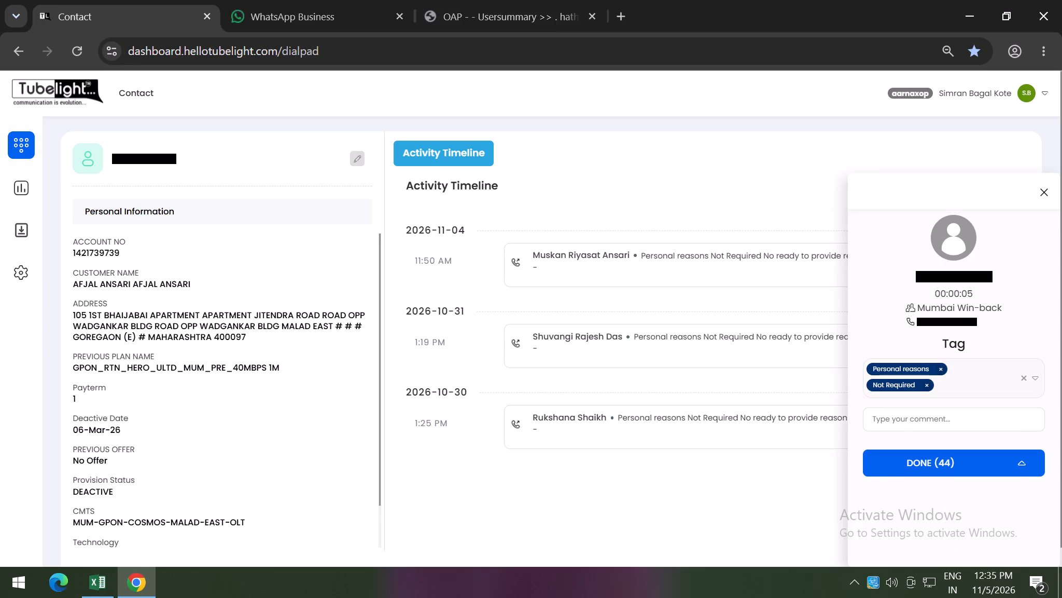
{"action": "left_click", "coordinate": [959, 376]}
{"action": "left_click", "coordinate": [902, 407]}
{"action": "left_click", "coordinate": [905, 462]}
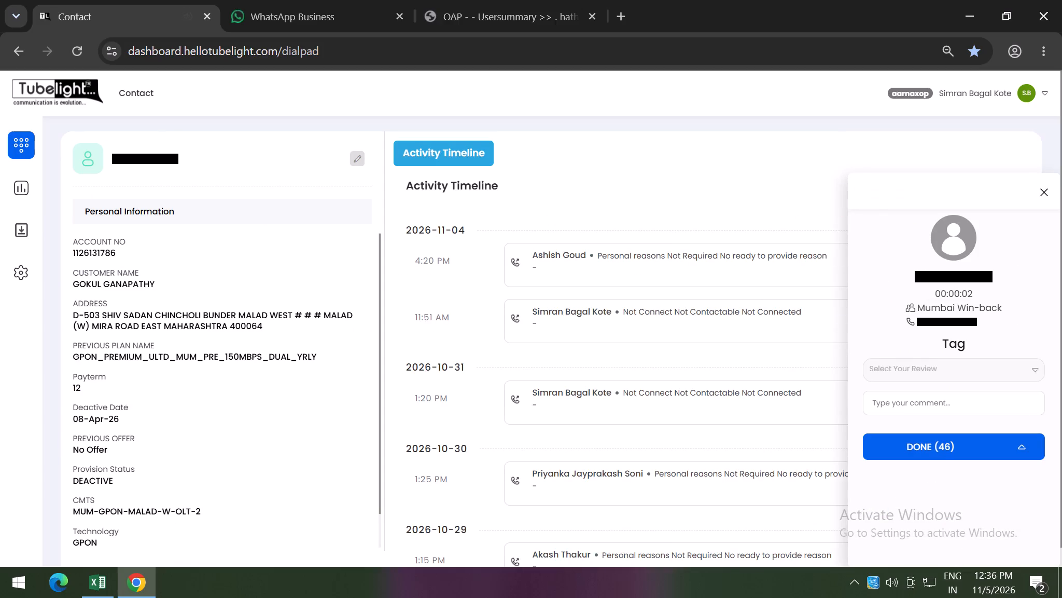
Tag the ended Mumbai Win-back call as Moving Out of City, Moving Out of city and Not Sure.
{"action": "left_click", "coordinate": [975, 368]}
{"action": "scroll", "coordinate": [961, 412], "scroll_direction": "down", "scroll_amount": 1}
{"action": "left_click", "coordinate": [961, 412]}
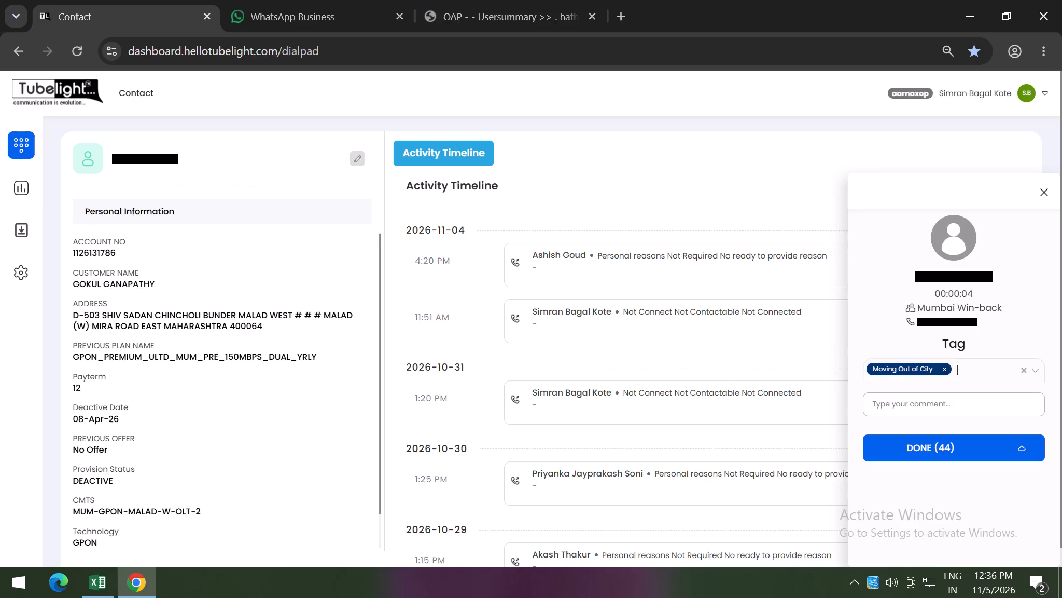
{"action": "left_click", "coordinate": [988, 374]}
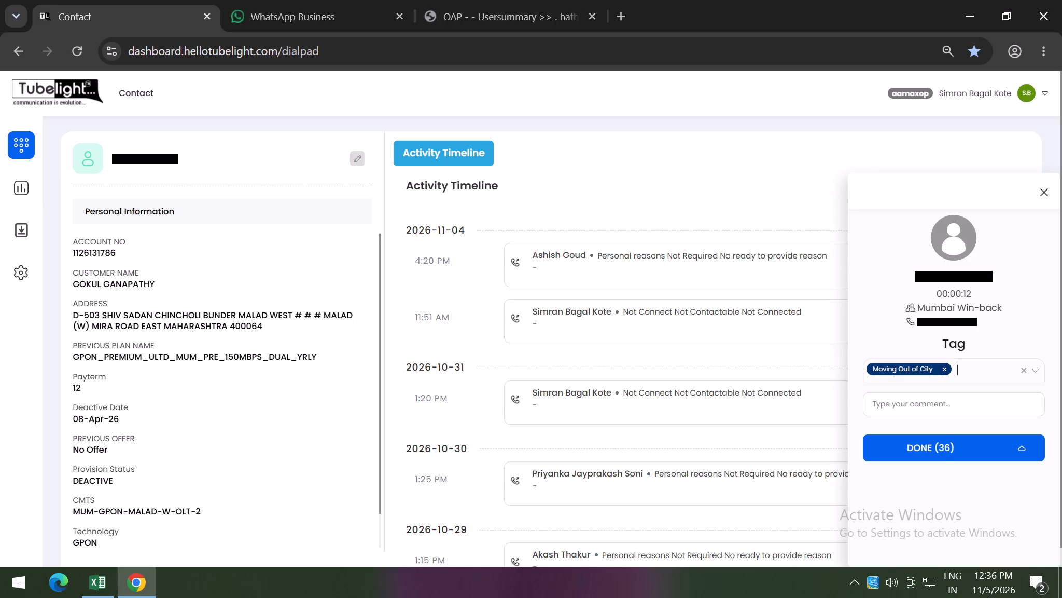
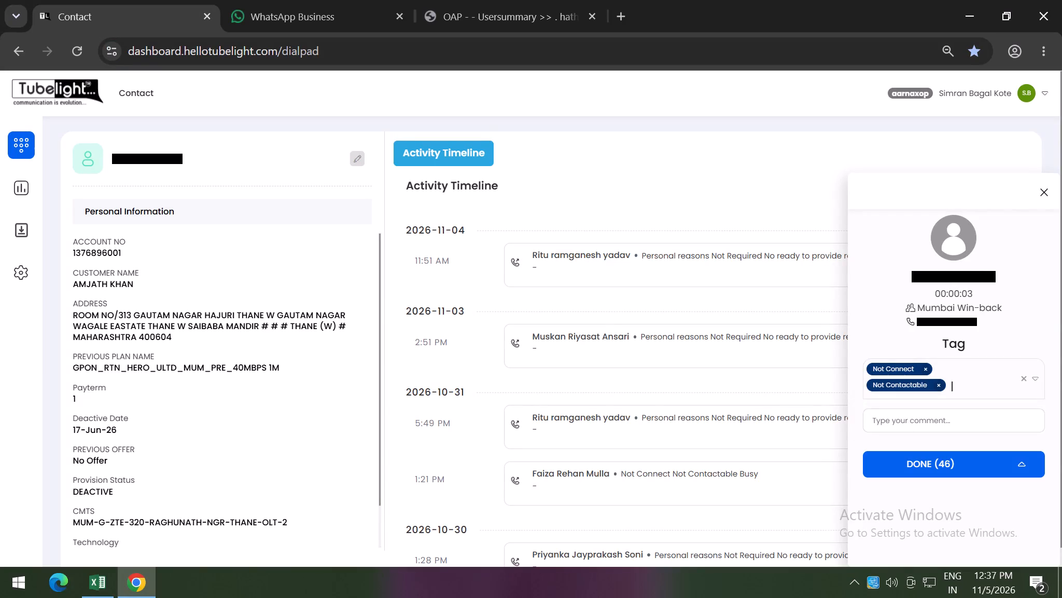
Choose the third outcome tag for the Mumbai Win-back call already tagged Not Connect and Not Contactable.
{"action": "left_click", "coordinate": [953, 382]}
{"action": "scroll", "coordinate": [918, 448], "scroll_direction": "down", "scroll_amount": 1}
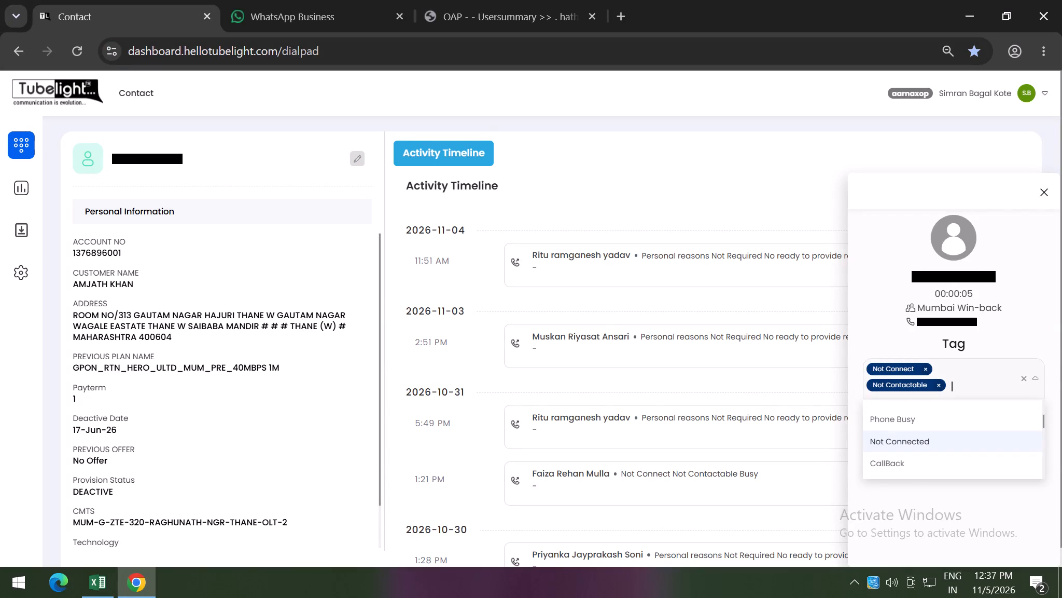
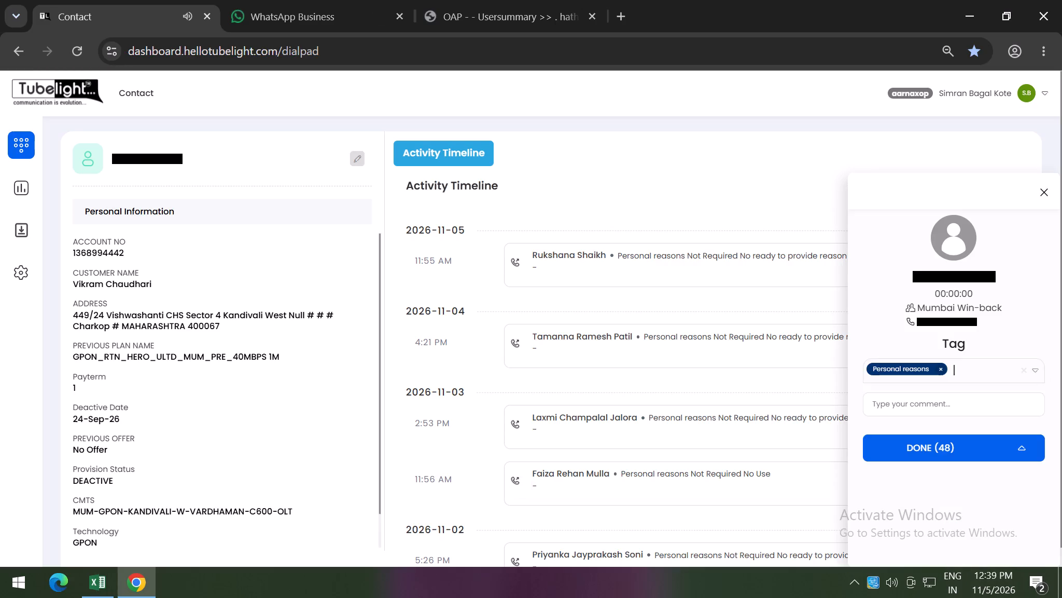
Add the Not Required and No Use tags after Personal reasons on the ended Mumbai Win-back call.
{"action": "left_click", "coordinate": [972, 371]}
{"action": "left_click", "coordinate": [885, 441]}
{"action": "left_click", "coordinate": [967, 386]}
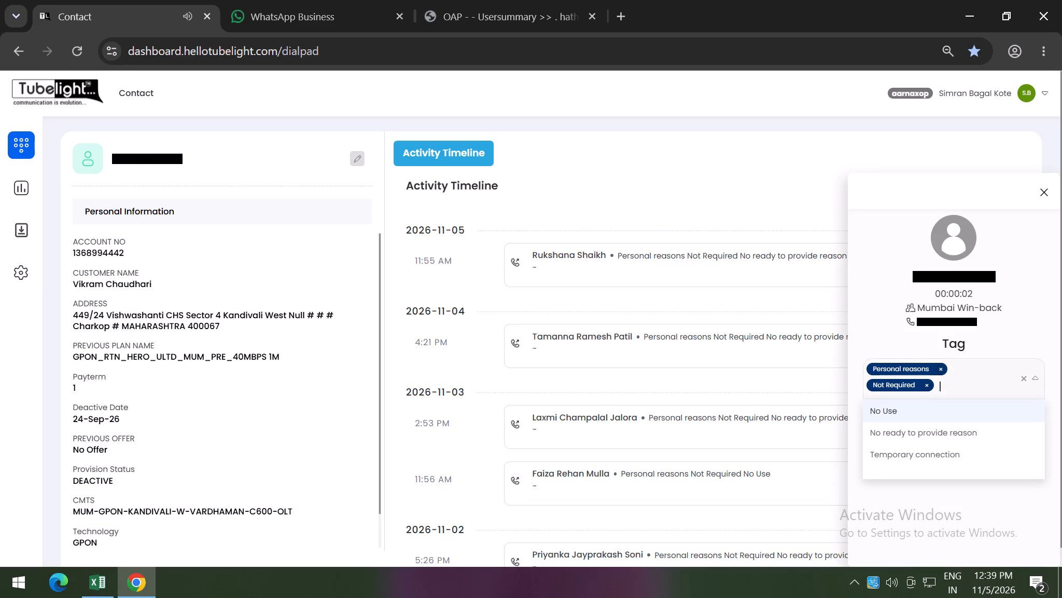
{"action": "left_click", "coordinate": [909, 413]}
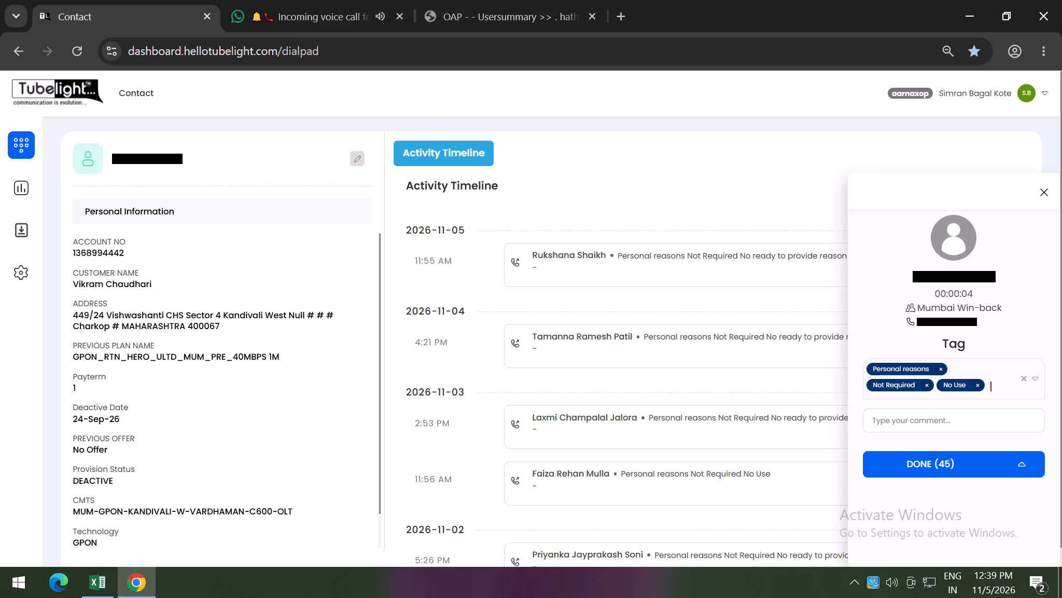
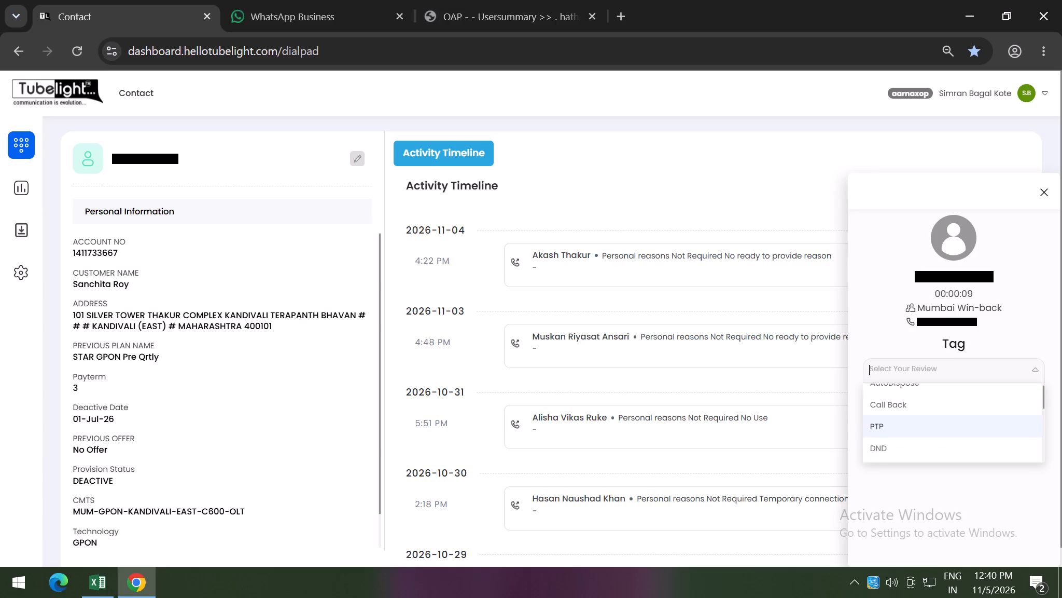
Tag the ended Mumbai Win-back call as Personal reasons and Not Required.
{"action": "left_click", "coordinate": [927, 431]}
{"action": "left_click", "coordinate": [963, 381]}
{"action": "left_click", "coordinate": [906, 440]}
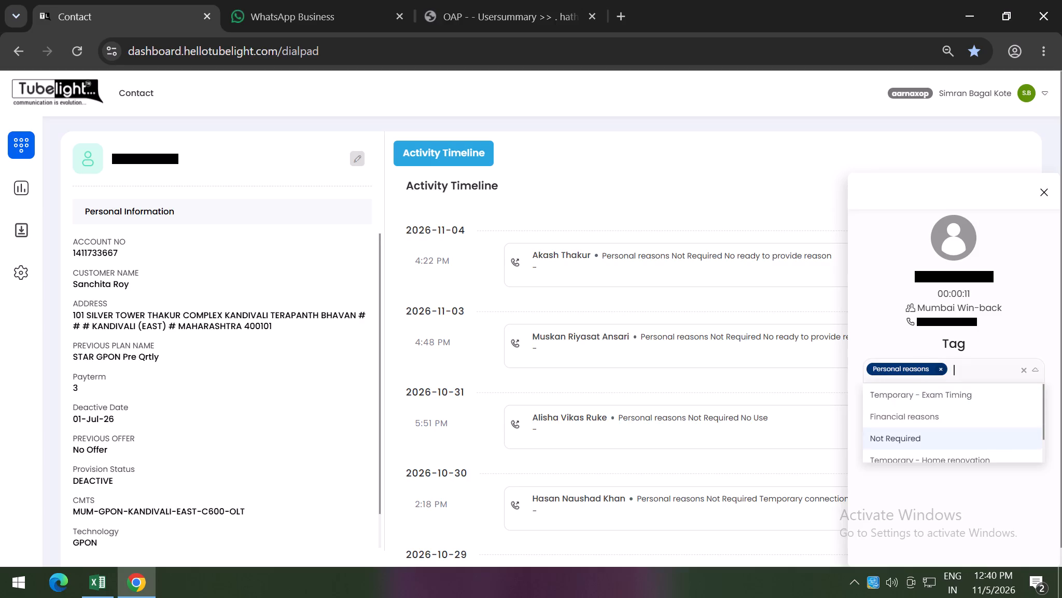
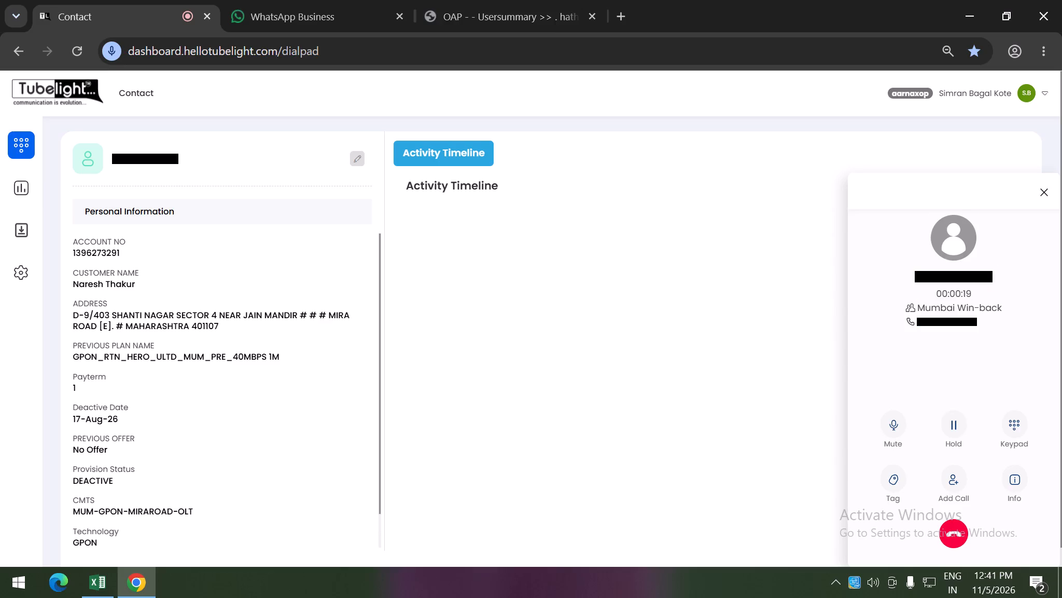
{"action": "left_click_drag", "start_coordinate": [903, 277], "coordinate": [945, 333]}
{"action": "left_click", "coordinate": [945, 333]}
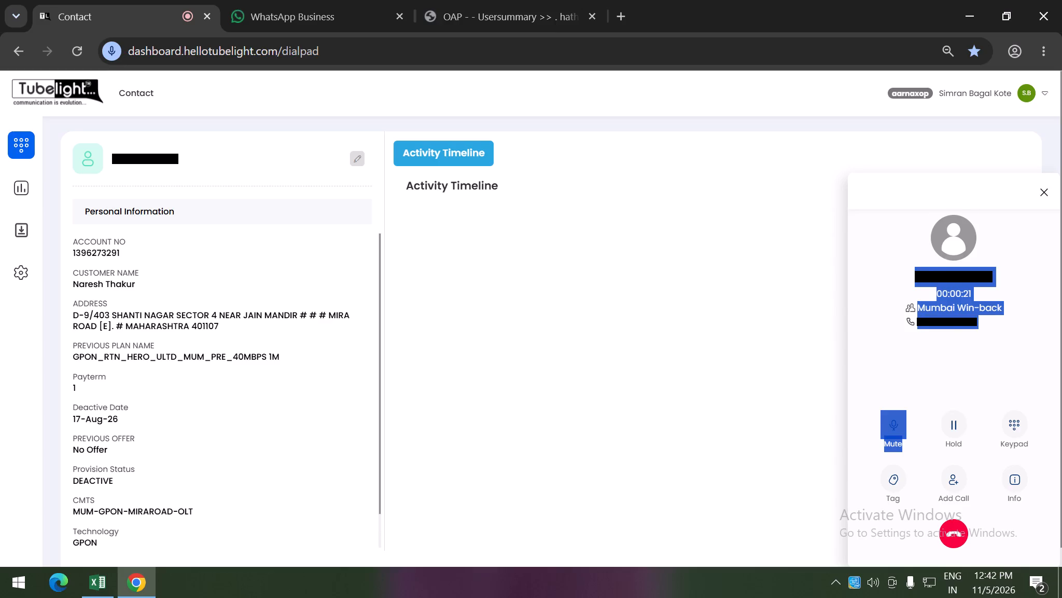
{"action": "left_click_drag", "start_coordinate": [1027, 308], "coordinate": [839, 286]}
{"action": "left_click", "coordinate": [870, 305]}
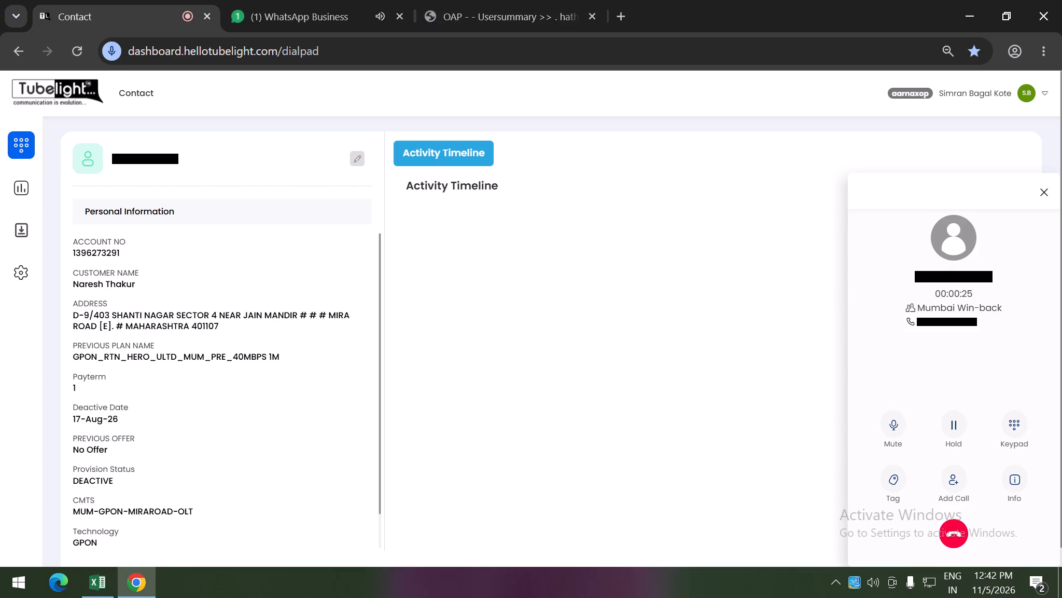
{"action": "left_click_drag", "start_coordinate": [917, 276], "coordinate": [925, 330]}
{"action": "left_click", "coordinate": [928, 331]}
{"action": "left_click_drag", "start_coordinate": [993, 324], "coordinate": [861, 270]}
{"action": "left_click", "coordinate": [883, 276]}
Copy the account number from the Mumbai Win-back caller's contact details and search for it by Account Number in OAP.
{"action": "left_click_drag", "start_coordinate": [132, 250], "coordinate": [89, 252]}
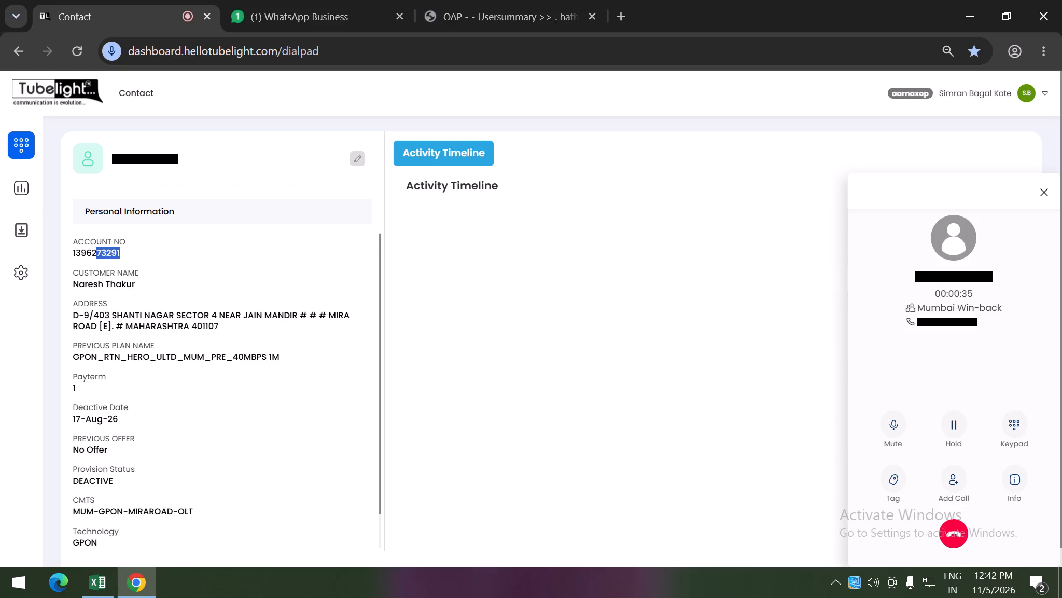
{"action": "left_click_drag", "start_coordinate": [89, 252], "coordinate": [67, 253]}
{"action": "right_click", "coordinate": [67, 253]}
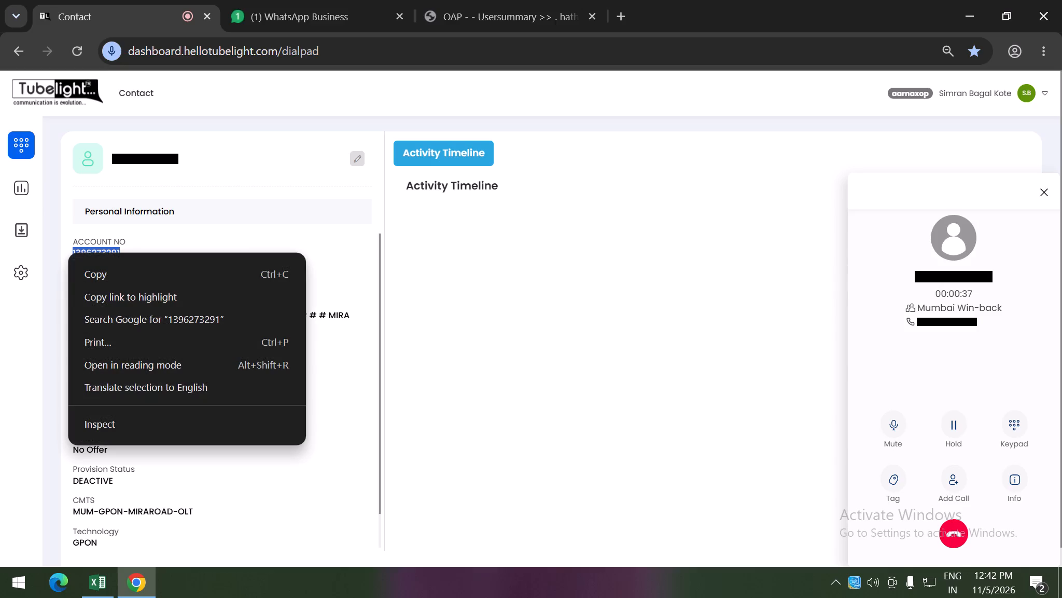
{"action": "left_click", "coordinate": [99, 270]}
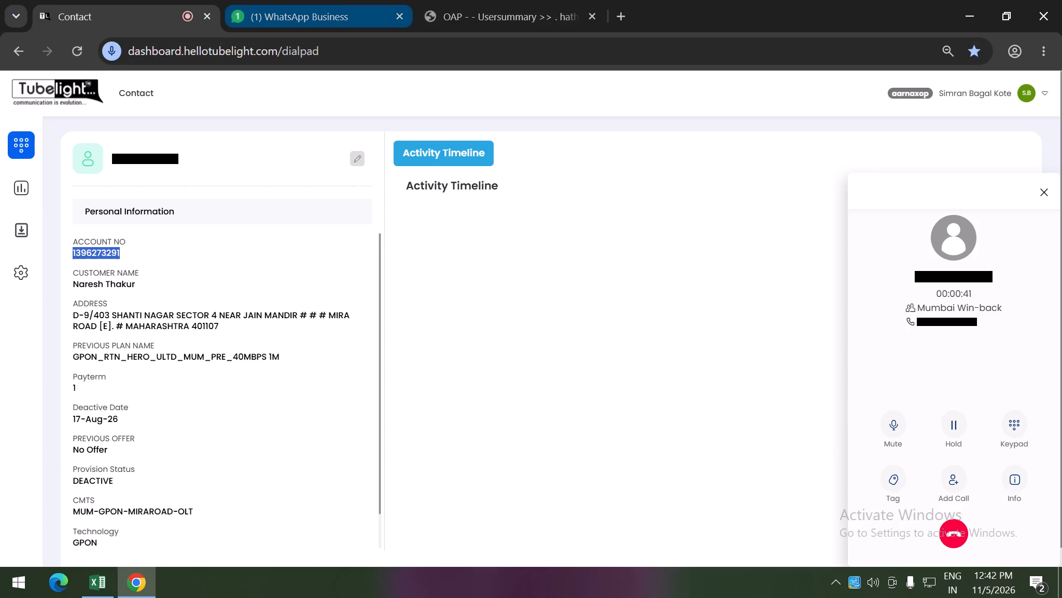
{"action": "left_click", "coordinate": [466, 0]}
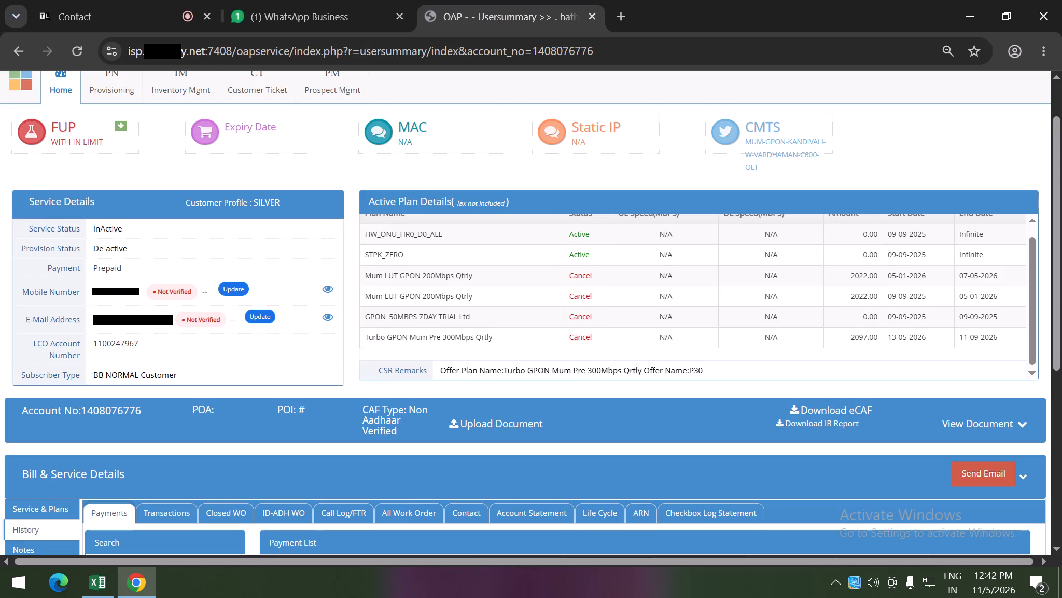
{"action": "scroll", "coordinate": [528, 195], "scroll_direction": "up", "scroll_amount": 1}
{"action": "scroll", "coordinate": [807, 142], "scroll_direction": "up", "scroll_amount": 1}
{"action": "left_click", "coordinate": [816, 85]}
{"action": "right_click", "coordinate": [816, 85]}
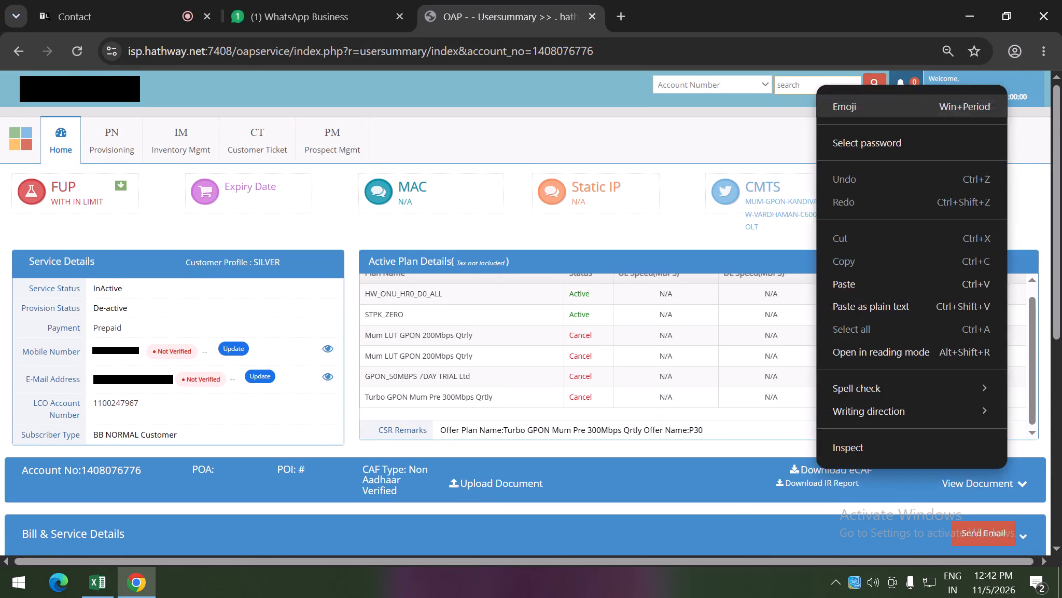
{"action": "left_click", "coordinate": [857, 289]}
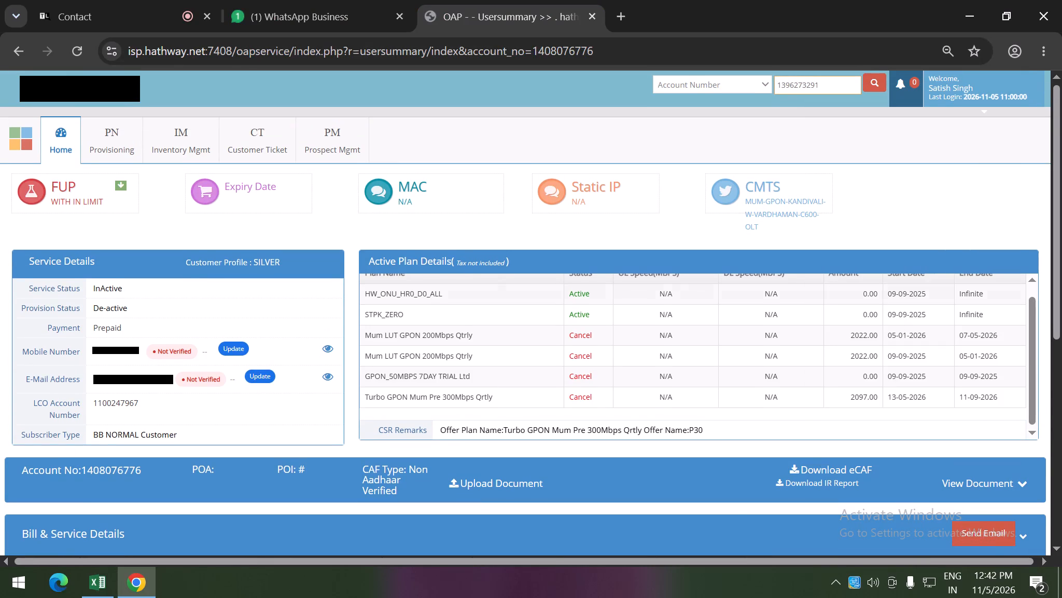
{"action": "left_click", "coordinate": [874, 83]}
{"action": "double_click", "coordinate": [874, 83]}
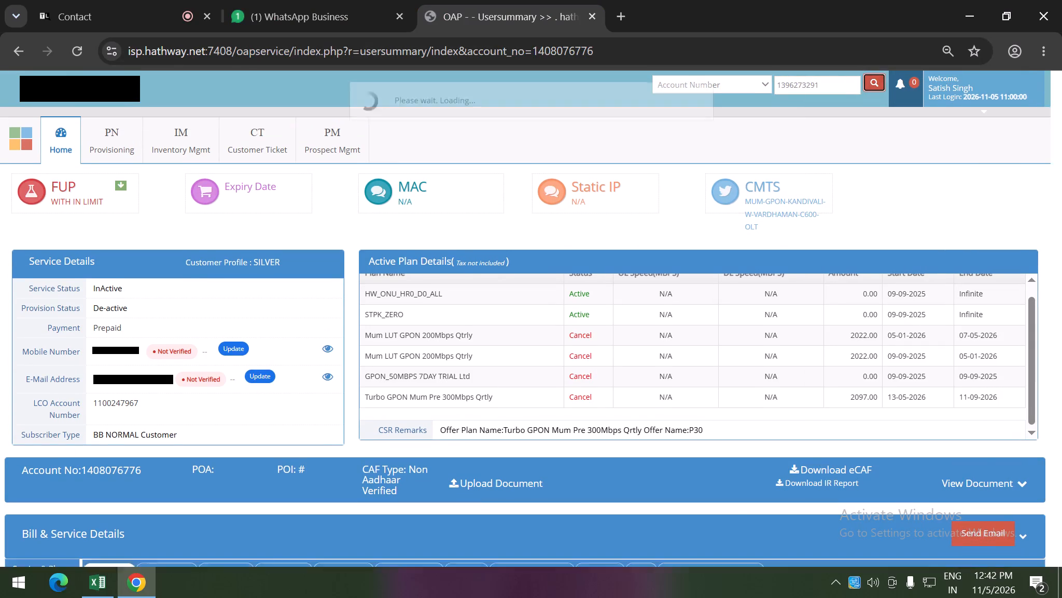
{"action": "double_click", "coordinate": [874, 83]}
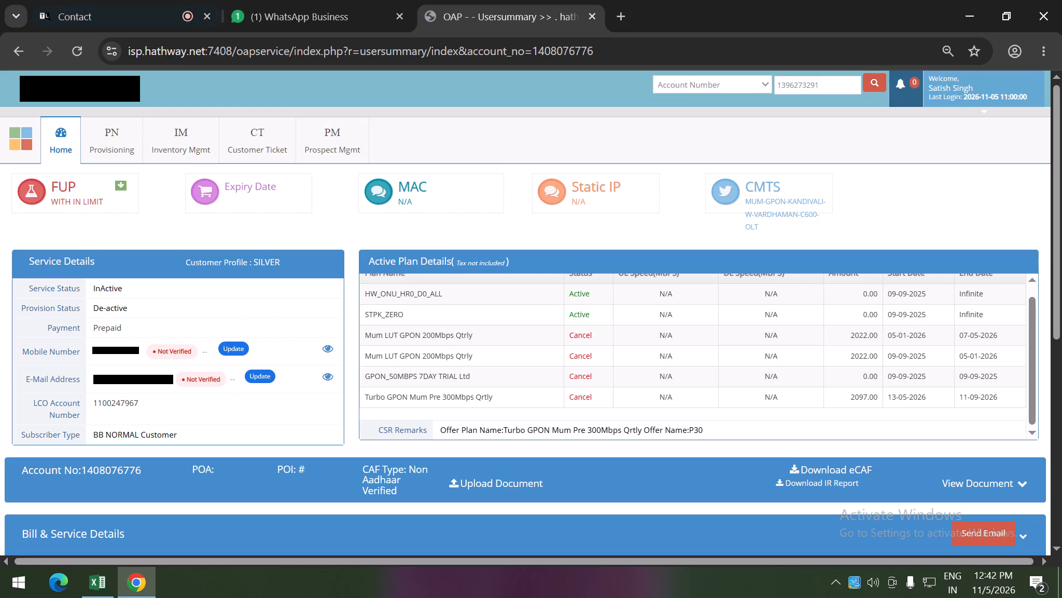
Return to the Tubelight contact page and copy the caller's number from the Mumbai Win-back call.
{"action": "left_click", "coordinate": [20, 0]}
{"action": "left_click", "coordinate": [78, 0]}
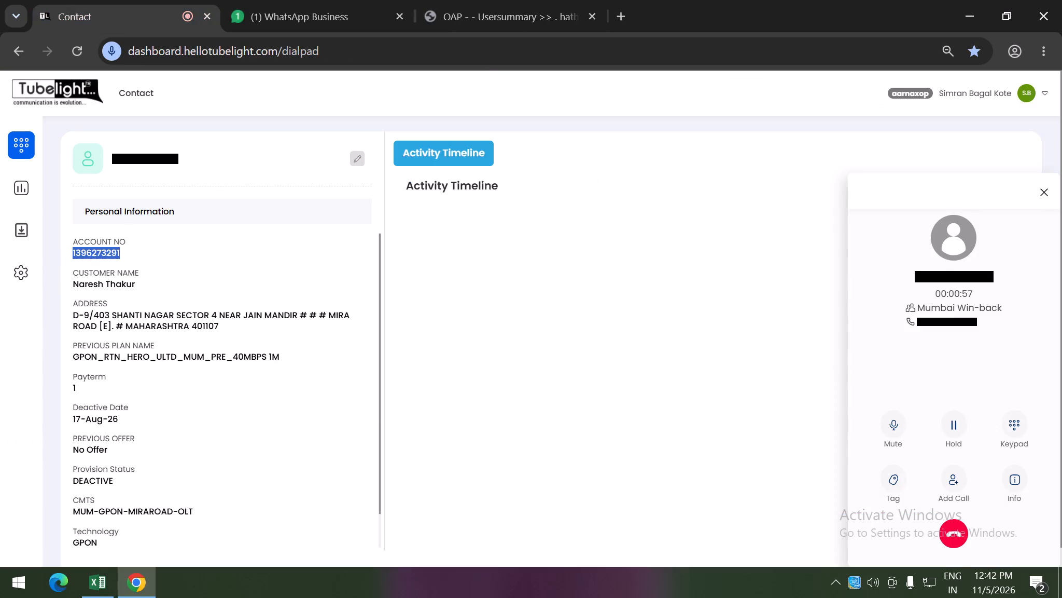
{"action": "left_click_drag", "start_coordinate": [999, 275], "coordinate": [886, 283]}
{"action": "left_click", "coordinate": [913, 284]}
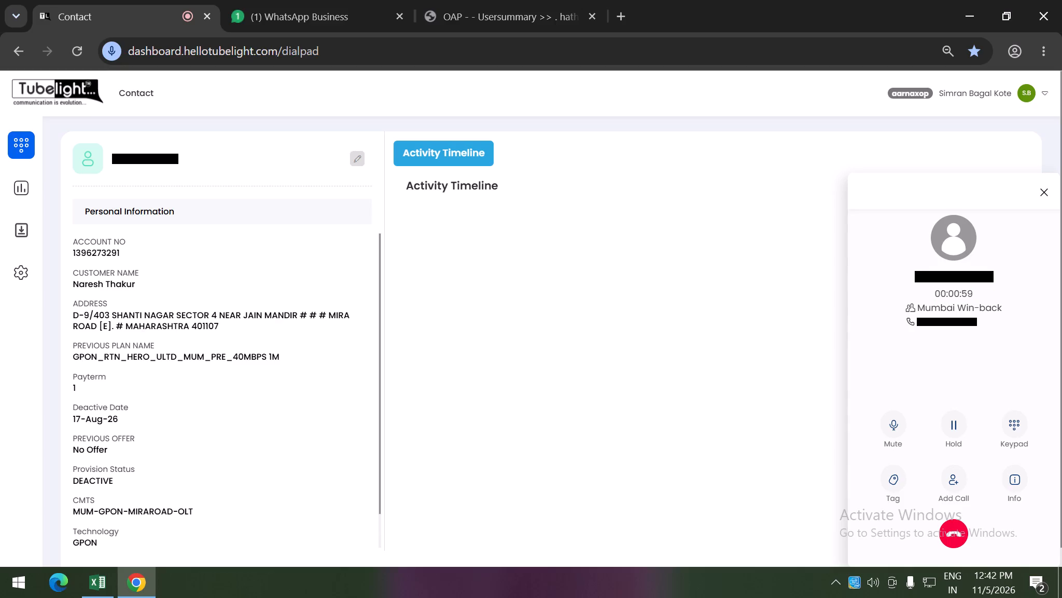
{"action": "left_click_drag", "start_coordinate": [912, 272], "coordinate": [1003, 276]}
{"action": "right_click", "coordinate": [1004, 276]}
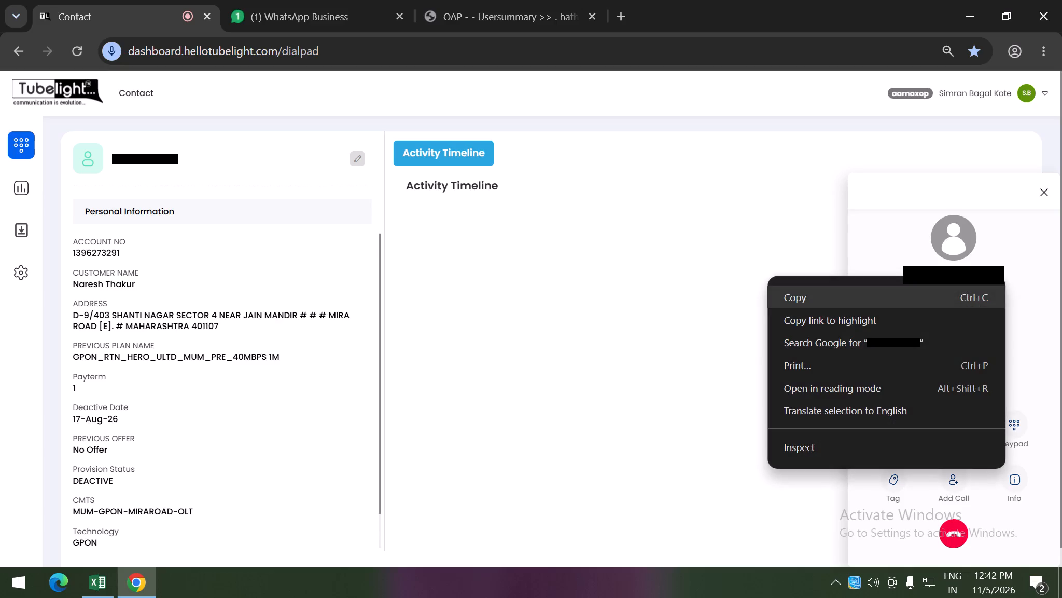
{"action": "left_click", "coordinate": [909, 300]}
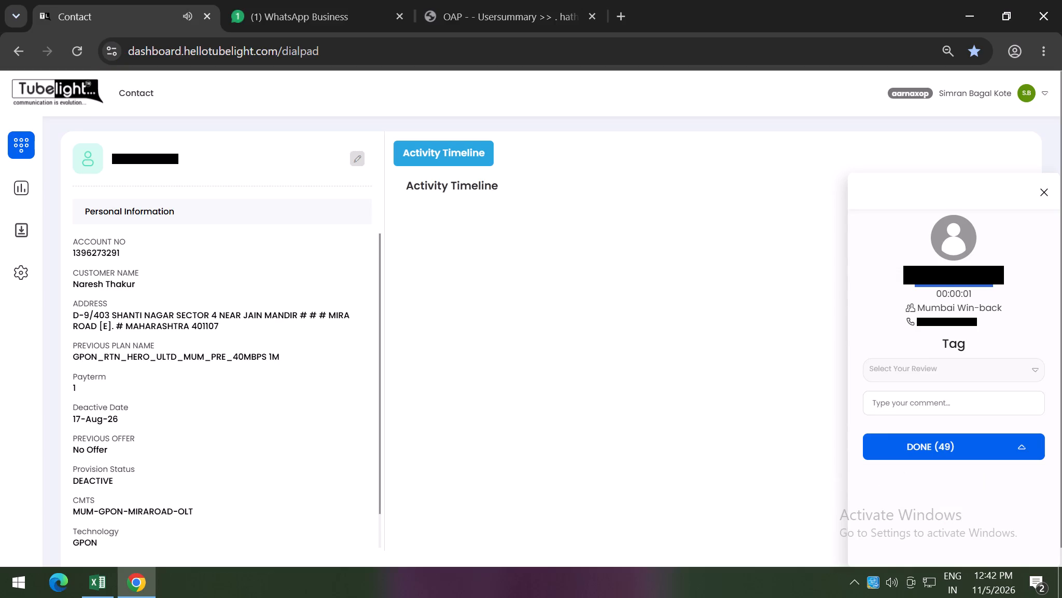
Tag the ended Mumbai Win-back call with Personal reasons, Not Required and No Use, and submit it.
{"action": "left_click", "coordinate": [906, 370]}
{"action": "scroll", "coordinate": [881, 424], "scroll_direction": "down", "scroll_amount": 1}
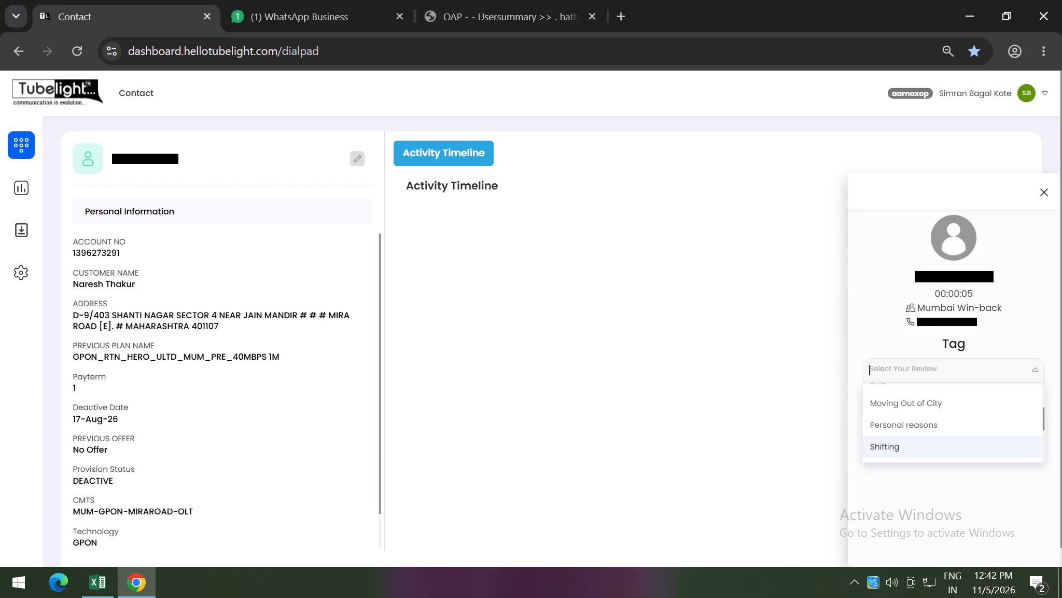
{"action": "left_click", "coordinate": [906, 426]}
{"action": "left_click", "coordinate": [966, 370]}
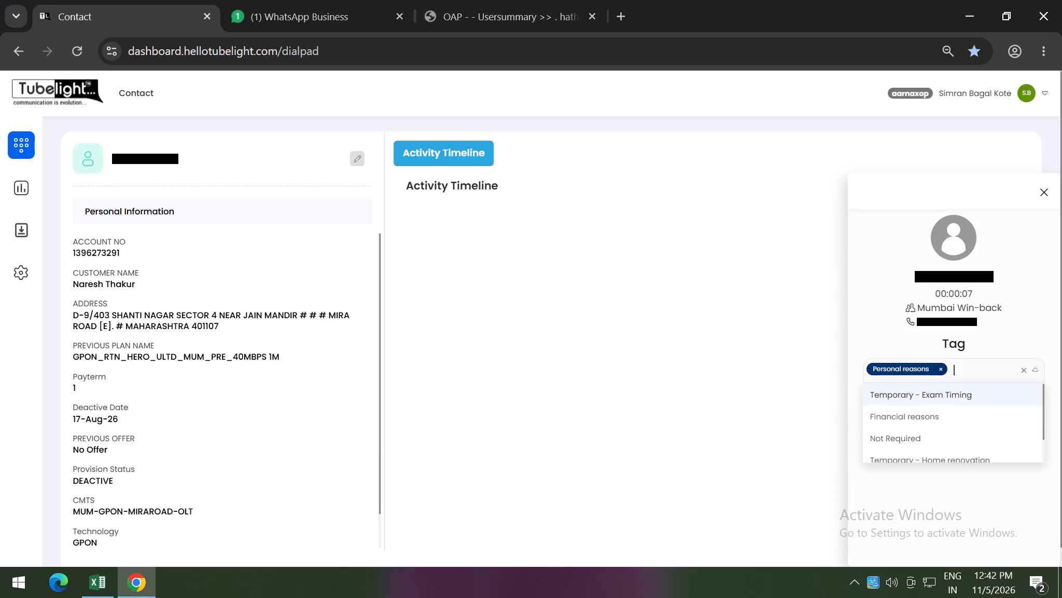
{"action": "left_click", "coordinate": [924, 428]}
{"action": "left_click", "coordinate": [960, 385]}
{"action": "left_click", "coordinate": [928, 410]}
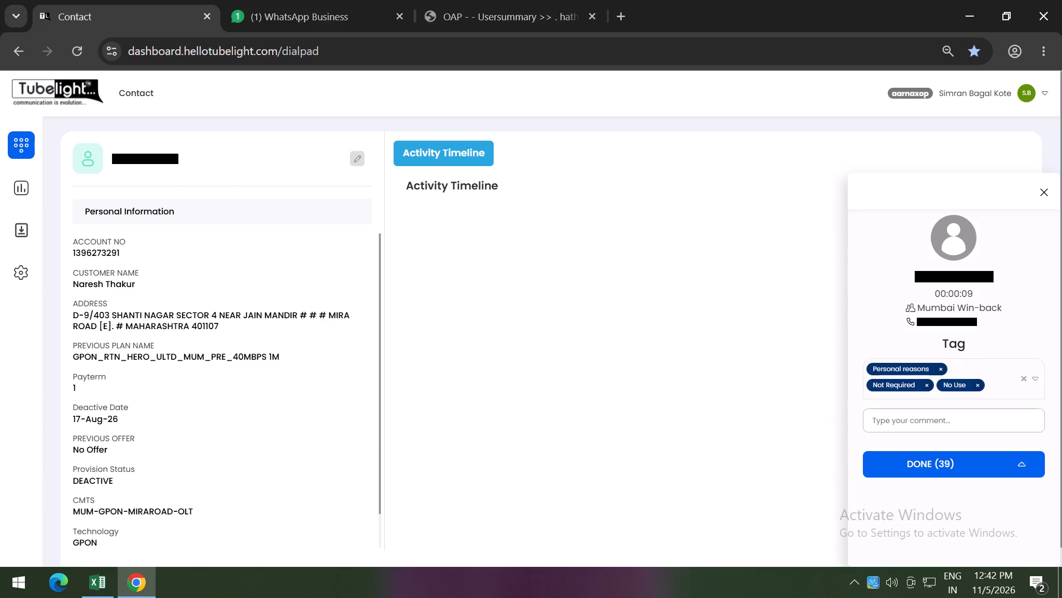
{"action": "left_click", "coordinate": [911, 471]}
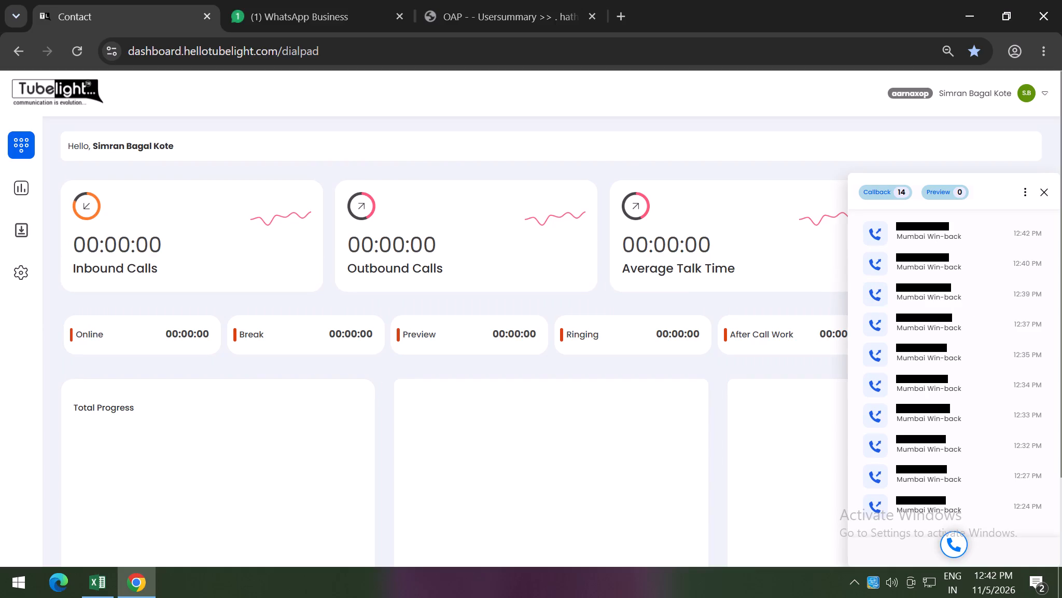
Switch to the simran 1 workbook in Excel and paste the copied caller's number into cell E24.
{"action": "left_click", "coordinate": [108, 585]}
{"action": "scroll", "coordinate": [313, 380], "scroll_direction": "down", "scroll_amount": 1}
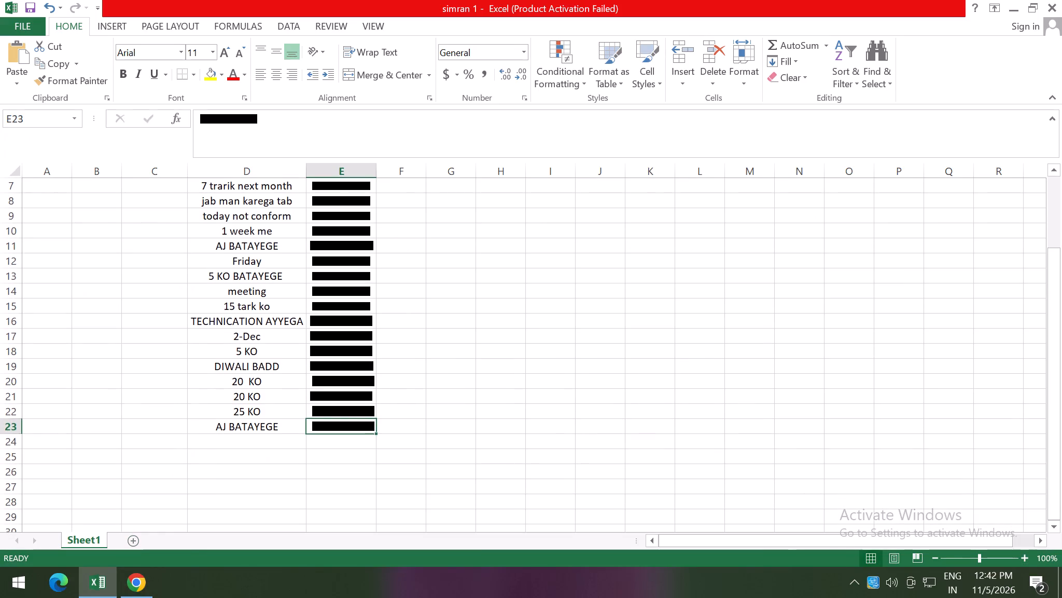
{"action": "left_click", "coordinate": [325, 439]}
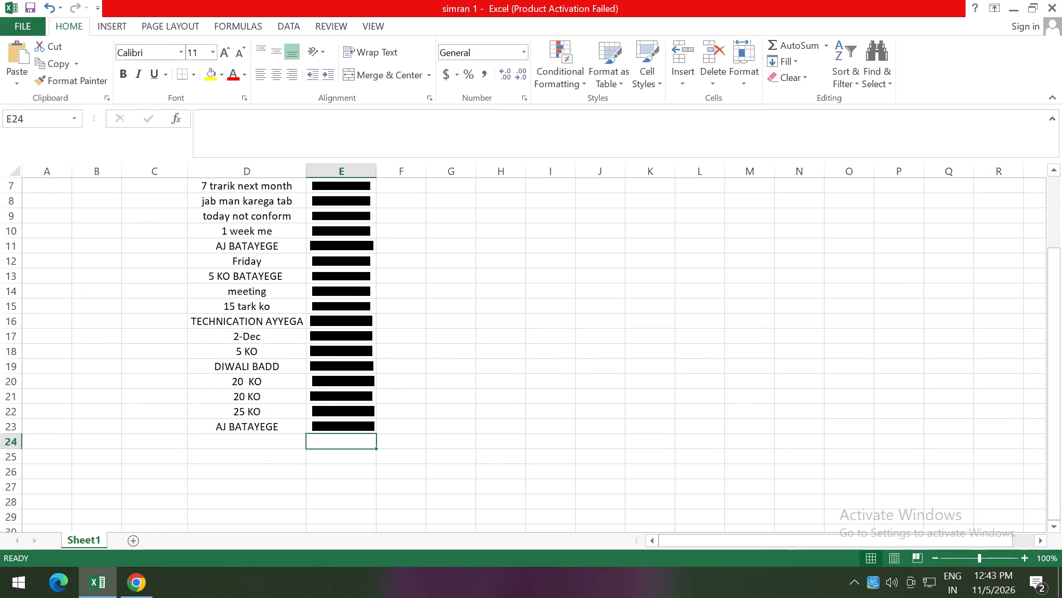
{"action": "key", "text": "ctrl+v"}
{"action": "left_click", "coordinate": [440, 346]}
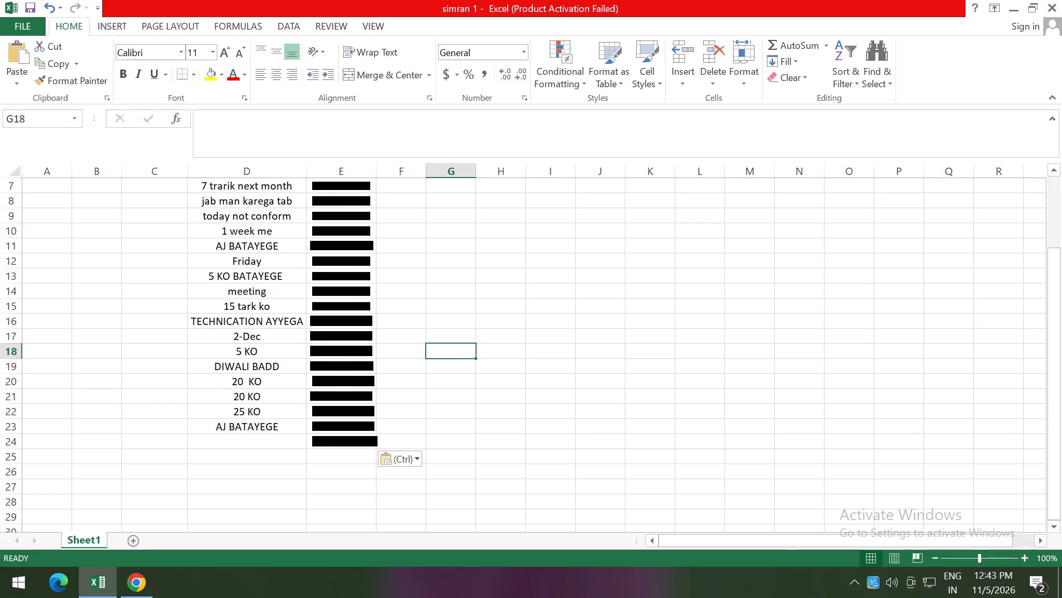
Copy the caller's number from cell E24.
{"action": "left_click", "coordinate": [382, 442]}
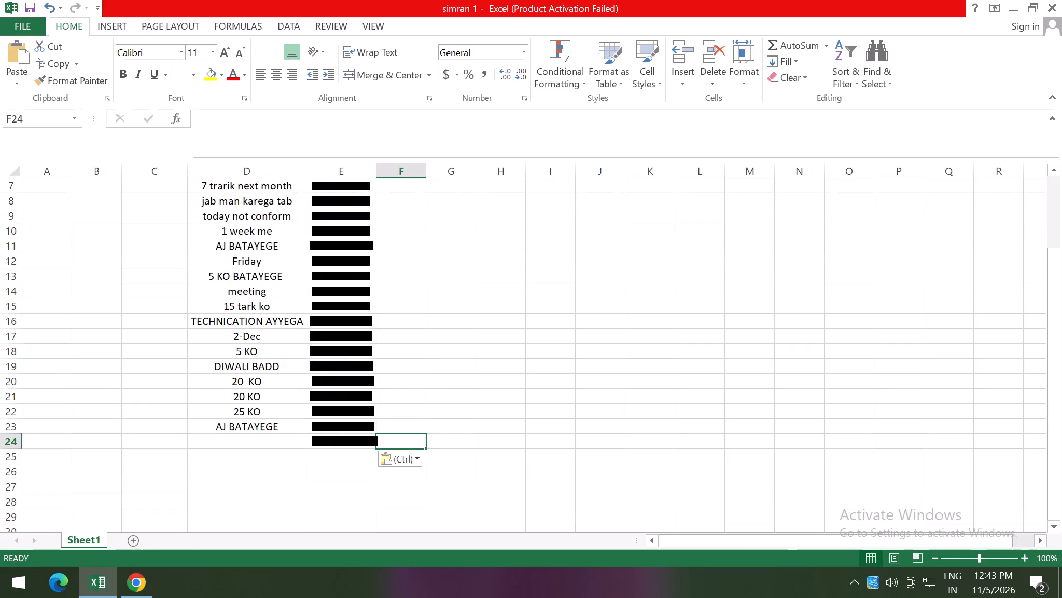
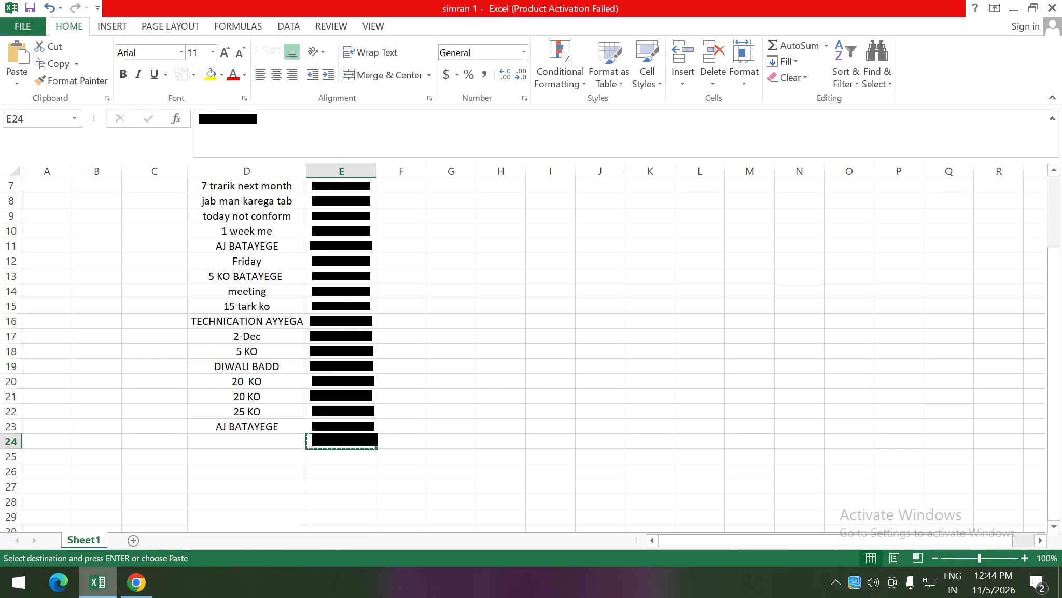
Switch to OAP in Chrome and search customers by Account Number using the copied caller's number.
{"action": "left_click", "coordinate": [140, 581]}
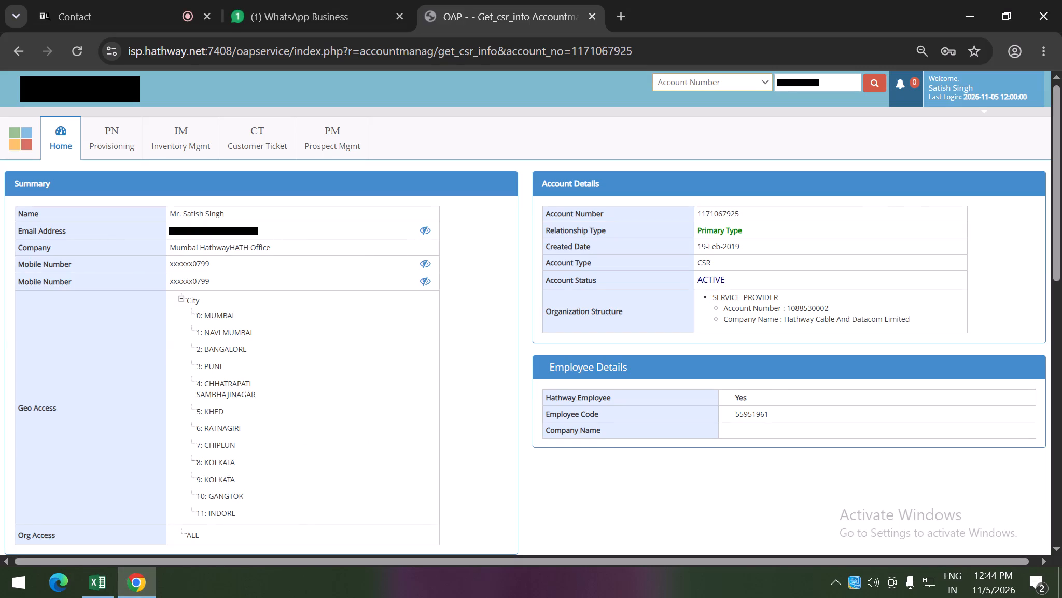
{"action": "left_click_drag", "start_coordinate": [835, 78], "coordinate": [732, 97]}
{"action": "key", "text": "BackSpace"}
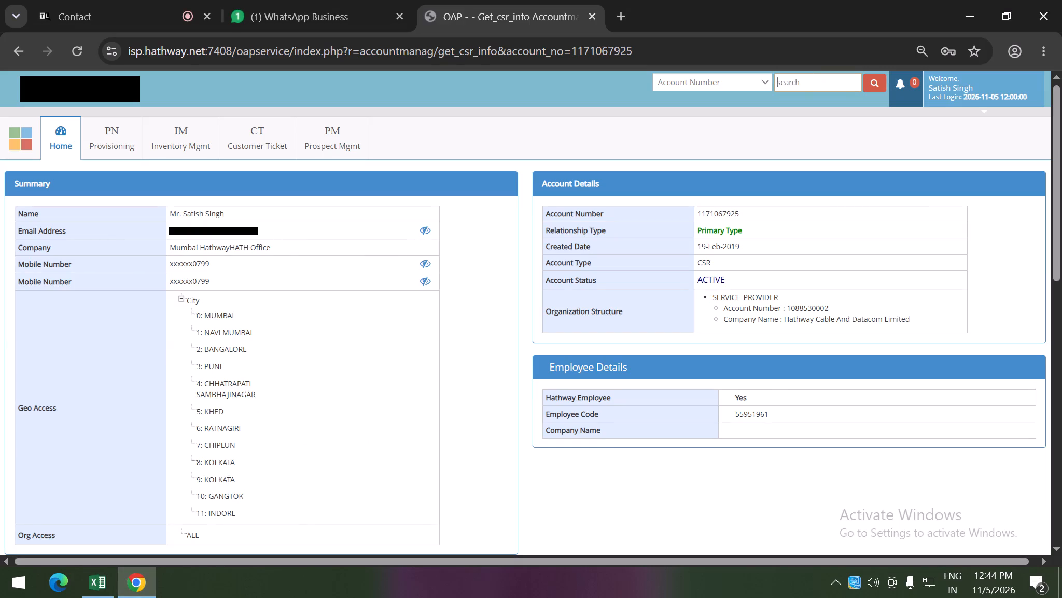
{"action": "key", "text": "ctrl+v"}
{"action": "left_click", "coordinate": [873, 85]}
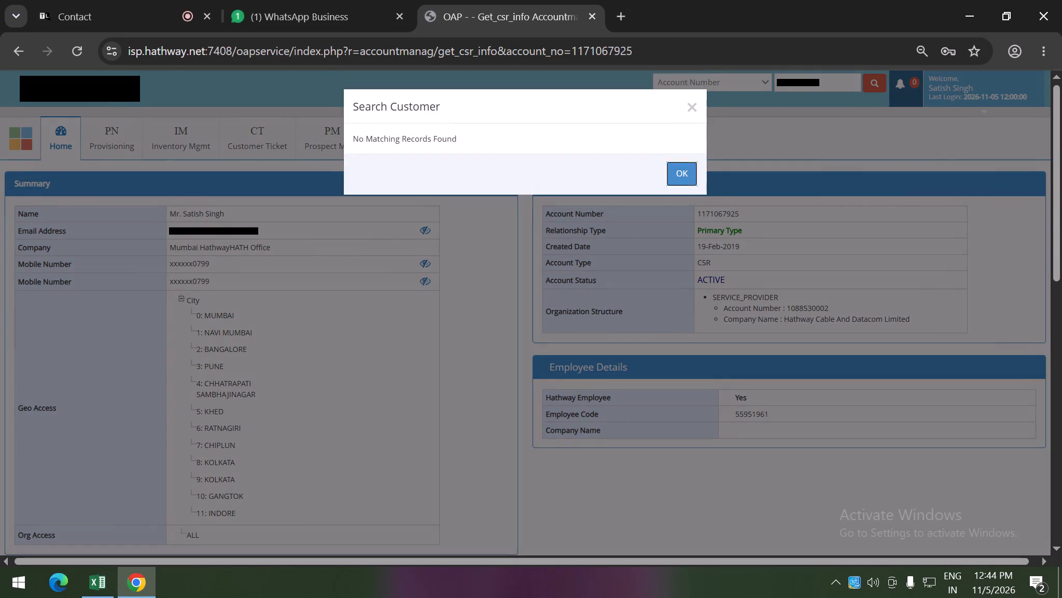
{"action": "left_click", "coordinate": [682, 169]}
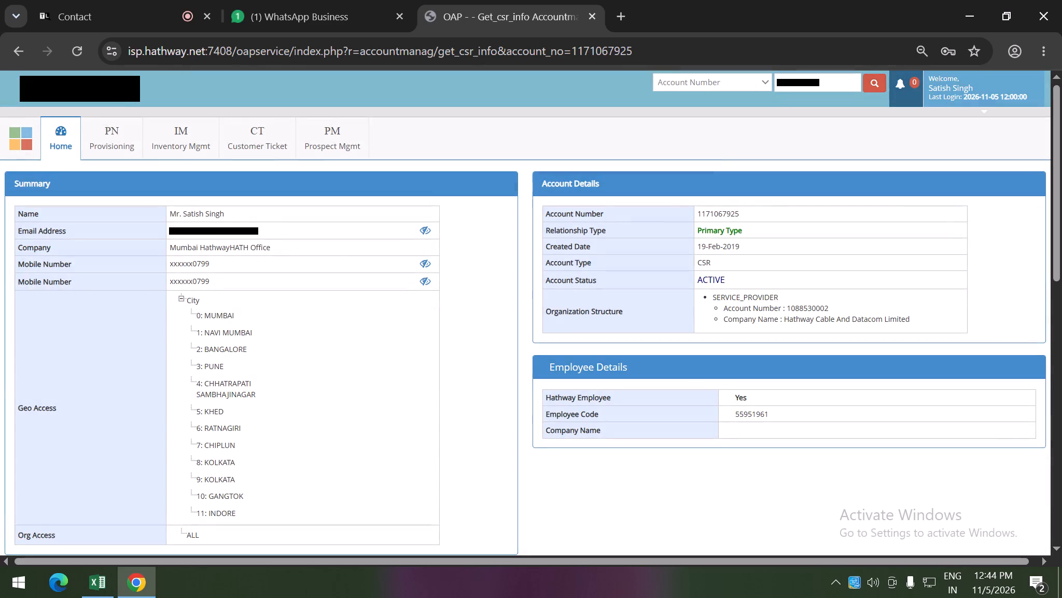
Search customers for the same number by Registered Mobile Number, look over the matching accounts and close the results.
{"action": "left_click", "coordinate": [759, 83]}
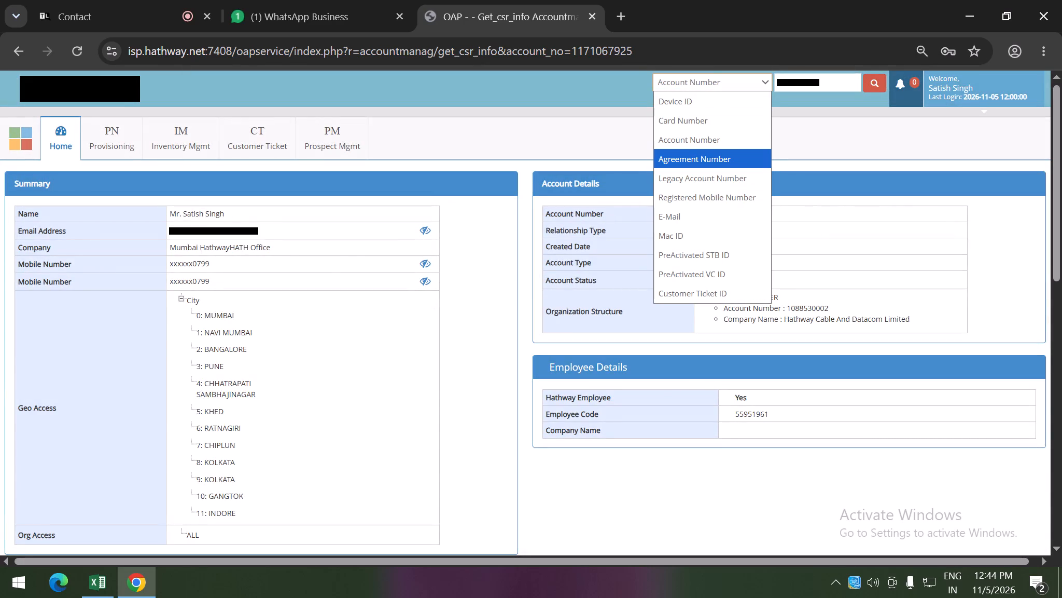
{"action": "left_click", "coordinate": [716, 195]}
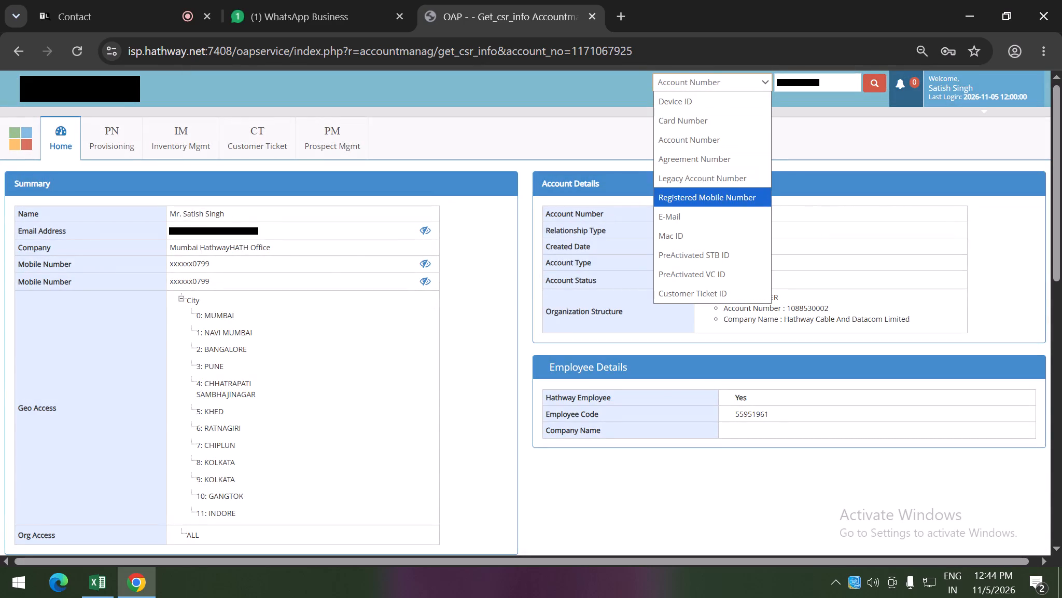
{"action": "left_click", "coordinate": [875, 81]}
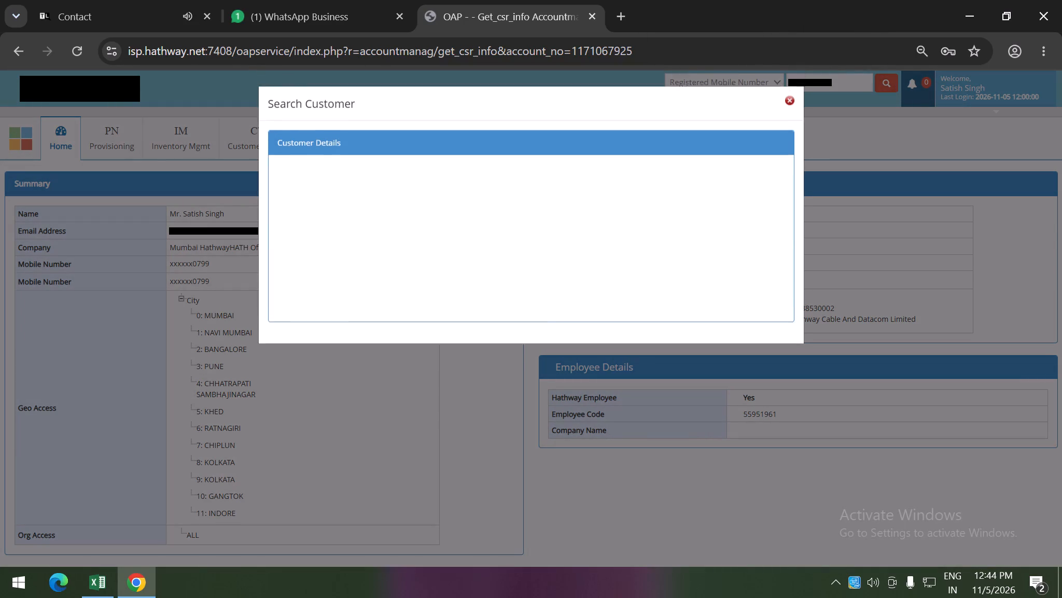
{"action": "left_click", "coordinate": [296, 194]}
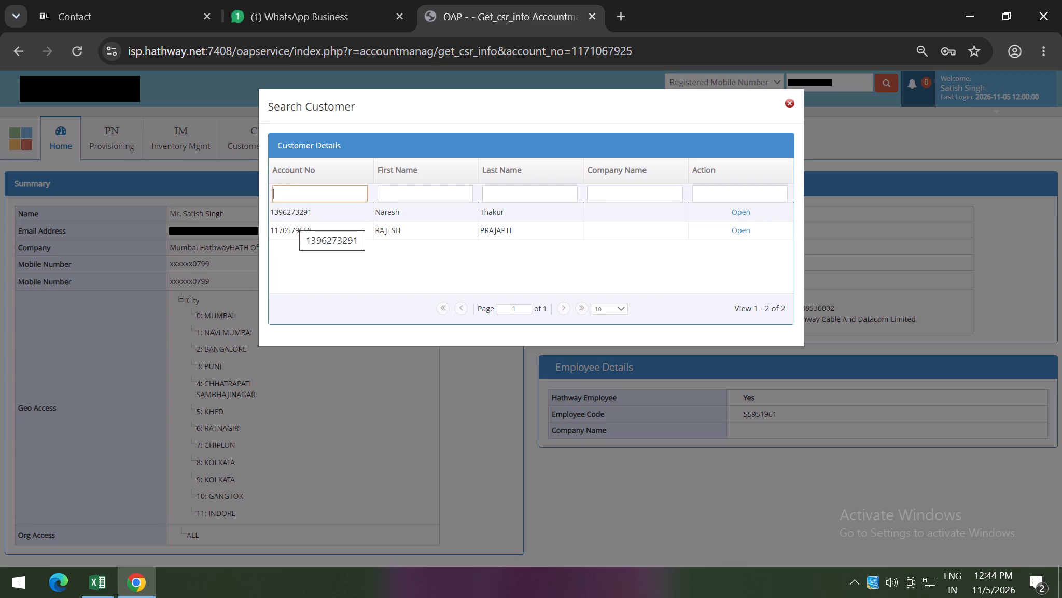
{"action": "left_click", "coordinate": [326, 199]}
{"action": "left_click", "coordinate": [301, 148]}
{"action": "double_click", "coordinate": [308, 189]}
{"action": "left_click", "coordinate": [790, 104]}
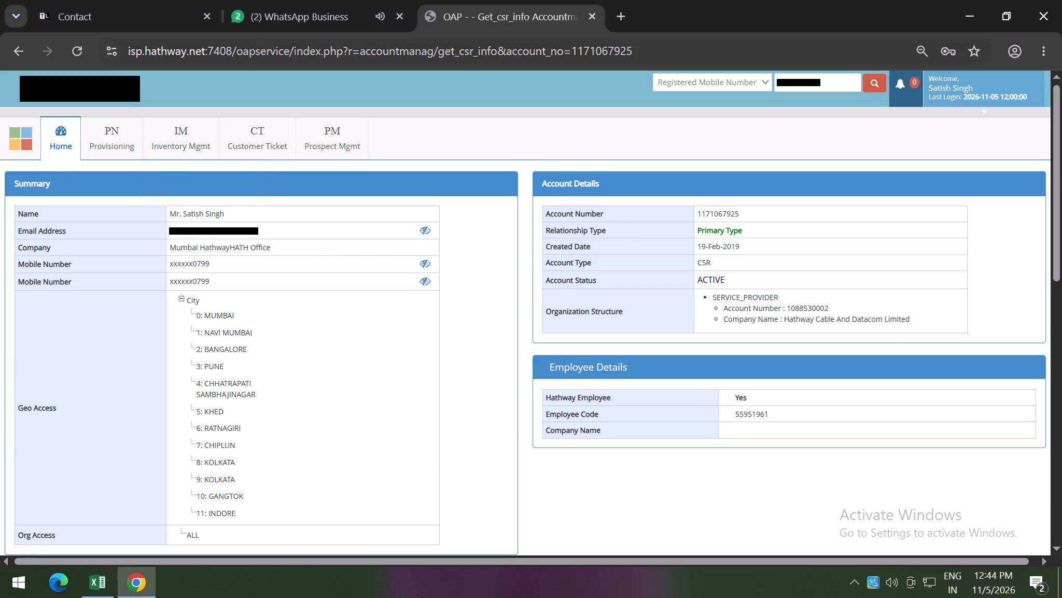
Repeat the Registered Mobile Number search and open the second listed customer account.
{"action": "left_click", "coordinate": [873, 88]}
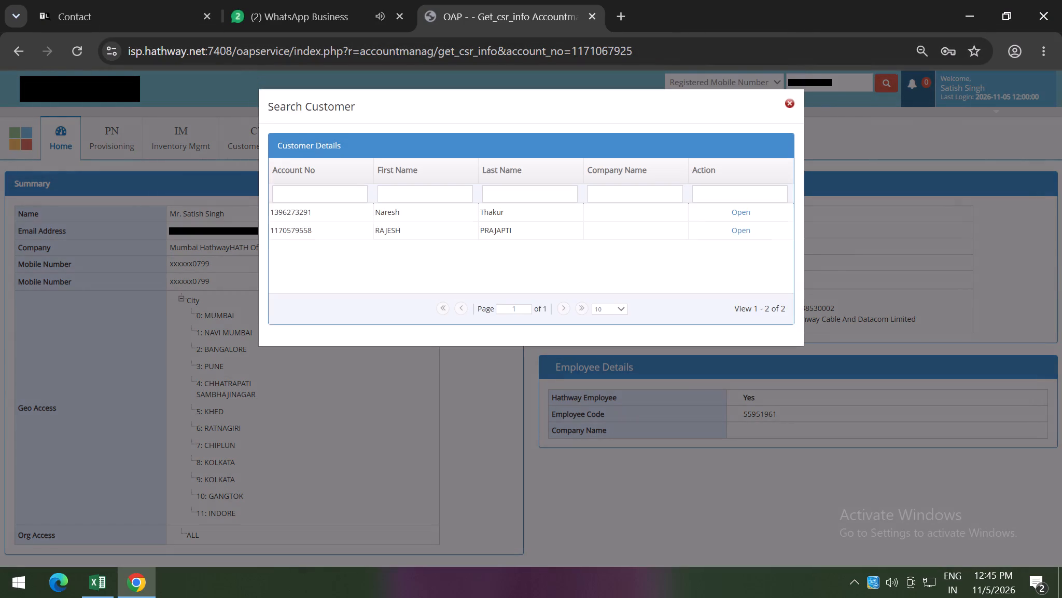
{"action": "left_click", "coordinate": [745, 229]}
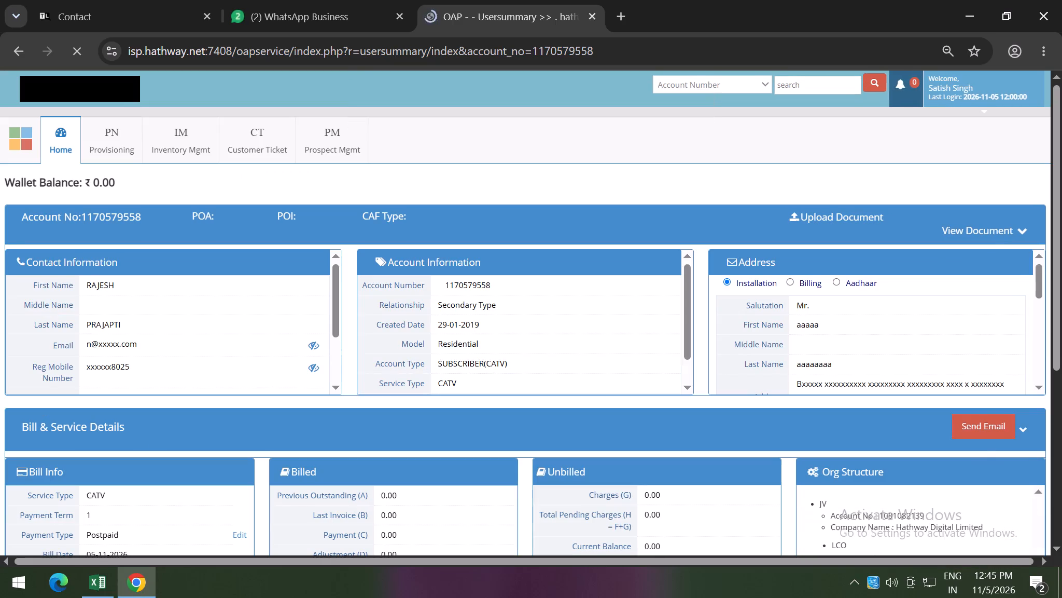
Paste the caller's number into the customer search again, search by Registered Mobile Number and open the first listed account.
{"action": "left_click", "coordinate": [798, 86]}
{"action": "right_click", "coordinate": [798, 86]}
{"action": "left_click", "coordinate": [838, 280]}
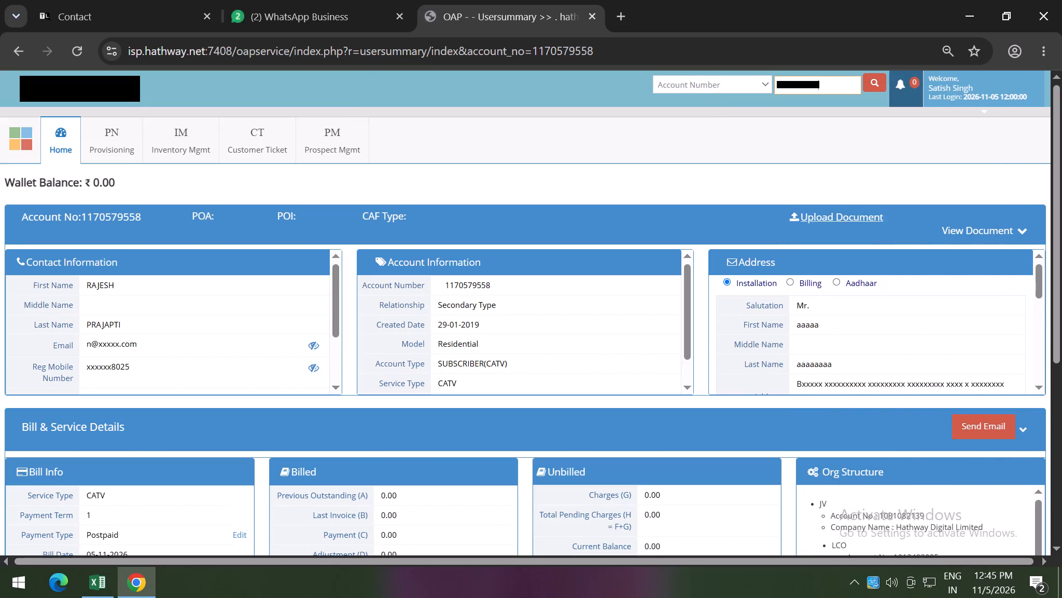
{"action": "left_click", "coordinate": [762, 83]}
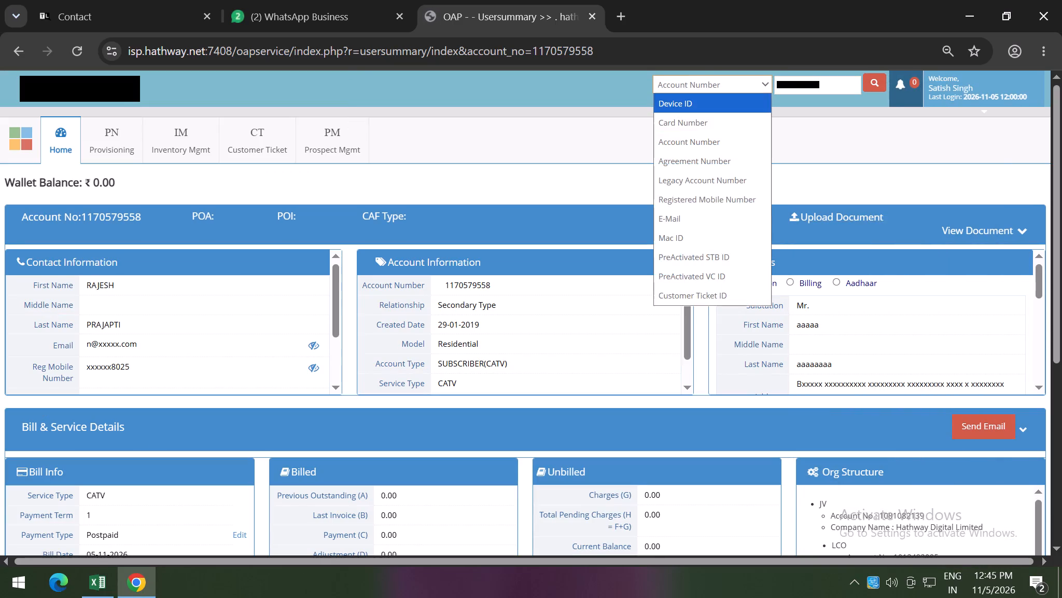
{"action": "left_click", "coordinate": [762, 199]}
{"action": "left_click", "coordinate": [869, 80]}
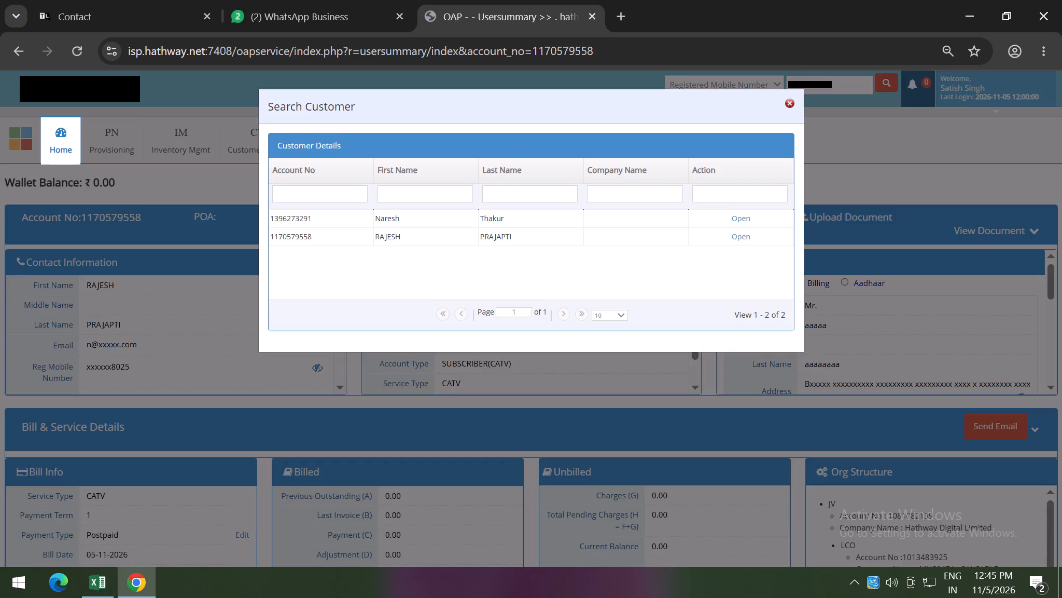
{"action": "left_click", "coordinate": [746, 221]}
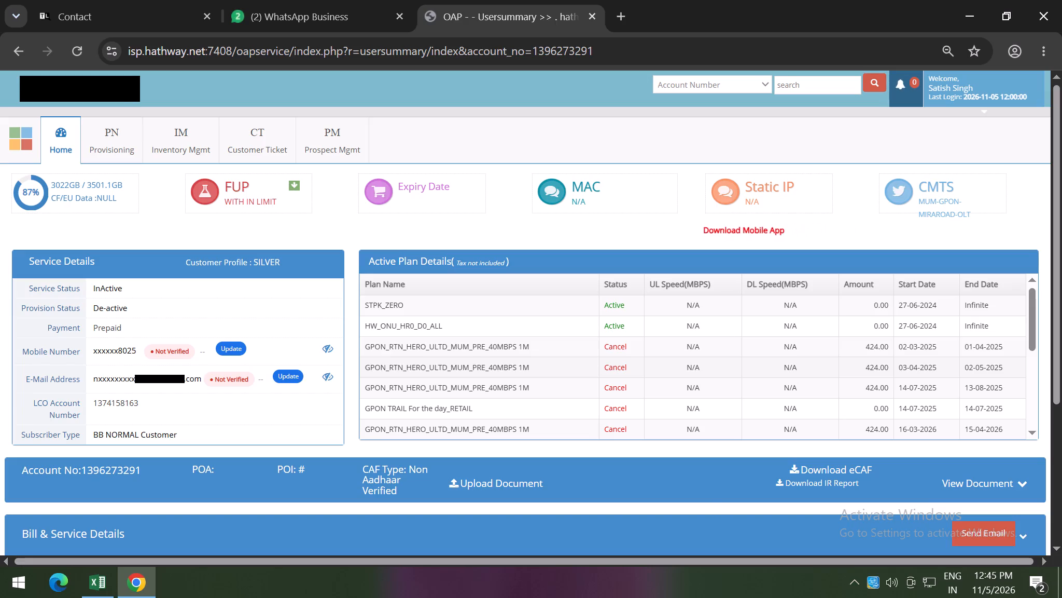
Return to the Tubelight contact page showing the Mumbai Win-back call.
{"action": "left_click", "coordinate": [89, 0]}
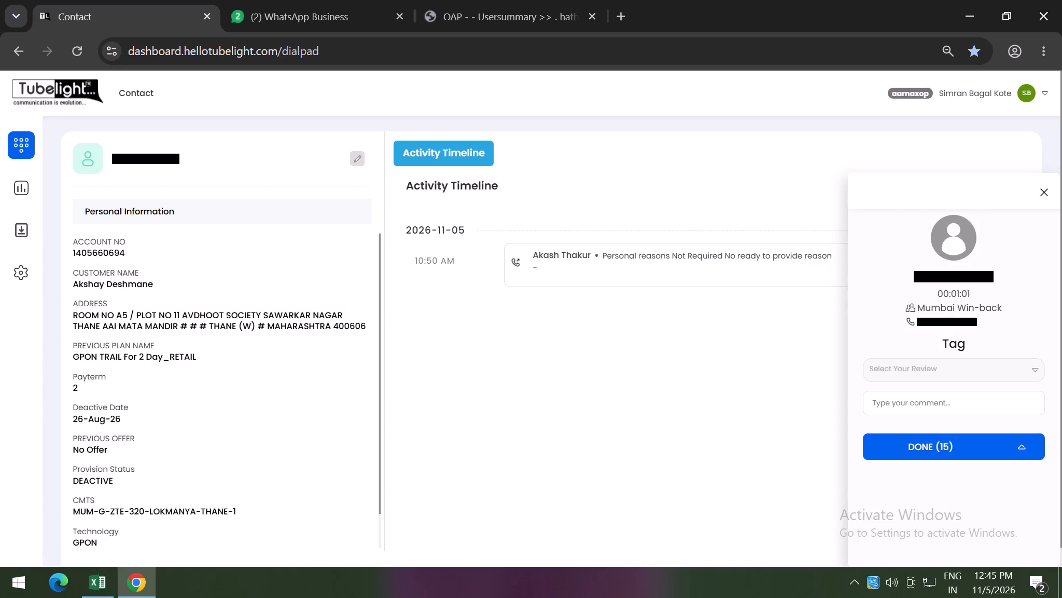
Switch to the Excel workbook and copy the customer's phone number from cell E24.
{"action": "left_click", "coordinate": [93, 581]}
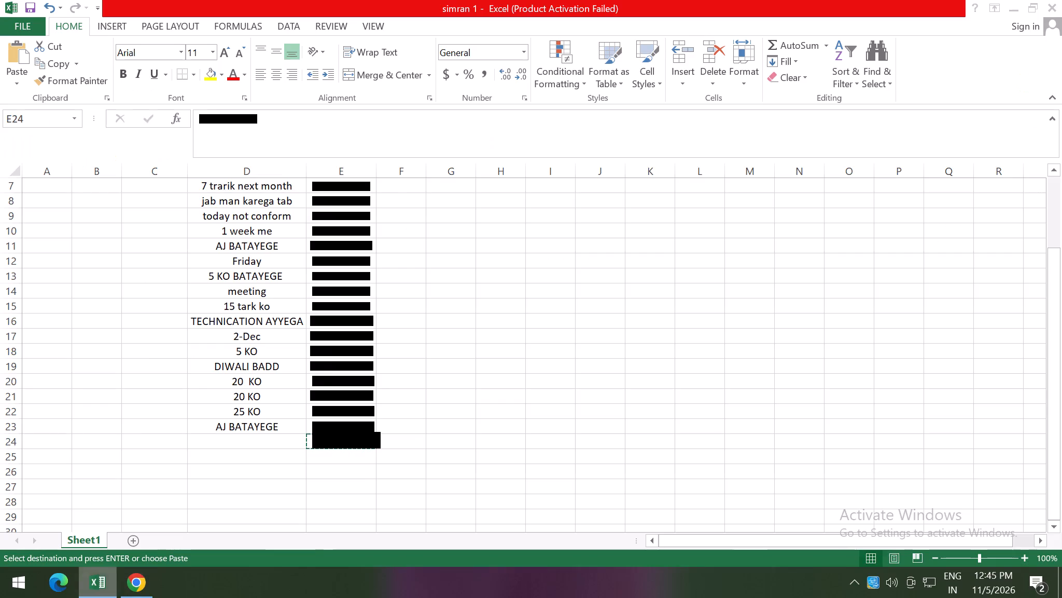
{"action": "left_click", "coordinate": [250, 445]}
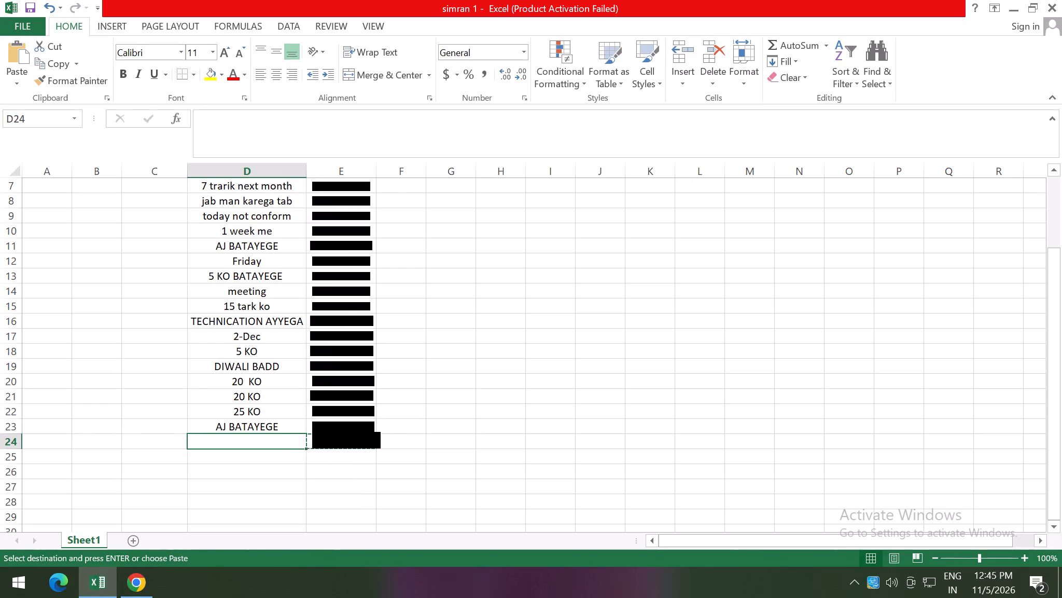
{"action": "left_click", "coordinate": [347, 441]}
{"action": "left_click", "coordinate": [399, 437]}
{"action": "left_click", "coordinate": [371, 441]}
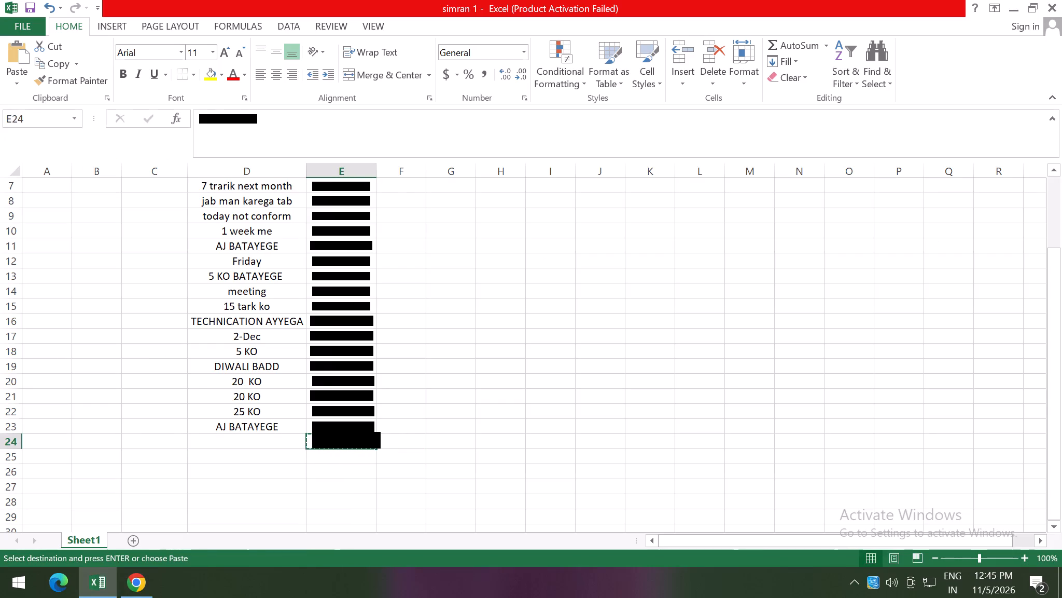
{"action": "key", "text": "ctrl+c"}
Return to the Tubelight contact page in Chrome and browse the review tag options for the Mumbai Win-back call.
{"action": "left_click", "coordinate": [138, 581]}
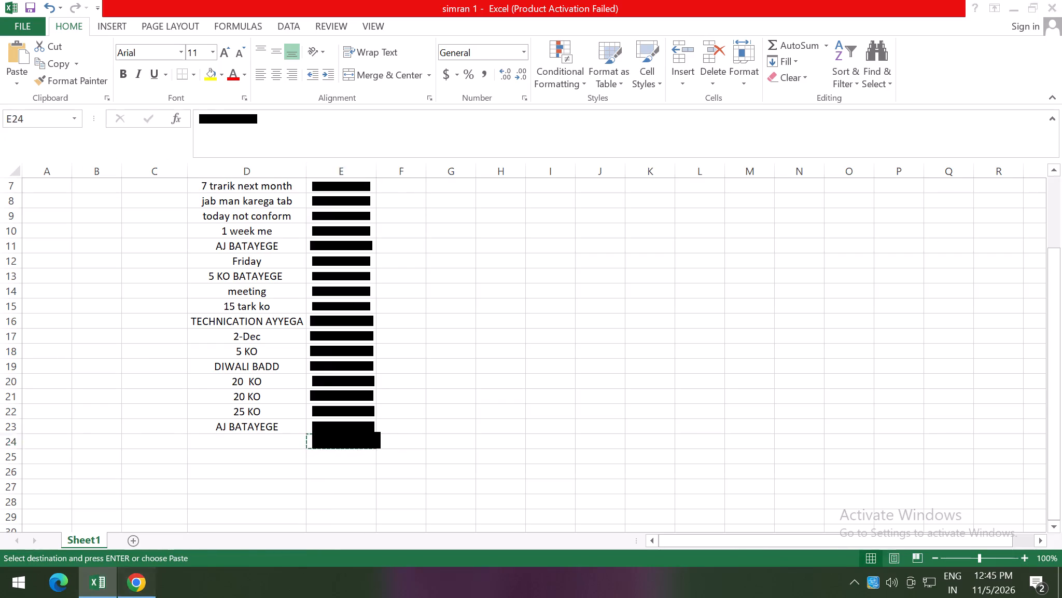
{"action": "left_click", "coordinate": [920, 369]}
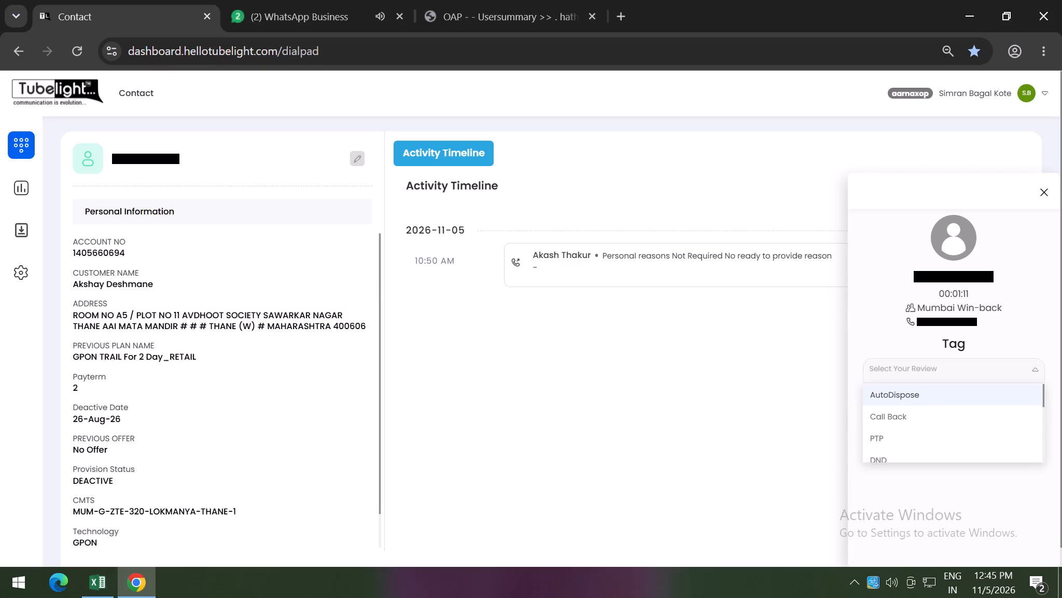
{"action": "scroll", "coordinate": [914, 414], "scroll_direction": "down", "scroll_amount": 2}
{"action": "scroll", "coordinate": [913, 428], "scroll_direction": "up", "scroll_amount": 1}
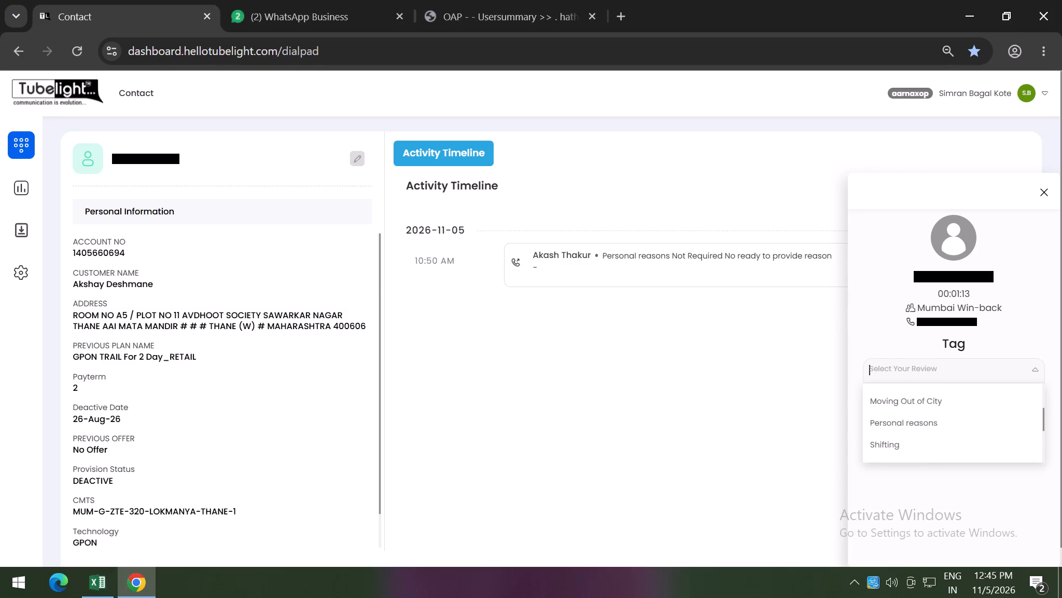
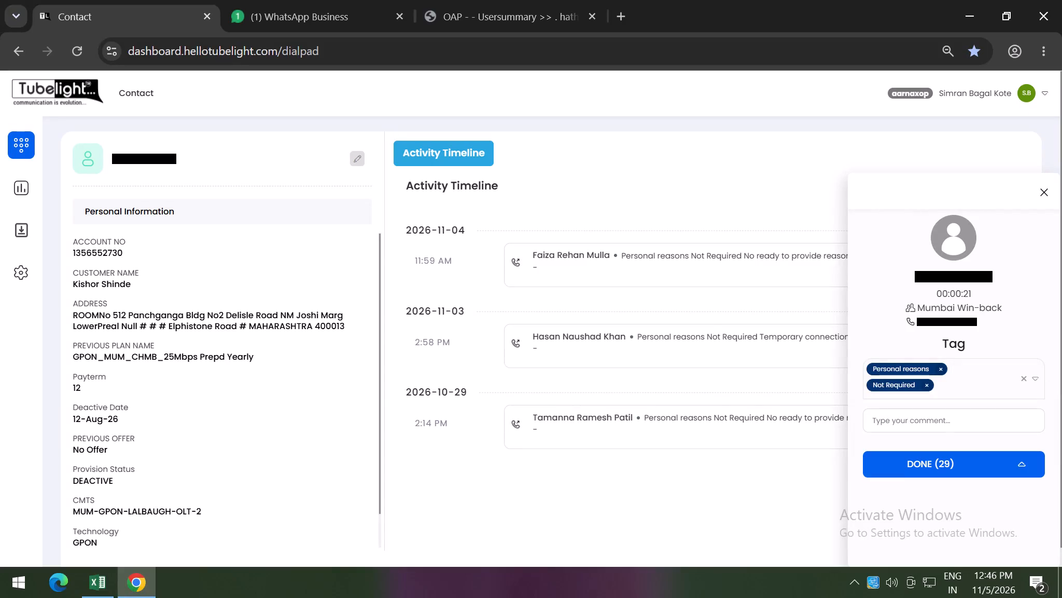
Add the No Use tag to the call's Personal reasons and Not Required tags and submit the disposition.
{"action": "left_click", "coordinate": [980, 403]}
{"action": "left_click", "coordinate": [971, 371]}
{"action": "left_click", "coordinate": [882, 415]}
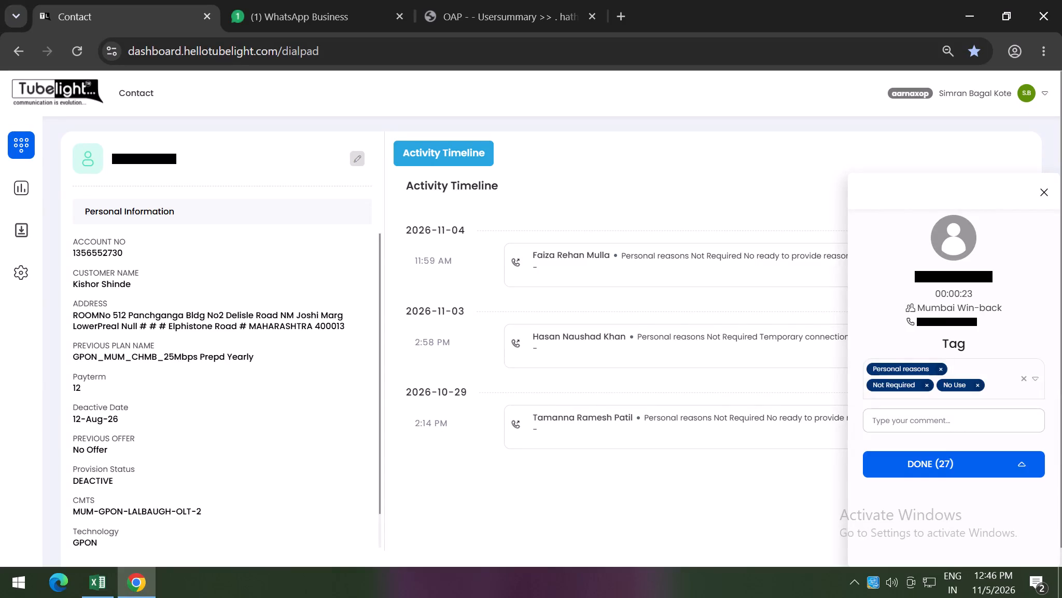
{"action": "left_click", "coordinate": [907, 468]}
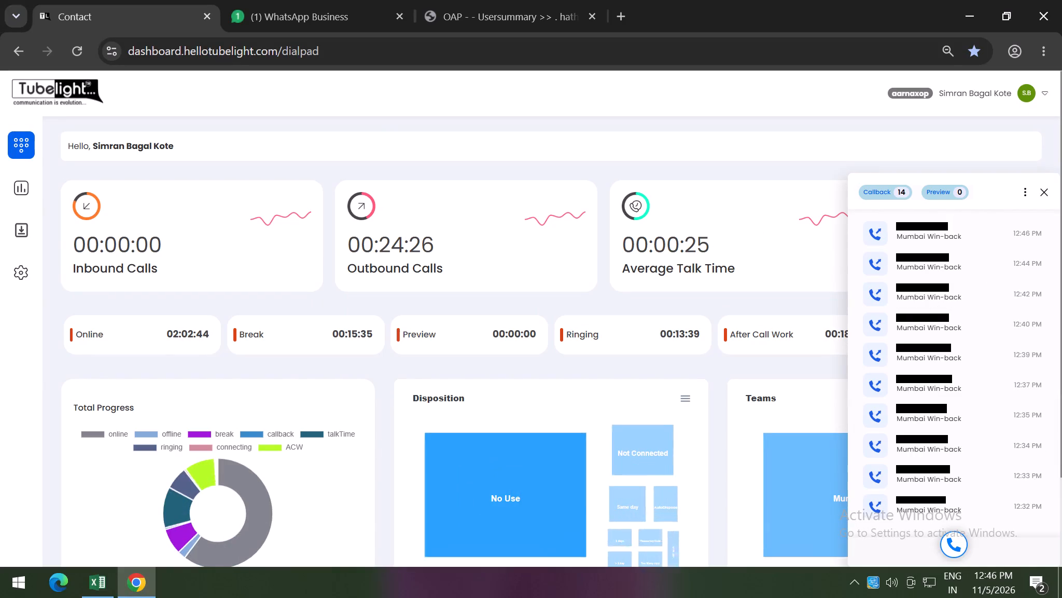
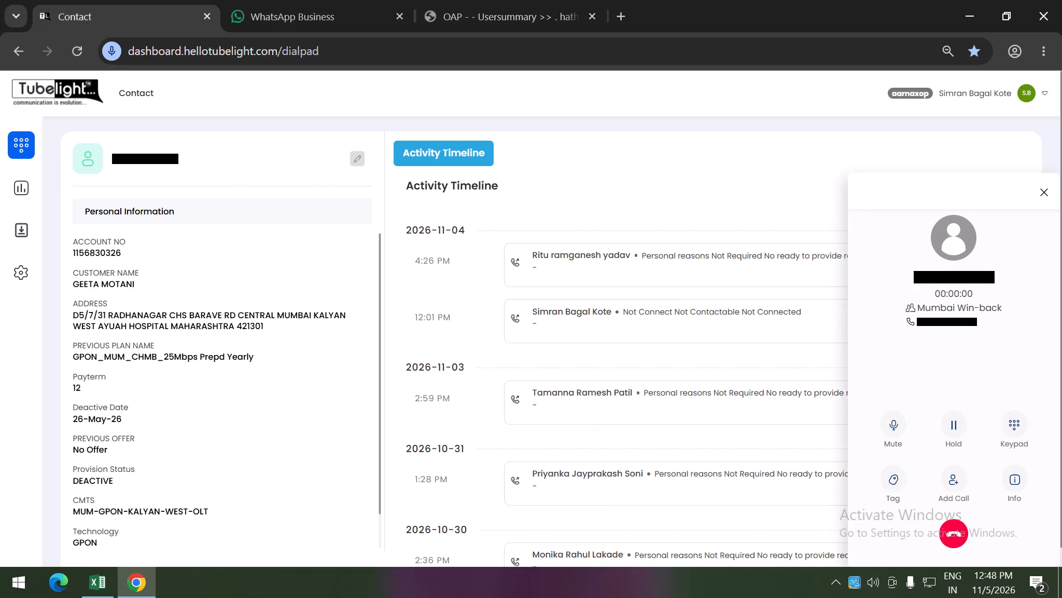
End the Kalyan West customer's call, tag it Personal reasons, Not Required and No Use, and submit the disposition.
{"action": "left_click", "coordinate": [963, 530]}
{"action": "left_click", "coordinate": [979, 364]}
{"action": "scroll", "coordinate": [934, 436], "scroll_direction": "down", "scroll_amount": 1}
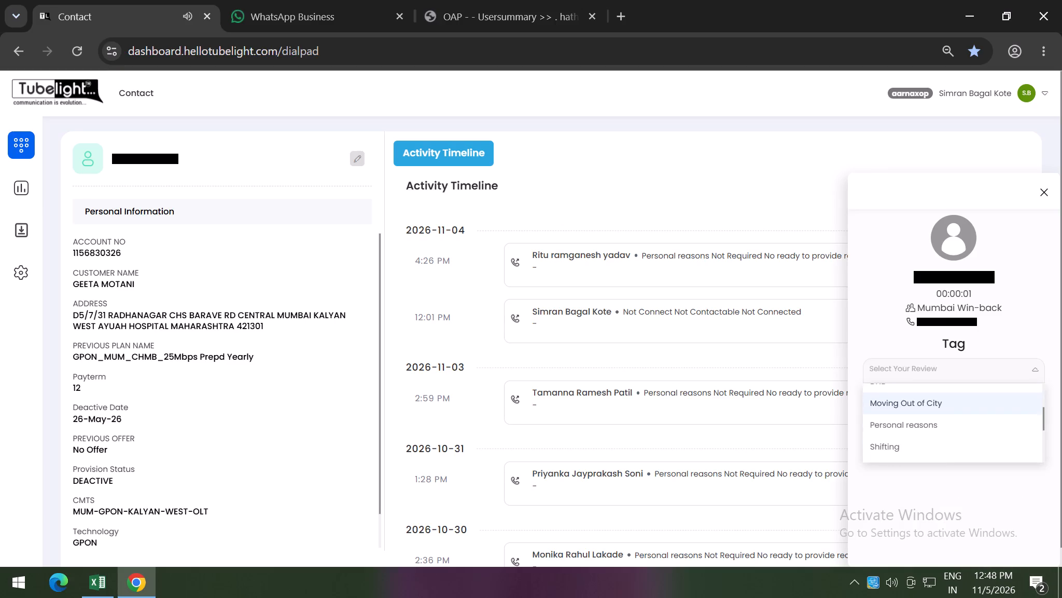
{"action": "left_click", "coordinate": [940, 430]}
{"action": "left_click", "coordinate": [983, 373]}
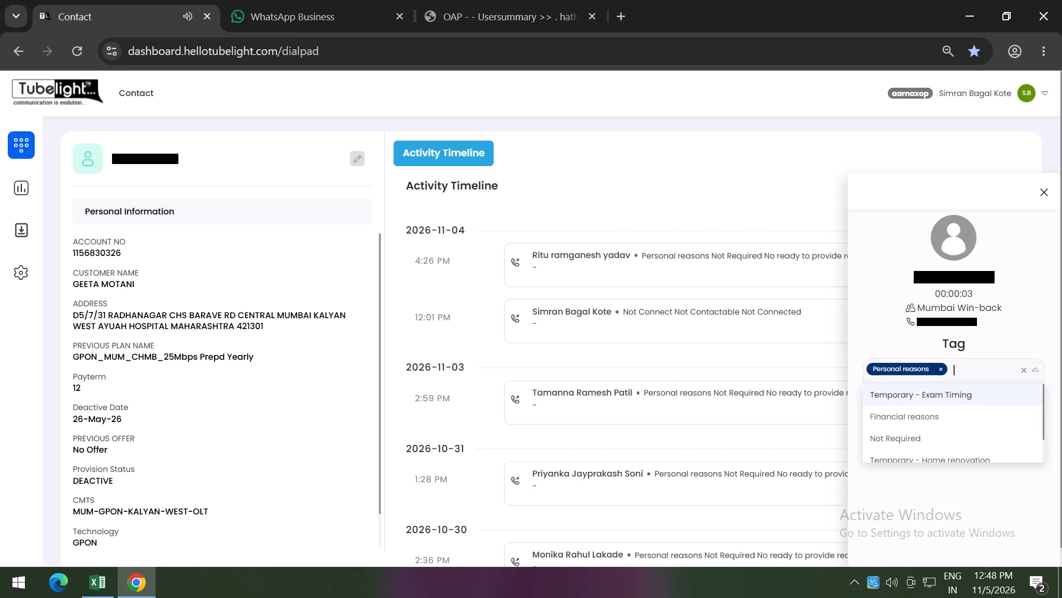
{"action": "left_click", "coordinate": [929, 439]}
{"action": "left_click", "coordinate": [988, 379]}
{"action": "left_click", "coordinate": [901, 405]}
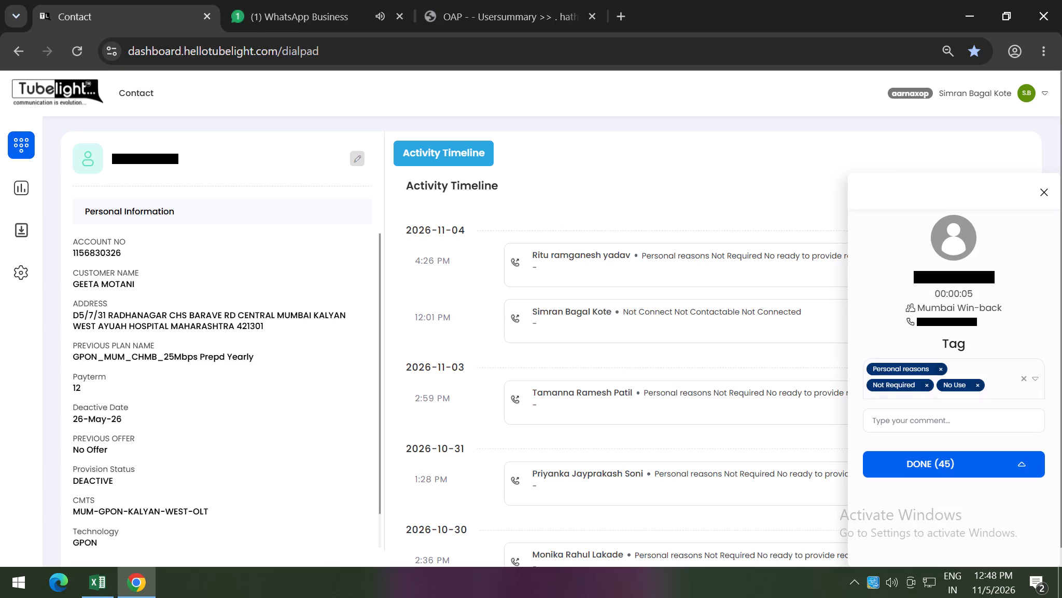
{"action": "left_click", "coordinate": [914, 475]}
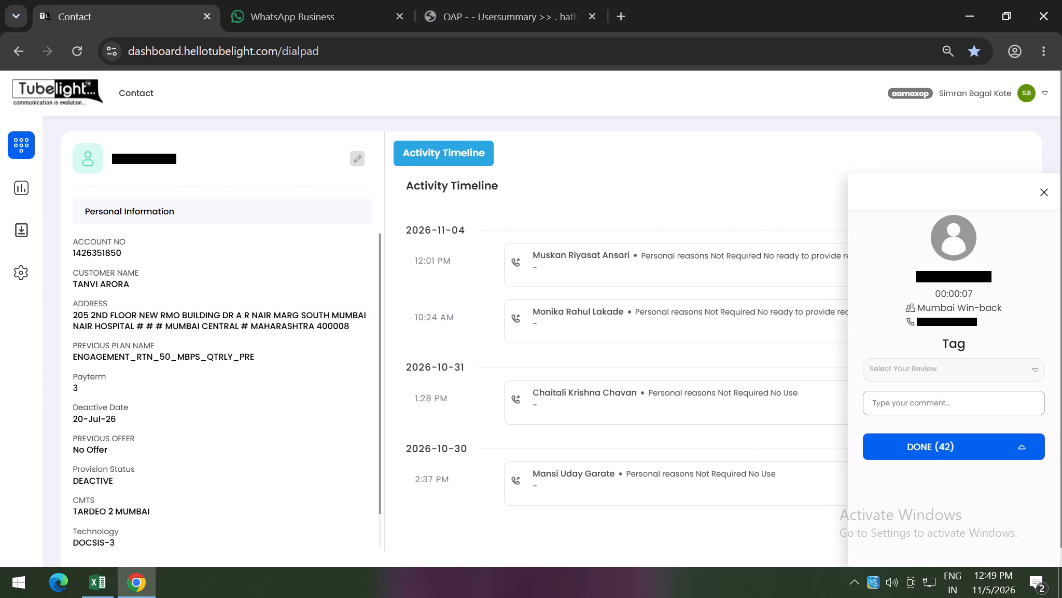
Tag the ended call of the Tardeo customer as Personal reasons, Not Required and No Use, and submit the disposition.
{"action": "left_click", "coordinate": [925, 363]}
{"action": "scroll", "coordinate": [915, 439], "scroll_direction": "down", "scroll_amount": 1}
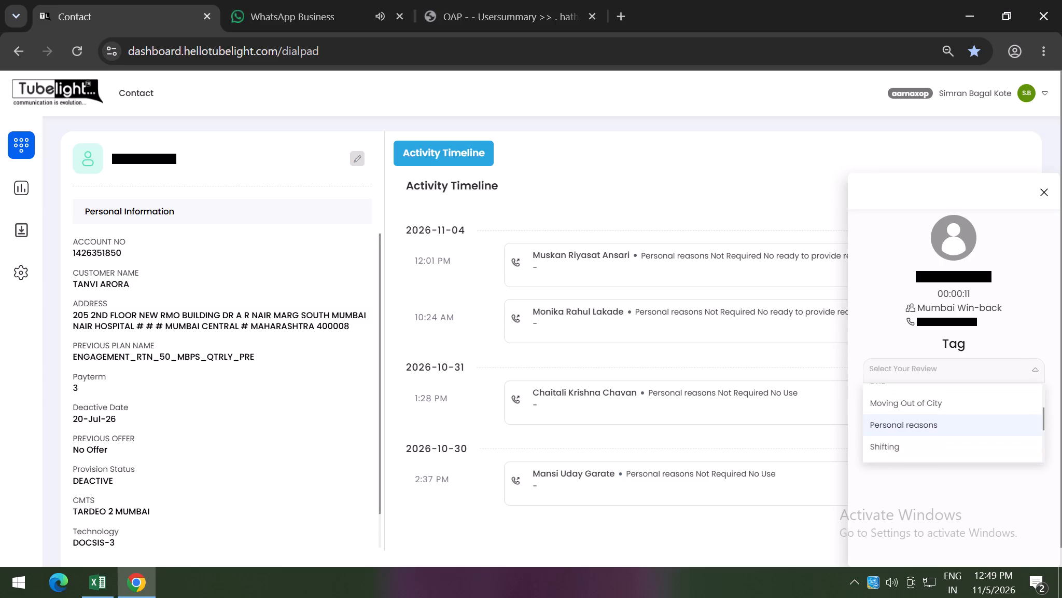
{"action": "left_click", "coordinate": [930, 417]}
{"action": "left_click", "coordinate": [985, 355]}
{"action": "left_click", "coordinate": [976, 365]}
{"action": "left_click", "coordinate": [929, 433]}
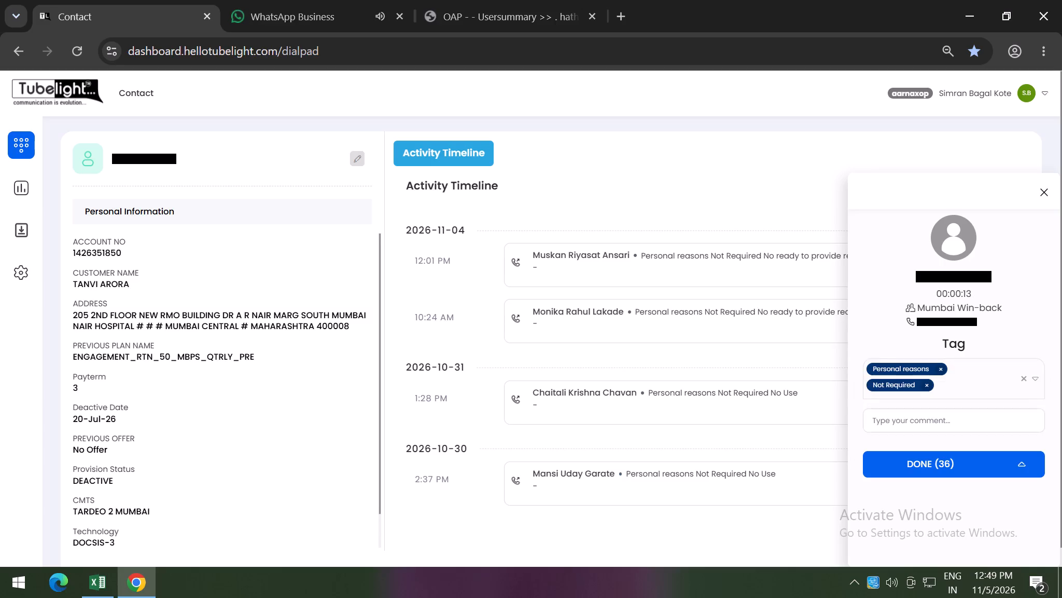
{"action": "left_click", "coordinate": [953, 382]}
{"action": "left_click", "coordinate": [909, 405]}
{"action": "left_click", "coordinate": [915, 477]}
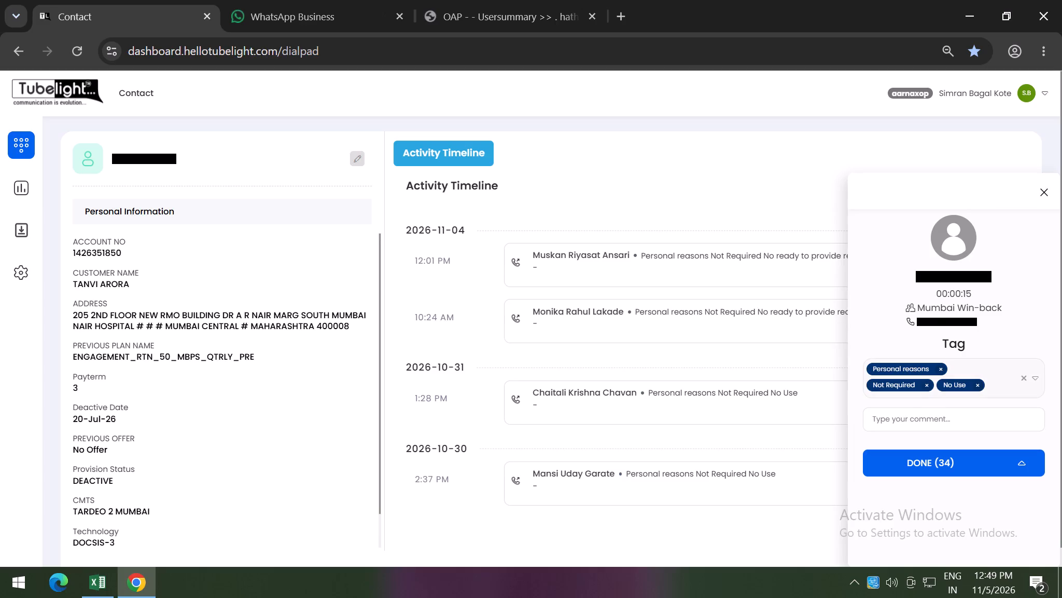
{"action": "left_click", "coordinate": [917, 466]}
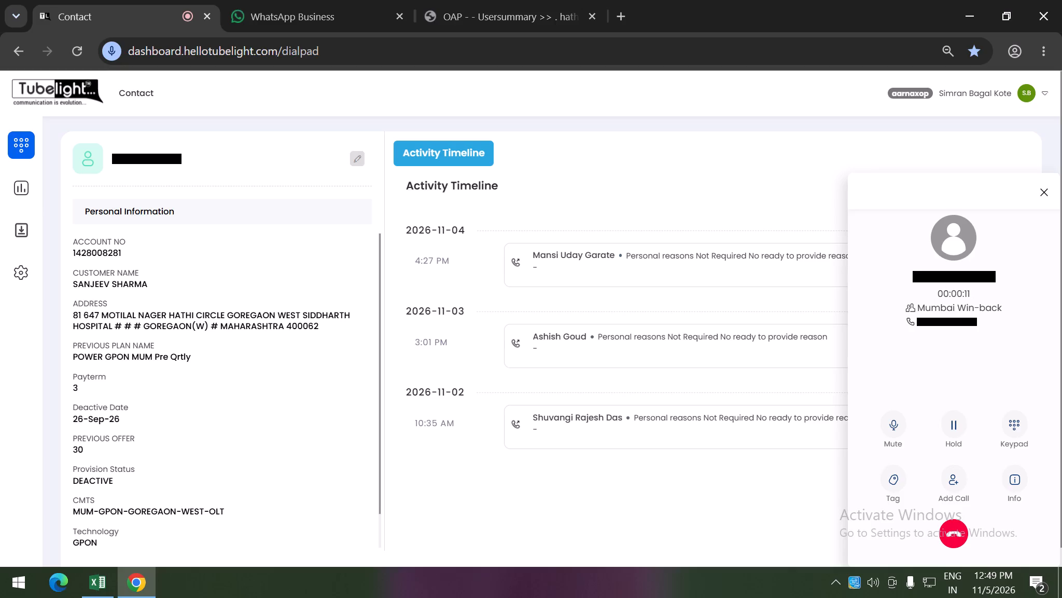
End the Goregaon West customer's call, tag it Personal reasons, Not Required and No Use, and submit the disposition.
{"action": "left_click", "coordinate": [947, 531]}
{"action": "left_click", "coordinate": [931, 366]}
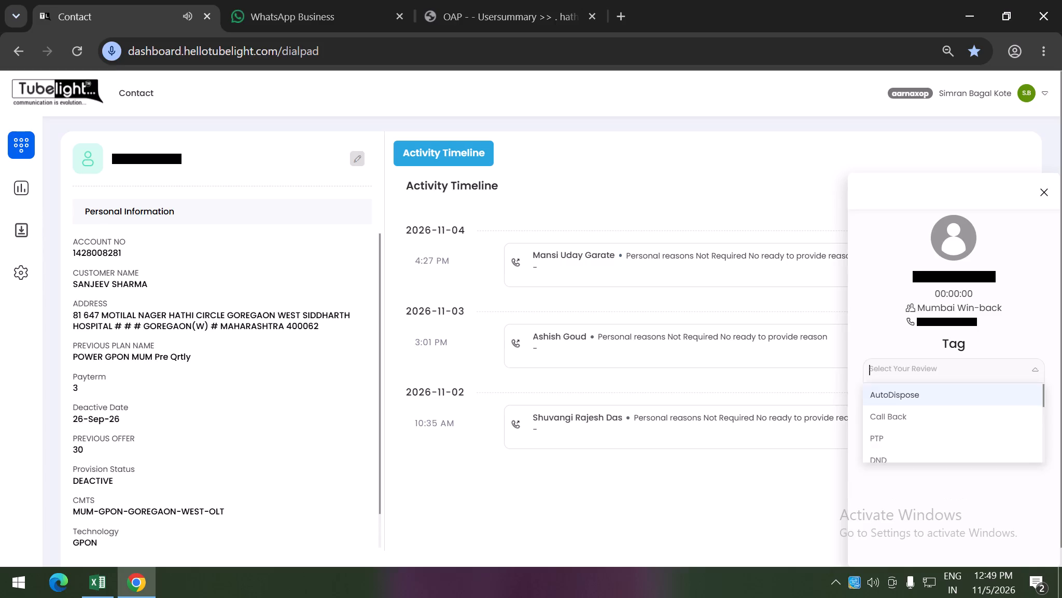
{"action": "scroll", "coordinate": [918, 413], "scroll_direction": "down", "scroll_amount": 1}
{"action": "left_click", "coordinate": [911, 427]}
{"action": "left_click", "coordinate": [965, 369]}
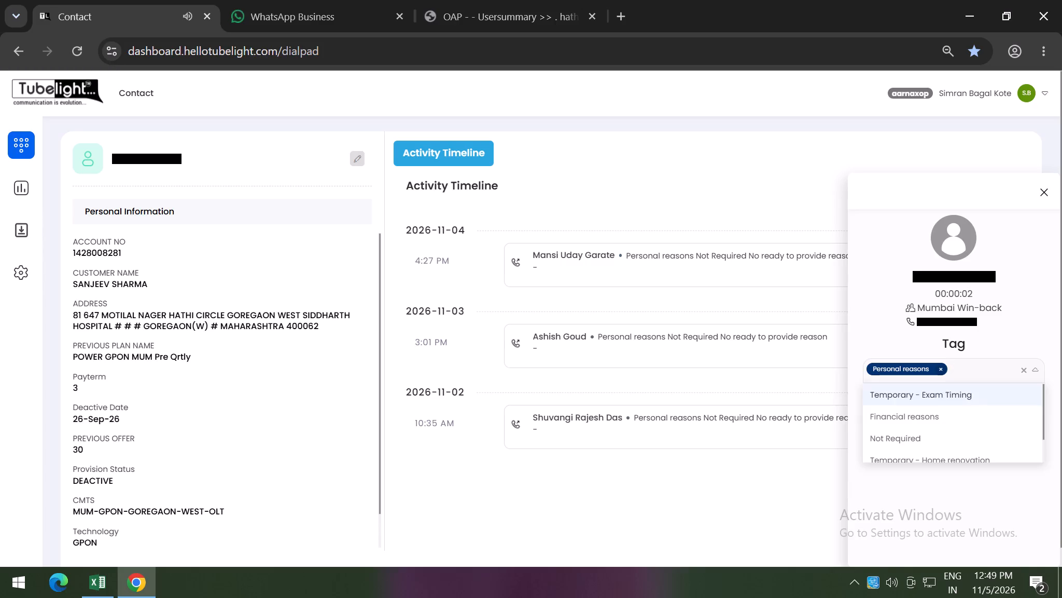
{"action": "left_click", "coordinate": [925, 429]}
{"action": "left_click", "coordinate": [973, 385]}
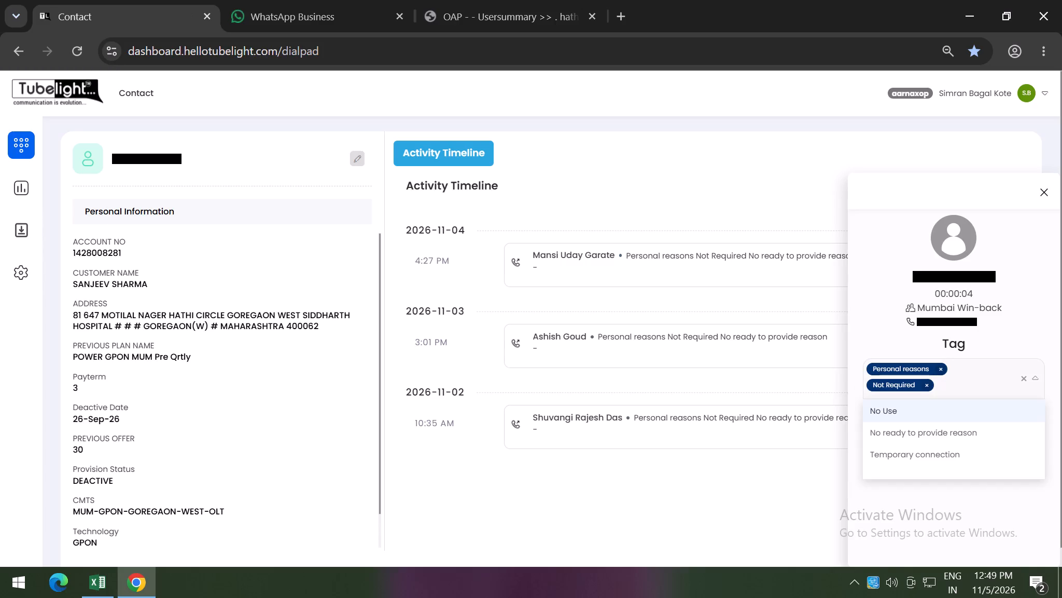
{"action": "left_click", "coordinate": [932, 405]}
{"action": "left_click", "coordinate": [917, 457]}
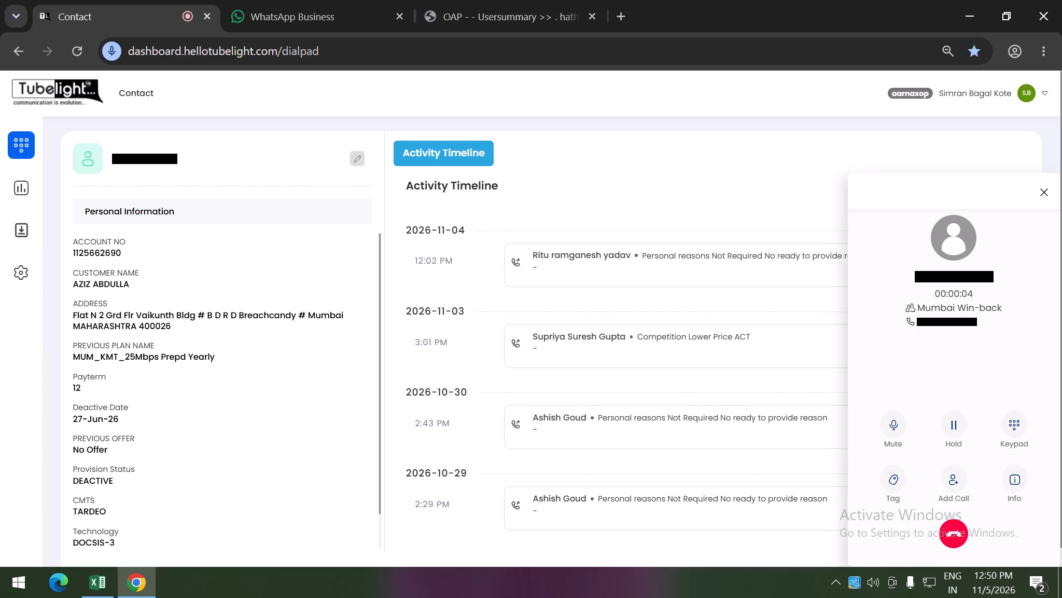
End the Breach Candy customer's call and tag it Not Connect, Not Contactable and Phone Picked No Response.
{"action": "left_click", "coordinate": [952, 533]}
{"action": "left_click", "coordinate": [969, 373]}
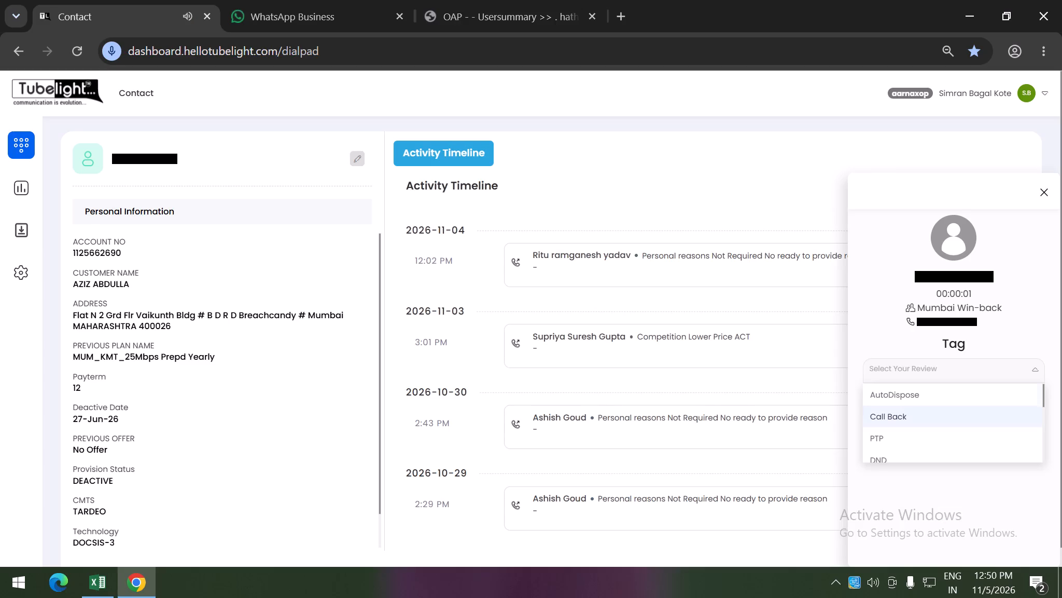
{"action": "scroll", "coordinate": [937, 424], "scroll_direction": "down", "scroll_amount": 1}
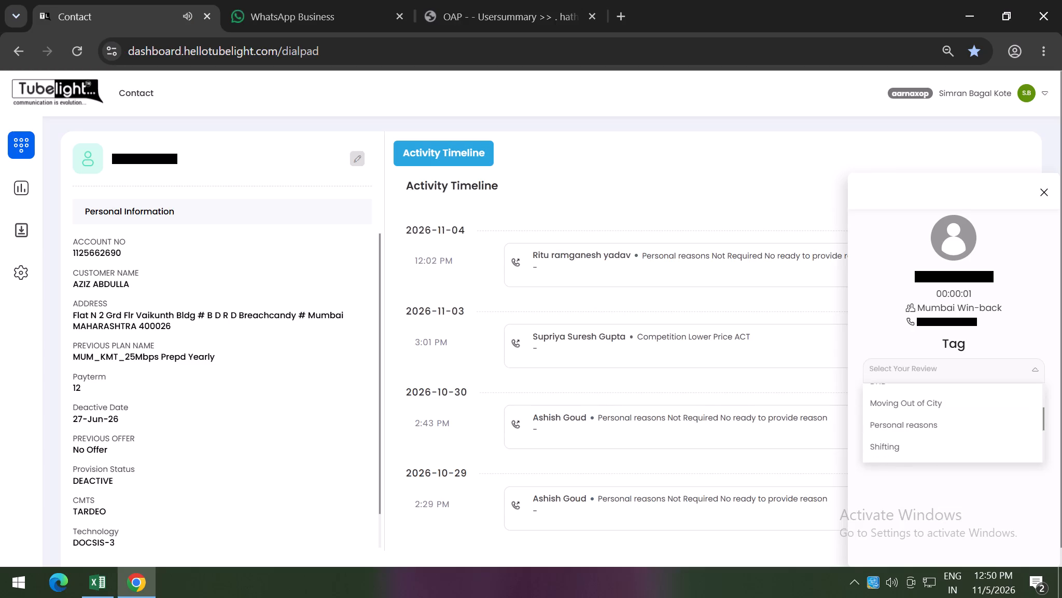
{"action": "scroll", "coordinate": [918, 443], "scroll_direction": "down", "scroll_amount": 1}
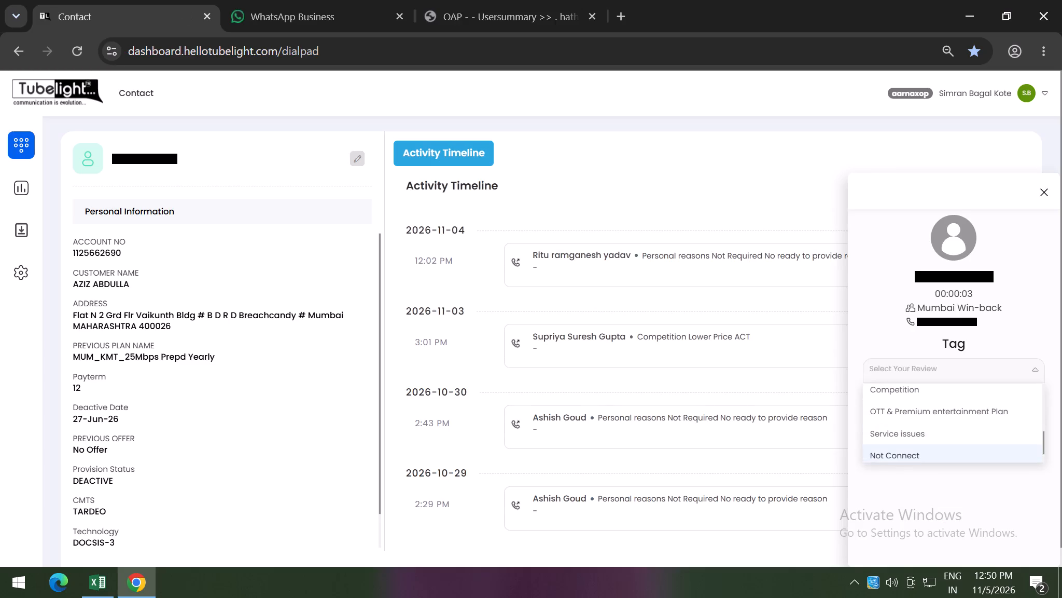
{"action": "left_click", "coordinate": [914, 450]}
{"action": "left_click", "coordinate": [980, 373]}
{"action": "left_click", "coordinate": [933, 411]}
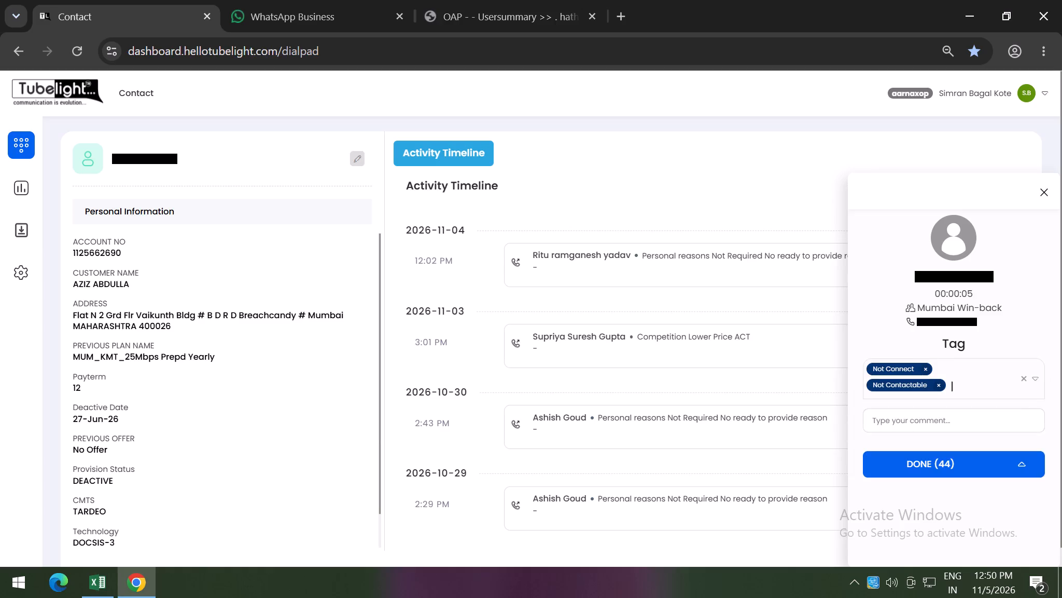
{"action": "left_click", "coordinate": [967, 388]}
{"action": "scroll", "coordinate": [909, 431], "scroll_direction": "down", "scroll_amount": 1}
{"action": "scroll", "coordinate": [909, 431], "scroll_direction": "up", "scroll_amount": 1}
{"action": "left_click", "coordinate": [910, 458]}
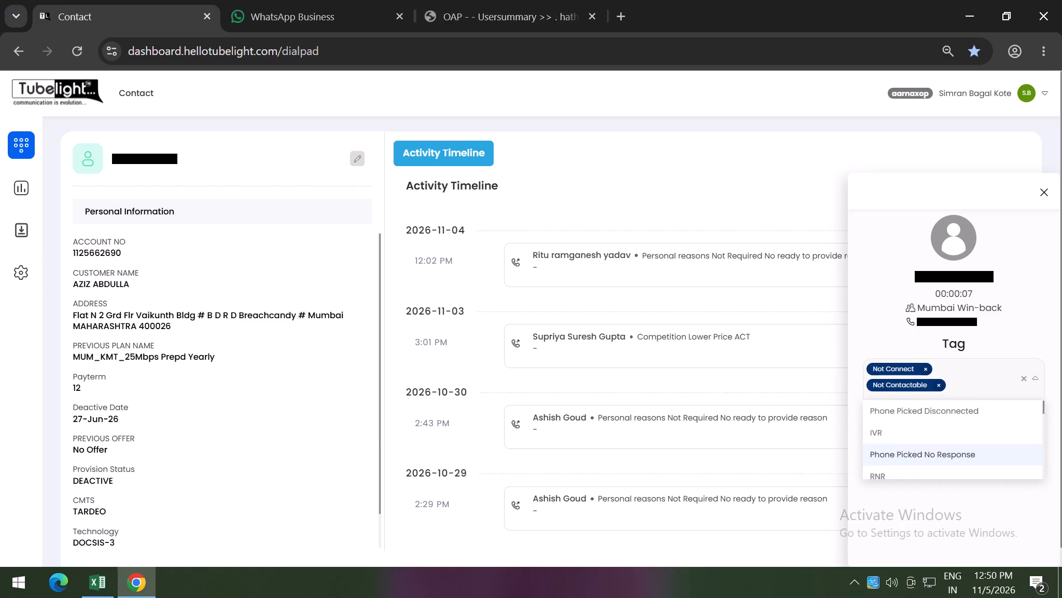
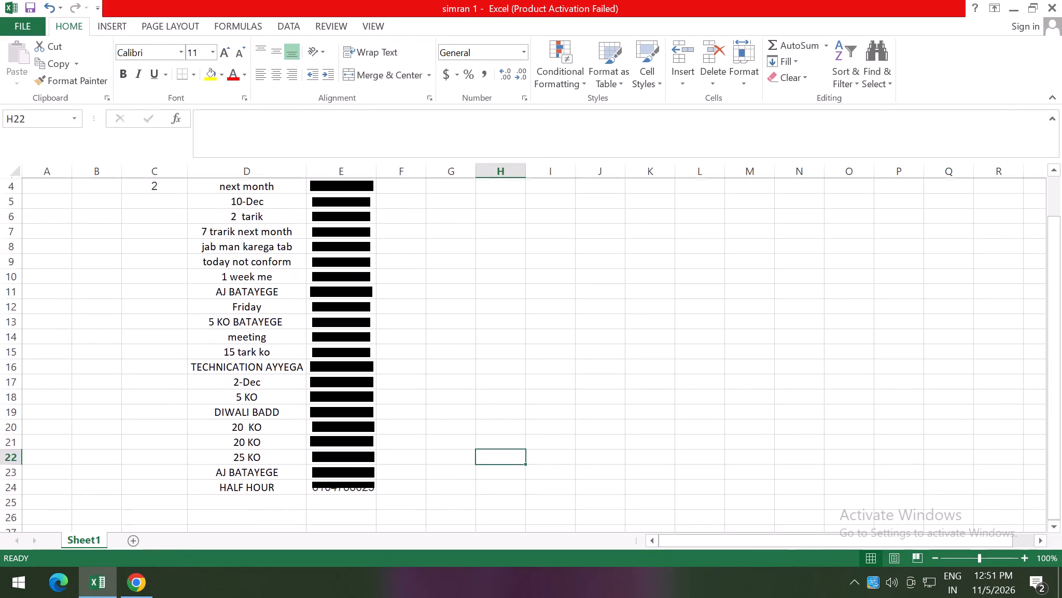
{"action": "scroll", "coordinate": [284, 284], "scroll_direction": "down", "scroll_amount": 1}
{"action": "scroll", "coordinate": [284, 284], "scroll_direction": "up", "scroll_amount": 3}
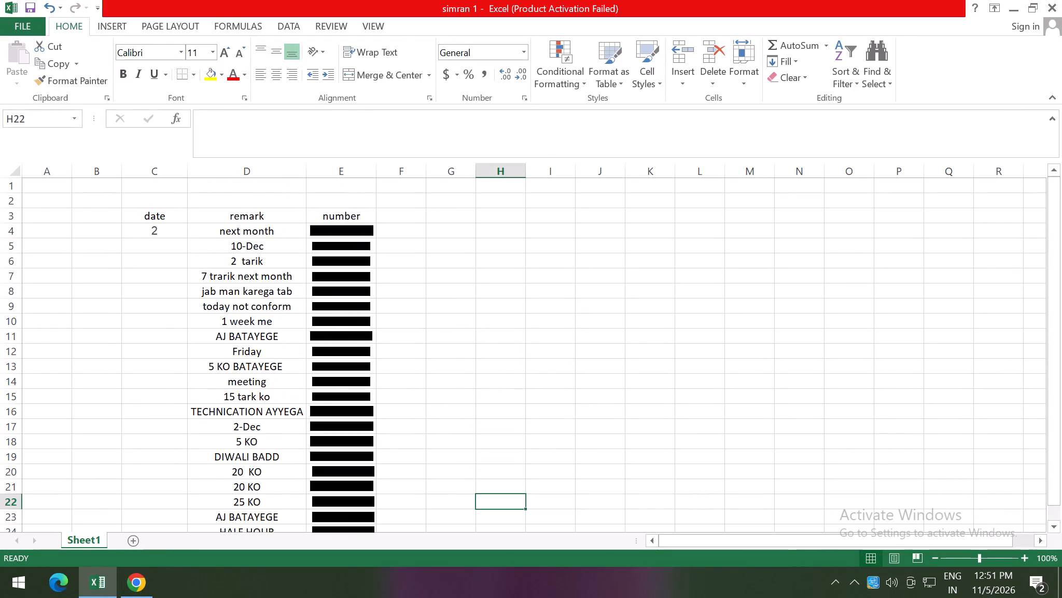
Switch from the Excel follow-up sheet to the Tubelight dialpad in Chrome.
{"action": "left_click", "coordinate": [126, 579]}
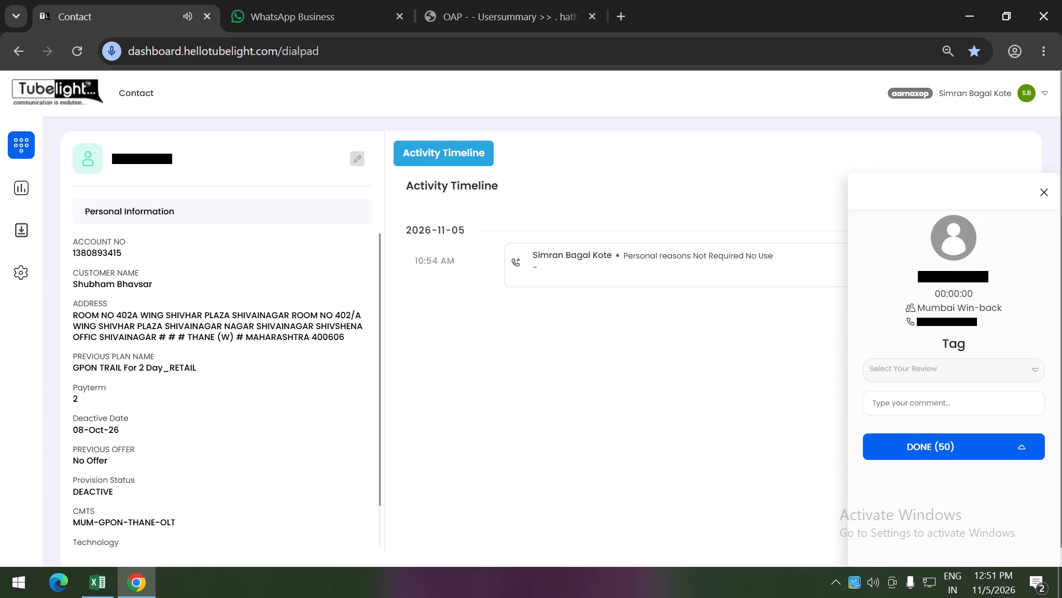
Tag the ended call of the Thane West customer as Personal reasons, Not Required and No Use, and submit the disposition.
{"action": "left_click", "coordinate": [910, 358]}
{"action": "scroll", "coordinate": [918, 405], "scroll_direction": "down", "scroll_amount": 1}
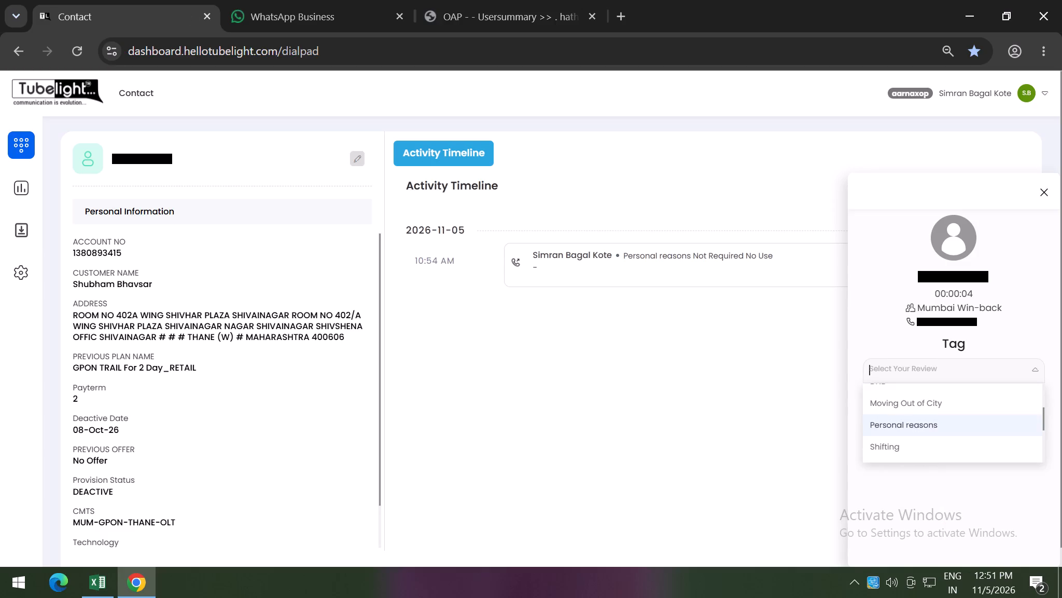
{"action": "left_click", "coordinate": [911, 430]}
{"action": "left_click", "coordinate": [963, 374]}
{"action": "left_click", "coordinate": [912, 435]}
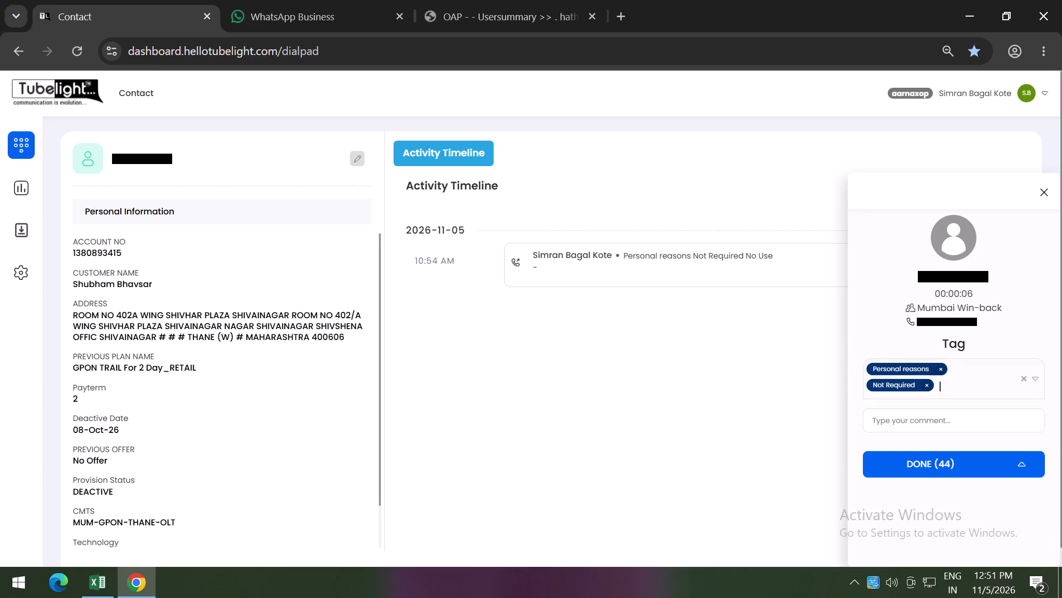
{"action": "left_click", "coordinate": [967, 384]}
{"action": "left_click", "coordinate": [910, 412]}
{"action": "left_click", "coordinate": [920, 464]}
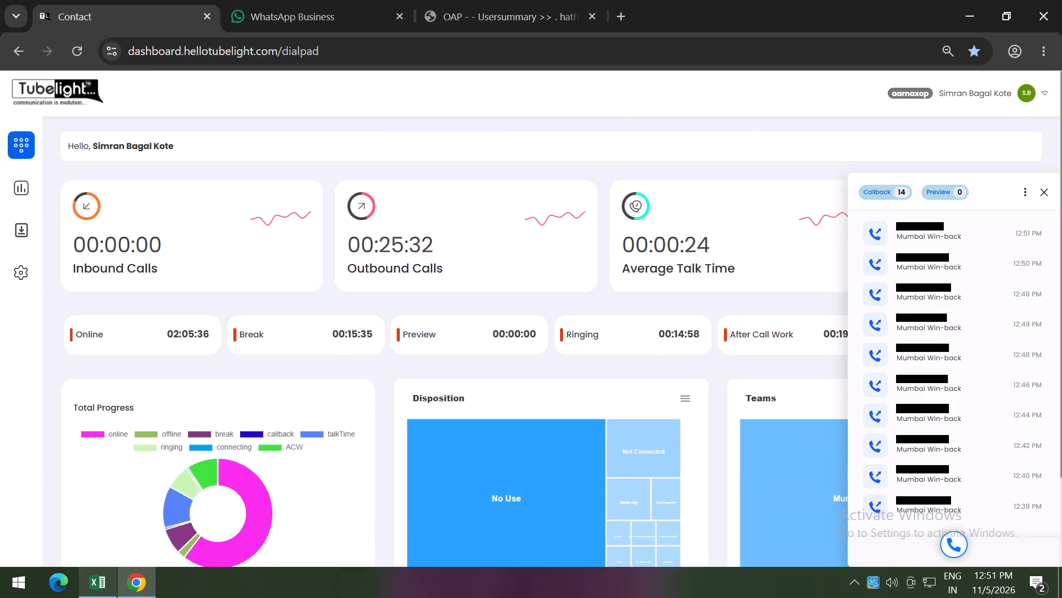
Switch to the Excel workbook listing the customer follow-up dates, remarks and numbers.
{"action": "left_click", "coordinate": [87, 583]}
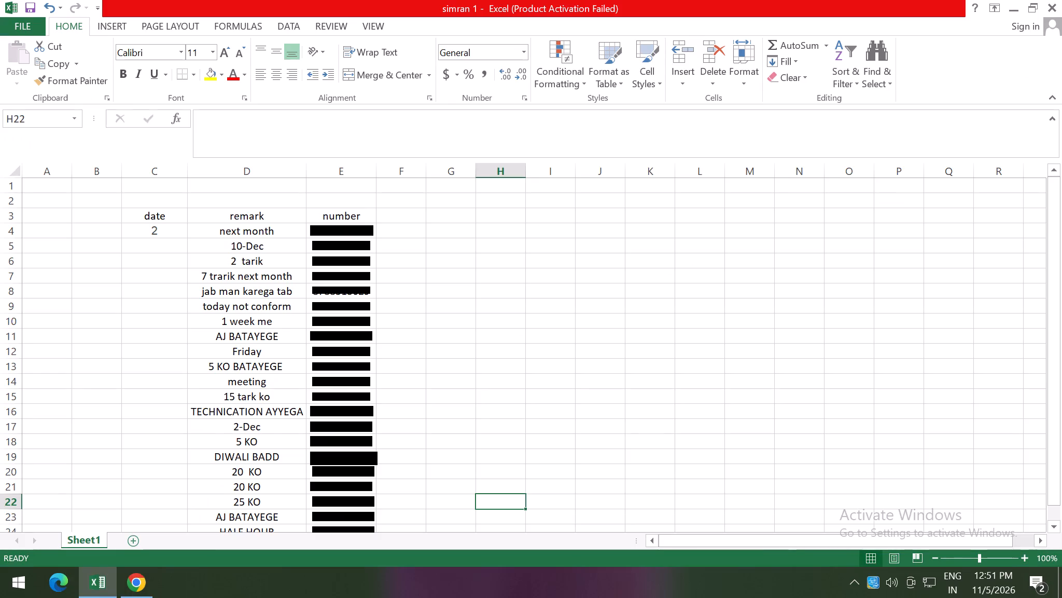
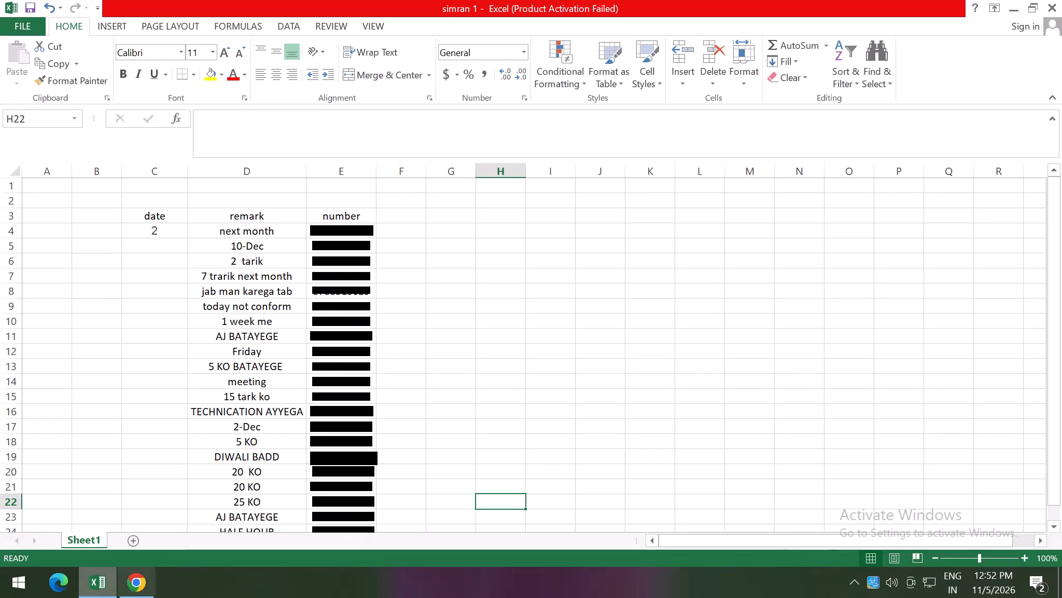
Switch to the Tubelight dialpad in Chrome and tag the ended call of the Santacruz (E) customer as Personal reasons and Not Required.
{"action": "left_click", "coordinate": [124, 582]}
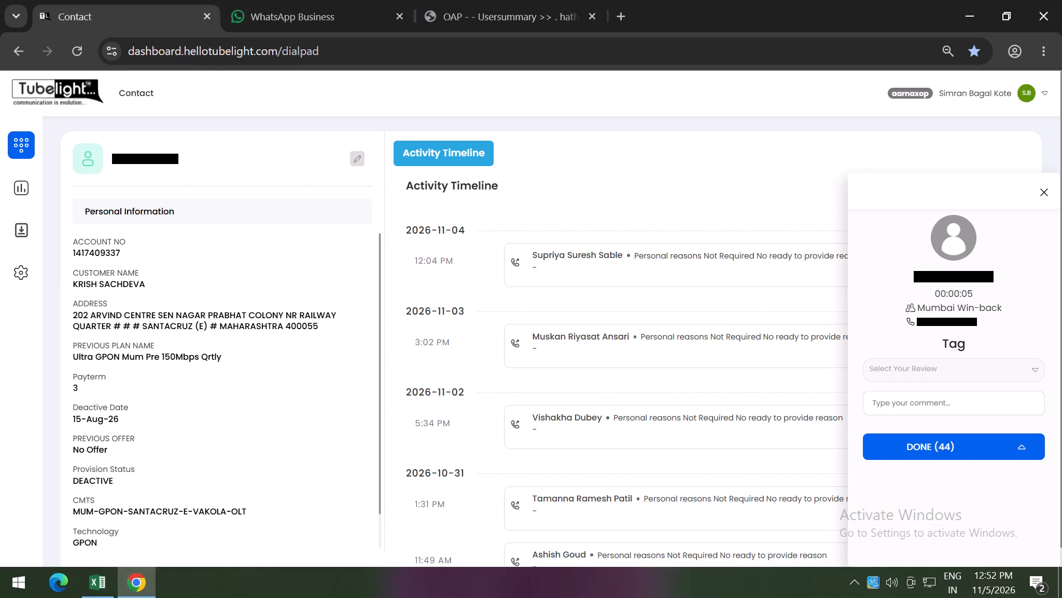
{"action": "left_click", "coordinate": [935, 373]}
{"action": "scroll", "coordinate": [944, 404], "scroll_direction": "down", "scroll_amount": 1}
{"action": "left_click", "coordinate": [919, 425]}
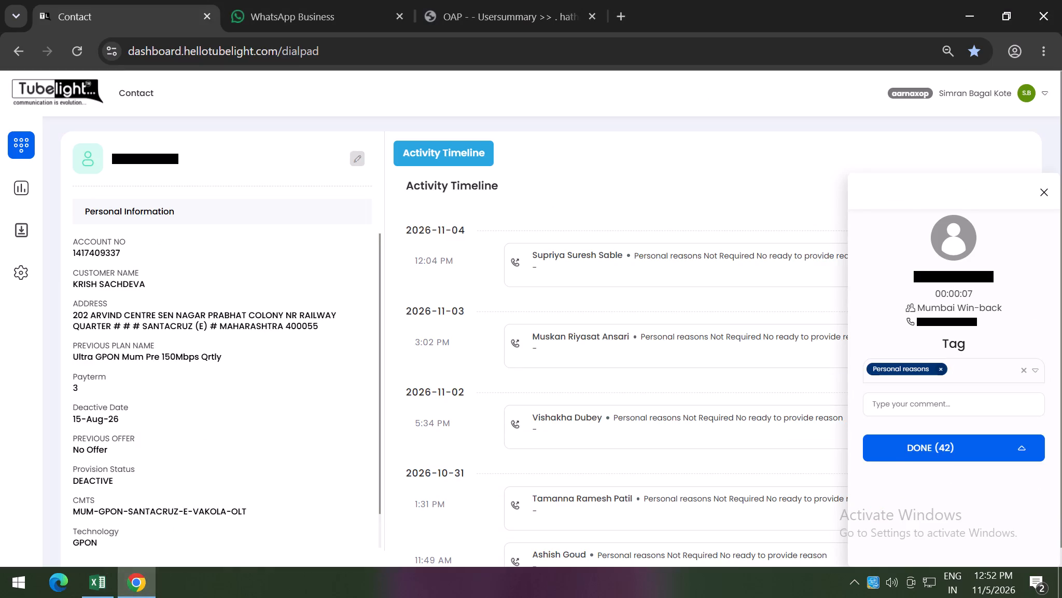
{"action": "left_click", "coordinate": [972, 369]}
{"action": "left_click", "coordinate": [911, 446]}
{"action": "left_click", "coordinate": [988, 383]}
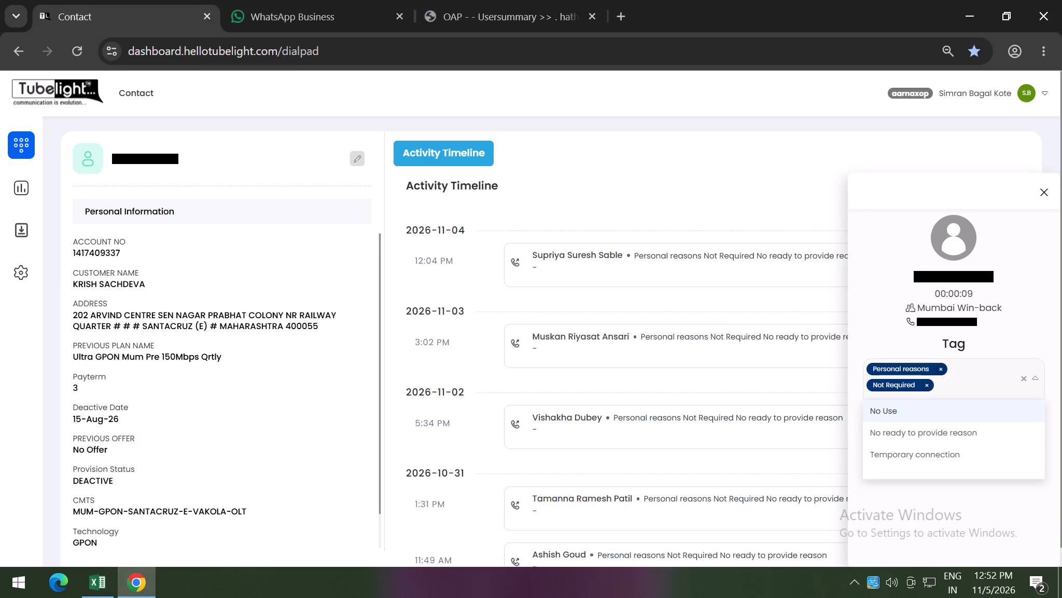
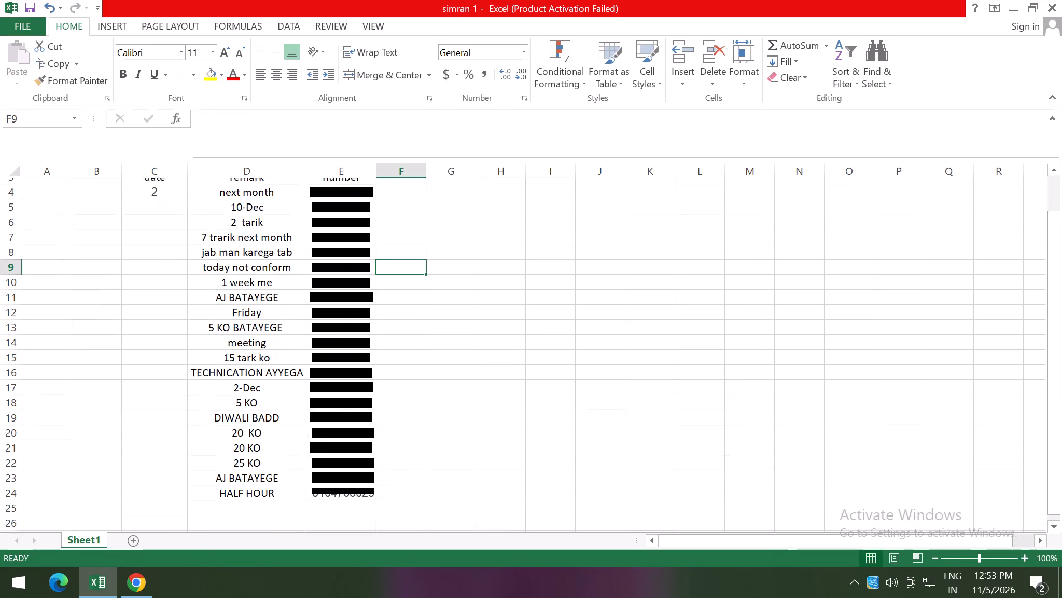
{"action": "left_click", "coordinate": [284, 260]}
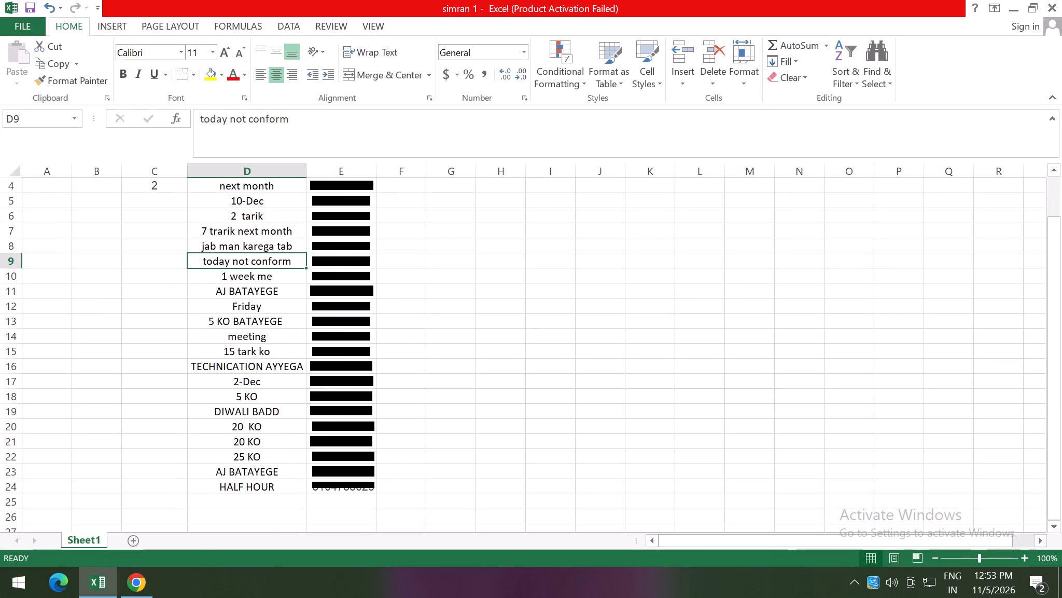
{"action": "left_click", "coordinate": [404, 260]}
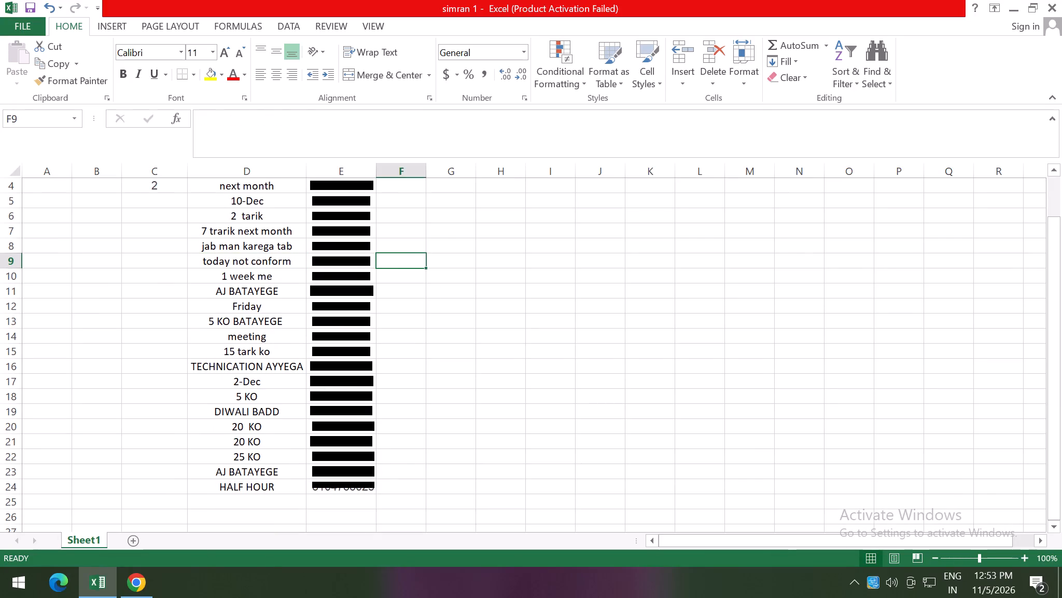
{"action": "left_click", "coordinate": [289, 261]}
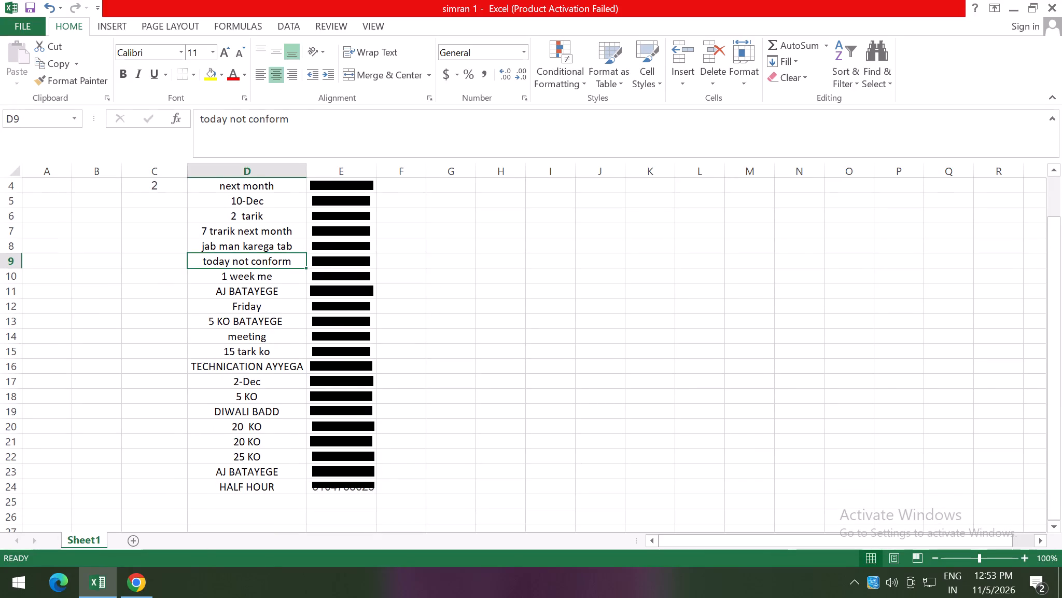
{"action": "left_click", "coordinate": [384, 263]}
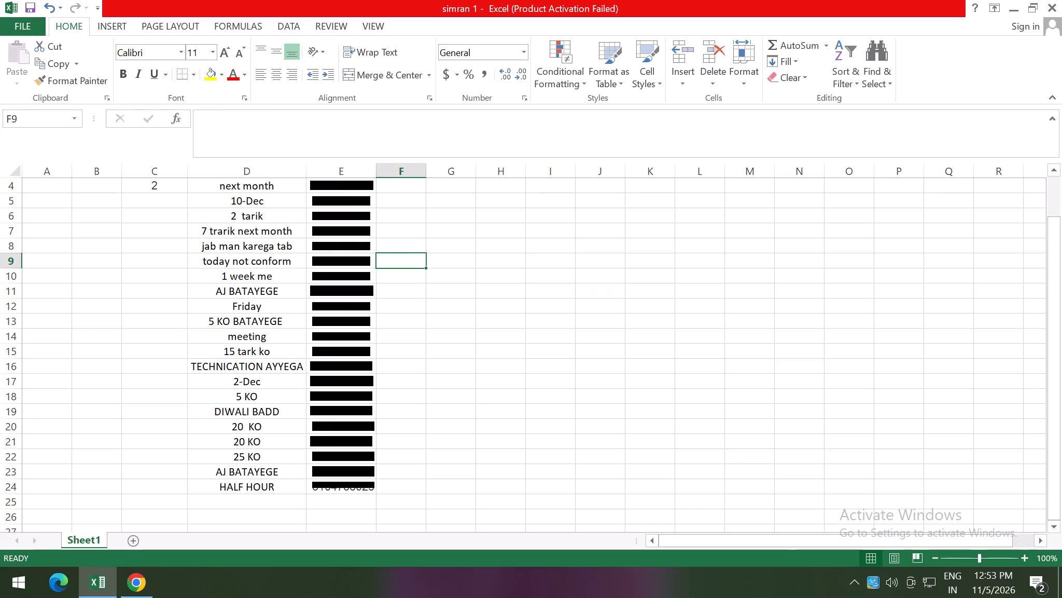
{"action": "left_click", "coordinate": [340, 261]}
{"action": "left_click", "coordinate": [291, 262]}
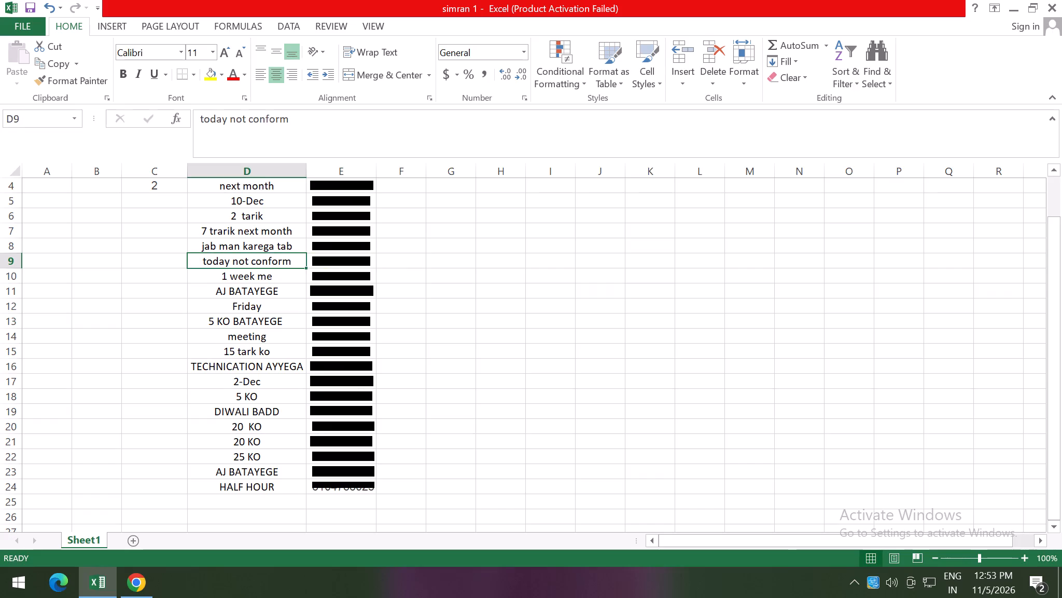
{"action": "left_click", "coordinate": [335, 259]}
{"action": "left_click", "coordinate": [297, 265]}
Switch to the Tubelight dialpad in Chrome and end the active Mumbai Win-back call with the Chembur customer.
{"action": "left_click", "coordinate": [147, 576]}
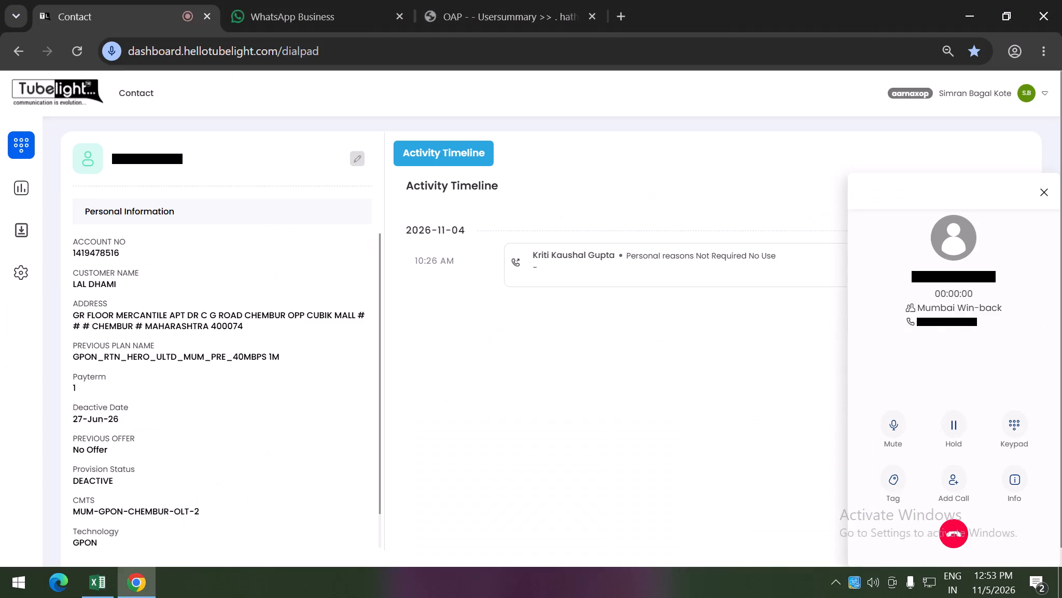
{"action": "left_click", "coordinate": [957, 528]}
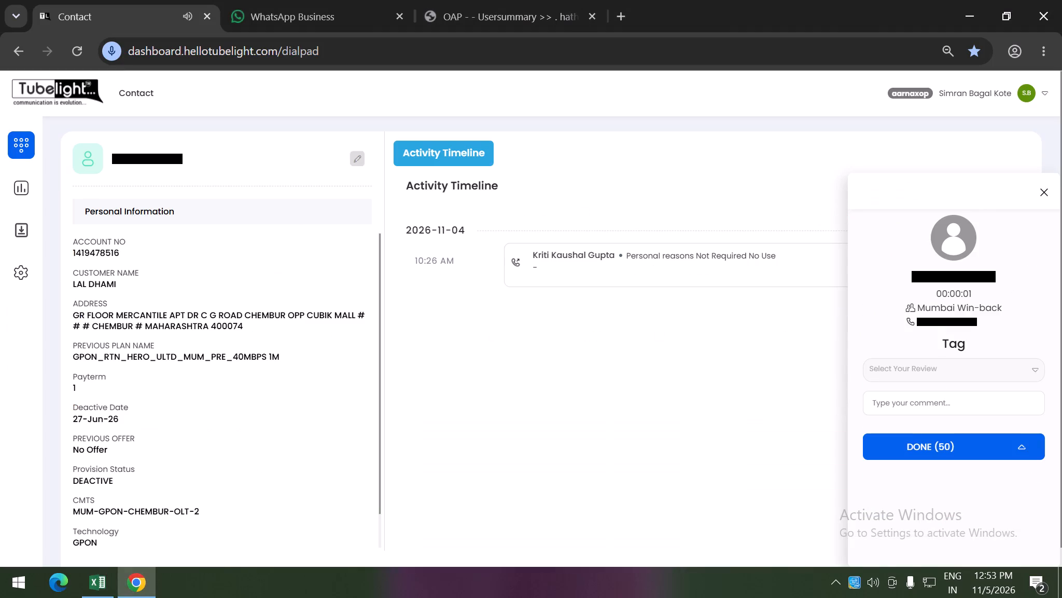
Switch to the Excel follow-up list and clear the "today not conform" remark and its phone number in row 9.
{"action": "left_click", "coordinate": [109, 578]}
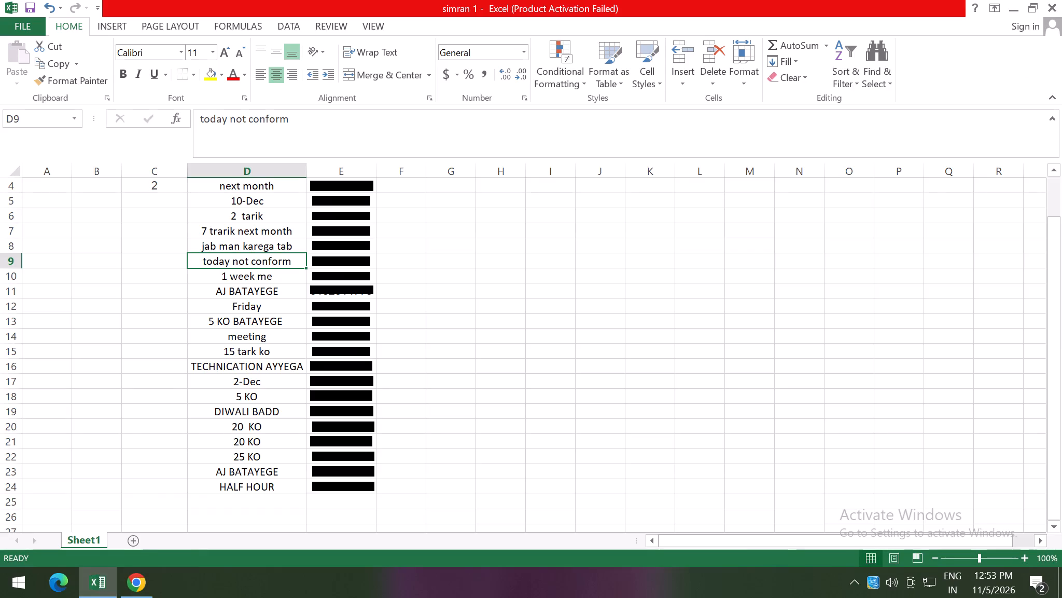
{"action": "left_click", "coordinate": [392, 256]}
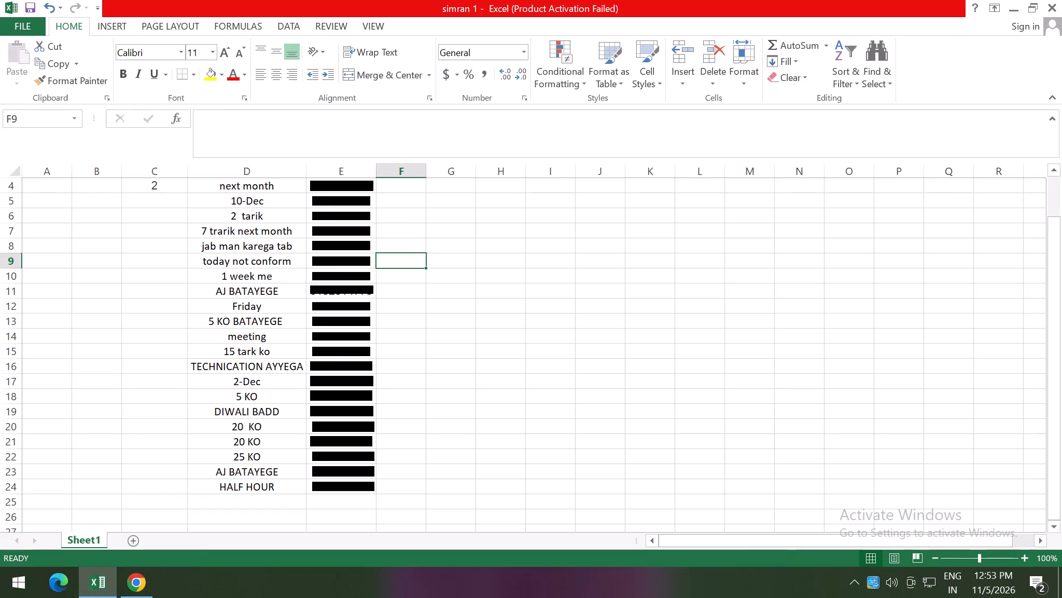
{"action": "left_click", "coordinate": [249, 261]}
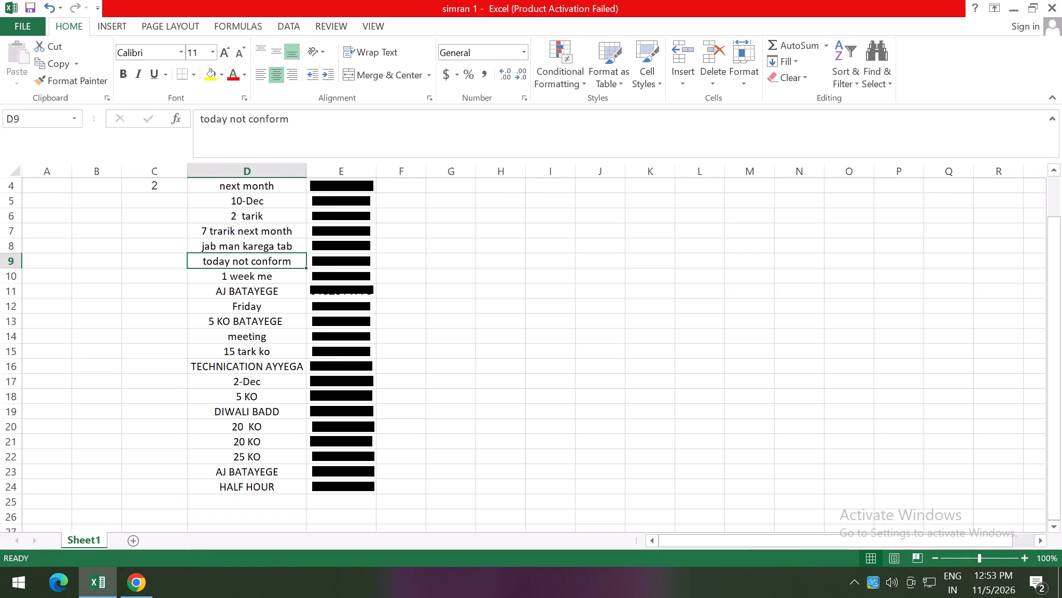
{"action": "left_click", "coordinate": [322, 262]}
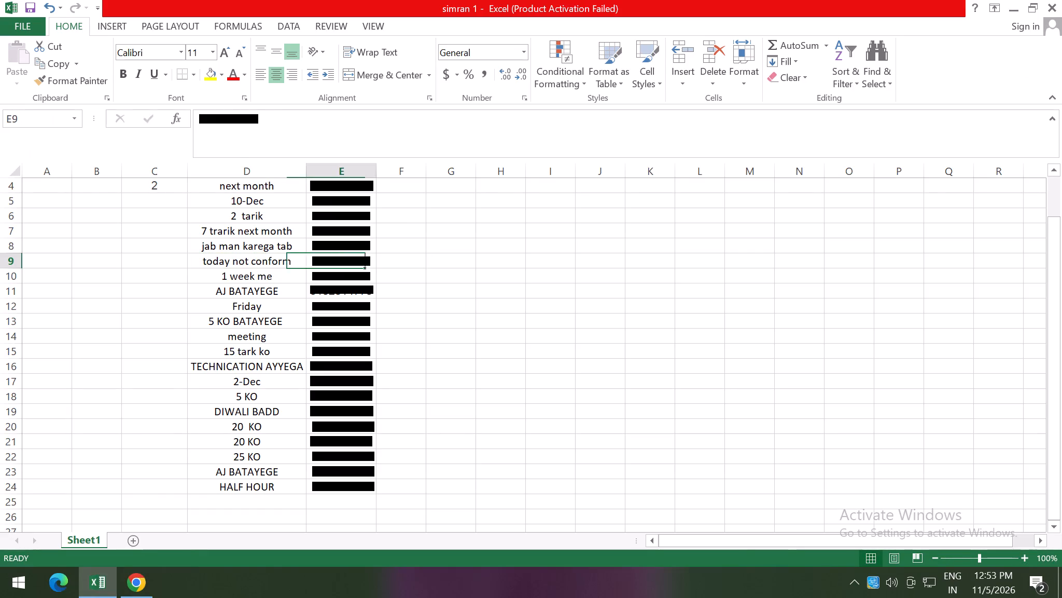
{"action": "left_click", "coordinate": [386, 260]}
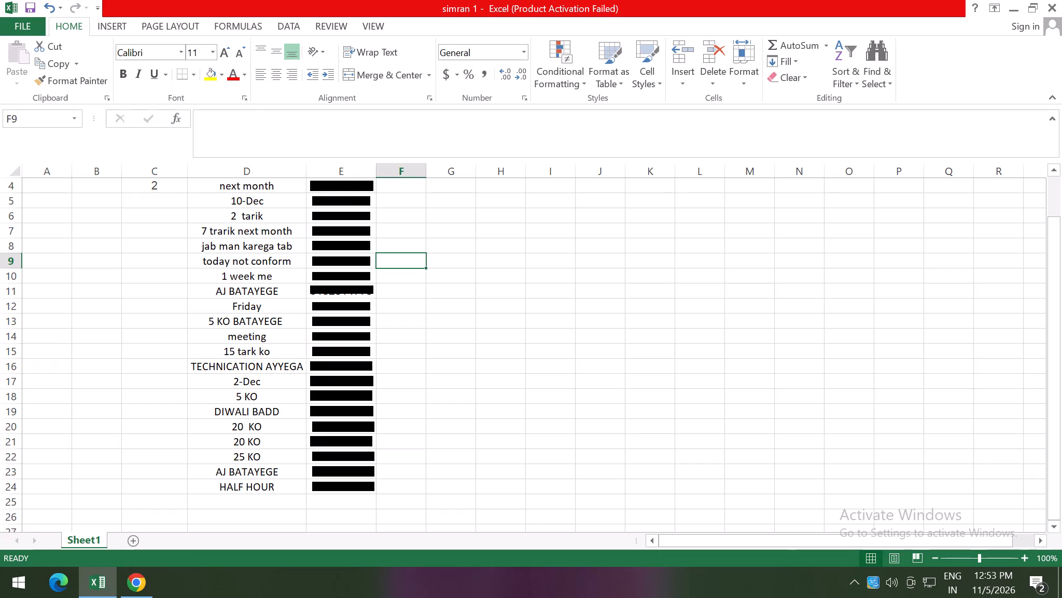
{"action": "left_click", "coordinate": [222, 262]}
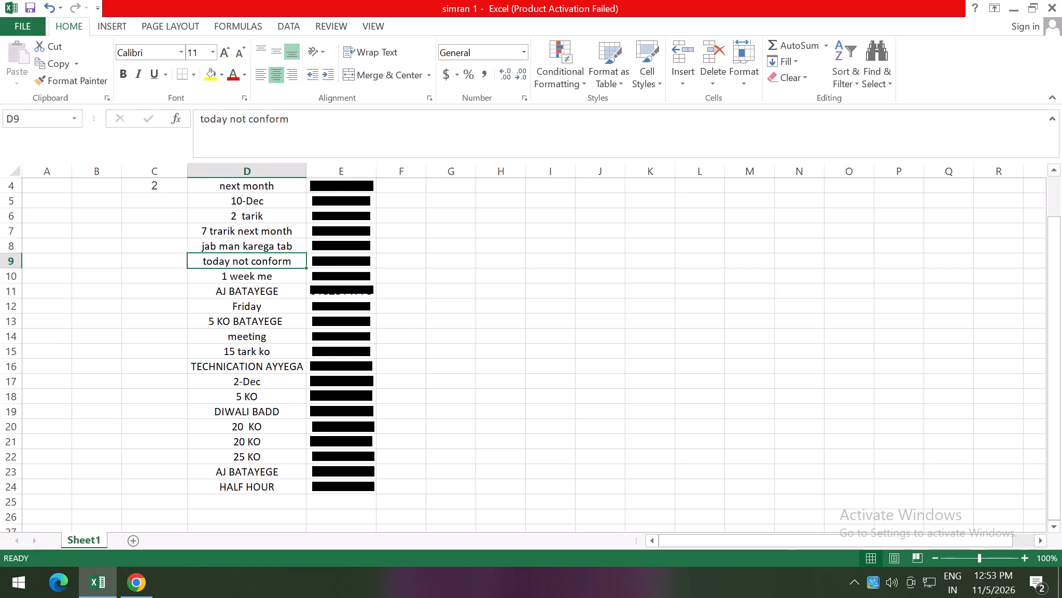
{"action": "left_click_drag", "start_coordinate": [366, 262], "coordinate": [299, 270]}
{"action": "left_click", "coordinate": [407, 258]}
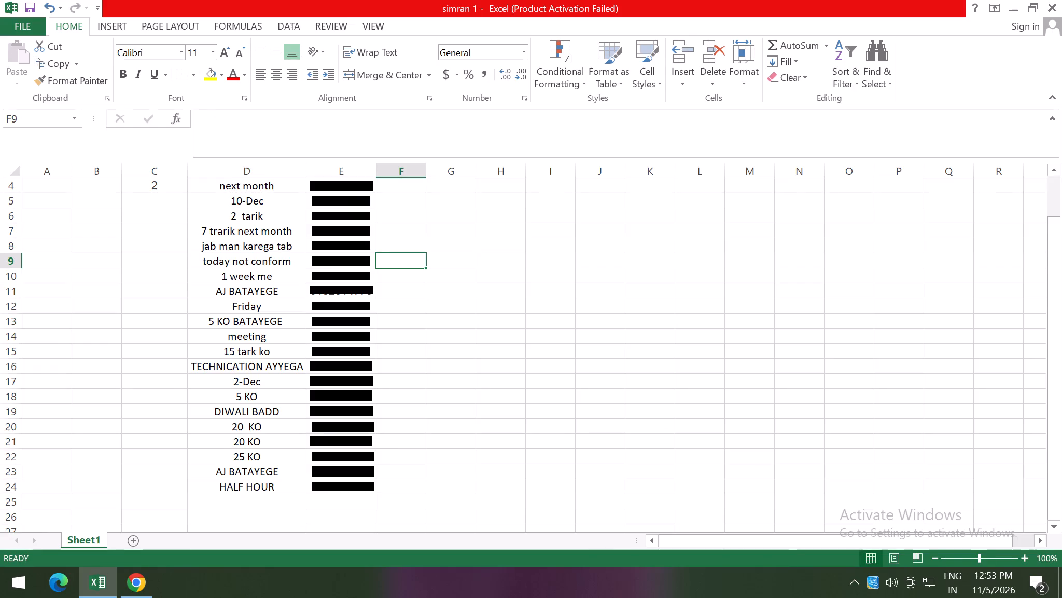
{"action": "left_click_drag", "start_coordinate": [220, 262], "coordinate": [258, 264]}
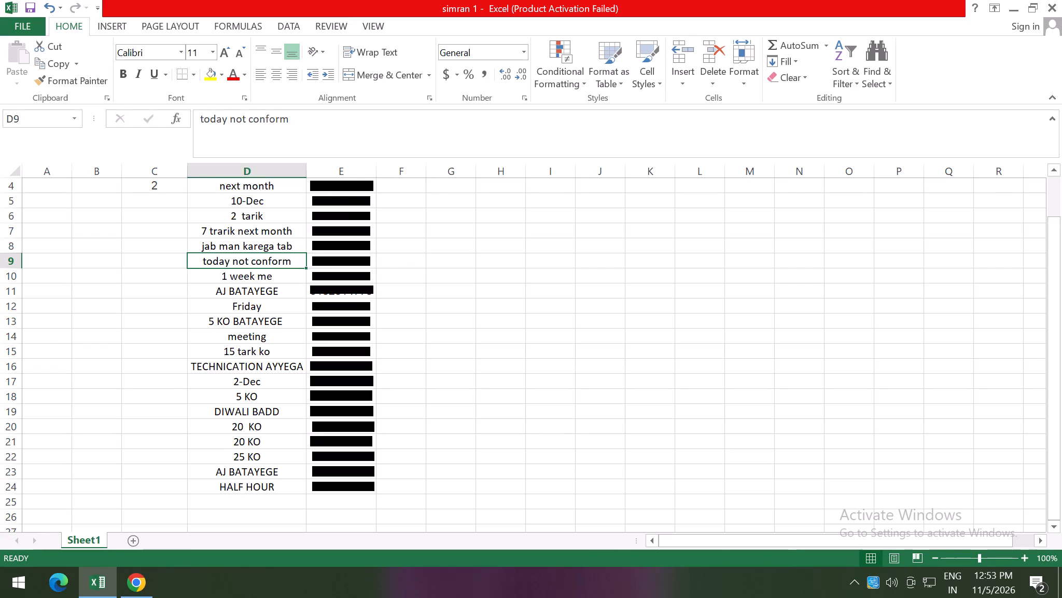
{"action": "left_click_drag", "start_coordinate": [258, 264], "coordinate": [336, 257]}
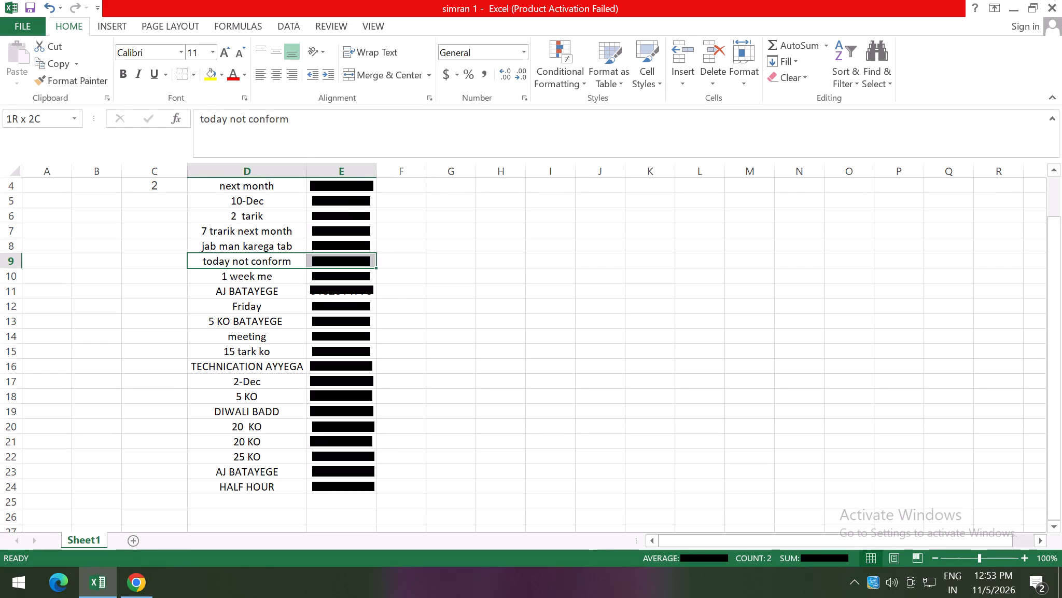
{"action": "left_click", "coordinate": [403, 264]}
{"action": "left_click_drag", "start_coordinate": [241, 261], "coordinate": [320, 261]}
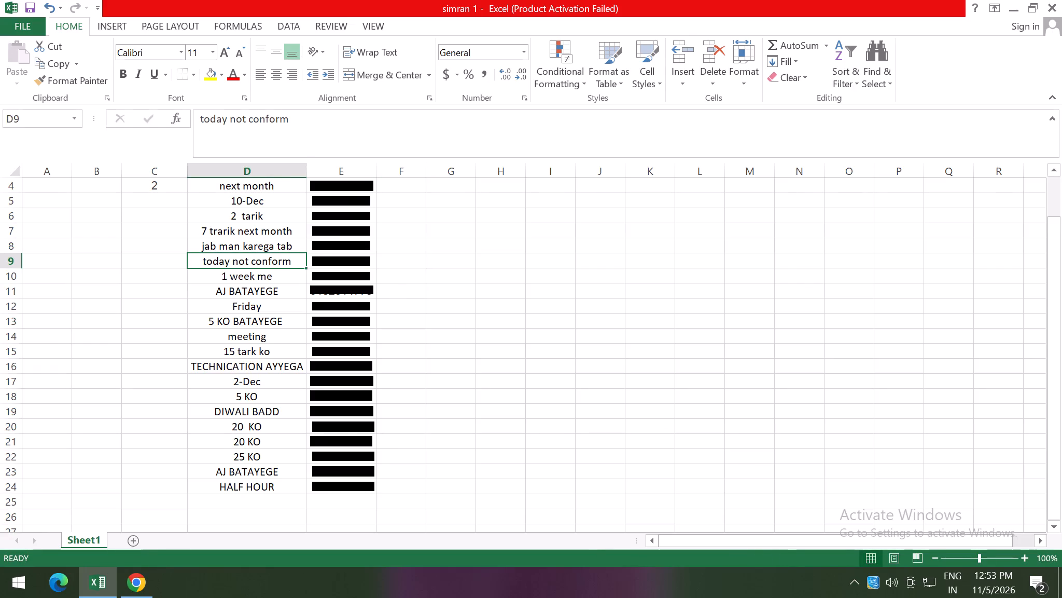
{"action": "left_click_drag", "start_coordinate": [320, 261], "coordinate": [345, 260]}
{"action": "key", "text": "BackSpace"}
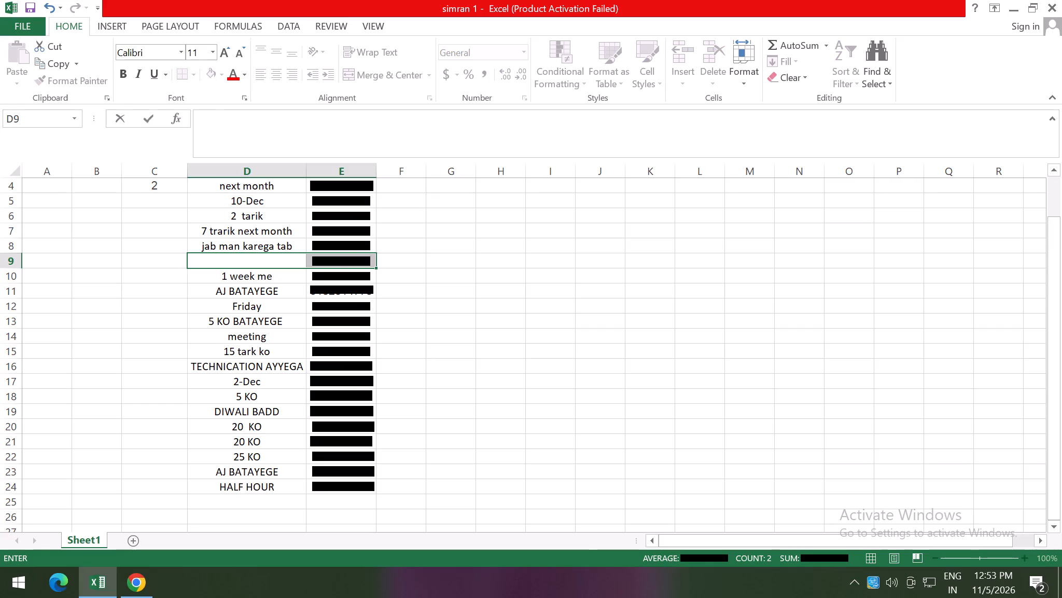
{"action": "left_click", "coordinate": [342, 264]}
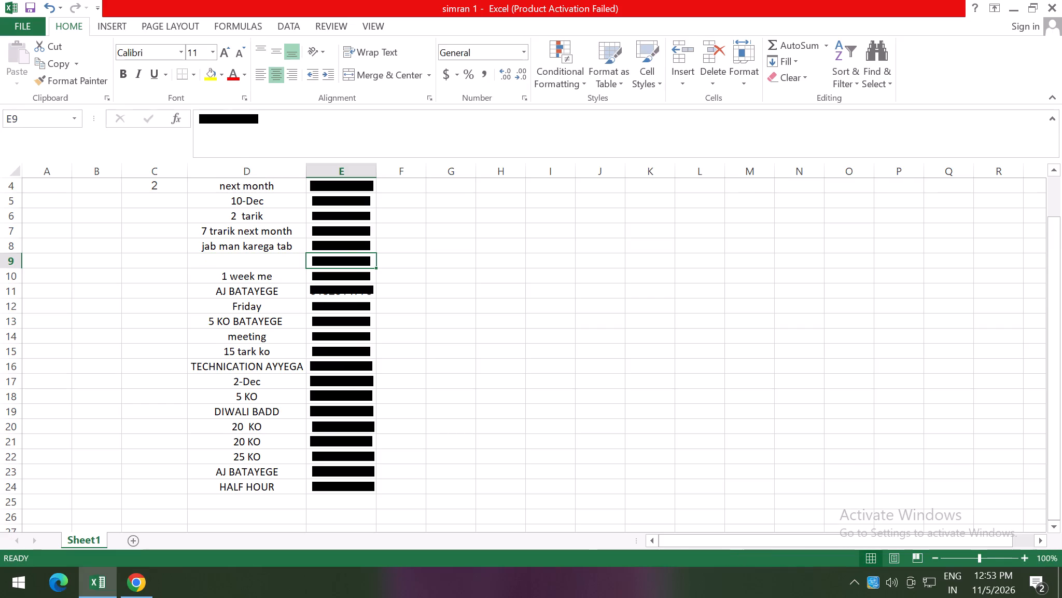
{"action": "key", "text": "BackSpace"}
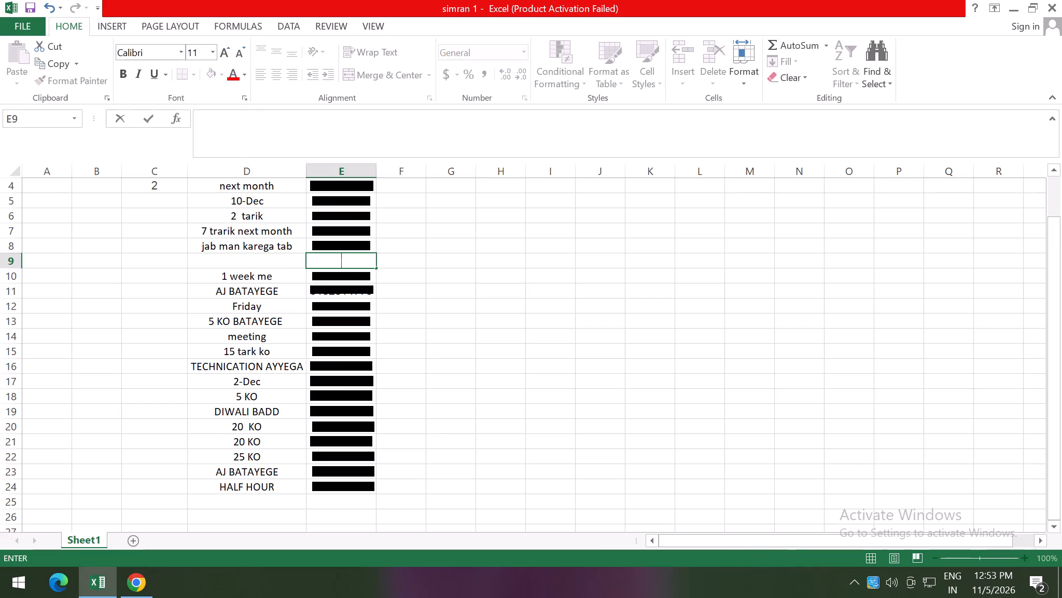
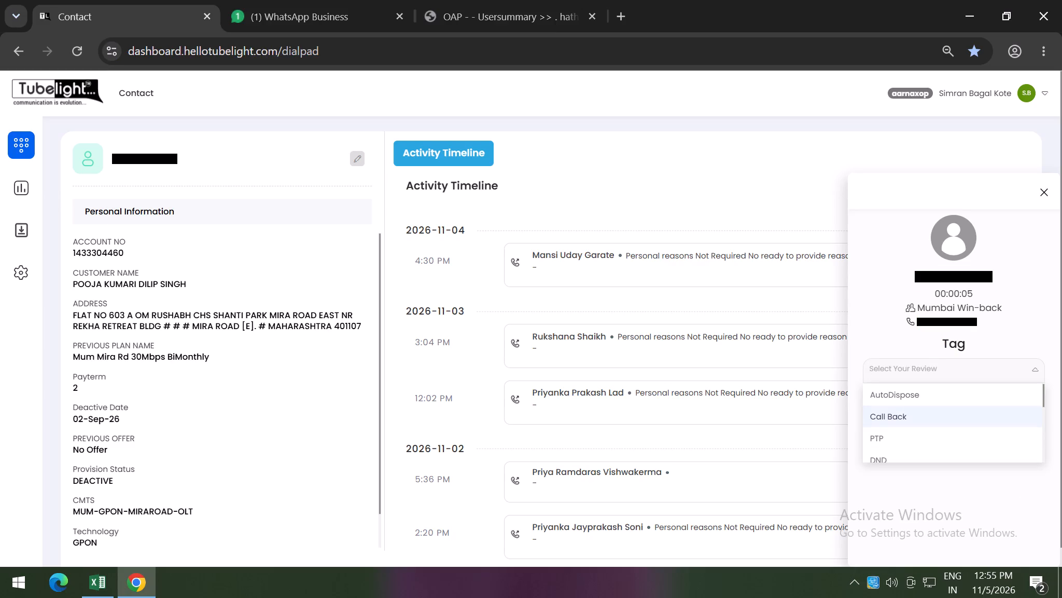
Tag the Mira Road customer's Mumbai Win-back call with the disposition Personal reasons.
{"action": "scroll", "coordinate": [919, 422], "scroll_direction": "down", "scroll_amount": 1}
{"action": "left_click", "coordinate": [919, 422]}
{"action": "left_click", "coordinate": [982, 358]}
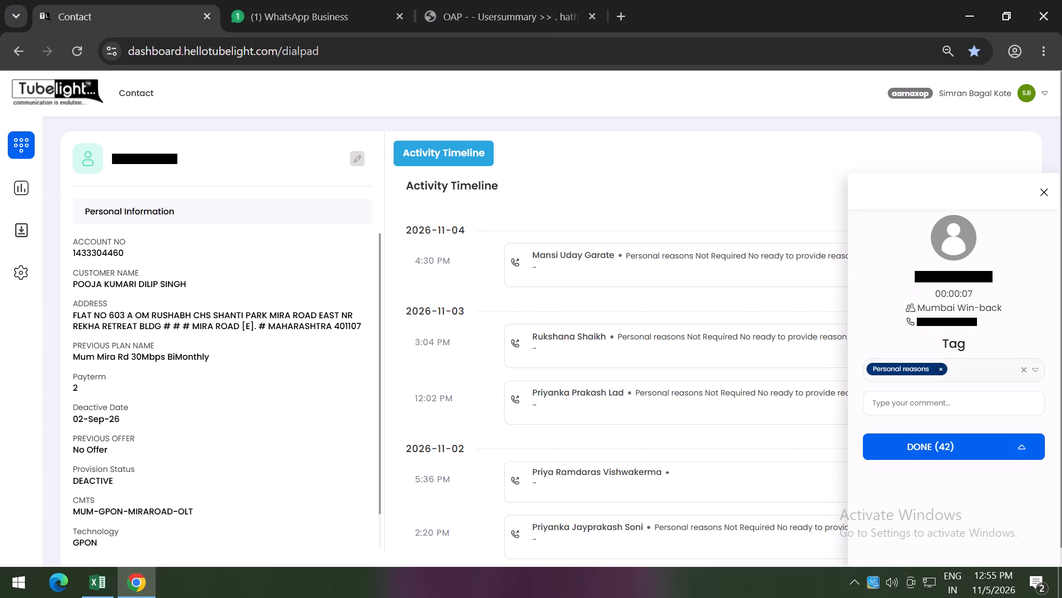
Add the Not Required tag to the Mira Road customer's Mumbai Win-back call and bring up the choices for a further reason.
{"action": "left_click", "coordinate": [954, 366]}
{"action": "left_click", "coordinate": [918, 434]}
{"action": "left_click", "coordinate": [965, 385]}
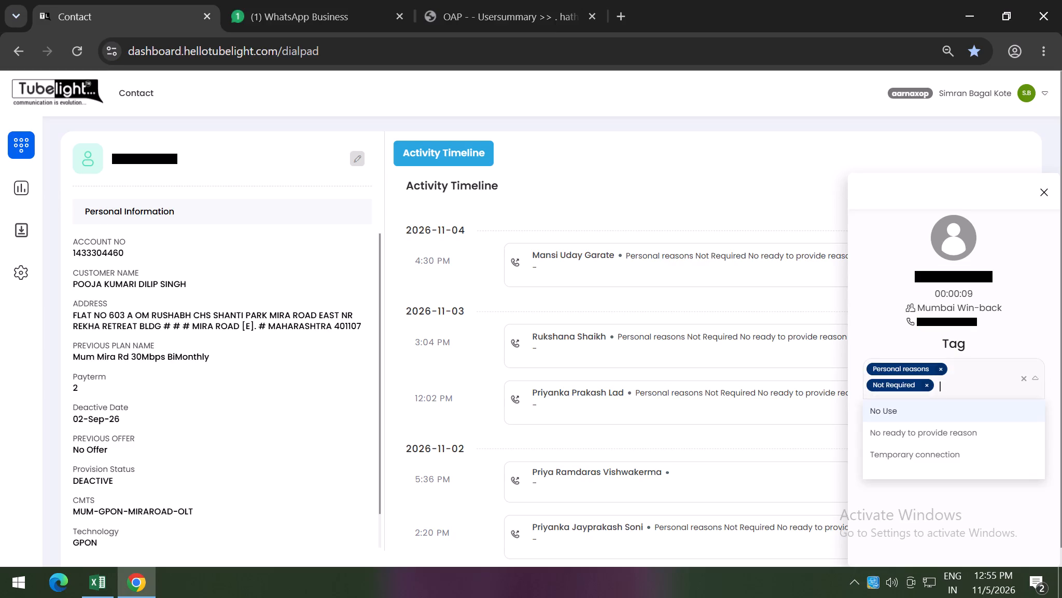
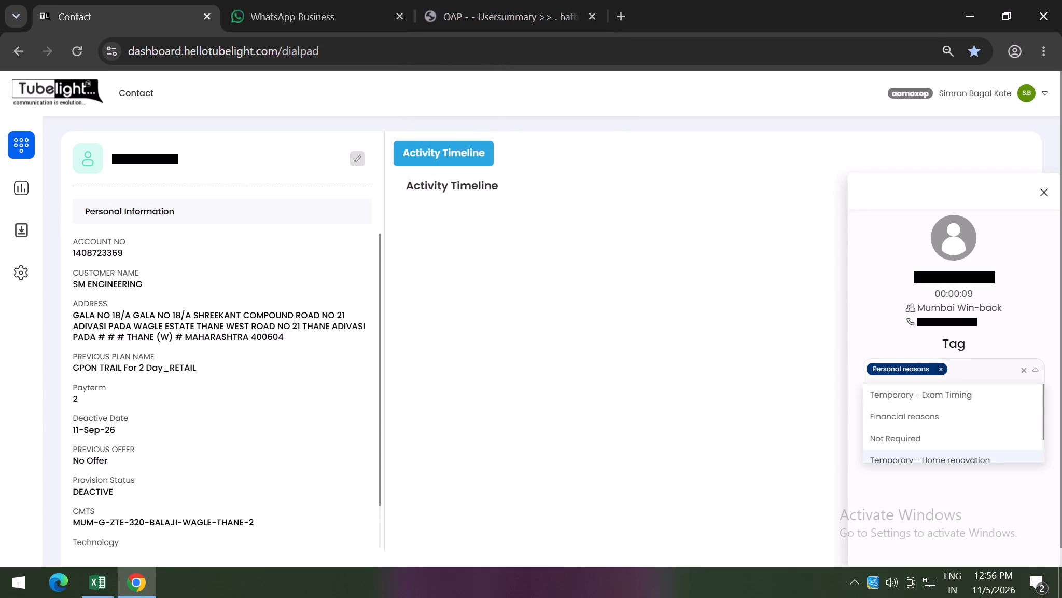
Add the Not Required tag to the SM Engineering customer's Mumbai Win-back call.
{"action": "left_click", "coordinate": [919, 440]}
{"action": "left_click", "coordinate": [966, 373]}
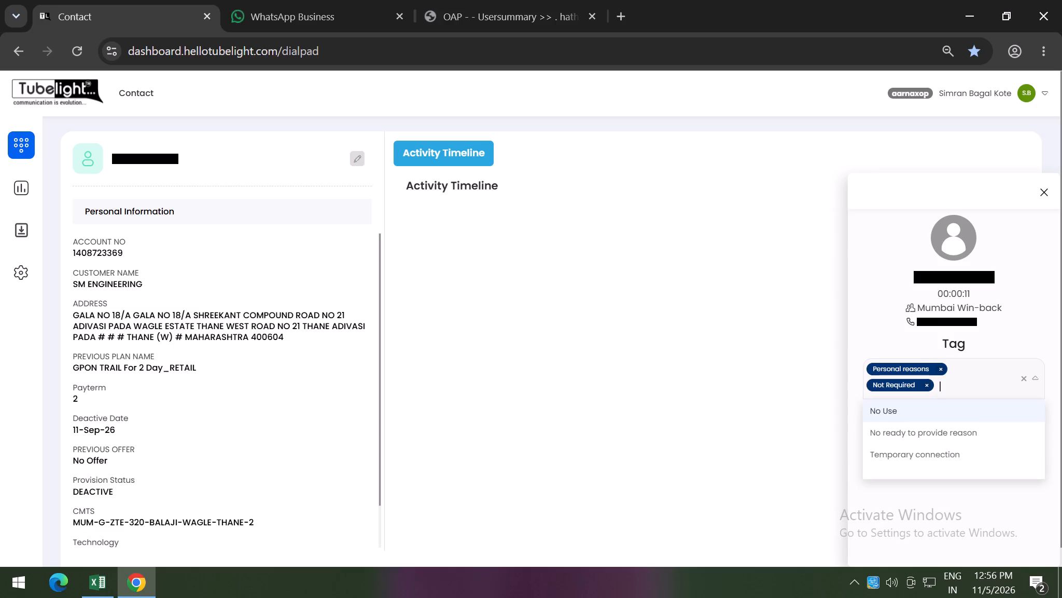
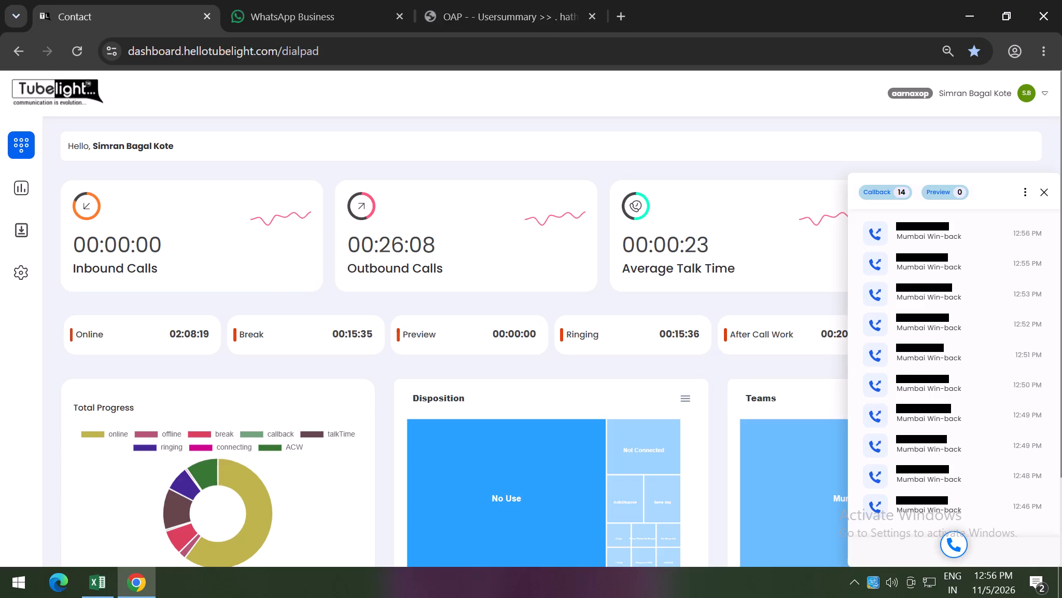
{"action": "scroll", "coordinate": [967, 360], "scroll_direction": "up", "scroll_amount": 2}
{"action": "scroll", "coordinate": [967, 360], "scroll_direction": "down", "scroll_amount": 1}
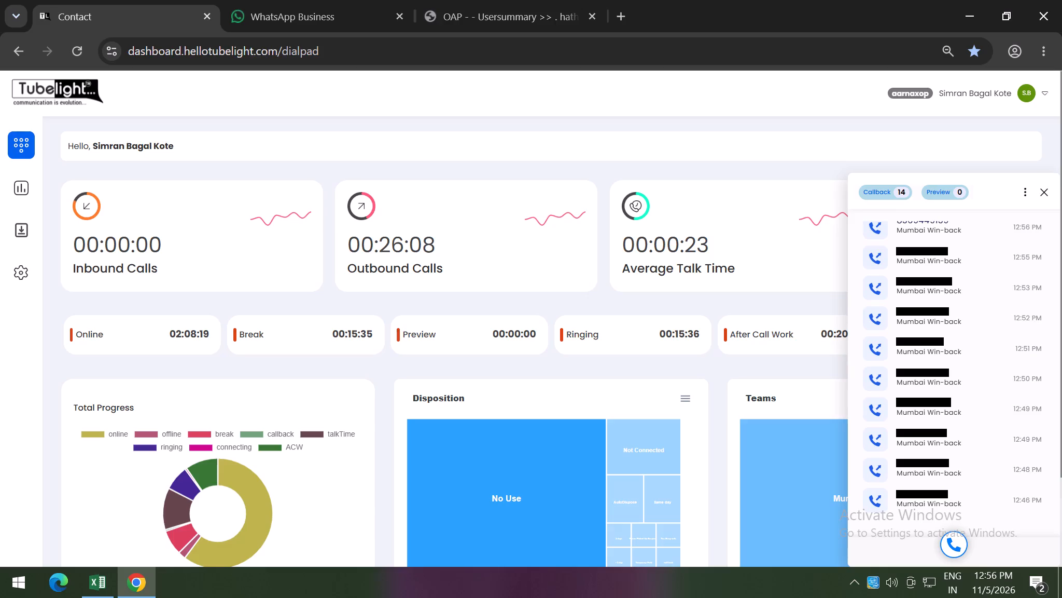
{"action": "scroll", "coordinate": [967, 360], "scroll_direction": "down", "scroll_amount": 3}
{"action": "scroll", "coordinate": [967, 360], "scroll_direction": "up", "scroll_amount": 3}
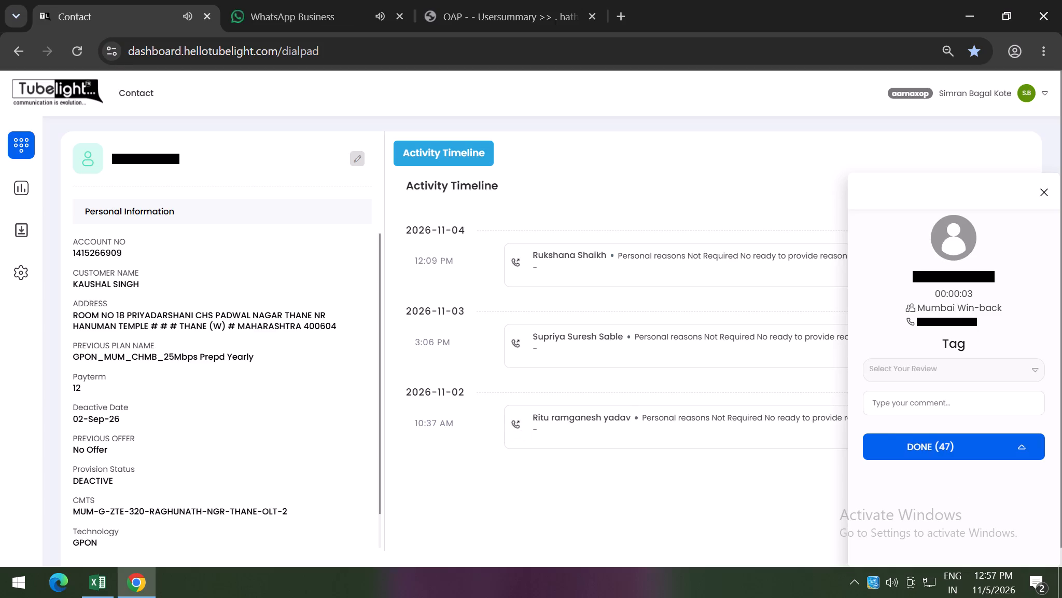
Tag the ended Mumbai Win-back call of the Thane (W) customer as Personal reasons, Not Required and No Use.
{"action": "left_click", "coordinate": [959, 372]}
{"action": "scroll", "coordinate": [948, 413], "scroll_direction": "down", "scroll_amount": 1}
{"action": "left_click", "coordinate": [931, 420]}
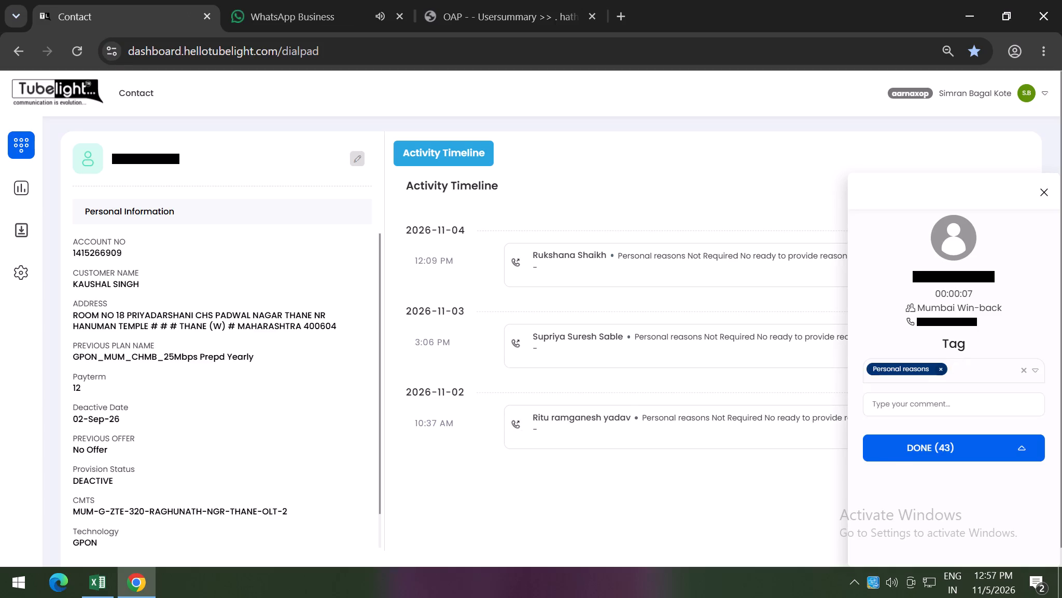
{"action": "left_click", "coordinate": [974, 361]}
{"action": "left_click", "coordinate": [916, 432]}
{"action": "left_click", "coordinate": [972, 374]}
{"action": "left_click", "coordinate": [915, 414]}
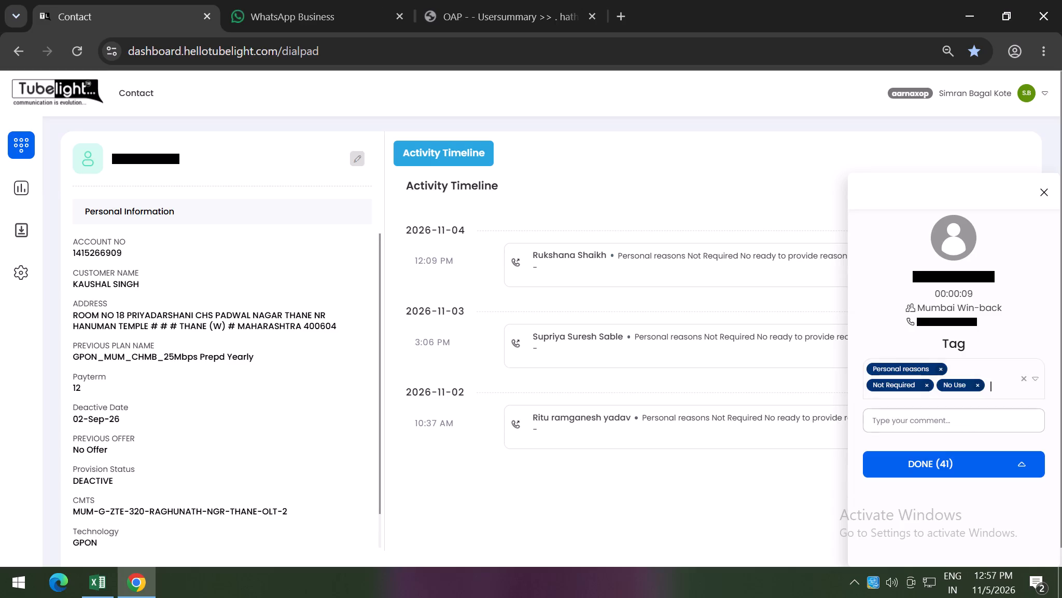
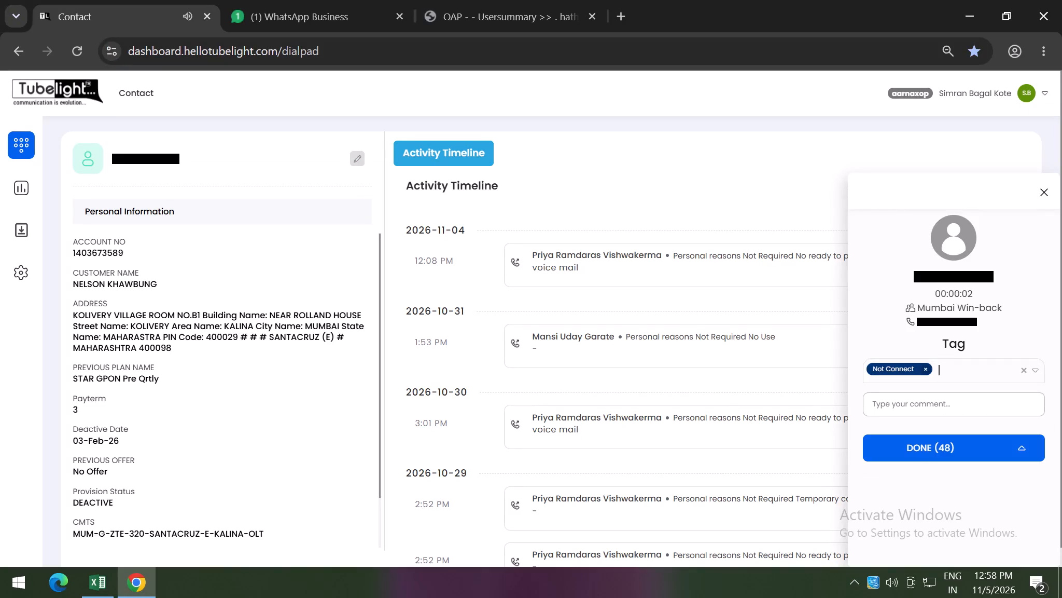
Add the Not Contactable tag to the Santacruz (E) customer's Mumbai Win-back call and browse the detailed reasons for it.
{"action": "left_click", "coordinate": [970, 382]}
{"action": "left_click", "coordinate": [935, 416]}
{"action": "left_click", "coordinate": [967, 388]}
{"action": "scroll", "coordinate": [927, 439], "scroll_direction": "down", "scroll_amount": 1}
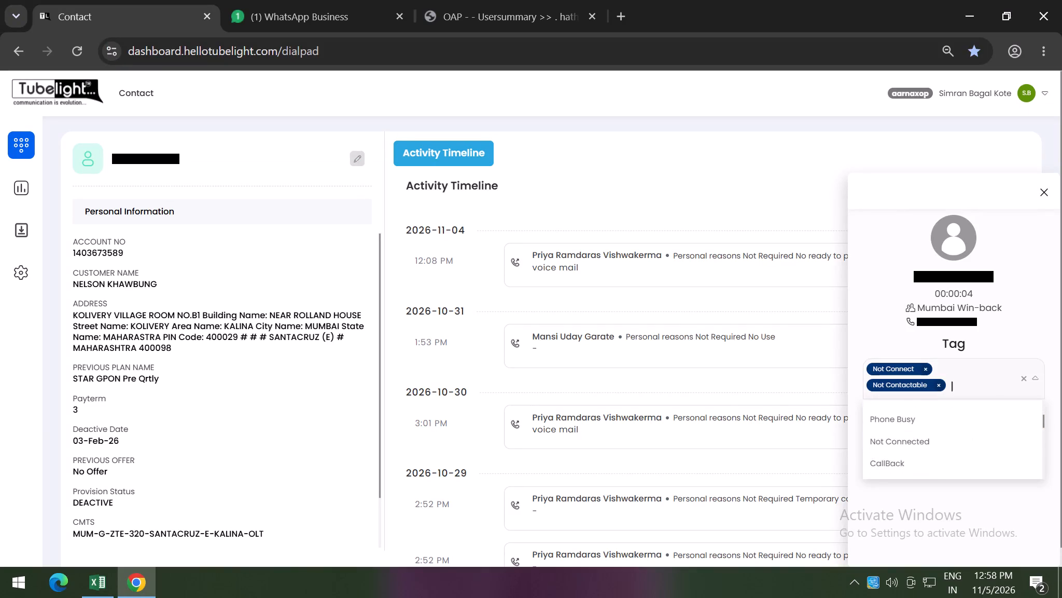
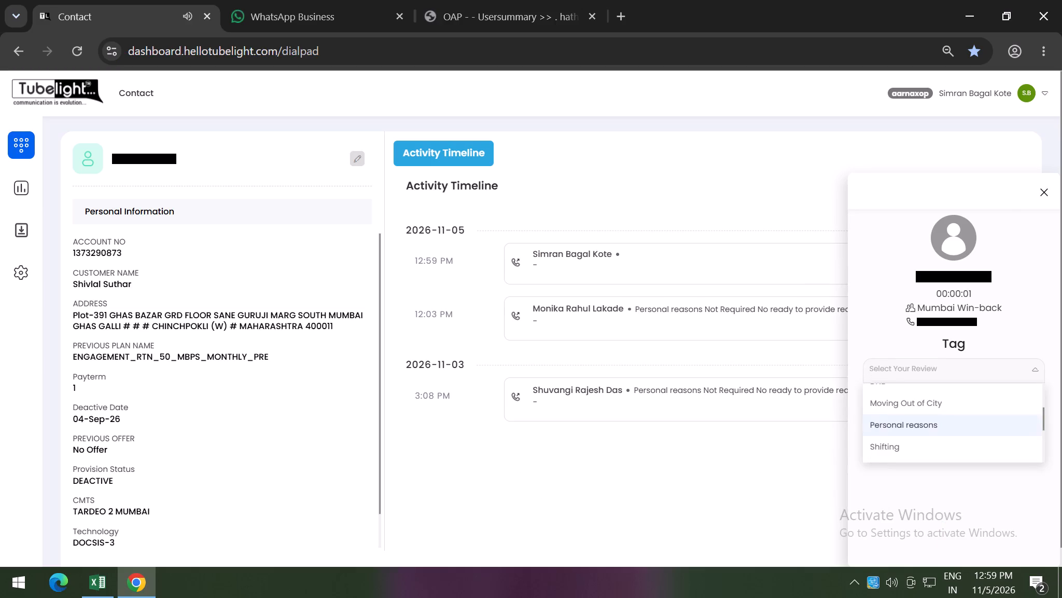
Tag the Chinchpokli (W) customer's Mumbai Win-back call with Personal reasons, Not Required and No Use.
{"action": "left_click", "coordinate": [915, 423]}
{"action": "left_click", "coordinate": [952, 370]}
{"action": "left_click", "coordinate": [887, 432]}
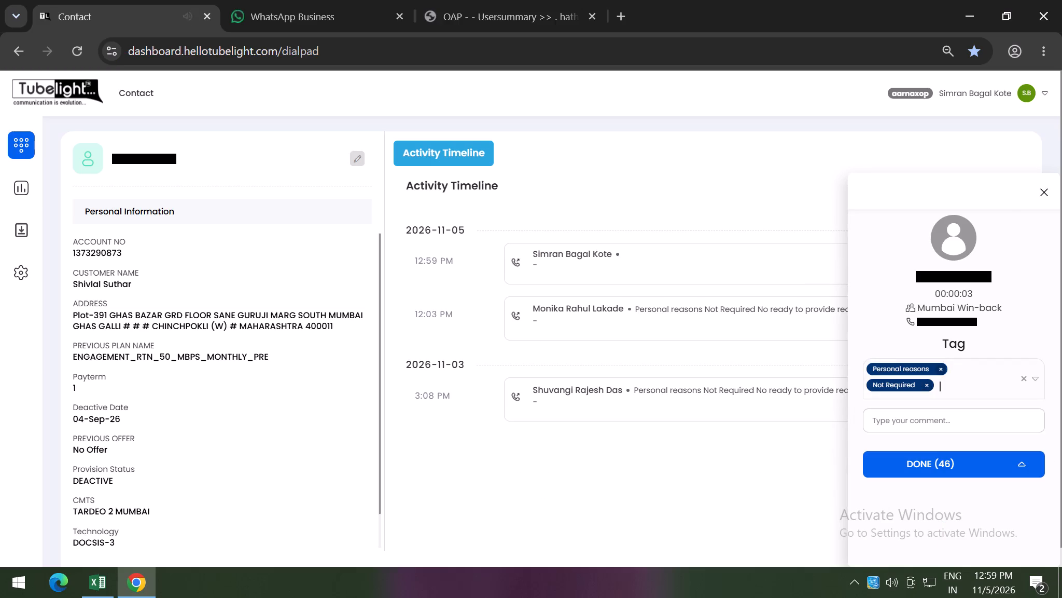
{"action": "left_click", "coordinate": [944, 386]}
{"action": "left_click", "coordinate": [898, 417]}
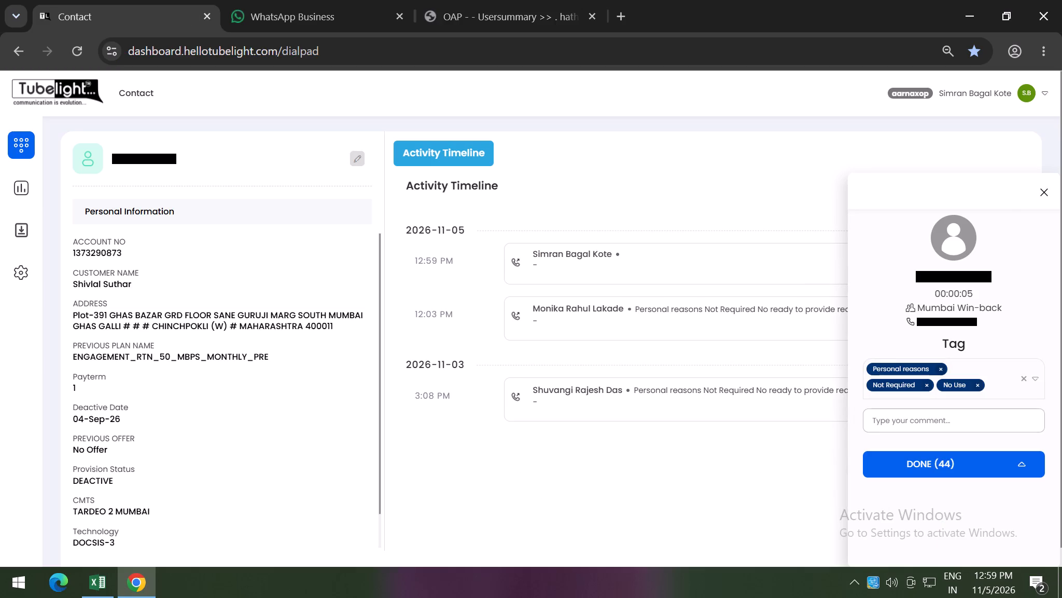
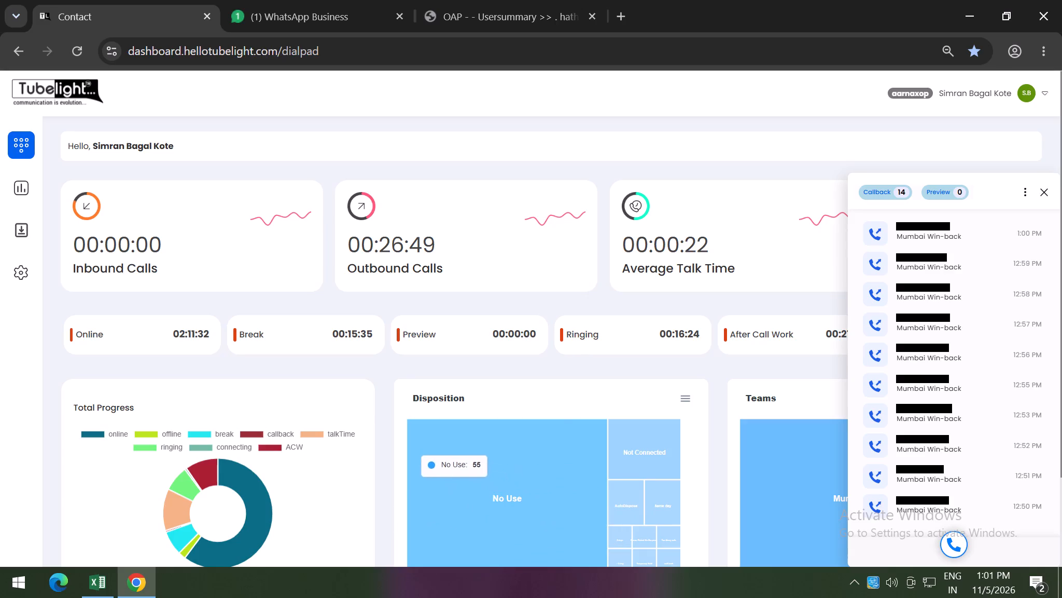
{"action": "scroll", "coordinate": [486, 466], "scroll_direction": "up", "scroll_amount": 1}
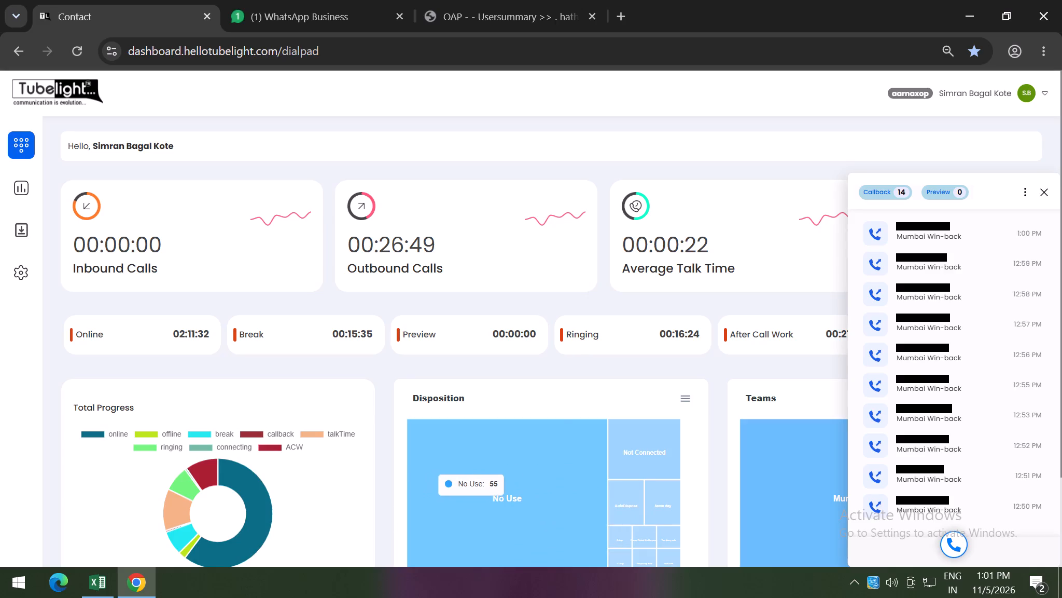
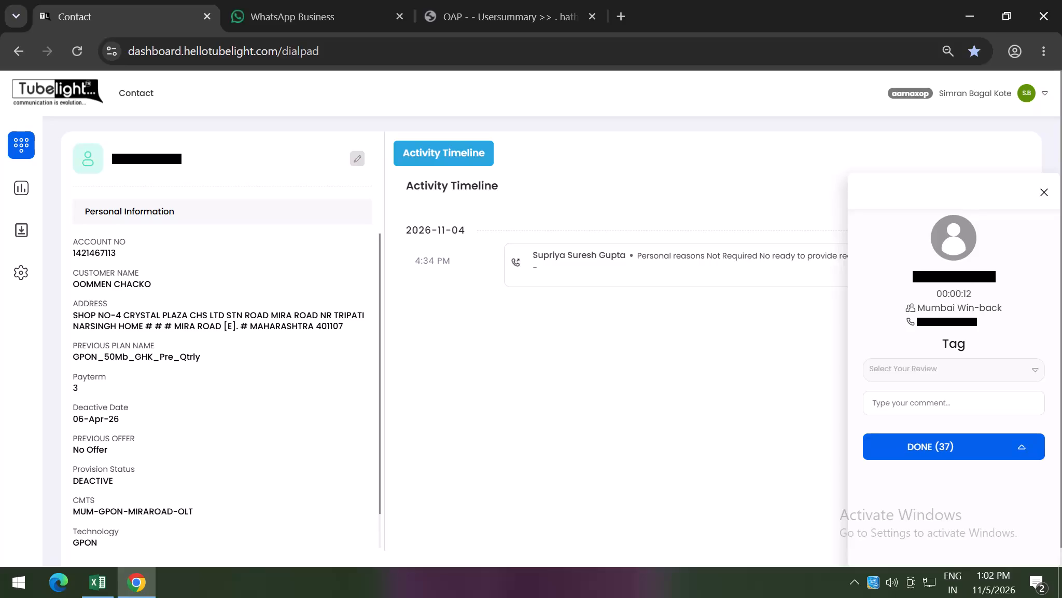
Tag the ended Mumbai Win-back call as Personal reasons, Not Required and No Use, and submit the disposition.
{"action": "left_click", "coordinate": [911, 371]}
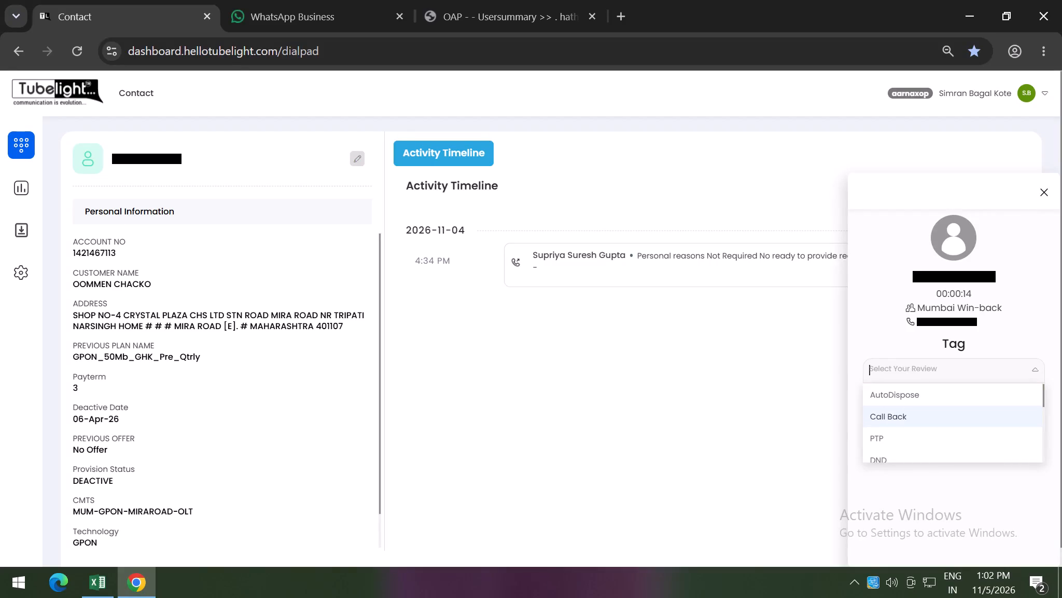
{"action": "scroll", "coordinate": [913, 425], "scroll_direction": "down", "scroll_amount": 1}
{"action": "left_click", "coordinate": [913, 425]}
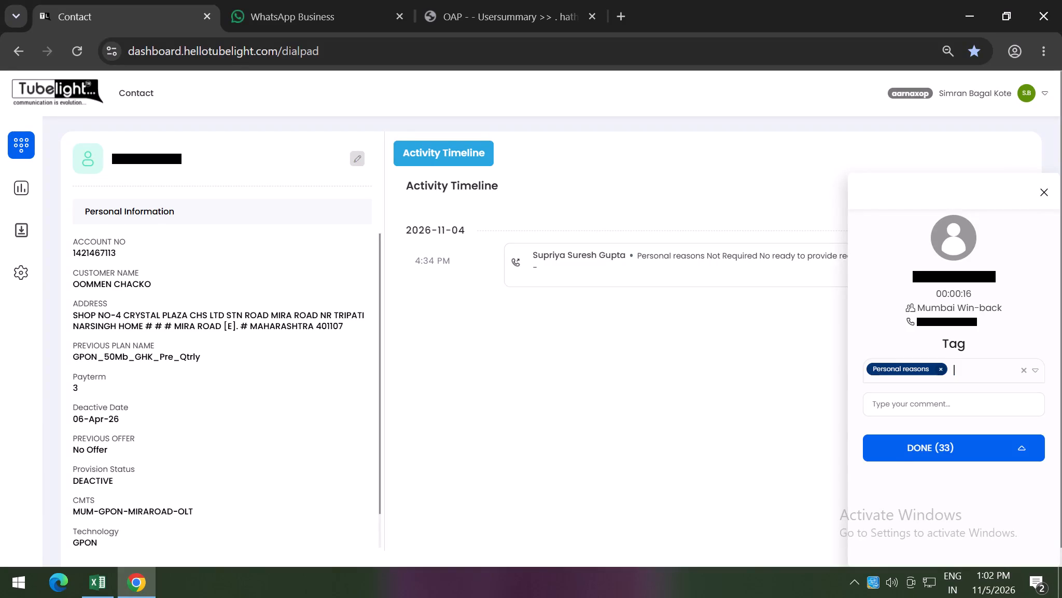
{"action": "left_click_drag", "start_coordinate": [969, 371], "coordinate": [967, 377]}
{"action": "left_click", "coordinate": [946, 438]}
{"action": "left_click", "coordinate": [979, 368]}
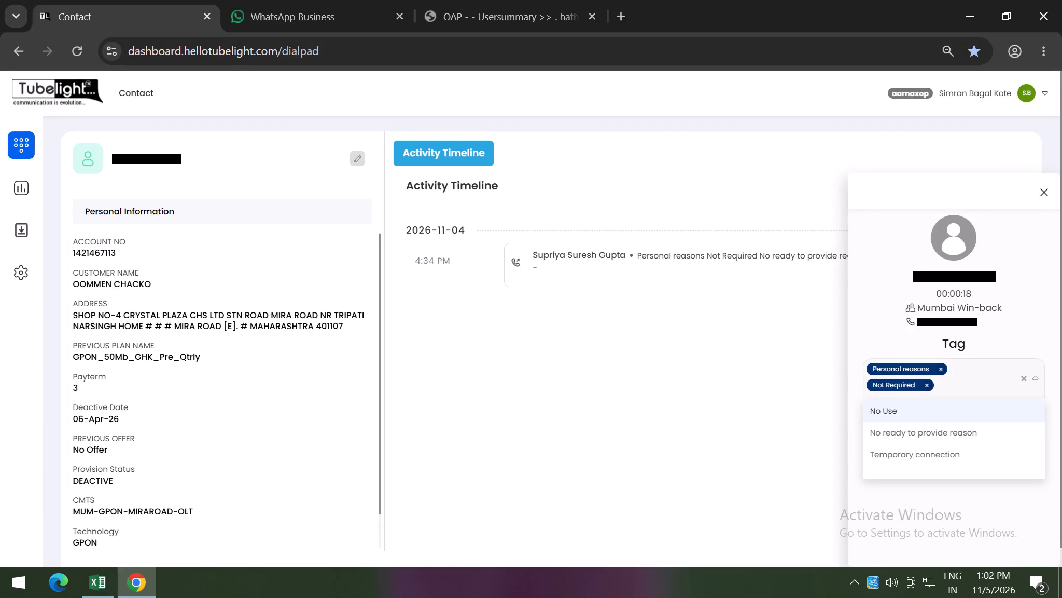
{"action": "left_click", "coordinate": [907, 407]}
{"action": "left_click", "coordinate": [917, 454]}
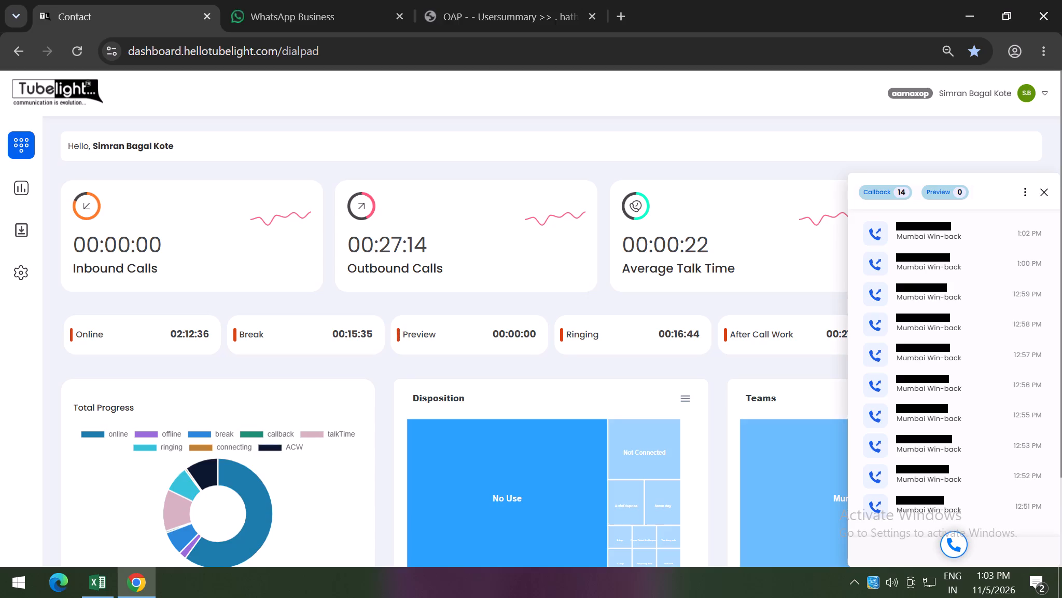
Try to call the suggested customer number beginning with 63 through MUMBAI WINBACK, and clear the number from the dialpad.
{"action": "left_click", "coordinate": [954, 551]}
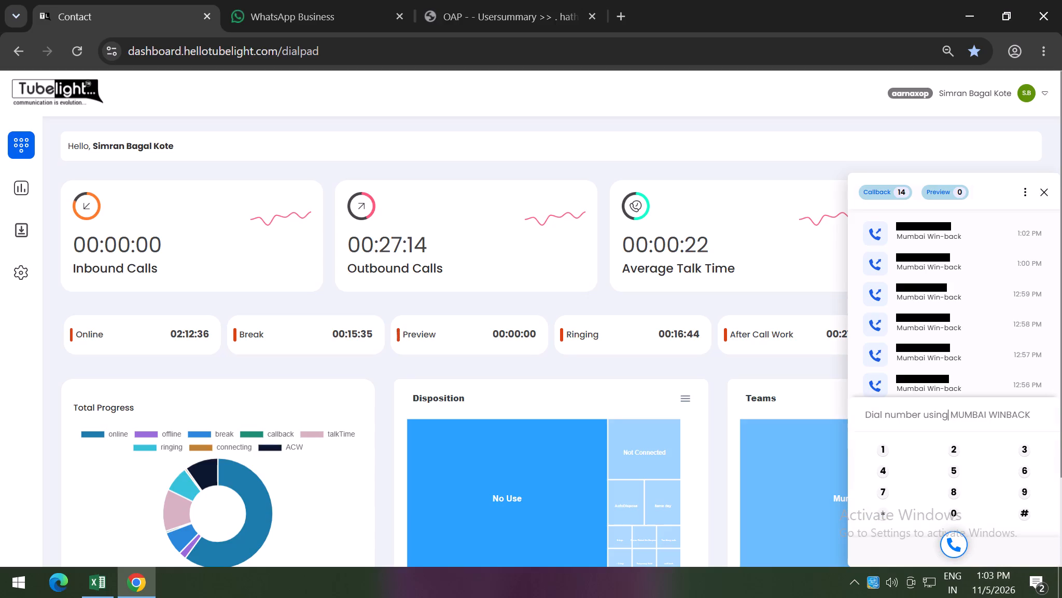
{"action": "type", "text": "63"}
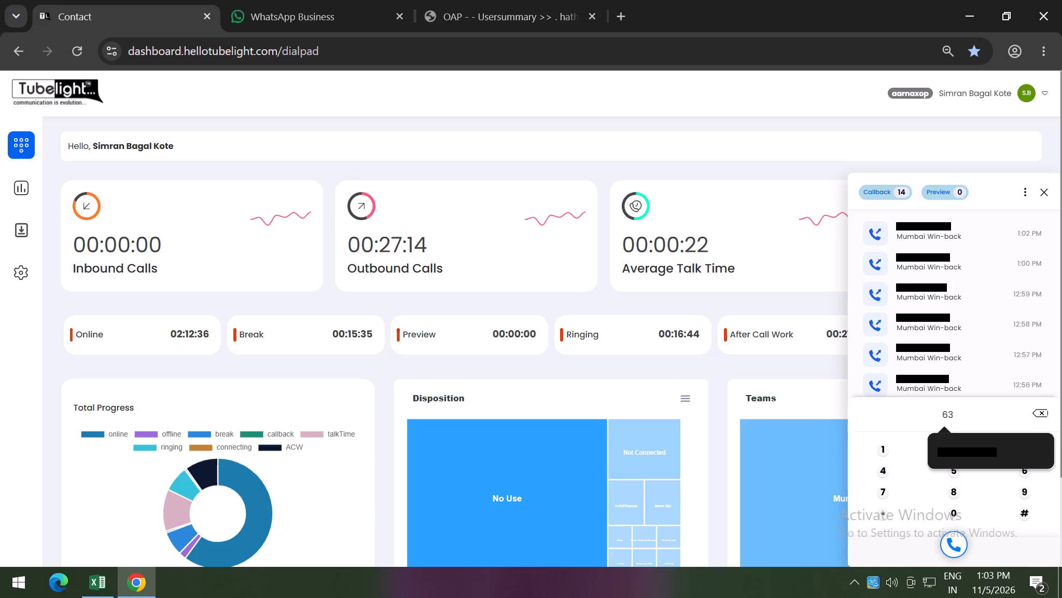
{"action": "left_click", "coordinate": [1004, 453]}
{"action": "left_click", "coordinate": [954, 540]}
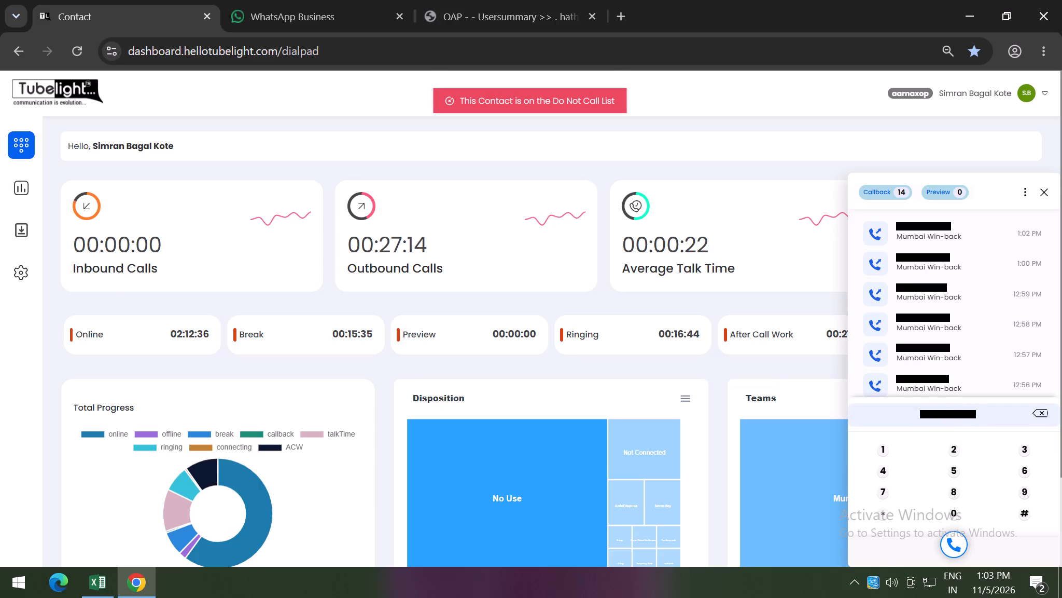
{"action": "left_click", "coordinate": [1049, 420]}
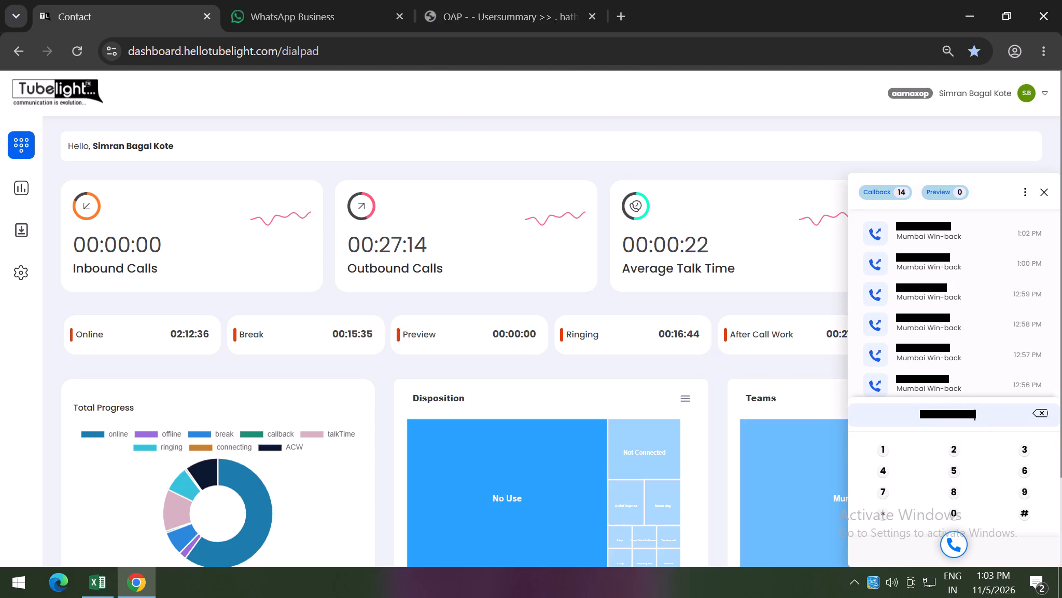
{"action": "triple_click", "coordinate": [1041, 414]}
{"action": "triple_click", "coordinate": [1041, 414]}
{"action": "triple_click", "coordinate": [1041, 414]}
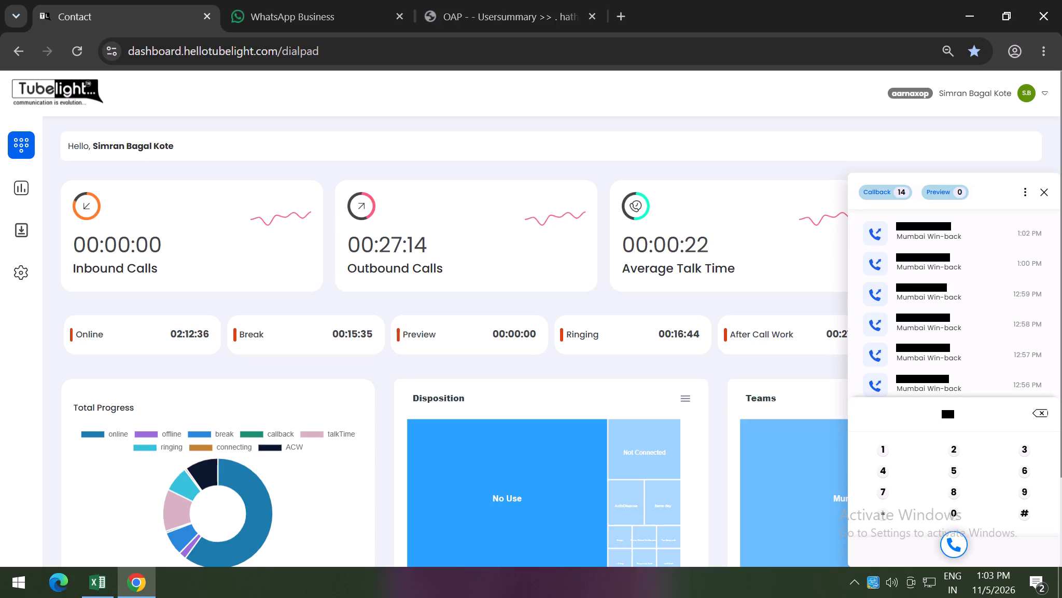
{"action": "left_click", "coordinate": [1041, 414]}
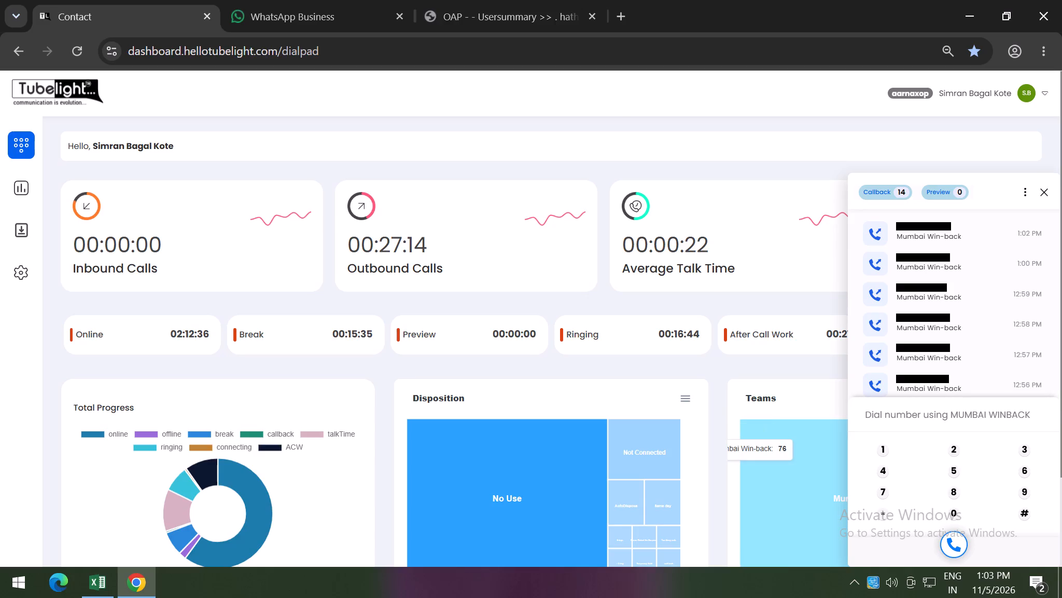
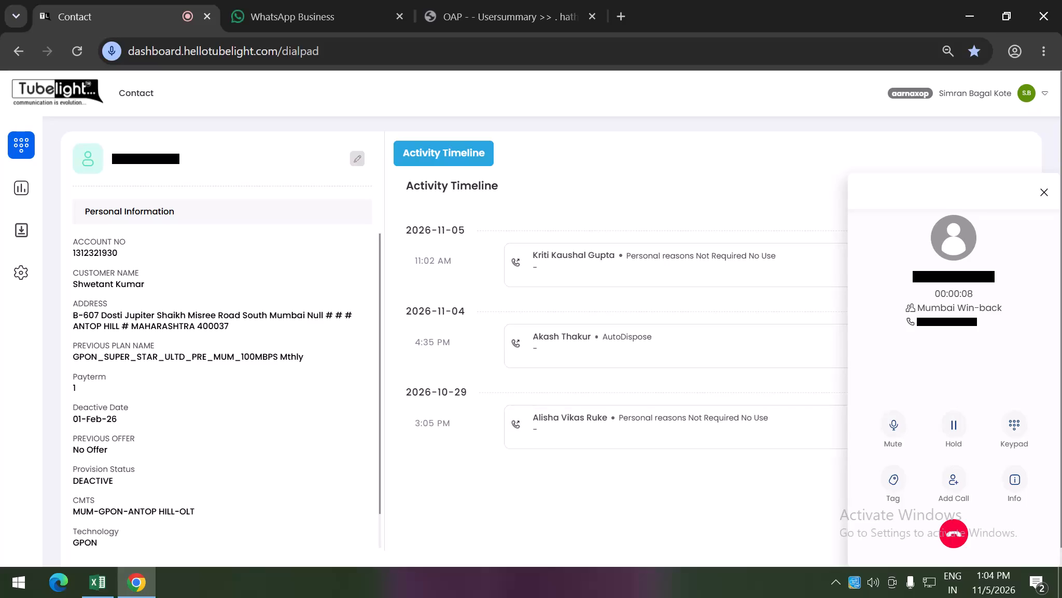
End the current Mumbai Win-back call, tag it as Personal reasons, Not Required and No Use, and submit the disposition.
{"action": "left_click", "coordinate": [963, 537]}
{"action": "left_click", "coordinate": [970, 361]}
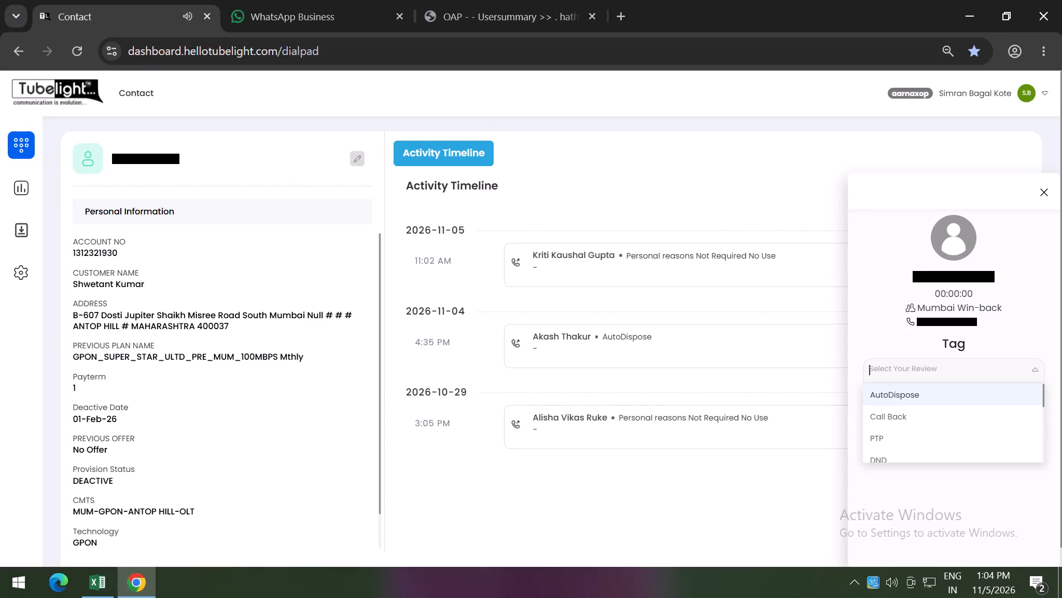
{"action": "scroll", "coordinate": [954, 393], "scroll_direction": "down", "scroll_amount": 1}
{"action": "left_click", "coordinate": [938, 416]}
{"action": "left_click", "coordinate": [965, 380]}
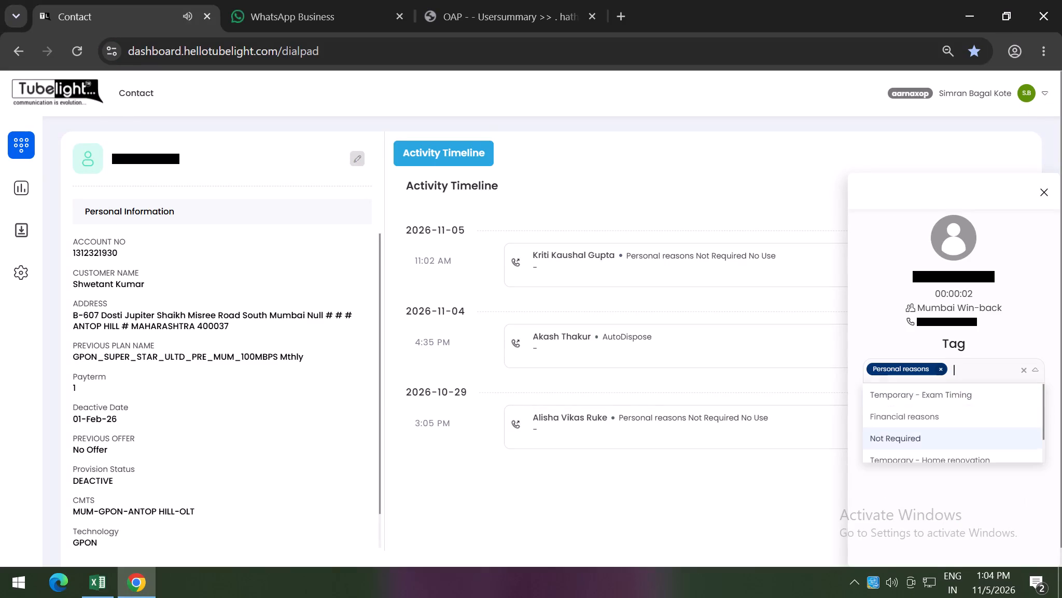
{"action": "left_click", "coordinate": [916, 440]}
{"action": "left_click", "coordinate": [962, 392]}
{"action": "left_click", "coordinate": [937, 405]}
{"action": "left_click", "coordinate": [920, 456]}
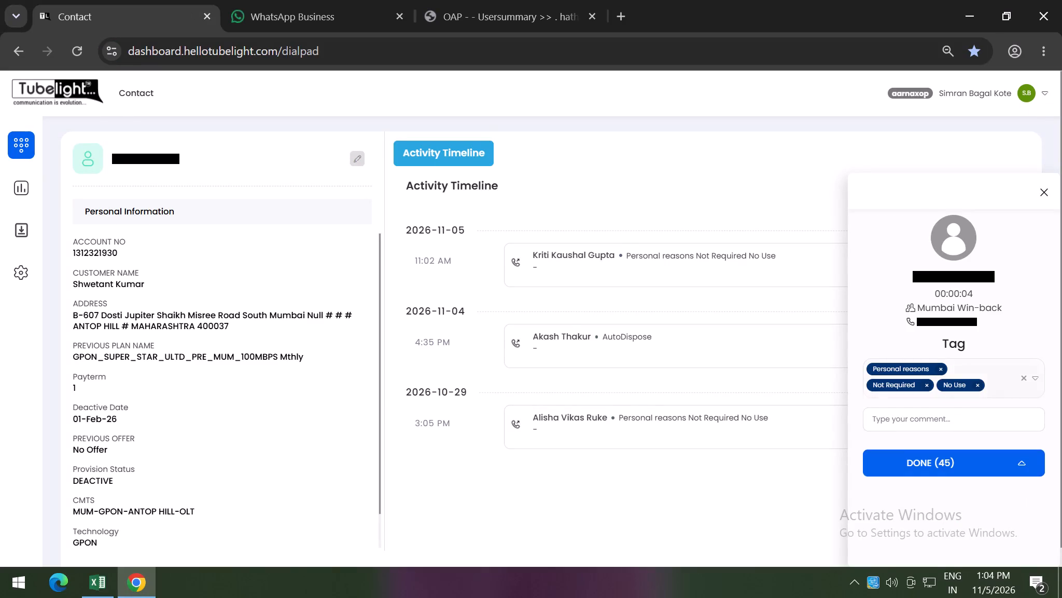
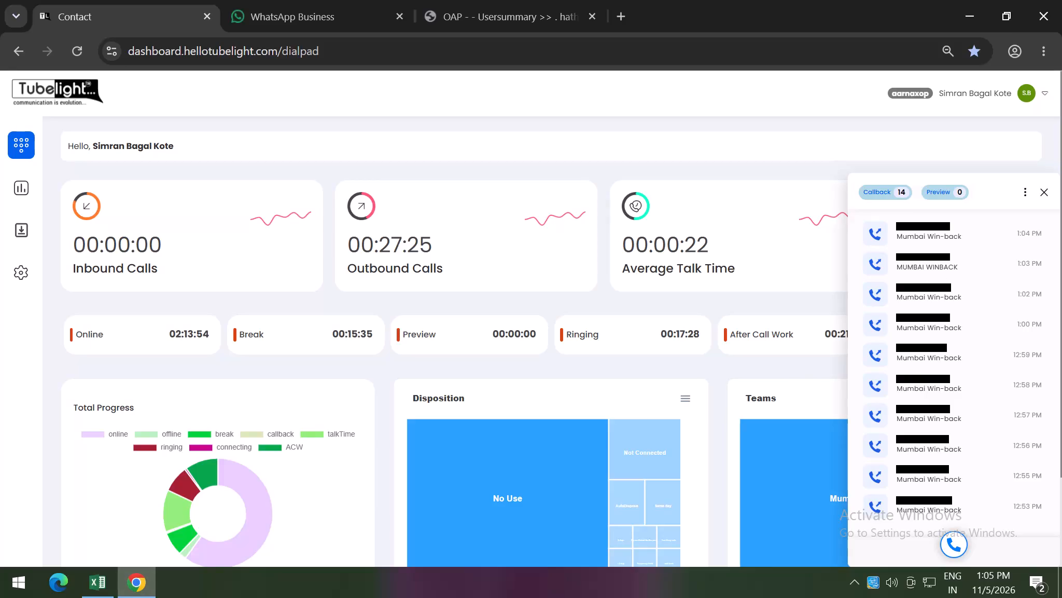
Switch to the simran 1 workbook in Excel and save it with the number cell E9 left empty.
{"action": "left_click", "coordinate": [102, 564]}
{"action": "left_click", "coordinate": [85, 585]}
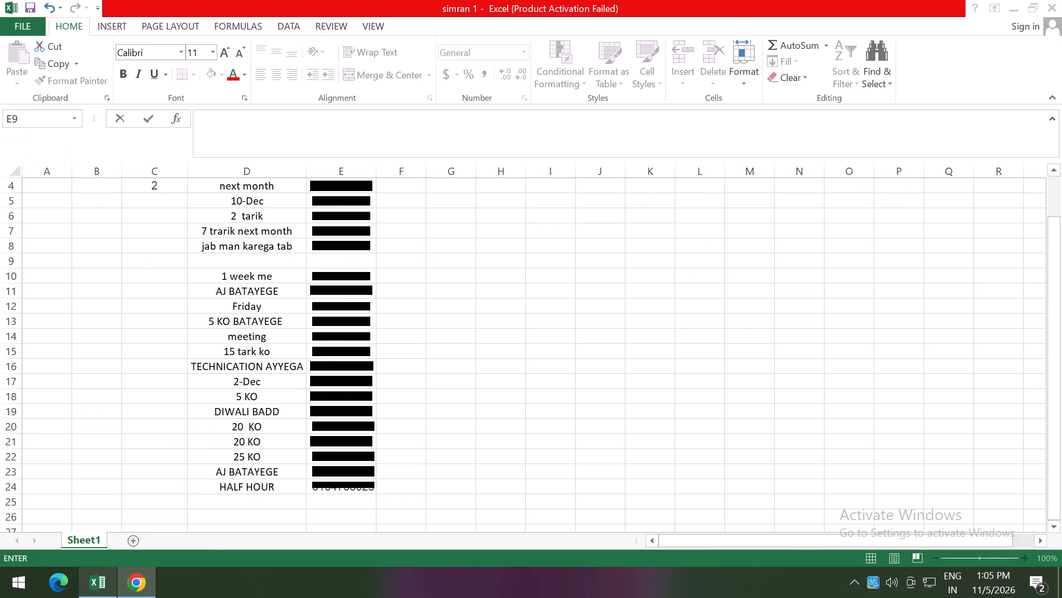
{"action": "scroll", "coordinate": [341, 397], "scroll_direction": "down", "scroll_amount": 1}
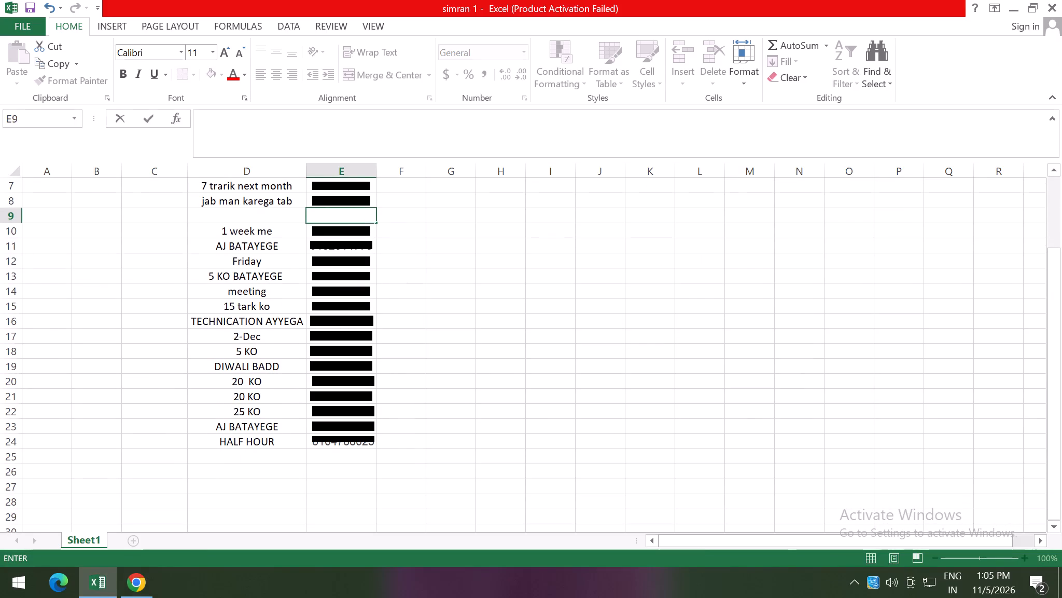
{"action": "key", "text": "ctrl+s"}
{"action": "key", "text": "ctrl+s"}
{"action": "left_click", "coordinate": [493, 341]}
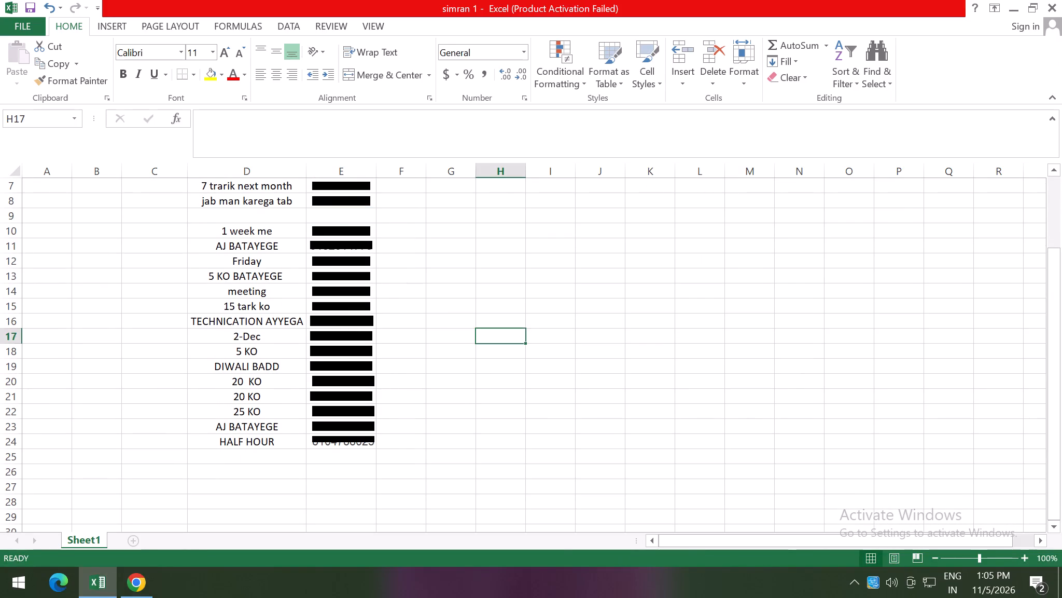
Clear the "meeting" remark and its number from row 14 of the follow-up list.
{"action": "scroll", "coordinate": [493, 341], "scroll_direction": "up", "scroll_amount": 2}
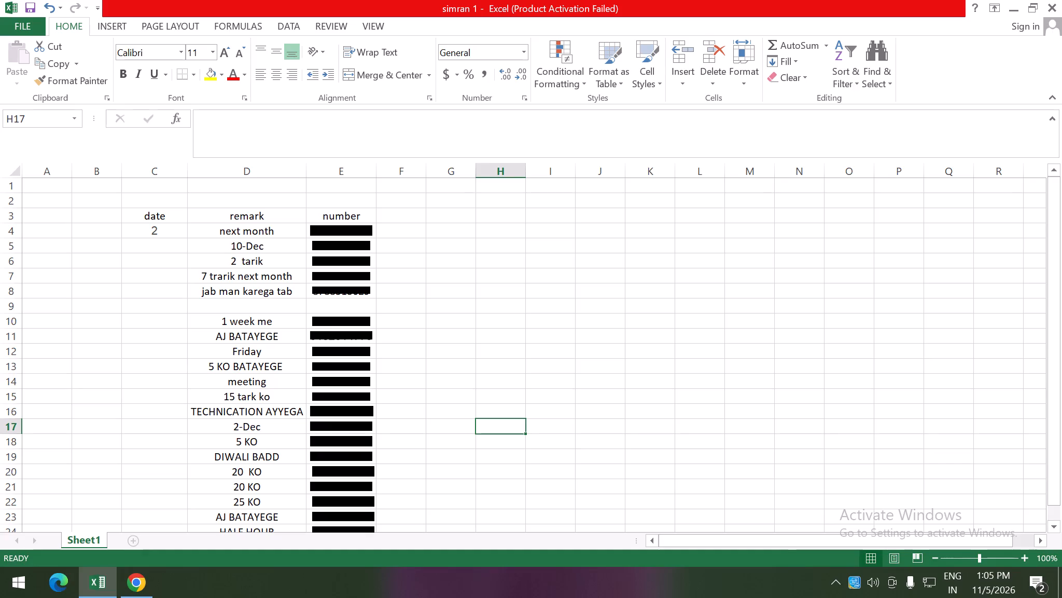
{"action": "left_click", "coordinate": [237, 378]}
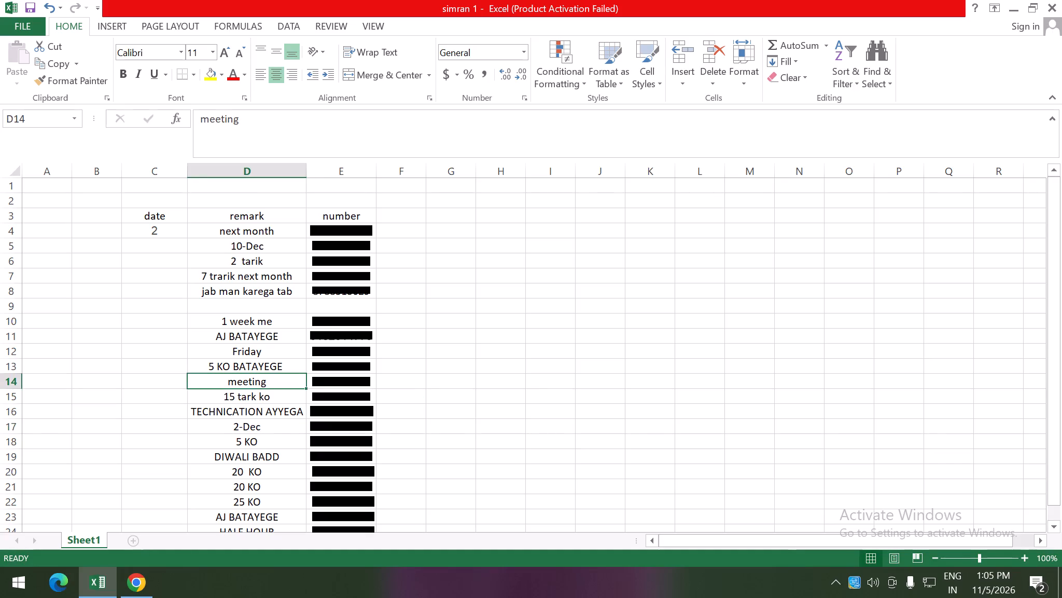
{"action": "left_click_drag", "start_coordinate": [348, 389], "coordinate": [260, 387]}
{"action": "left_click", "coordinate": [293, 377]}
{"action": "key", "text": "BackSpace"}
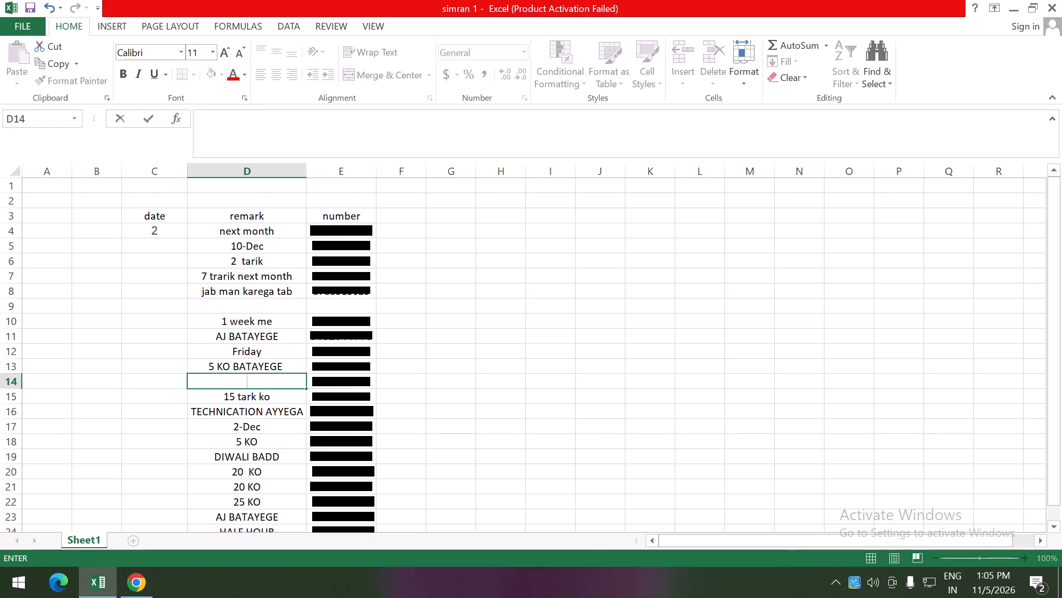
{"action": "left_click", "coordinate": [352, 380]}
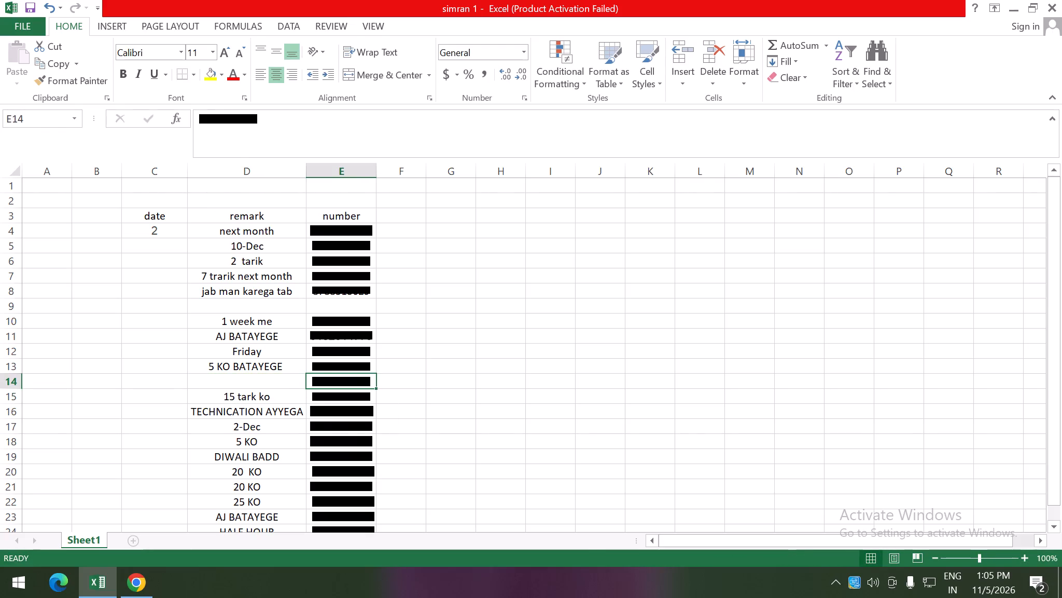
{"action": "key", "text": "BackSpace"}
{"action": "left_click", "coordinate": [453, 318]}
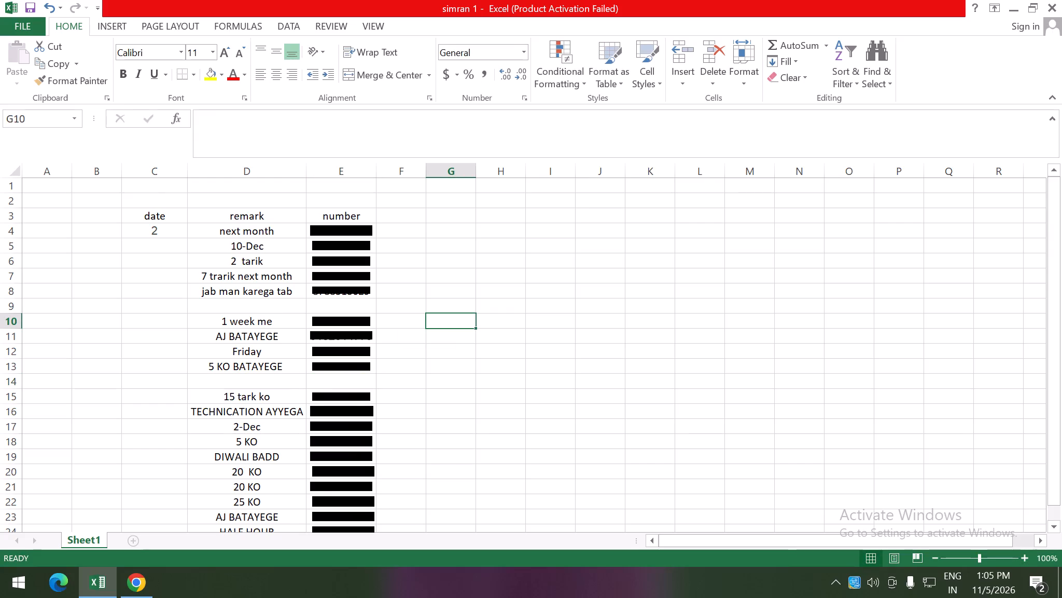
Save the follow-up workbook.
{"action": "scroll", "coordinate": [437, 287], "scroll_direction": "down", "scroll_amount": 1}
{"action": "scroll", "coordinate": [395, 312], "scroll_direction": "up", "scroll_amount": 2}
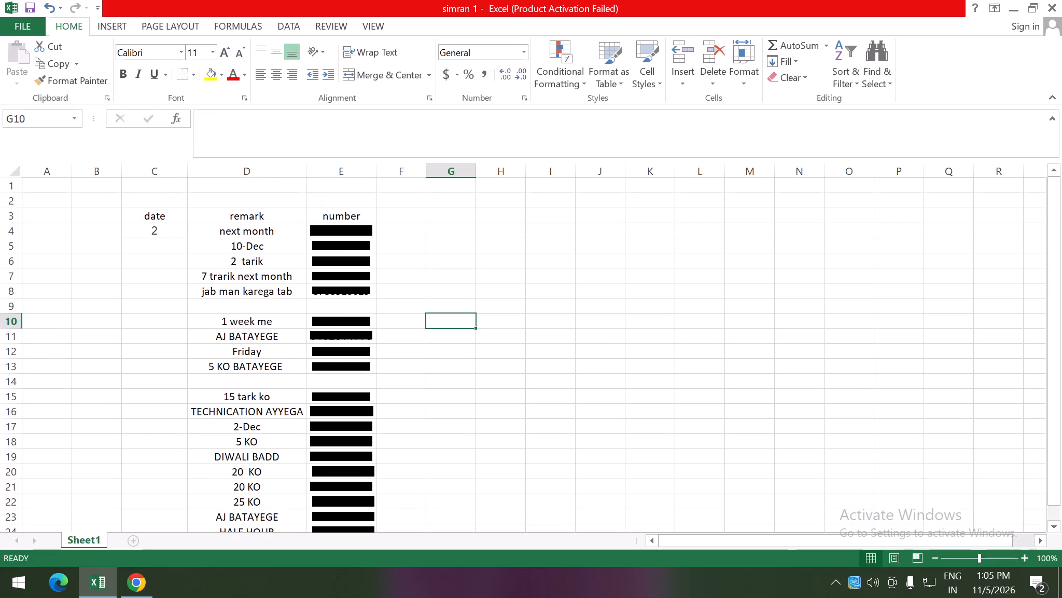
{"action": "key", "text": "ctrl+s"}
{"action": "key", "text": "ctrl+s"}
{"action": "key", "text": "ctrl+s"}
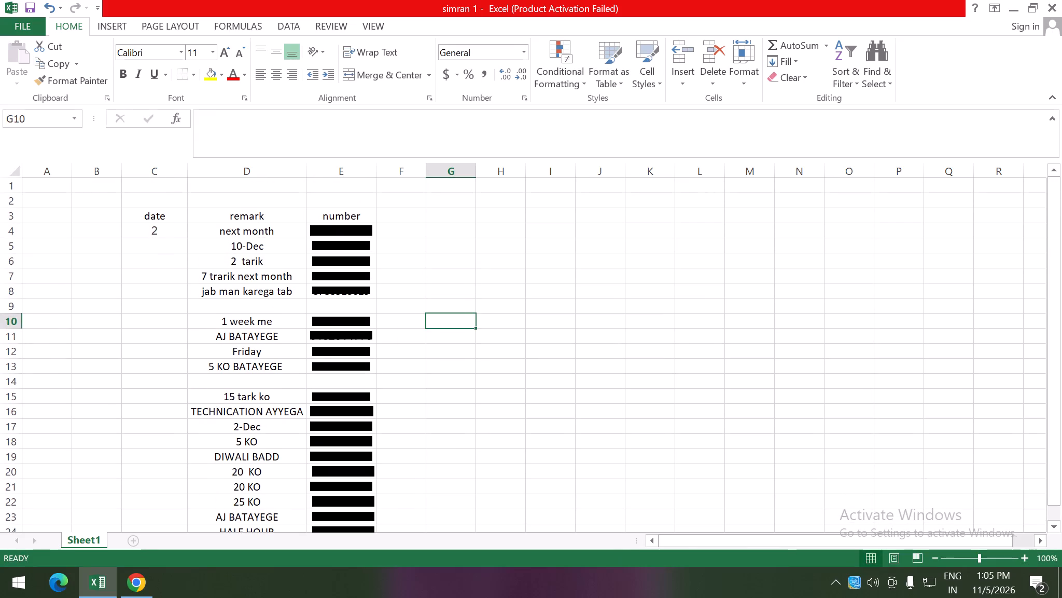
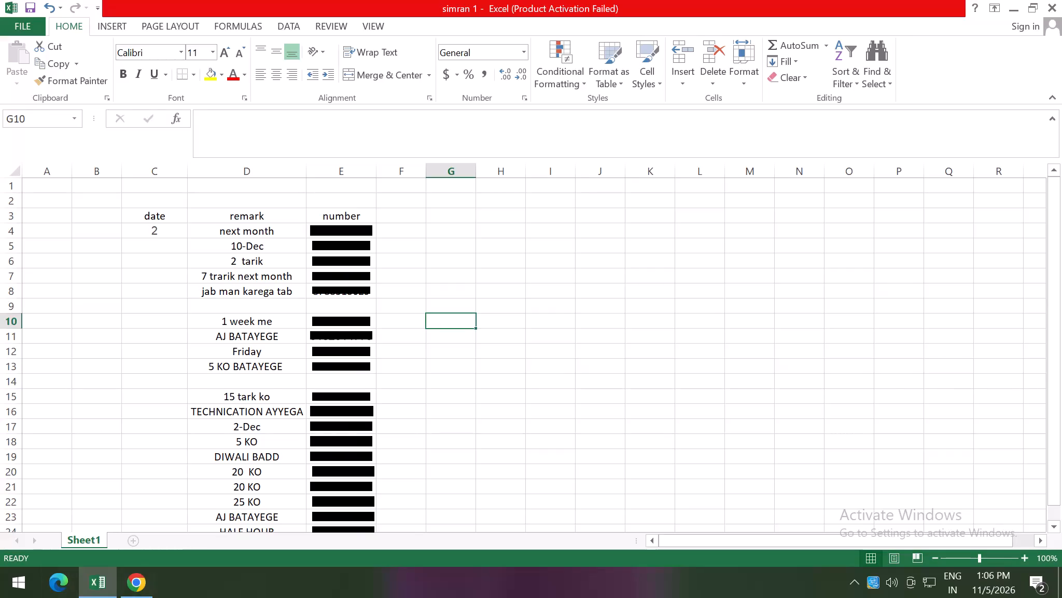
Switch to the Tubelight dialpad in Chrome and tag the ended Mumbai Win-back call as Personal reasons, Not Required and No Use.
{"action": "left_click", "coordinate": [141, 585]}
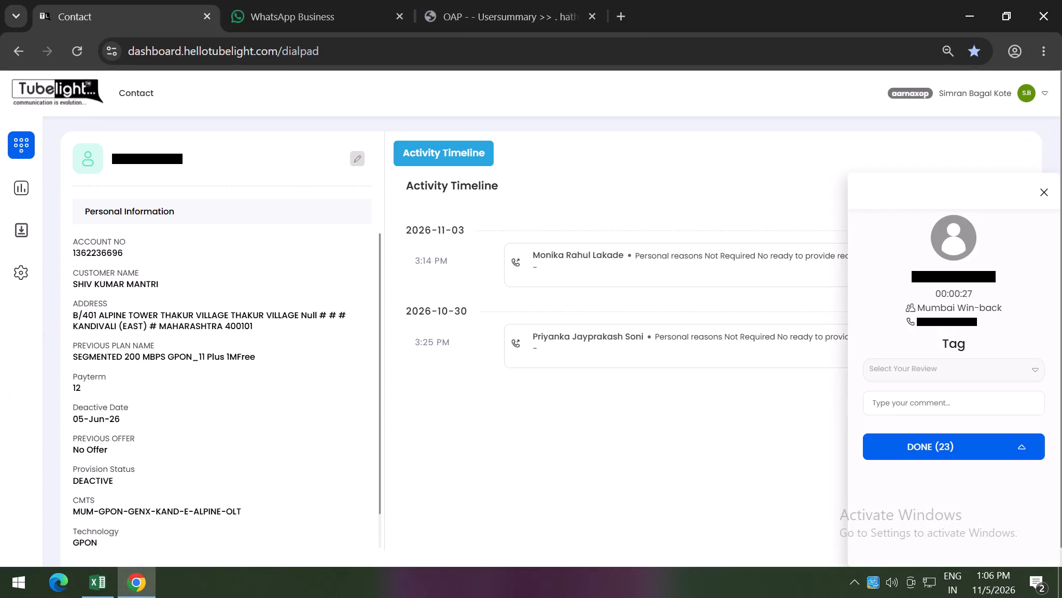
{"action": "left_click", "coordinate": [884, 365]}
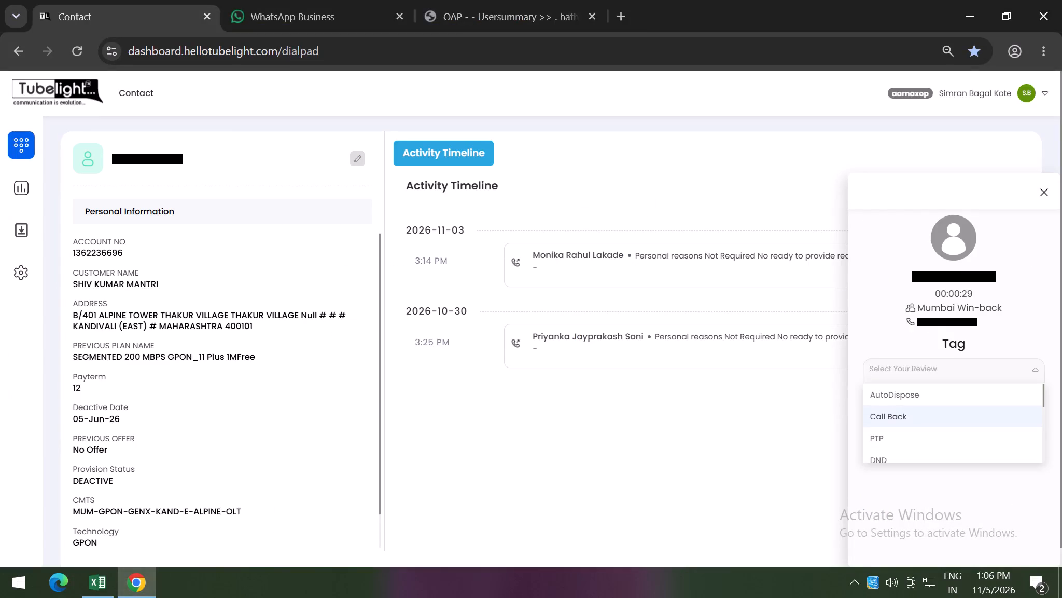
{"action": "scroll", "coordinate": [908, 417], "scroll_direction": "down", "scroll_amount": 1}
{"action": "left_click", "coordinate": [909, 417]}
{"action": "left_click", "coordinate": [981, 364]}
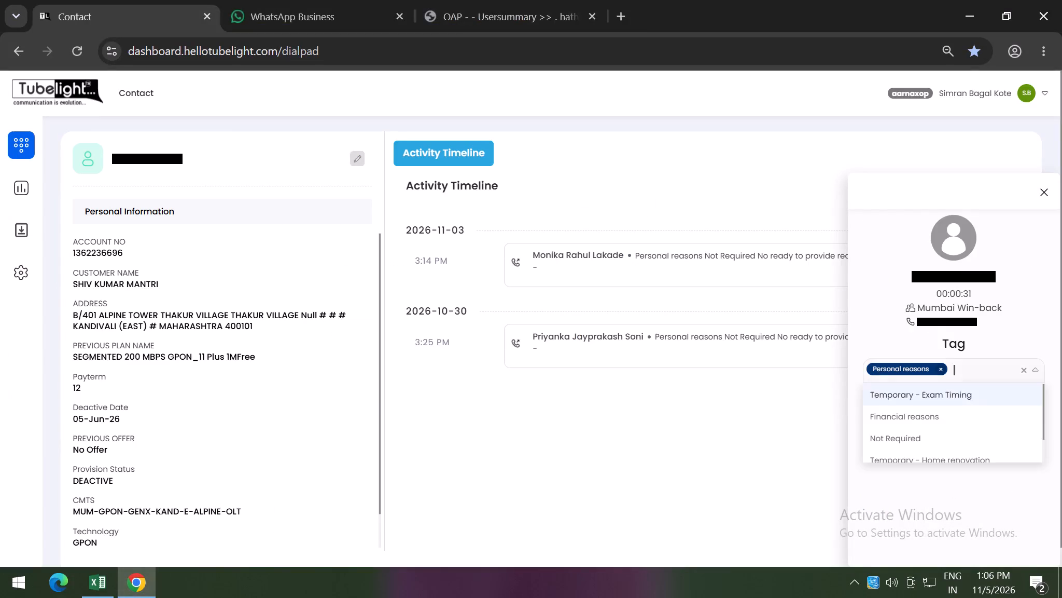
{"action": "left_click", "coordinate": [916, 437]}
{"action": "left_click", "coordinate": [959, 382]}
{"action": "left_click", "coordinate": [907, 411]}
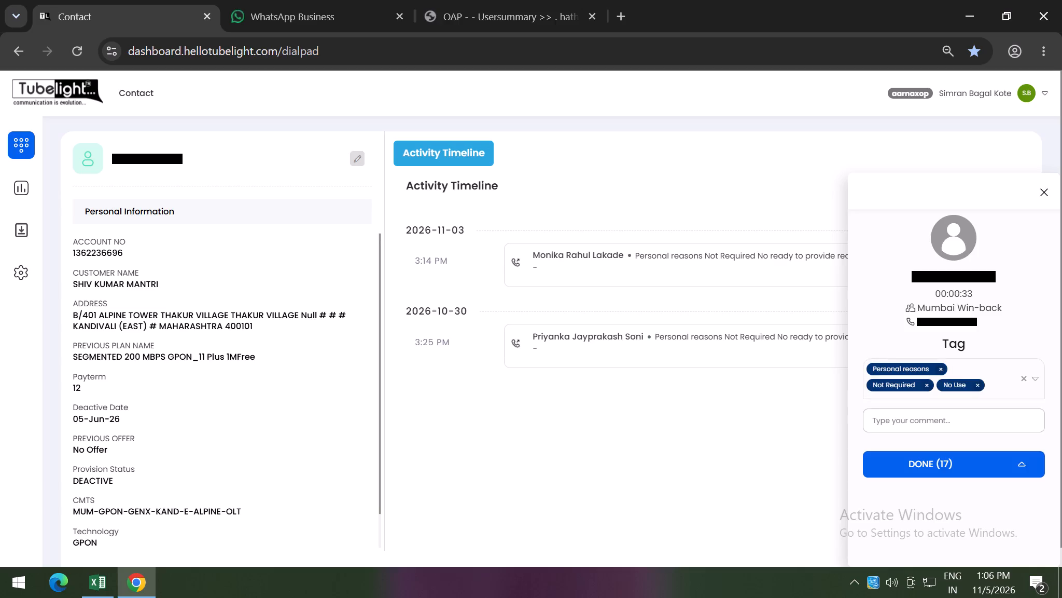
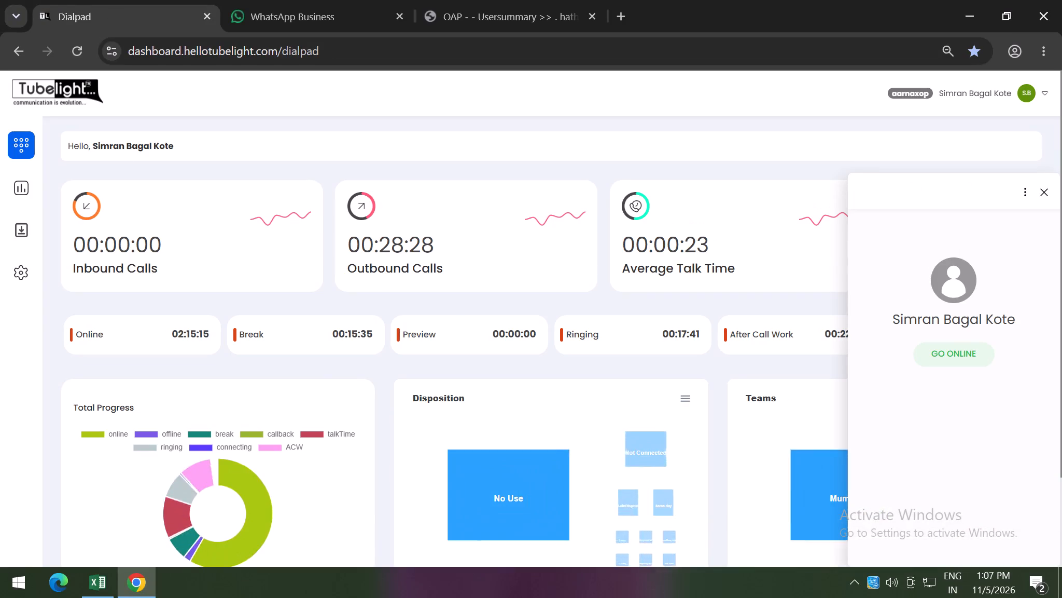
Set the agent status to online on the dialpad to load the callback list.
{"action": "left_click", "coordinate": [935, 349]}
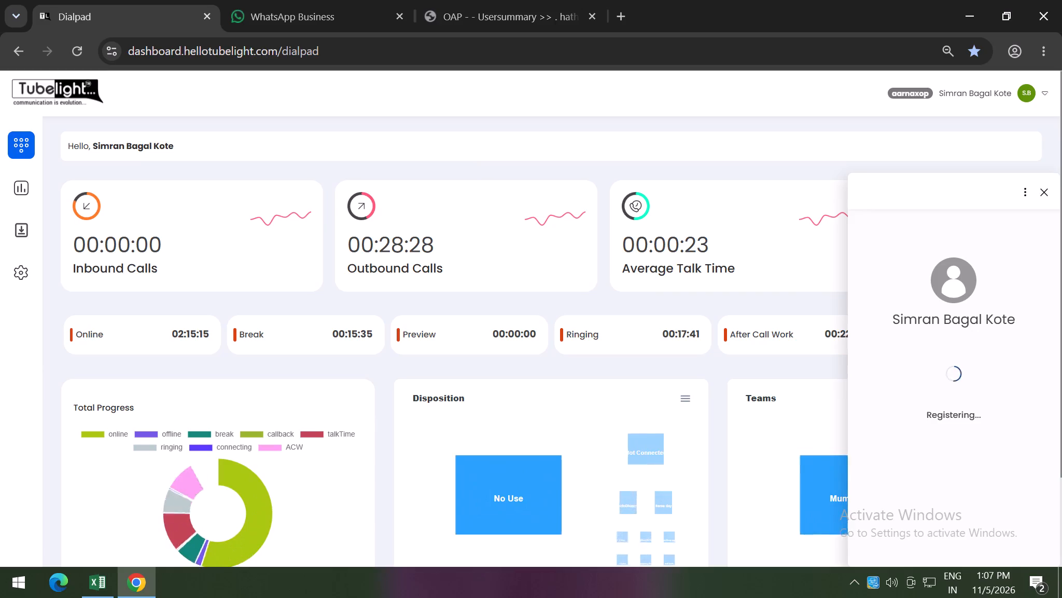
{"action": "scroll", "coordinate": [882, 393], "scroll_direction": "up", "scroll_amount": 2}
{"action": "scroll", "coordinate": [603, 373], "scroll_direction": "up", "scroll_amount": 2}
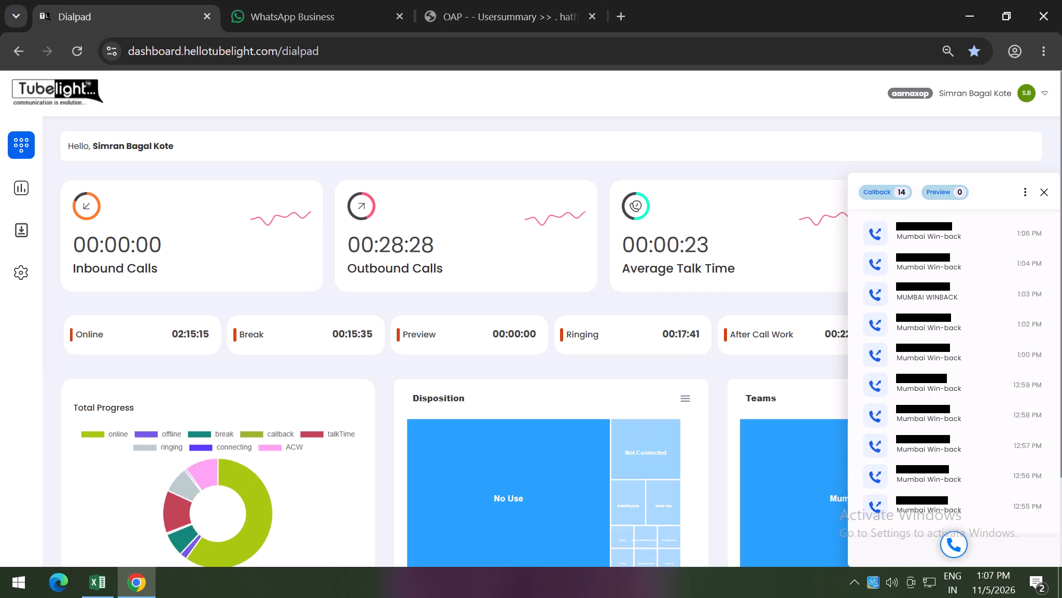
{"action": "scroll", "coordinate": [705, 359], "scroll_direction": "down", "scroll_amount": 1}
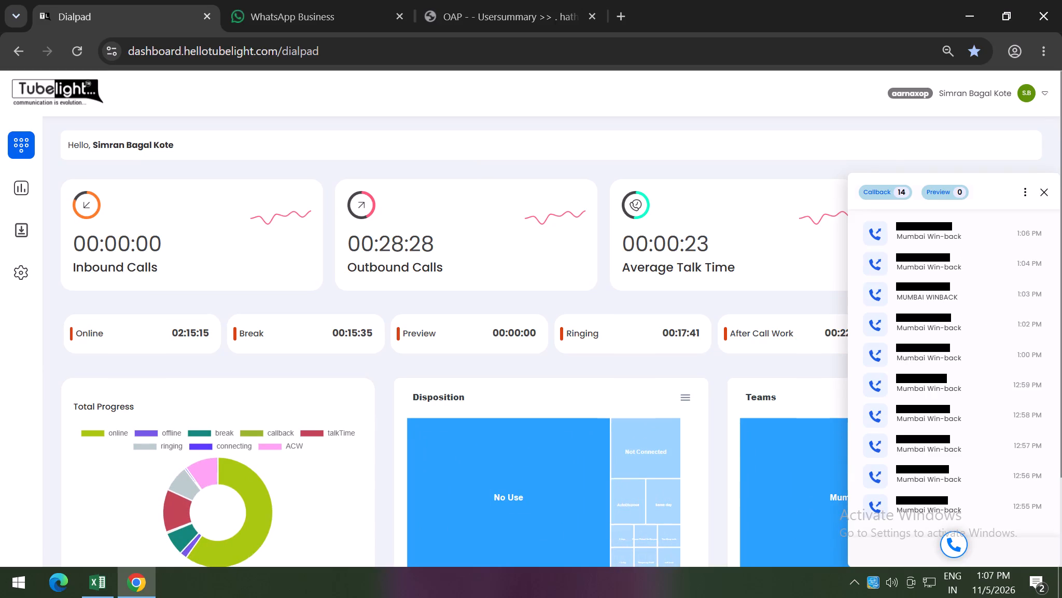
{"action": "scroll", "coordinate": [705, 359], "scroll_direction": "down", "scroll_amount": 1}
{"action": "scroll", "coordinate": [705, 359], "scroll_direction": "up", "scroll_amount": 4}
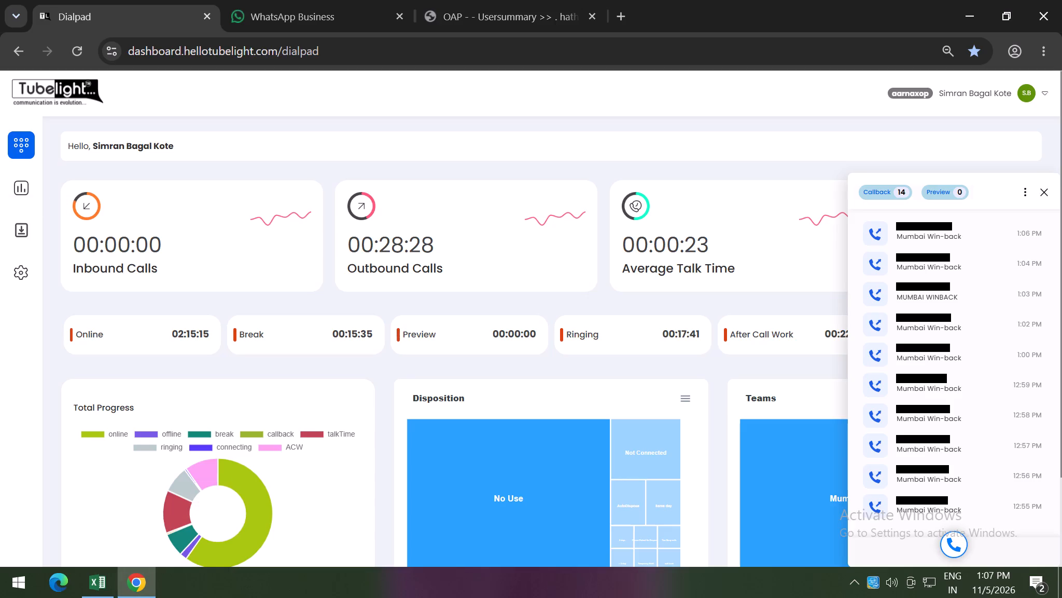
Switch to the simran 1 workbook in Excel and look through the follow-up list's remarks and numbers down to the last entry.
{"action": "left_click", "coordinate": [102, 586]}
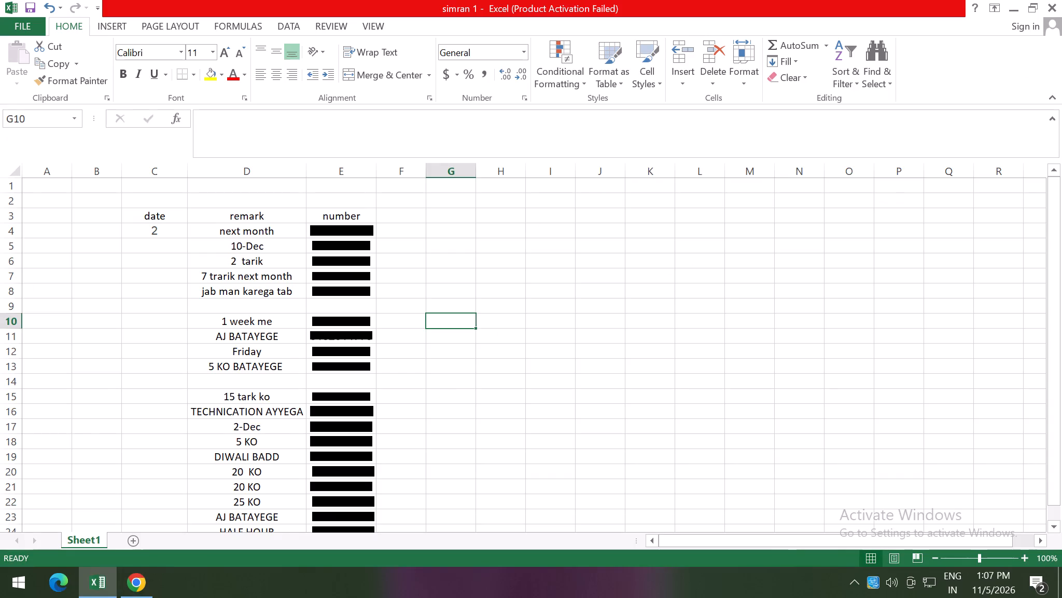
{"action": "left_click", "coordinate": [444, 374]}
{"action": "scroll", "coordinate": [452, 352], "scroll_direction": "down", "scroll_amount": 1}
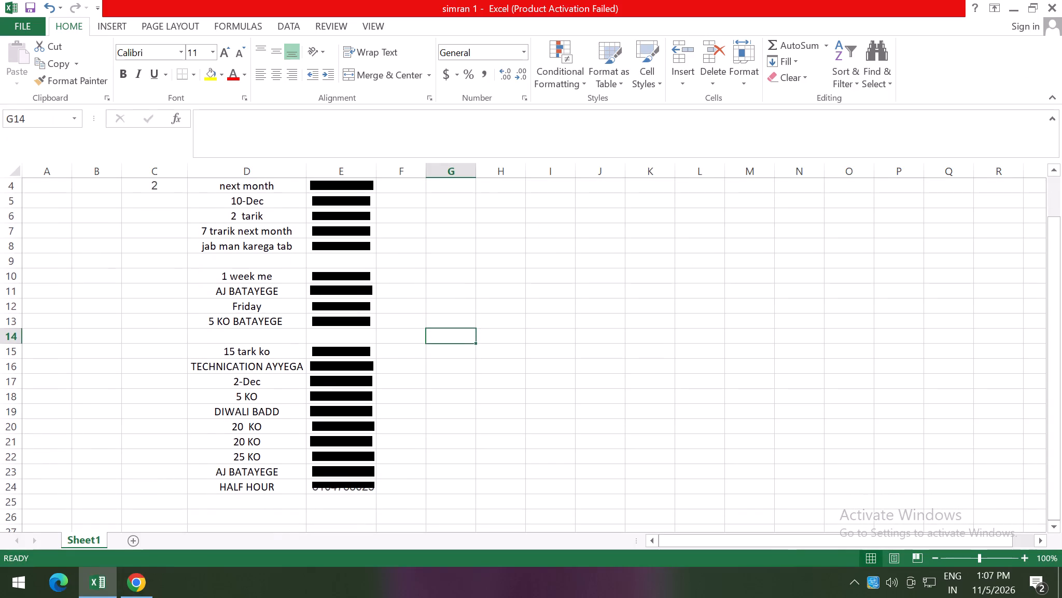
{"action": "scroll", "coordinate": [452, 352], "scroll_direction": "up", "scroll_amount": 2}
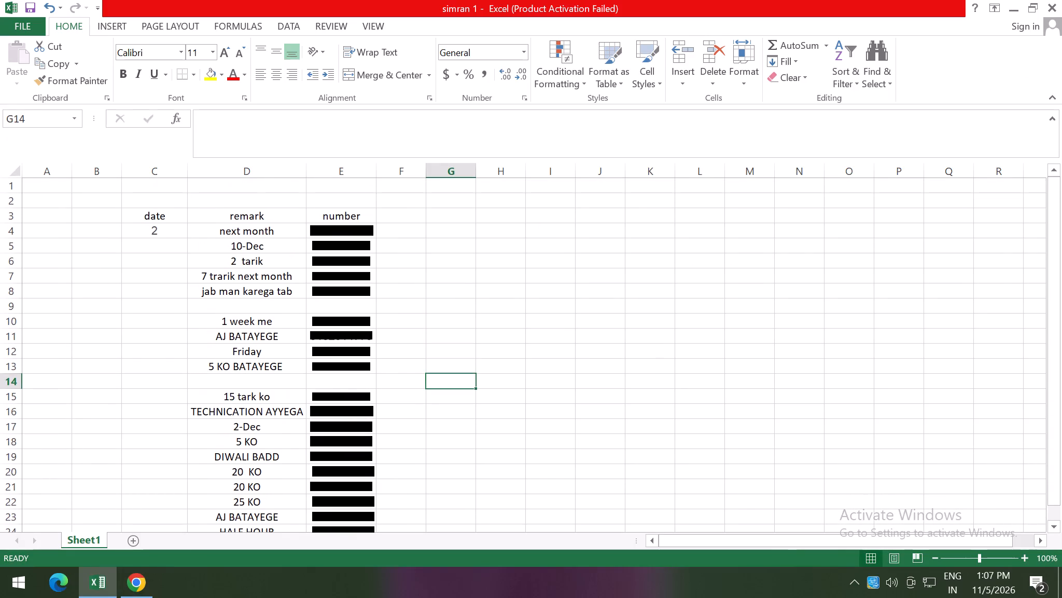
{"action": "scroll", "coordinate": [265, 245], "scroll_direction": "down", "scroll_amount": 1}
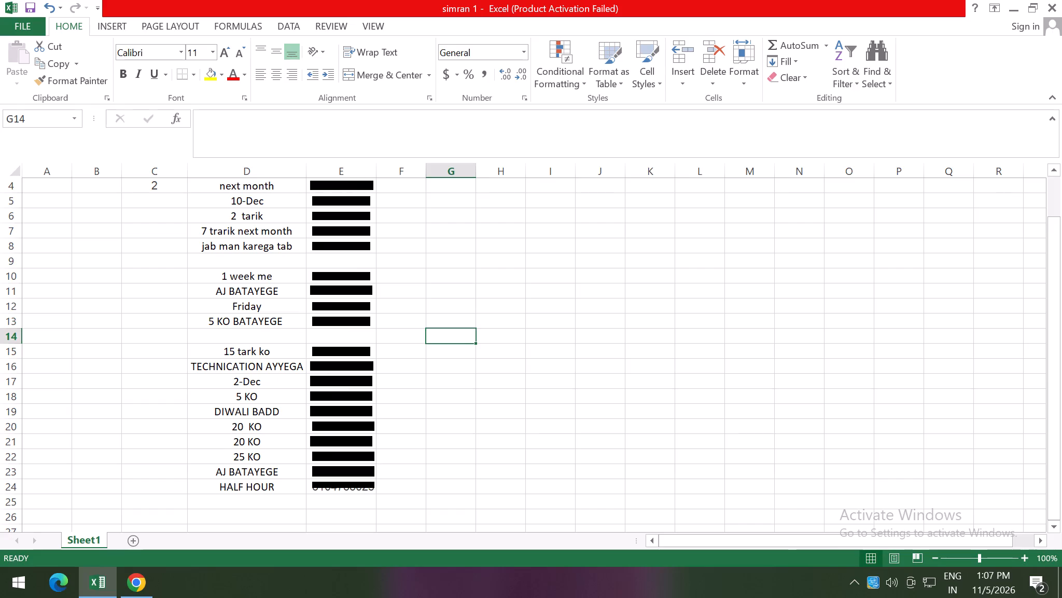
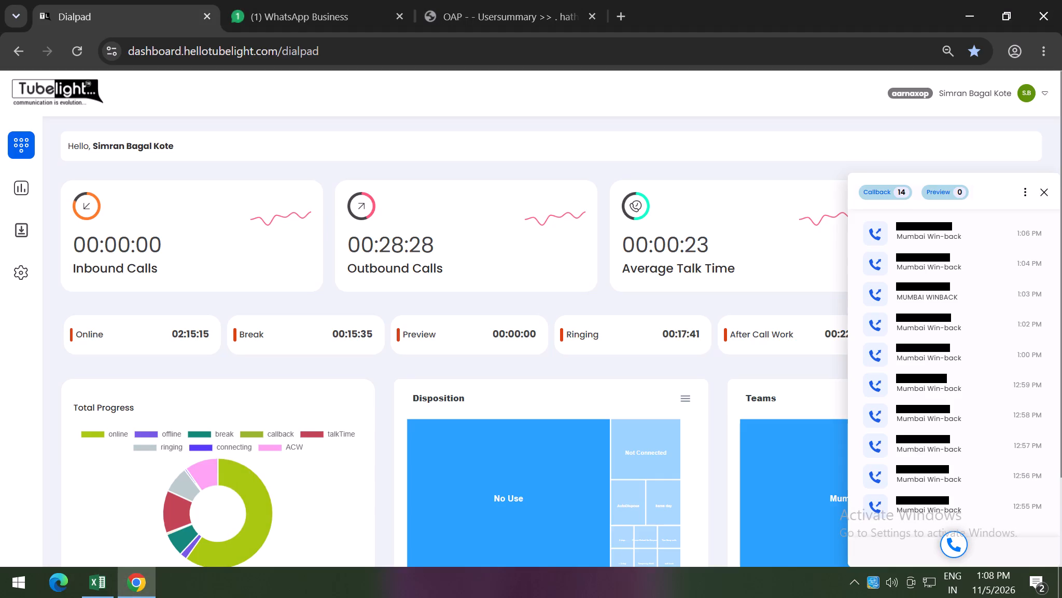
Switch to the simran 1 workbook in Excel and look over the follow-up list's remarks and numbers from the top.
{"action": "left_click", "coordinate": [105, 585]}
{"action": "left_click", "coordinate": [583, 277]}
{"action": "scroll", "coordinate": [583, 277], "scroll_direction": "up", "scroll_amount": 1}
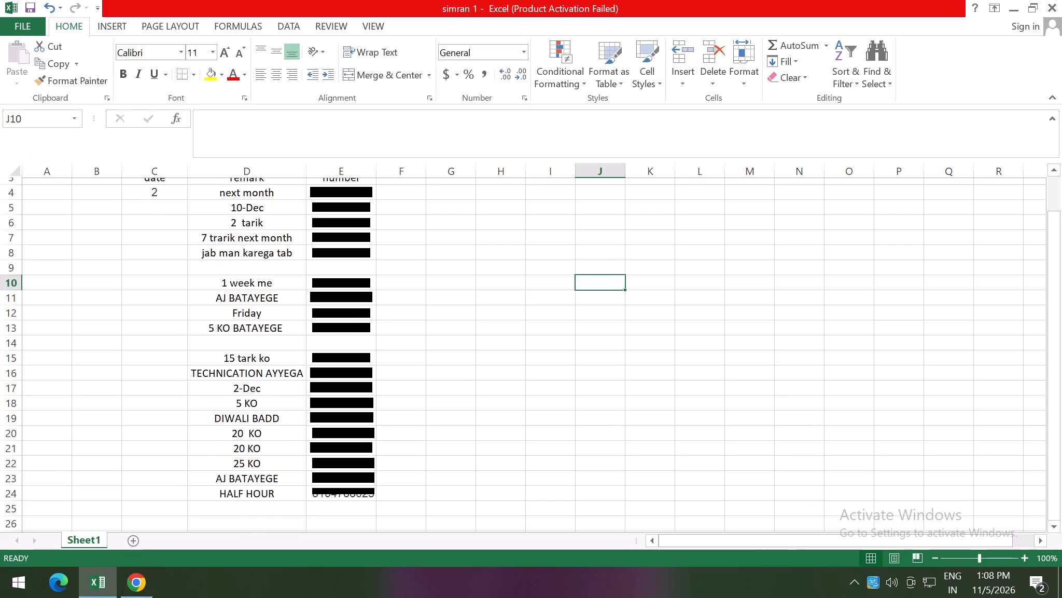
{"action": "scroll", "coordinate": [583, 277], "scroll_direction": "up", "scroll_amount": 1}
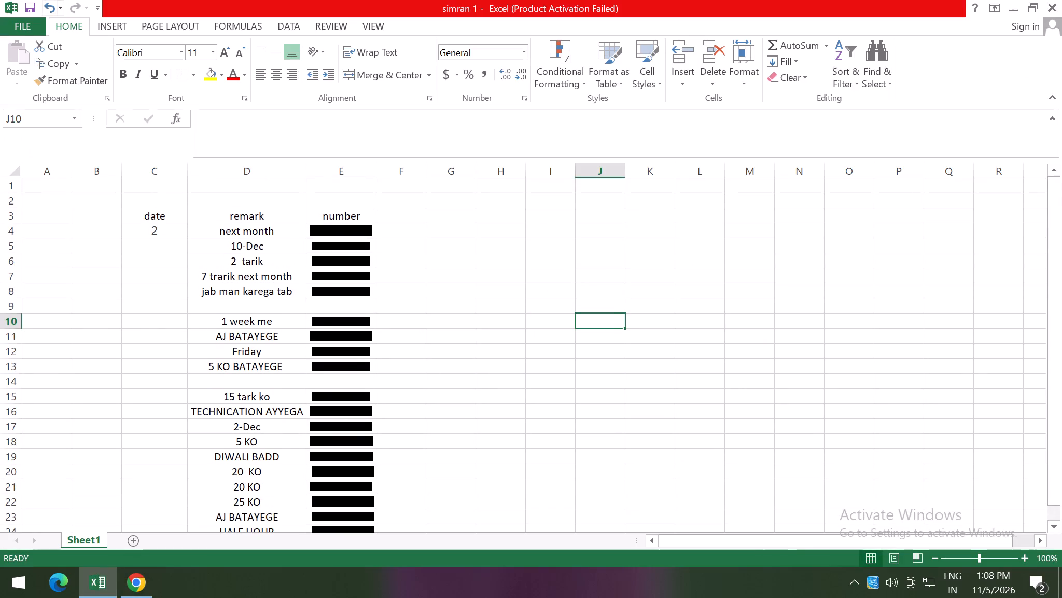
{"action": "left_click", "coordinate": [289, 23]}
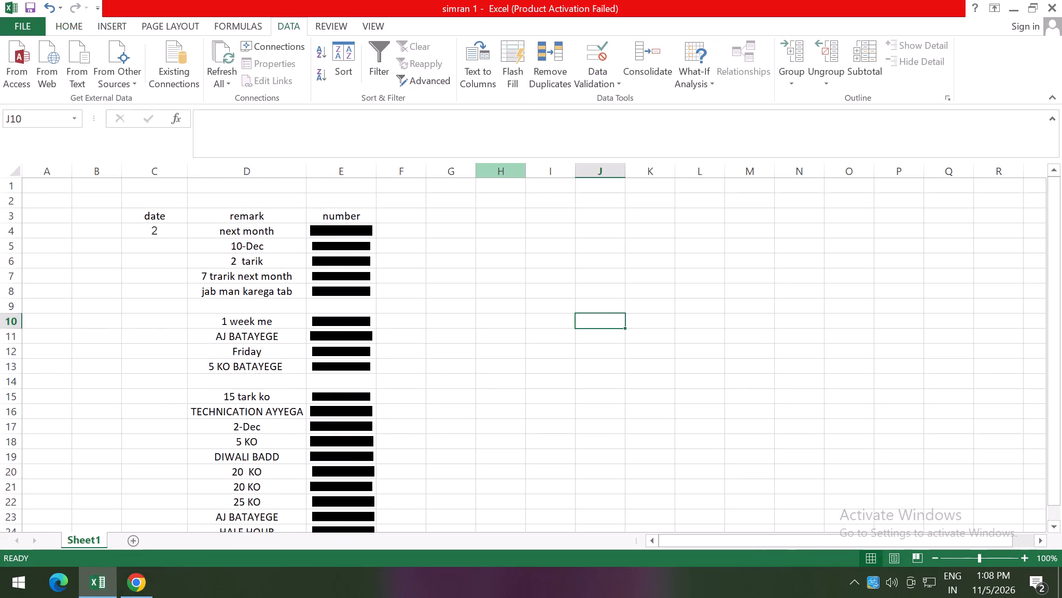
{"action": "left_click", "coordinate": [544, 250]}
{"action": "scroll", "coordinate": [350, 335], "scroll_direction": "up", "scroll_amount": 1}
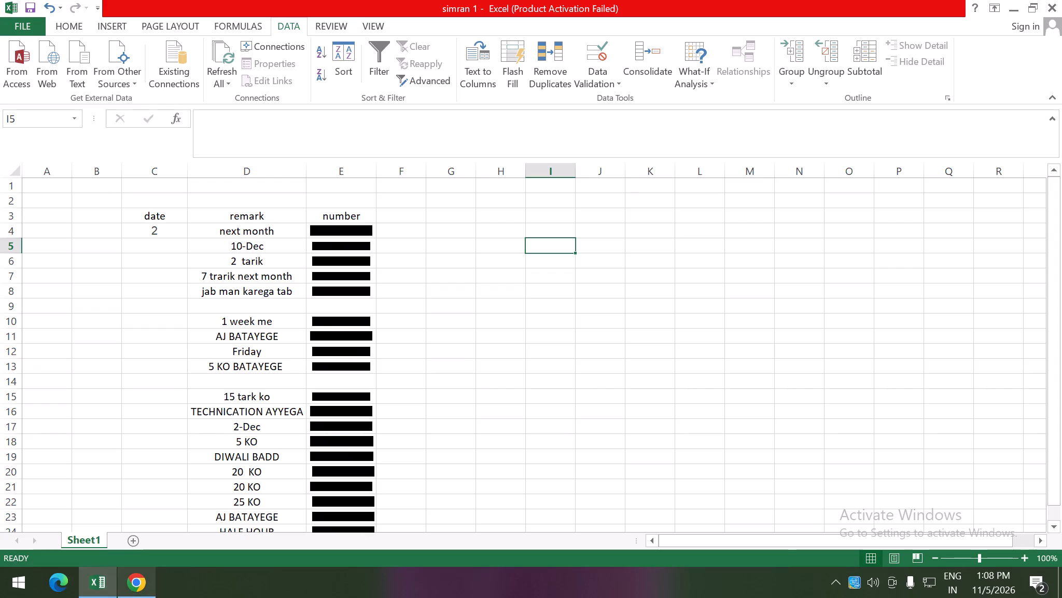
Switch back to the Tubelight dialpad in Chrome for the current Mumbai Win-back contact.
{"action": "left_click", "coordinate": [151, 589]}
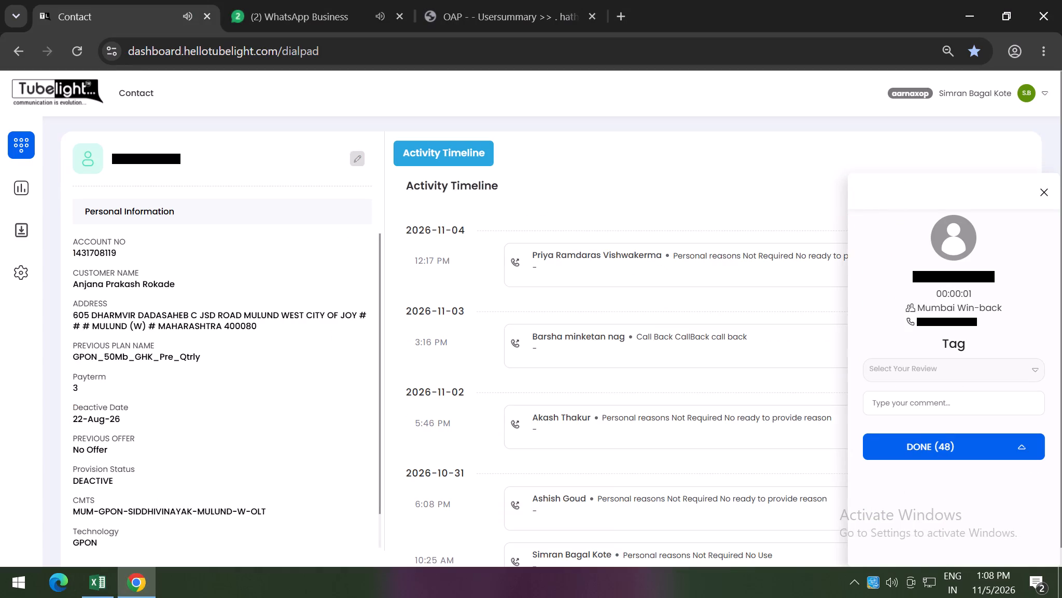
Tag the ended Mumbai Win-back call as Personal reasons, Not Required, No Use and submit the disposition.
{"action": "left_click", "coordinate": [970, 368]}
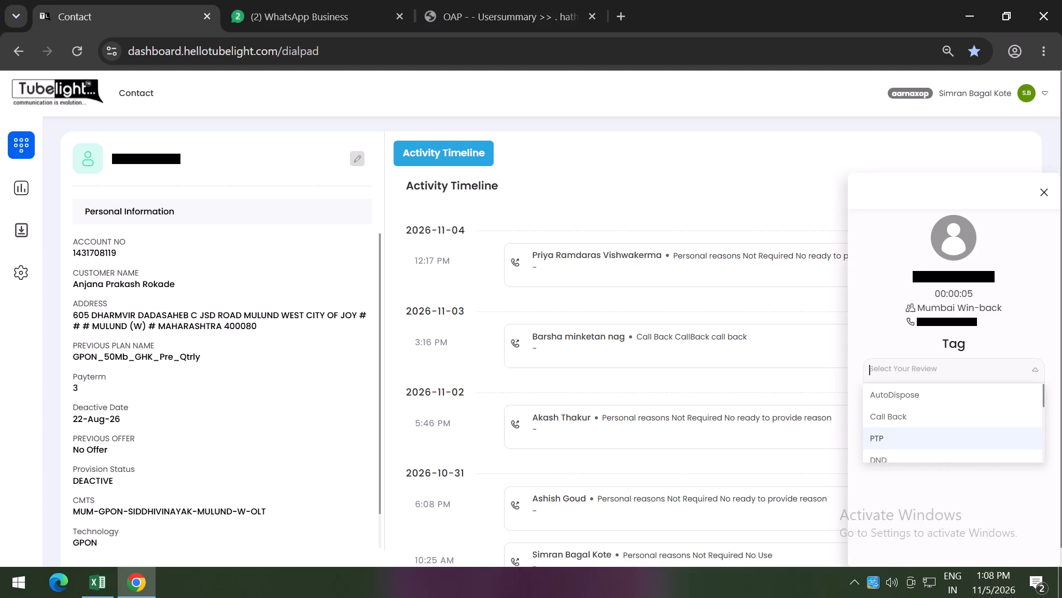
{"action": "scroll", "coordinate": [954, 433], "scroll_direction": "down", "scroll_amount": 1}
{"action": "left_click", "coordinate": [954, 422]}
{"action": "left_click", "coordinate": [968, 372]}
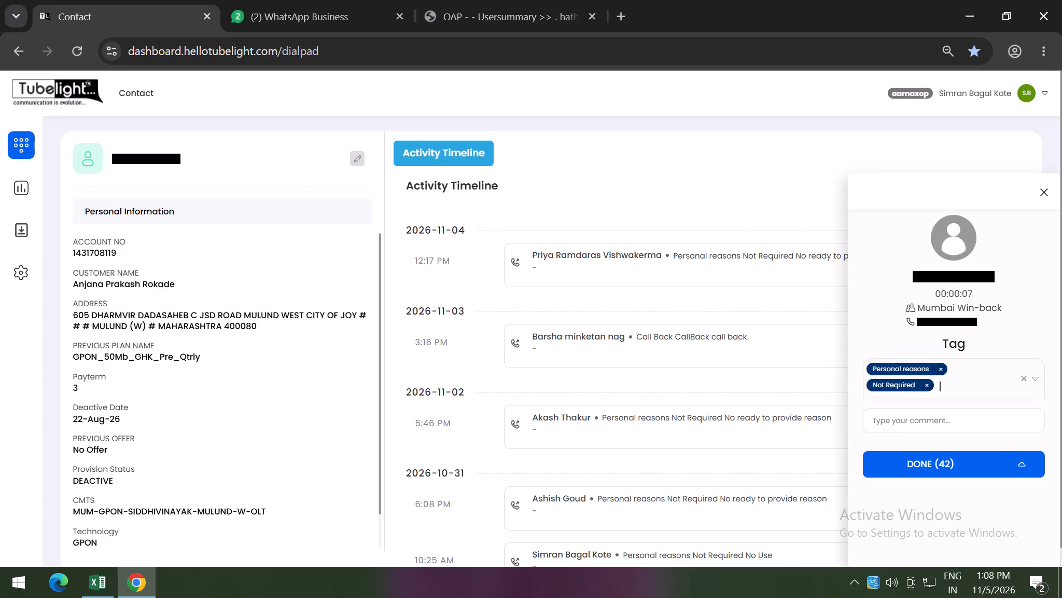
{"action": "left_click", "coordinate": [959, 435]}
{"action": "left_click", "coordinate": [972, 368]}
{"action": "left_click", "coordinate": [941, 417]}
{"action": "left_click", "coordinate": [946, 461]}
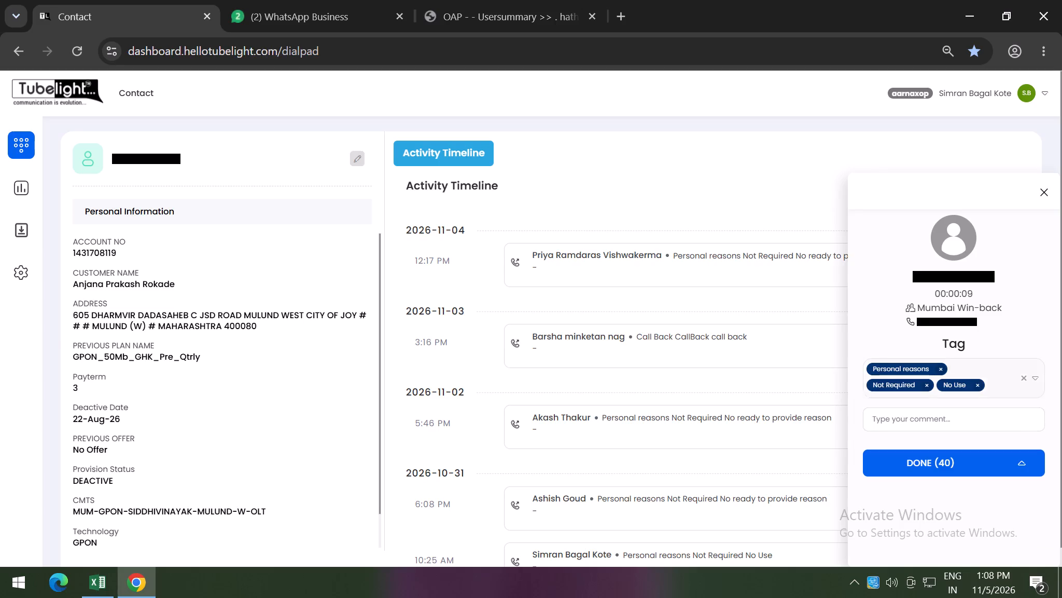
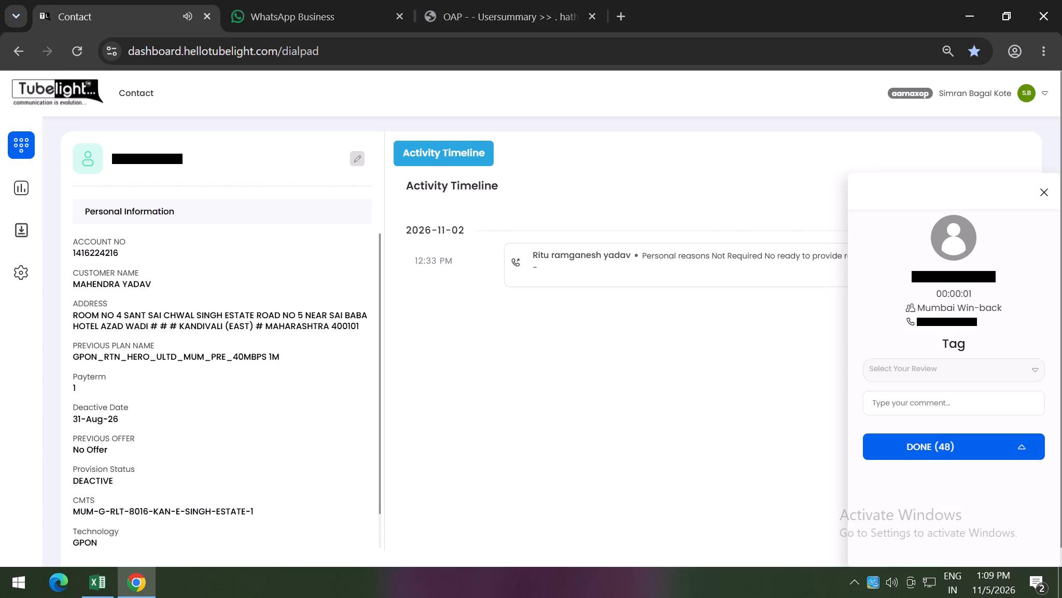
Tag the ended Mumbai Win-back call as Personal reasons, Not Required, No Use and submit the disposition.
{"action": "left_click", "coordinate": [887, 370]}
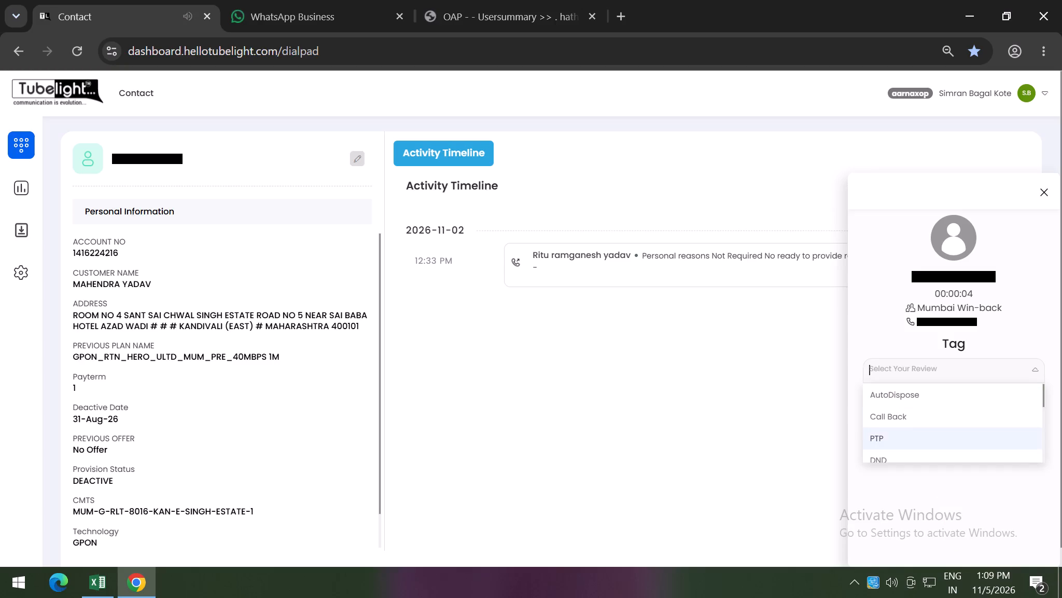
{"action": "scroll", "coordinate": [928, 437], "scroll_direction": "down", "scroll_amount": 1}
{"action": "left_click", "coordinate": [929, 425]}
{"action": "left_click", "coordinate": [968, 372]}
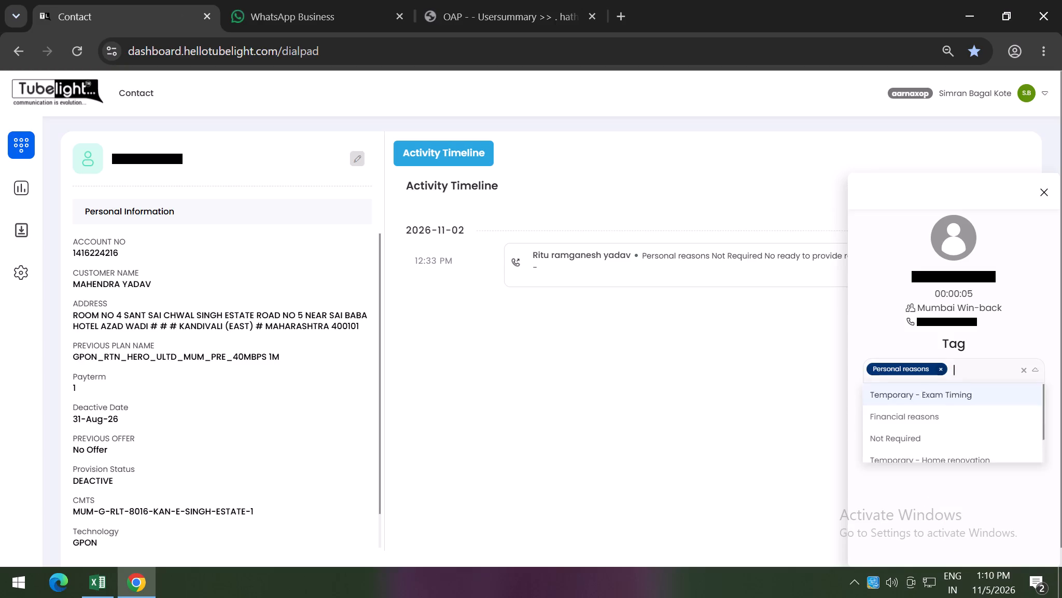
{"action": "left_click", "coordinate": [922, 432]}
{"action": "left_click", "coordinate": [962, 389]}
{"action": "left_click", "coordinate": [919, 410]}
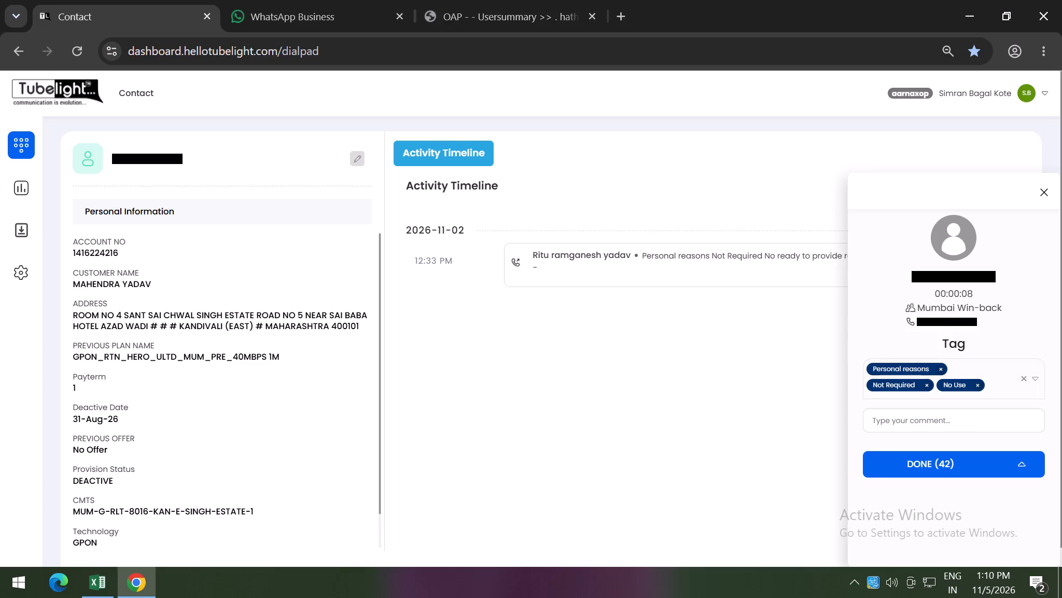
{"action": "left_click", "coordinate": [936, 470]}
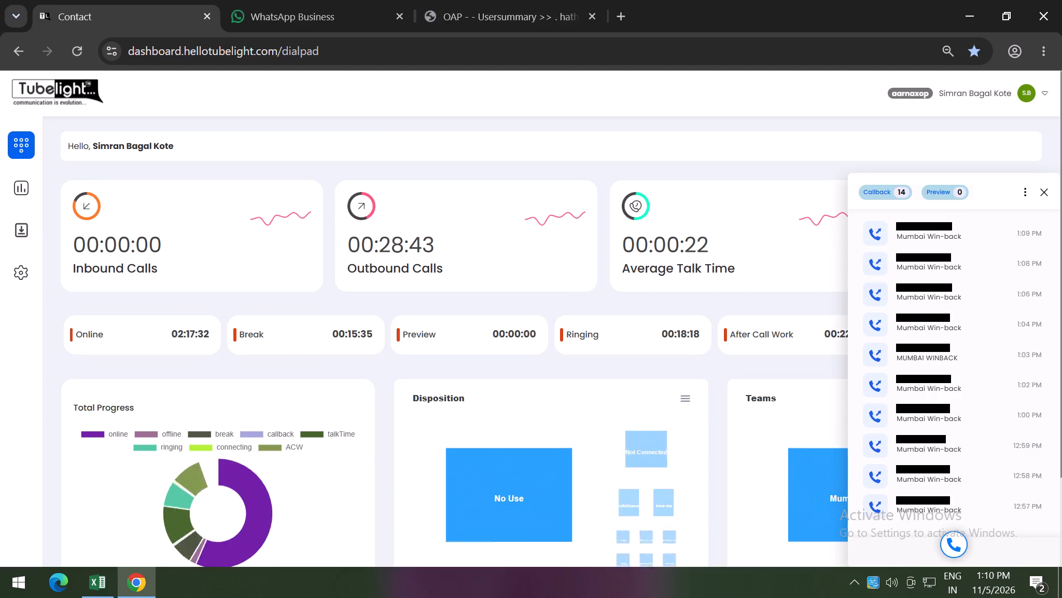
Put the dialer status on a Meeting break.
{"action": "left_click", "coordinate": [1030, 189]}
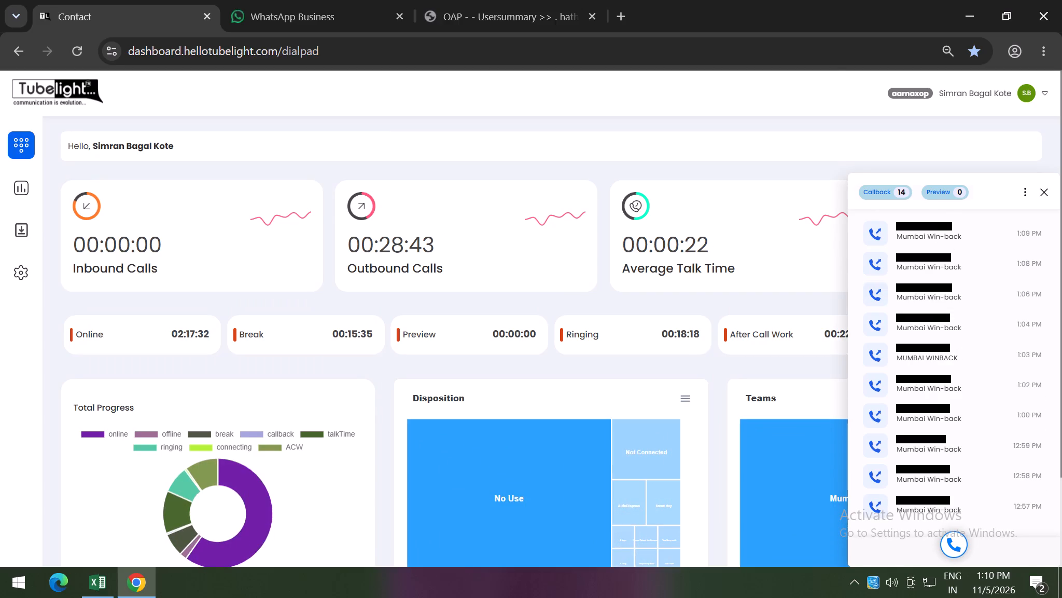
{"action": "left_click", "coordinate": [1027, 190]}
{"action": "left_click", "coordinate": [1014, 230]}
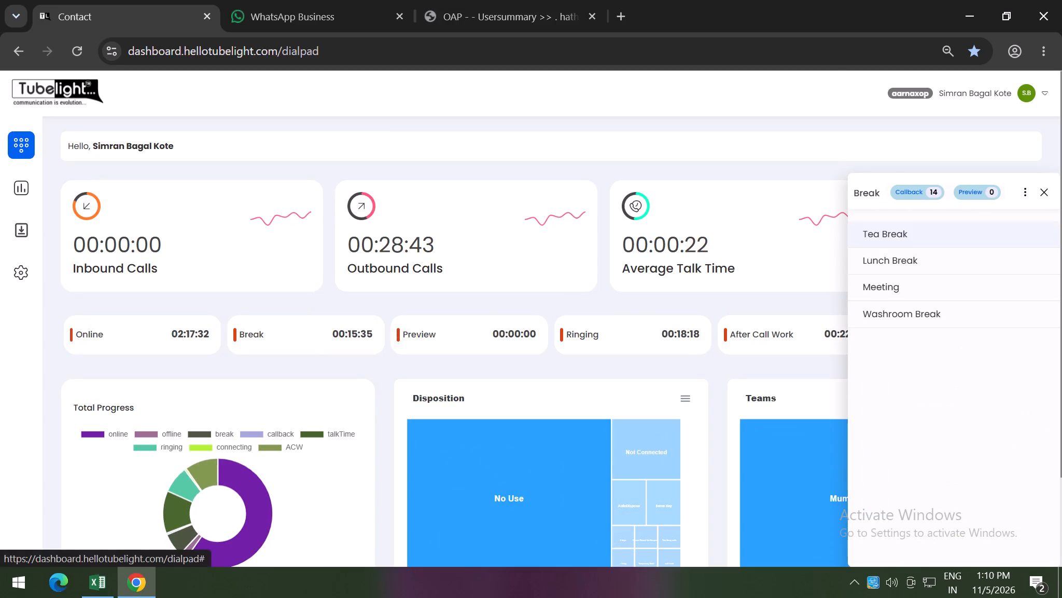
{"action": "left_click", "coordinate": [908, 287]}
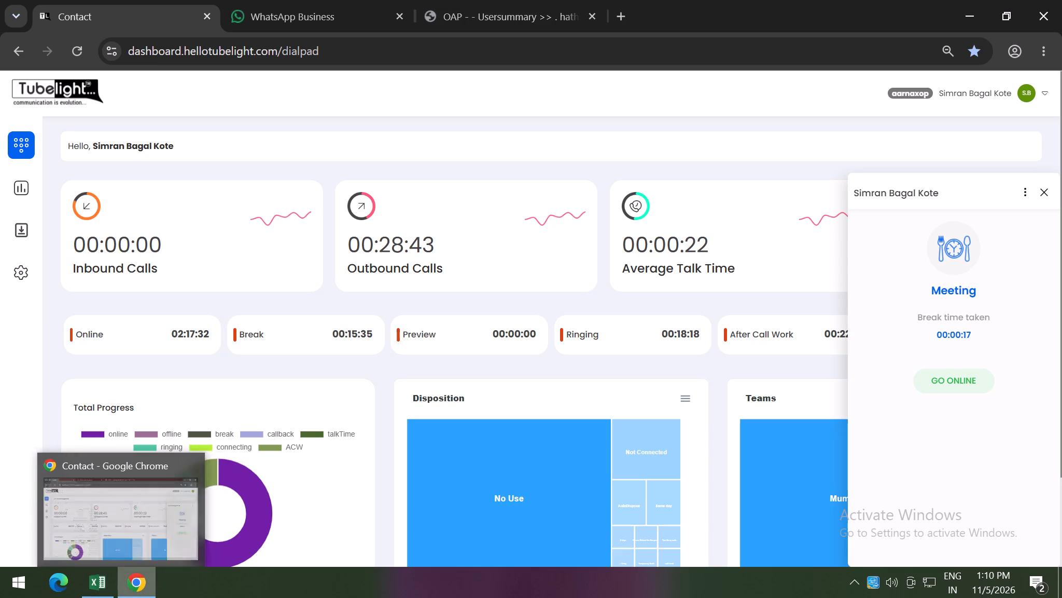
{"action": "scroll", "coordinate": [370, 477], "scroll_direction": "up", "scroll_amount": 1}
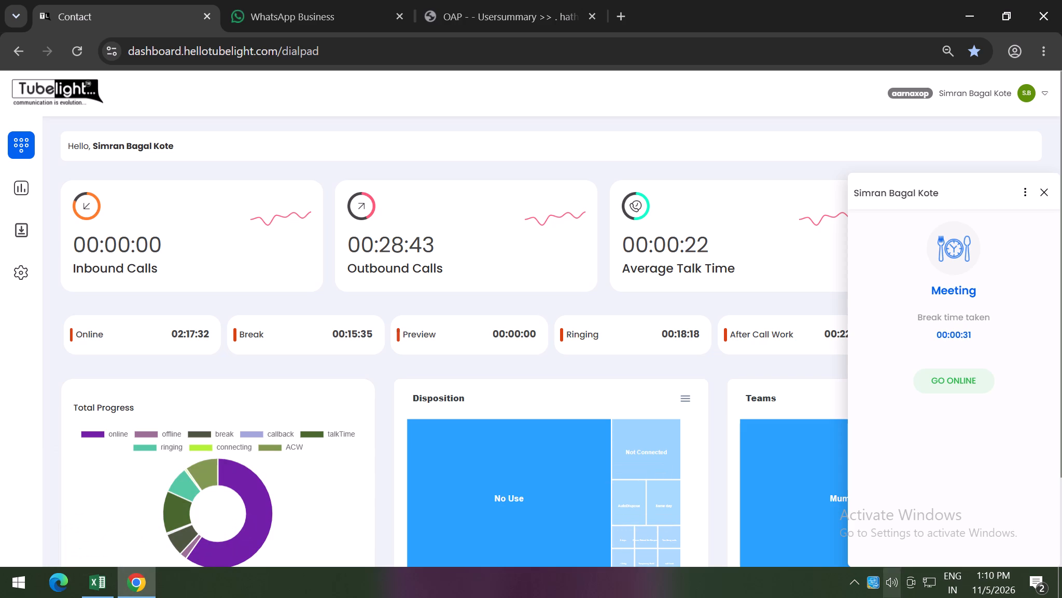
End the Meeting break and go back online in the dialer.
{"action": "left_click", "coordinate": [948, 376]}
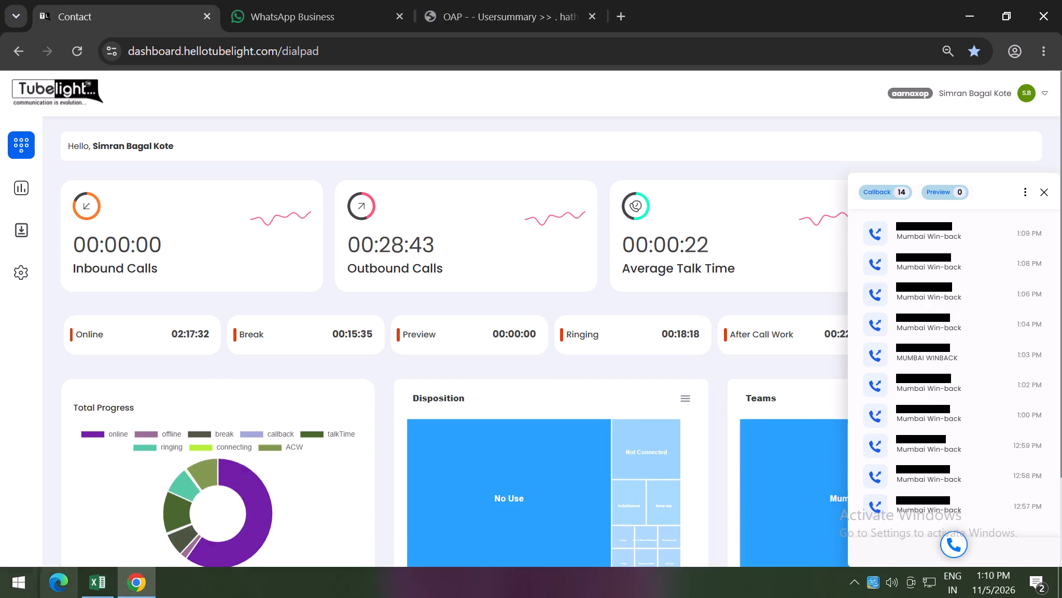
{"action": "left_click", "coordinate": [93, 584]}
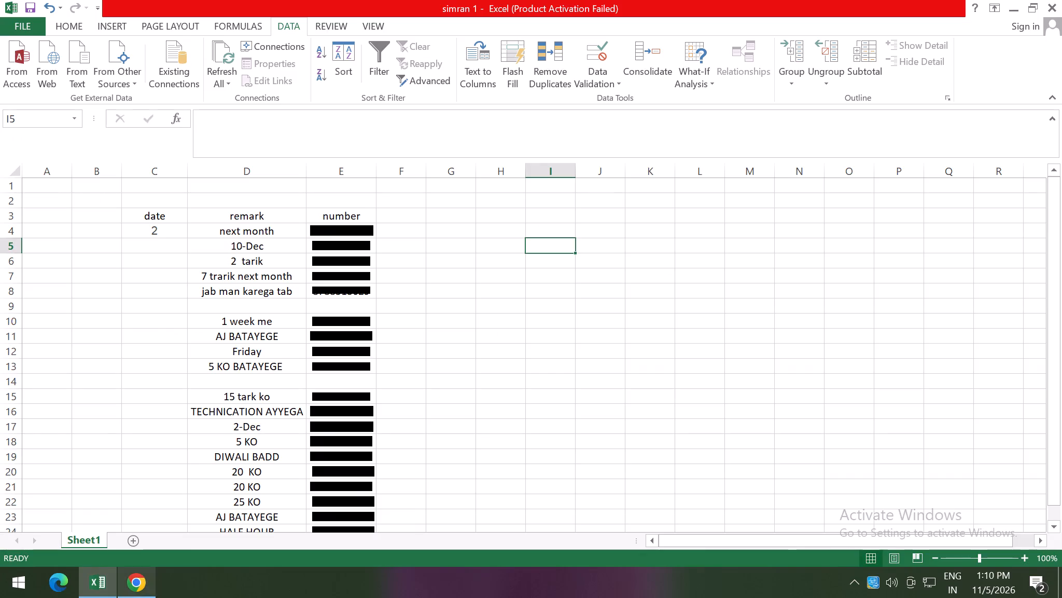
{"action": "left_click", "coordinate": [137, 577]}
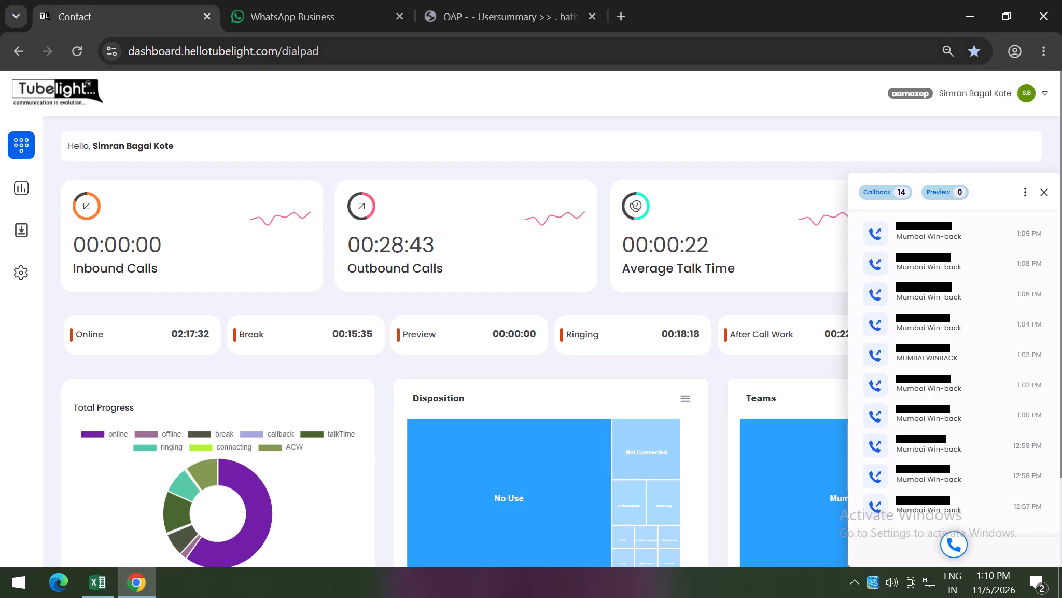
Switch to the OAP user summary page and open the search criterion choices for the customer search.
{"action": "left_click", "coordinate": [476, 2]}
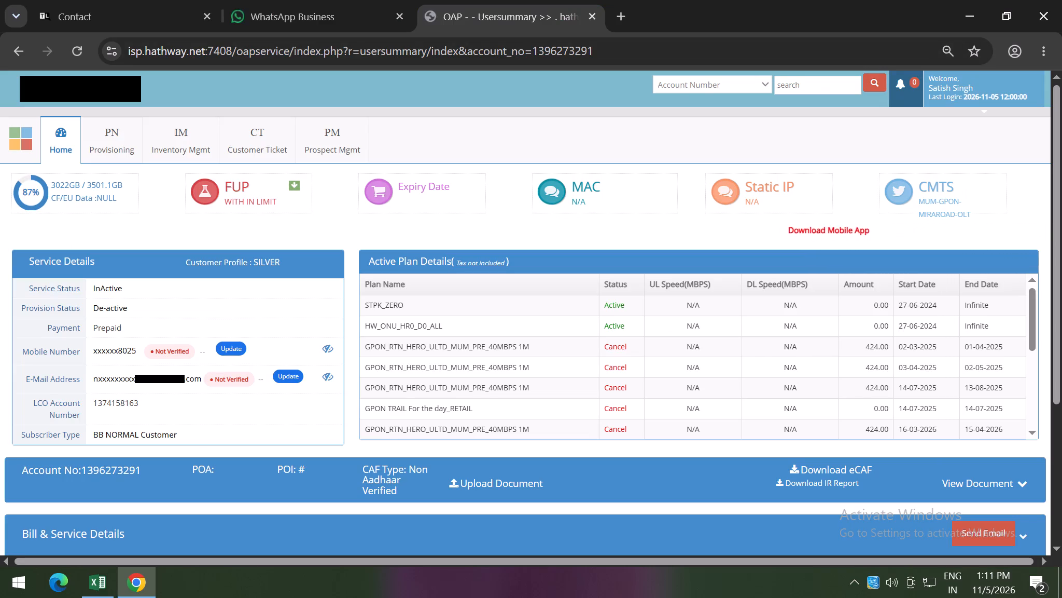
{"action": "left_click", "coordinate": [709, 79]}
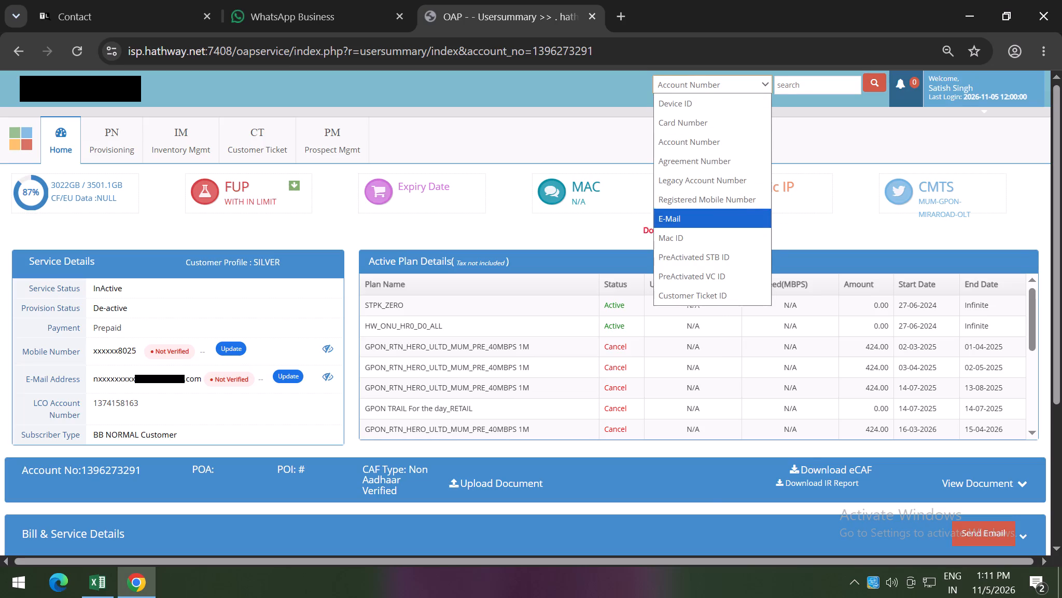
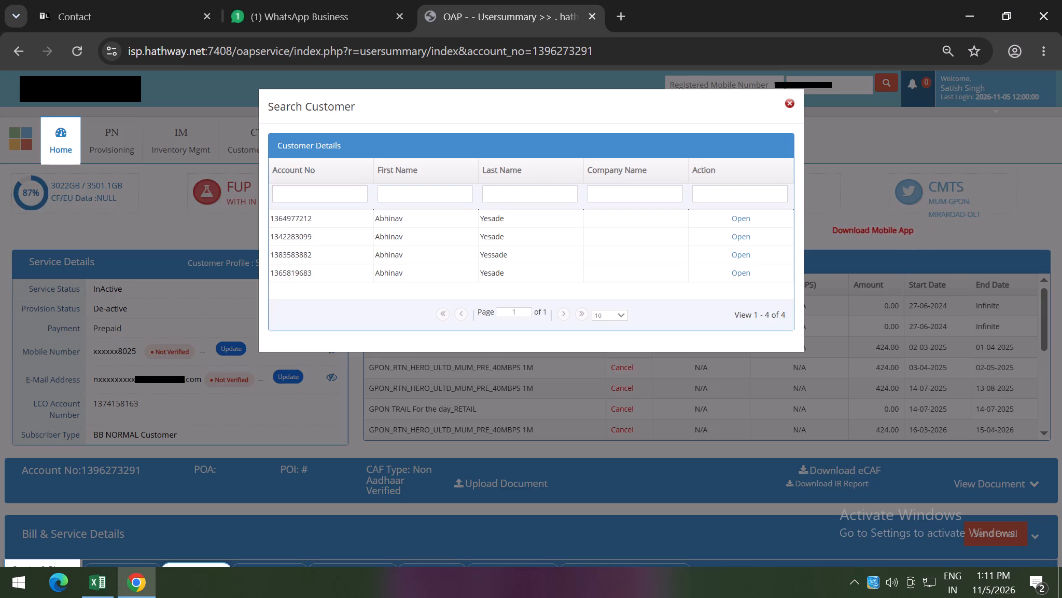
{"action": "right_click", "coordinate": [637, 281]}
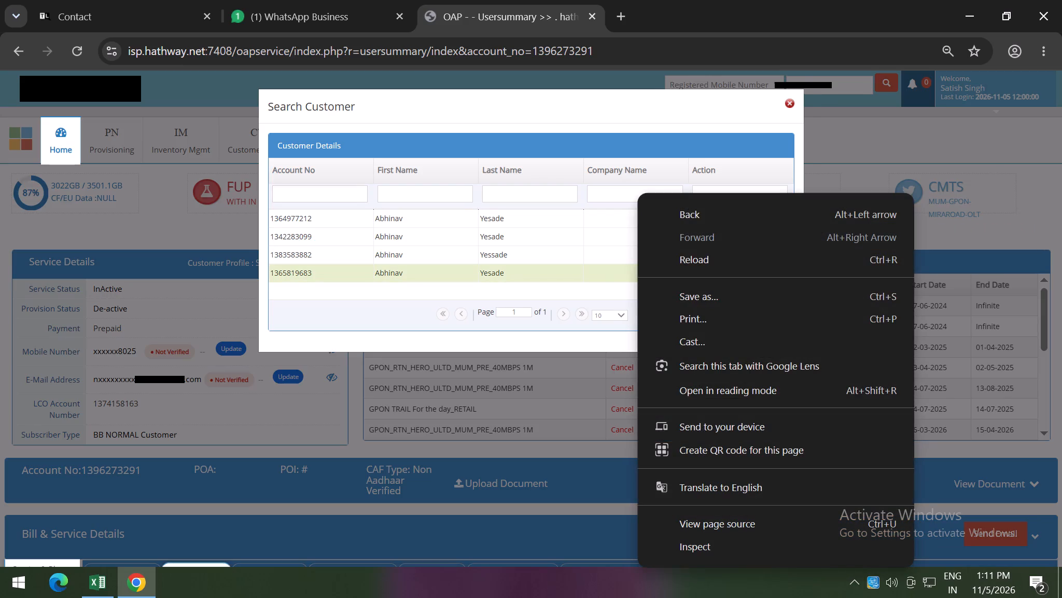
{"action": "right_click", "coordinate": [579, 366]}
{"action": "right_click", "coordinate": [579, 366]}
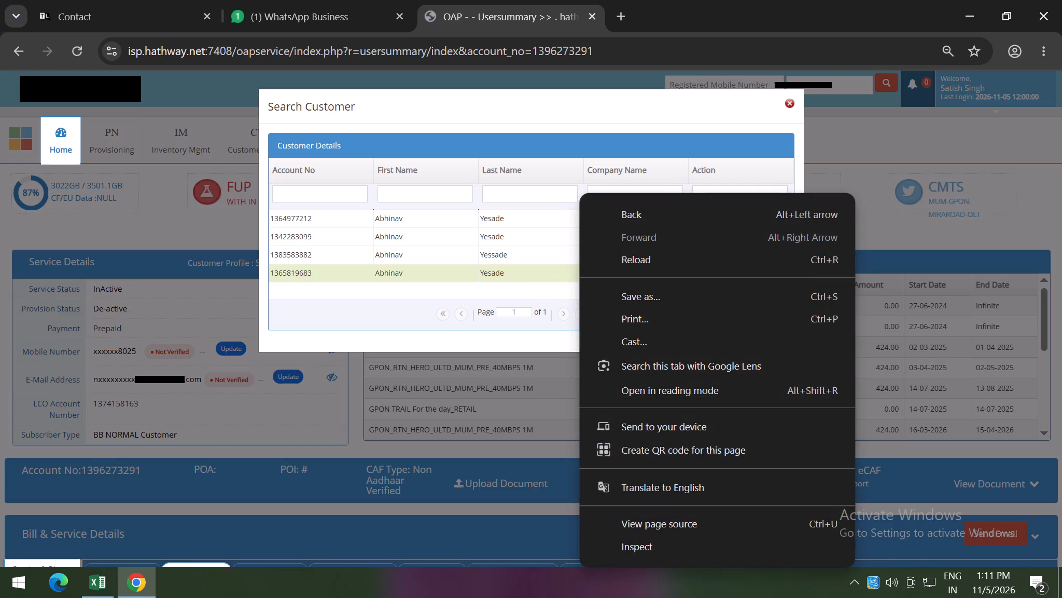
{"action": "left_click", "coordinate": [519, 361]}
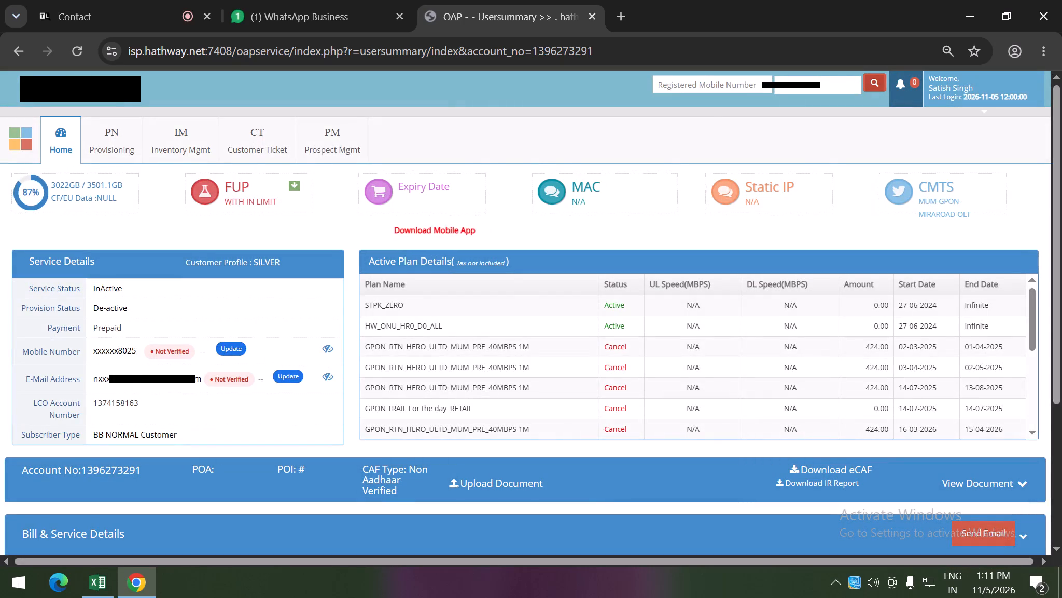
Search again by the registered mobile number and open the first matching customer account in a new browser tab.
{"action": "left_click", "coordinate": [870, 80]}
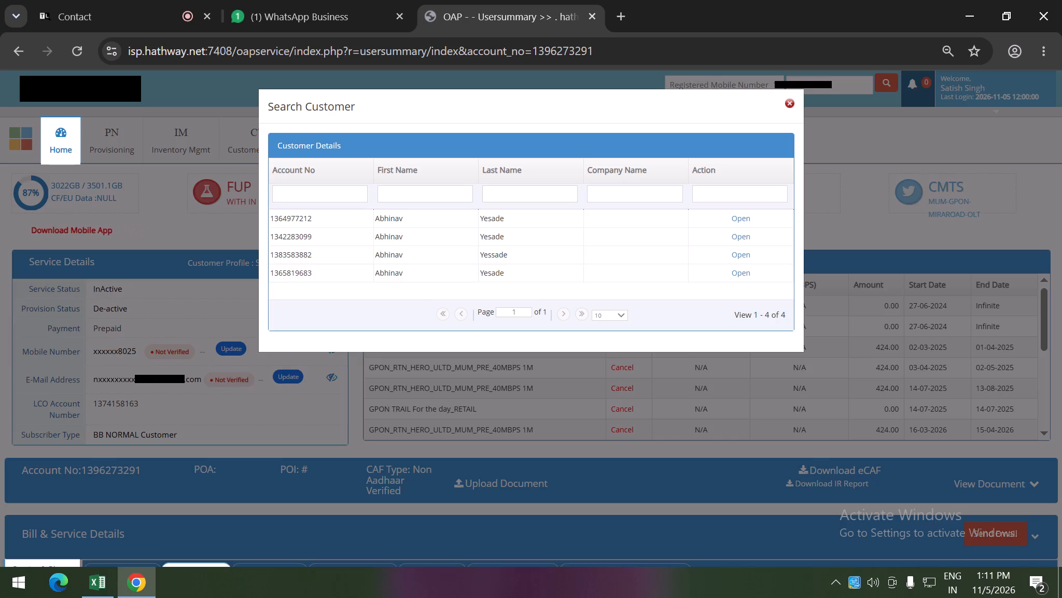
{"action": "right_click", "coordinate": [739, 216]}
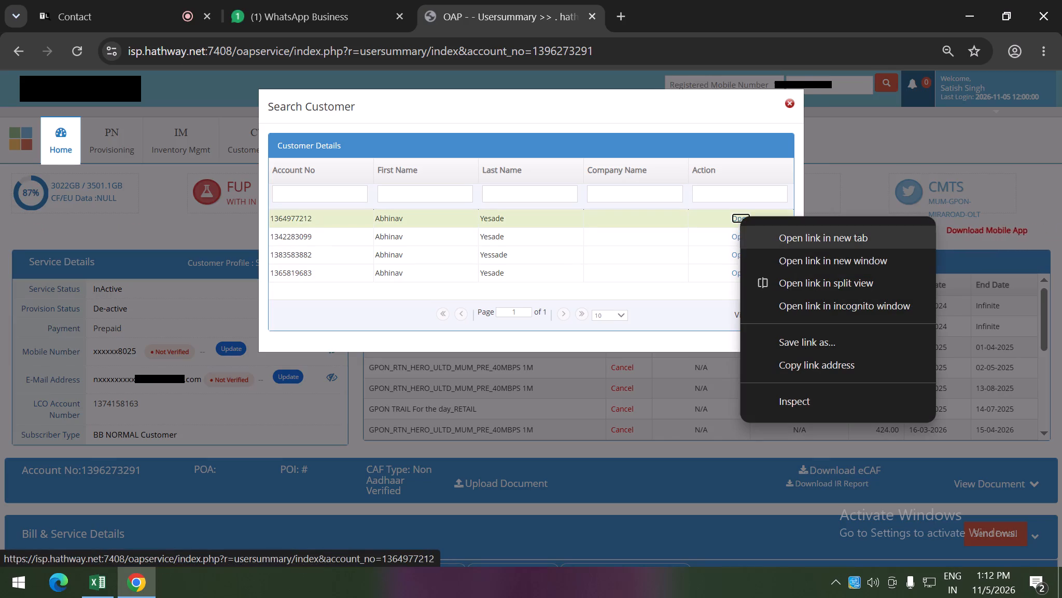
{"action": "left_click", "coordinate": [807, 239]}
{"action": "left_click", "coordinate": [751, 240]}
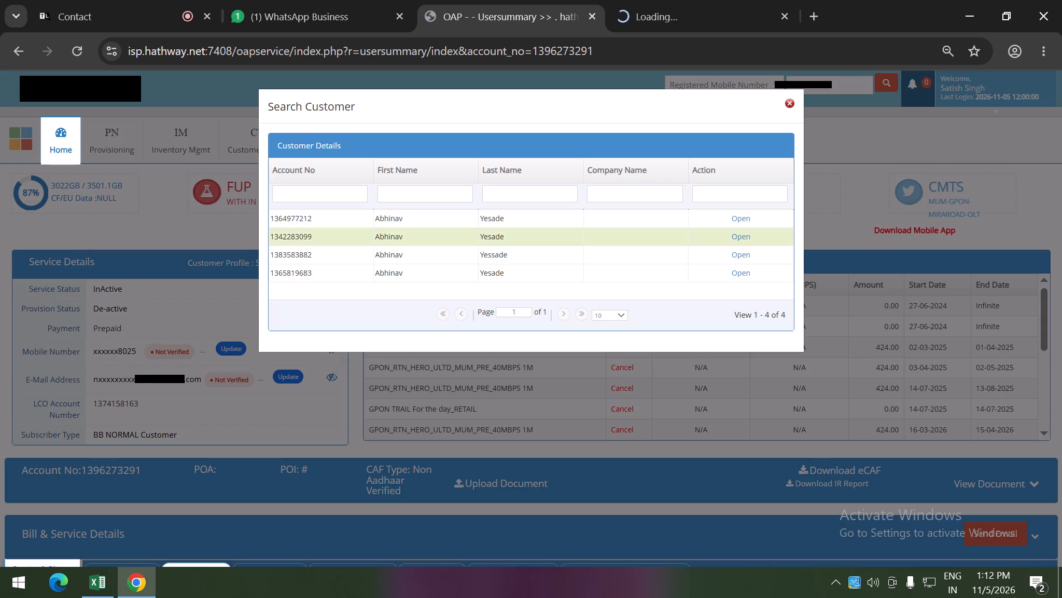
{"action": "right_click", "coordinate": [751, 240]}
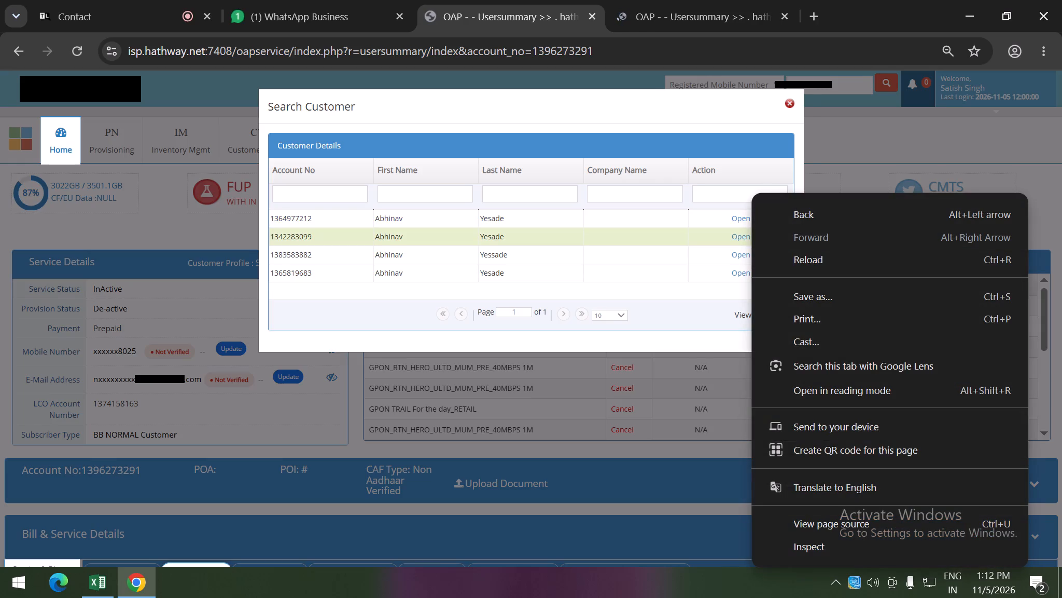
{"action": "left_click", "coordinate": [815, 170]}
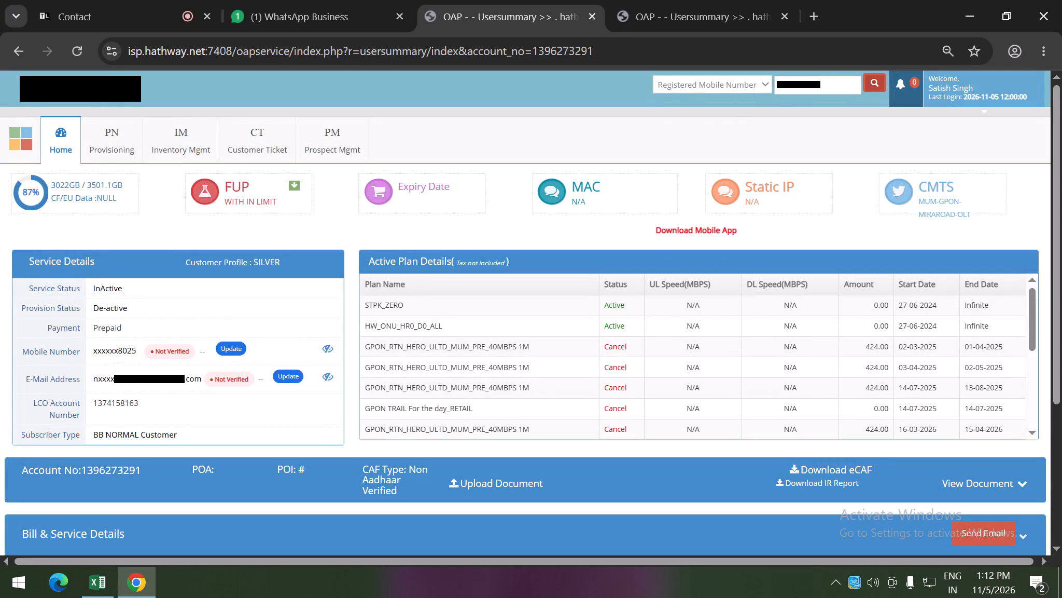
In the newly opened account's tab, search the payment history with the start date set to 19-May-2020.
{"action": "left_click", "coordinate": [553, 29]}
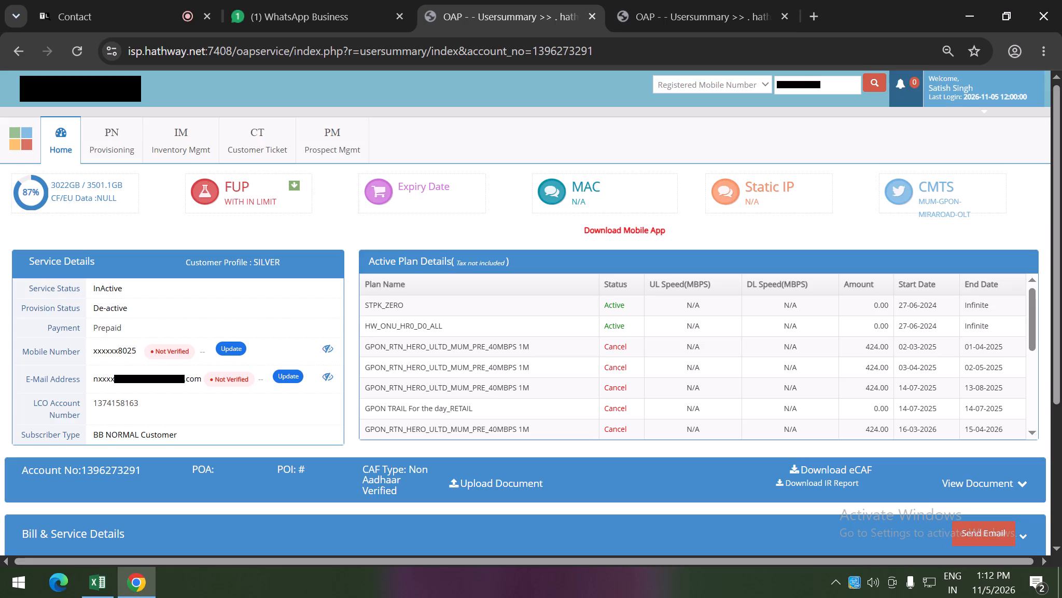
{"action": "left_click", "coordinate": [648, 2]}
{"action": "scroll", "coordinate": [226, 411], "scroll_direction": "down", "scroll_amount": 5}
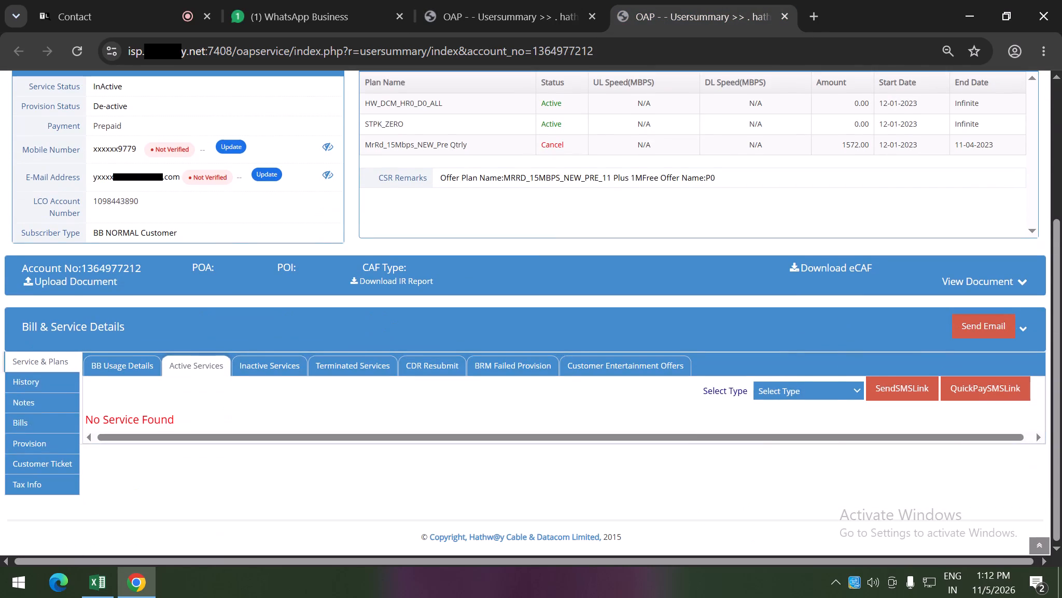
{"action": "left_click", "coordinate": [46, 387]}
{"action": "scroll", "coordinate": [95, 417], "scroll_direction": "down", "scroll_amount": 3}
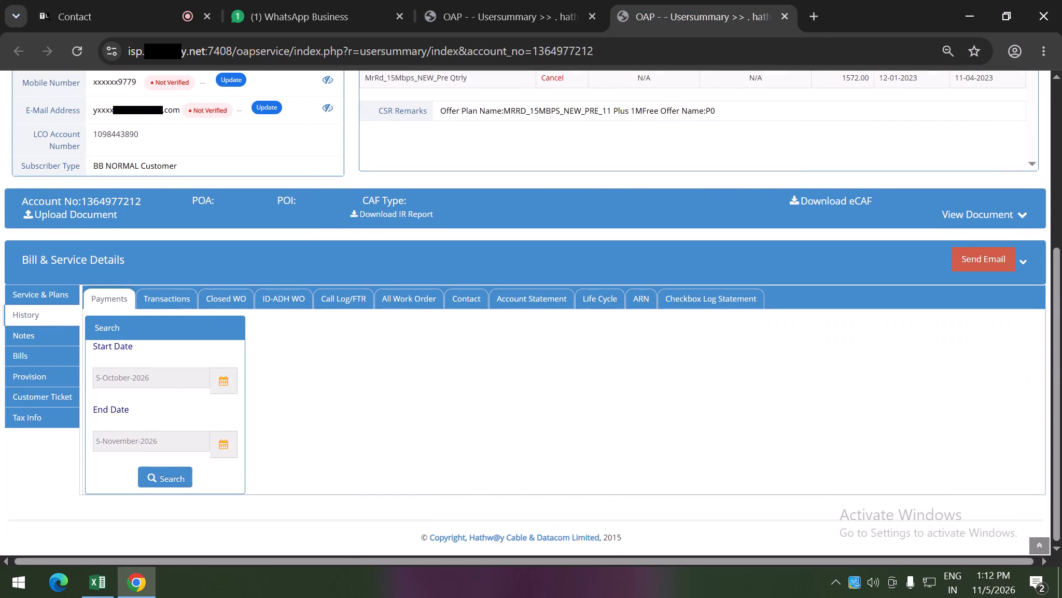
{"action": "left_click", "coordinate": [221, 380]}
{"action": "double_click", "coordinate": [168, 384]}
{"action": "left_click", "coordinate": [144, 415]}
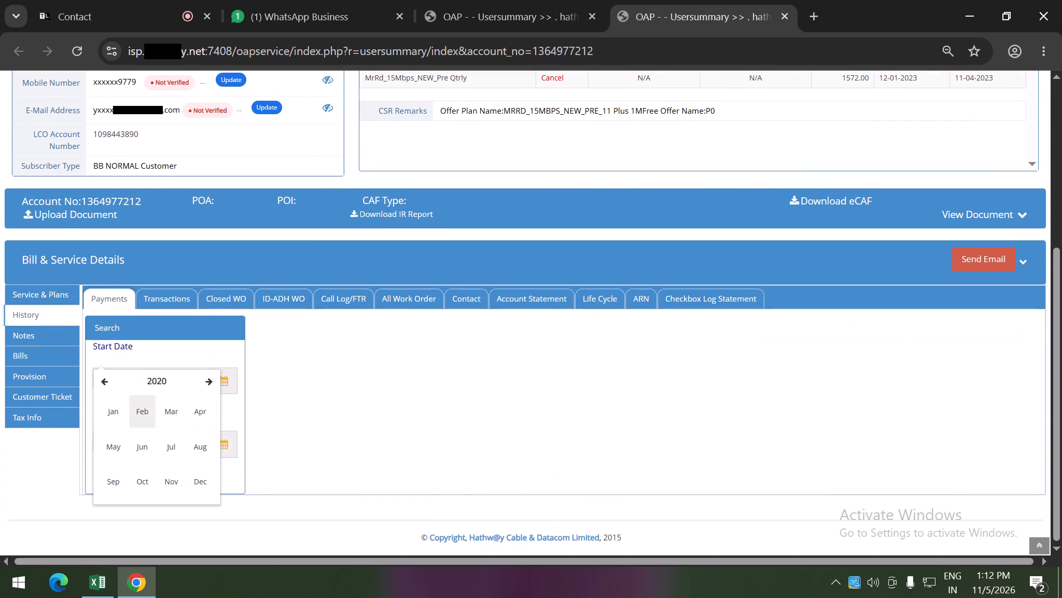
{"action": "left_click", "coordinate": [127, 442]}
{"action": "left_click", "coordinate": [134, 468]}
{"action": "left_click", "coordinate": [143, 477]}
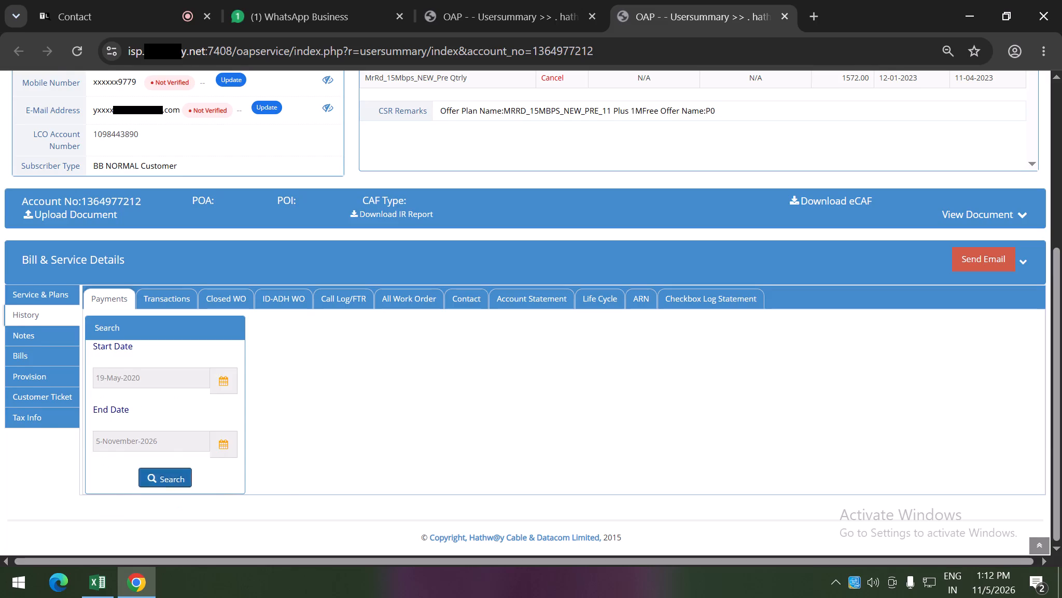
{"action": "scroll", "coordinate": [308, 425], "scroll_direction": "down", "scroll_amount": 1}
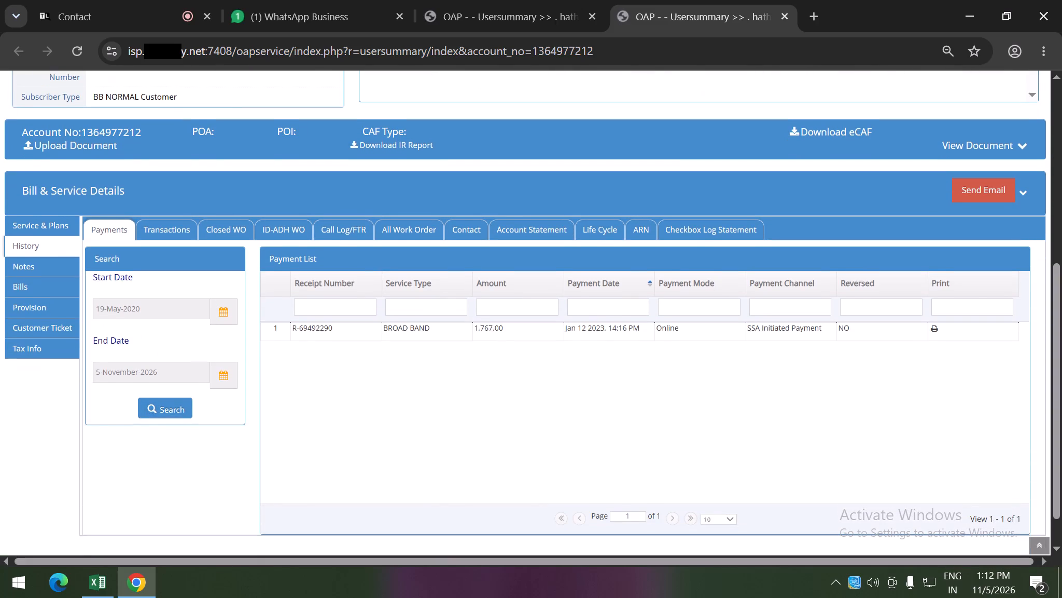
Expand the View Document section of the customer account.
{"action": "scroll", "coordinate": [527, 275], "scroll_direction": "up", "scroll_amount": 2}
{"action": "left_click", "coordinate": [1018, 305]}
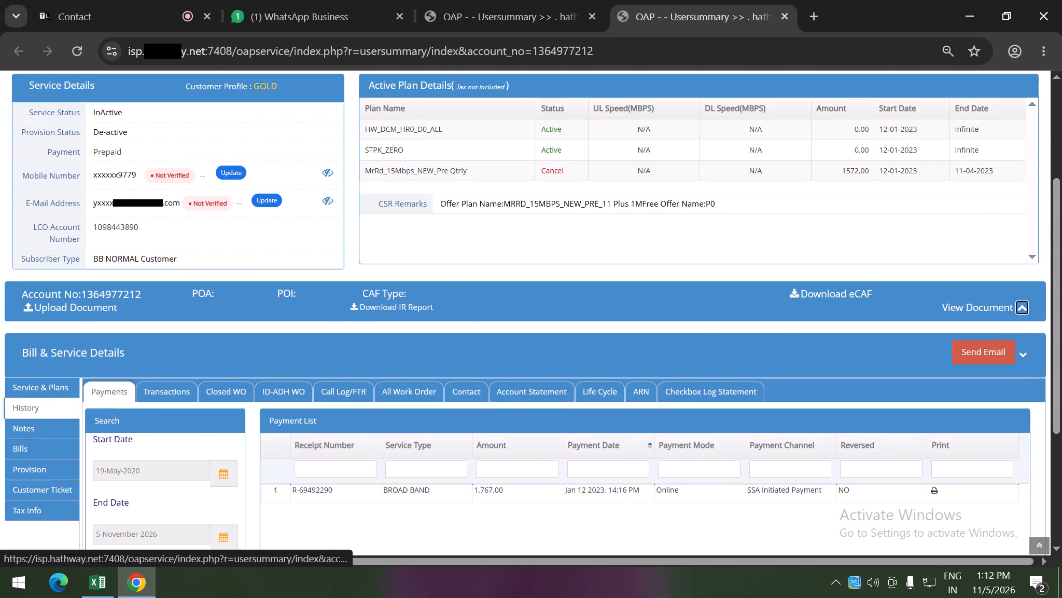
Scroll to the customer's address details and reveal the masked address and area.
{"action": "left_click_drag", "start_coordinate": [1043, 352], "coordinate": [1044, 364]}
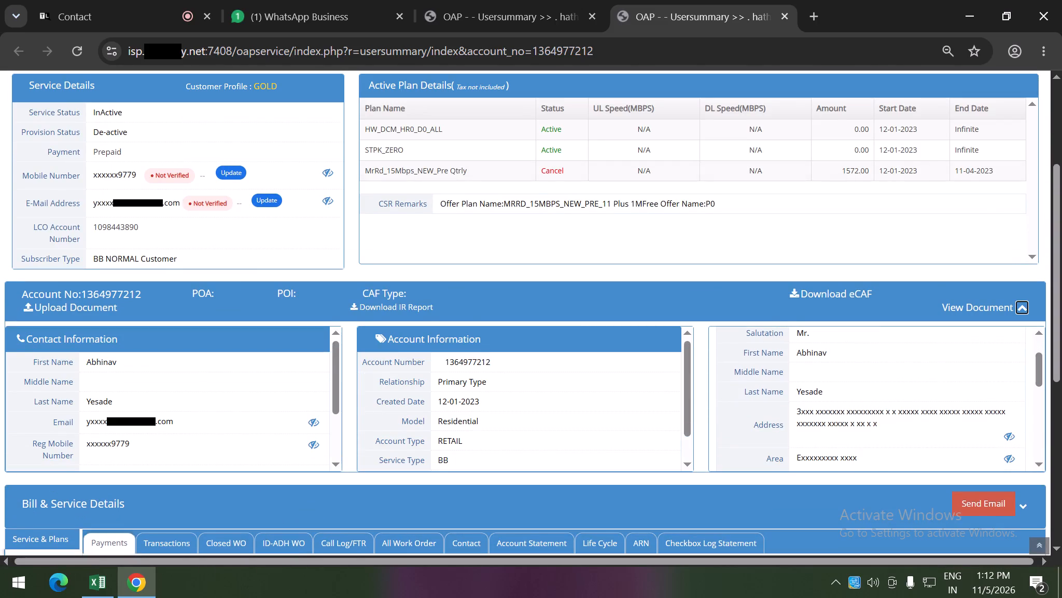
{"action": "left_click", "coordinate": [1010, 437]}
{"action": "left_click", "coordinate": [1008, 452]}
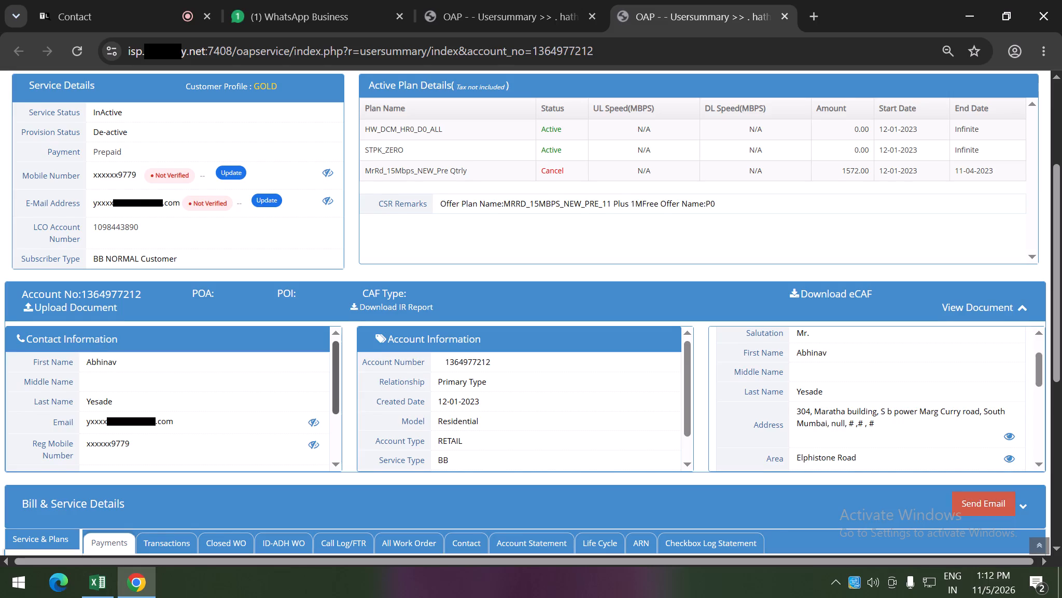
Select the customer's account number in the document section header of the account page.
{"action": "scroll", "coordinate": [175, 313], "scroll_direction": "down", "scroll_amount": 1}
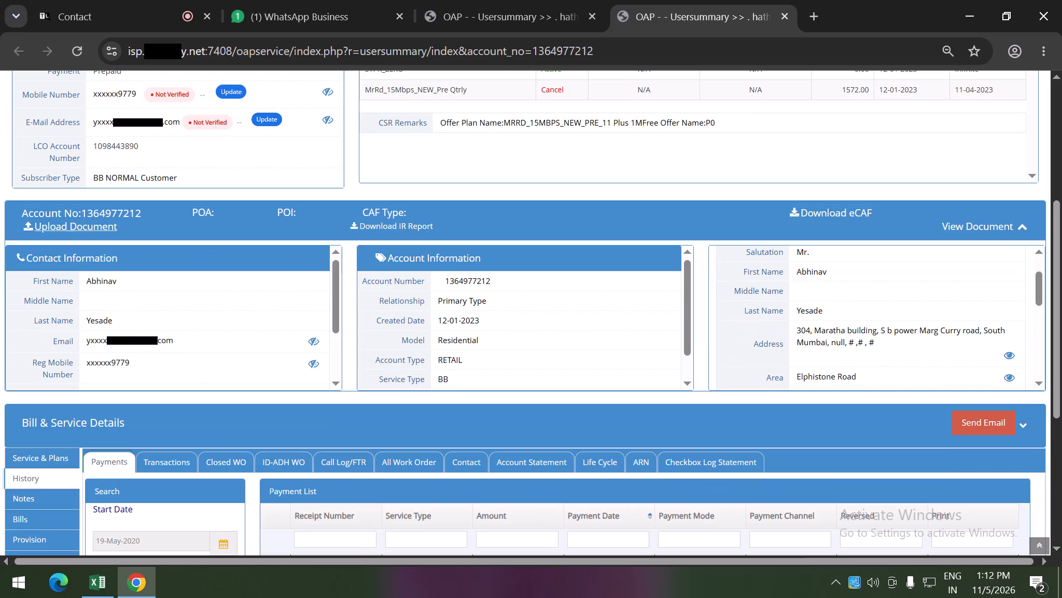
{"action": "double_click", "coordinate": [102, 213]}
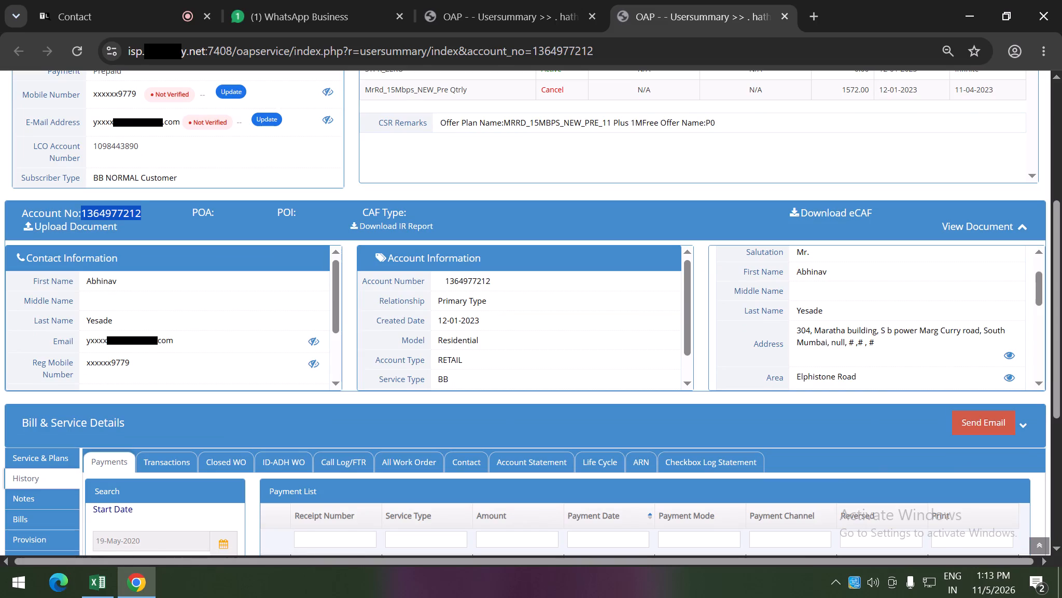
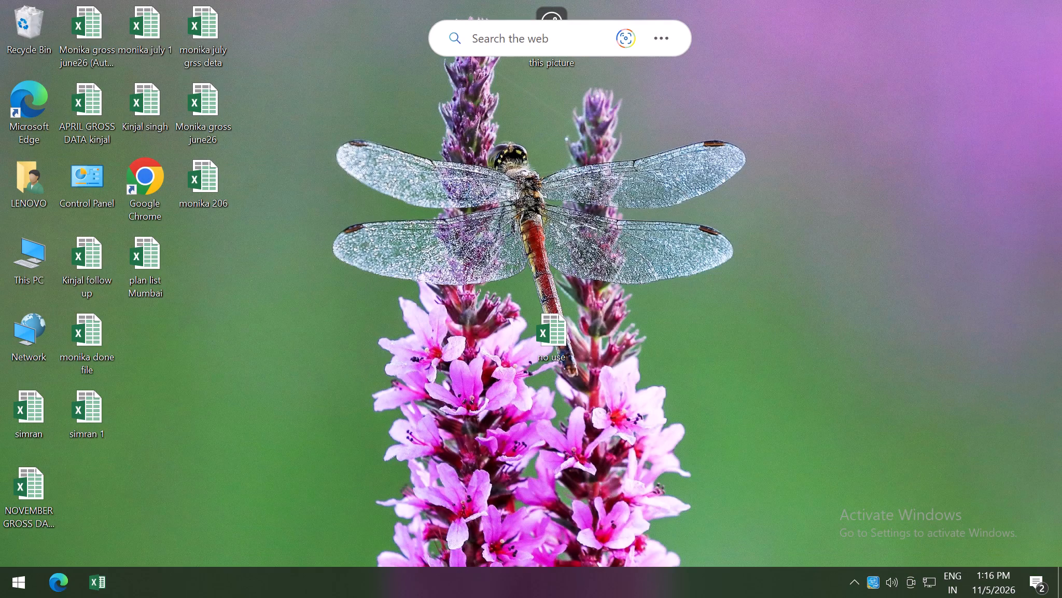
Launch Google Chrome in a maximized window and open the Tubelight dialpad dashboard from its saved shortcut.
{"action": "right_click", "coordinate": [144, 182]}
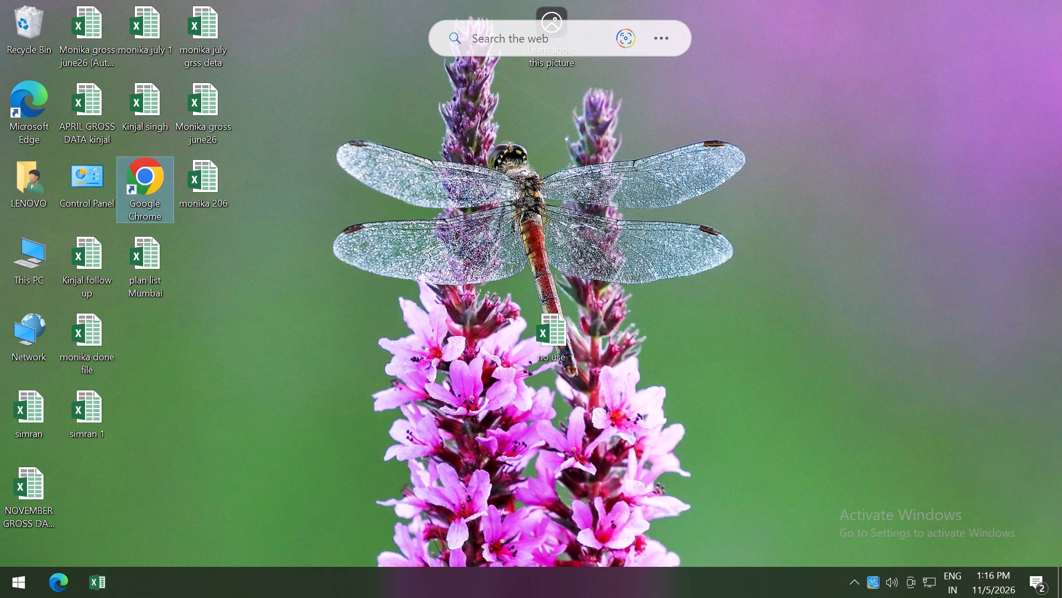
{"action": "left_click", "coordinate": [196, 192]}
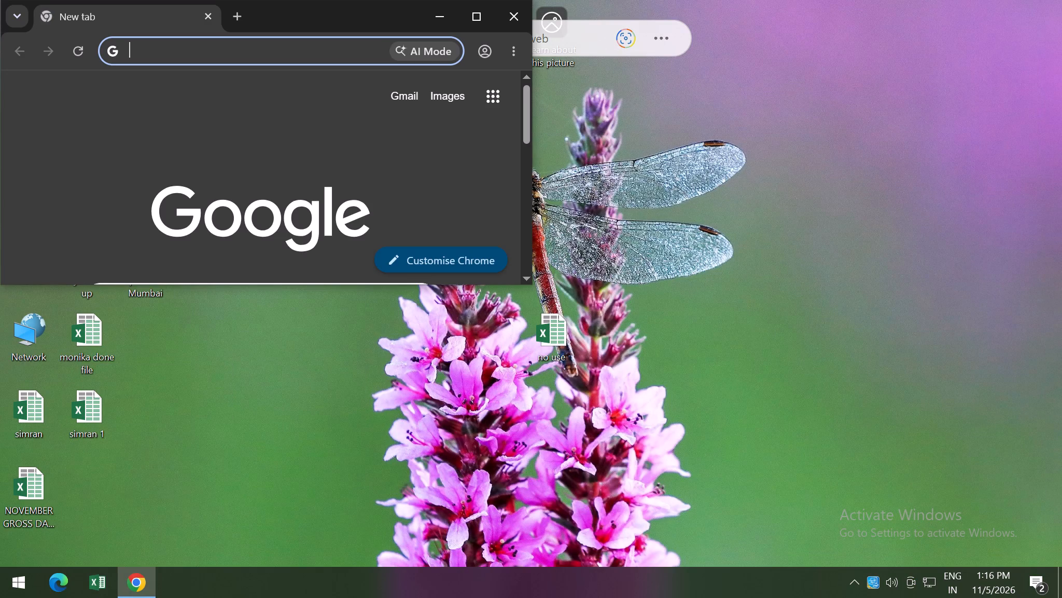
{"action": "left_click", "coordinate": [482, 12]}
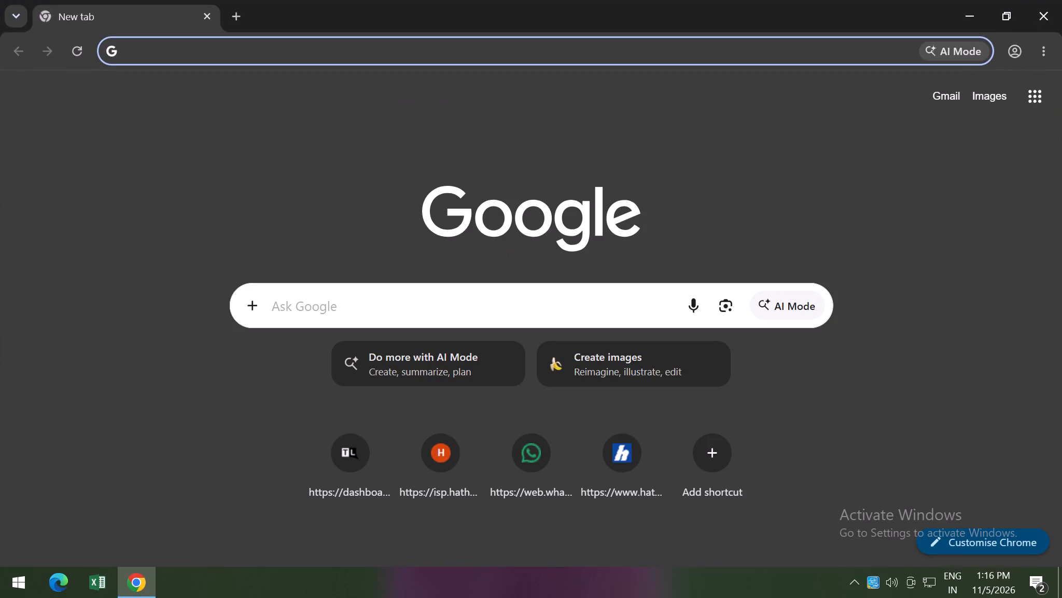
{"action": "left_click", "coordinate": [345, 463]}
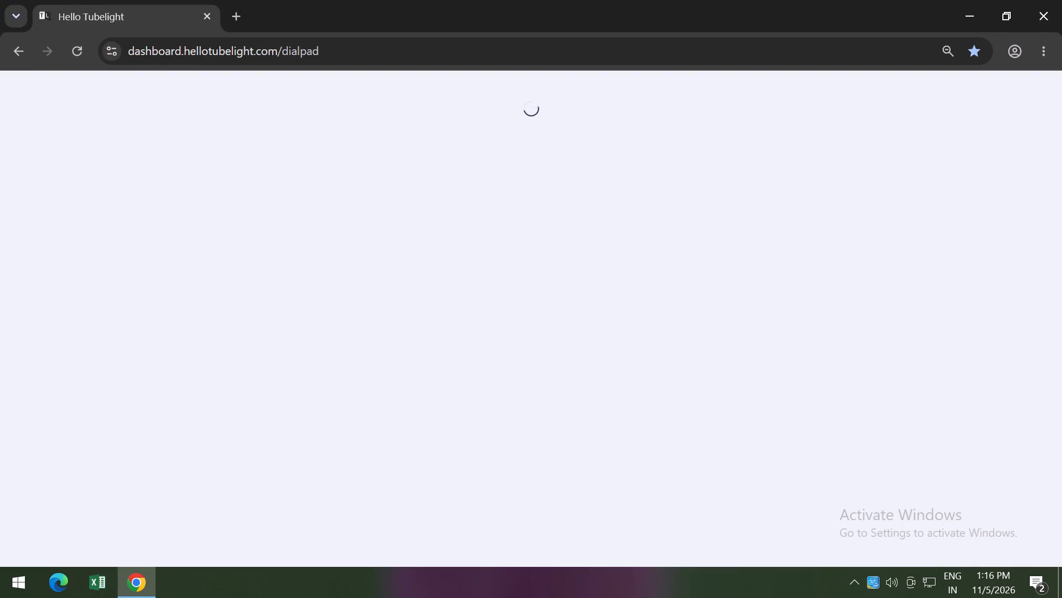
{"action": "left_click", "coordinate": [935, 349]}
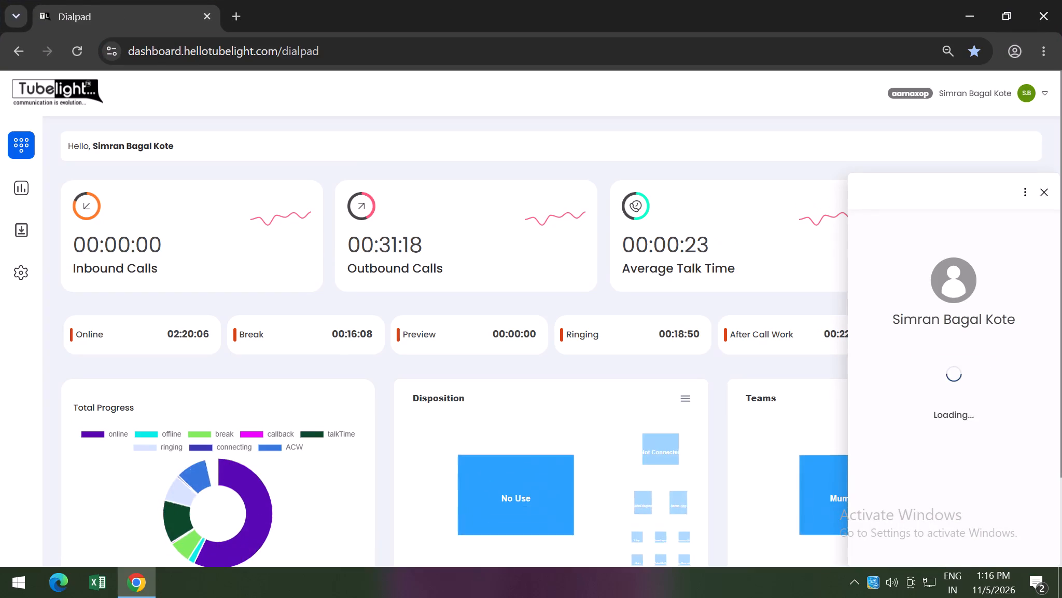
Switch to Excel and open the recent workbook simran 1 from the Desktop.
{"action": "left_click", "coordinate": [97, 589]}
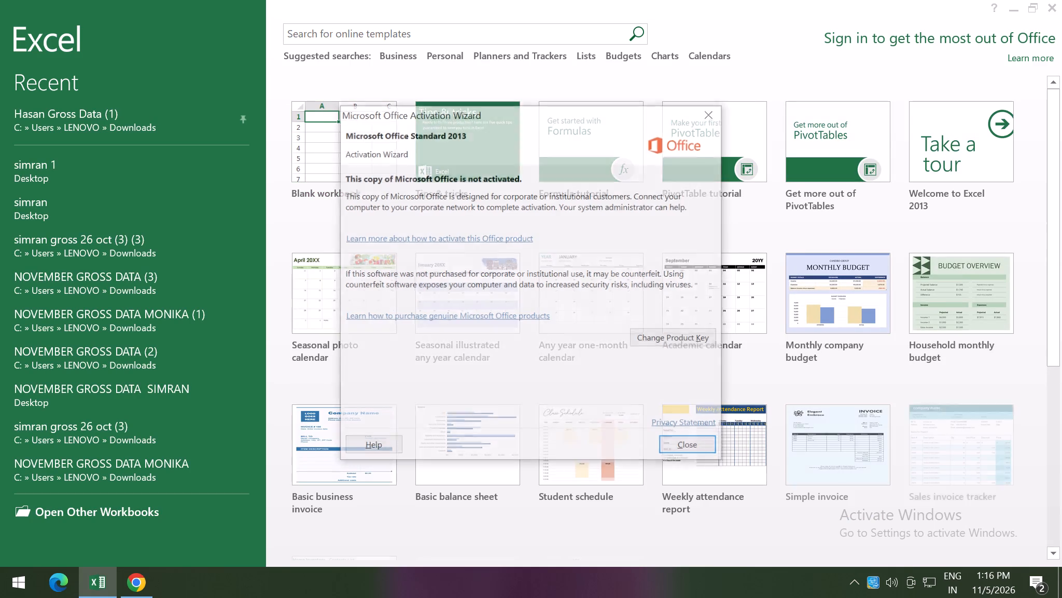
{"action": "double_click", "coordinate": [107, 182]}
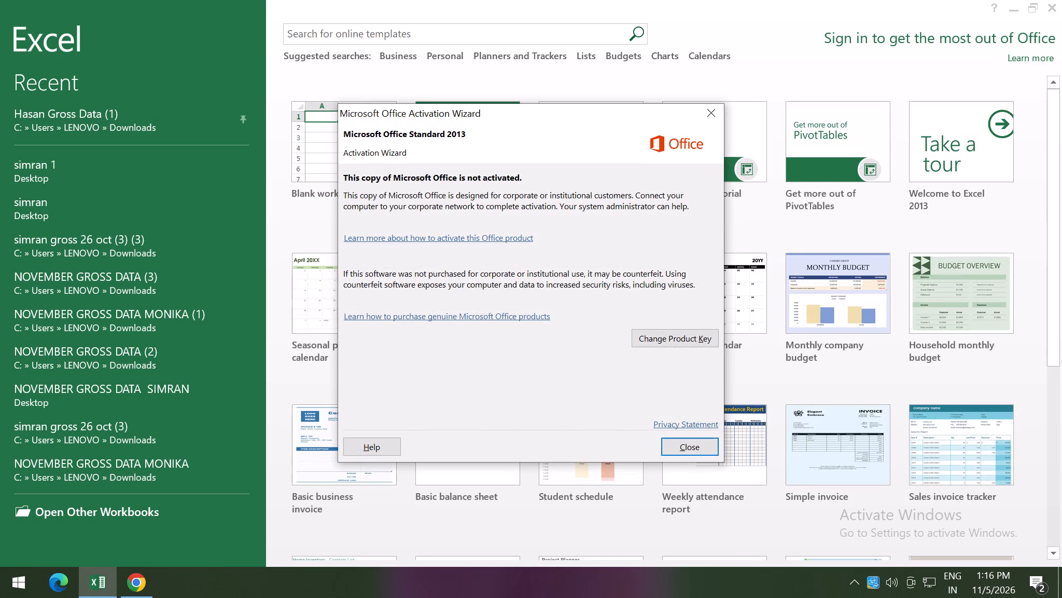
Dismiss the Office activation wizard, open the recent workbook simran 1 from the Desktop and view its last remark rows.
{"action": "left_click", "coordinate": [707, 105]}
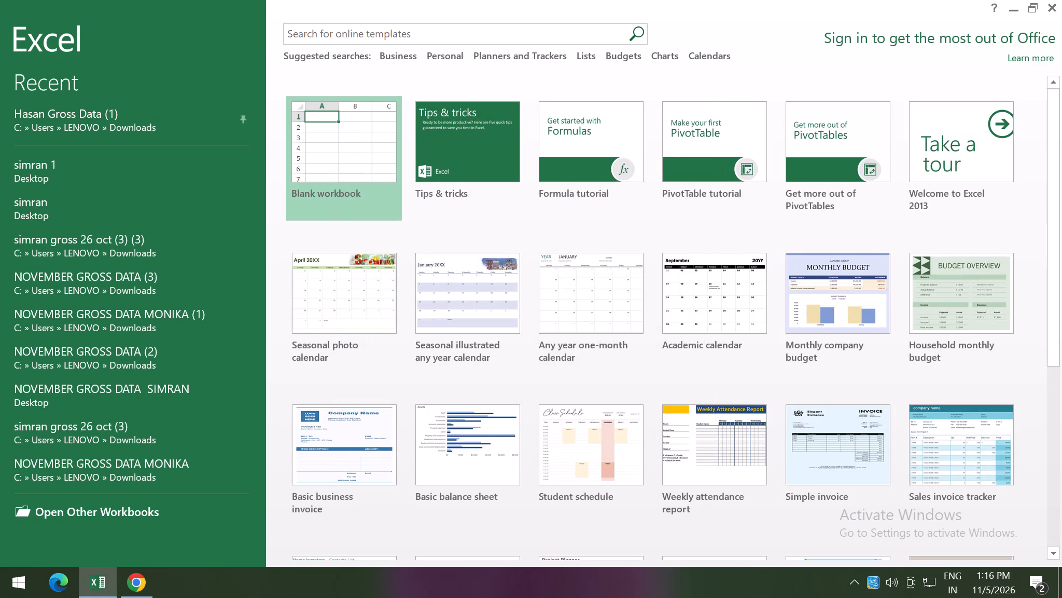
{"action": "left_click", "coordinate": [49, 167]}
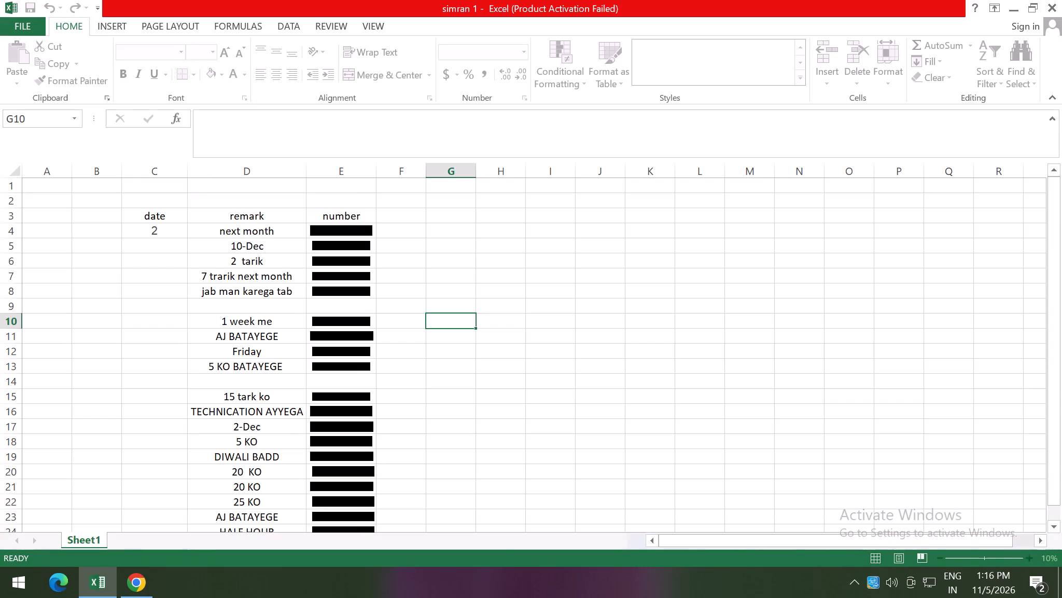
{"action": "scroll", "coordinate": [355, 288], "scroll_direction": "down", "scroll_amount": 2}
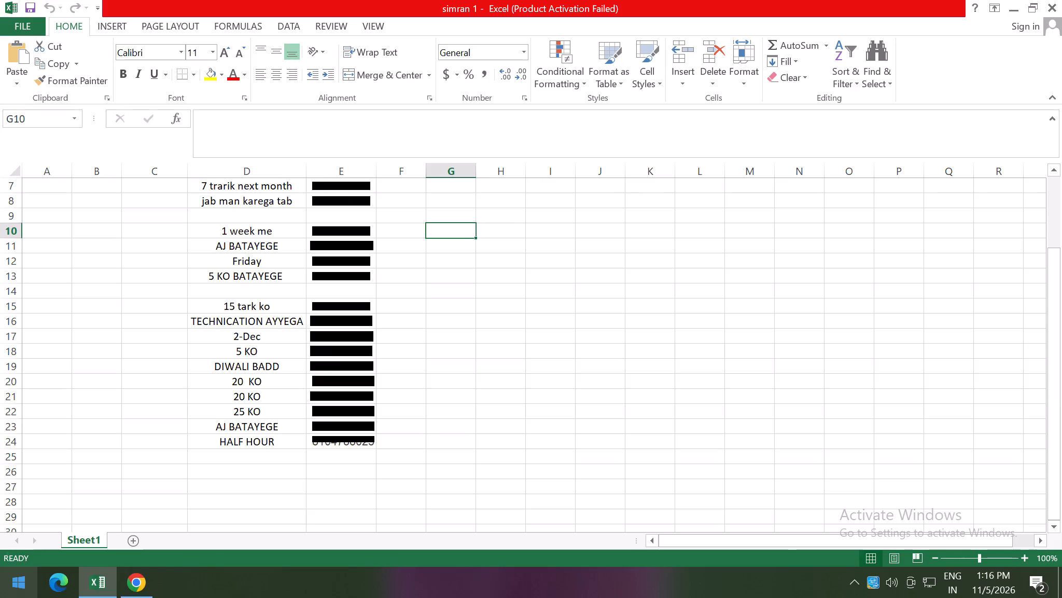
Switch to Google Chrome and open a new browser tab alongside the Tubelight dialpad.
{"action": "left_click", "coordinate": [131, 578]}
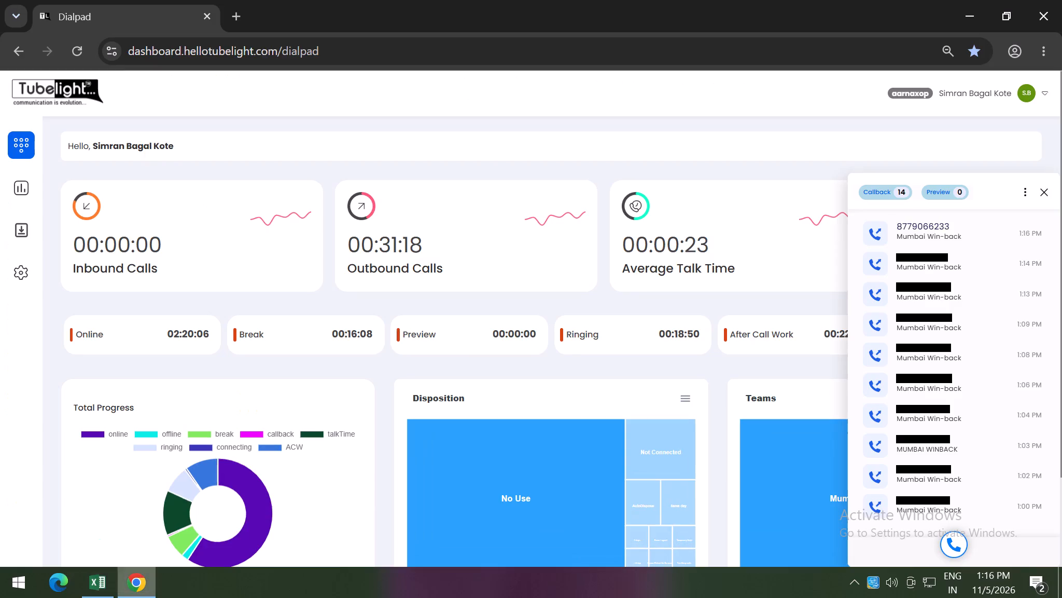
{"action": "scroll", "coordinate": [506, 385], "scroll_direction": "up", "scroll_amount": 2}
{"action": "left_click", "coordinate": [233, 14]}
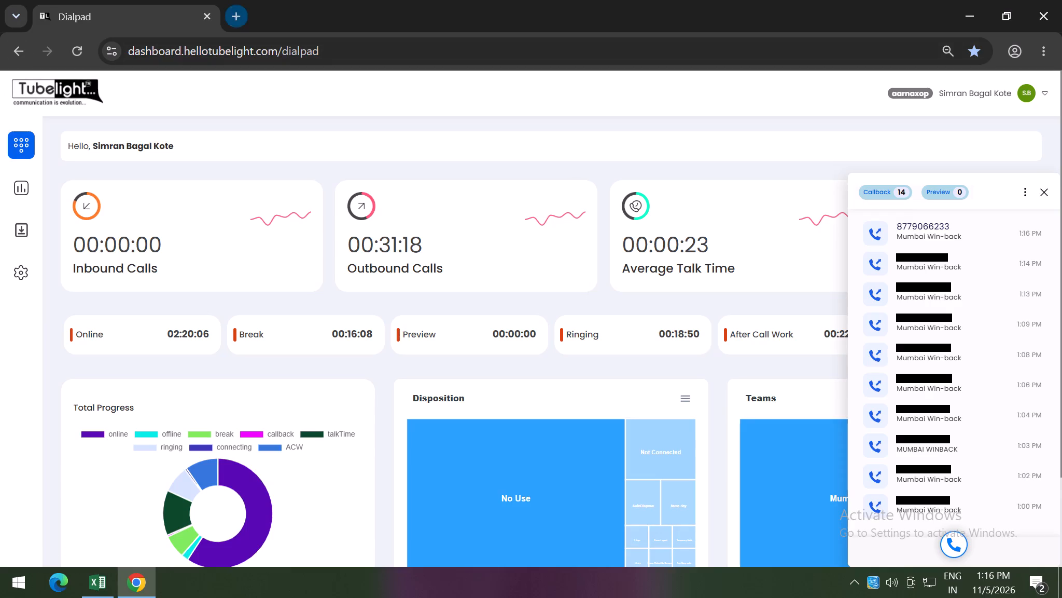
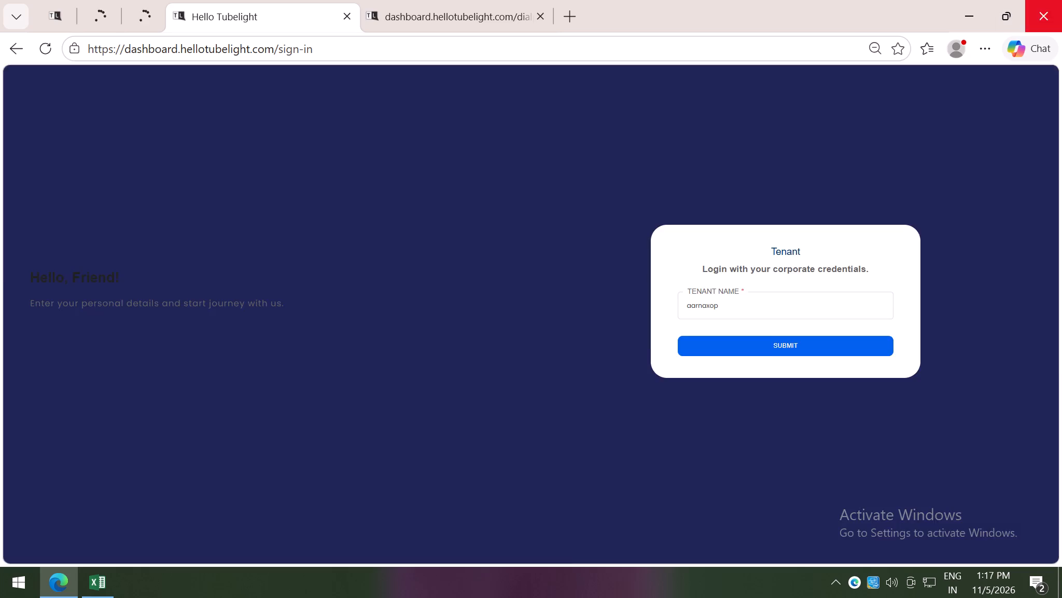
Close the Edge window with the Tubelight sign-in page and the simran 1 workbook in Excel.
{"action": "left_click", "coordinate": [1051, 5]}
{"action": "left_click", "coordinate": [1051, 5]}
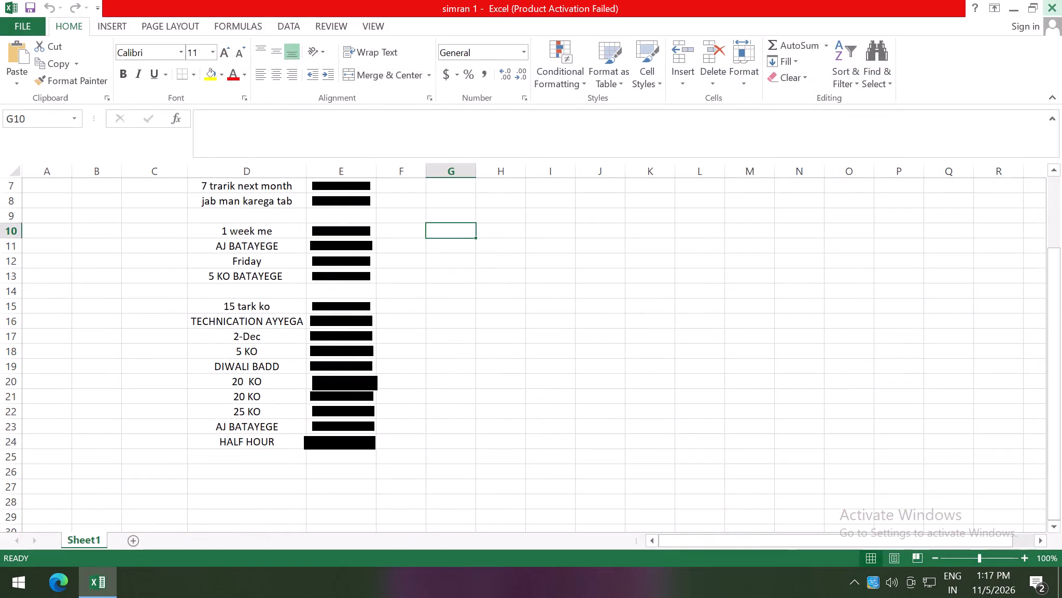
{"action": "left_click", "coordinate": [1056, 12]}
Bring up the context options for the empty desktop area.
{"action": "right_click", "coordinate": [246, 340]}
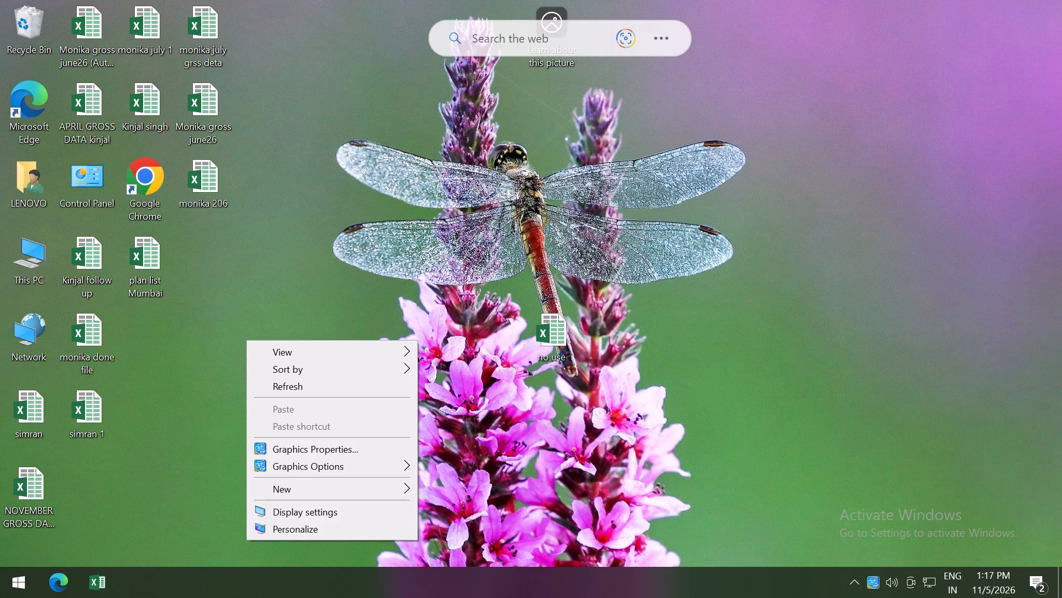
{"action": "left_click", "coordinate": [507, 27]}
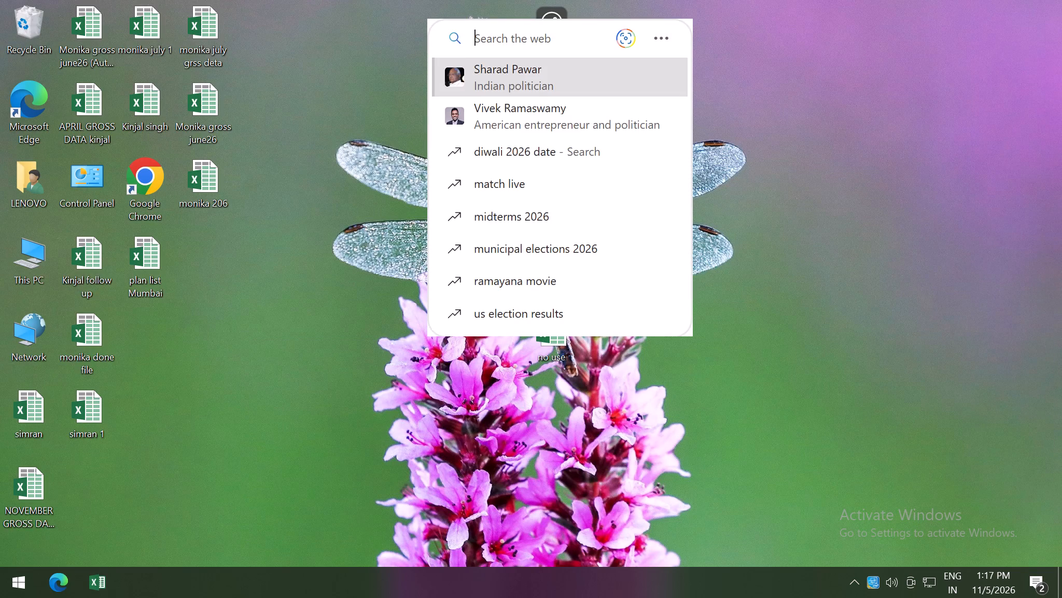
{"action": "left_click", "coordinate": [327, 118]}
Launch Google Chrome from the desktop and open the Tubelight dialpad dashboard from its saved shortcut.
{"action": "left_click", "coordinate": [132, 173]}
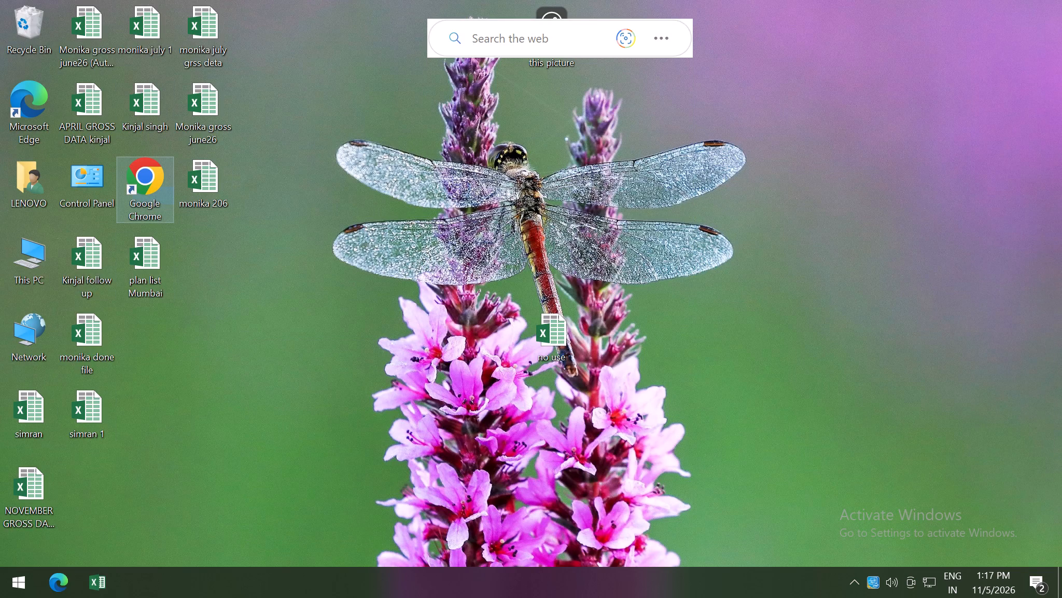
{"action": "right_click", "coordinate": [132, 173]}
{"action": "left_click", "coordinate": [181, 185]}
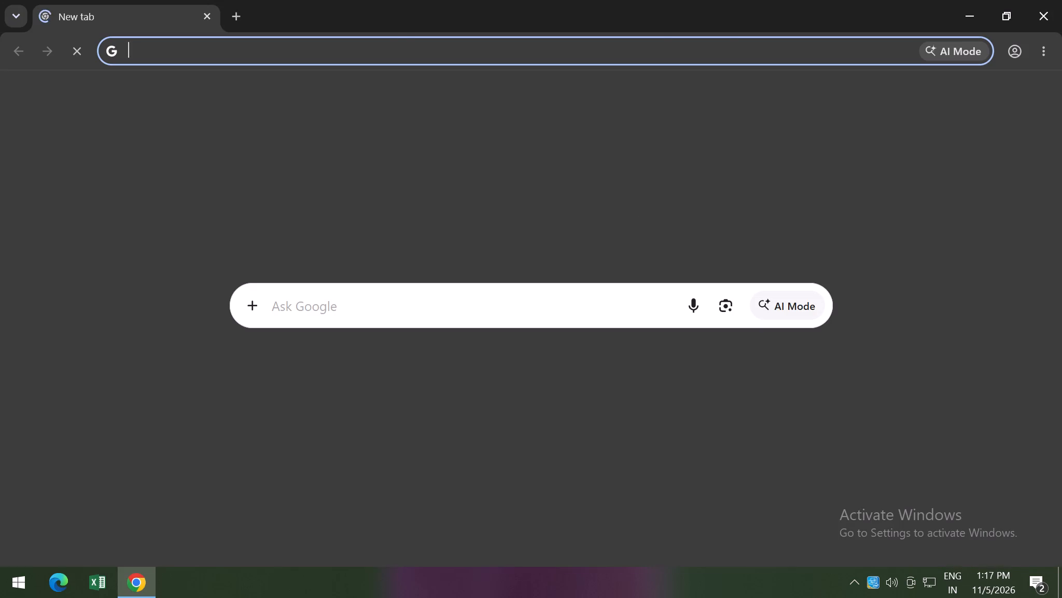
{"action": "left_click", "coordinate": [351, 466]}
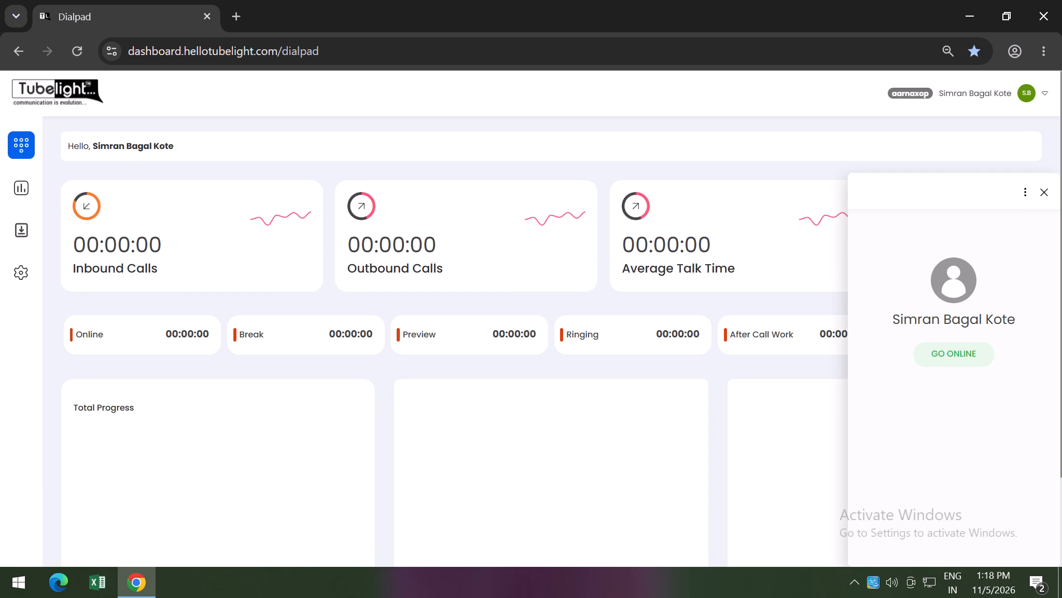
Set the agent status in the Tubelight dialpad to online.
{"action": "left_click", "coordinate": [956, 347]}
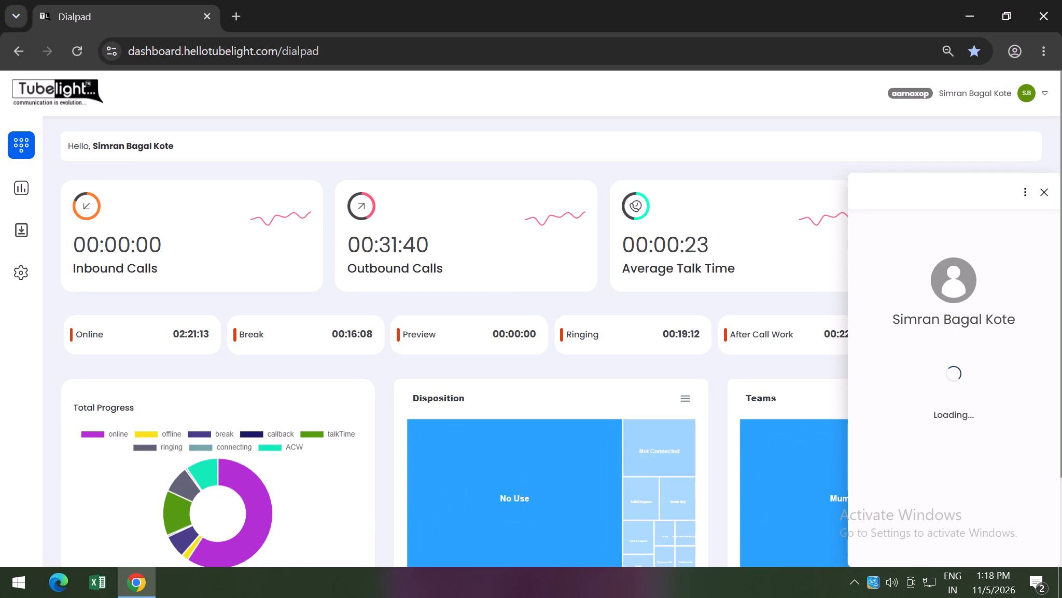
Open a new browser tab alongside the Tubelight dialpad.
{"action": "left_click", "coordinate": [239, 13]}
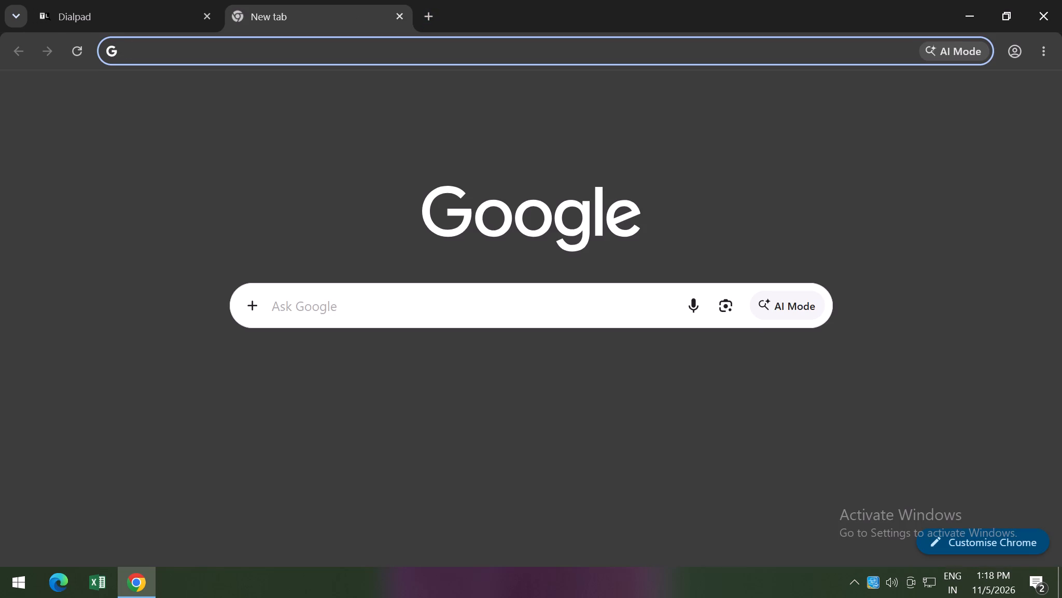
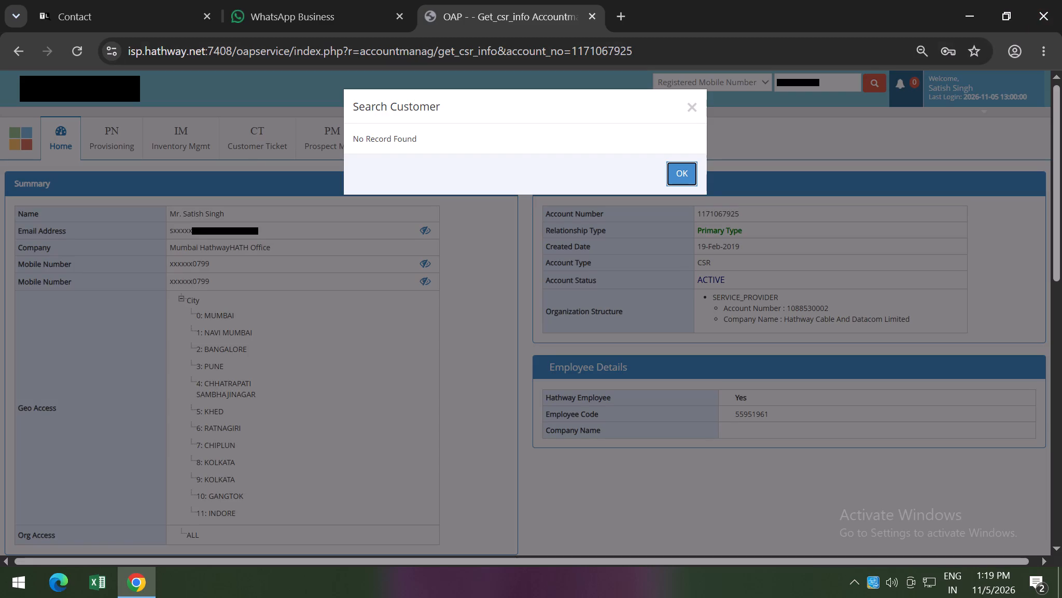
Repeat the customer search with the same registered mobile number and dismiss the search dialog.
{"action": "left_click", "coordinate": [690, 182]}
{"action": "double_click", "coordinate": [865, 81]}
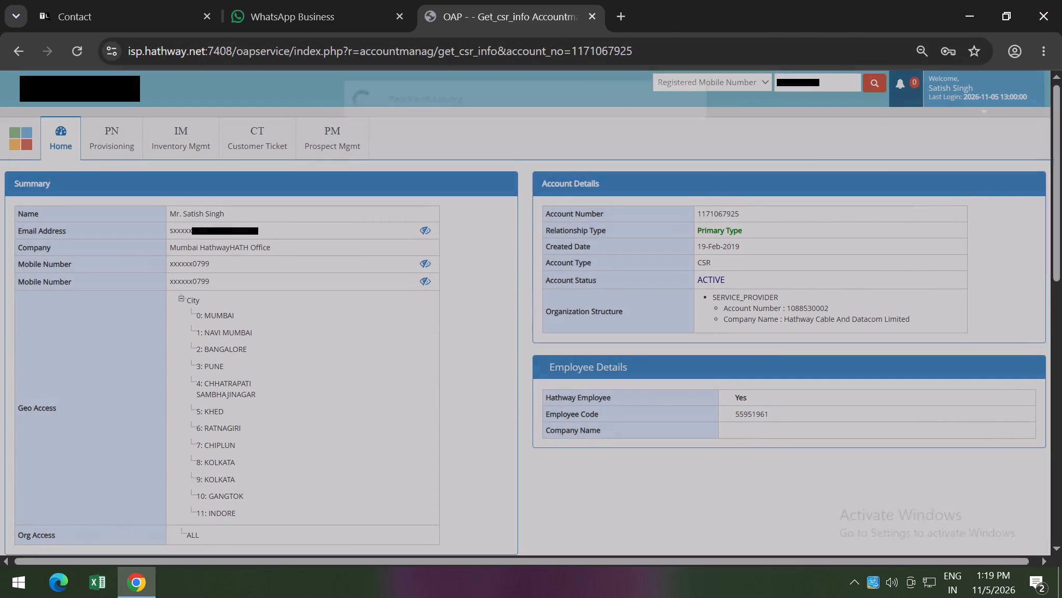
{"action": "left_click", "coordinate": [691, 179]}
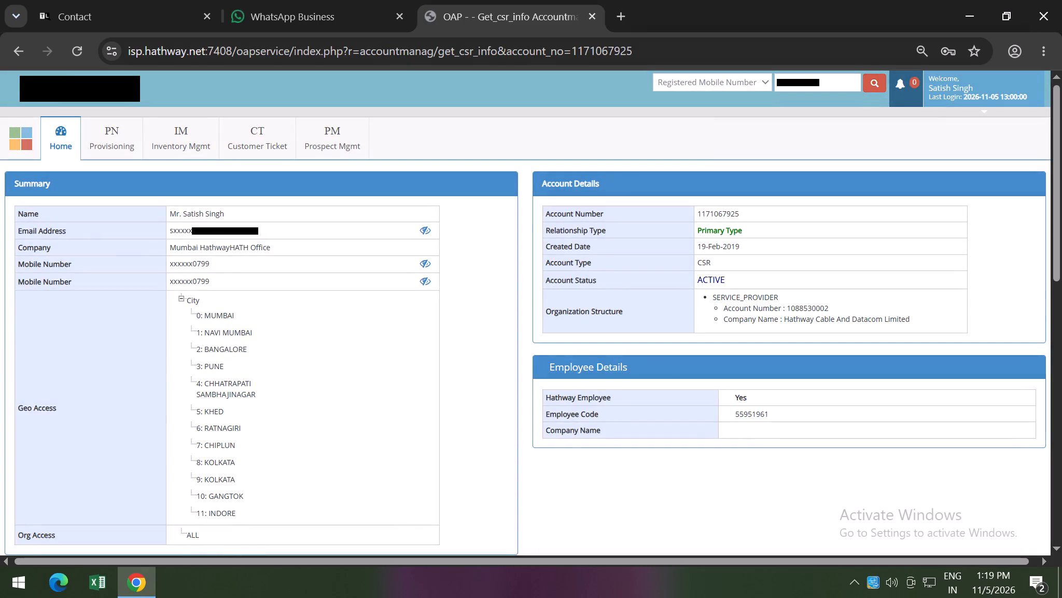
Clear the registered mobile number from the customer search box.
{"action": "left_click", "coordinate": [817, 84]}
{"action": "left_click", "coordinate": [826, 85]}
{"action": "key", "text": "BackSpace"}
{"action": "key", "text": "BackSpace"}
{"action": "key", "text": "BackSpace"}
{"action": "key", "text": "BackSpace"}
{"action": "key", "text": "BackSpace"}
{"action": "key", "text": "BackSpace"}
{"action": "key", "text": "BackSpace"}
{"action": "key", "text": "BackSpace"}
{"action": "key", "text": "BackSpace"}
{"action": "key", "text": "BackSpace"}
{"action": "key", "text": "BackSpace"}
{"action": "key", "text": "BackSpace"}
{"action": "key", "text": "BackSpace"}
{"action": "key", "text": "BackSpace"}
{"action": "key", "text": "BackSpace"}
{"action": "key", "text": "BackSpace"}
{"action": "key", "text": "BackSpace"}
{"action": "key", "text": "BackSpace"}
{"action": "key", "text": "BackSpace"}
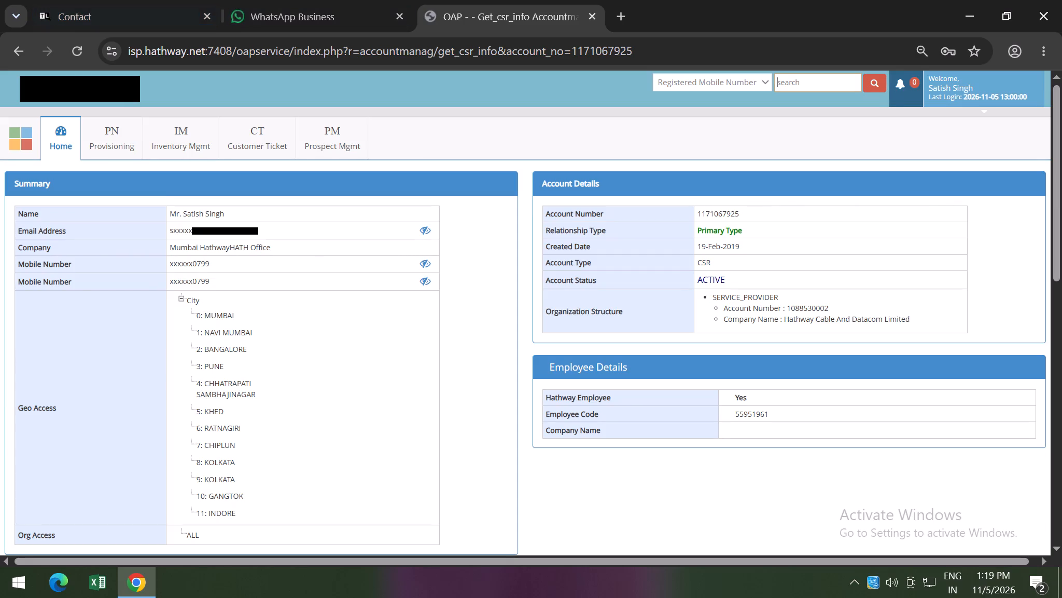
Bring up the Tubelight dialpad contact page for the Mumbai Win-back call.
{"action": "left_click", "coordinate": [187, 0]}
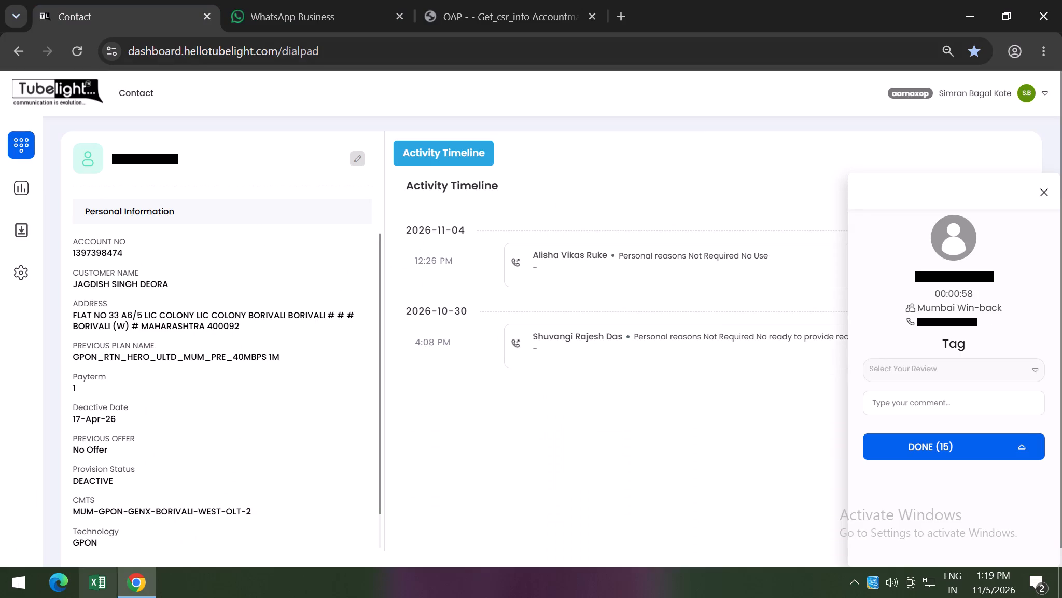
Switch to Excel and open the recent simran 1 workbook from the Desktop.
{"action": "left_click", "coordinate": [91, 574]}
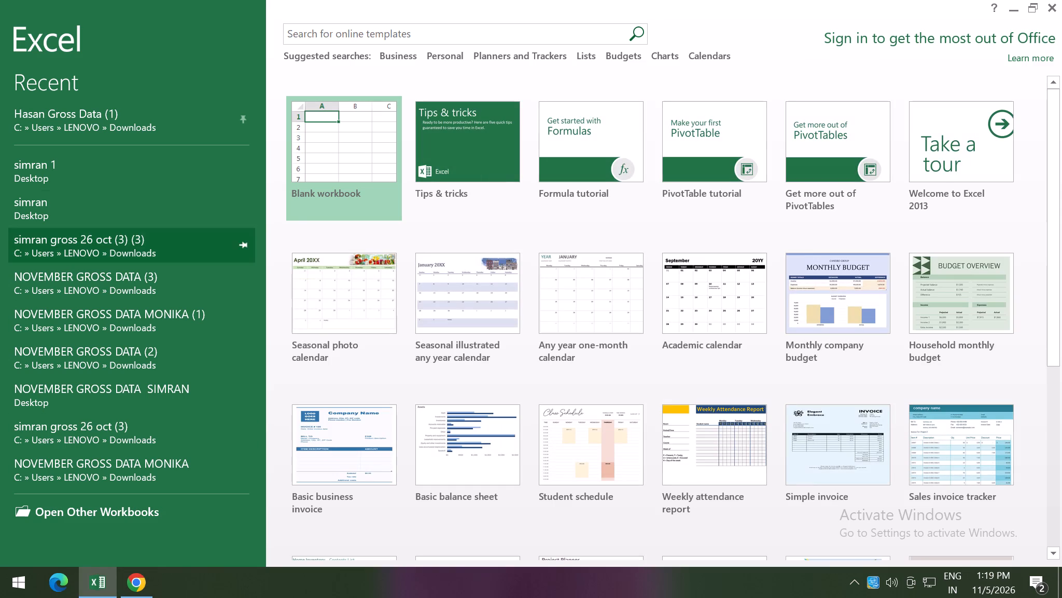
{"action": "left_click", "coordinate": [115, 166]}
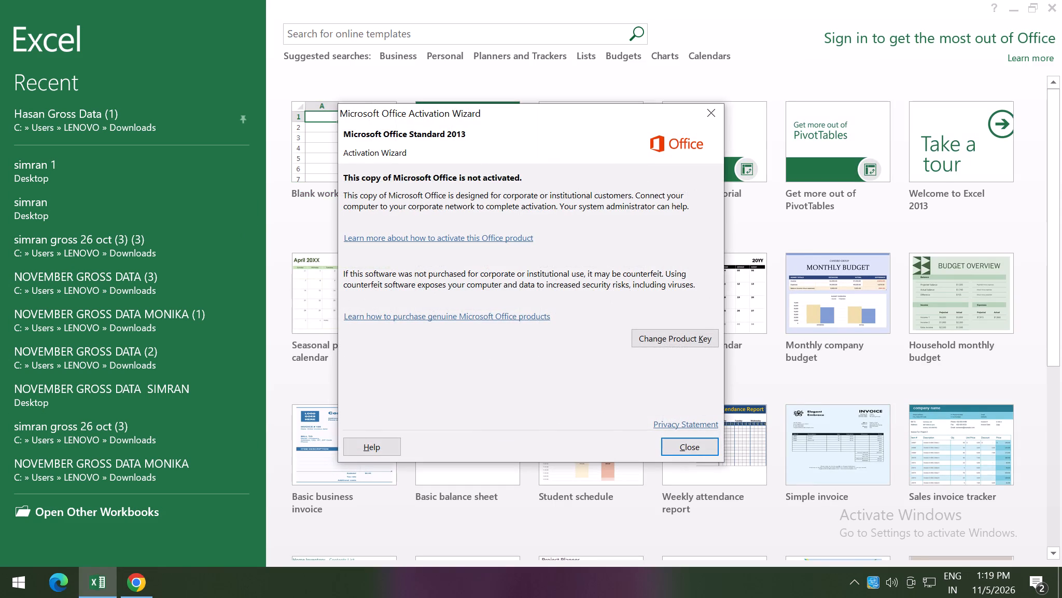
Dismiss the Office Activation Wizard and open the recent simran 1 workbook from the Desktop.
{"action": "left_click", "coordinate": [711, 113]}
{"action": "left_click", "coordinate": [93, 177]}
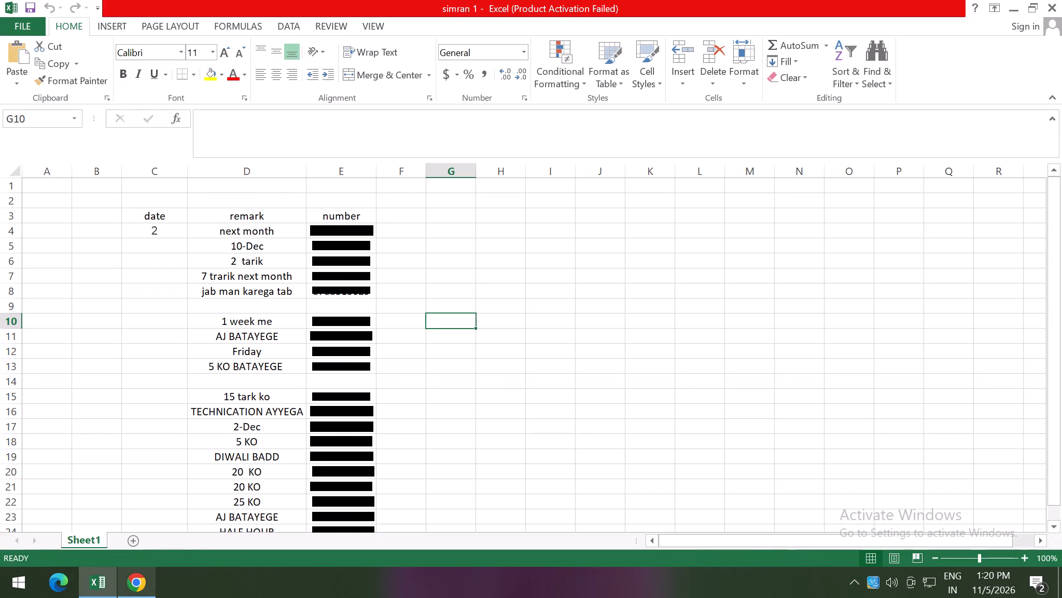
Switch to the Tubelight dialpad in Chrome and bring up the review tag choices for the Mumbai Win-back call.
{"action": "left_click", "coordinate": [141, 595]}
{"action": "left_click", "coordinate": [920, 366]}
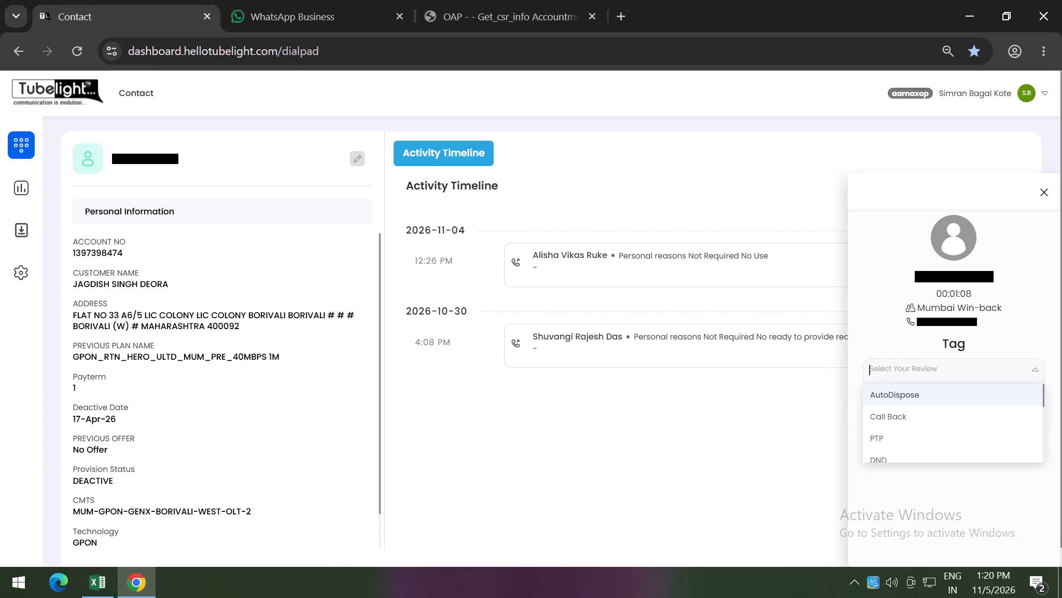
{"action": "scroll", "coordinate": [942, 395], "scroll_direction": "down", "scroll_amount": 1}
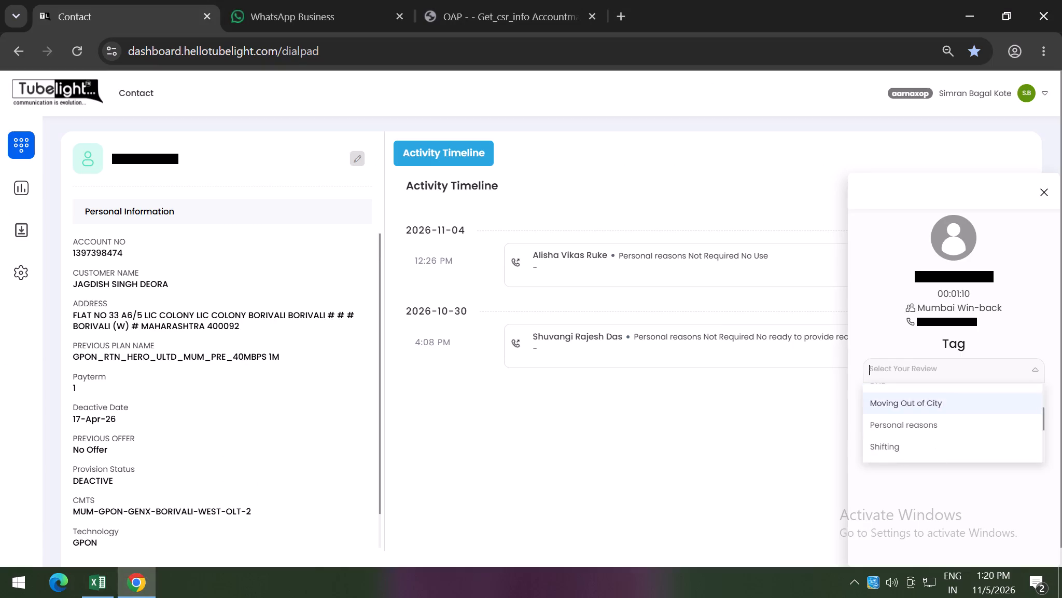
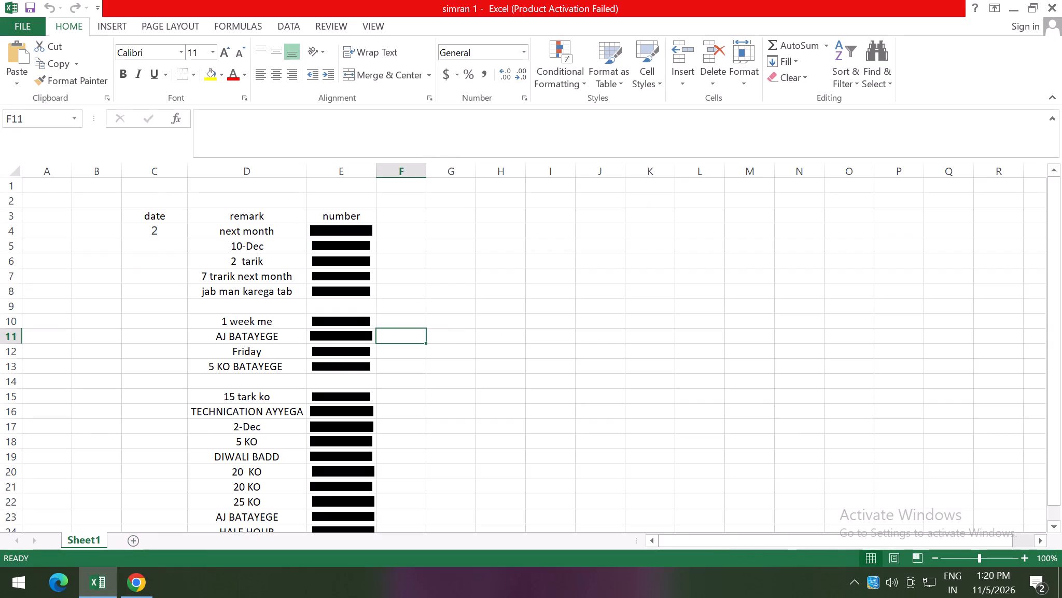
Look over the remark and number list in the simran 1 workbook and save the workbook.
{"action": "scroll", "coordinate": [411, 298], "scroll_direction": "down", "scroll_amount": 2}
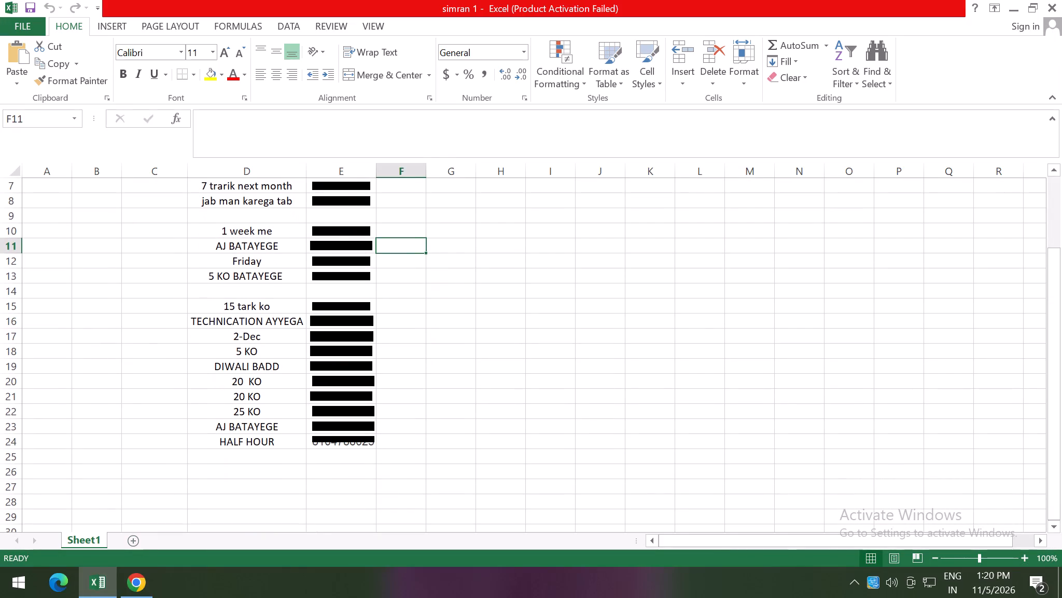
{"action": "scroll", "coordinate": [411, 298], "scroll_direction": "up", "scroll_amount": 2}
{"action": "left_click", "coordinate": [413, 301]}
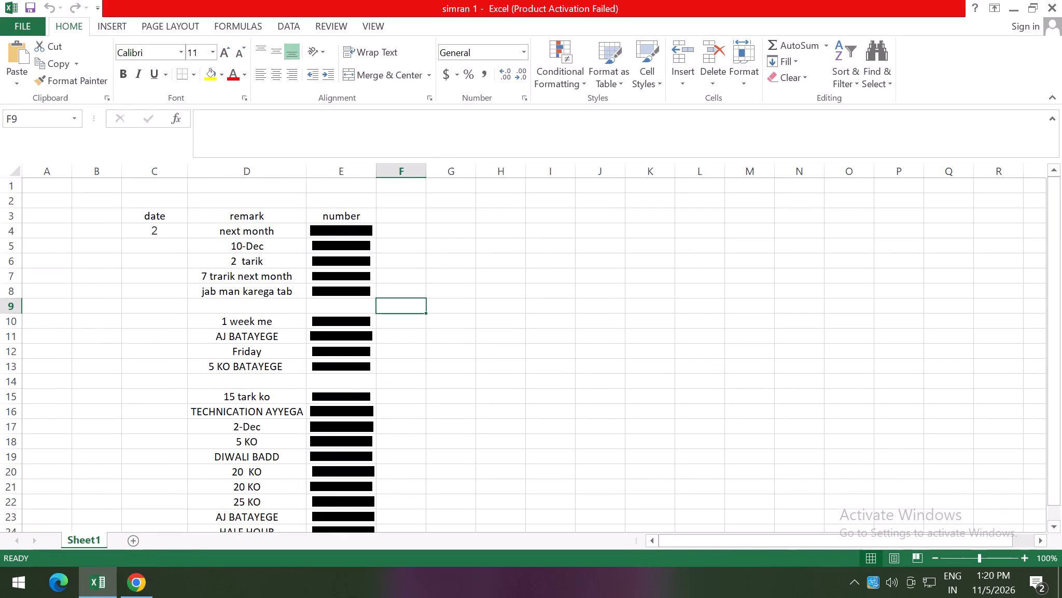
{"action": "key", "text": "ctrl+s"}
{"action": "left_click", "coordinate": [508, 295]}
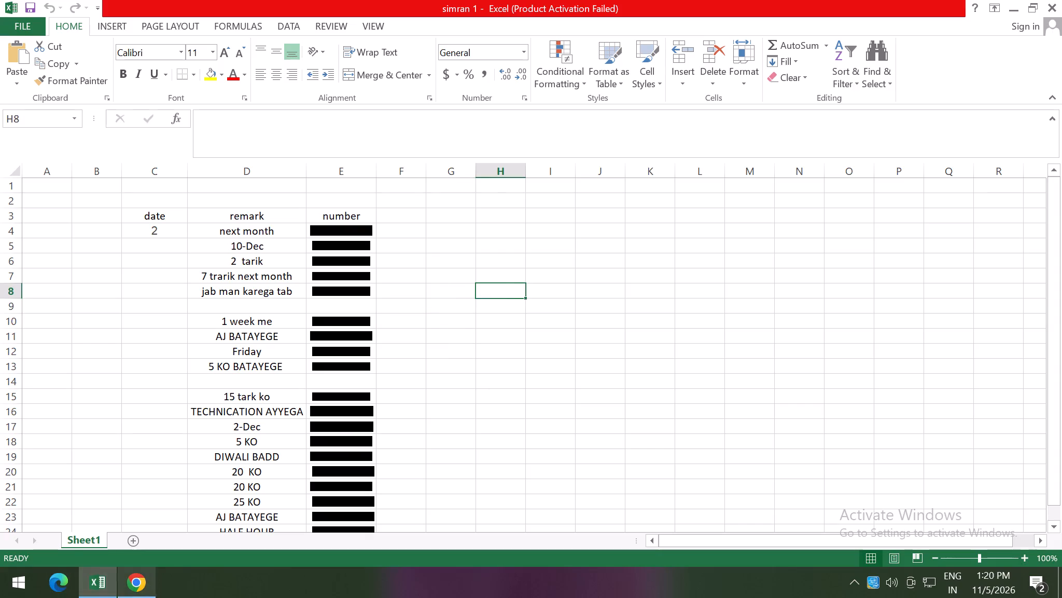
Switch to the Tubelight dialpad in Chrome and dismiss the callback list.
{"action": "left_click", "coordinate": [131, 575]}
{"action": "left_click", "coordinate": [1047, 192]}
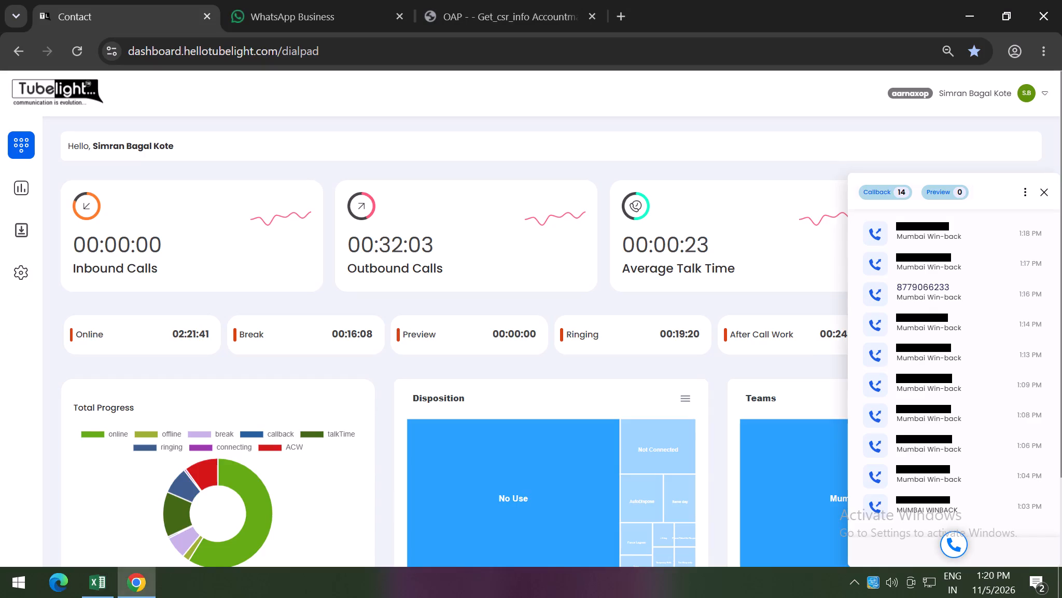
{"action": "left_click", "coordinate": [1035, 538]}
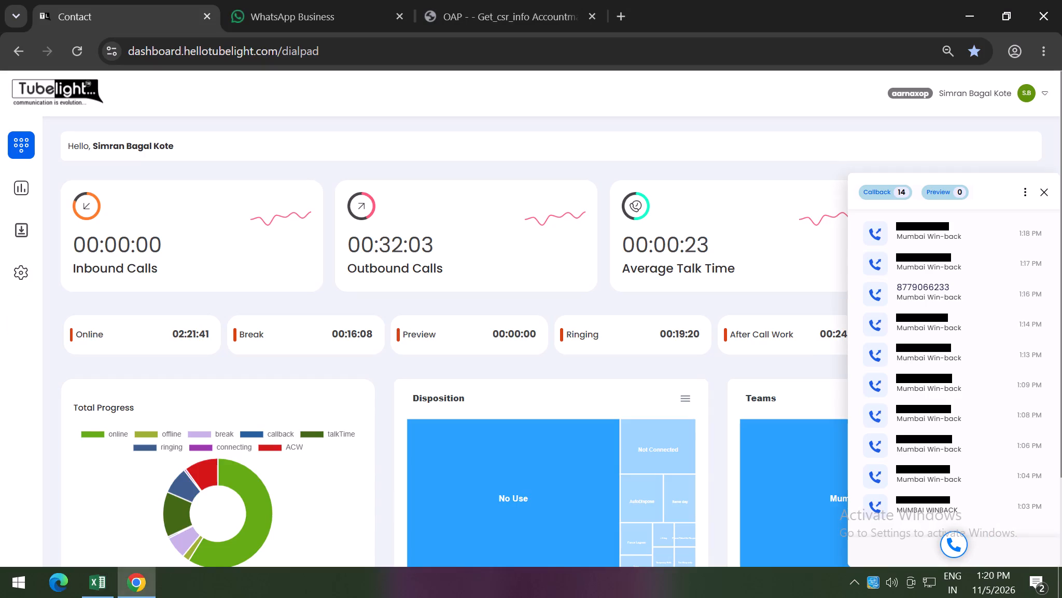
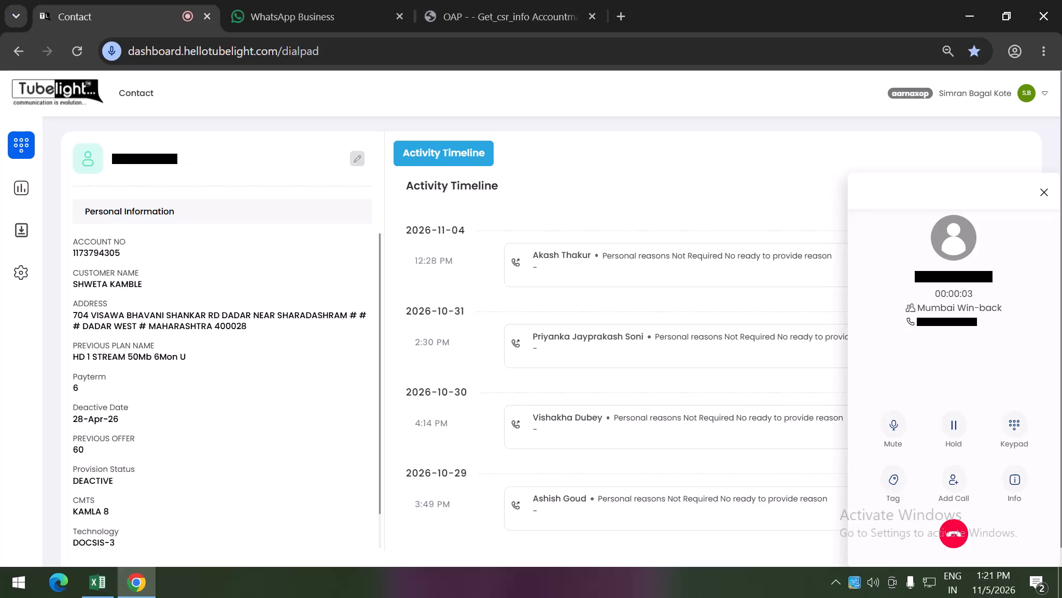
End the current Mumbai Win-back call and submit its disposition tags as Personal reasons, Not Required, No Use.
{"action": "left_click", "coordinate": [946, 533]}
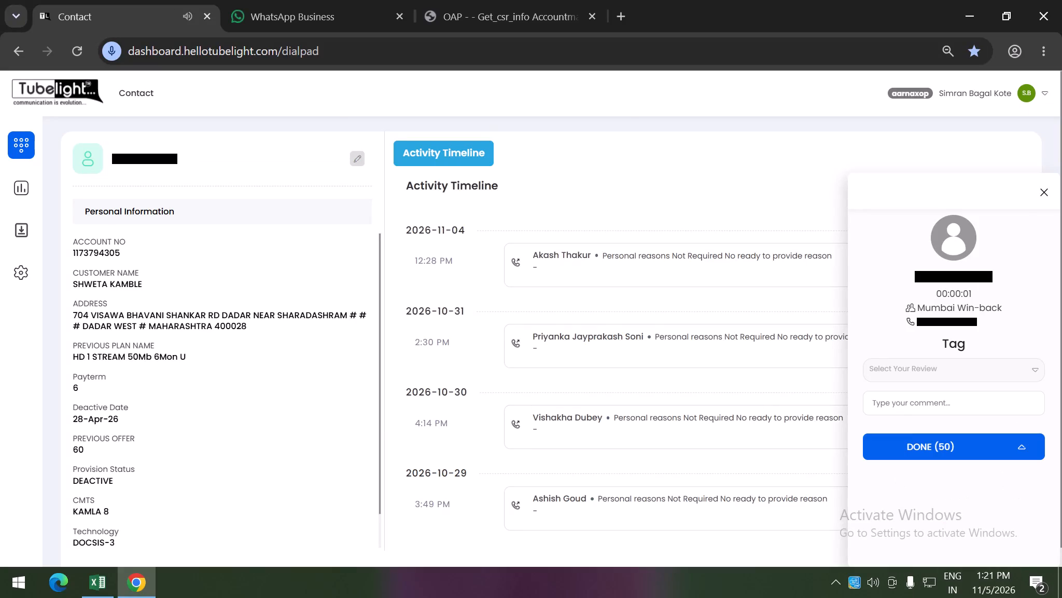
{"action": "left_click", "coordinate": [922, 369]}
{"action": "scroll", "coordinate": [934, 421], "scroll_direction": "down", "scroll_amount": 1}
{"action": "left_click", "coordinate": [934, 421]}
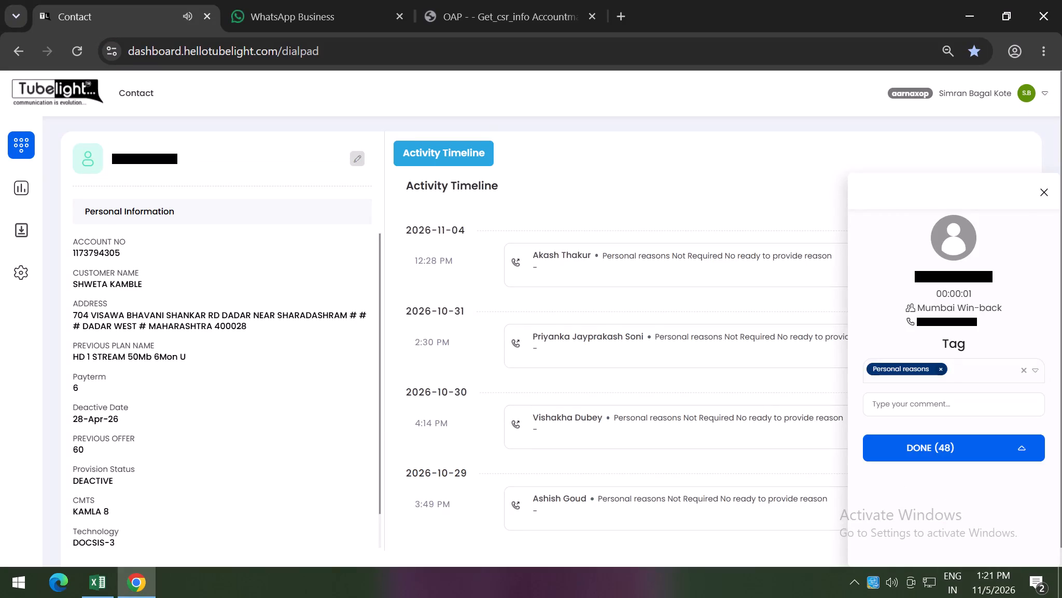
{"action": "left_click", "coordinate": [972, 373]}
{"action": "left_click", "coordinate": [904, 436]}
{"action": "left_click", "coordinate": [951, 384]}
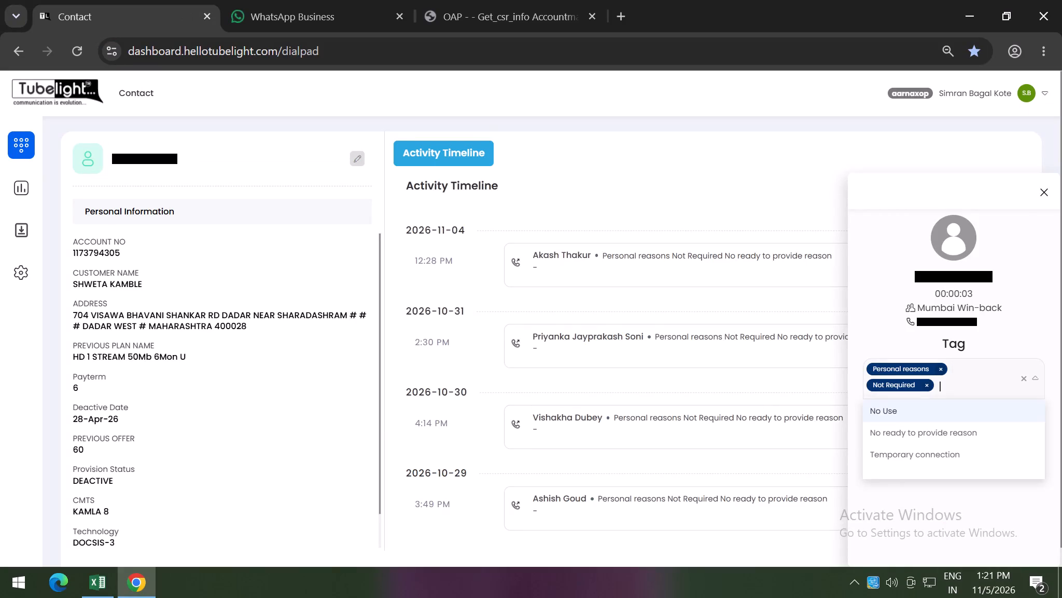
{"action": "left_click", "coordinate": [903, 412]}
{"action": "left_click", "coordinate": [910, 459]}
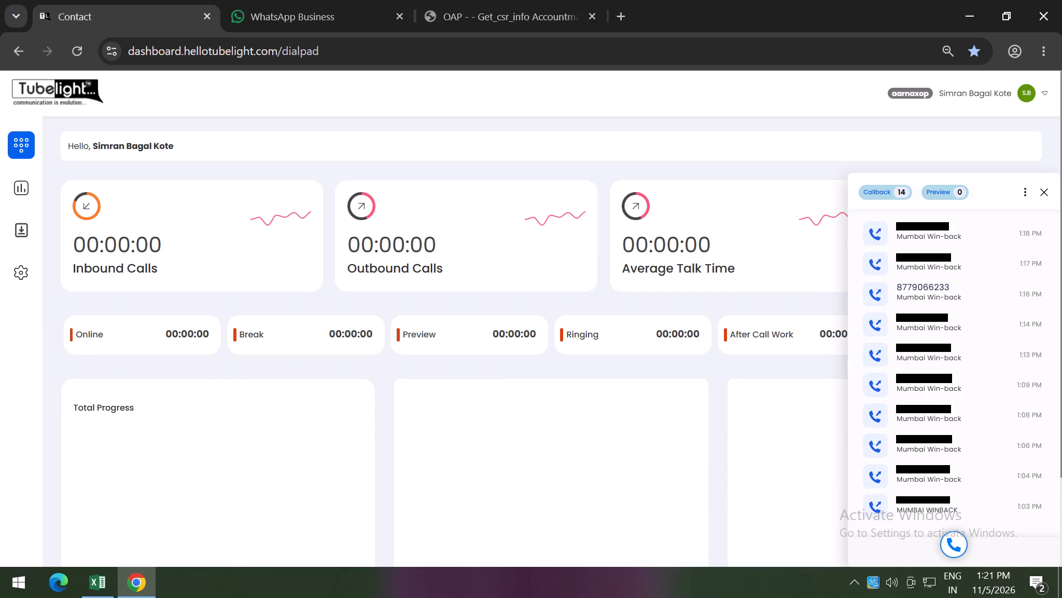
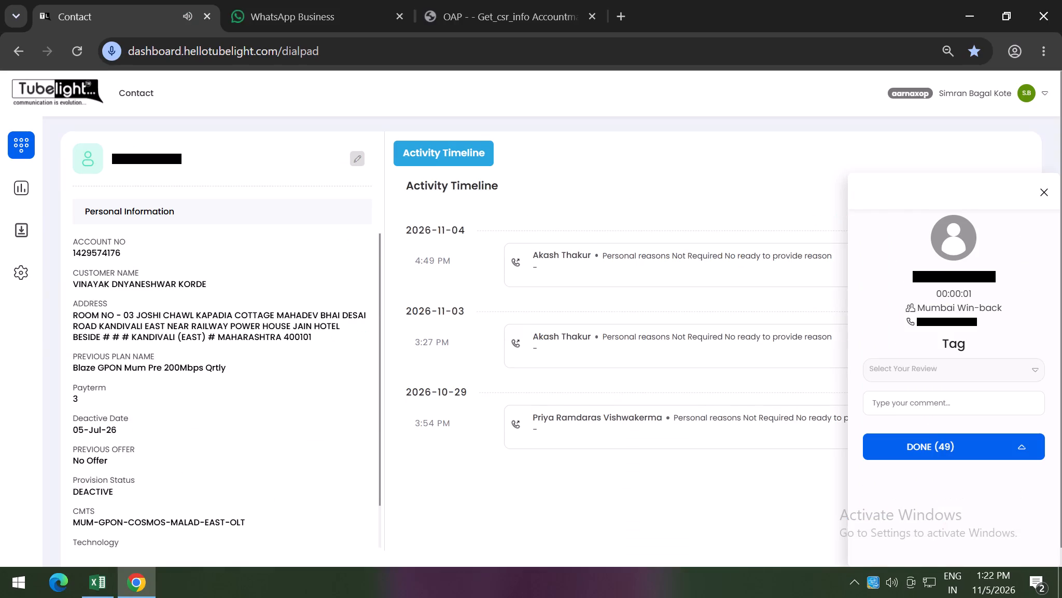
Tag the ended Mumbai Win-back call with Personal reasons, Not Required and a specific sub-reason, and submit the disposition.
{"action": "left_click", "coordinate": [967, 365]}
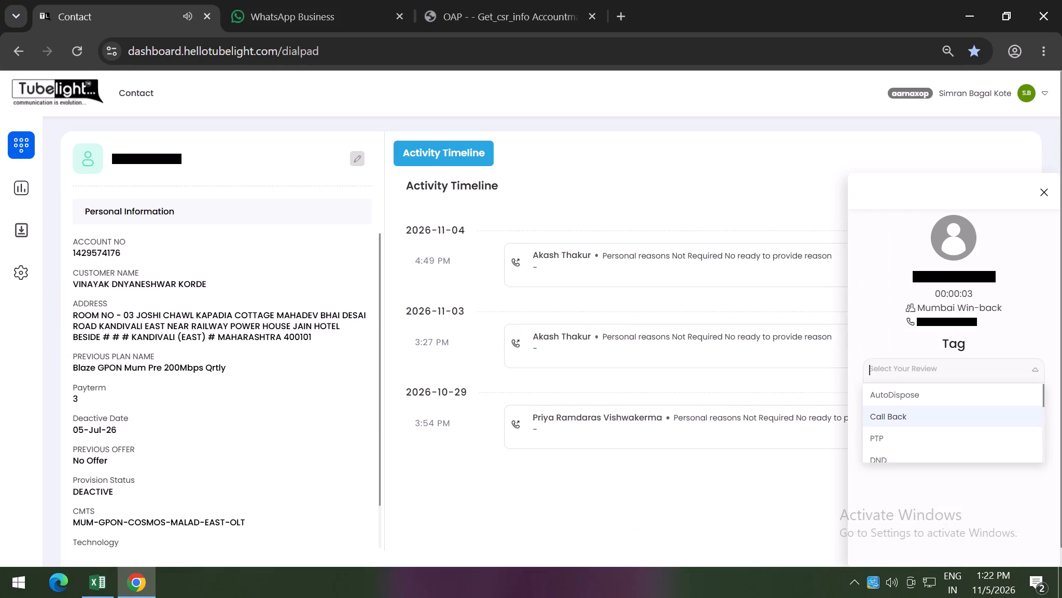
{"action": "scroll", "coordinate": [921, 418], "scroll_direction": "down", "scroll_amount": 1}
{"action": "left_click", "coordinate": [921, 419]}
{"action": "left_click", "coordinate": [987, 379]}
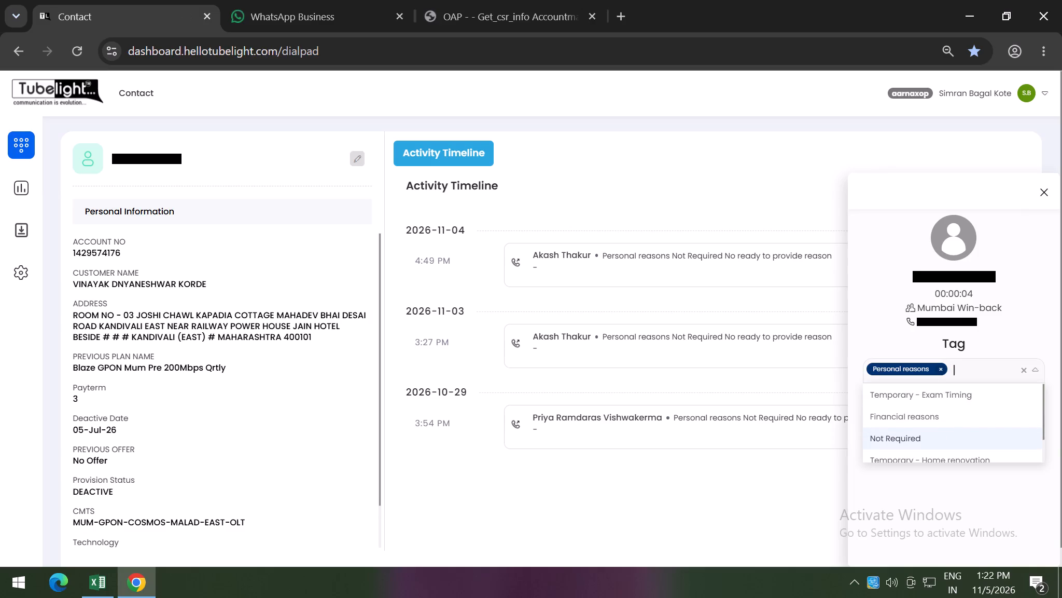
{"action": "left_click", "coordinate": [892, 433]}
{"action": "left_click", "coordinate": [951, 383]}
{"action": "left_click", "coordinate": [900, 410]}
{"action": "left_click", "coordinate": [907, 457]}
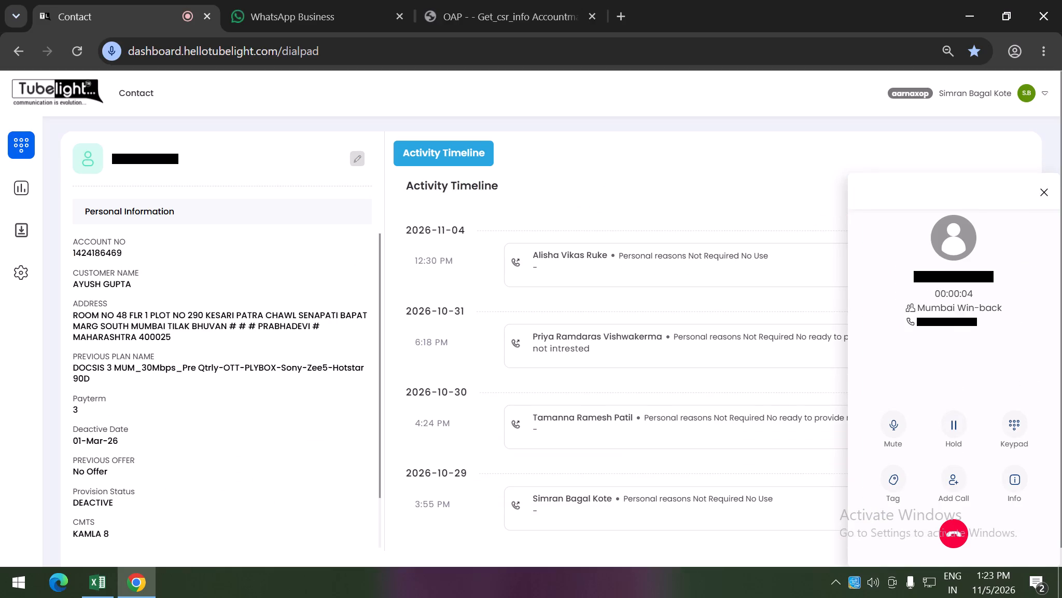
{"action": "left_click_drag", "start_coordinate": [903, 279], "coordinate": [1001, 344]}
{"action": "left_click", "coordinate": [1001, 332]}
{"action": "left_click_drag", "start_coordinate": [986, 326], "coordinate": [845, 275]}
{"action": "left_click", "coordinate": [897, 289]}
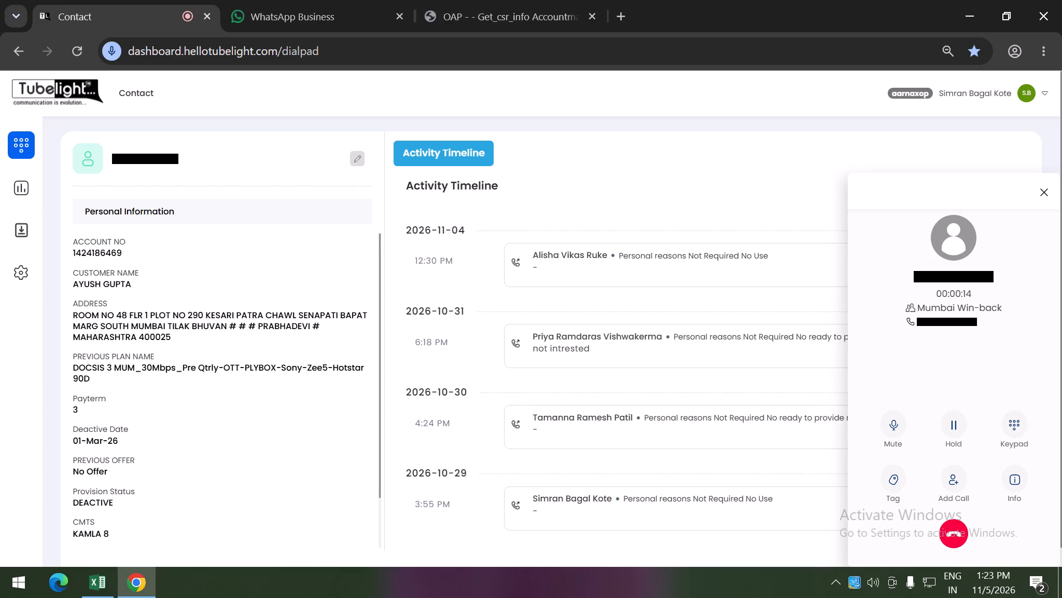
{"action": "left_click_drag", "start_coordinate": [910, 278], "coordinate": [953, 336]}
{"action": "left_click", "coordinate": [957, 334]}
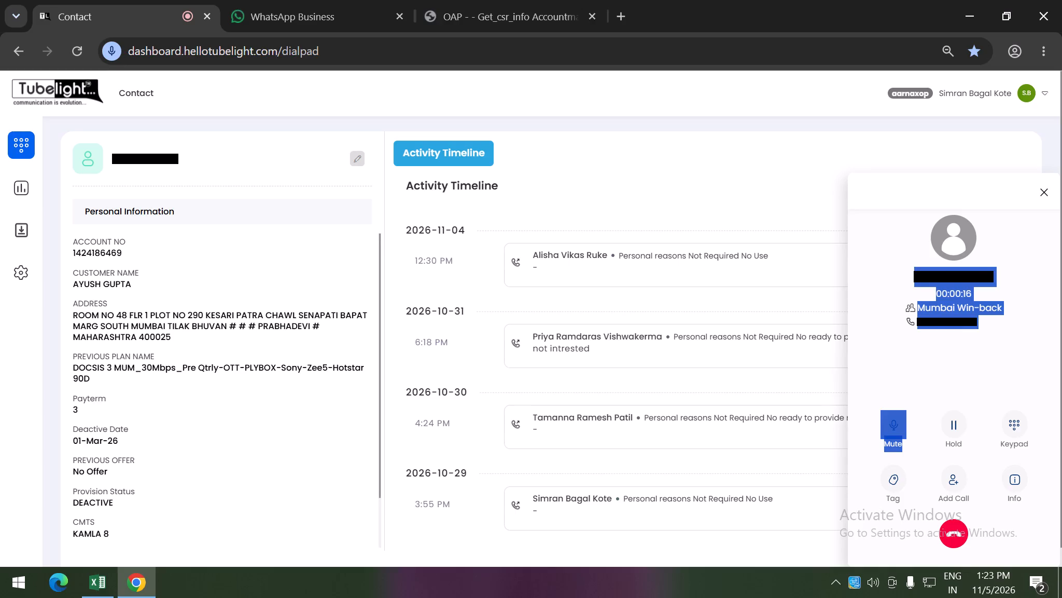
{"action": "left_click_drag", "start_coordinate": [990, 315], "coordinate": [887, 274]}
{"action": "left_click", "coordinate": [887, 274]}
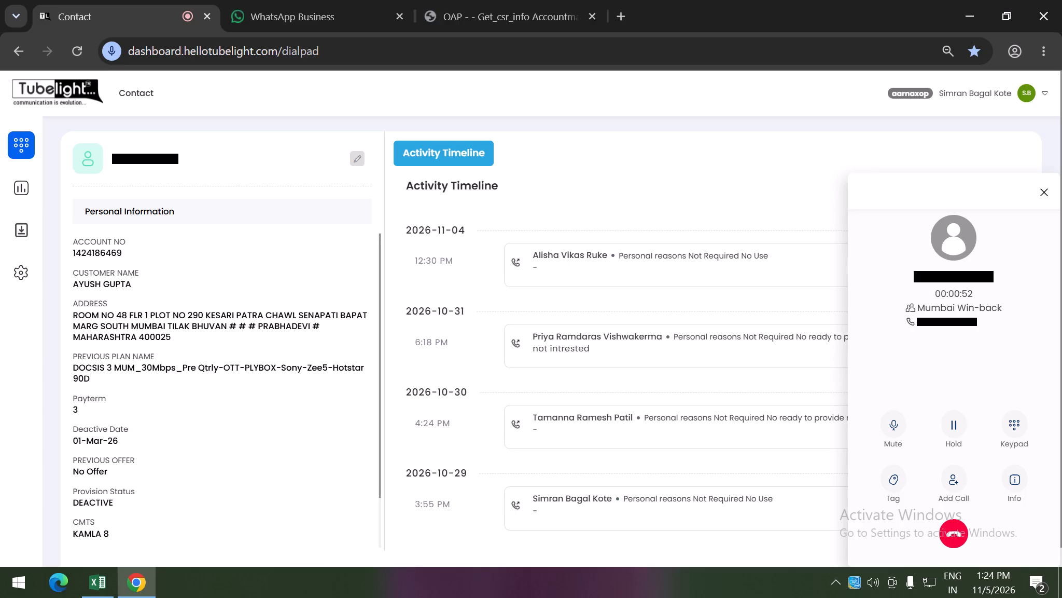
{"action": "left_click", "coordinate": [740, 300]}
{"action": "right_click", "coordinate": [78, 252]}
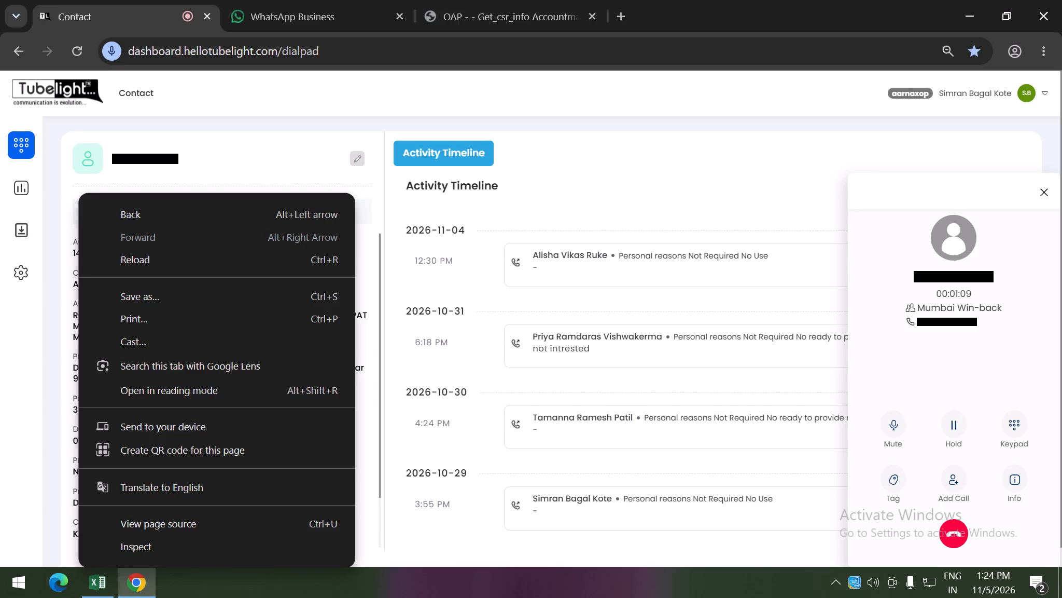
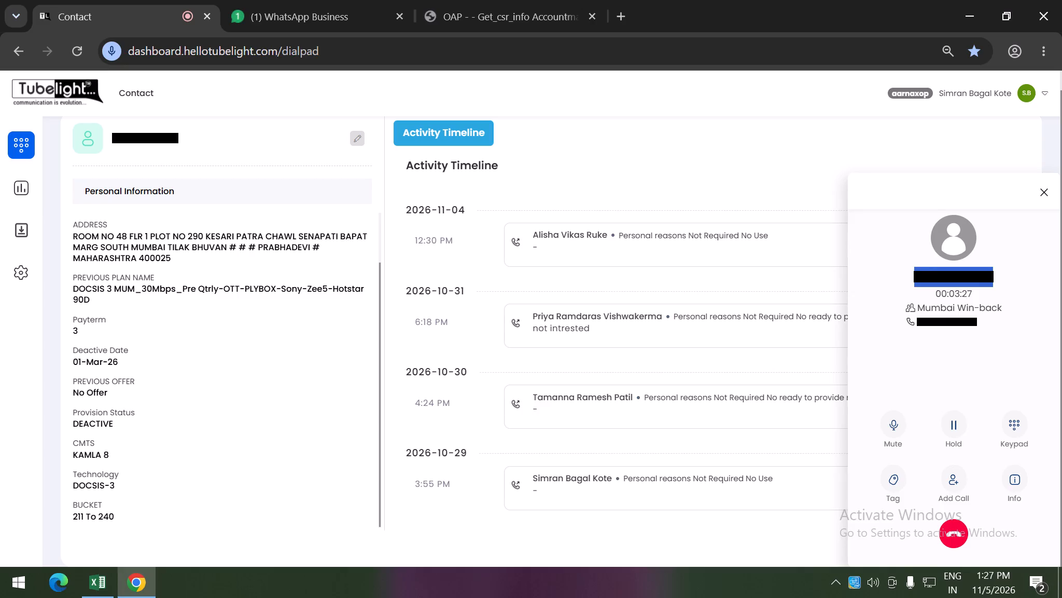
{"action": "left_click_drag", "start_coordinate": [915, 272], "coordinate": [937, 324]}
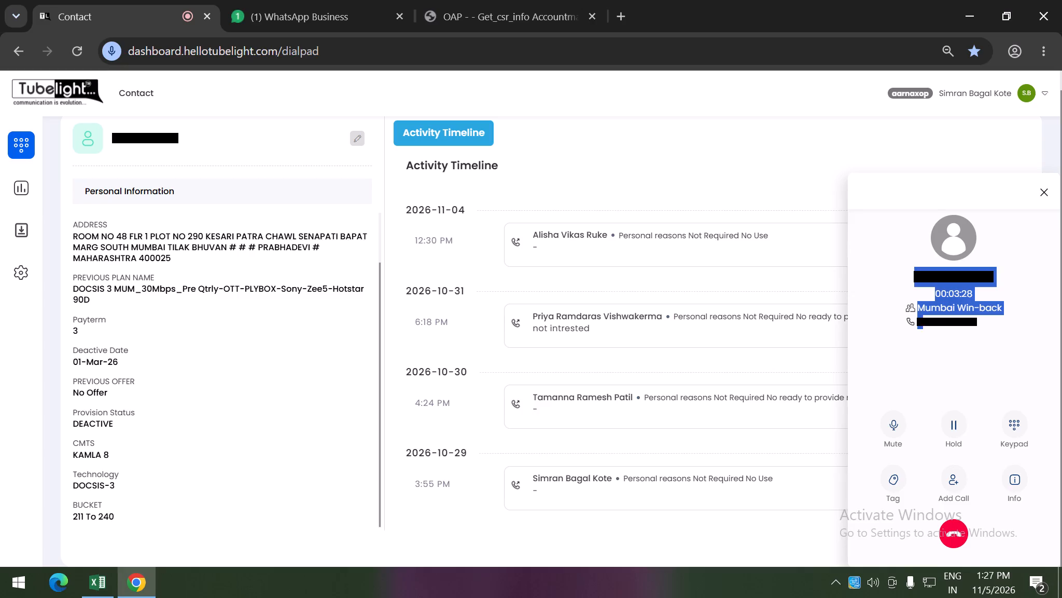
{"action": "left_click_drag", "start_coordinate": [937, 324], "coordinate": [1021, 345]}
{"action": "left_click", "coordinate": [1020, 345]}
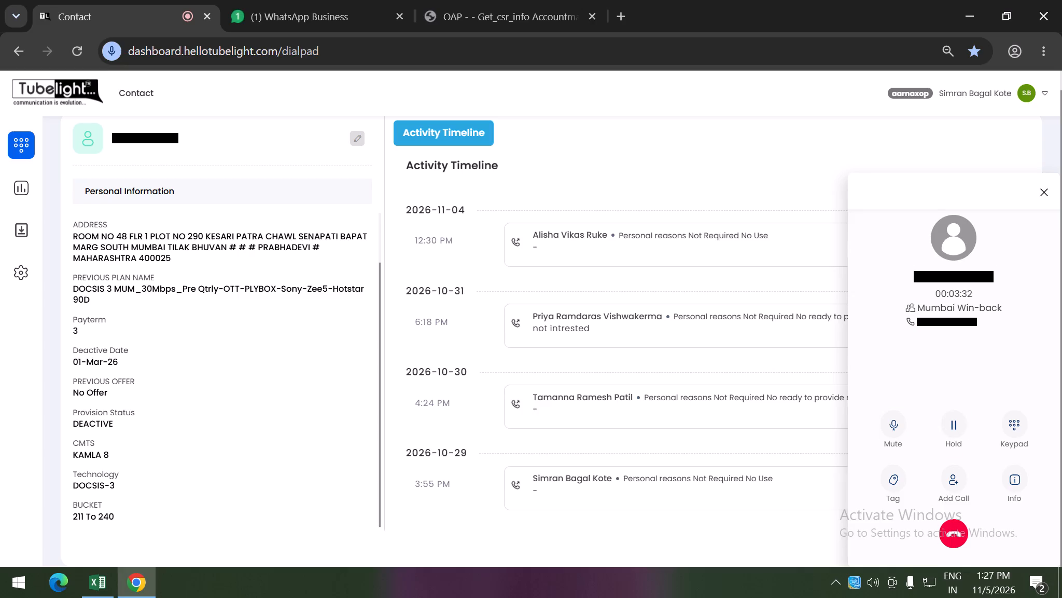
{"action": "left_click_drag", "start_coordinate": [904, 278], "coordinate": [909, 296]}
Copy the customer identifier shown above the call timer in the active Mumbai Win-back call.
{"action": "left_click_drag", "start_coordinate": [909, 296], "coordinate": [963, 334]}
{"action": "left_click", "coordinate": [962, 336]}
{"action": "left_click_drag", "start_coordinate": [1004, 280], "coordinate": [886, 274]}
{"action": "right_click", "coordinate": [886, 274]}
{"action": "left_click", "coordinate": [751, 289]}
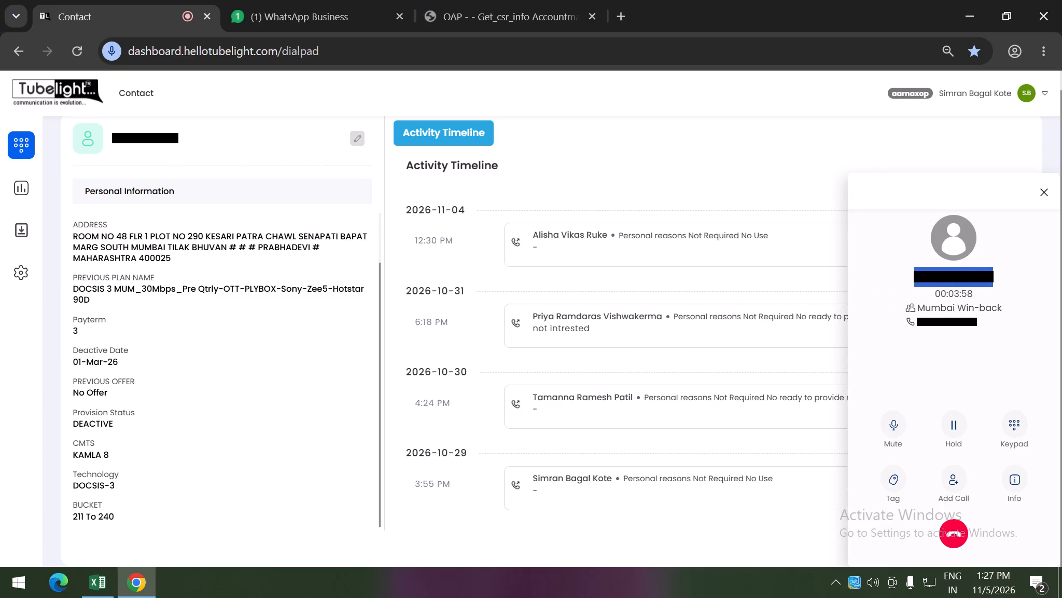
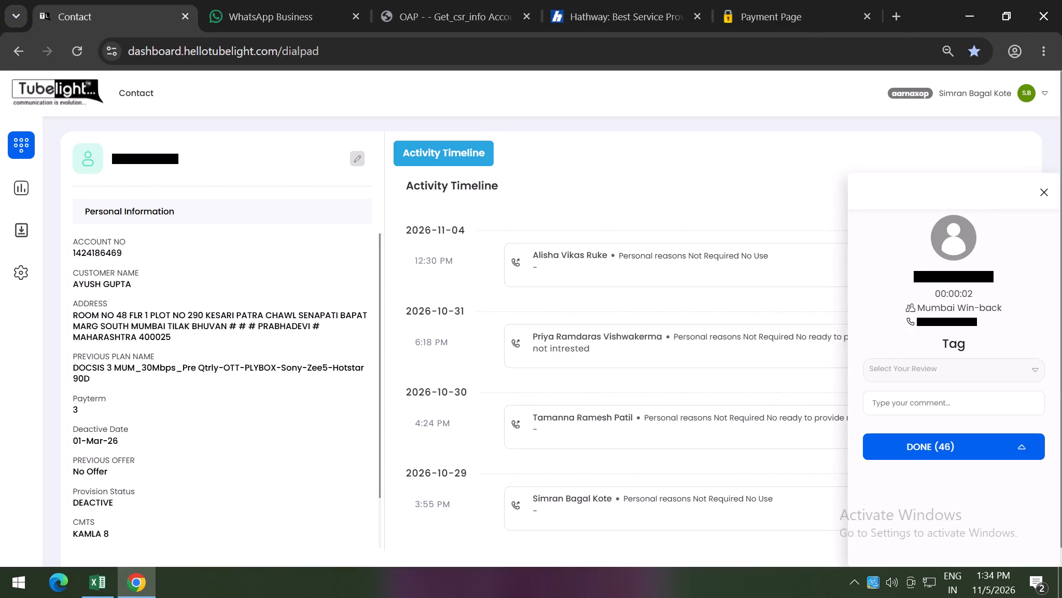
Copy the customer's contact number shown above the call timer for the ended Mumbai Win-back call.
{"action": "left_click_drag", "start_coordinate": [1001, 270], "coordinate": [892, 286]}
{"action": "left_click_drag", "start_coordinate": [910, 277], "coordinate": [960, 266]}
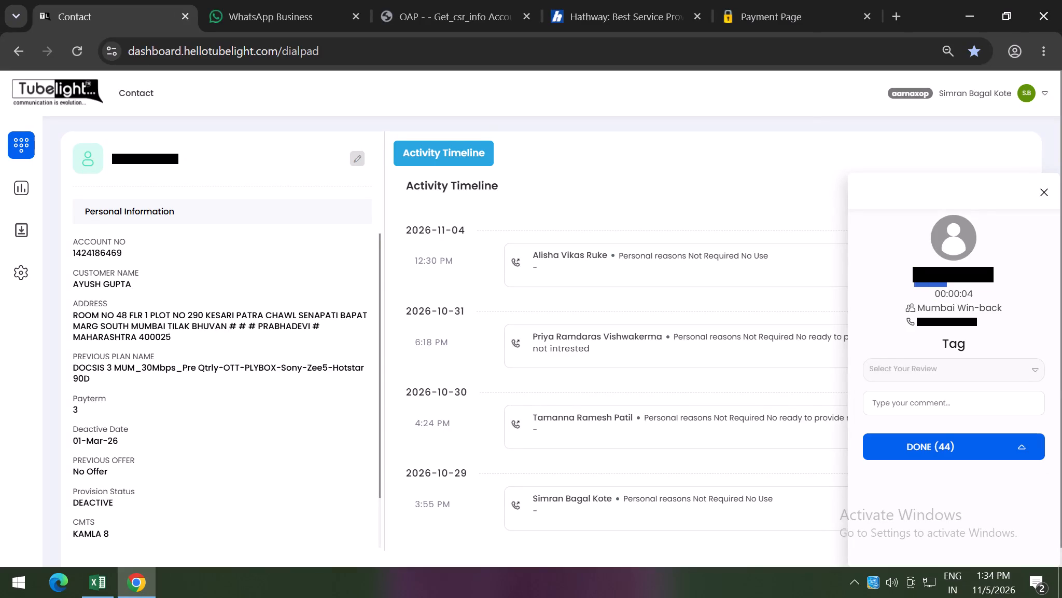
{"action": "left_click_drag", "start_coordinate": [960, 266], "coordinate": [1001, 266]}
{"action": "right_click", "coordinate": [1001, 265]}
{"action": "left_click", "coordinate": [829, 279]}
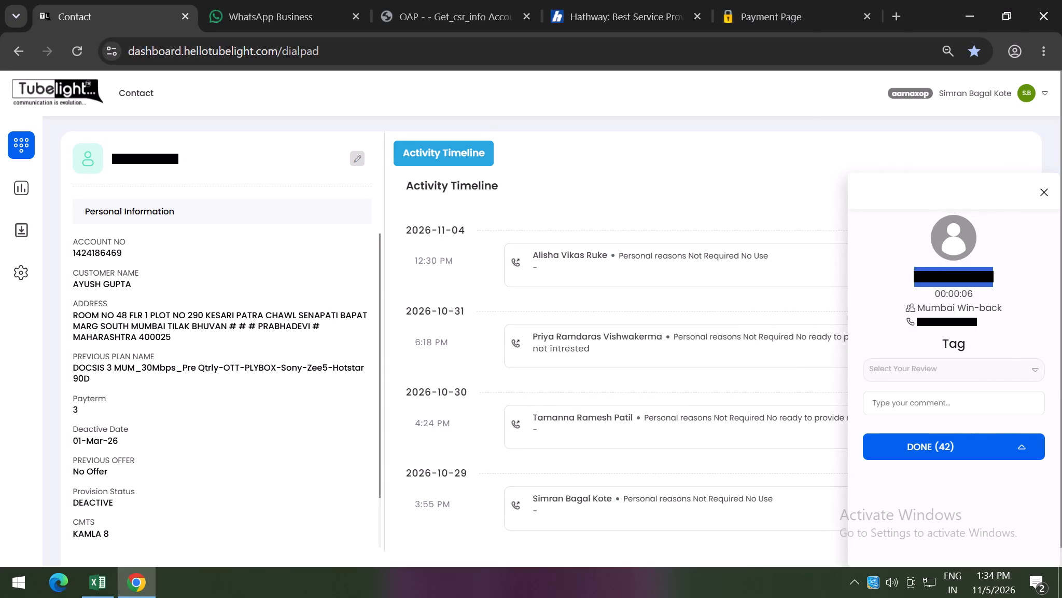
Switch to Excel and go to the end of the follow-up list in the simran 1 workbook.
{"action": "left_click", "coordinate": [100, 589]}
{"action": "scroll", "coordinate": [326, 318], "scroll_direction": "down", "scroll_amount": 2}
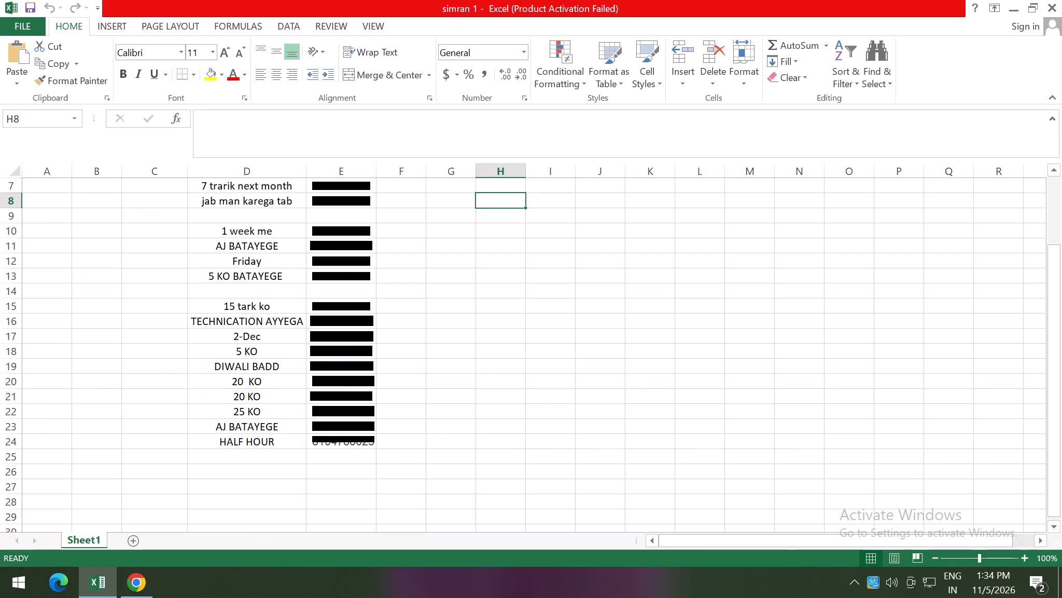
Paste the copied customer number into cell E25, below the HALF HOUR row's number.
{"action": "left_click", "coordinate": [332, 457]}
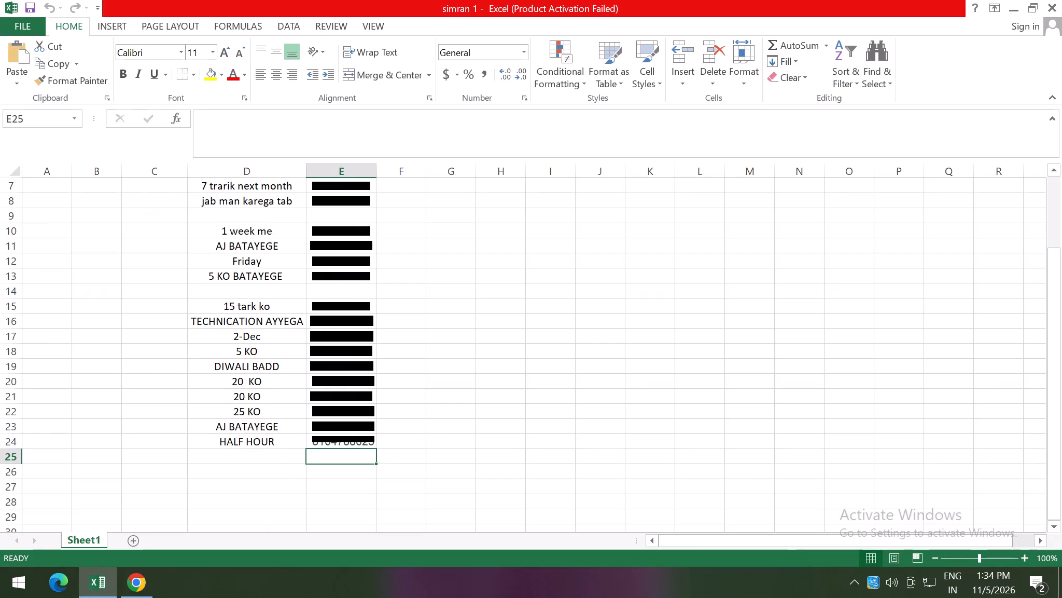
{"action": "key", "text": "ctrl+v"}
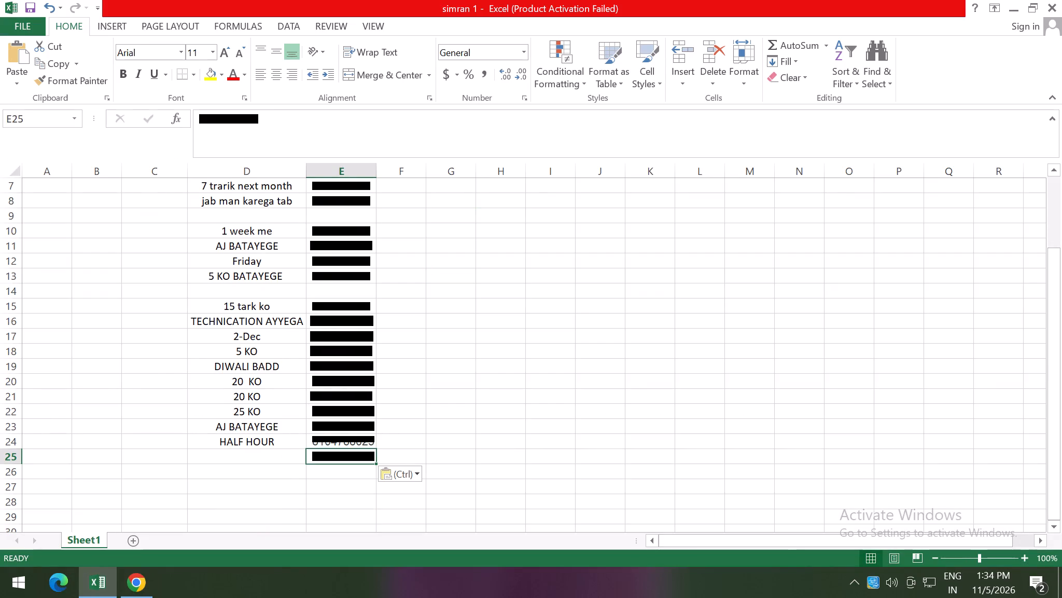
{"action": "left_click", "coordinate": [472, 380]}
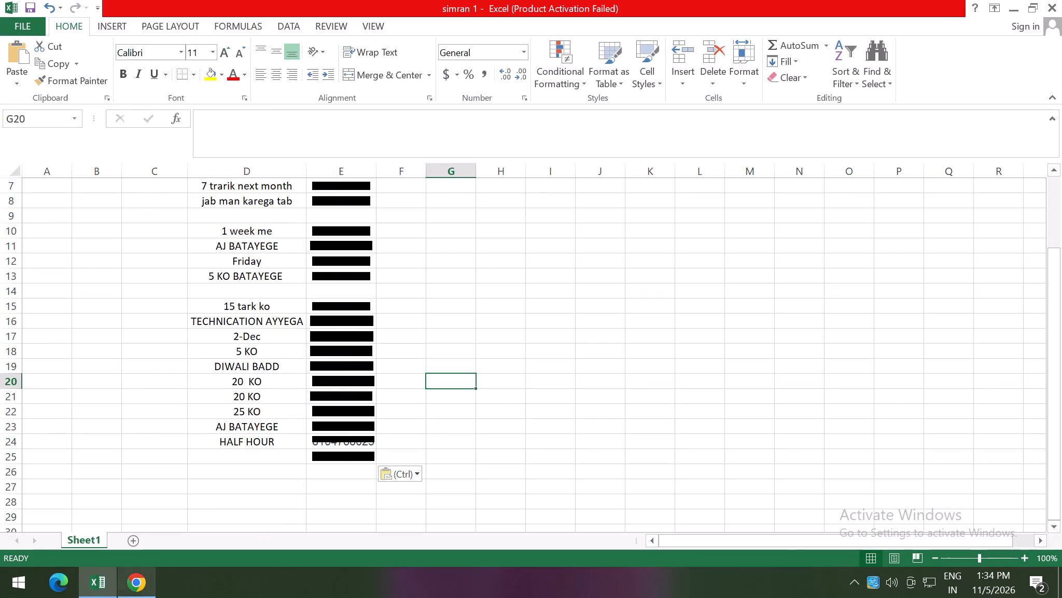
In the Tubelight dialpad in Chrome, tag the Mumbai Win-back call as Personal reasons, Not Required and a further sub-reason, and submit the disposition.
{"action": "left_click", "coordinate": [134, 588]}
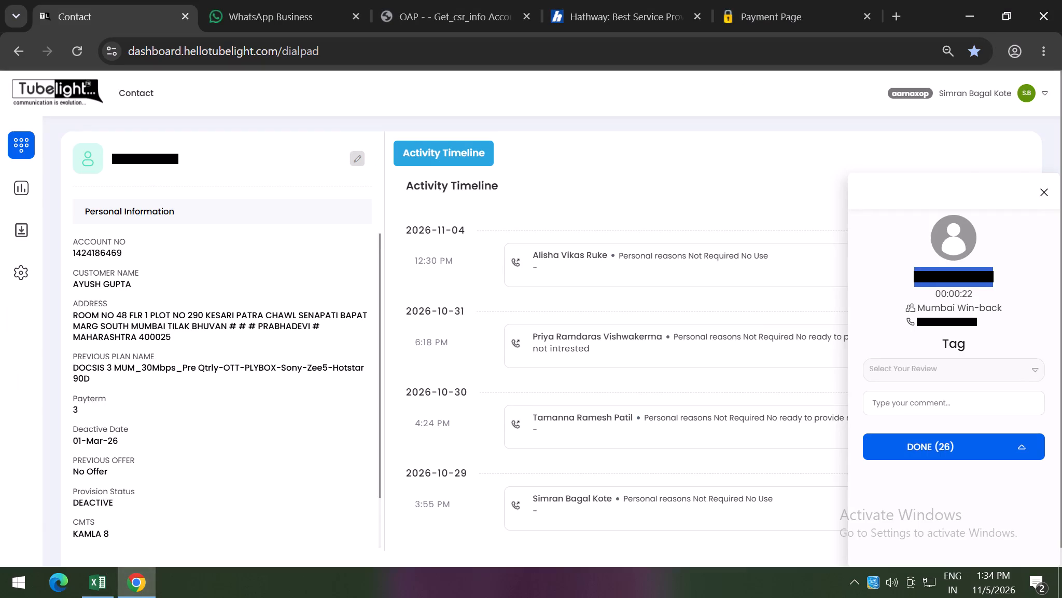
{"action": "left_click", "coordinate": [952, 369]}
{"action": "scroll", "coordinate": [914, 424], "scroll_direction": "down", "scroll_amount": 1}
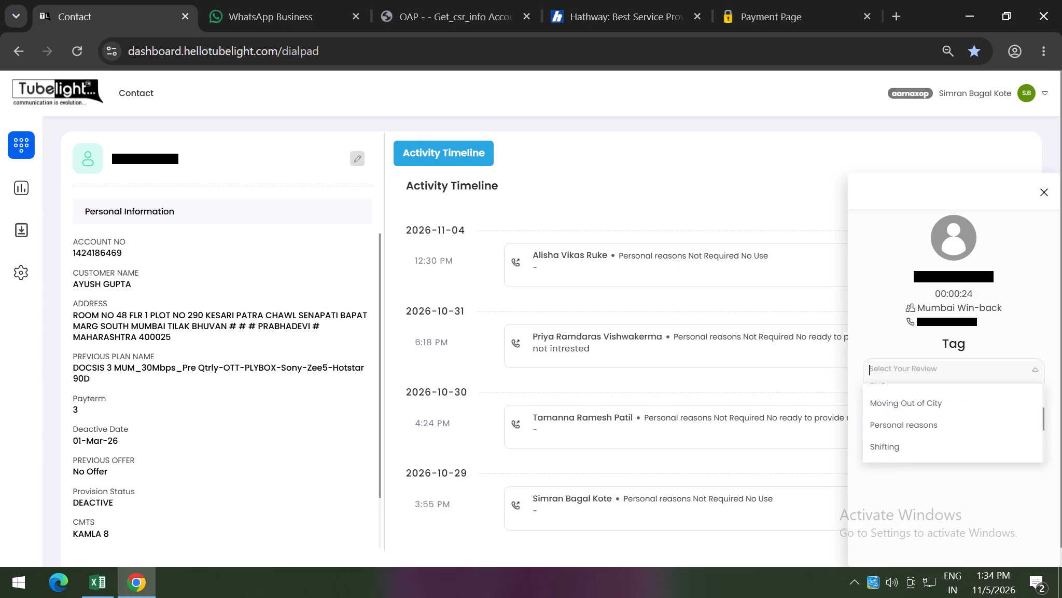
{"action": "left_click", "coordinate": [914, 424]}
{"action": "left_click", "coordinate": [956, 371]}
{"action": "left_click", "coordinate": [890, 442]}
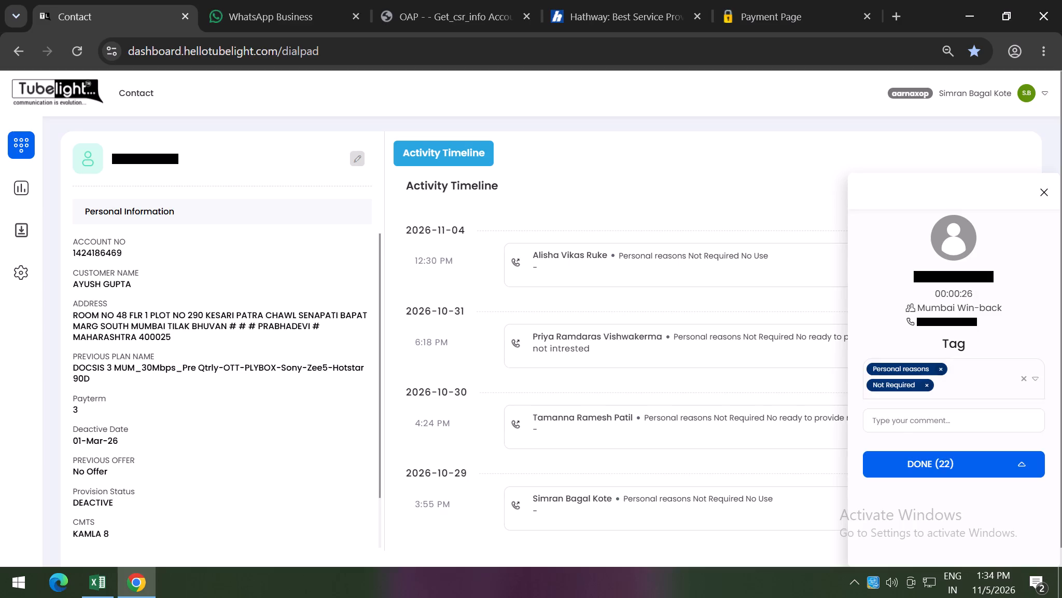
{"action": "left_click", "coordinate": [956, 382]}
{"action": "left_click", "coordinate": [909, 409]}
{"action": "left_click", "coordinate": [892, 469]}
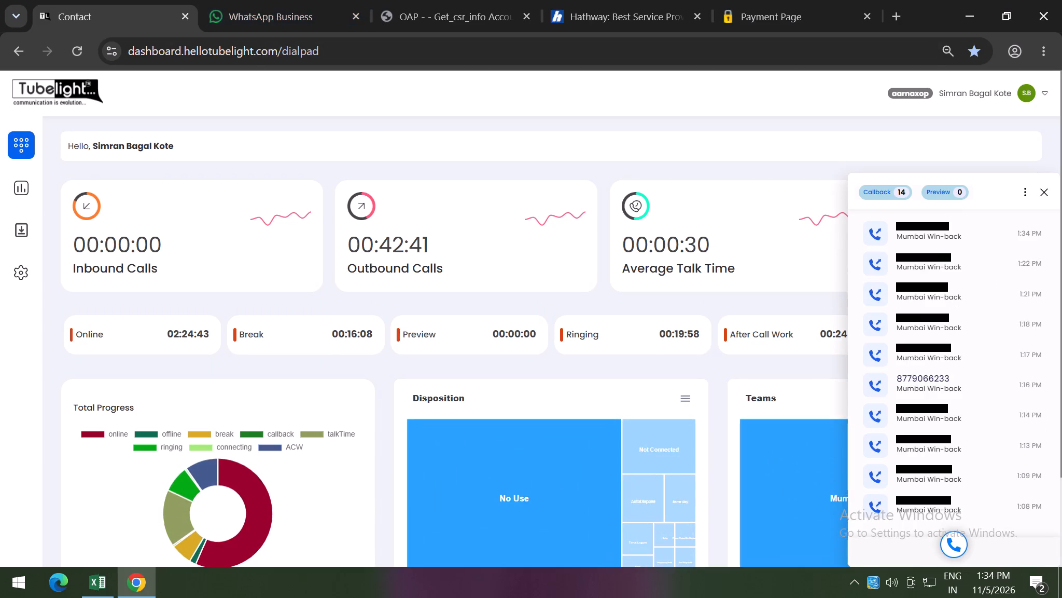
Set the agent's dialpad status to a Meeting break.
{"action": "left_click", "coordinate": [1025, 191]}
{"action": "left_click", "coordinate": [1010, 227]}
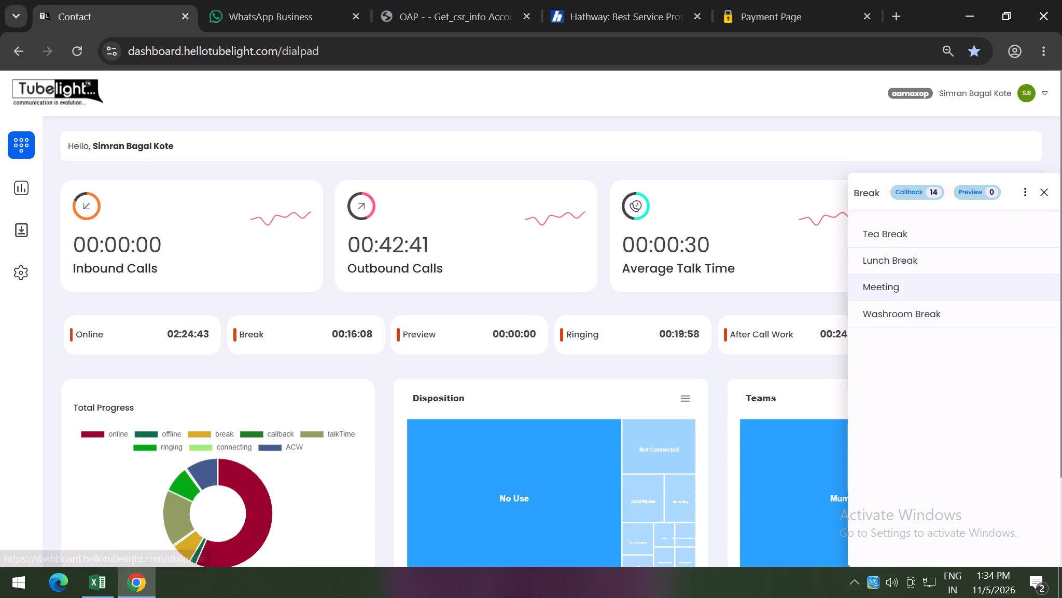
{"action": "left_click", "coordinate": [917, 292]}
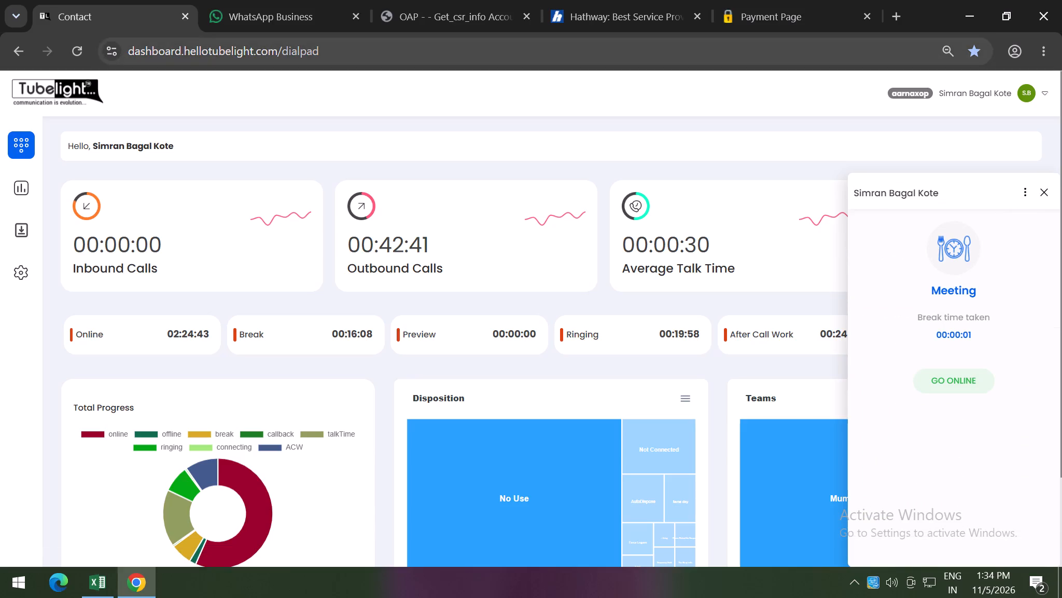